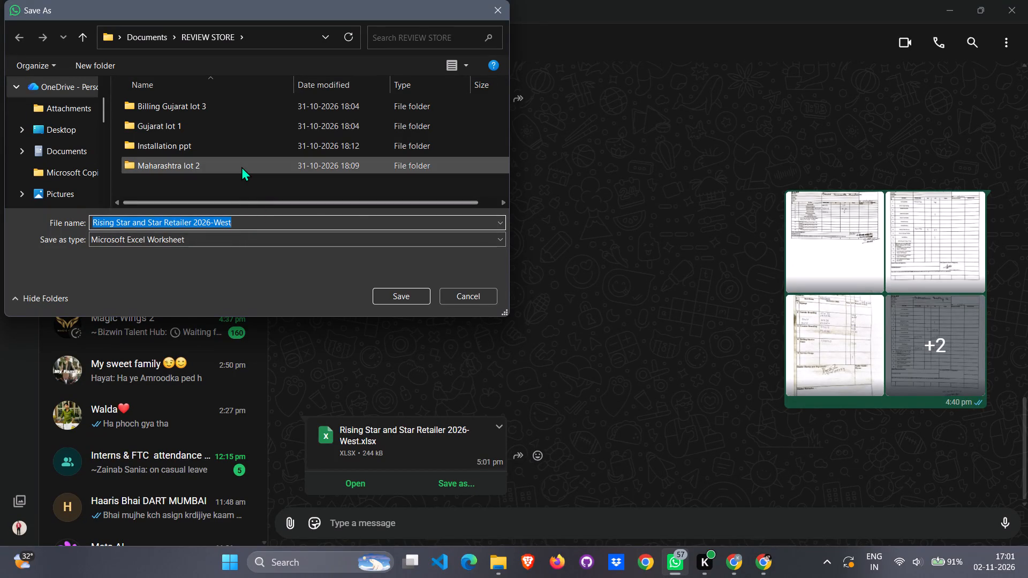
Add the prefix "LOT 4 EXCEL" before the existing name of the Rising Star and Star Retailer 2026-West workbook being saved in REVIEW STORE.
{"action": "scroll", "coordinate": [241, 166], "scroll_direction": "down", "scroll_amount": 2}
{"action": "scroll", "coordinate": [241, 166], "scroll_direction": "up", "scroll_amount": 2}
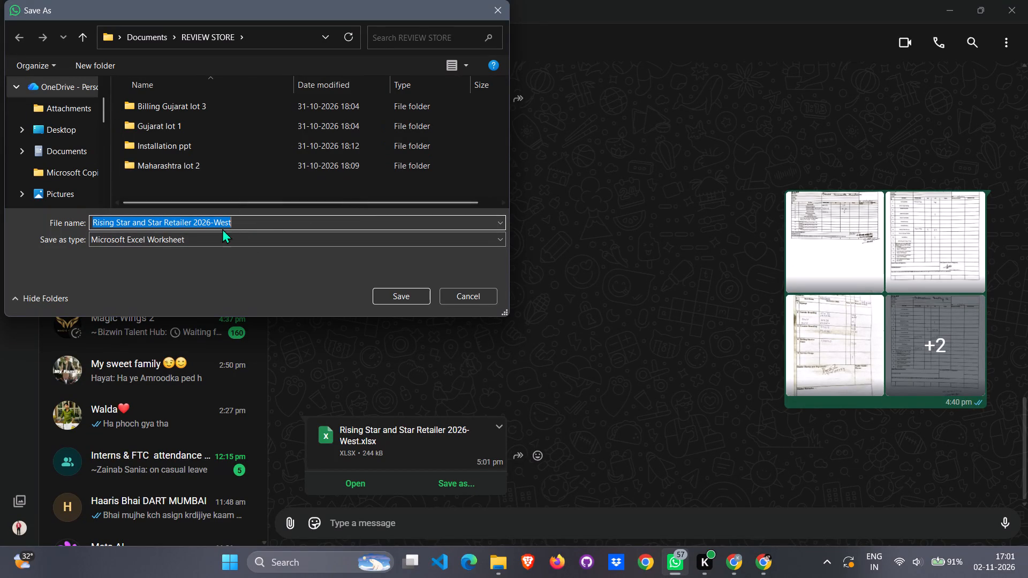
{"action": "left_click", "coordinate": [95, 224]}
{"action": "type", "text": "LOT"}
{"action": "key", "text": "space"}
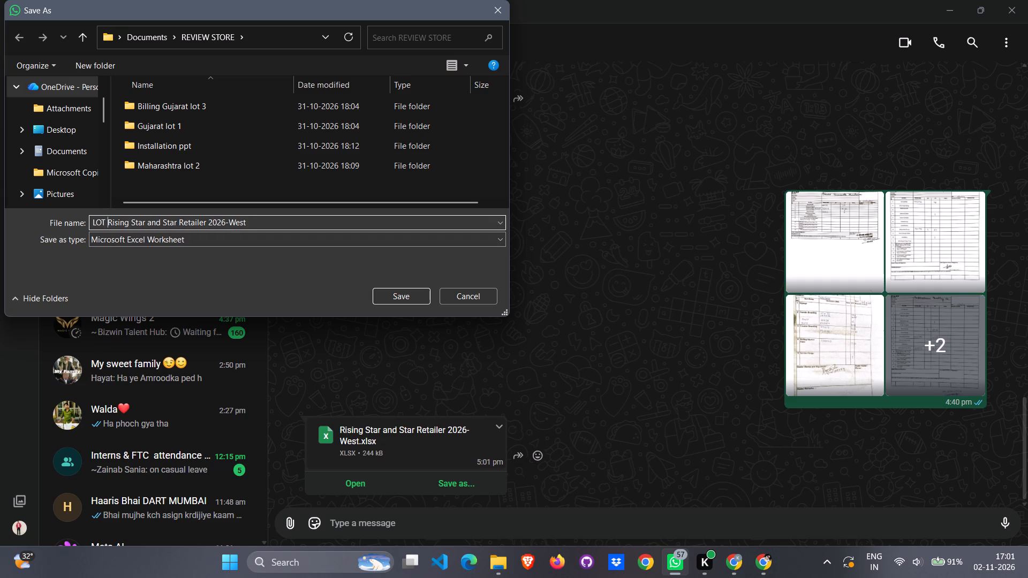
{"action": "type", "text": "4 EXCEL"}
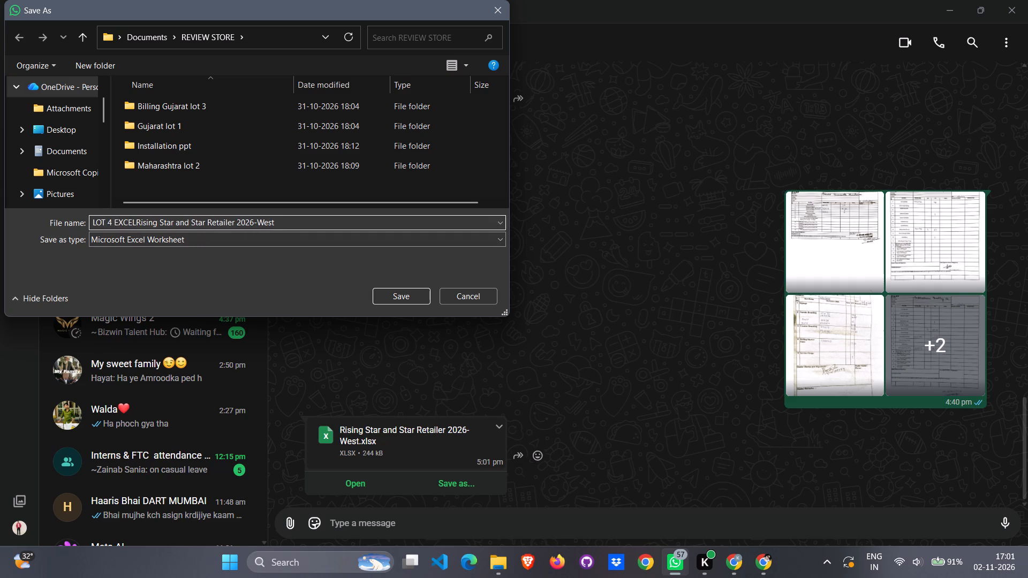
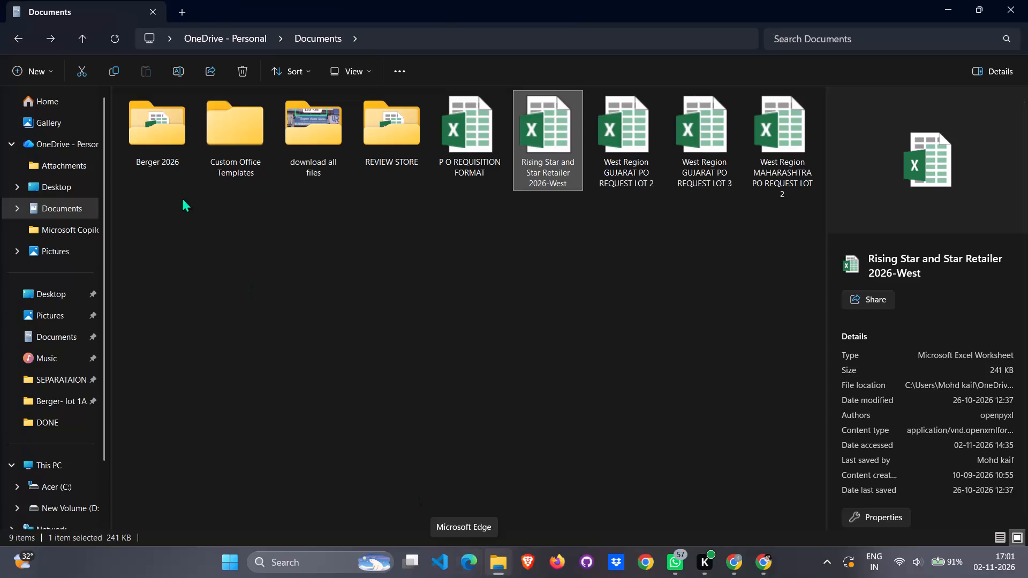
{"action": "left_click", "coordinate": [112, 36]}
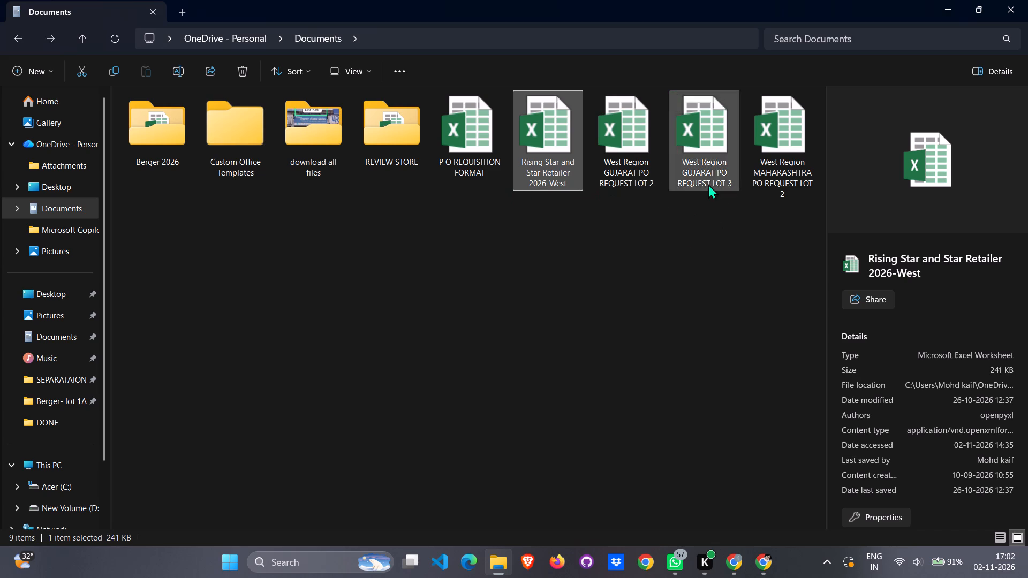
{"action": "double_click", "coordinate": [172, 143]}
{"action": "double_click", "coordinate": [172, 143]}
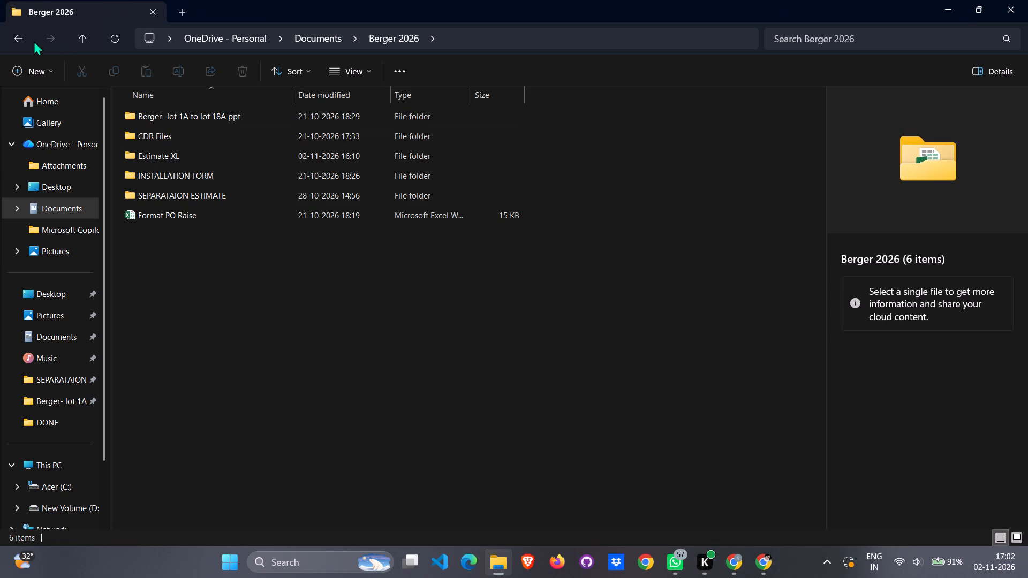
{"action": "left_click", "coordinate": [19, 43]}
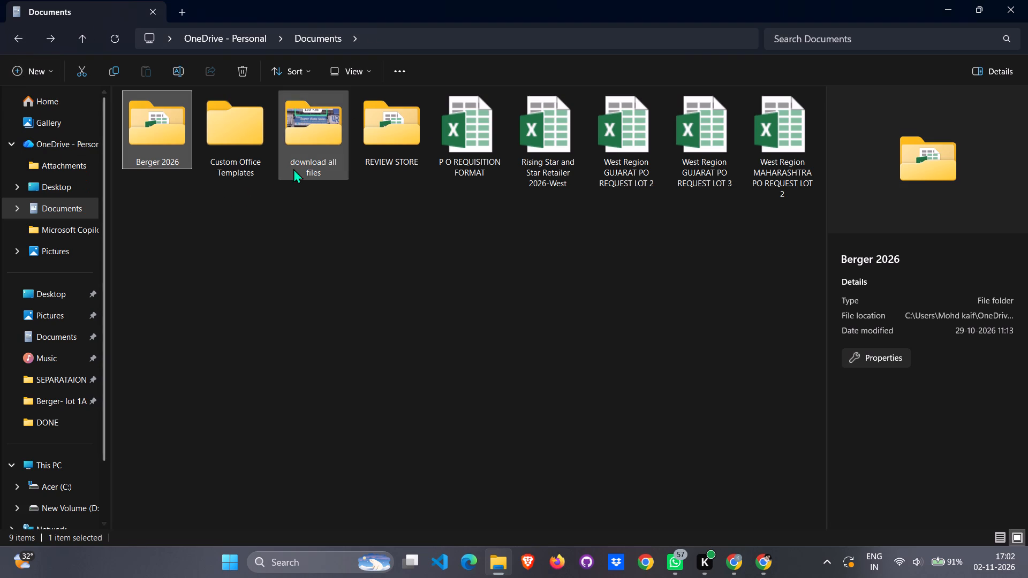
Move the LOT 4 EXCELRising Star and Star Retailer 2026-West workbook from the REVIEW STORE folder into Documents.
{"action": "double_click", "coordinate": [381, 139]}
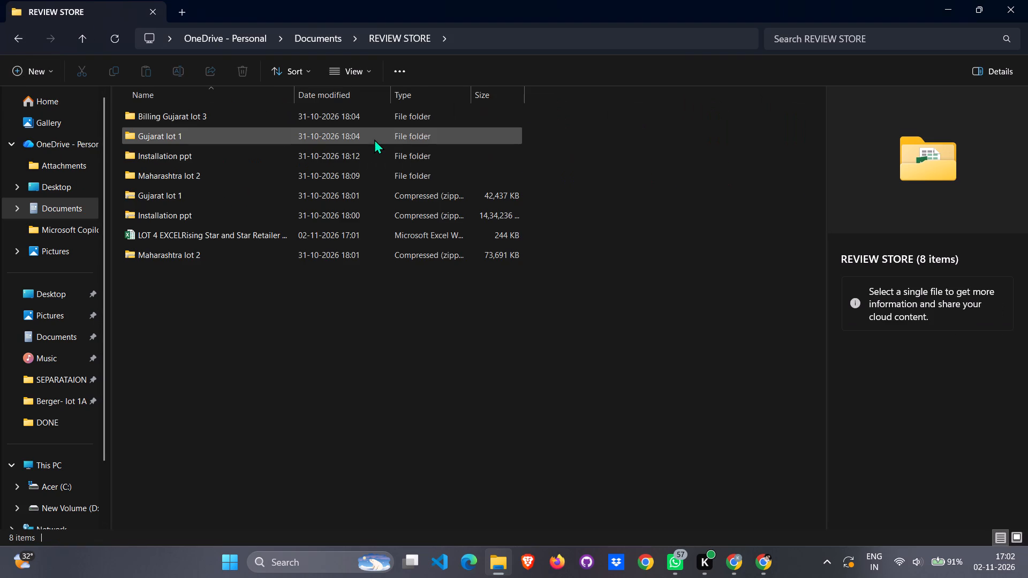
{"action": "left_click", "coordinate": [262, 232]}
{"action": "key", "text": "ctrl+x"}
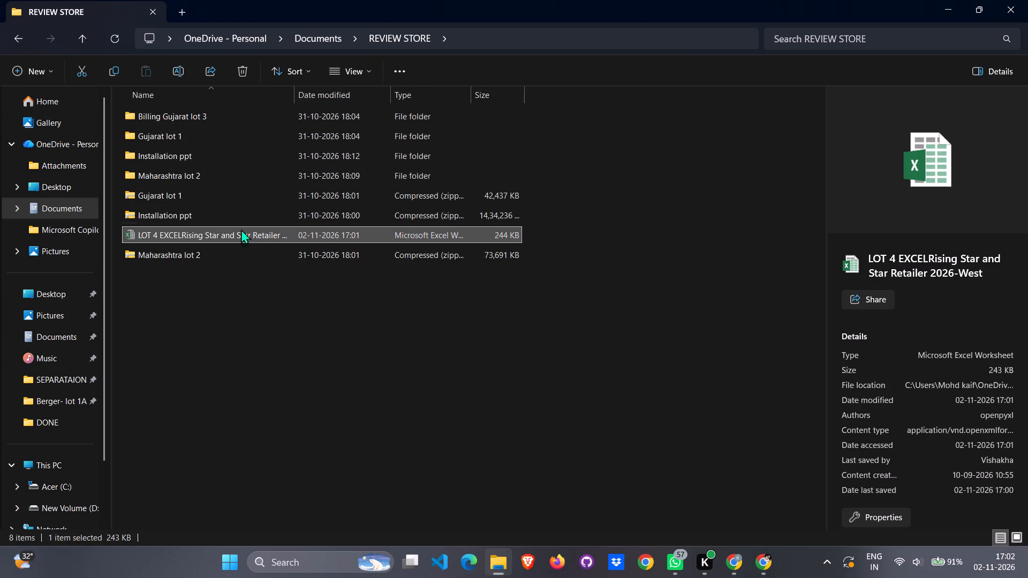
{"action": "left_click", "coordinate": [17, 39]}
{"action": "left_click", "coordinate": [300, 414]}
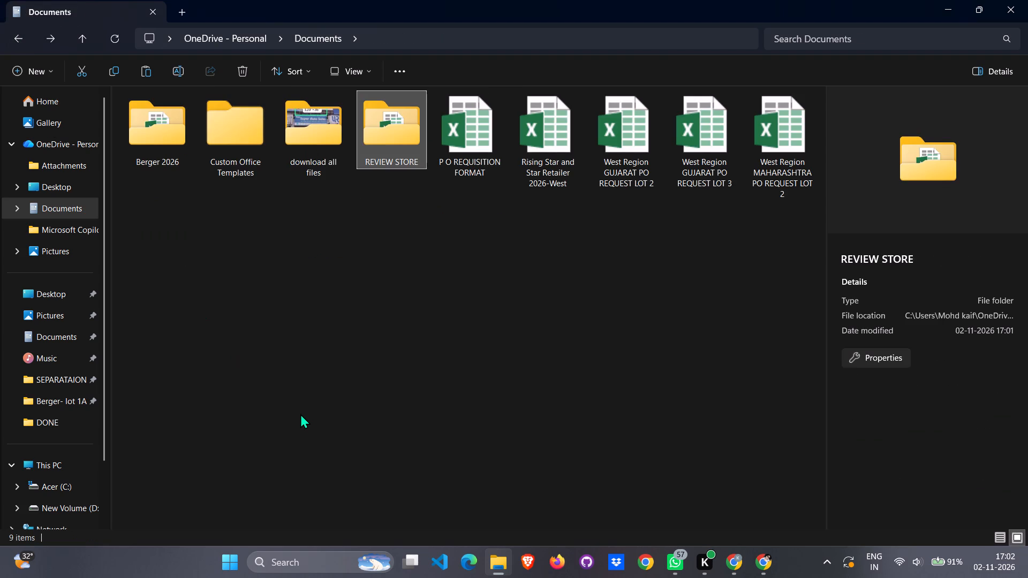
{"action": "key", "text": "ctrl+v"}
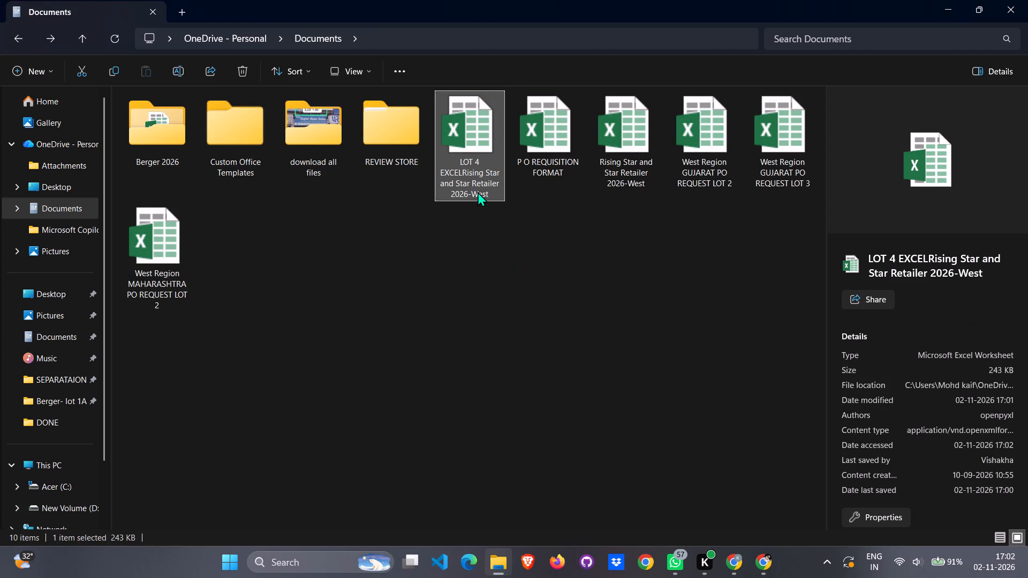
Open the LOT 4 EXCEL workbook from Documents and go through the Gujarat dealer names on the West Summary sheet.
{"action": "double_click", "coordinate": [470, 166]}
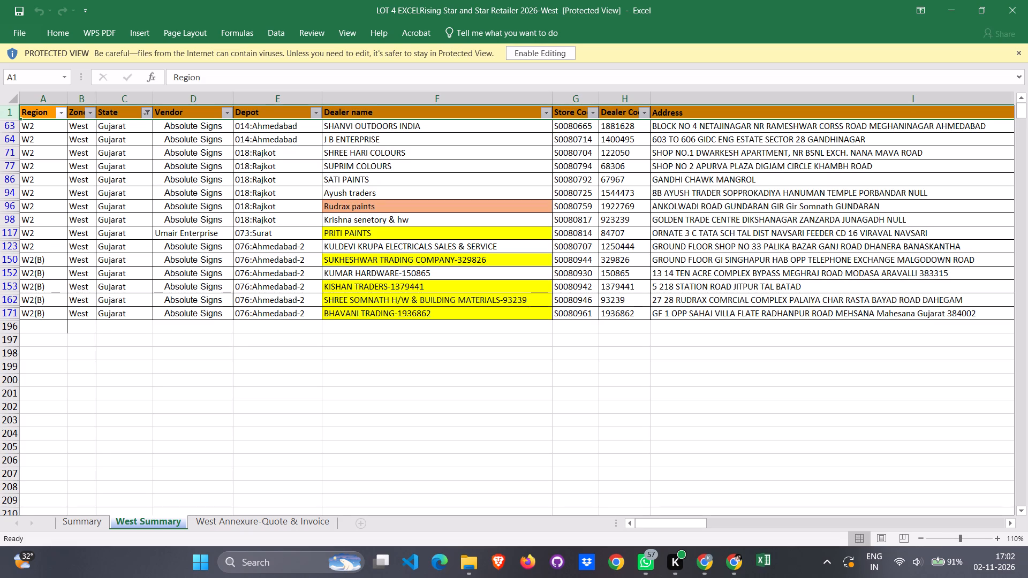
{"action": "scroll", "coordinate": [527, 375], "scroll_direction": "up", "scroll_amount": 5}
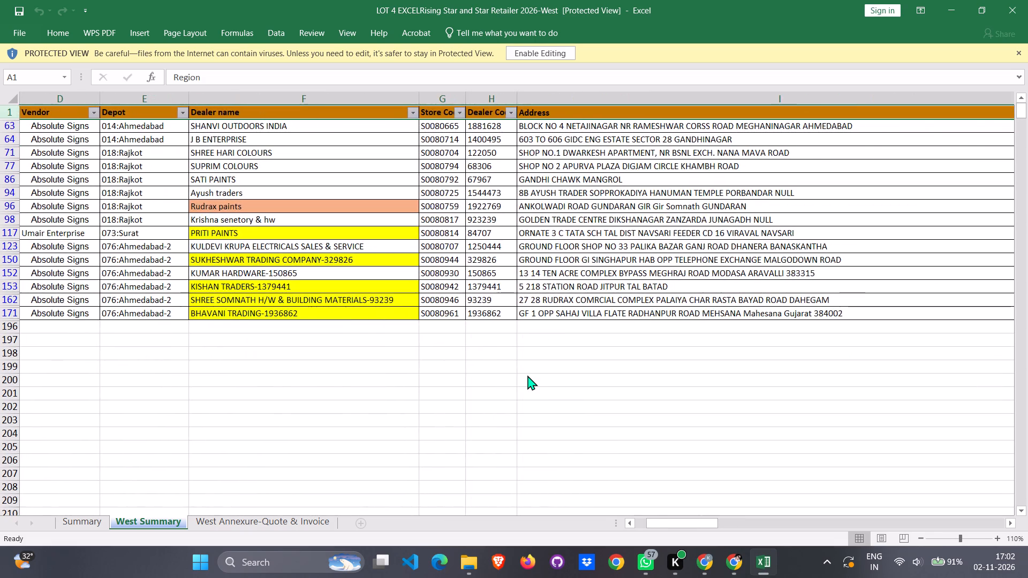
{"action": "scroll", "coordinate": [527, 375], "scroll_direction": "right", "scroll_amount": 8}
{"action": "scroll", "coordinate": [526, 375], "scroll_direction": "up", "scroll_amount": 5}
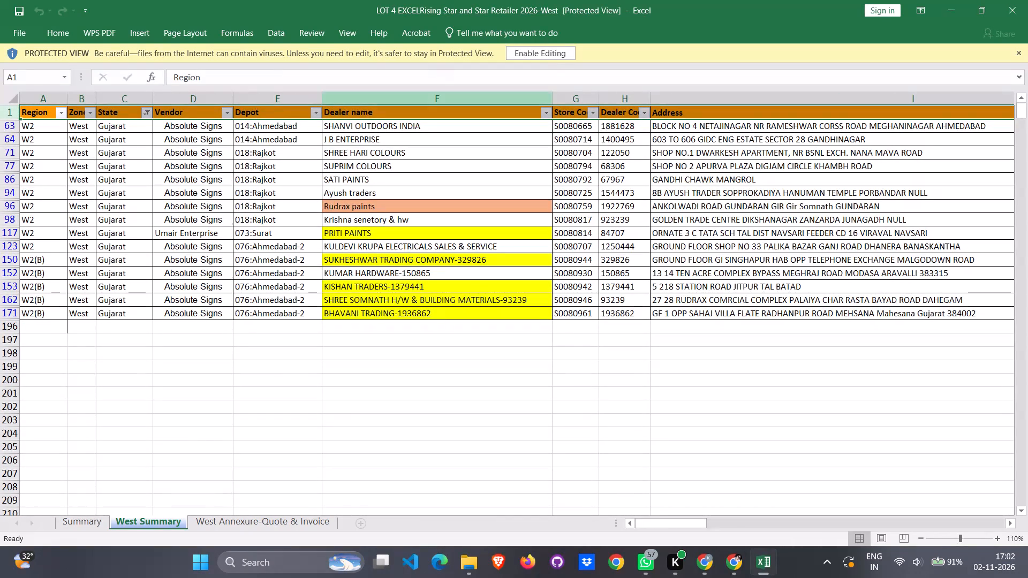
{"action": "left_click", "coordinate": [419, 127]}
{"action": "key", "text": "Down"}
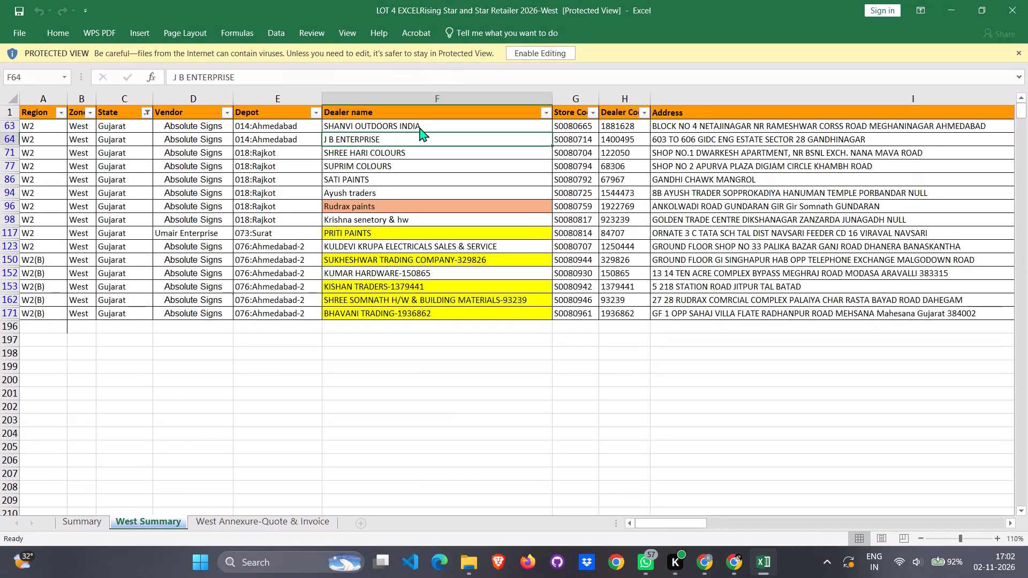
{"action": "key", "text": "Down"}
{"action": "key", "text": "Down"}
{"action": "key", "text": "Down"}
{"action": "key", "text": "Down"}
{"action": "key", "text": "Down"}
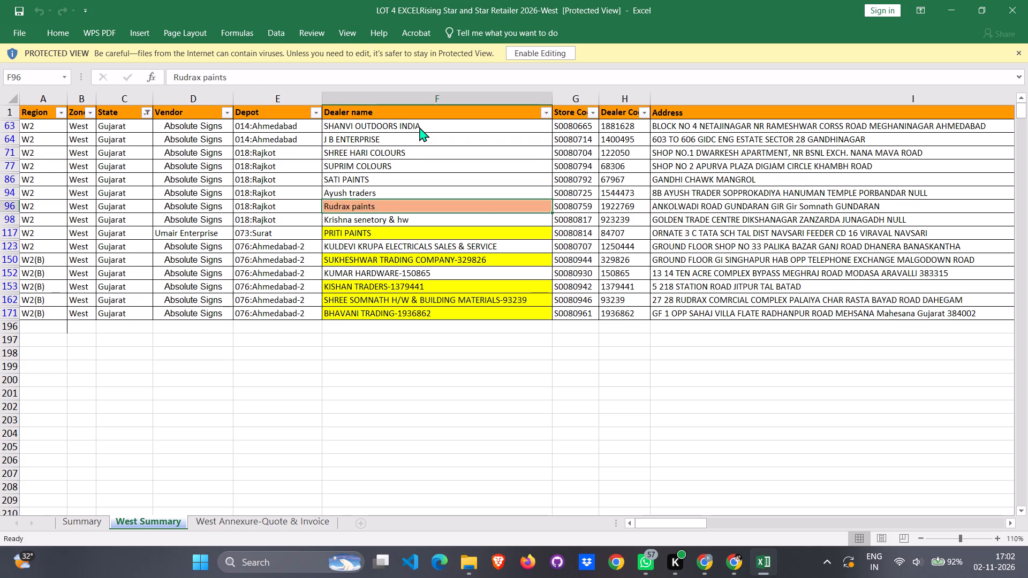
{"action": "key", "text": "Down"}
{"action": "key", "text": "Down"}
{"action": "key", "text": "Down"}
{"action": "key", "text": "Down"}
{"action": "key", "text": "Down"}
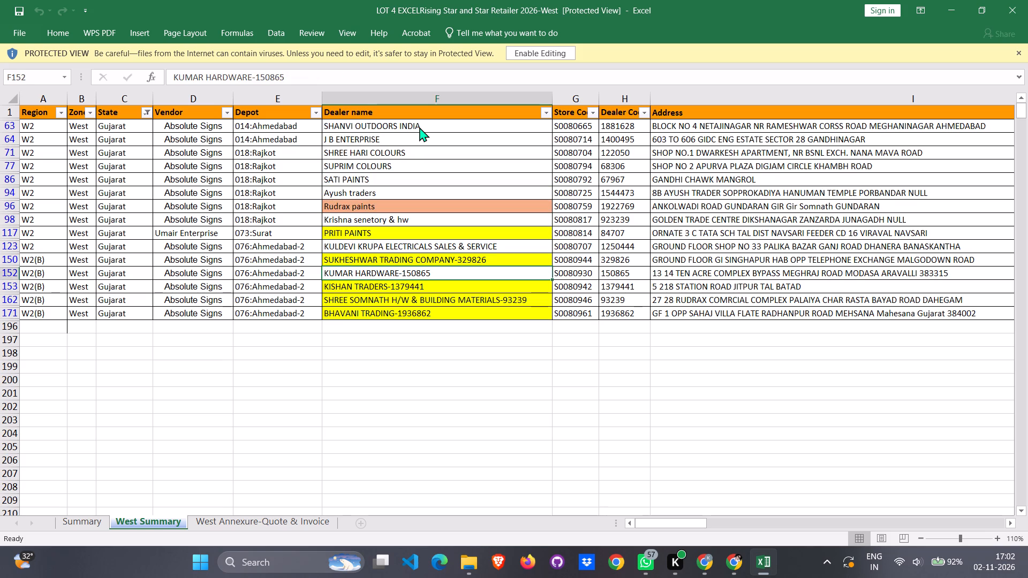
{"action": "key", "text": "Down"}
{"action": "key", "text": "Down"}
{"action": "key", "text": "Down"}
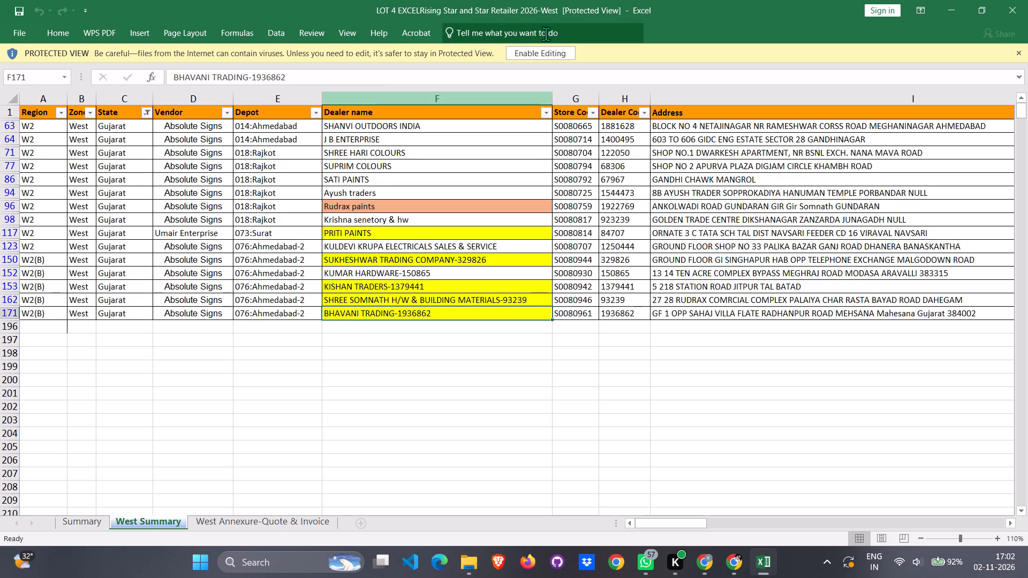
Enable editing in the LOT 4 EXCEL workbook and return to the Documents folder.
{"action": "left_click", "coordinate": [540, 49]}
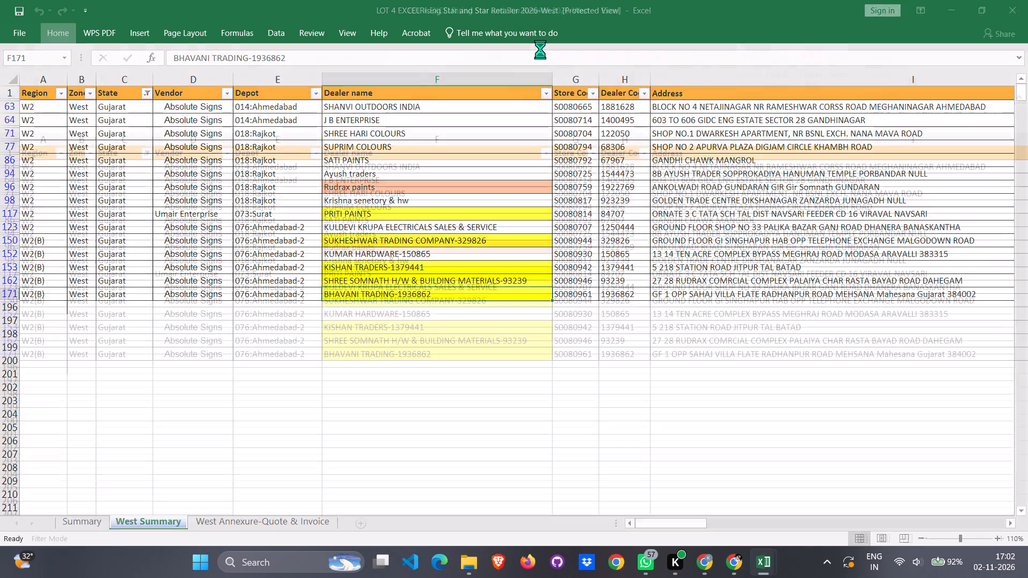
{"action": "scroll", "coordinate": [499, 238], "scroll_direction": "up", "scroll_amount": 3}
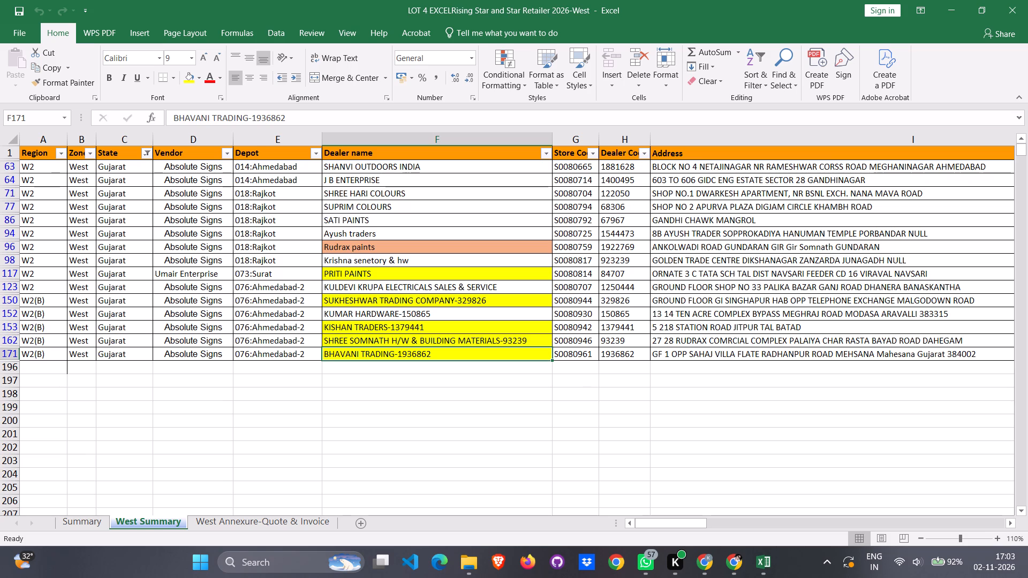
{"action": "left_click", "coordinate": [955, 8]}
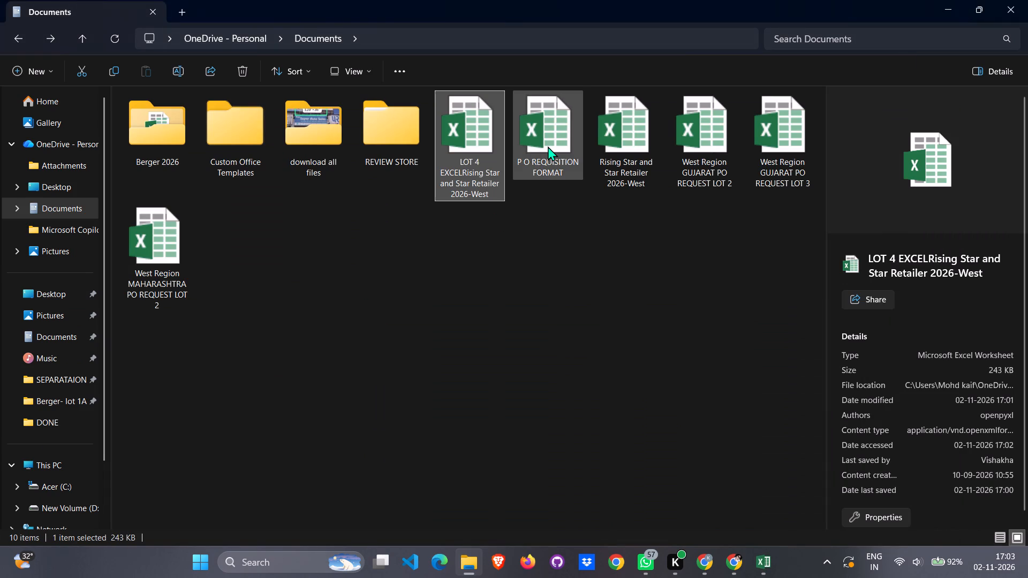
Duplicate the P O REQUISITION FORMAT workbook within the Documents folder.
{"action": "left_click", "coordinate": [548, 146]}
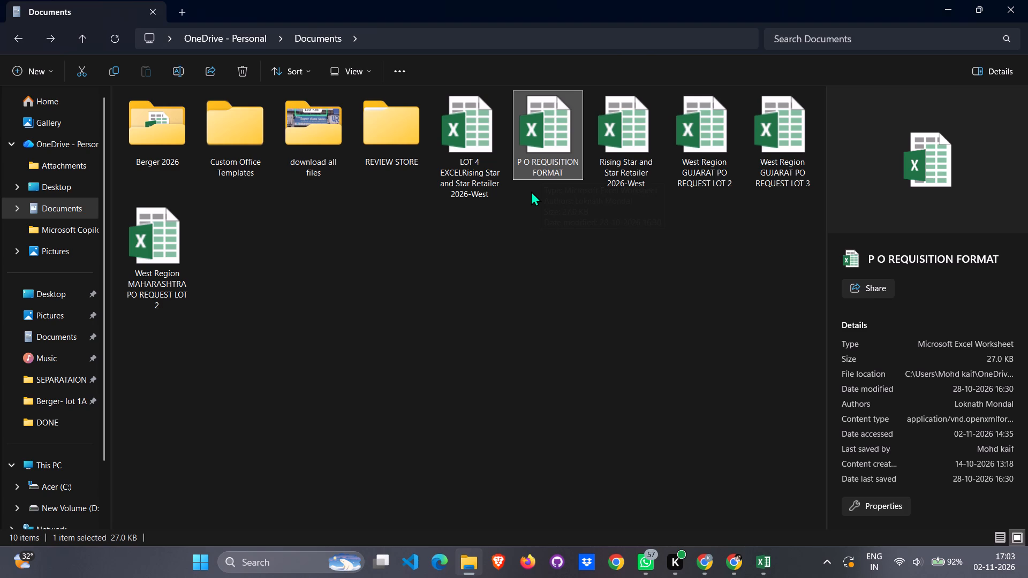
{"action": "right_click", "coordinate": [547, 162]}
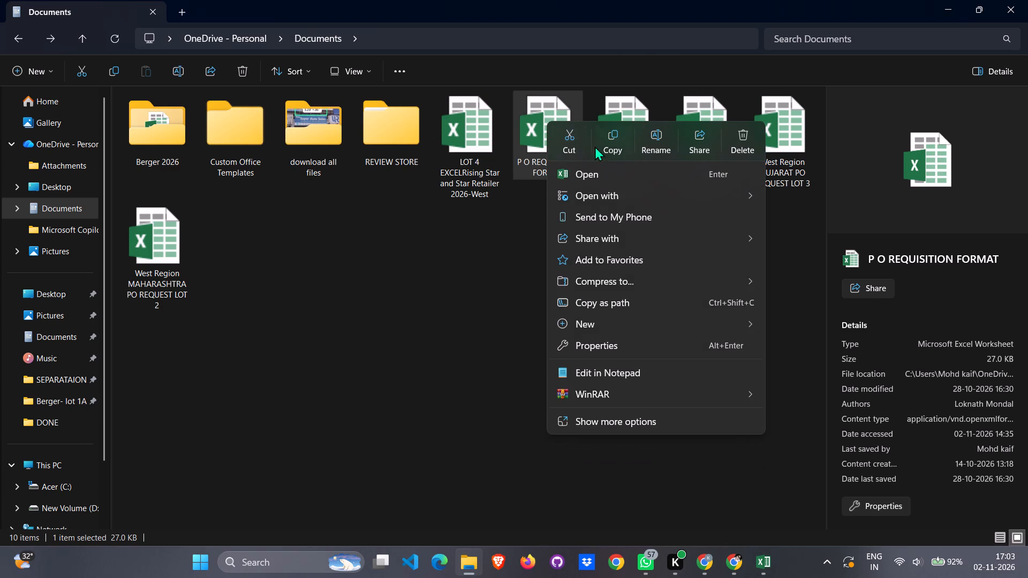
{"action": "left_click", "coordinate": [606, 143]}
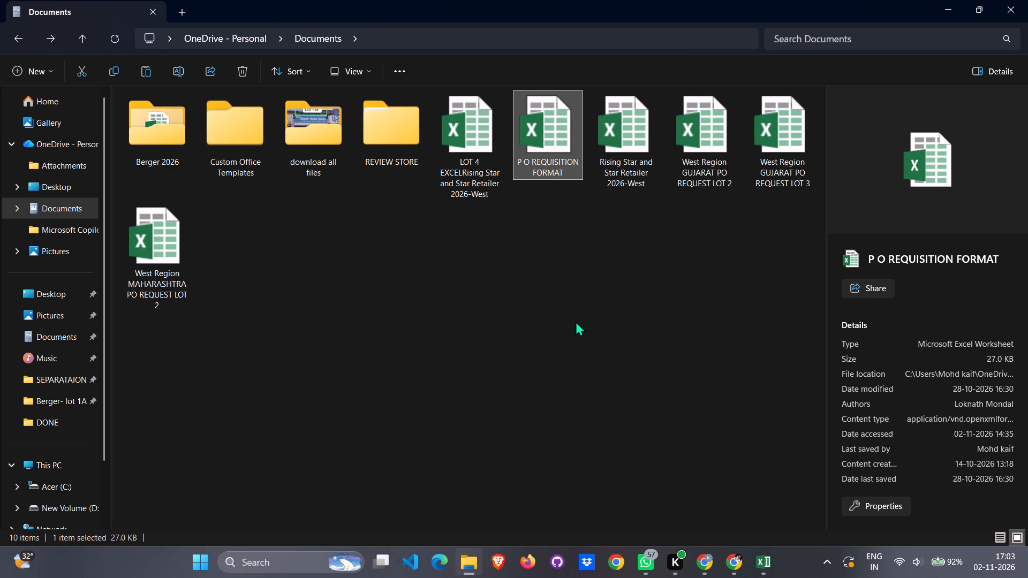
{"action": "key", "text": "ctrl+v"}
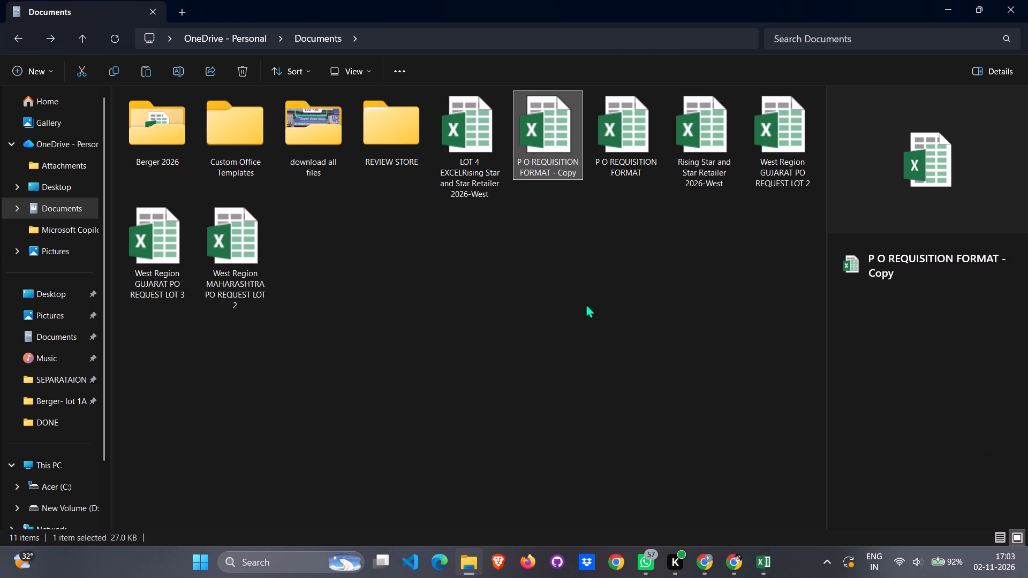
Rename the copy of the P O REQUISITION FORMAT workbook as GUJARAT LOT 4.
{"action": "right_click", "coordinate": [544, 140]}
{"action": "left_click", "coordinate": [656, 131]}
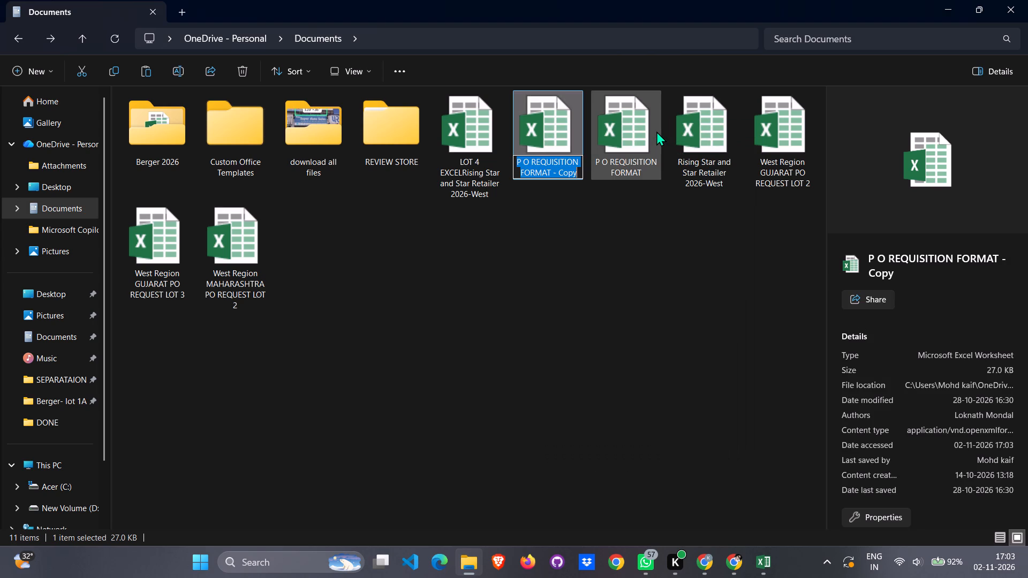
{"action": "type", "text": "GUJARAT"}
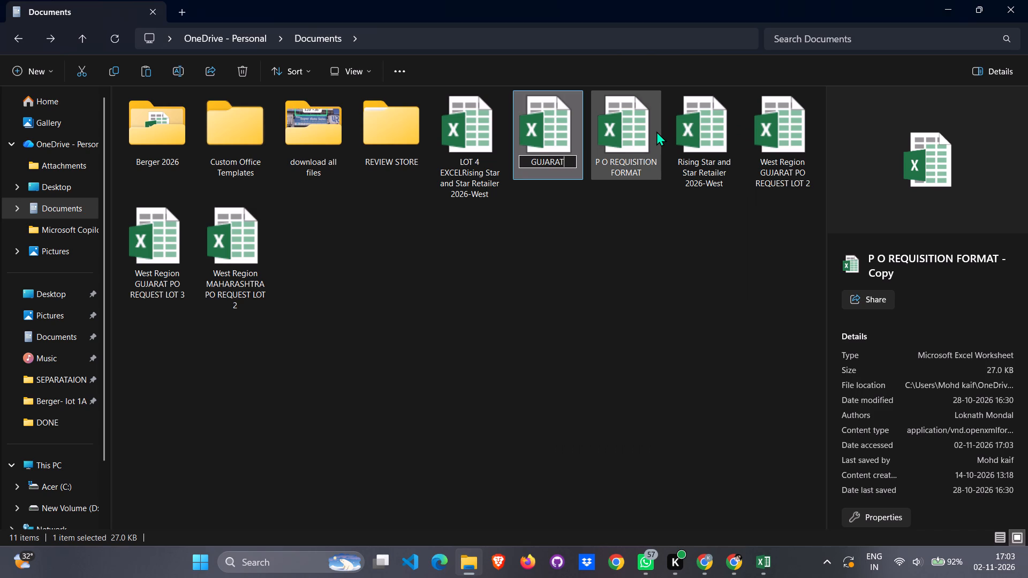
{"action": "key", "text": "space"}
{"action": "type", "text": "LOT 4"}
{"action": "key", "text": "Return"}
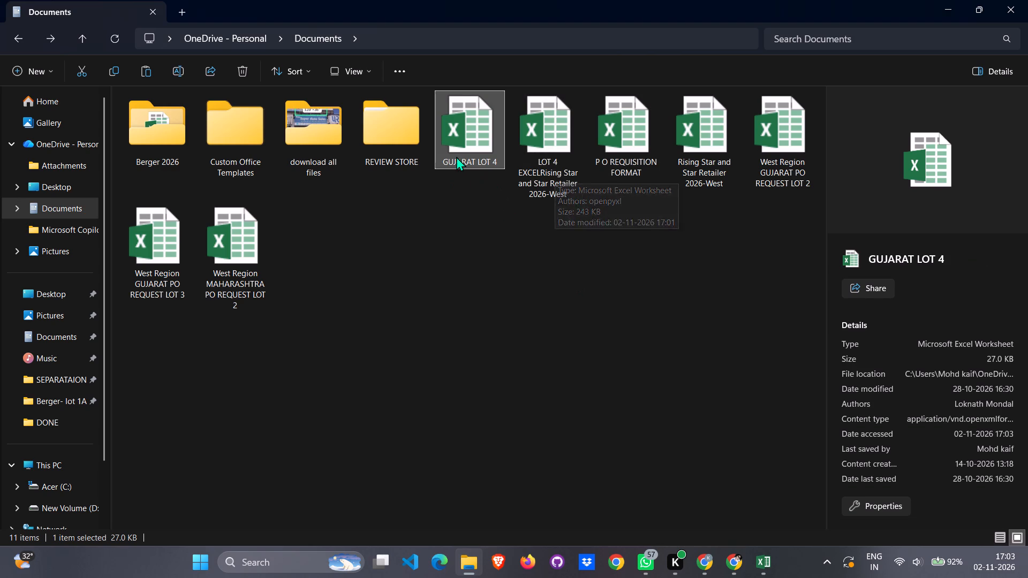
Open the GUJARAT LOT 4 workbook and enable editing in it.
{"action": "double_click", "coordinate": [475, 124]}
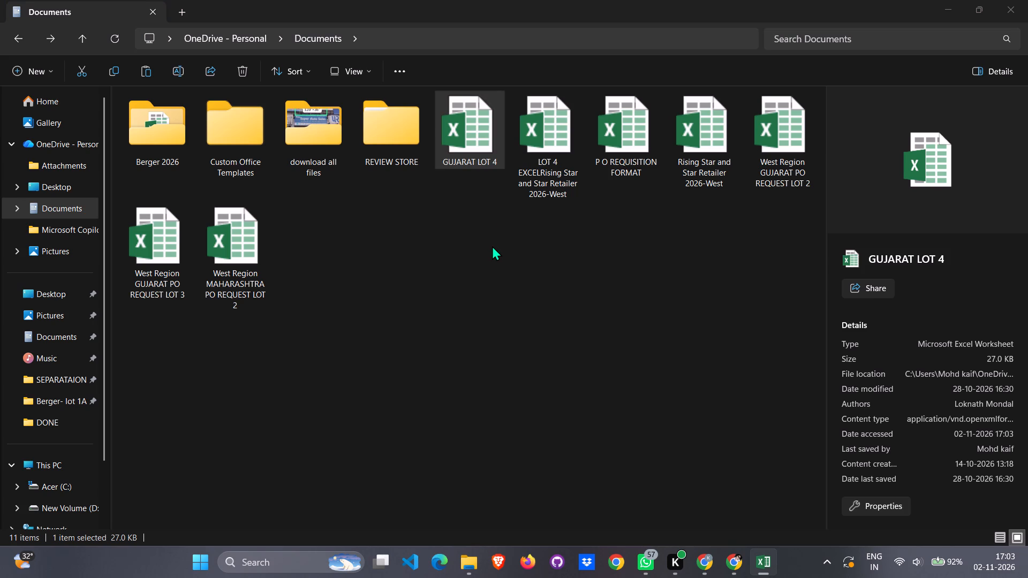
{"action": "double_click", "coordinate": [474, 130]}
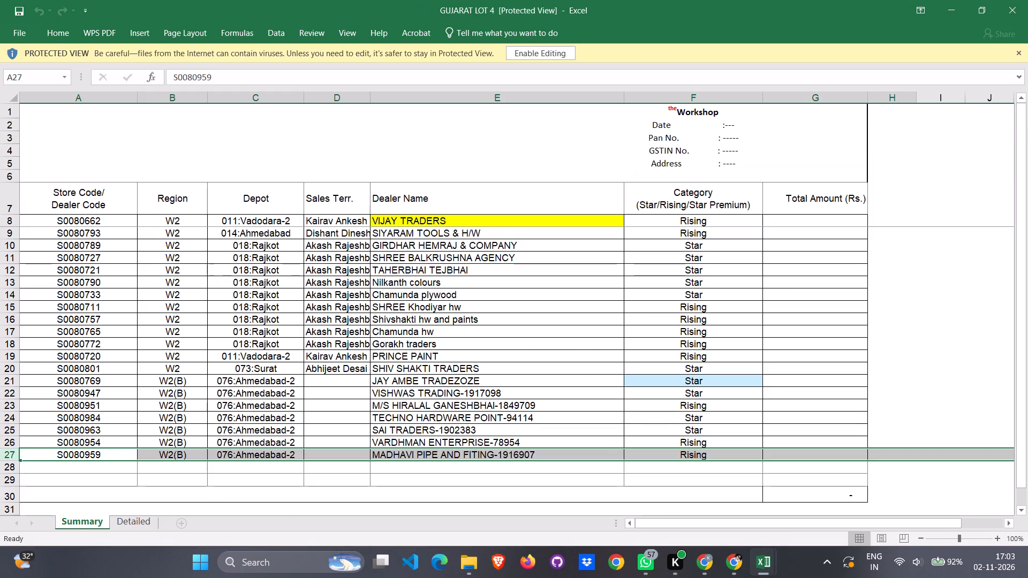
{"action": "scroll", "coordinate": [538, 325], "scroll_direction": "down", "scroll_amount": 4}
{"action": "scroll", "coordinate": [538, 325], "scroll_direction": "up", "scroll_amount": 15}
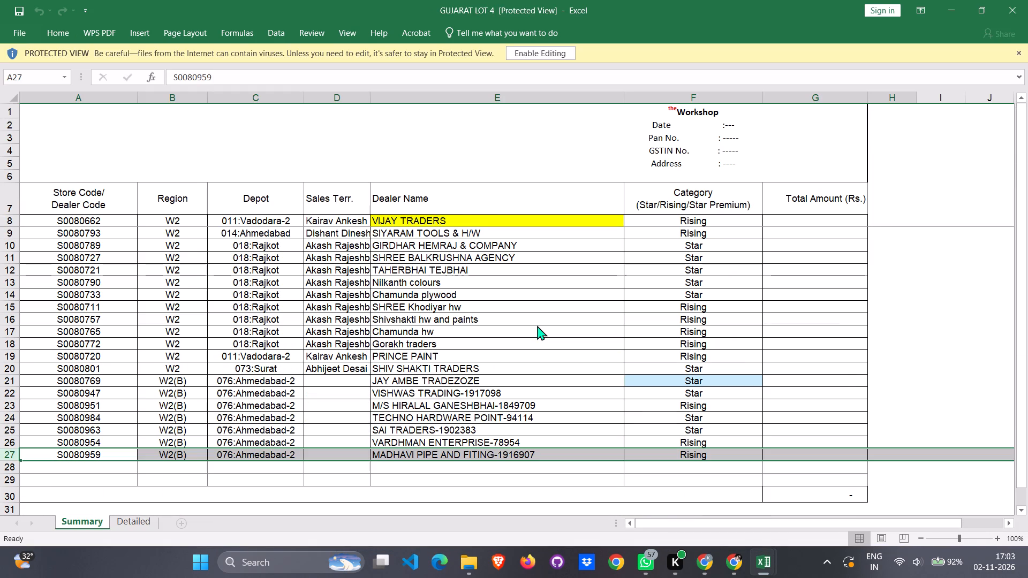
{"action": "left_click", "coordinate": [562, 57]}
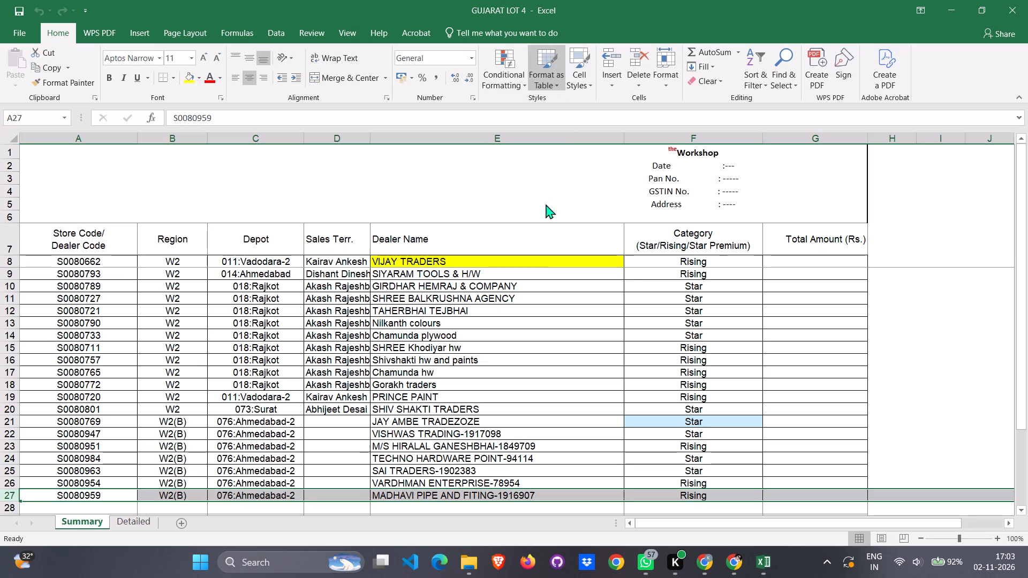
Clear the old dealer entries in A8:F27 on the Summary sheet, from Store Code through Category, and save the workbook.
{"action": "scroll", "coordinate": [553, 311], "scroll_direction": "left", "scroll_amount": 1}
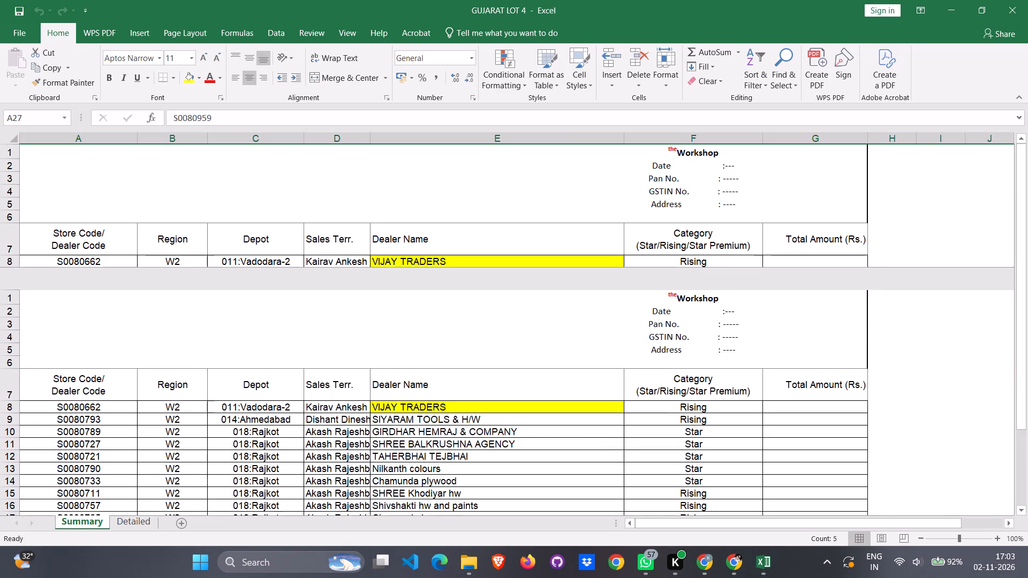
{"action": "scroll", "coordinate": [553, 308], "scroll_direction": "right", "scroll_amount": 2}
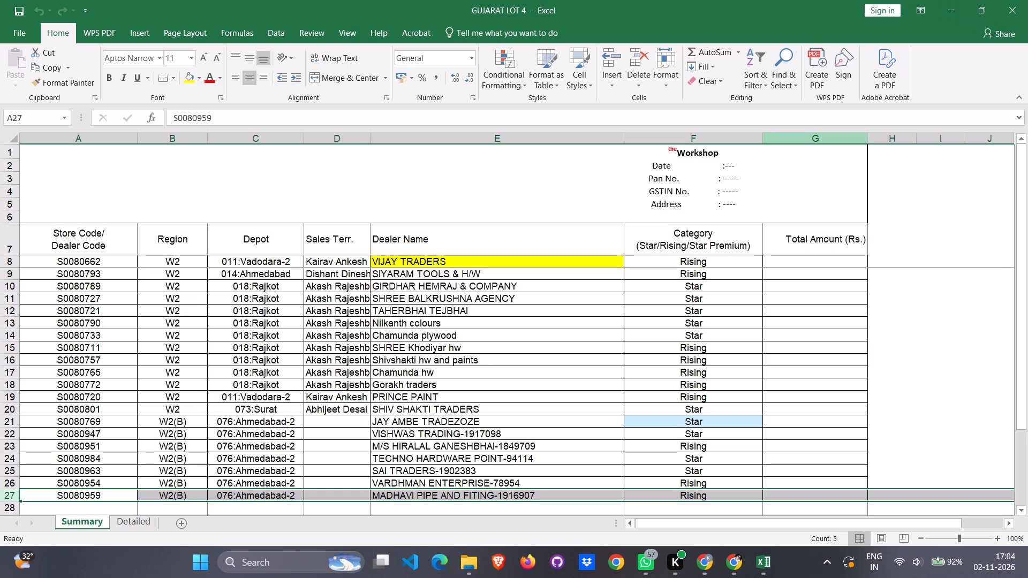
{"action": "left_click", "coordinate": [95, 263]}
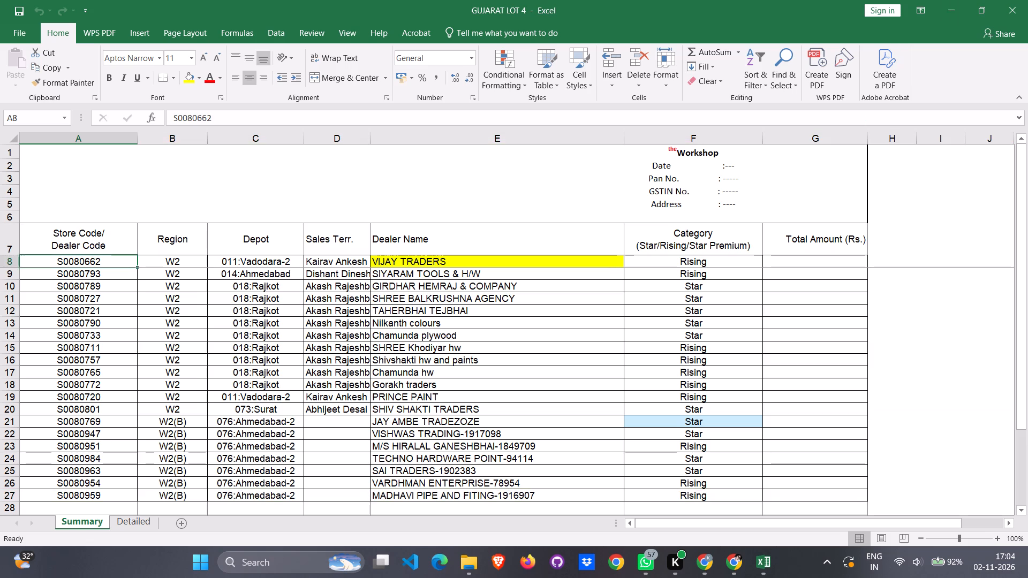
{"action": "key", "text": "shift+Right"}
{"action": "key", "text": "shift+Right"}
{"action": "key", "text": "shift+Right"}
{"action": "key", "text": "shift+Right"}
{"action": "key", "text": "shift+Right"}
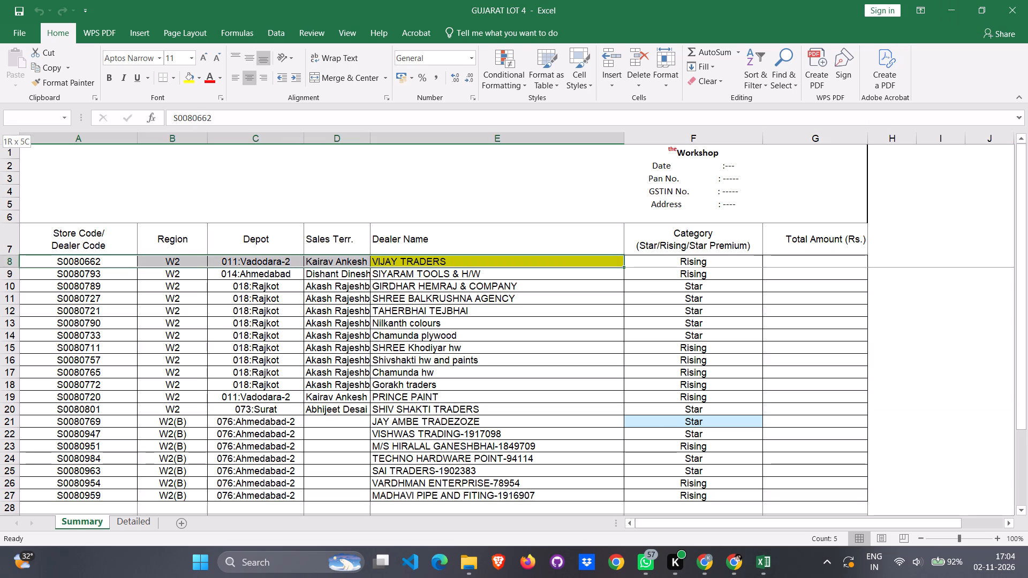
{"action": "key", "text": "shift+Down"}
{"action": "key", "text": "shift+Down"}
{"action": "key", "text": "shift+Down"}
{"action": "key", "text": "shift+Down"}
{"action": "key", "text": "shift+Down"}
{"action": "key", "text": "shift+Down"}
{"action": "key", "text": "shift+Down"}
{"action": "key", "text": "shift+Down"}
{"action": "key", "text": "shift+Down"}
{"action": "key", "text": "shift+Down"}
{"action": "key", "text": "shift+Down"}
{"action": "key", "text": "shift+Down"}
{"action": "key", "text": "shift+Down"}
{"action": "key", "text": "shift+Down"}
{"action": "key", "text": "shift+Down"}
{"action": "key", "text": "shift+Down"}
{"action": "key", "text": "shift+Down"}
{"action": "key", "text": "shift+Down"}
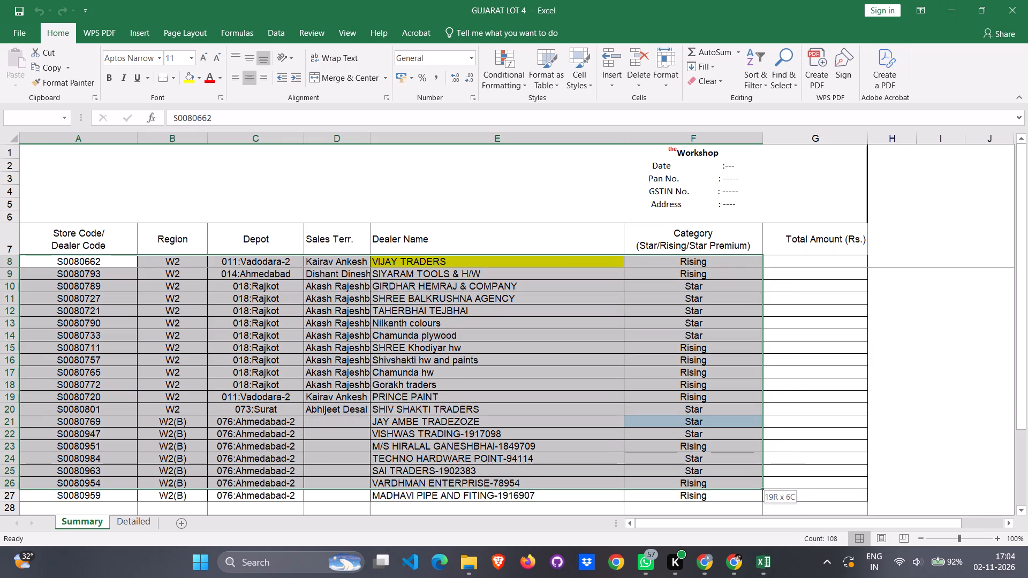
{"action": "key", "text": "shift+Down"}
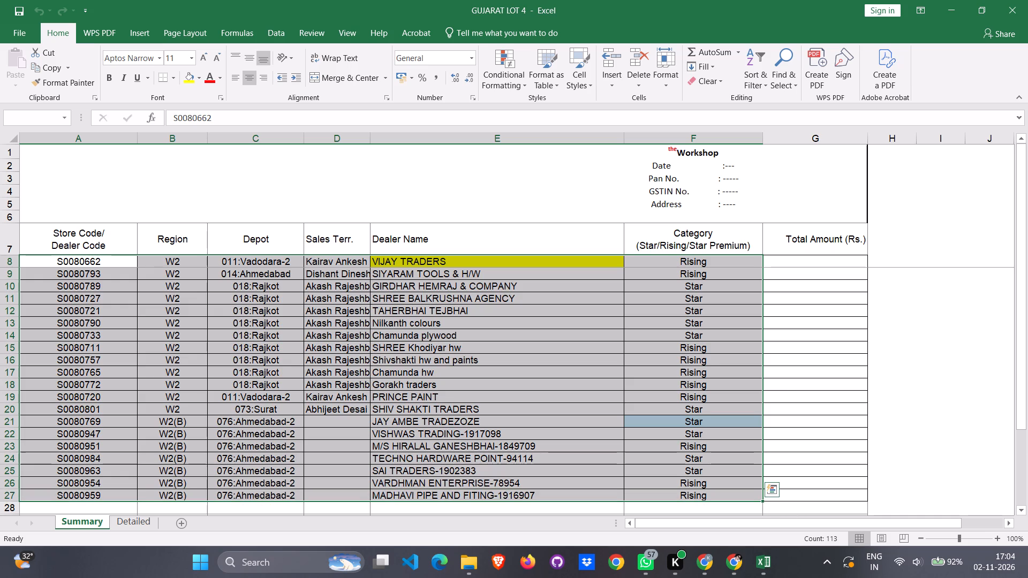
{"action": "key", "text": "shift+Left"}
{"action": "key", "text": "shift+Left"}
{"action": "key", "text": "shift+Left"}
{"action": "key", "text": "shift+Left"}
{"action": "key", "text": "shift+Left"}
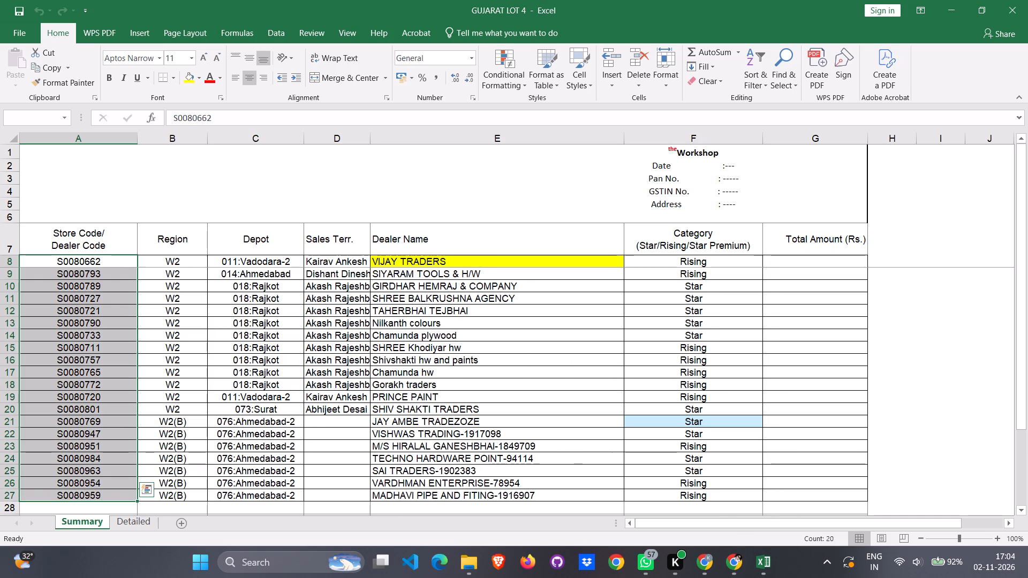
{"action": "key", "text": "shift+Right"}
{"action": "key", "text": "shift+Right"}
{"action": "key", "text": "shift+Right"}
{"action": "key", "text": "shift+Right"}
{"action": "key", "text": "shift+Right"}
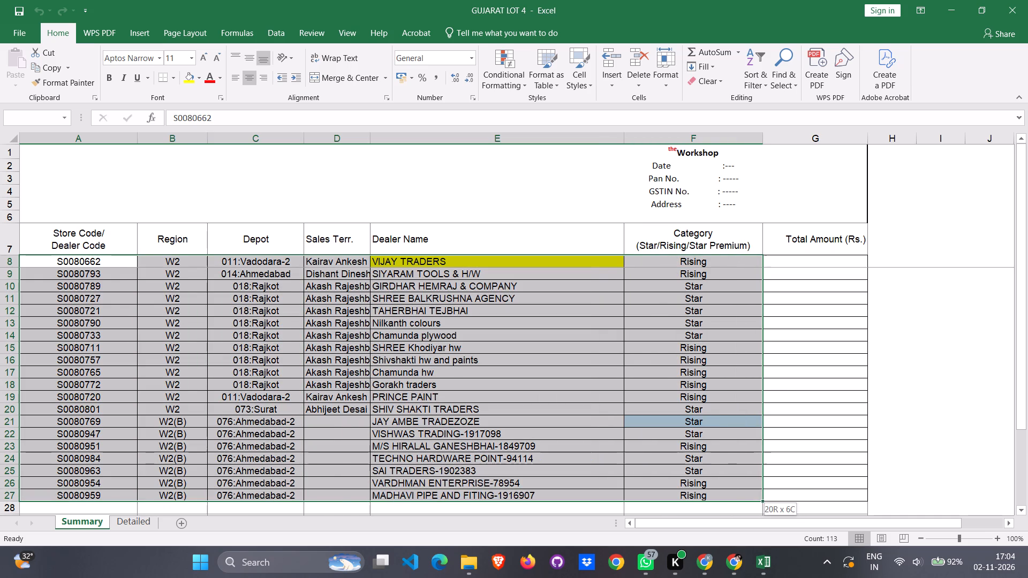
{"action": "key", "text": "Delete"}
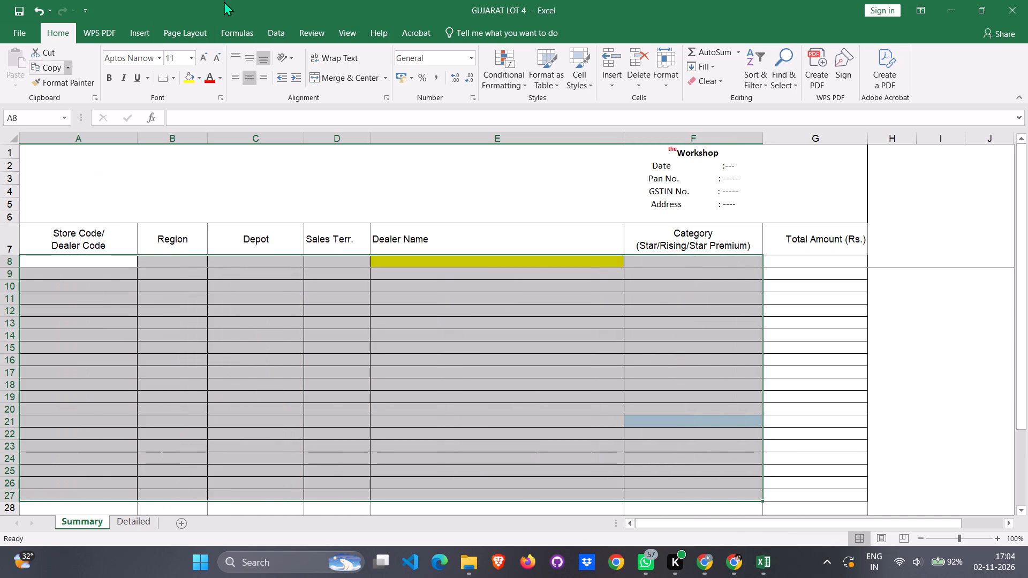
{"action": "left_click", "coordinate": [16, 11]}
Clear the old dealer and element data in A2:M172 on the Detailed sheet and save the workbook.
{"action": "left_click", "coordinate": [135, 522]}
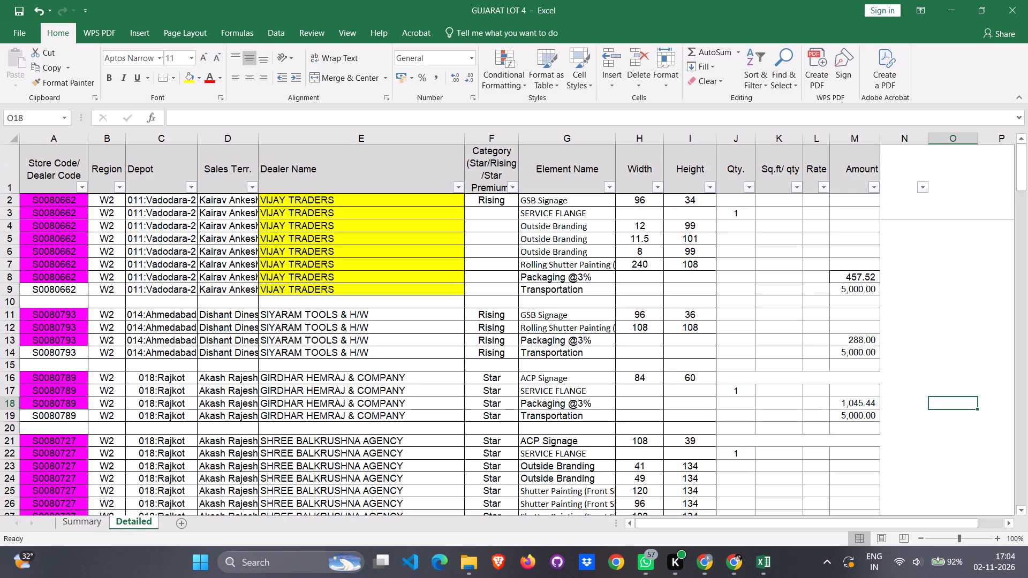
{"action": "scroll", "coordinate": [196, 345], "scroll_direction": "up", "scroll_amount": 5}
{"action": "left_click", "coordinate": [61, 199]}
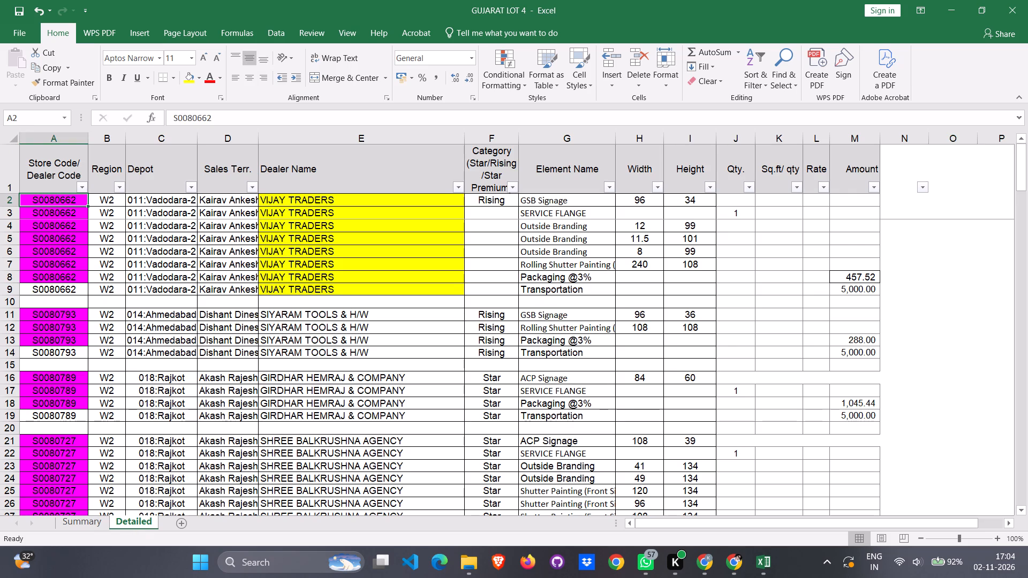
{"action": "key", "text": "shift+Right"}
{"action": "key", "text": "shift+Right"}
{"action": "key", "text": "shift+Right"}
{"action": "key", "text": "shift+Right"}
{"action": "key", "text": "shift+Right"}
{"action": "key", "text": "shift+Right"}
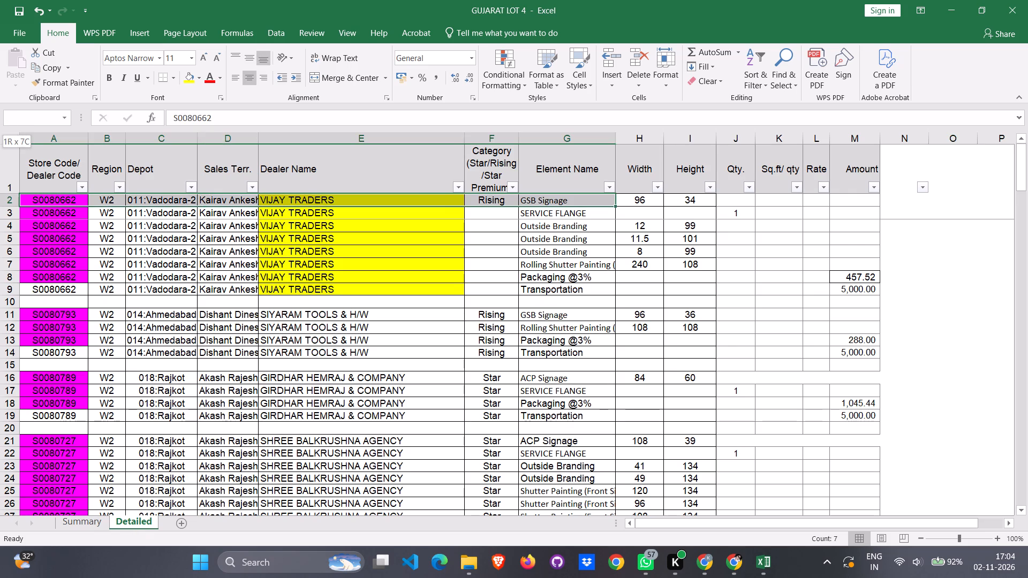
{"action": "key", "text": "shift+Right"}
{"action": "key", "text": "shift+Right"}
{"action": "key", "text": "shift+Right"}
{"action": "key", "text": "shift+Right"}
{"action": "key", "text": "shift+Right"}
{"action": "key", "text": "shift+Right"}
{"action": "key", "text": "shift+Down"}
{"action": "key", "text": "shift+Down"}
{"action": "key", "text": "shift+Down"}
{"action": "key", "text": "shift+Down"}
{"action": "key", "text": "shift+Down"}
{"action": "key", "text": "shift+Down"}
{"action": "key", "text": "shift+Down"}
{"action": "key", "text": "shift+Down"}
{"action": "key", "text": "shift+Down"}
{"action": "key", "text": "shift+Down"}
{"action": "key", "text": "shift+Down"}
{"action": "key", "text": "shift+Down"}
{"action": "key", "text": "shift+Down"}
{"action": "key", "text": "shift+Down"}
{"action": "key", "text": "shift+Down"}
{"action": "key", "text": "shift+Down"}
{"action": "key", "text": "shift+Down"}
{"action": "key", "text": "shift+Down"}
{"action": "key", "text": "shift+Down"}
{"action": "key", "text": "shift+Down"}
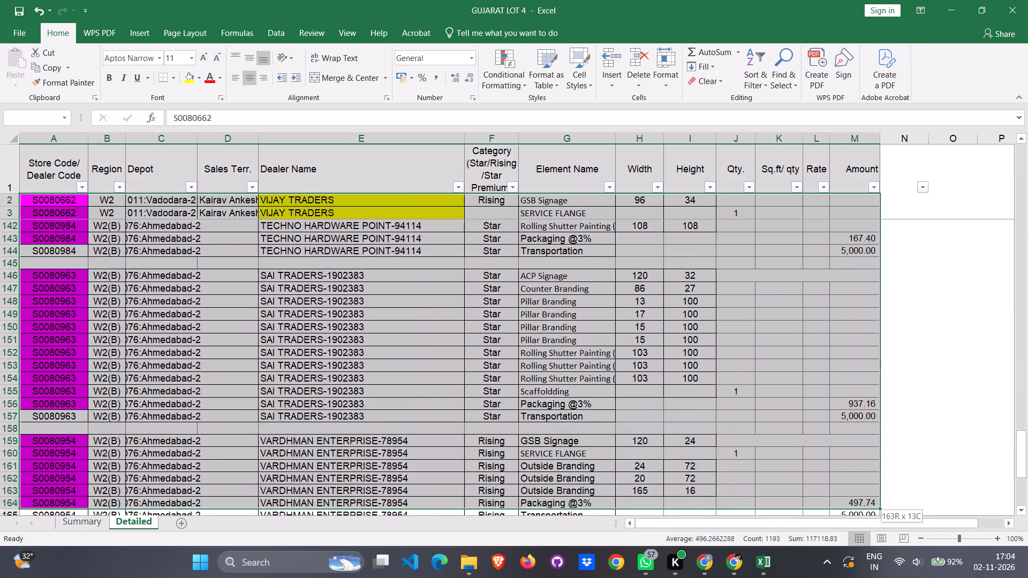
{"action": "key", "text": "shift+Up"}
{"action": "key", "text": "shift+Up"}
{"action": "key", "text": "shift+Up"}
{"action": "key", "text": "shift+Up"}
{"action": "key", "text": "shift+Up"}
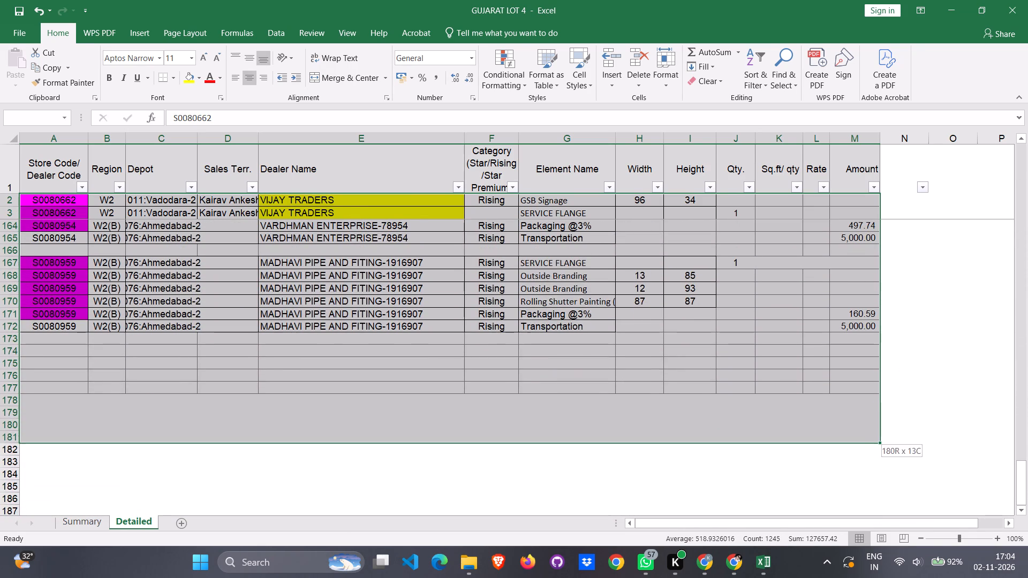
{"action": "key", "text": "shift+Up"}
{"action": "key", "text": "shift+Up"}
{"action": "key", "text": "shift+Up"}
{"action": "key", "text": "shift+Up"}
{"action": "key", "text": "shift+Up"}
{"action": "key", "text": "shift+Up"}
{"action": "key", "text": "shift+Up"}
{"action": "key", "text": "shift+Up"}
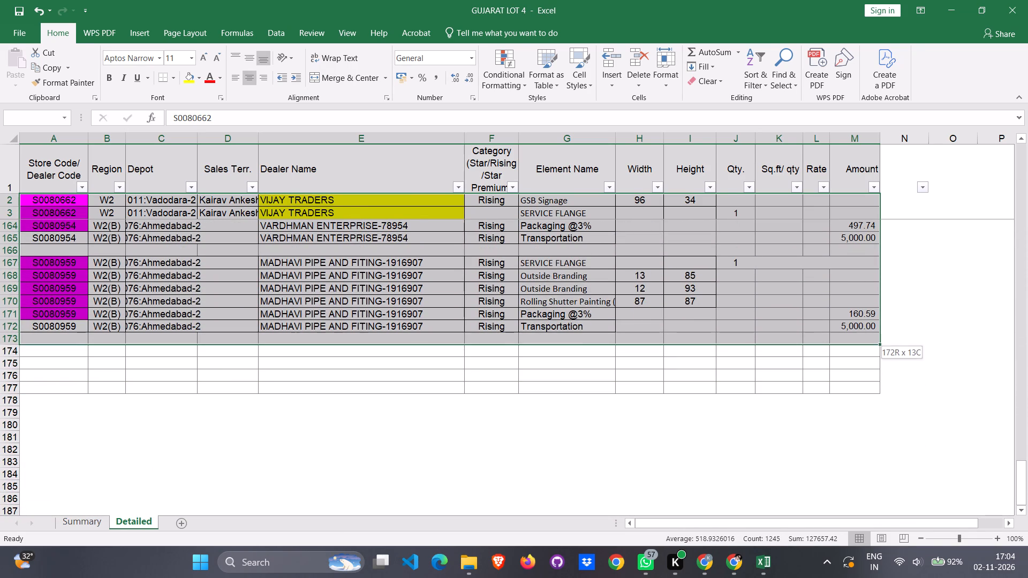
{"action": "key", "text": "shift+Up"}
{"action": "key", "text": "Delete"}
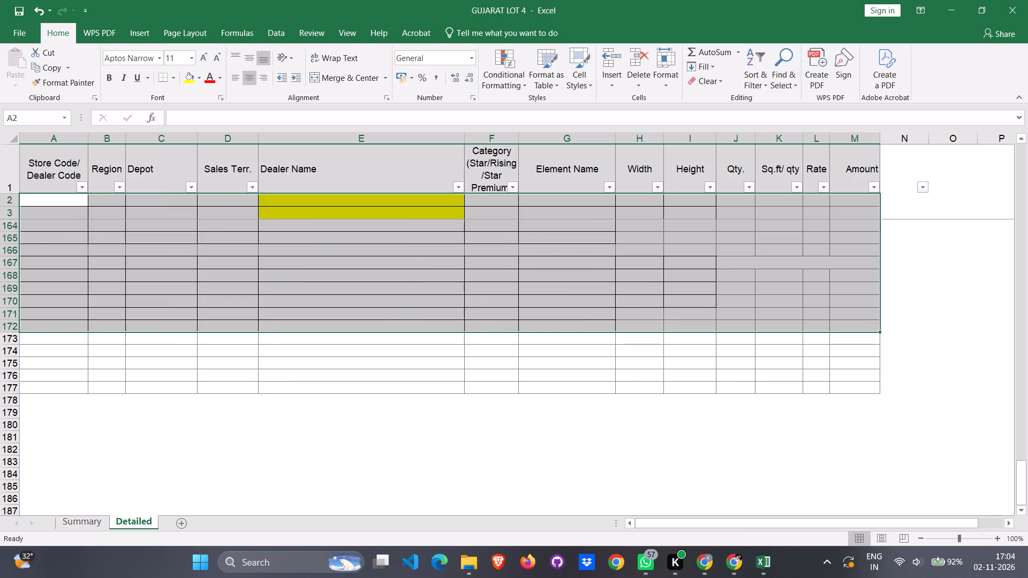
{"action": "key", "text": "ctrl+s"}
Remove the yellow fill from Dealer Name cells E2:E9 on the Detailed sheet and save the workbook.
{"action": "scroll", "coordinate": [352, 310], "scroll_direction": "up", "scroll_amount": 10}
{"action": "scroll", "coordinate": [467, 340], "scroll_direction": "up", "scroll_amount": 11}
{"action": "left_click", "coordinate": [372, 238]}
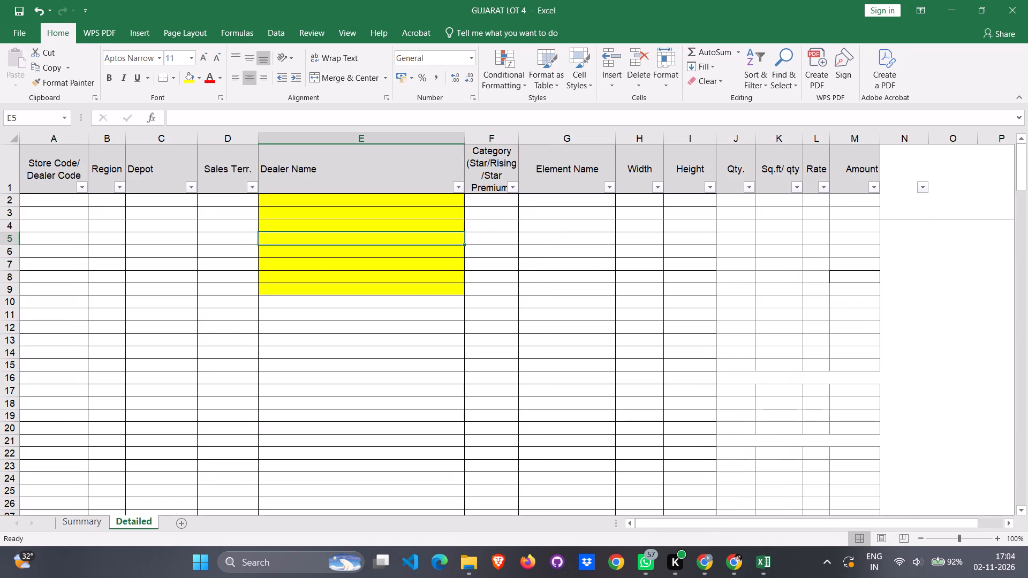
{"action": "left_click", "coordinate": [381, 197]}
{"action": "key", "text": "shift+Down"}
{"action": "key", "text": "shift+Down"}
{"action": "key", "text": "shift+Down"}
{"action": "key", "text": "shift+Down"}
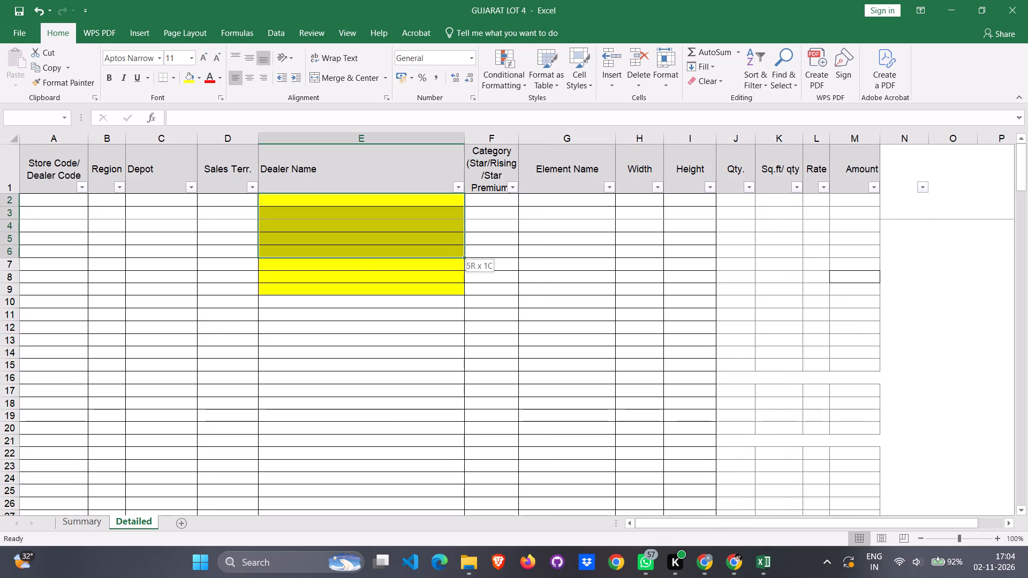
{"action": "key", "text": "shift+Down"}
{"action": "key", "text": "shift+Down"}
{"action": "key", "text": "shift+Down"}
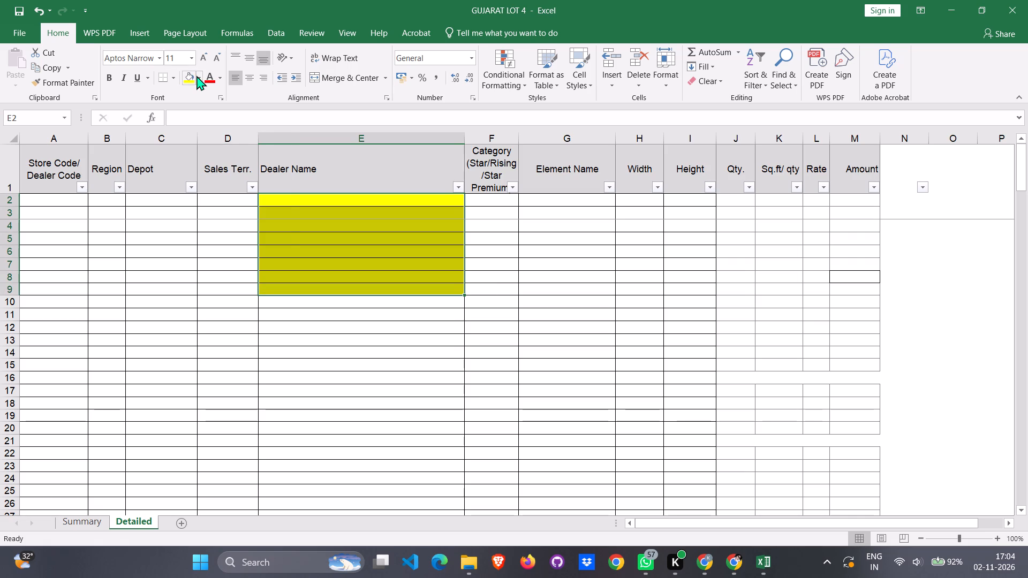
{"action": "left_click", "coordinate": [196, 75]}
{"action": "left_click", "coordinate": [211, 219]}
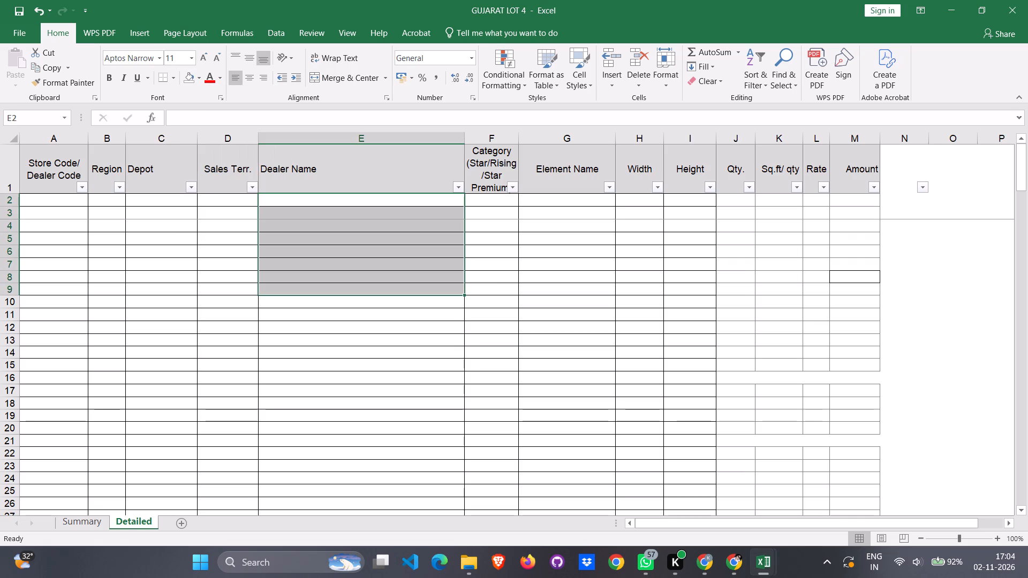
{"action": "key", "text": "ctrl+s"}
Return to the Summary sheet of GUJARAT LOT 4 and create a new blank workbook.
{"action": "left_click", "coordinate": [73, 523]}
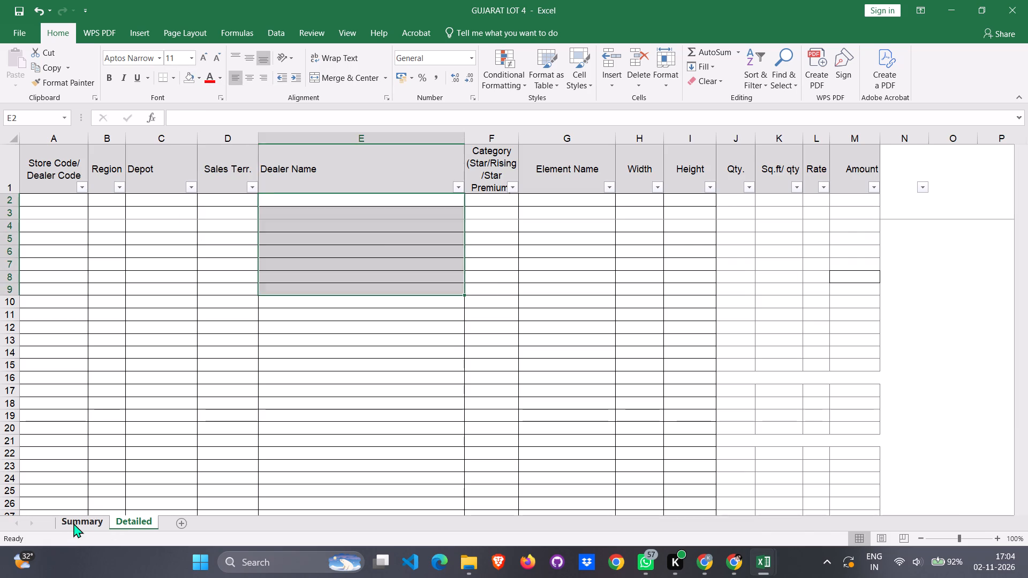
{"action": "key", "text": "alt+grave"}
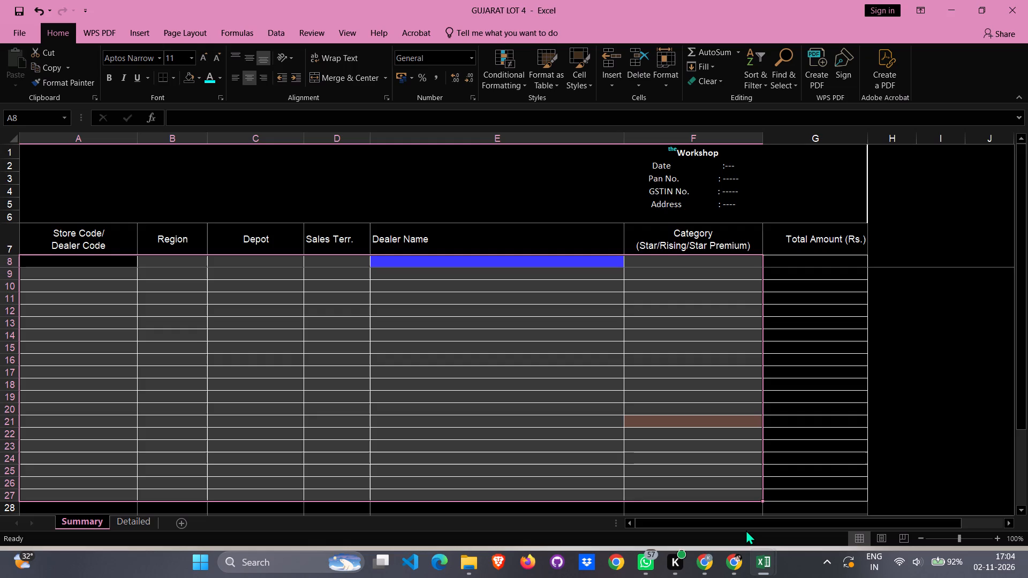
{"action": "key", "text": "alt+Tab"}
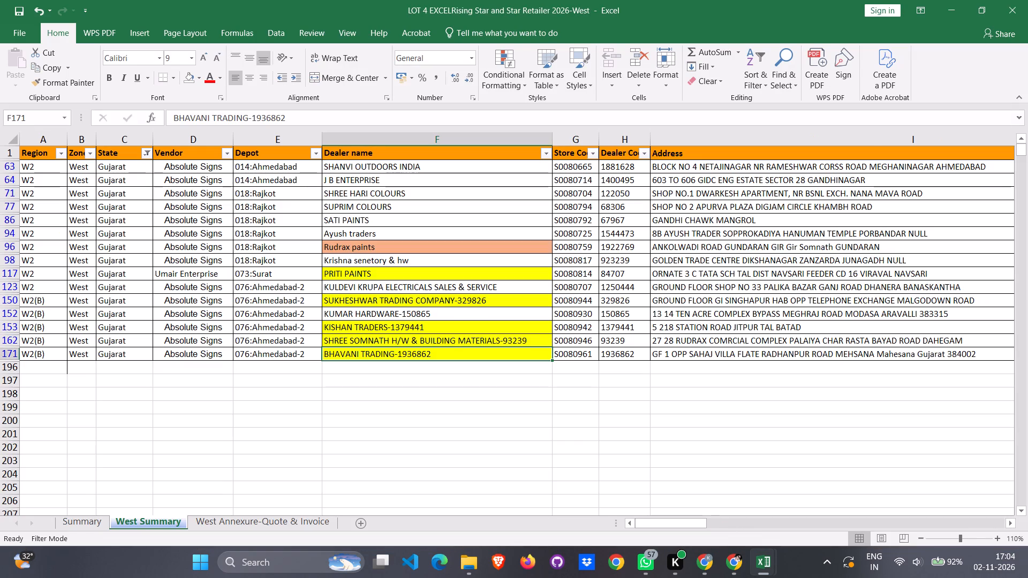
{"action": "left_click", "coordinate": [292, 565]}
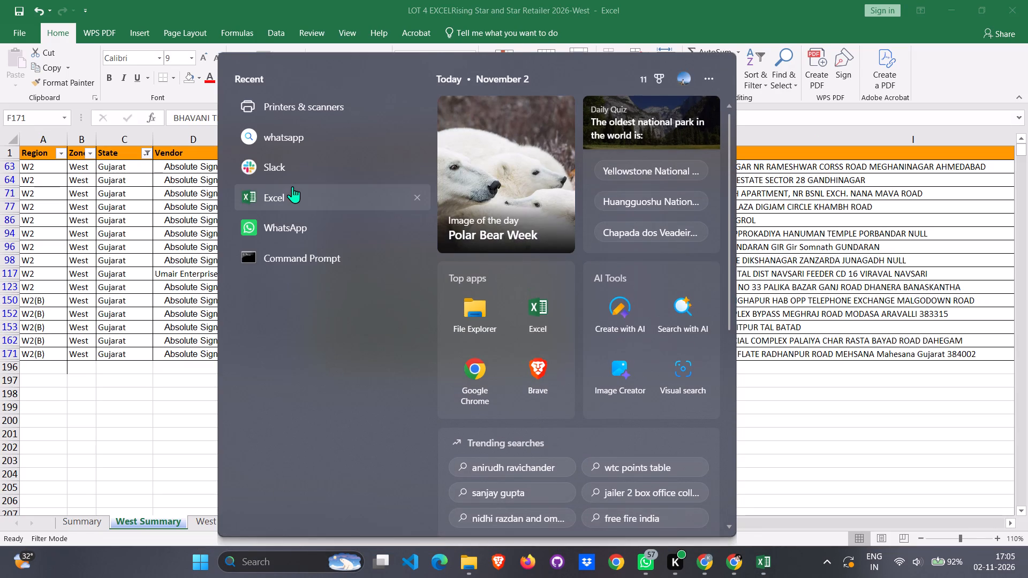
{"action": "left_click", "coordinate": [292, 186]}
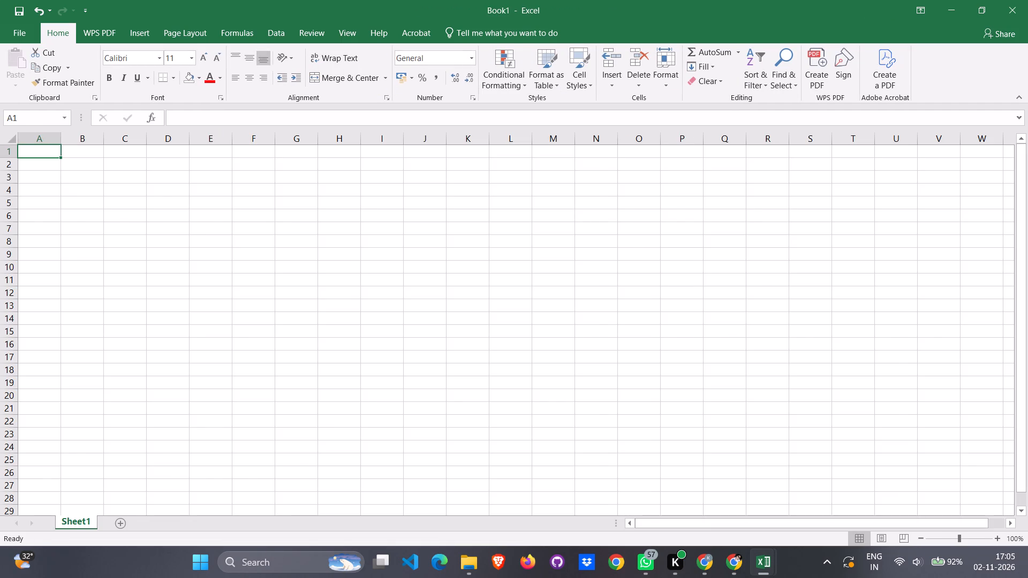
Copy the Store Code column from the LOT 4 EXCEL workbook's filtered West Summary sheet into column A of Book1.
{"action": "key", "text": "alt+Tab"}
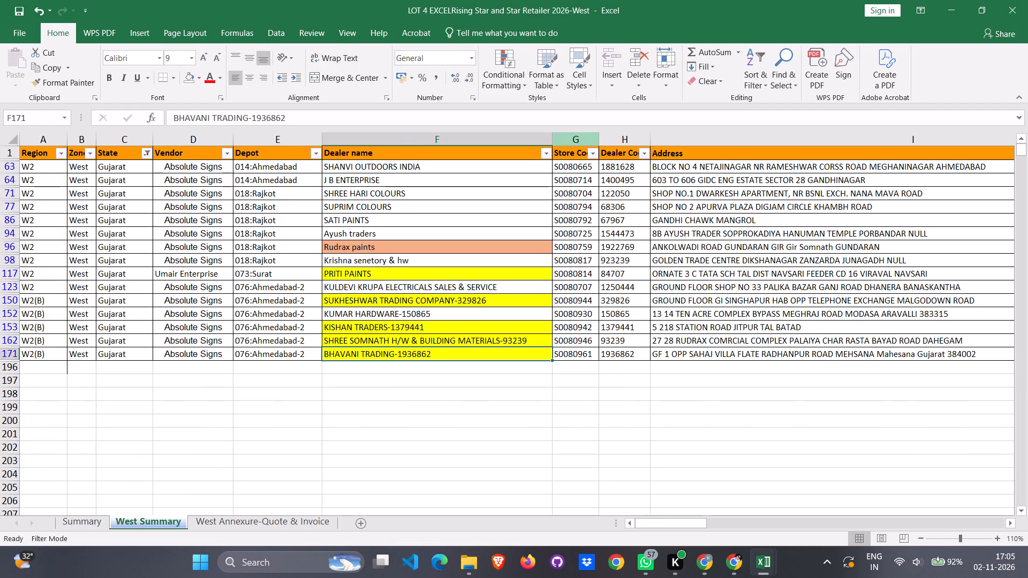
{"action": "left_click", "coordinate": [570, 140]}
{"action": "key", "text": "ctrl+c"}
{"action": "key", "text": "alt+Tab"}
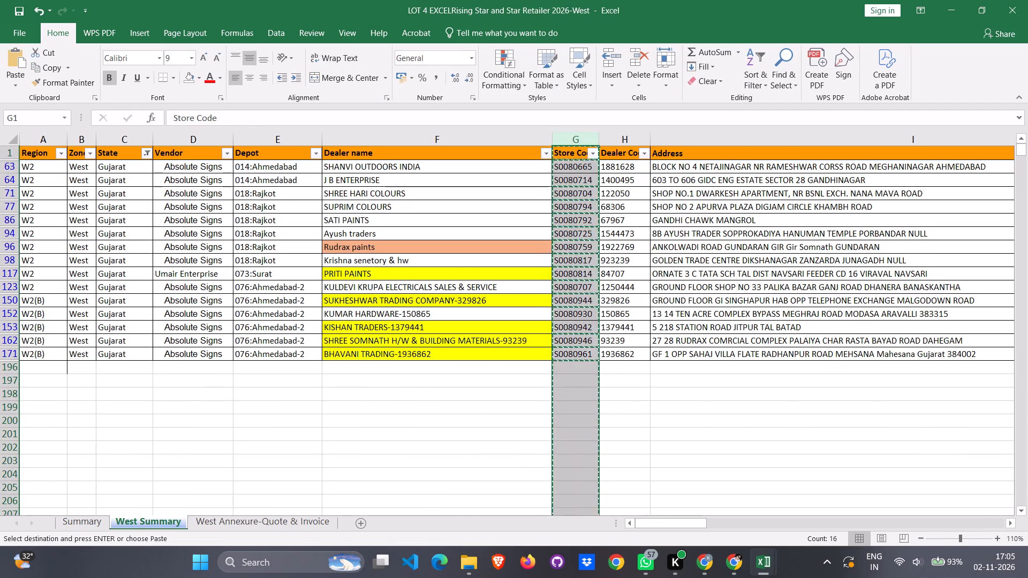
{"action": "key", "text": "ctrl+v"}
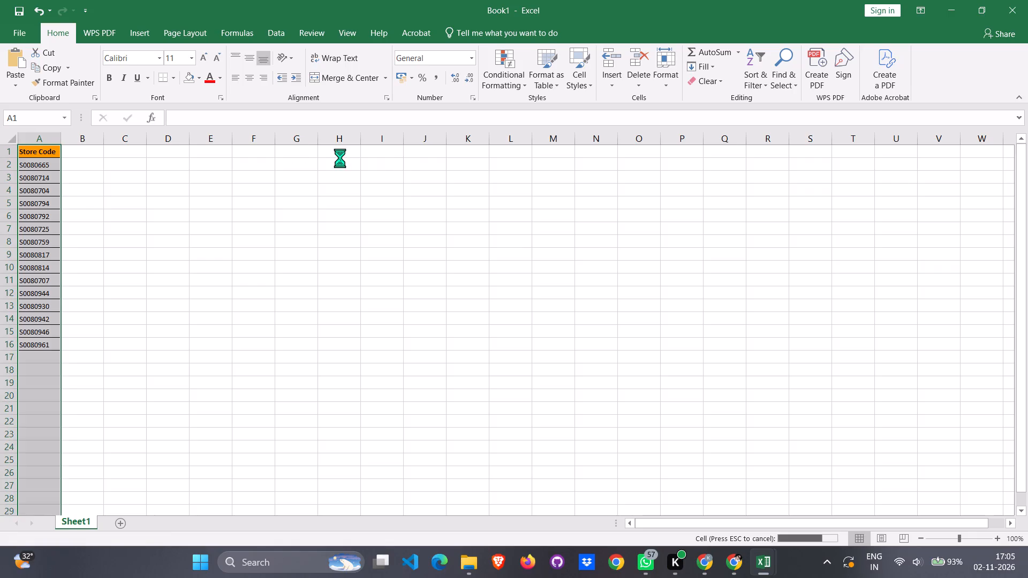
Copy the Region column from the filtered West Summary sheet of LOT 4 EXCEL into column B of Book1.
{"action": "left_click", "coordinate": [88, 151]}
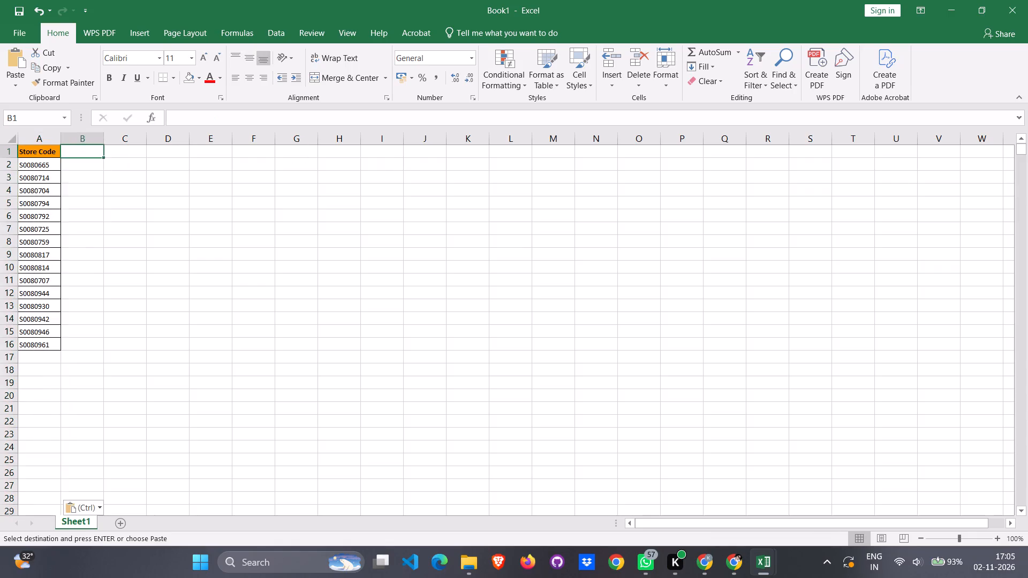
{"action": "key", "text": "alt+Tab"}
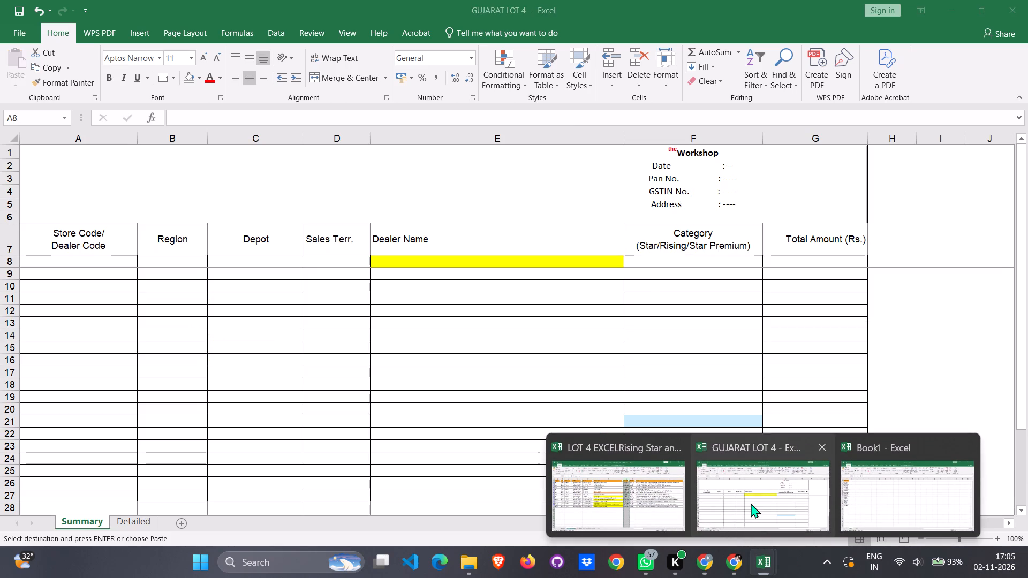
{"action": "left_click", "coordinate": [733, 457]}
{"action": "scroll", "coordinate": [720, 393], "scroll_direction": "down", "scroll_amount": 1}
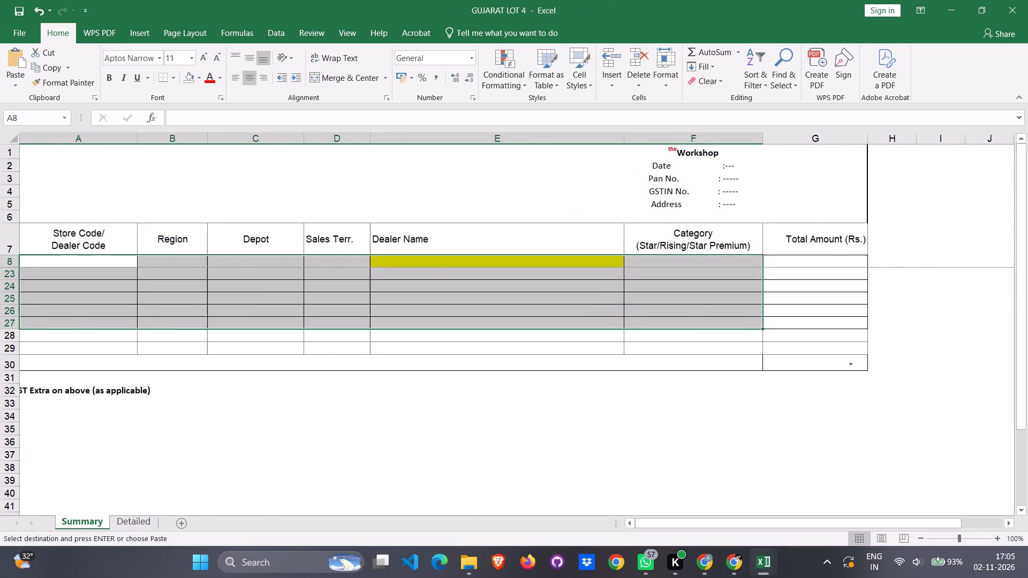
{"action": "scroll", "coordinate": [720, 393], "scroll_direction": "down", "scroll_amount": 1}
{"action": "left_click", "coordinate": [573, 341]}
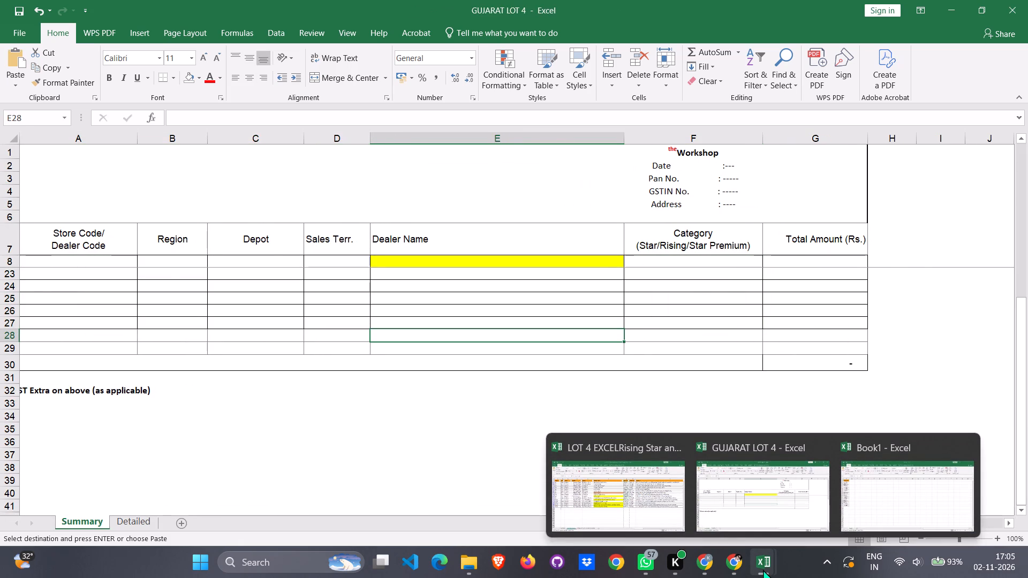
{"action": "left_click", "coordinate": [622, 497]}
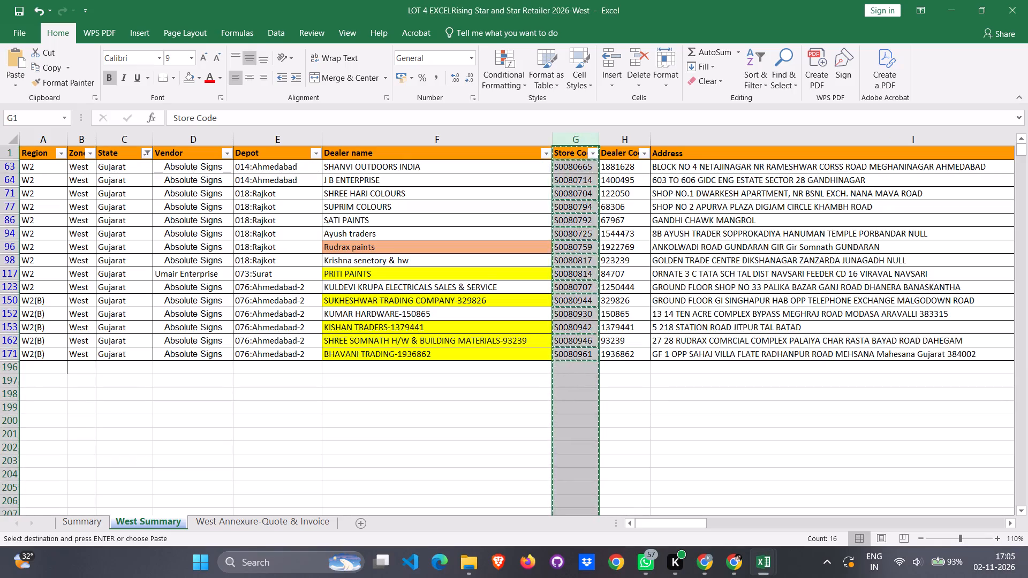
{"action": "left_click", "coordinate": [48, 141]}
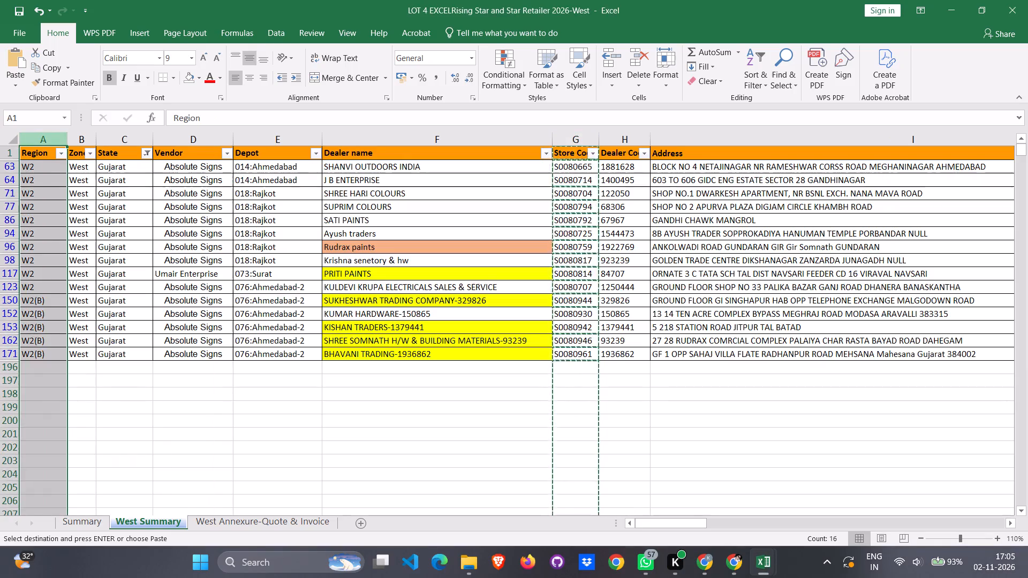
{"action": "key", "text": "ctrl+c"}
{"action": "key", "text": "alt+Tab"}
{"action": "key", "text": "alt+Tab"}
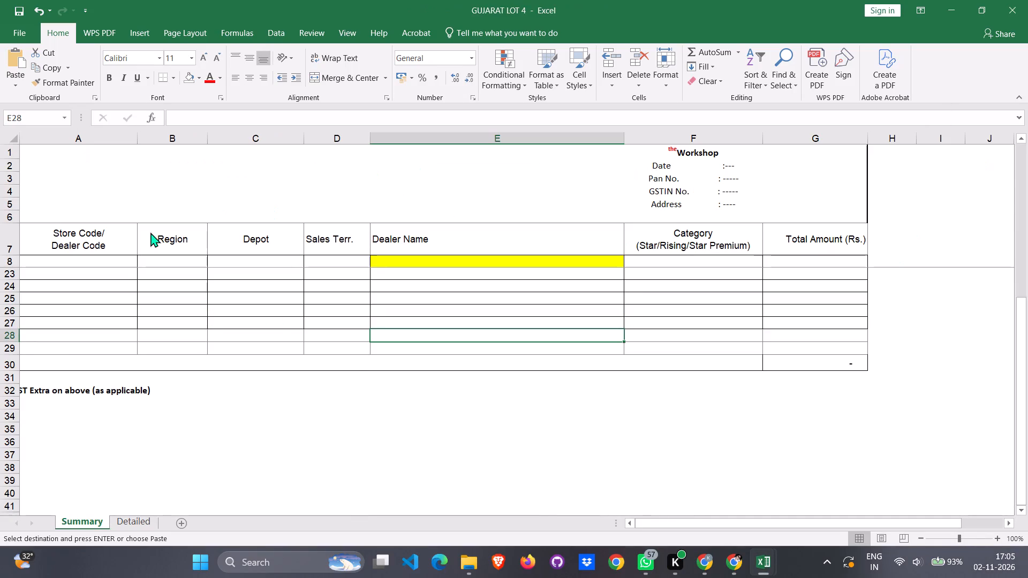
{"action": "key", "text": "alt+Tab"}
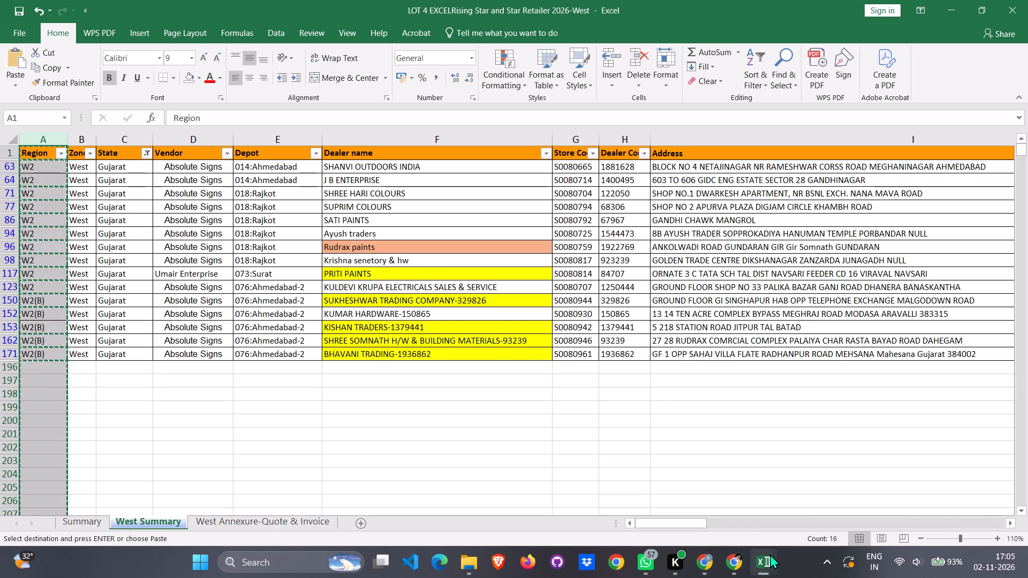
{"action": "left_click", "coordinate": [879, 499]}
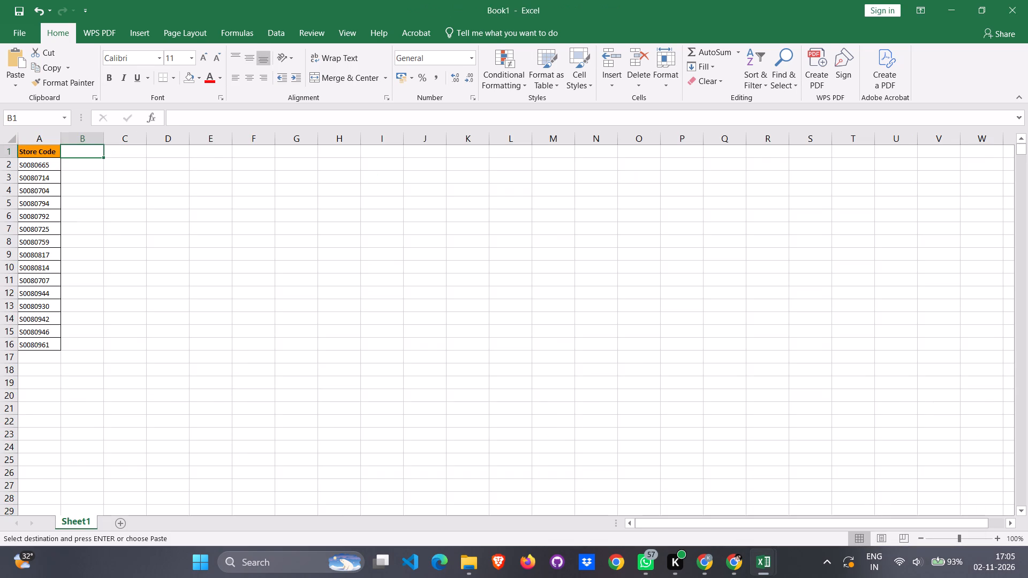
{"action": "key", "text": "ctrl+v"}
Copy the Depot column from the West Summary sheet into column C of Book1.
{"action": "left_click", "coordinate": [135, 148]}
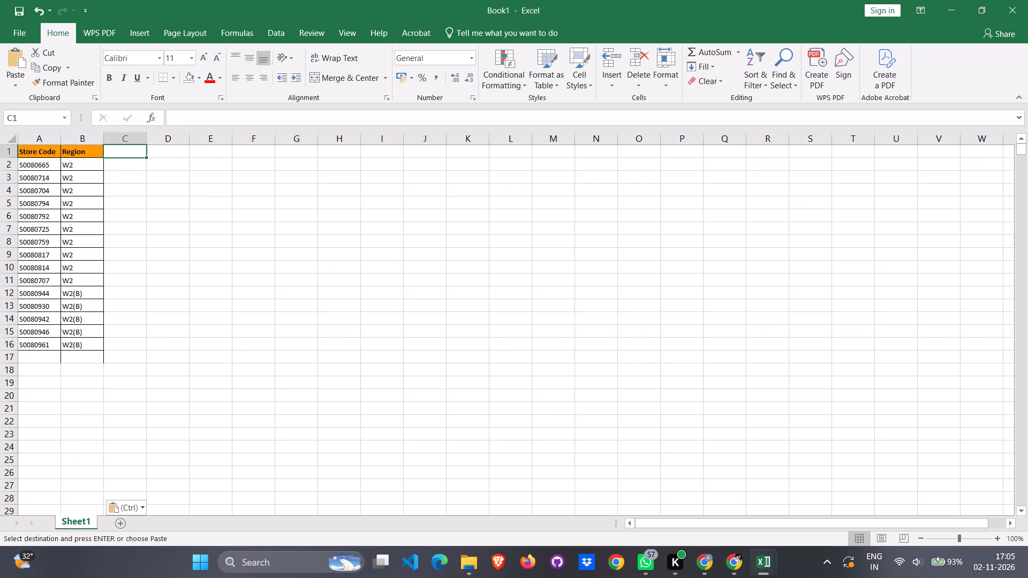
{"action": "key", "text": "alt+Tab"}
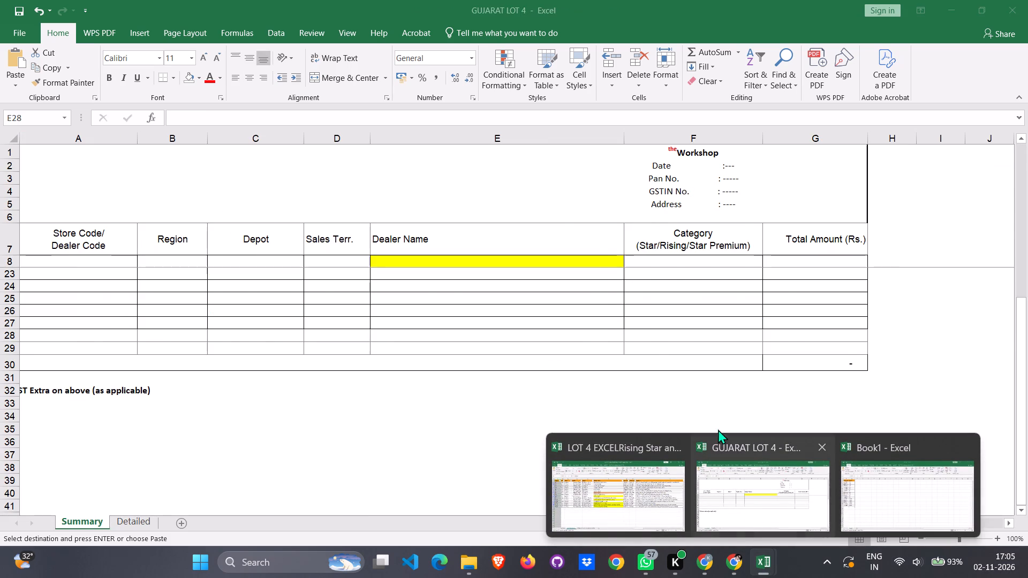
{"action": "left_click", "coordinate": [253, 138]}
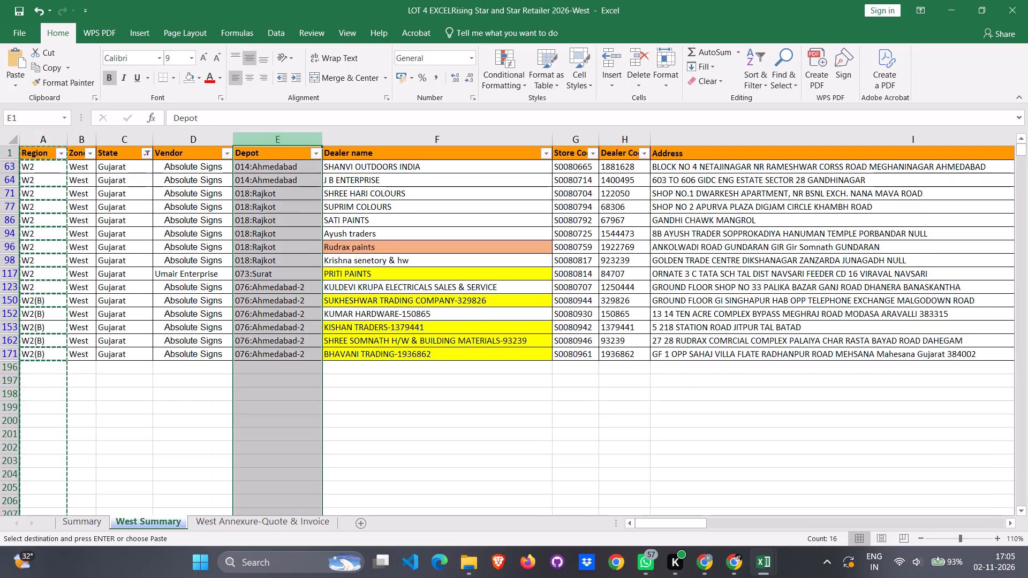
{"action": "key", "text": "ctrl+c"}
{"action": "key", "text": "alt+Tab"}
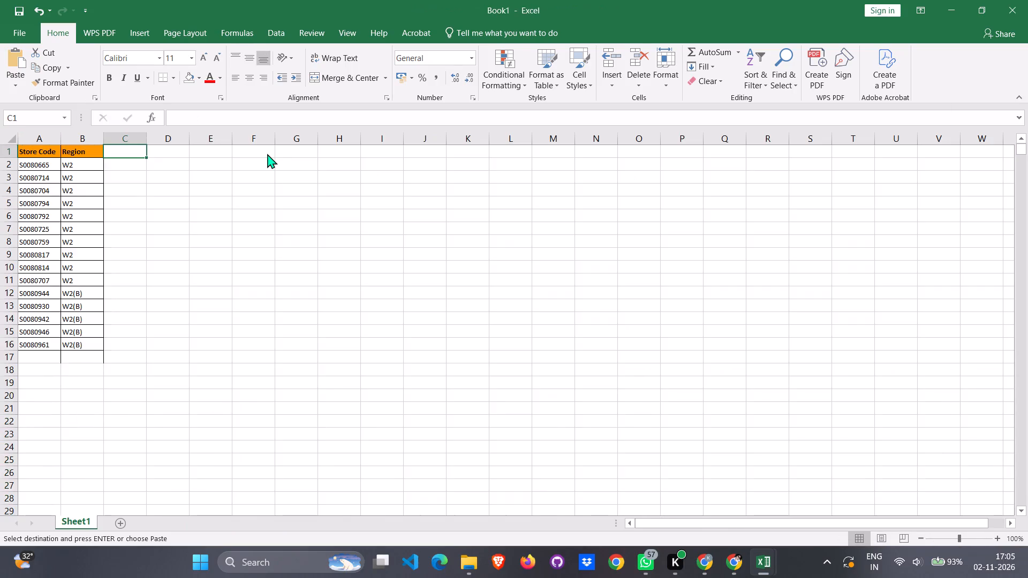
{"action": "key", "text": "ctrl+v"}
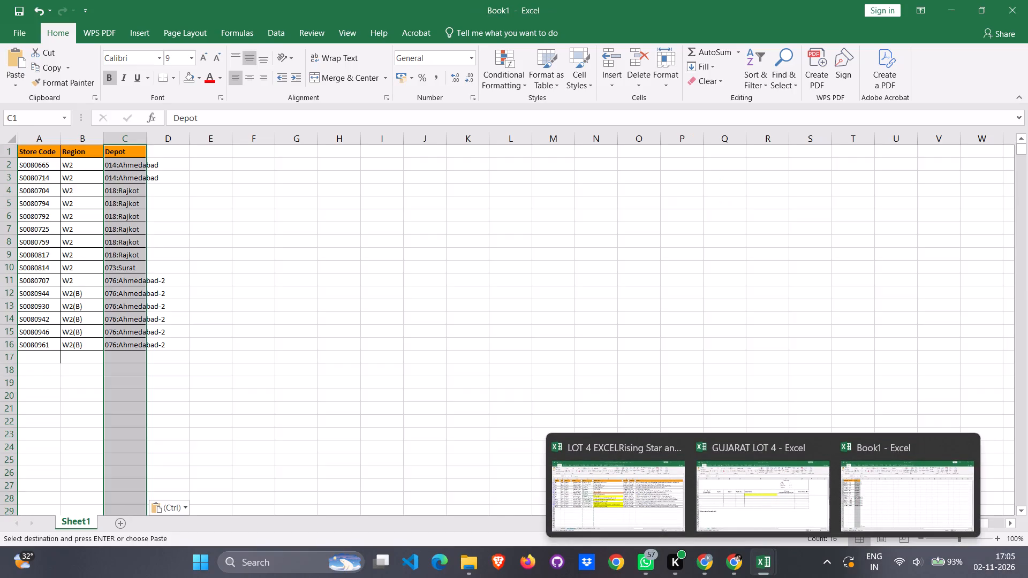
Copy the TSI Name column from the West Summary sheet into column D of Book1.
{"action": "key", "text": "alt+Tab"}
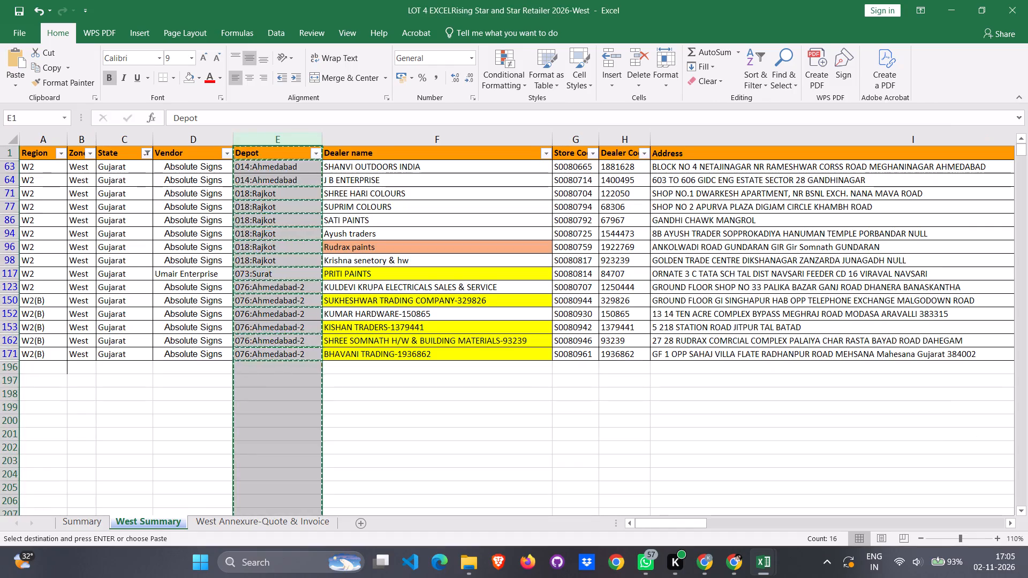
{"action": "scroll", "coordinate": [607, 323], "scroll_direction": "left", "scroll_amount": 12}
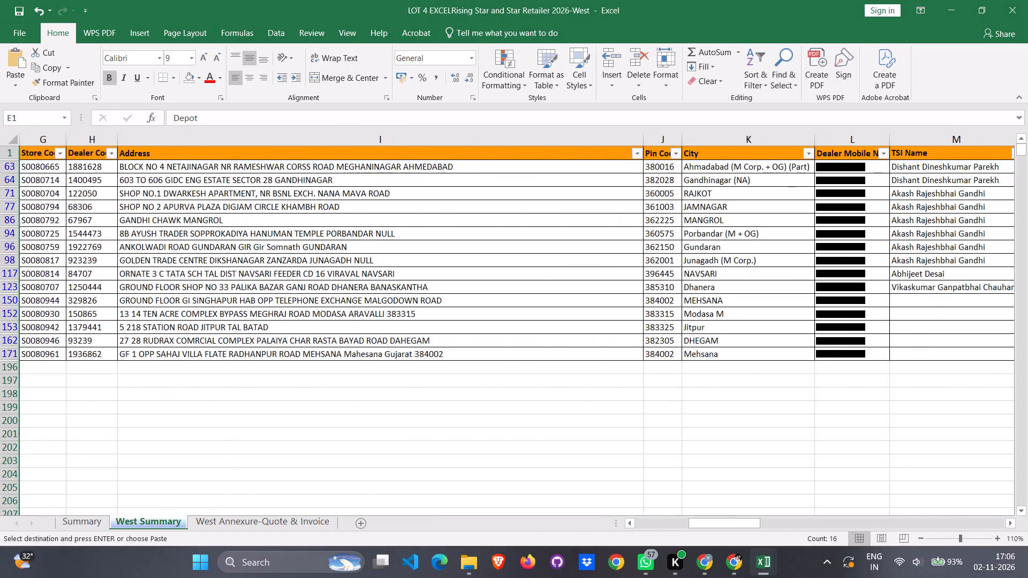
{"action": "scroll", "coordinate": [607, 323], "scroll_direction": "left", "scroll_amount": 9}
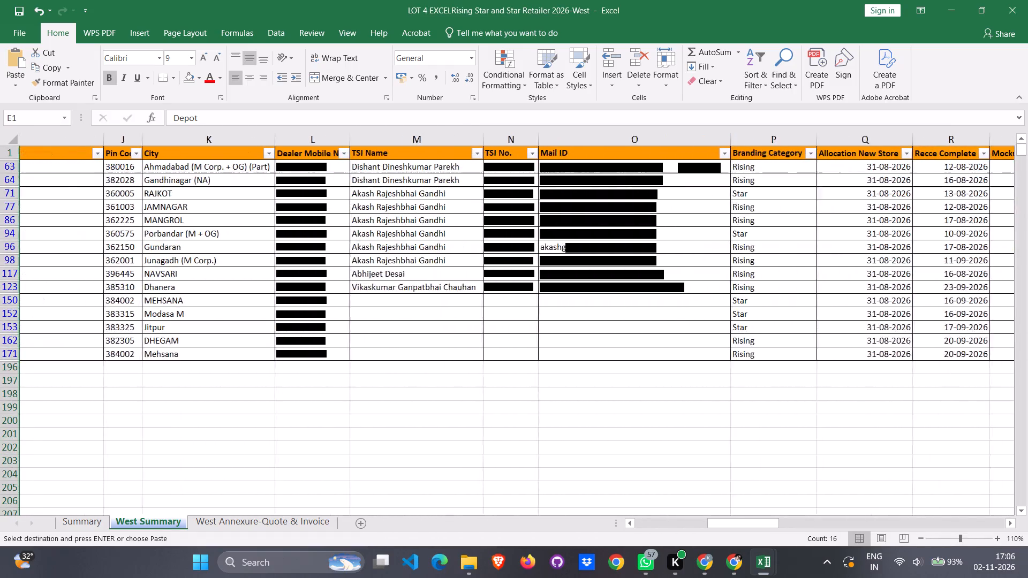
{"action": "scroll", "coordinate": [607, 323], "scroll_direction": "right", "scroll_amount": 4}
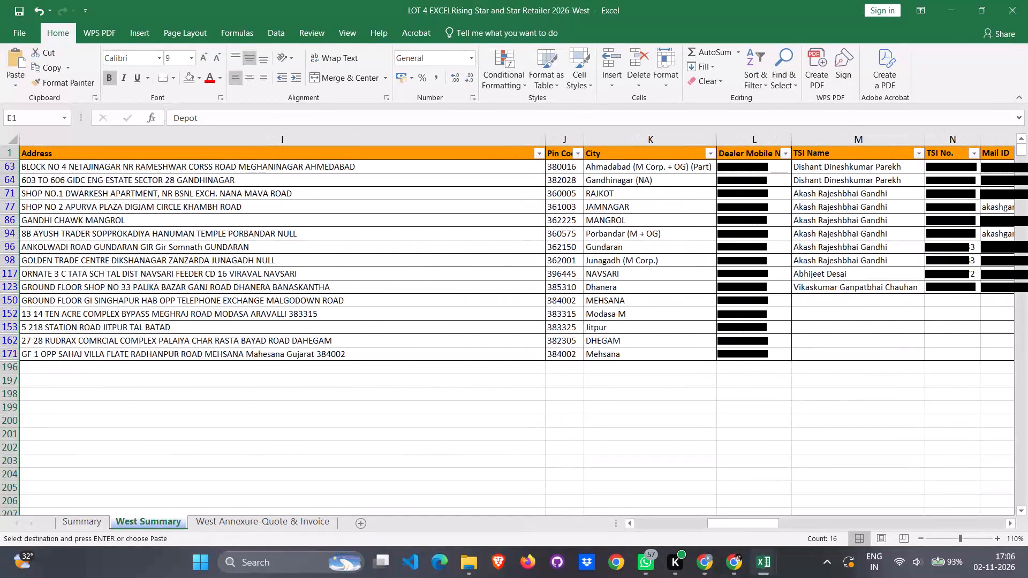
{"action": "left_click", "coordinate": [830, 135]}
{"action": "key", "text": "ctrl+c"}
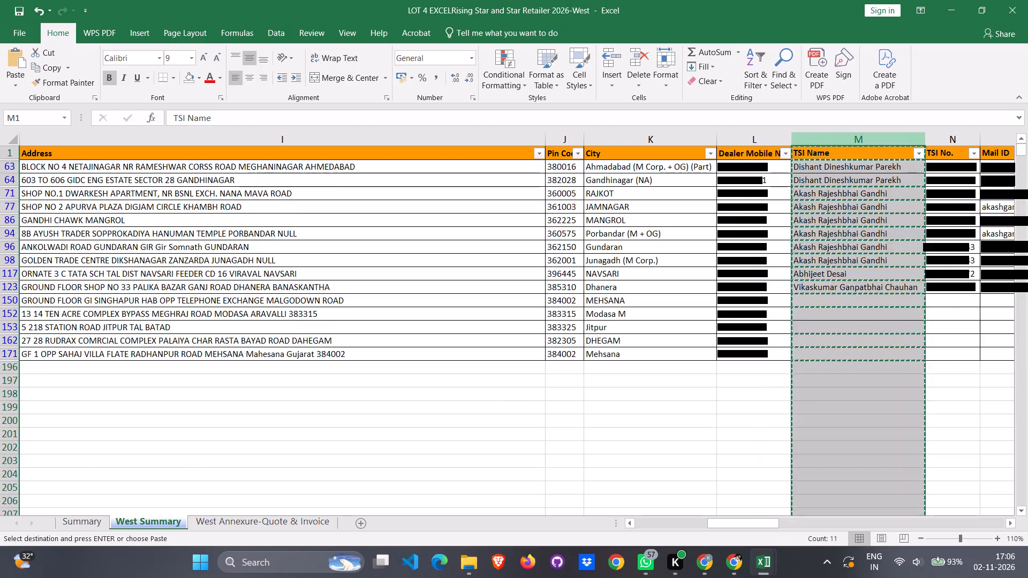
{"action": "key", "text": "alt+Tab"}
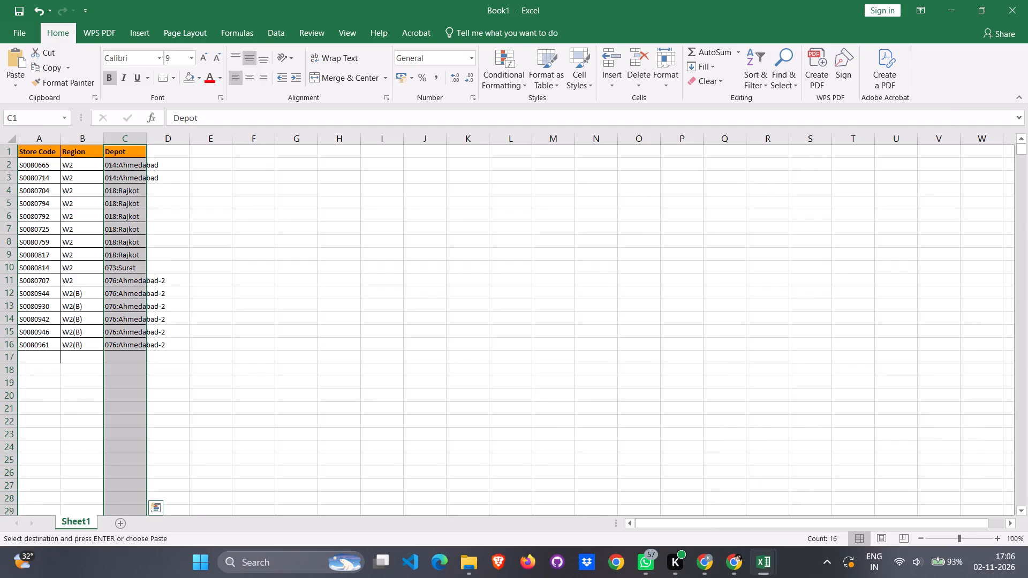
{"action": "left_click", "coordinate": [179, 148]}
{"action": "key", "text": "ctrl+v"}
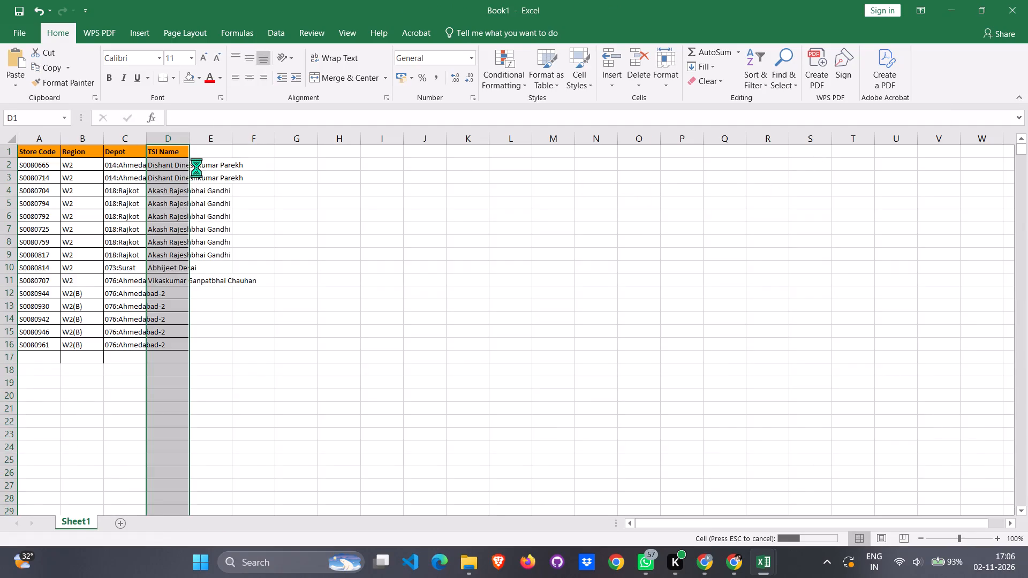
Copy the filtered dealer names in F63:F171 of the West Summary sheet, without the header, into Book1 starting at E1.
{"action": "left_click", "coordinate": [214, 152]}
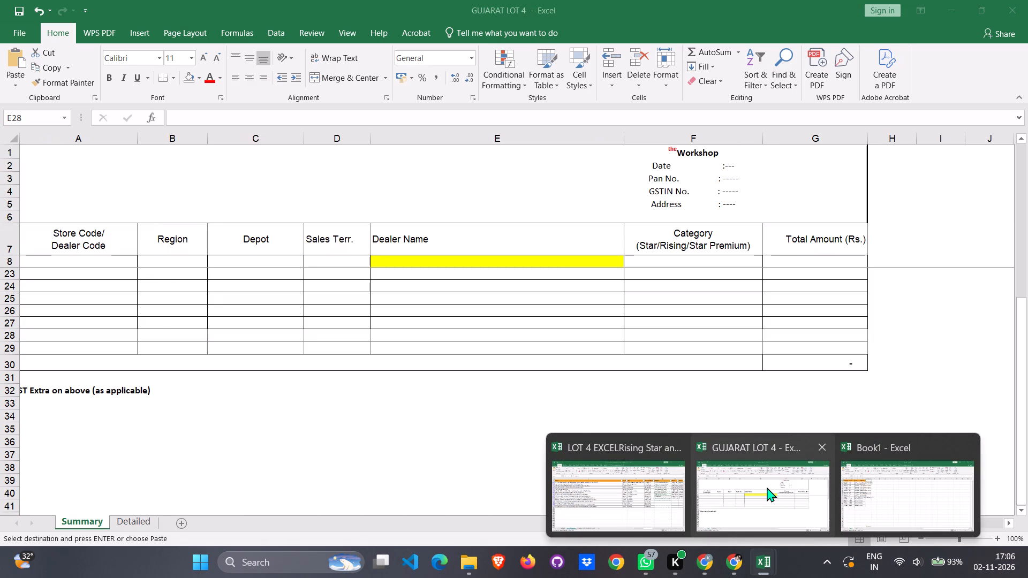
{"action": "key", "text": "alt+Tab"}
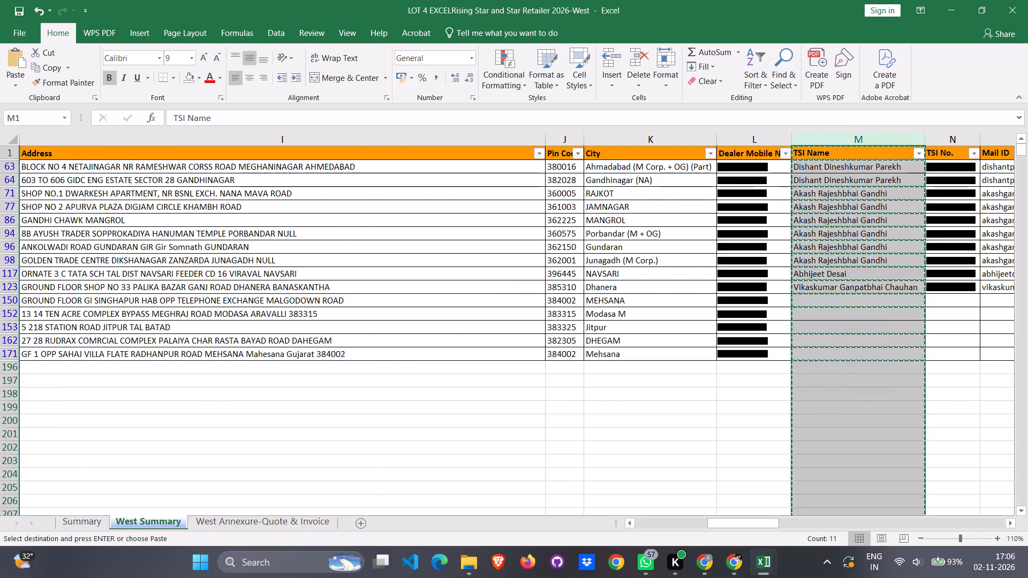
{"action": "scroll", "coordinate": [509, 277], "scroll_direction": "right", "scroll_amount": 13}
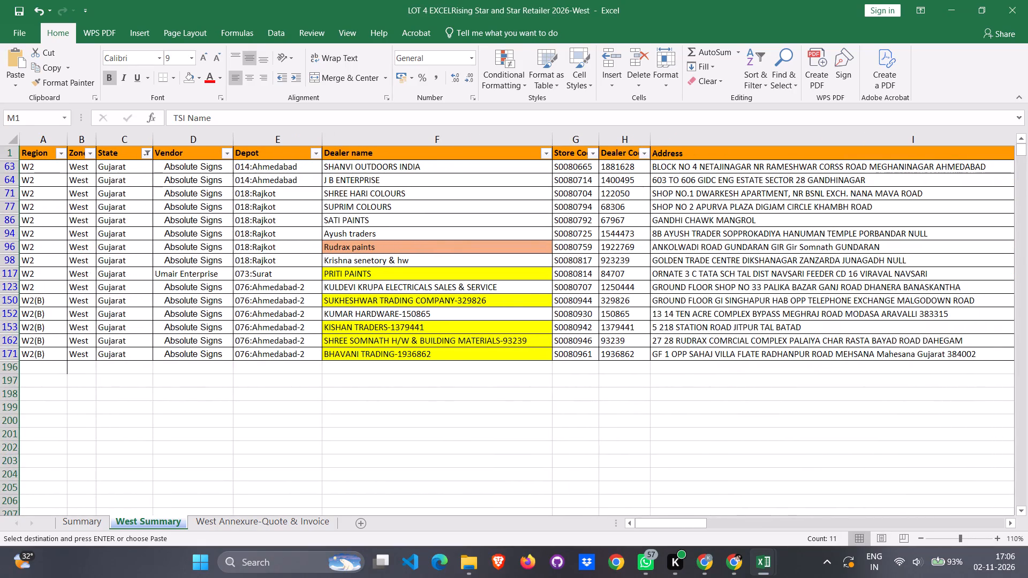
{"action": "left_click", "coordinate": [450, 166]}
{"action": "key", "text": "shift+Down"}
{"action": "key", "text": "shift+Down"}
{"action": "key", "text": "shift+Down"}
{"action": "key", "text": "shift+Down"}
{"action": "key", "text": "shift+Down"}
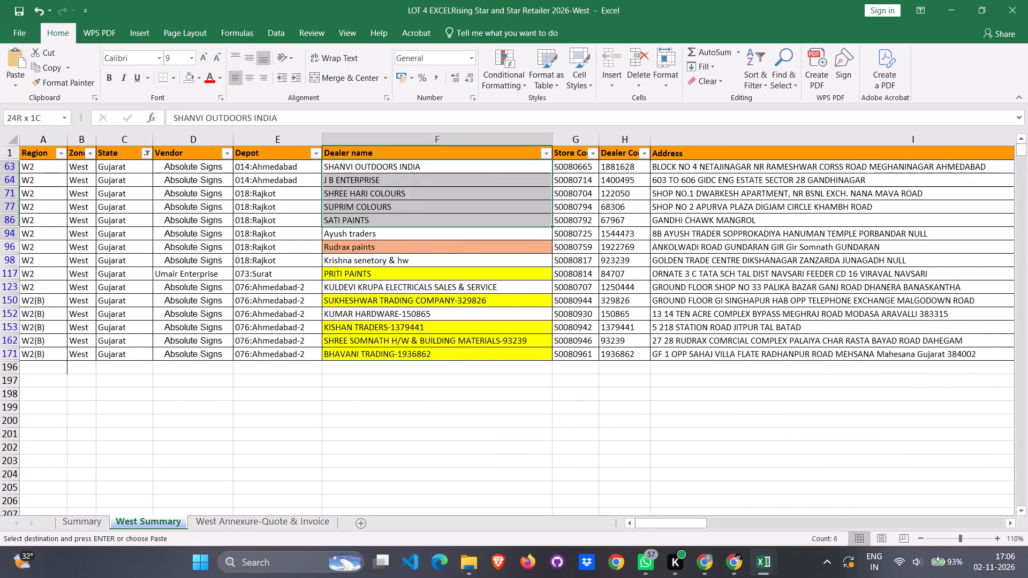
{"action": "key", "text": "shift+Down"}
{"action": "key", "text": "shift+Down"}
{"action": "key", "text": "shift+Down"}
{"action": "key", "text": "shift+Down"}
{"action": "key", "text": "shift+Down"}
{"action": "key", "text": "shift+Down"}
{"action": "key", "text": "shift+Down"}
{"action": "key", "text": "shift+Down"}
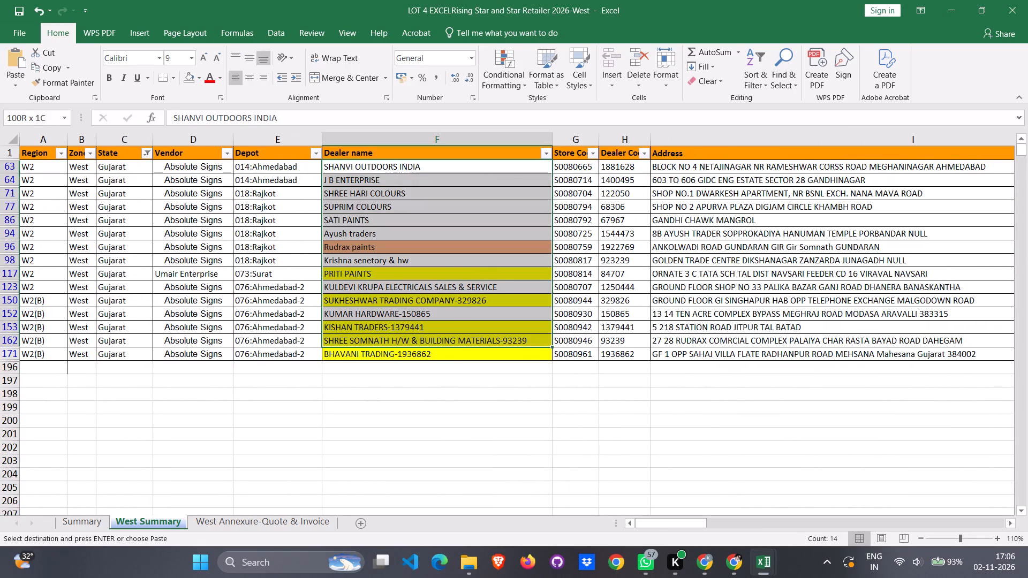
{"action": "key", "text": "shift+Down"}
{"action": "key", "text": "ctrl+c"}
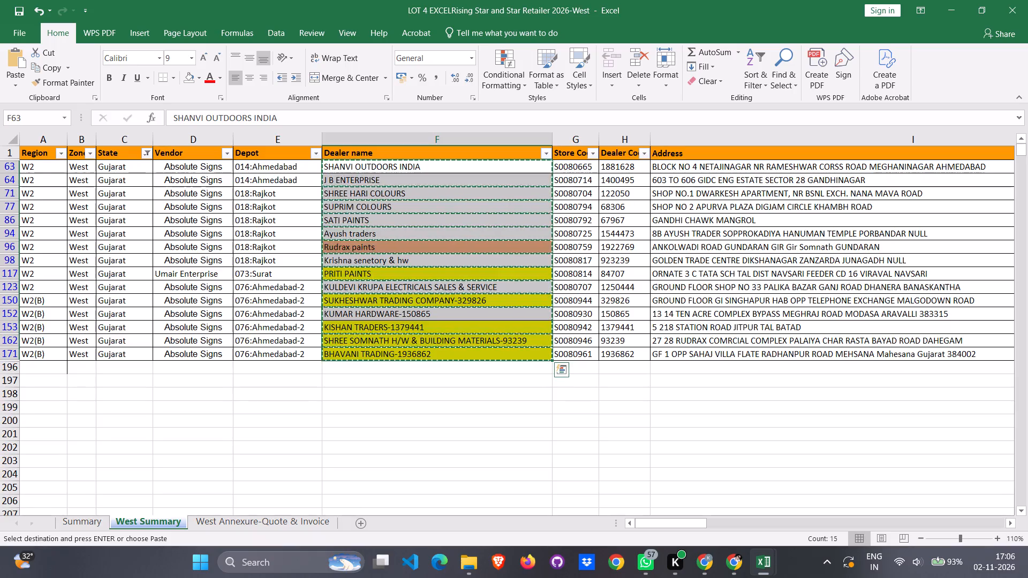
{"action": "key", "text": "alt+Tab"}
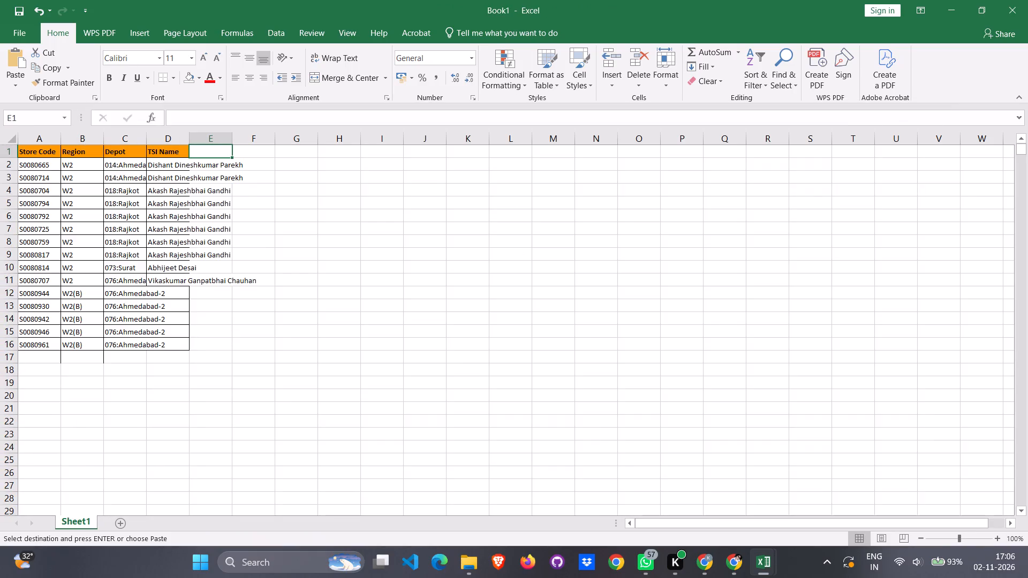
{"action": "key", "text": "ctrl+v"}
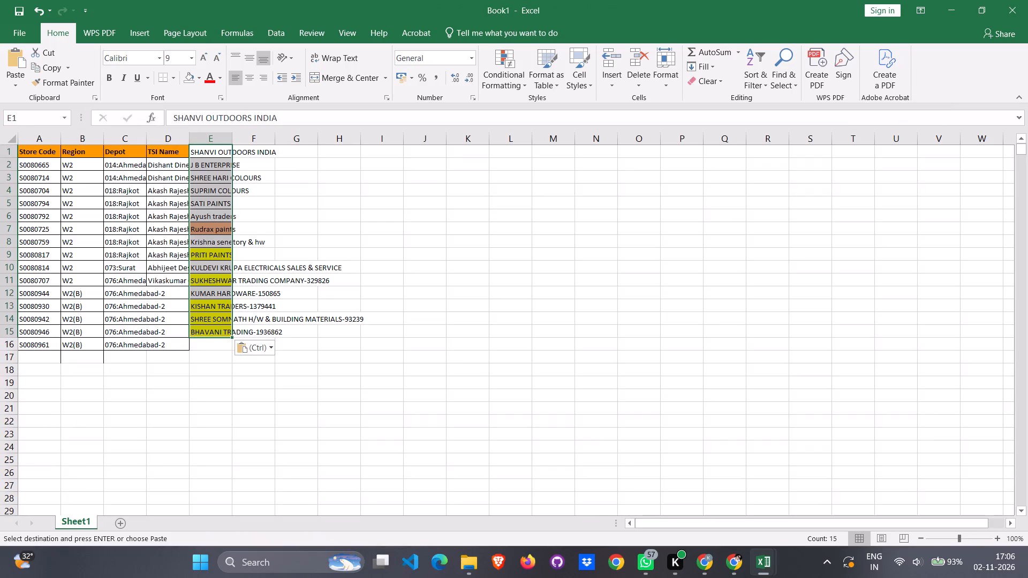
Copy the whole Dealer name column, header included, from the West Summary sheet of LOT 4 EXCEL over column E of Book1.
{"action": "left_click", "coordinate": [267, 151]}
{"action": "key", "text": "alt+Tab"}
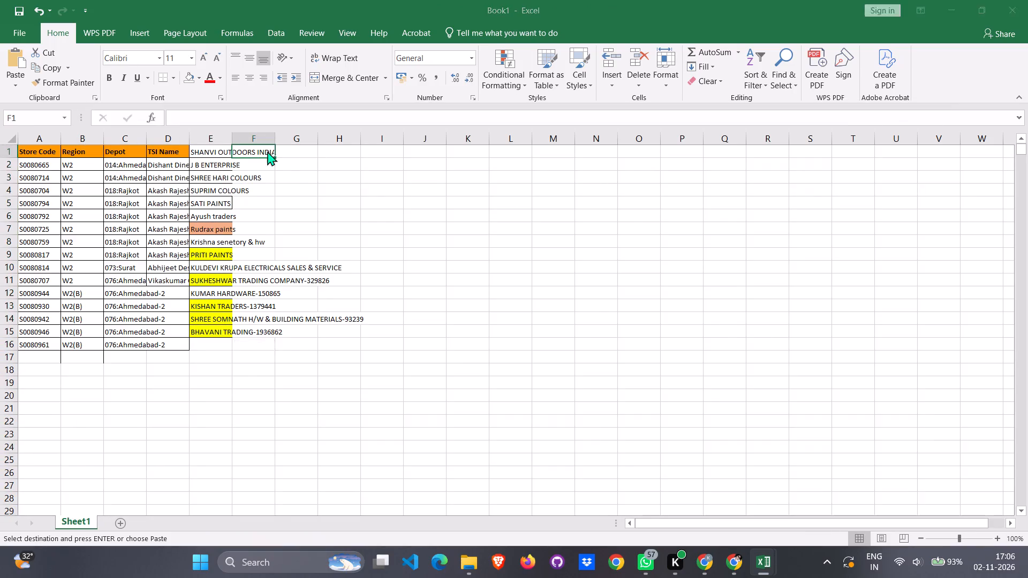
{"action": "key", "text": "alt+Tab"}
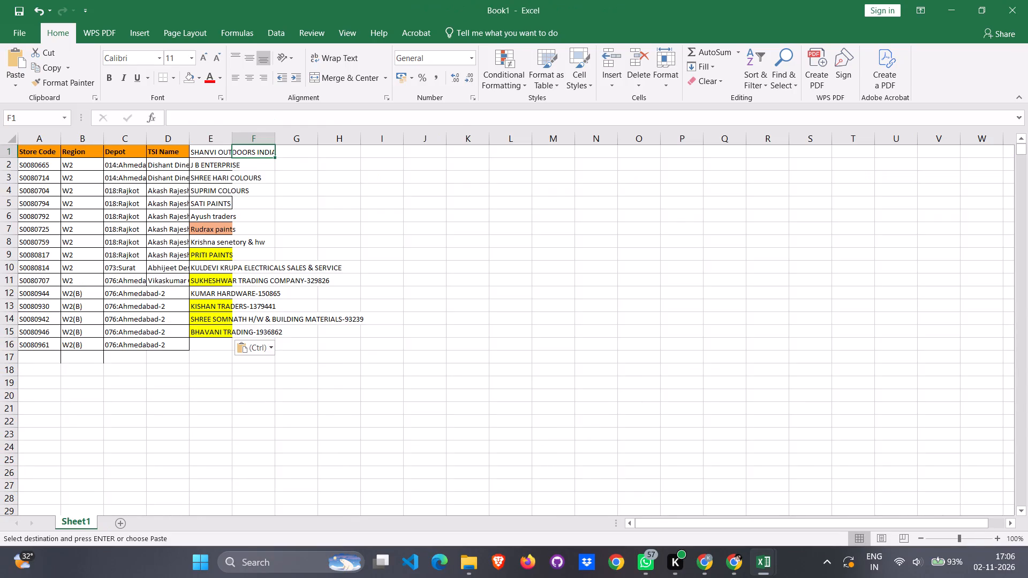
{"action": "key", "text": "alt+Tab"}
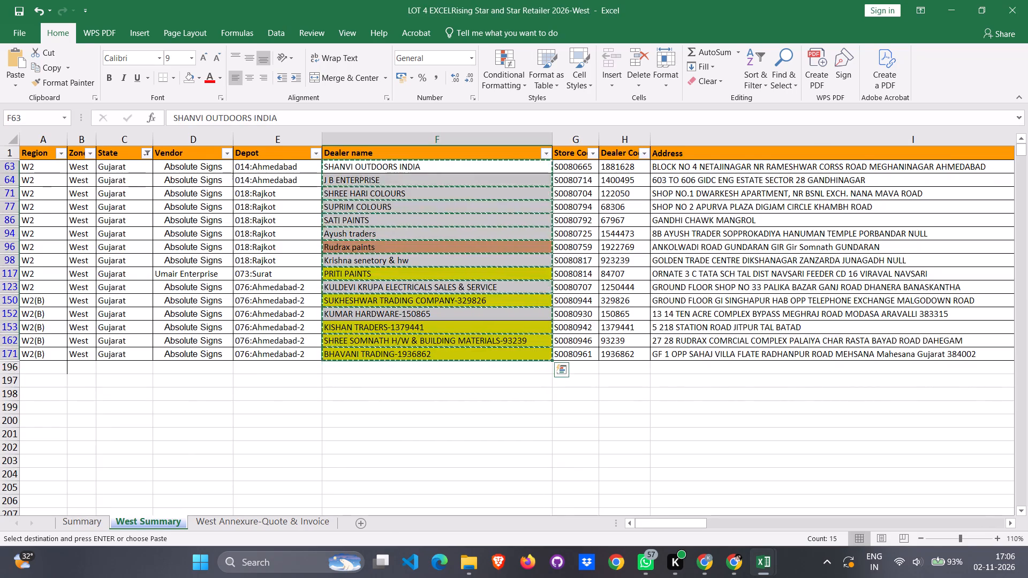
{"action": "left_click", "coordinate": [349, 143]}
{"action": "key", "text": "ctrl+c"}
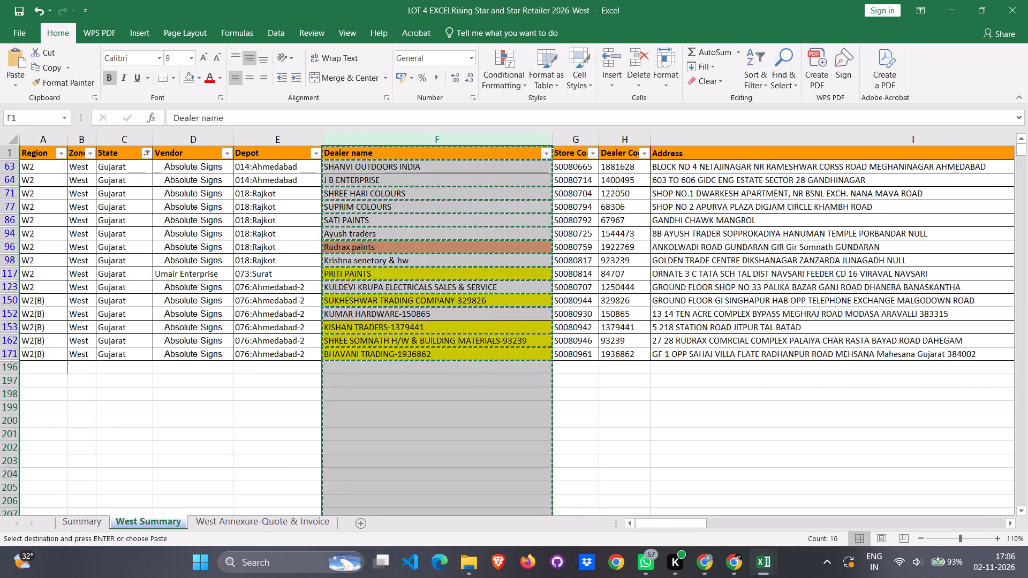
{"action": "key", "text": "alt+Tab"}
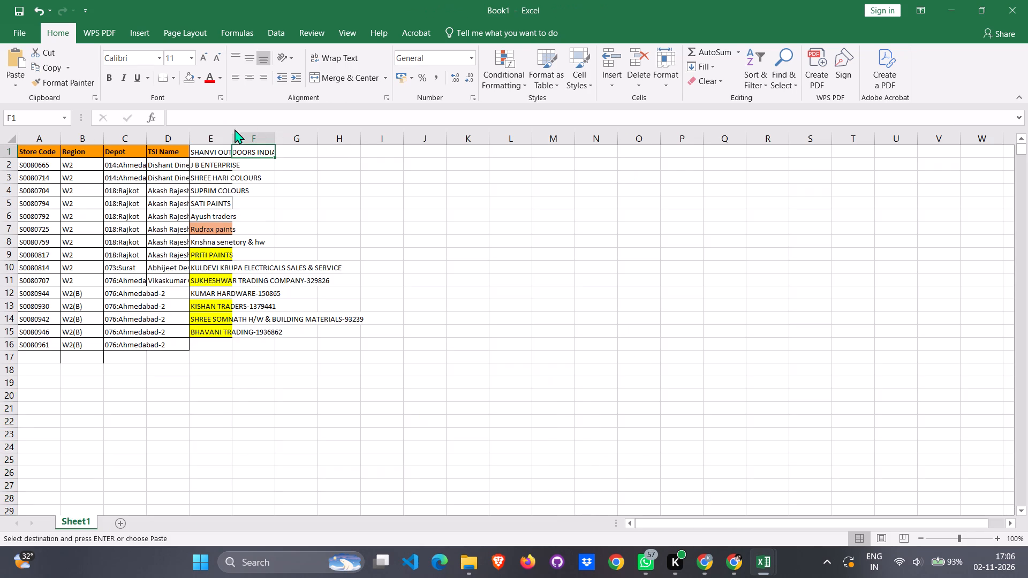
{"action": "left_click", "coordinate": [224, 139]}
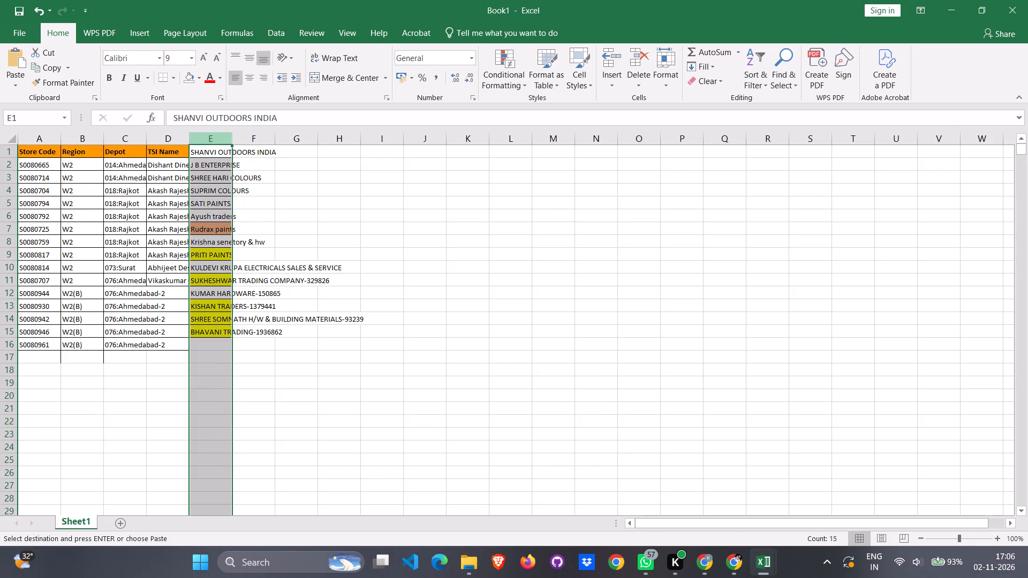
{"action": "key", "text": "ctrl+v"}
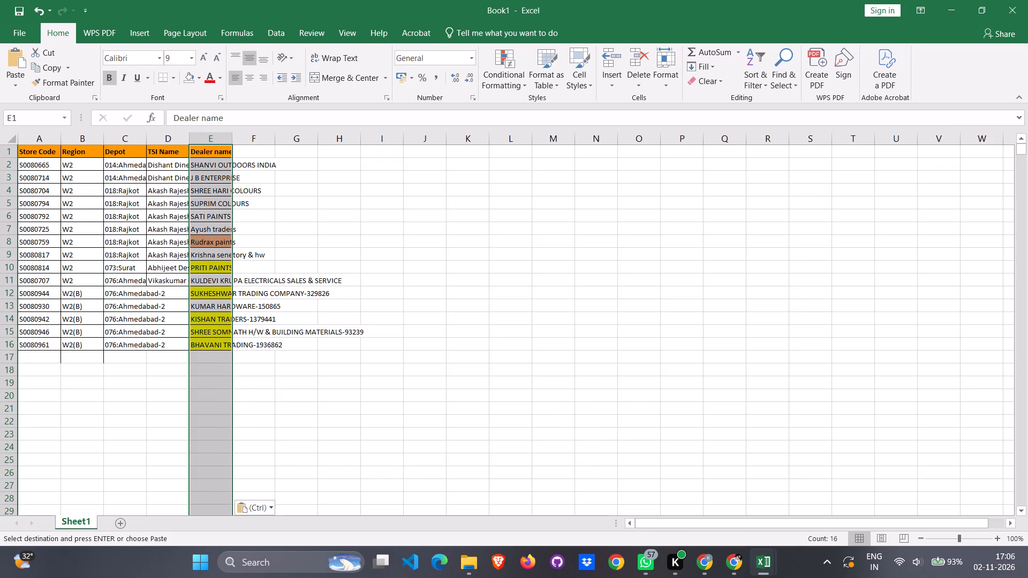
{"action": "key", "text": "ctrl+s"}
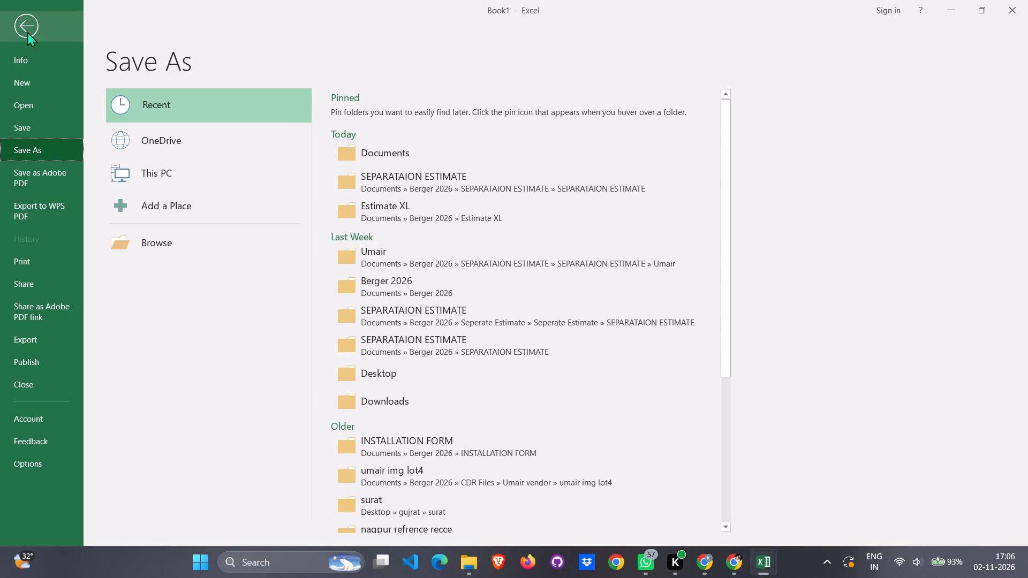
{"action": "left_click", "coordinate": [27, 32]}
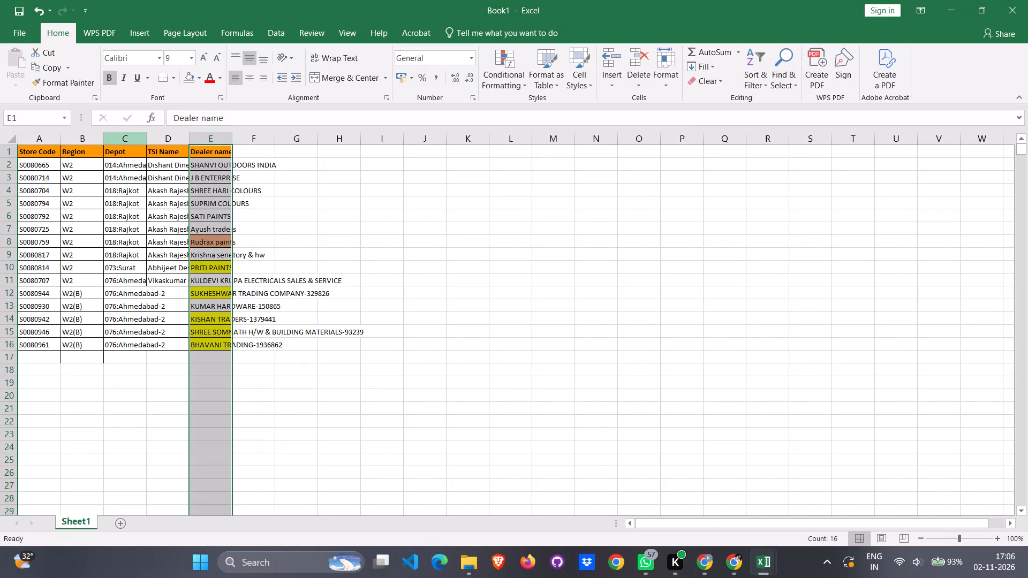
Copy the Branding Category column from the West Summary sheet of LOT 4 EXCEL into column F of Book1.
{"action": "key", "text": "alt+Tab"}
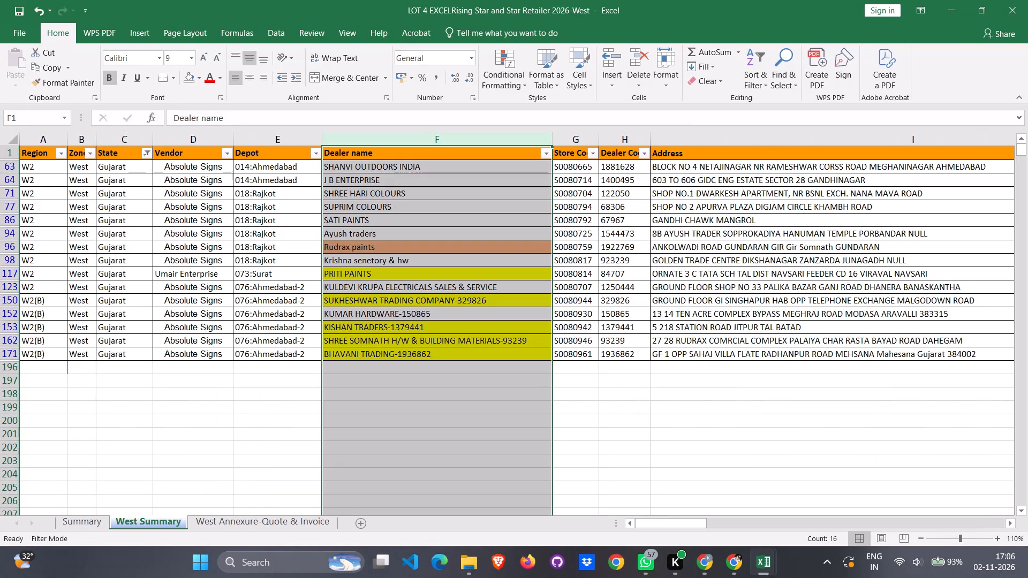
{"action": "key", "text": "alt+Tab"}
{"action": "left_click", "coordinate": [246, 154]}
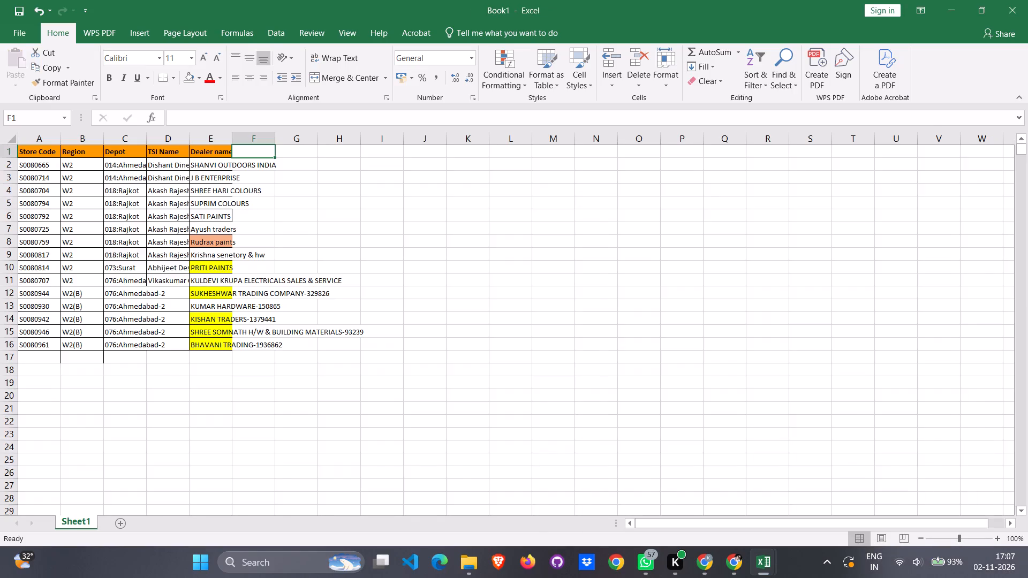
{"action": "key", "text": "alt+Tab"}
{"action": "scroll", "coordinate": [575, 227], "scroll_direction": "left", "scroll_amount": 10}
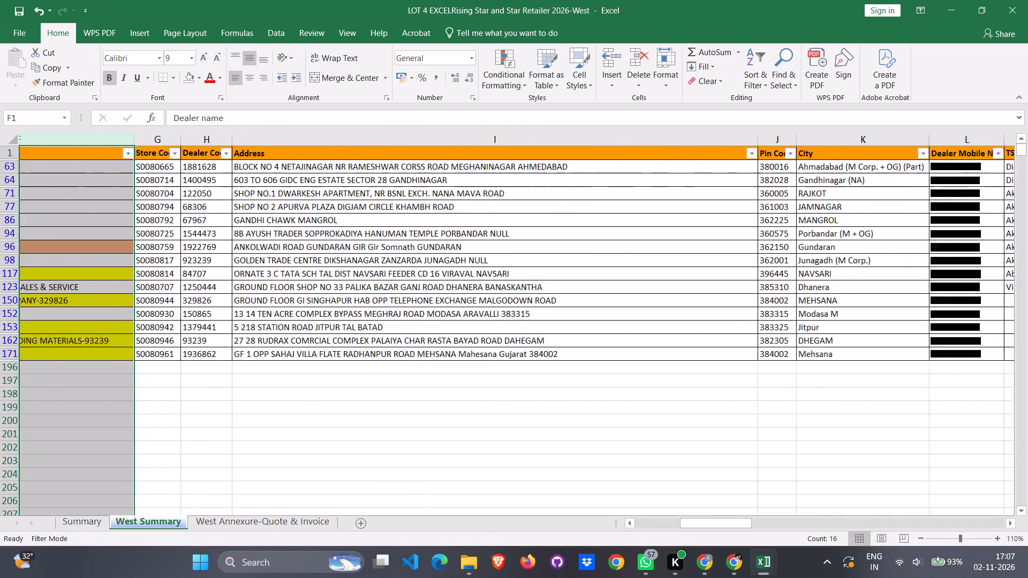
{"action": "scroll", "coordinate": [582, 232], "scroll_direction": "left", "scroll_amount": 6}
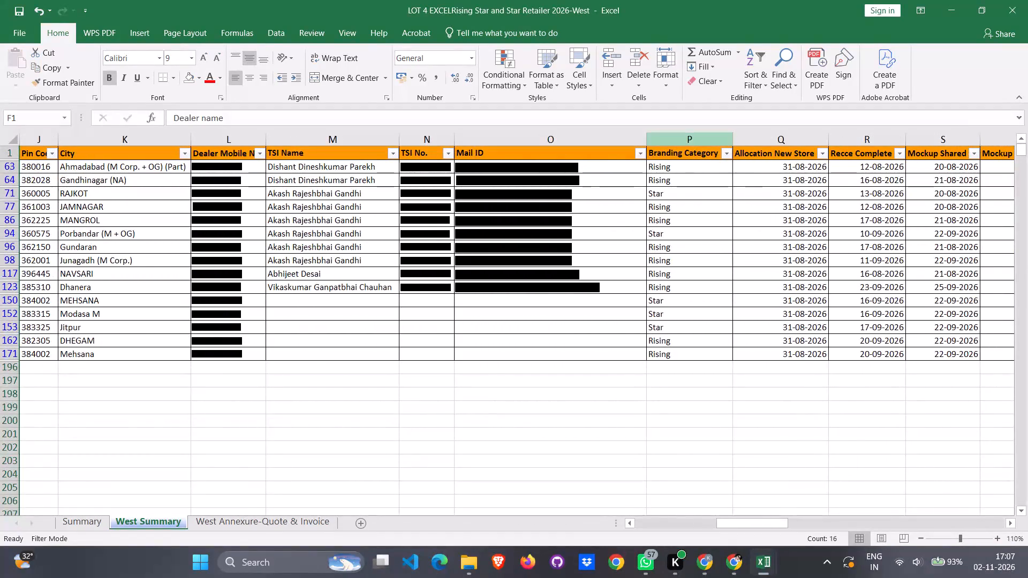
{"action": "left_click", "coordinate": [668, 140]}
{"action": "key", "text": "ctrl+c"}
{"action": "key", "text": "alt+Tab"}
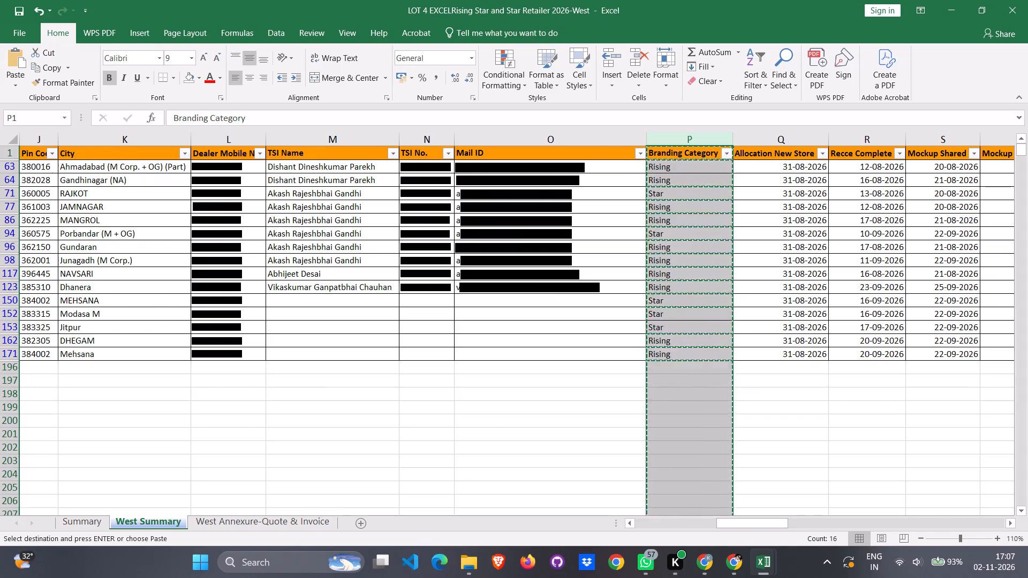
{"action": "key", "text": "ctrl+v"}
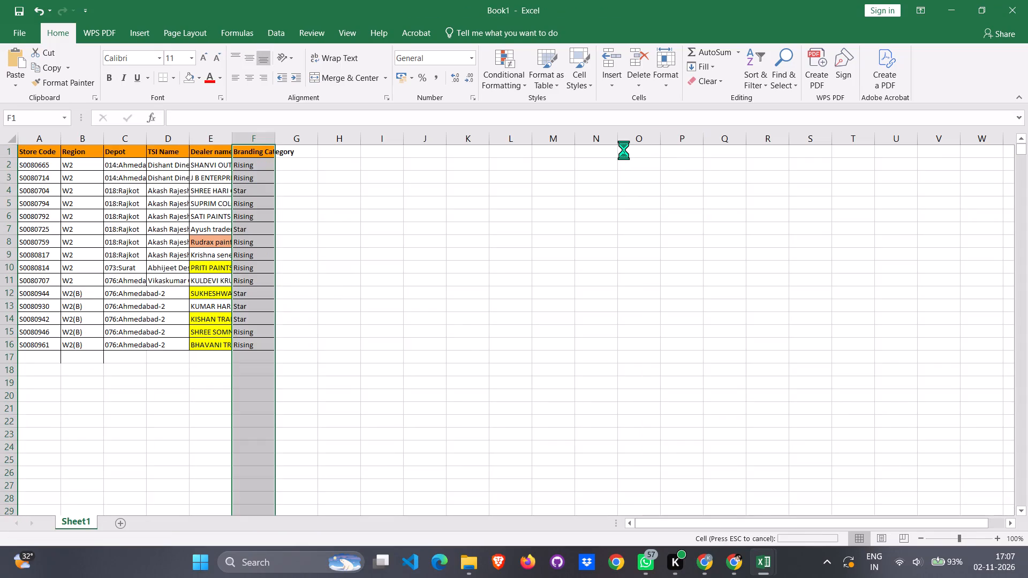
{"action": "key", "text": "ctrl+s"}
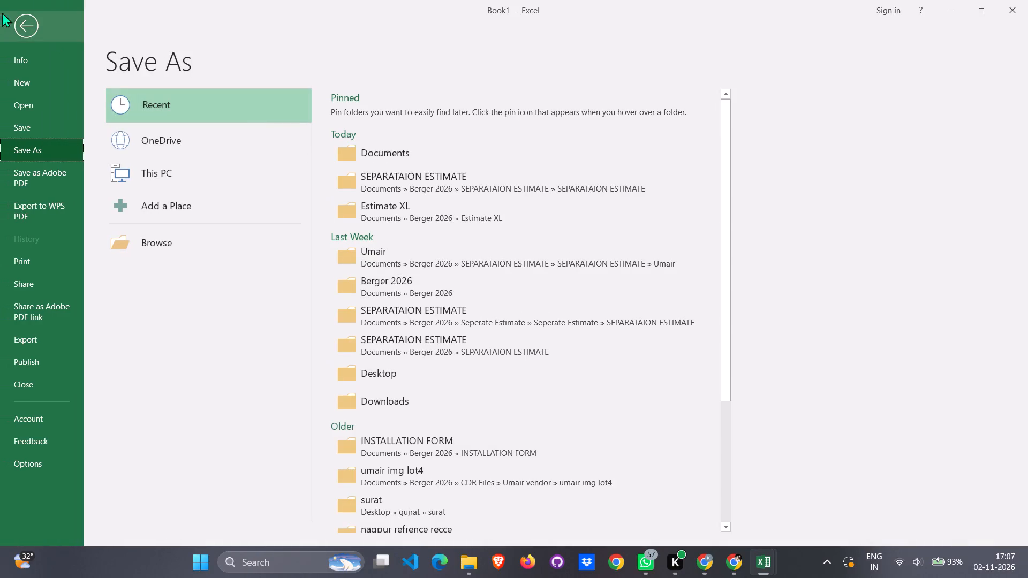
{"action": "left_click", "coordinate": [34, 30]}
Copy the Net Quote column from the West Summary sheet of LOT 4 EXCEL into column G of Book1.
{"action": "key", "text": "alt+Tab"}
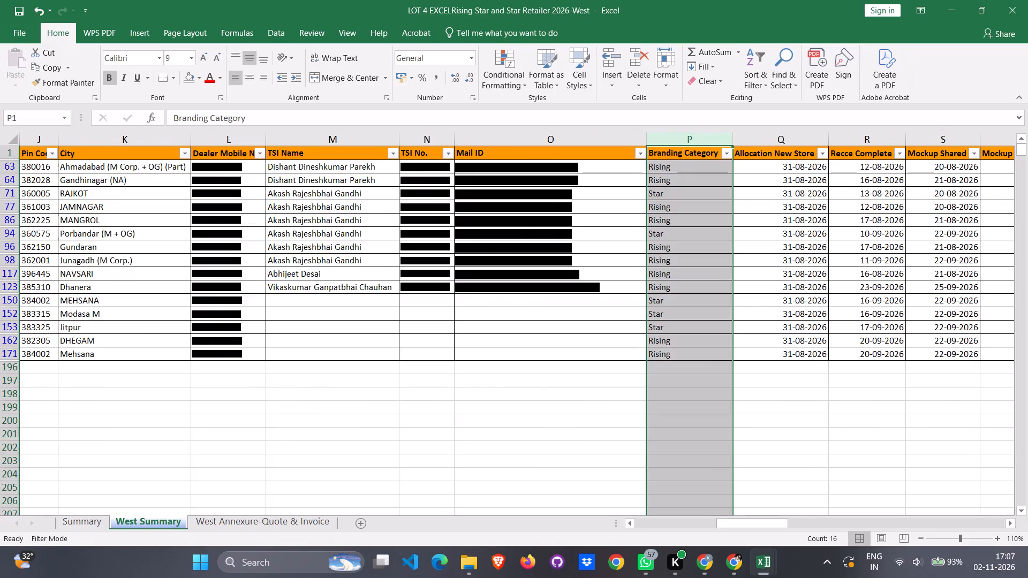
{"action": "scroll", "coordinate": [489, 260], "scroll_direction": "left", "scroll_amount": 10}
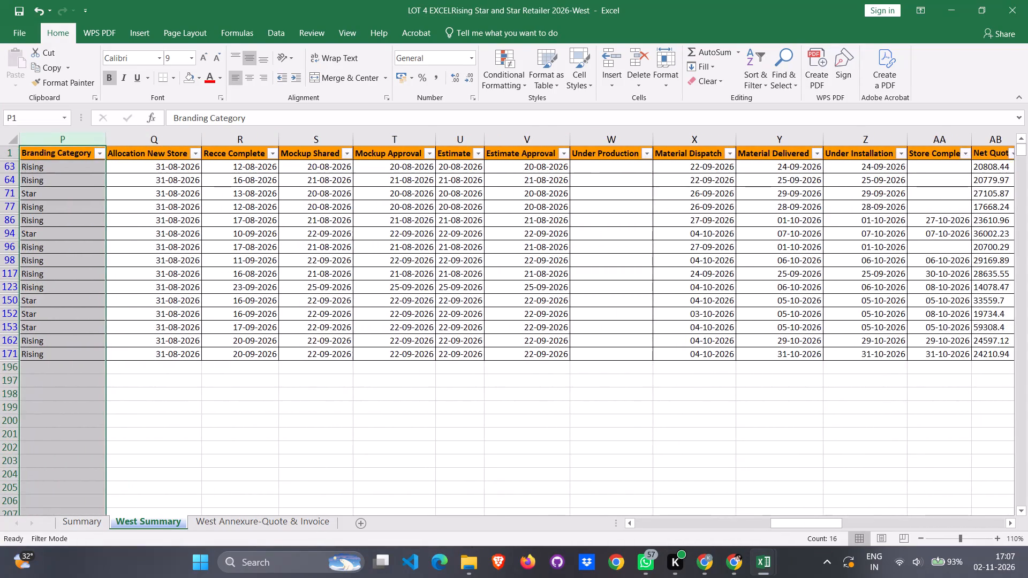
{"action": "scroll", "coordinate": [489, 260], "scroll_direction": "left", "scroll_amount": 7}
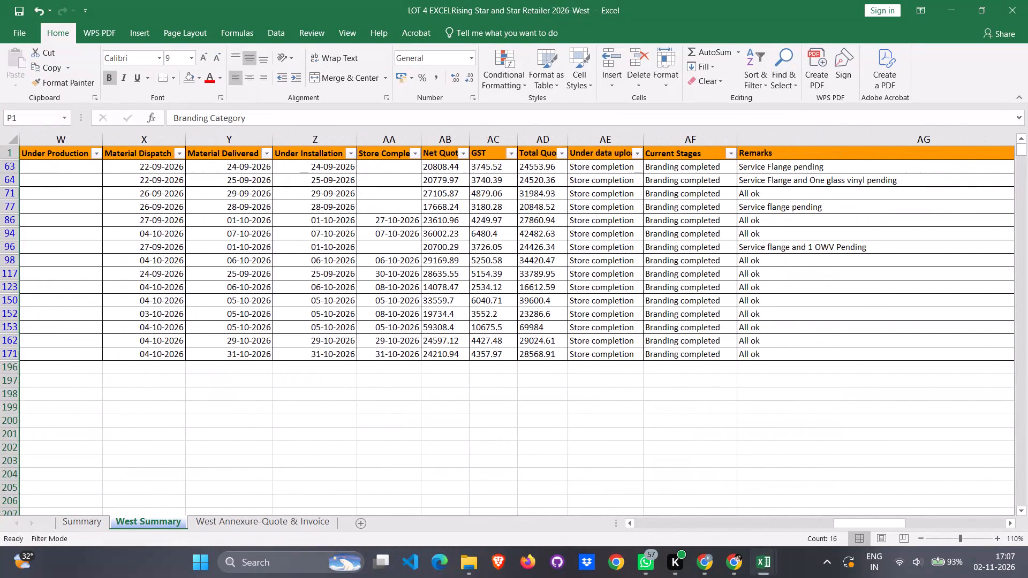
{"action": "left_click", "coordinate": [432, 140]}
{"action": "key", "text": "ctrl+c"}
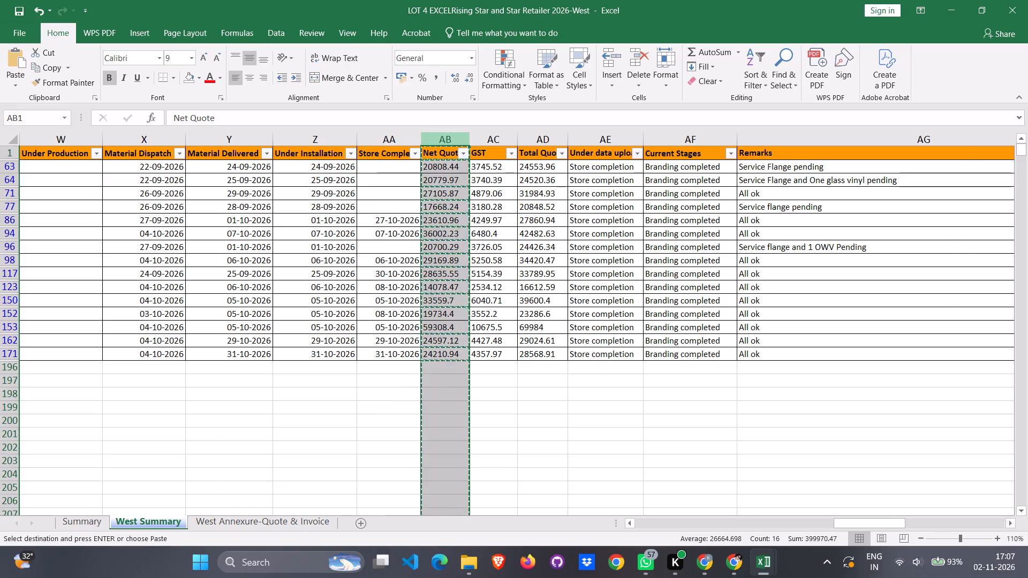
{"action": "key", "text": "alt+Tab"}
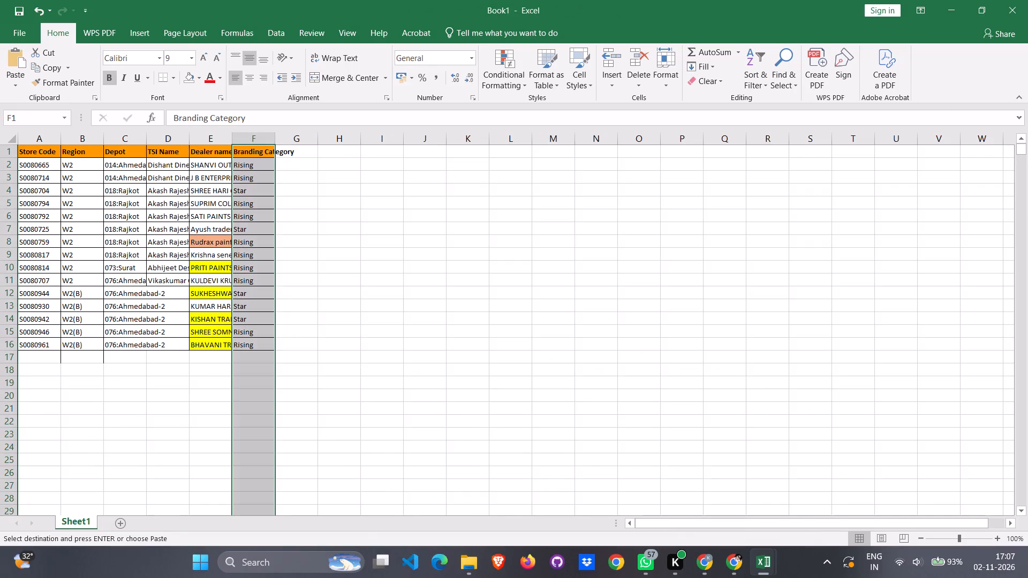
{"action": "left_click", "coordinate": [304, 150]}
{"action": "left_click", "coordinate": [304, 139]}
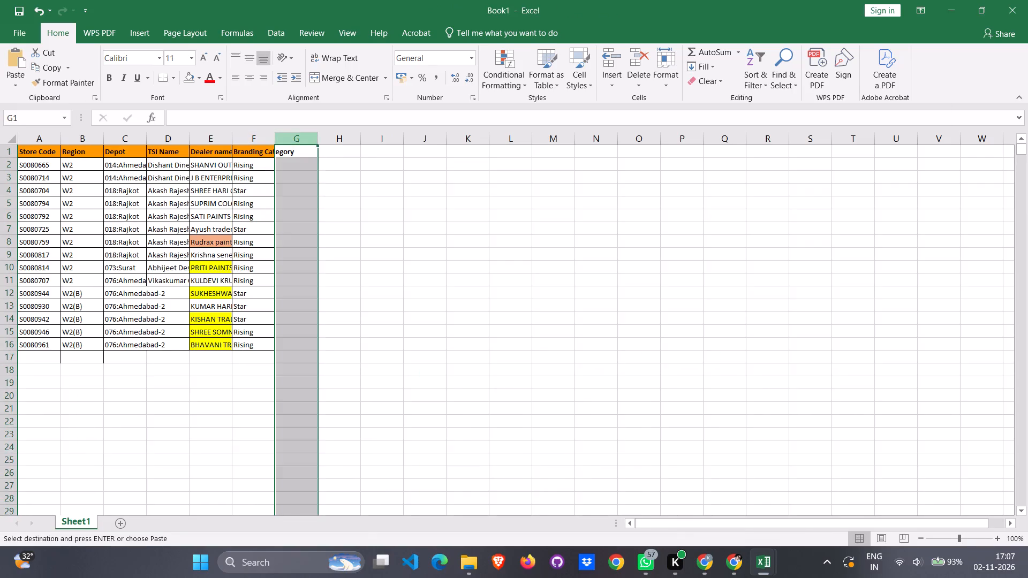
{"action": "key", "text": "ctrl+v"}
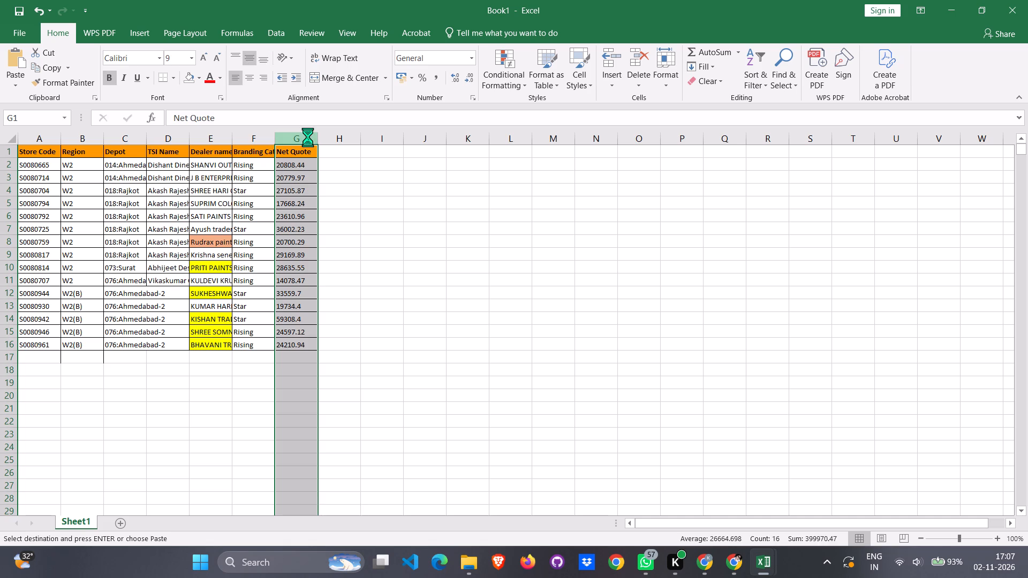
{"action": "key", "text": "ctrl+s"}
{"action": "left_click", "coordinate": [18, 27]}
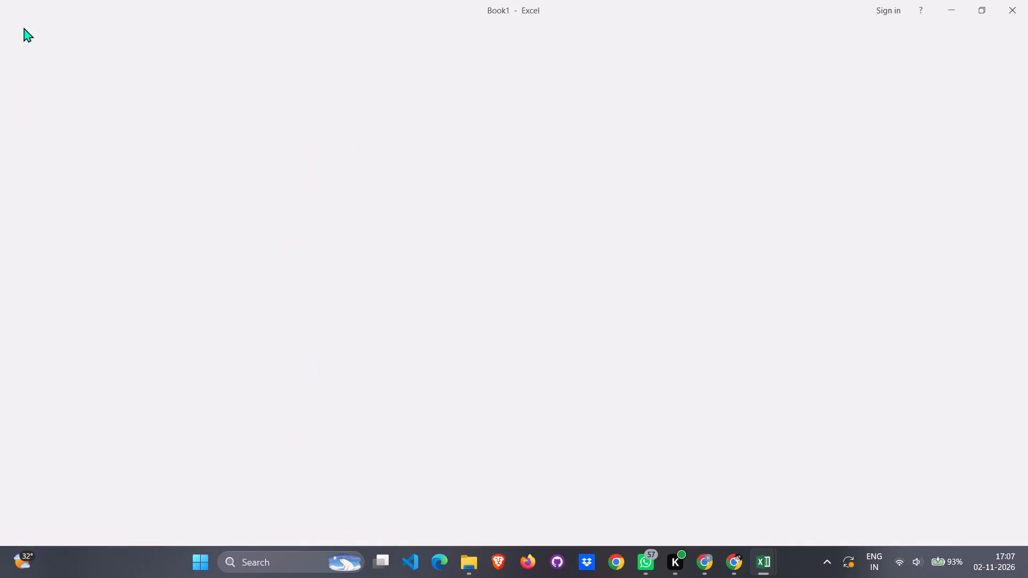
{"action": "scroll", "coordinate": [283, 221], "scroll_direction": "right", "scroll_amount": 6}
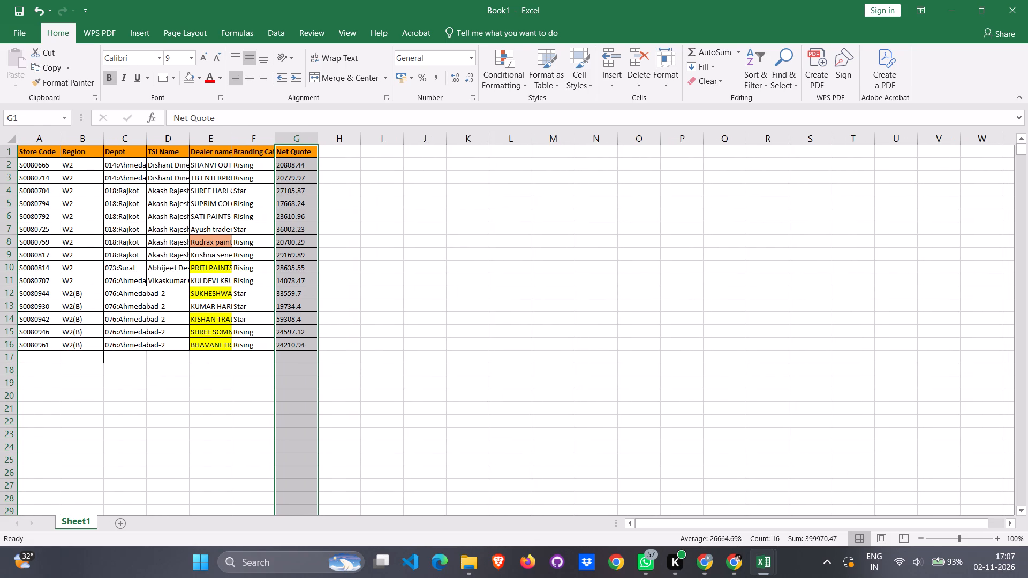
Copy the dealer data in A2:G16 of Book1, without headers, into the Summary sheet of GUJARAT LOT 4 starting at A8.
{"action": "left_click", "coordinate": [26, 164]}
{"action": "key", "text": "shift+Down"}
{"action": "key", "text": "shift+Down"}
{"action": "key", "text": "shift+Down"}
{"action": "key", "text": "shift+Down"}
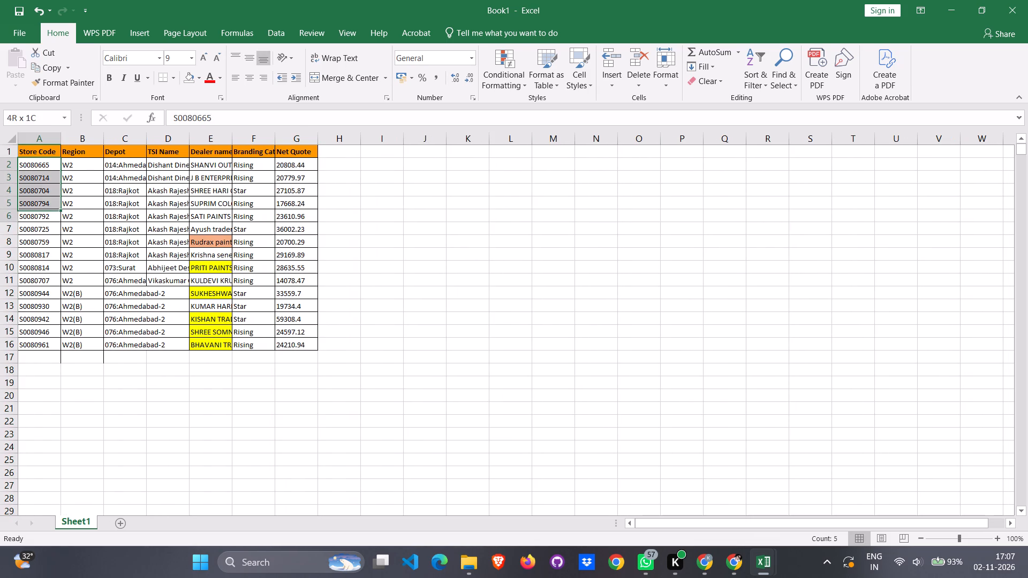
{"action": "key", "text": "shift+Down"}
{"action": "key", "text": "shift+Down"}
{"action": "key", "text": "shift+Down"}
{"action": "key", "text": "shift+Down"}
{"action": "key", "text": "shift+Down"}
{"action": "key", "text": "shift+Down"}
{"action": "key", "text": "shift+Down"}
{"action": "key", "text": "shift+Down"}
{"action": "key", "text": "shift+Down"}
{"action": "key", "text": "shift+Down"}
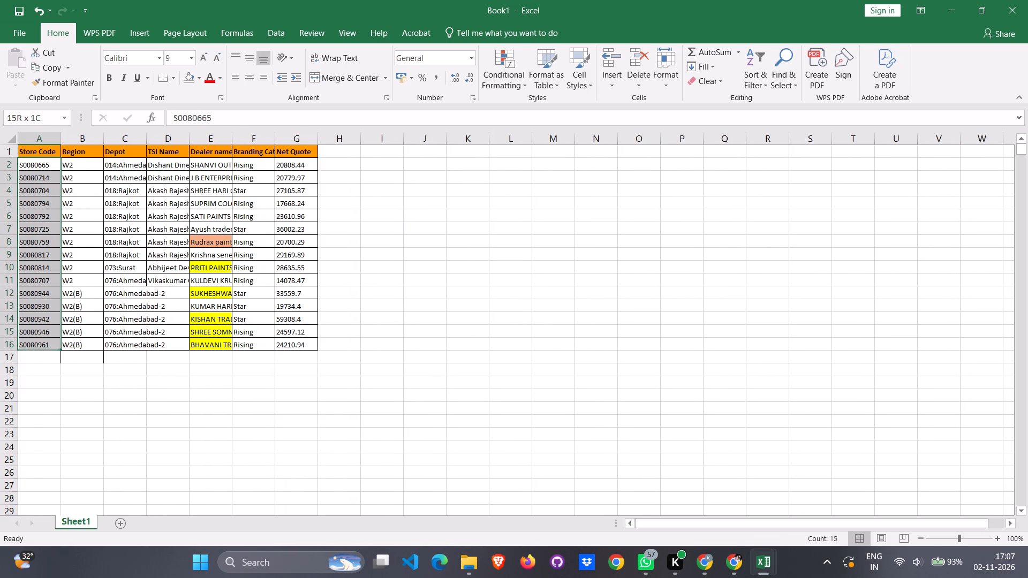
{"action": "key", "text": "shift+Right"}
{"action": "key", "text": "shift+Right"}
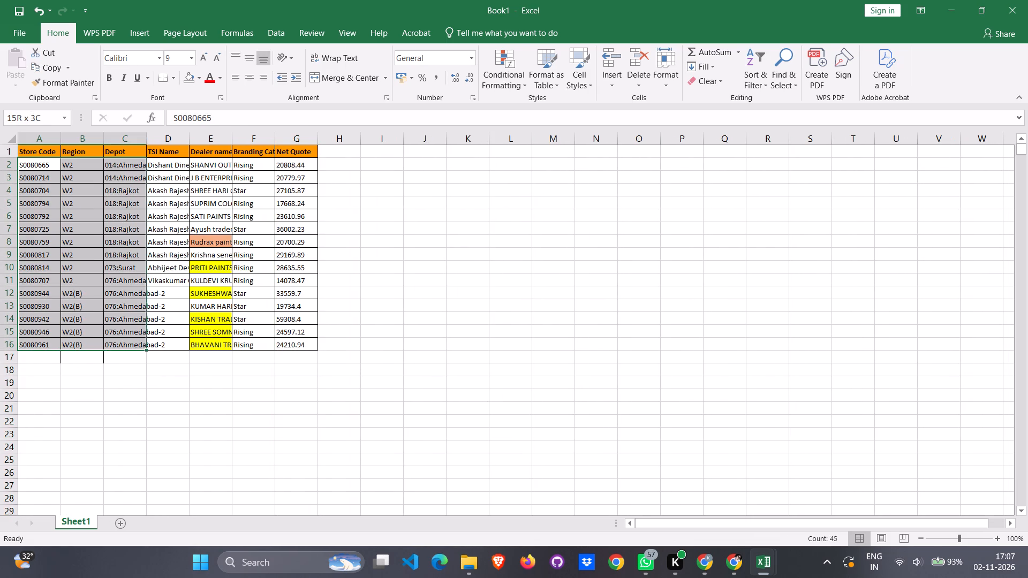
{"action": "key", "text": "shift+Right"}
{"action": "key", "text": "shift+Right"}
{"action": "key", "text": "shift+Right"}
{"action": "key", "text": "shift+Right"}
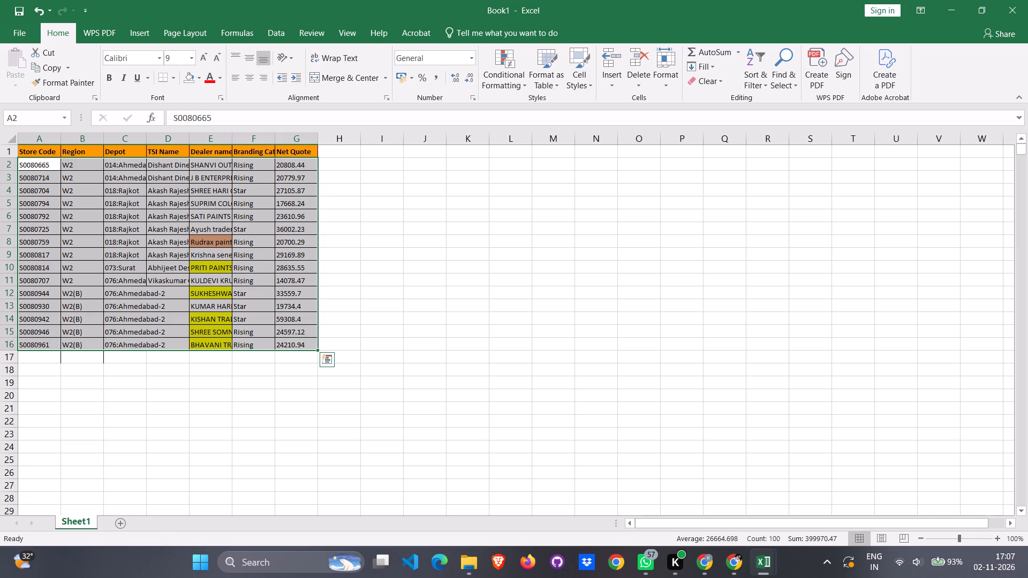
{"action": "key", "text": "ctrl+c"}
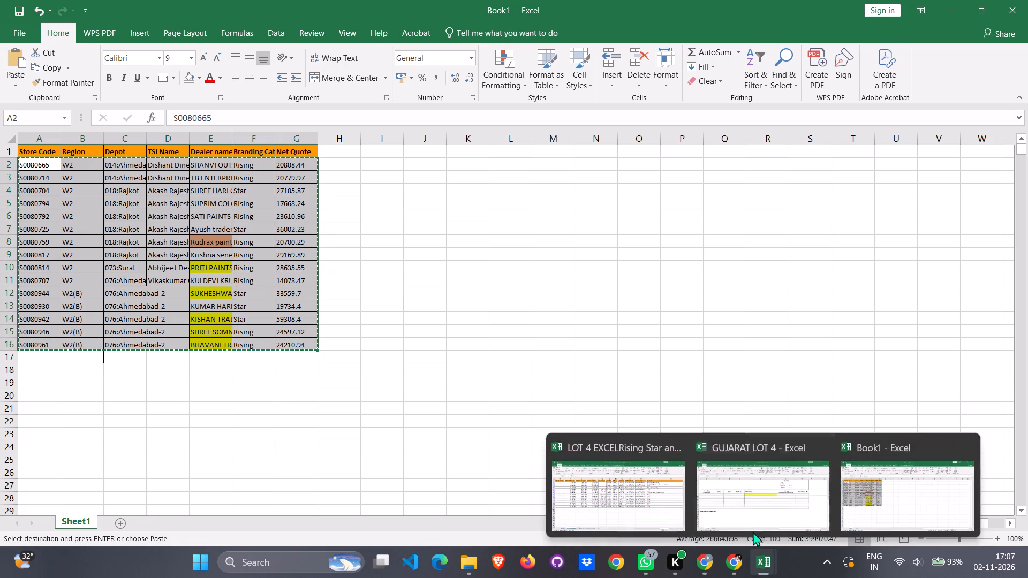
{"action": "left_click", "coordinate": [749, 505]}
{"action": "left_click", "coordinate": [52, 257]}
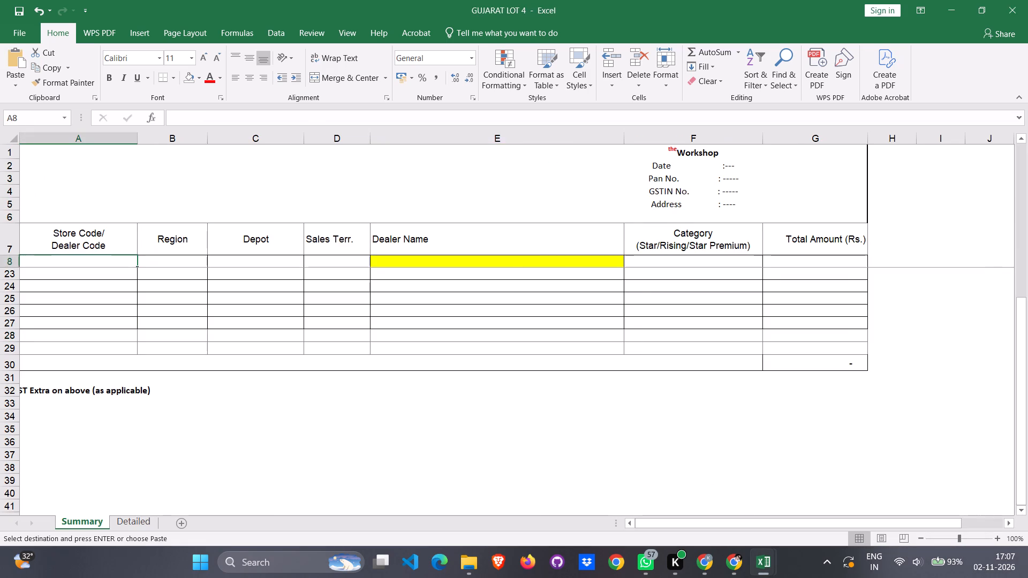
{"action": "key", "text": "ctrl+v"}
{"action": "scroll", "coordinate": [299, 290], "scroll_direction": "up", "scroll_amount": 6}
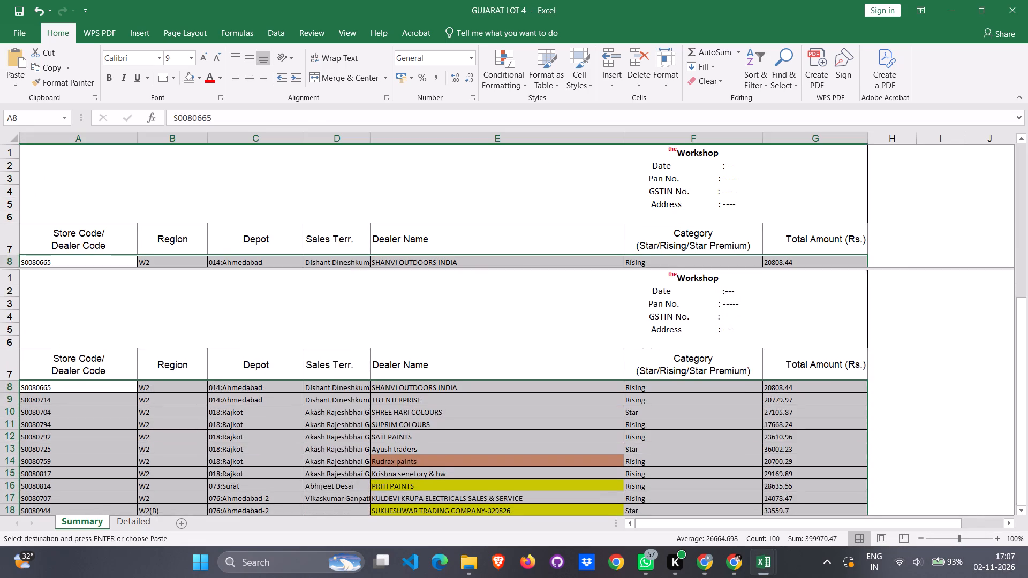
{"action": "scroll", "coordinate": [345, 368], "scroll_direction": "up", "scroll_amount": 2}
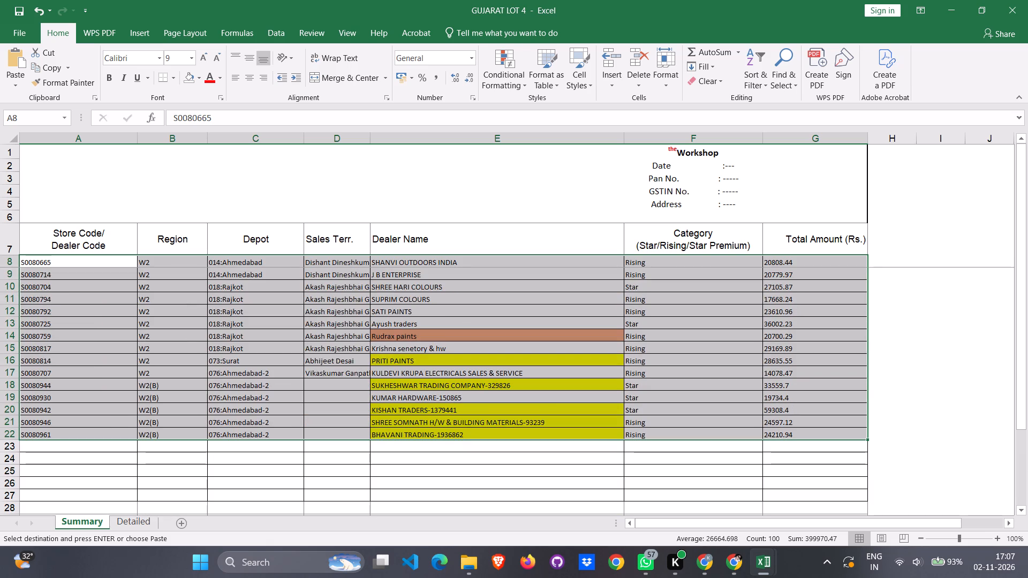
Set the font size of the pasted dealer rows A8:G22 in the Summary sheet to 11.
{"action": "left_click", "coordinate": [192, 60]}
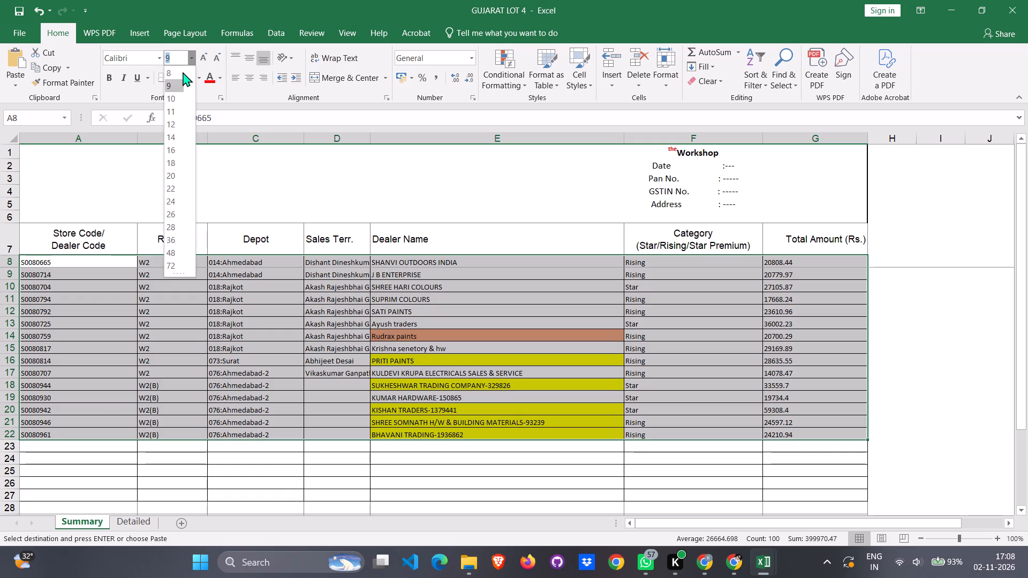
{"action": "left_click", "coordinate": [173, 106]}
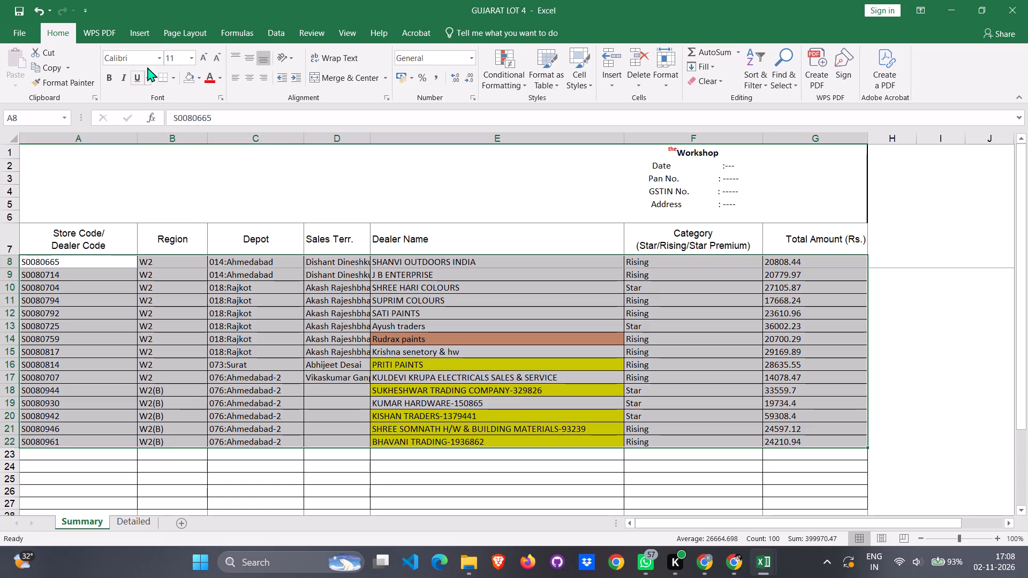
Set the font of the pasted dealer rows A8:G22 in the Summary sheet to the Aptos Narrow body font.
{"action": "left_click_drag", "start_coordinate": [157, 52], "coordinate": [164, 59]}
{"action": "scroll", "coordinate": [170, 140], "scroll_direction": "up", "scroll_amount": 8}
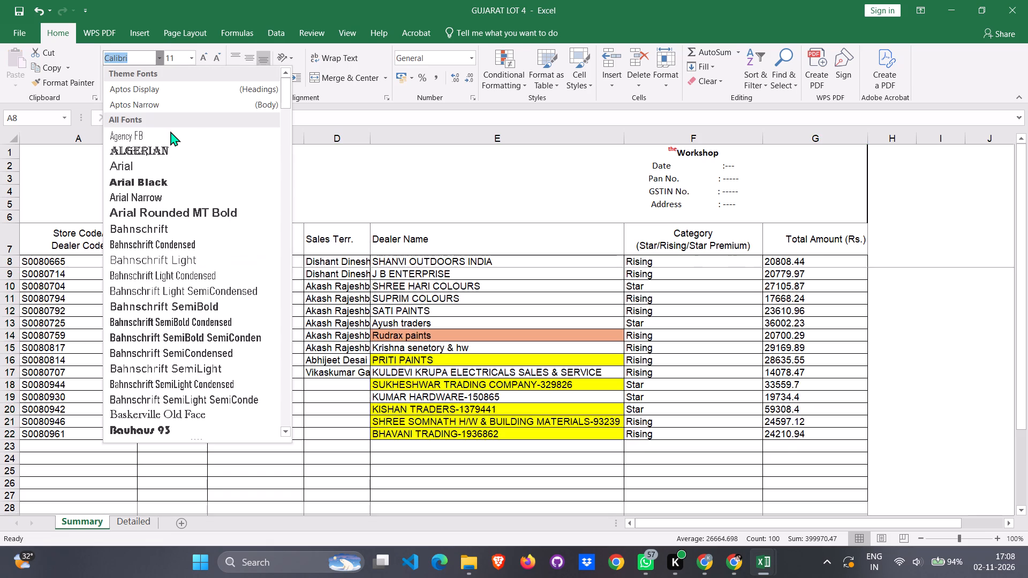
{"action": "scroll", "coordinate": [162, 130], "scroll_direction": "up", "scroll_amount": 13}
{"action": "left_click", "coordinate": [169, 107]}
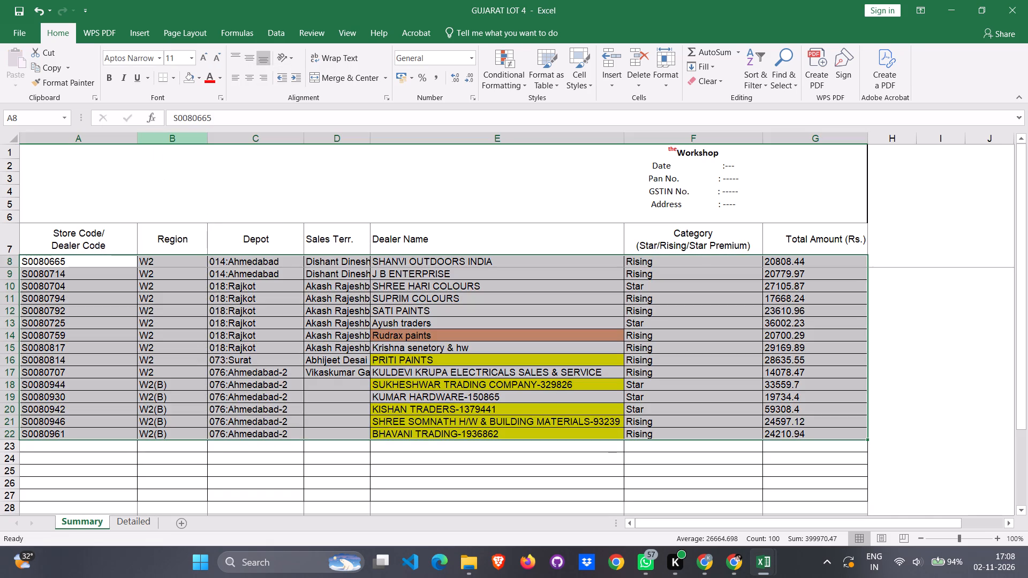
Center the contents of columns A (Store Code), B (Region) and F (Category) horizontally in the Summary sheet.
{"action": "left_click", "coordinate": [99, 142]}
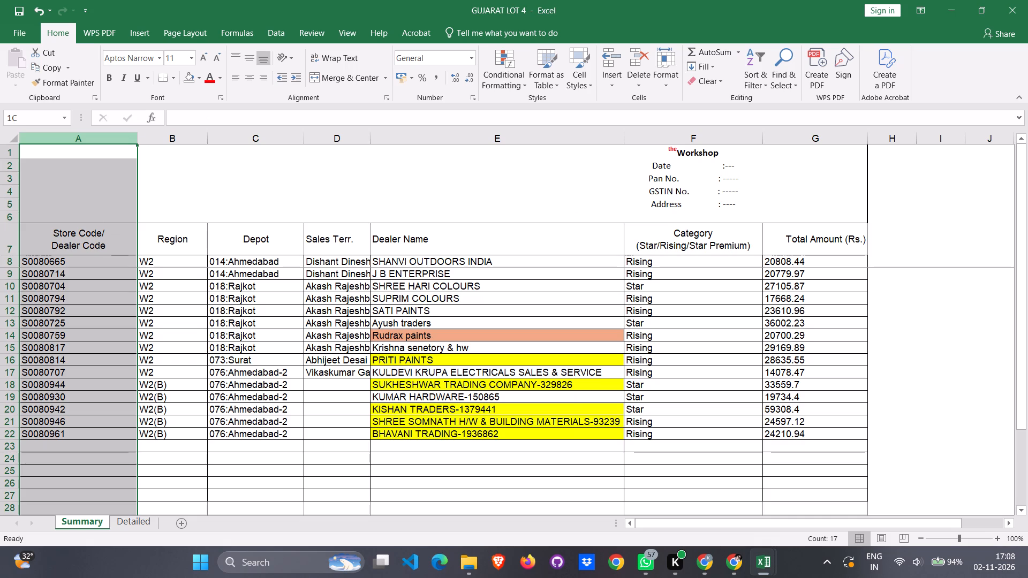
{"action": "left_click", "coordinate": [247, 81]}
{"action": "left_click", "coordinate": [247, 80]}
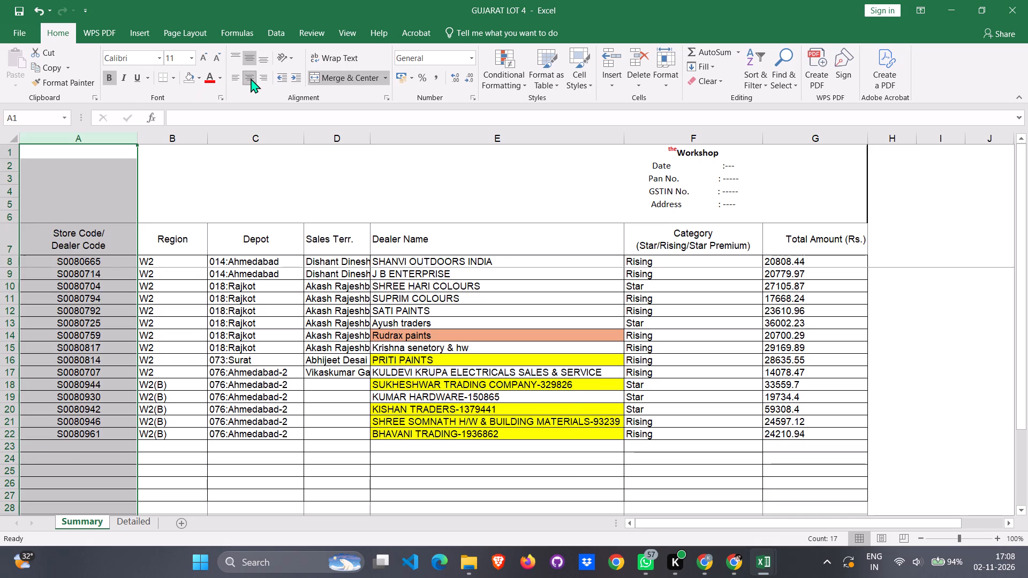
{"action": "left_click", "coordinate": [191, 136]}
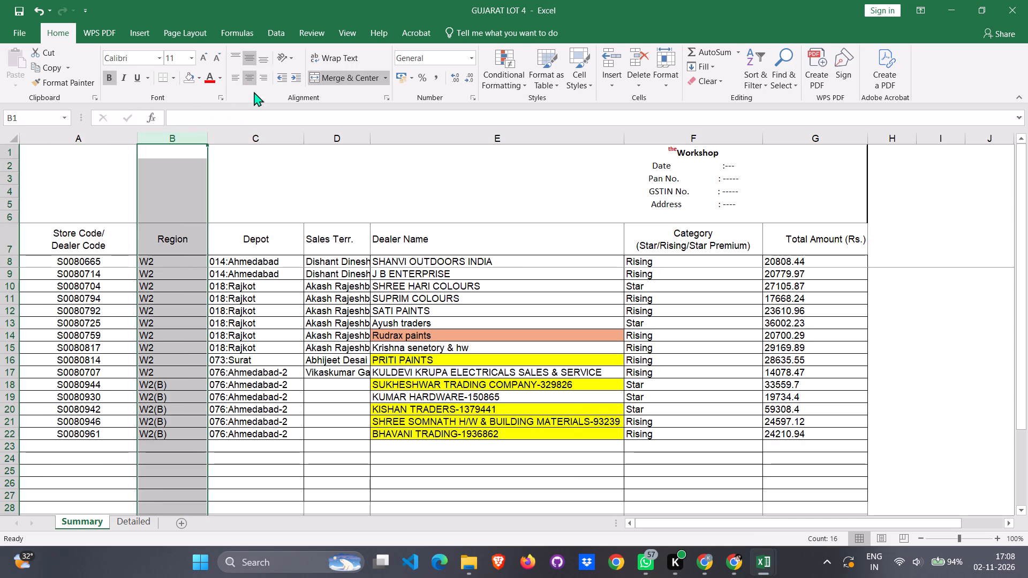
{"action": "double_click", "coordinate": [252, 80]}
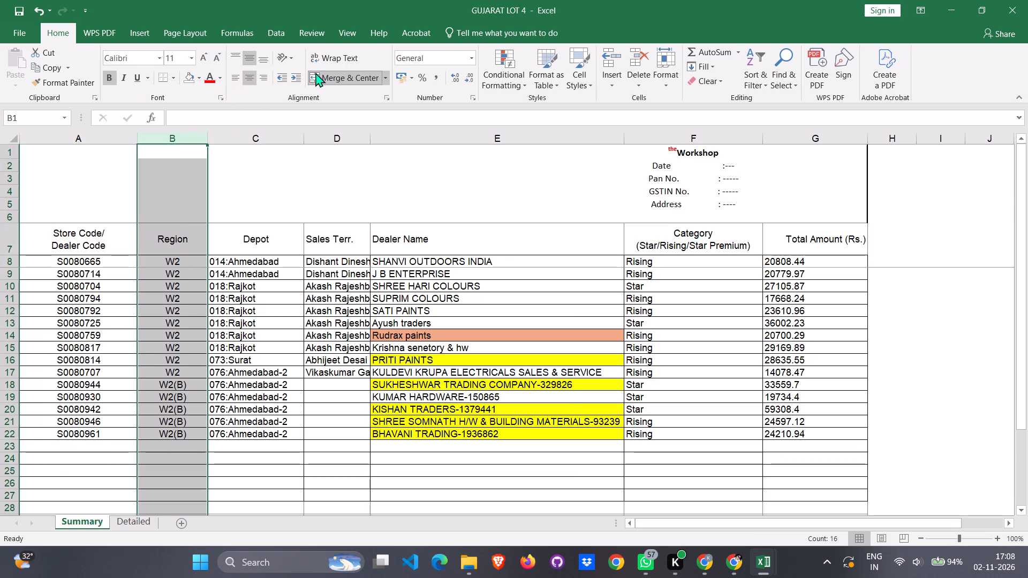
{"action": "left_click", "coordinate": [280, 140]}
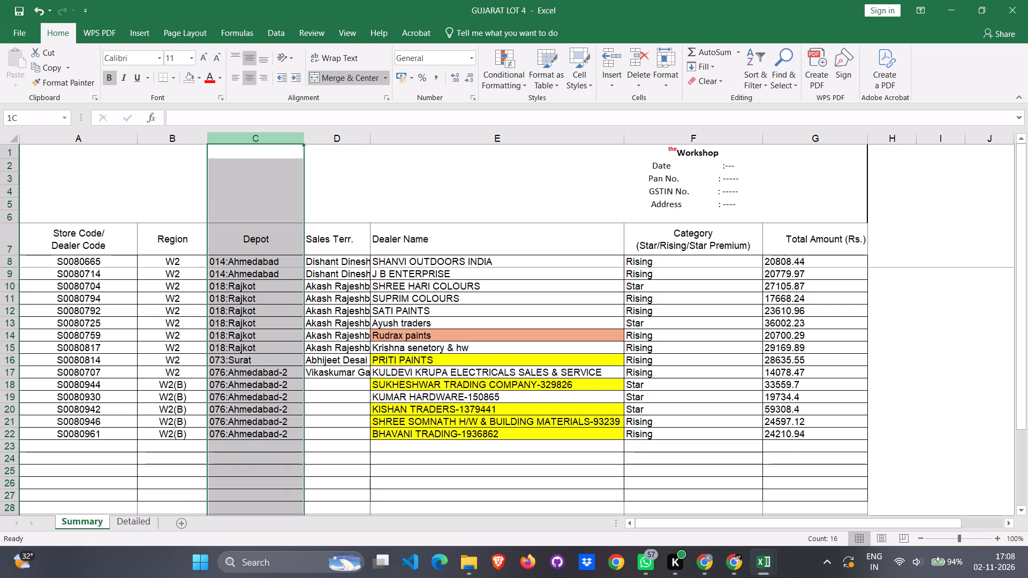
{"action": "left_click", "coordinate": [669, 134]}
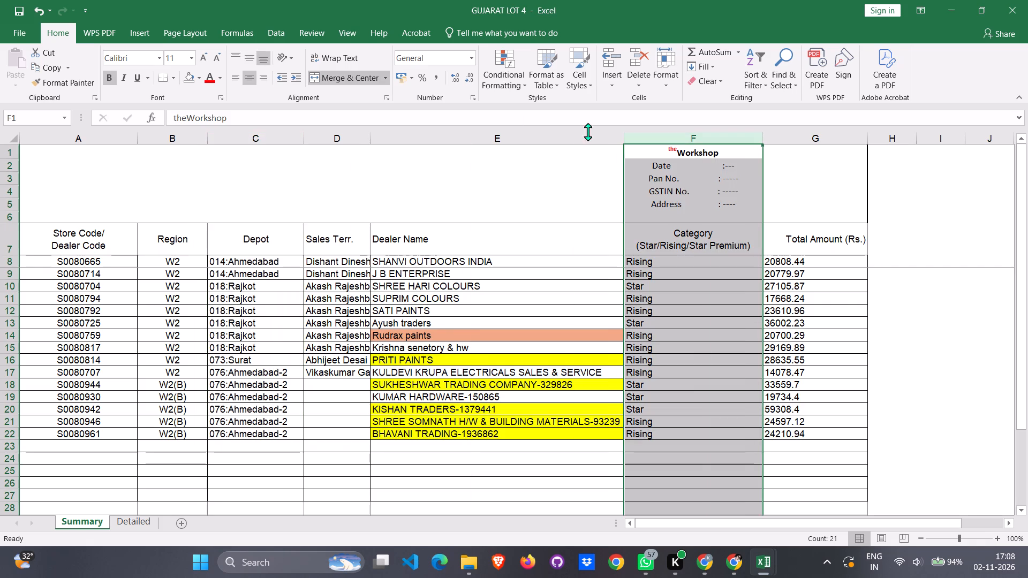
{"action": "left_click", "coordinate": [252, 78]}
{"action": "left_click", "coordinate": [252, 78]}
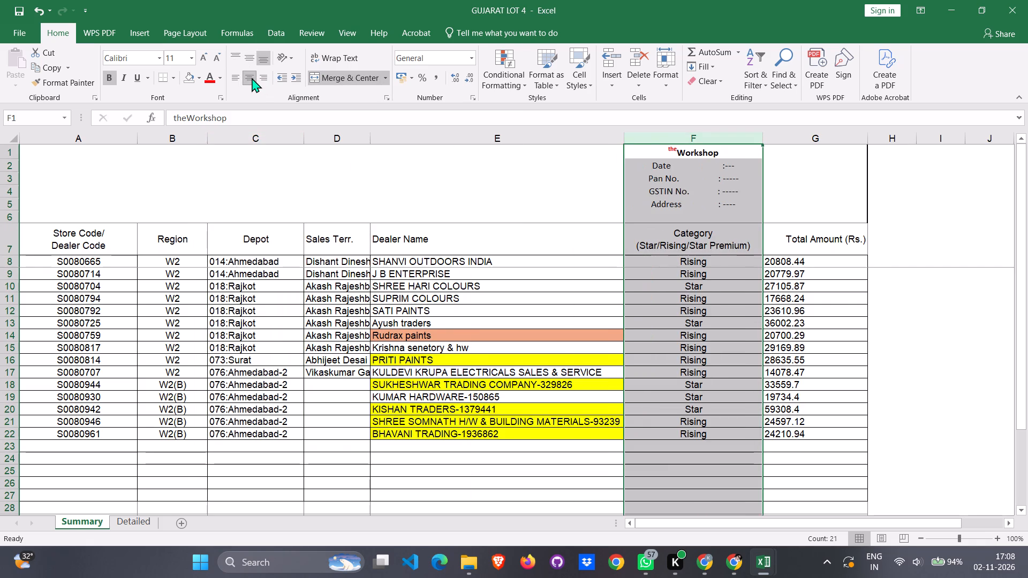
Right-align the Total Amount column G in the Summary sheet and save the GUJARAT LOT 4 workbook.
{"action": "left_click", "coordinate": [793, 137]}
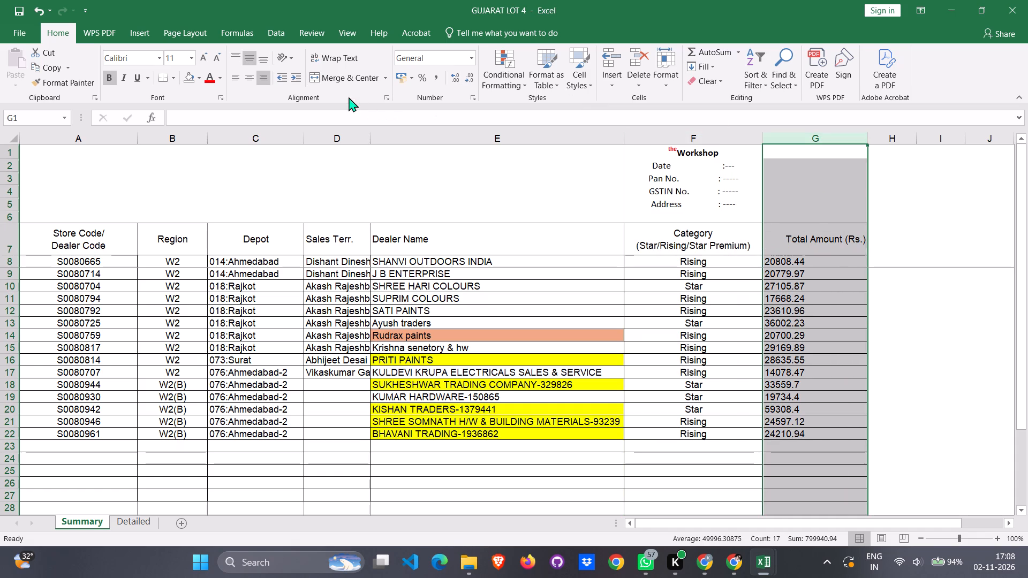
{"action": "left_click", "coordinate": [258, 74]}
{"action": "left_click", "coordinate": [258, 74]}
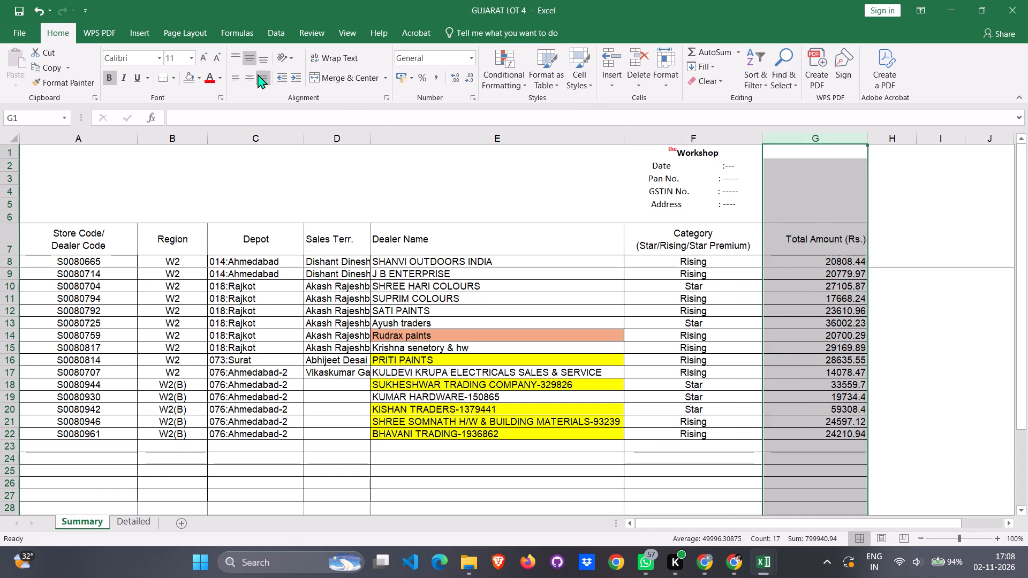
{"action": "left_click", "coordinate": [421, 161]}
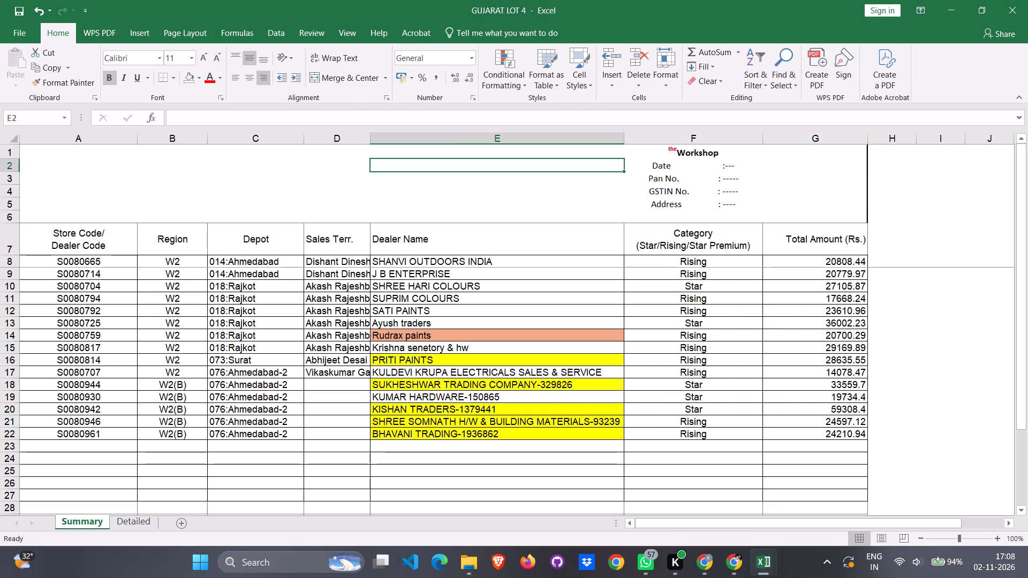
{"action": "key", "text": "ctrl+s"}
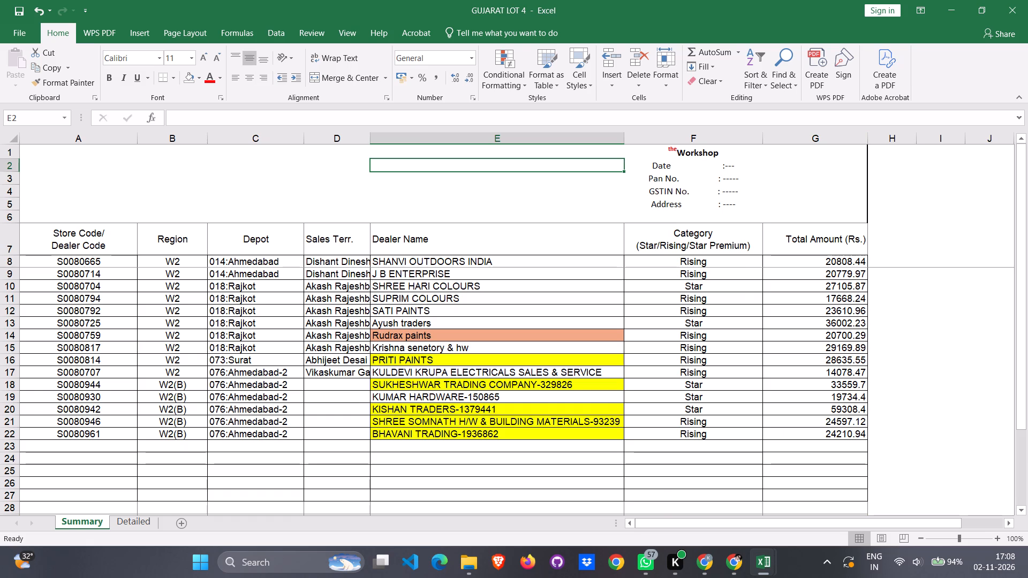
Examine the Gujarat dealer rows across the columns of the West Summary sheet in LOT 4 EXCEL.
{"action": "key", "text": "alt+Tab"}
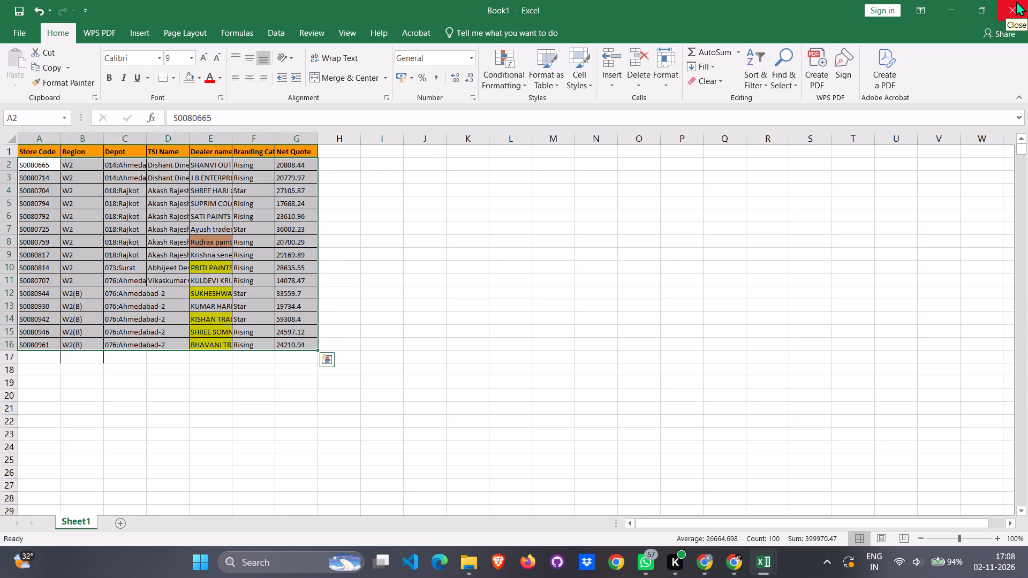
{"action": "key", "text": "alt+Tab"}
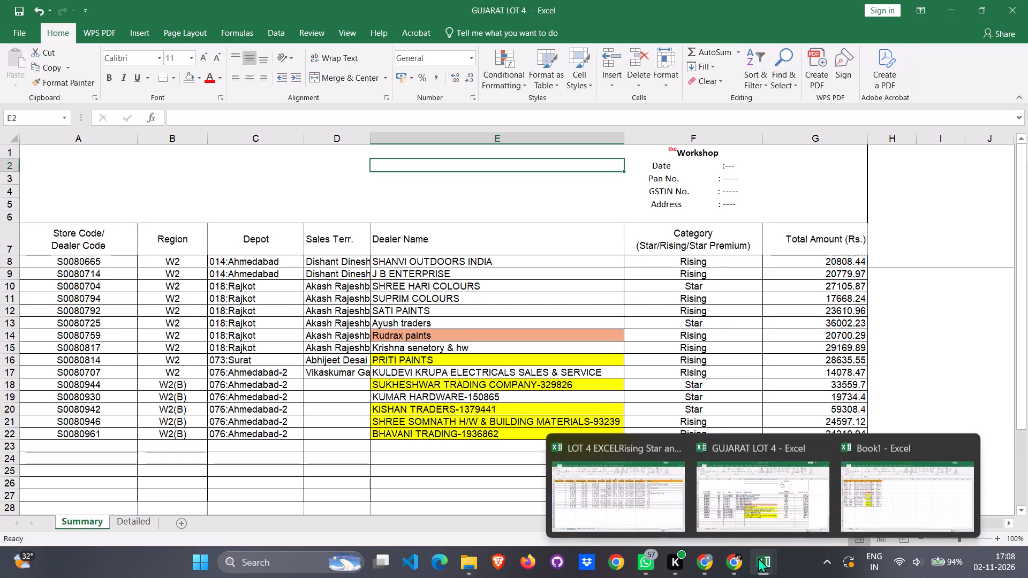
{"action": "left_click", "coordinate": [608, 505]}
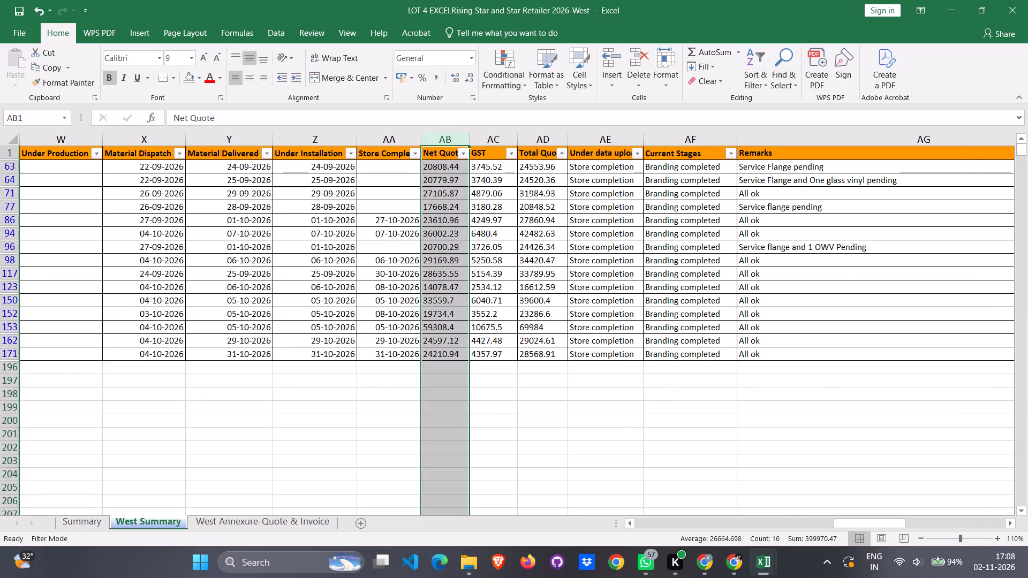
{"action": "scroll", "coordinate": [505, 355], "scroll_direction": "right", "scroll_amount": 19}
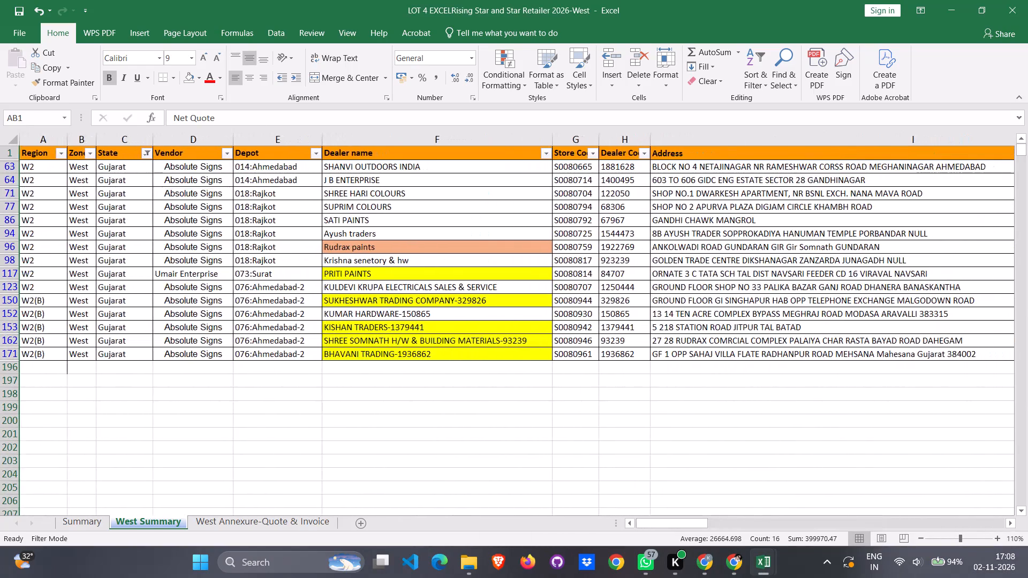
{"action": "scroll", "coordinate": [505, 355], "scroll_direction": "left", "scroll_amount": 8}
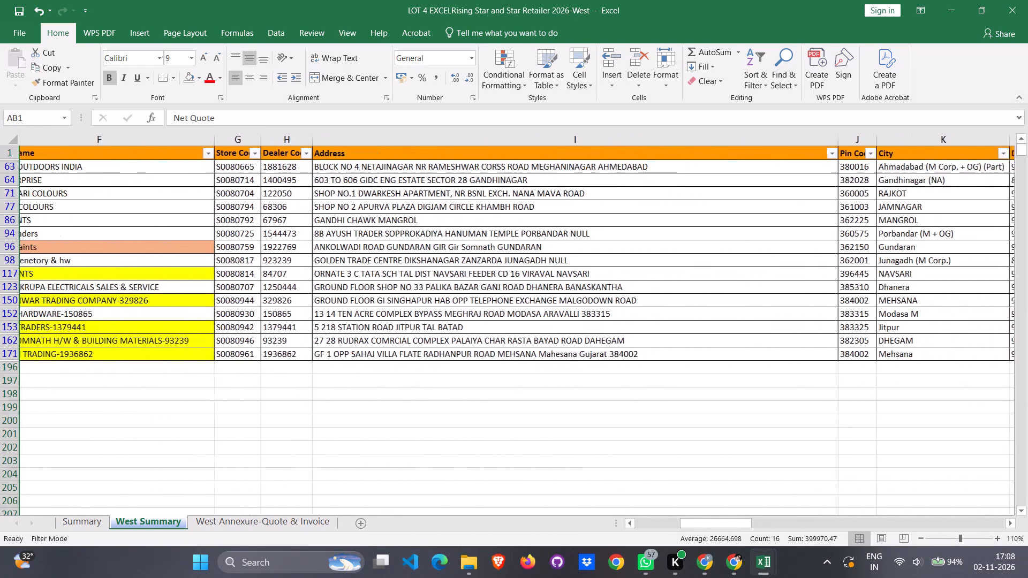
{"action": "scroll", "coordinate": [505, 355], "scroll_direction": "left", "scroll_amount": 5}
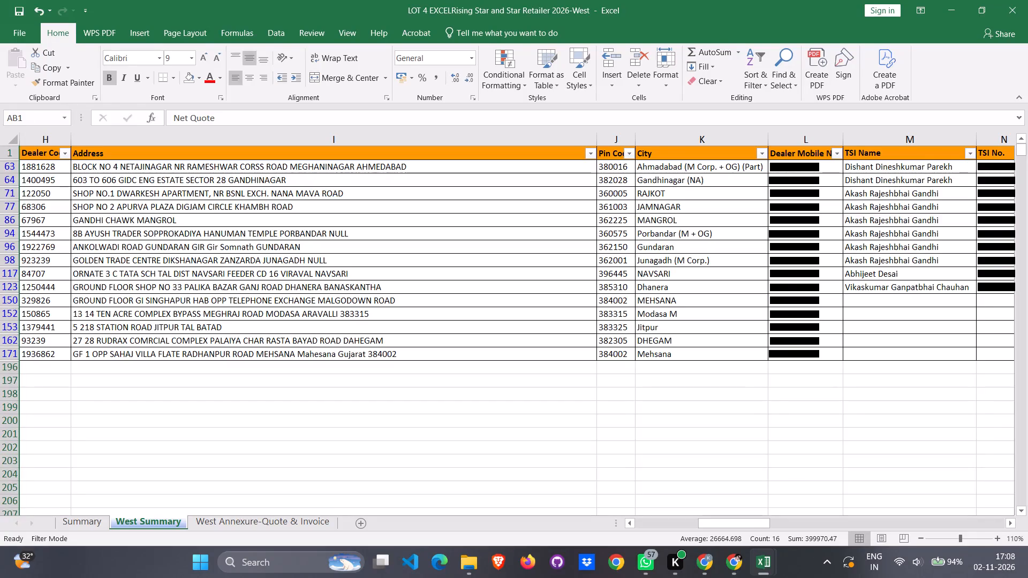
{"action": "left_click", "coordinate": [858, 300]}
{"action": "key", "text": "Left"}
{"action": "key", "text": "Left"}
{"action": "key", "text": "Left"}
{"action": "key", "text": "Left"}
{"action": "key", "text": "Left"}
{"action": "key", "text": "Left"}
{"action": "key", "text": "Left"}
{"action": "key", "text": "Left"}
{"action": "key", "text": "Left"}
{"action": "key", "text": "Left"}
{"action": "key", "text": "Left"}
{"action": "key", "text": "Left"}
{"action": "key", "text": "Left"}
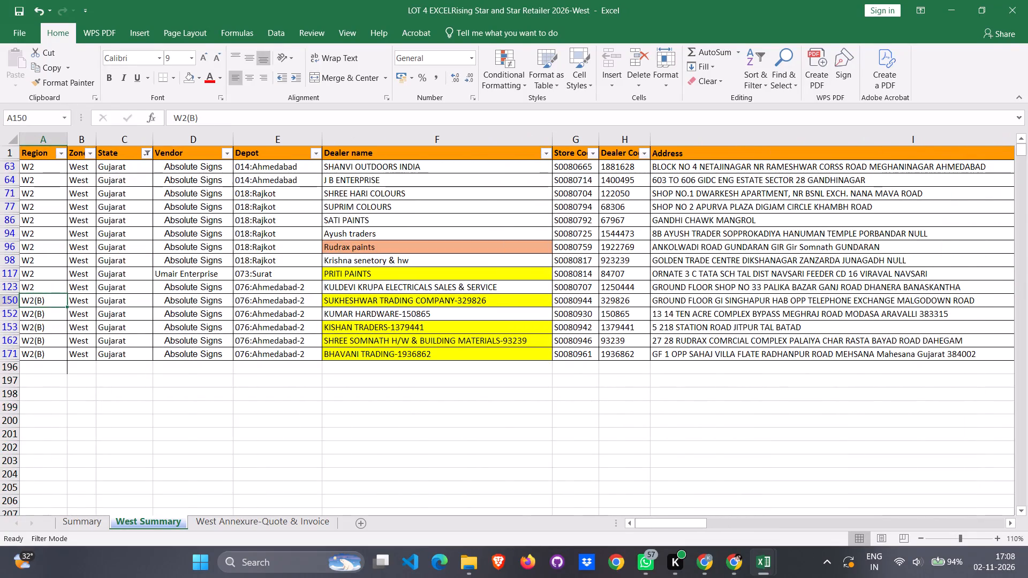
{"action": "key", "text": "Right"}
{"action": "key", "text": "Right"}
{"action": "key", "text": "Right"}
{"action": "key", "text": "Right"}
{"action": "key", "text": "Right"}
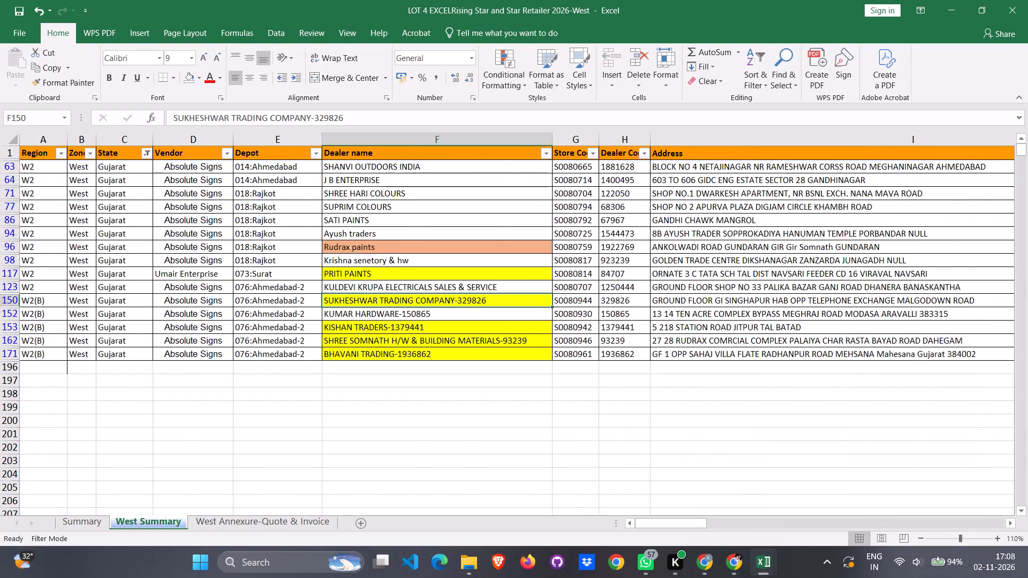
Copy the first dealer's details, A8:F8 of the Summary sheet in GUJARAT LOT 4, into the Detailed sheet at A2 and save.
{"action": "key", "text": "alt+Tab"}
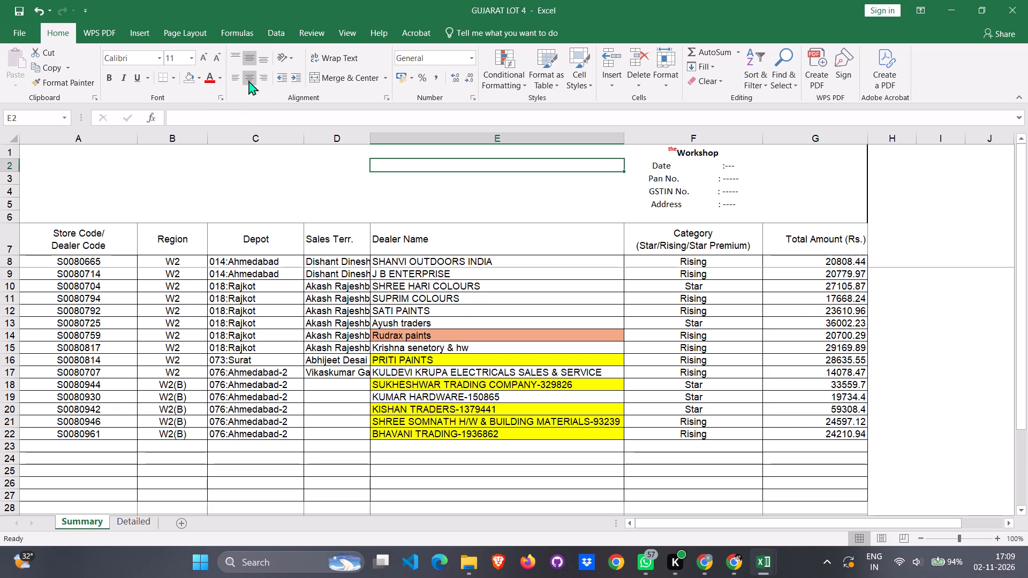
{"action": "left_click", "coordinate": [137, 521]}
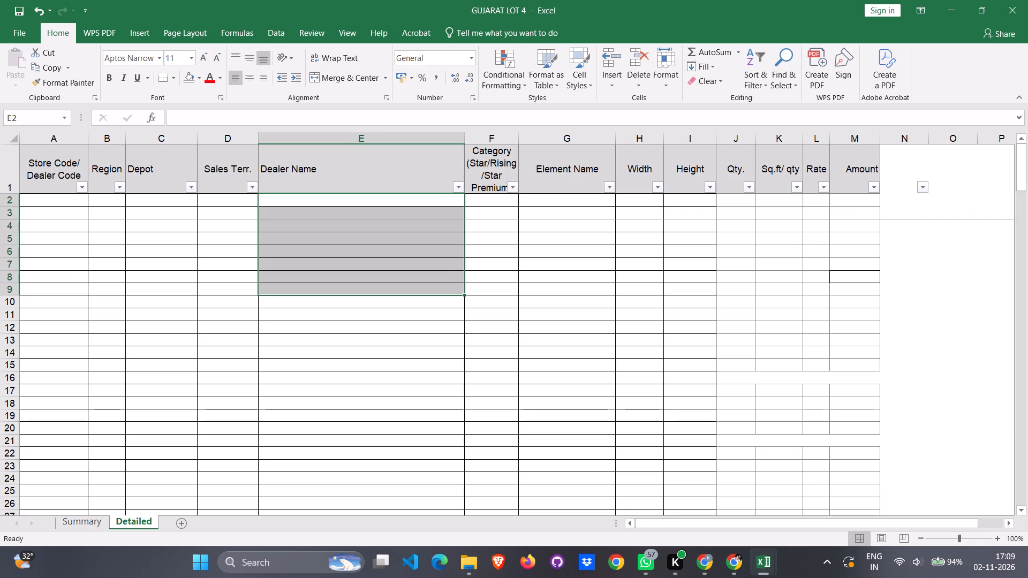
{"action": "left_click", "coordinate": [86, 521]}
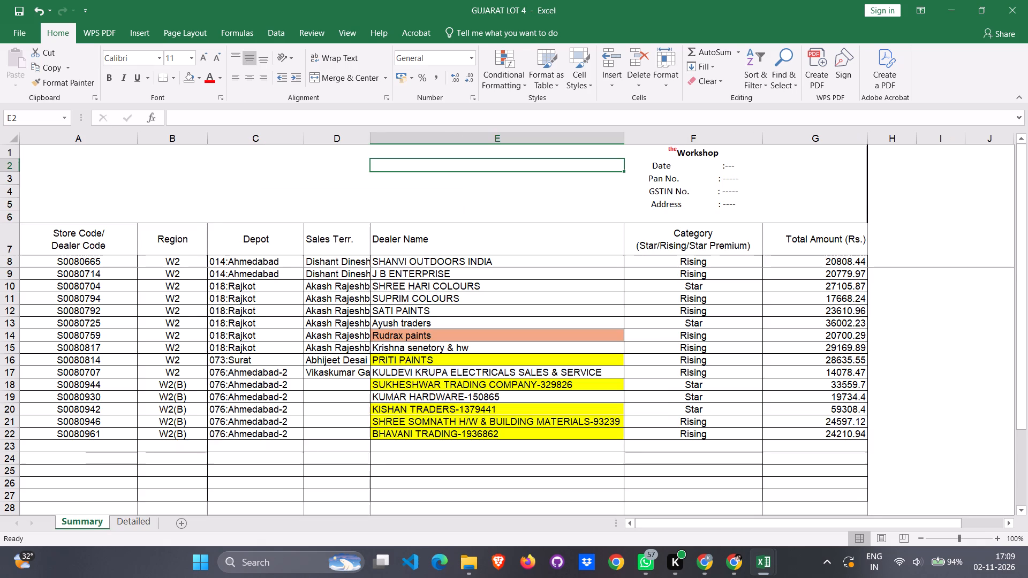
{"action": "left_click", "coordinate": [106, 263]}
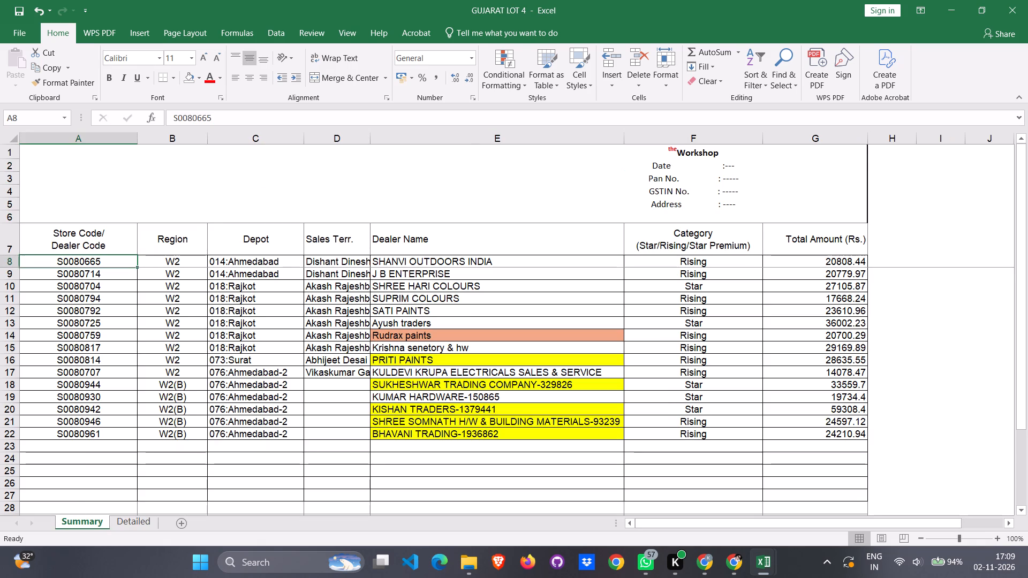
{"action": "key", "text": "shift+Right"}
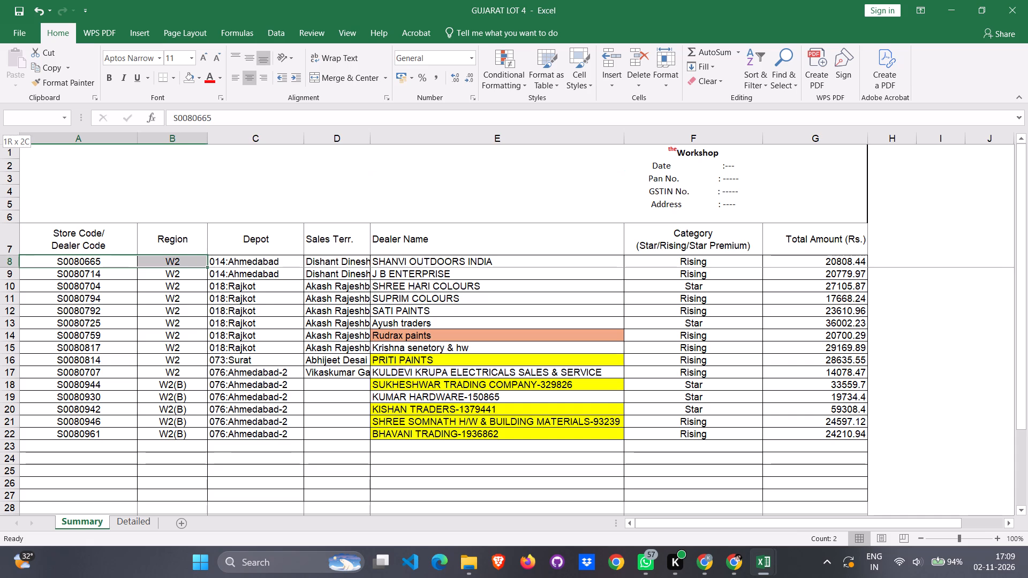
{"action": "key", "text": "shift+Right"}
{"action": "key", "text": "shift+Right"}
{"action": "key", "text": "shift+Right"}
{"action": "key", "text": "shift+Right"}
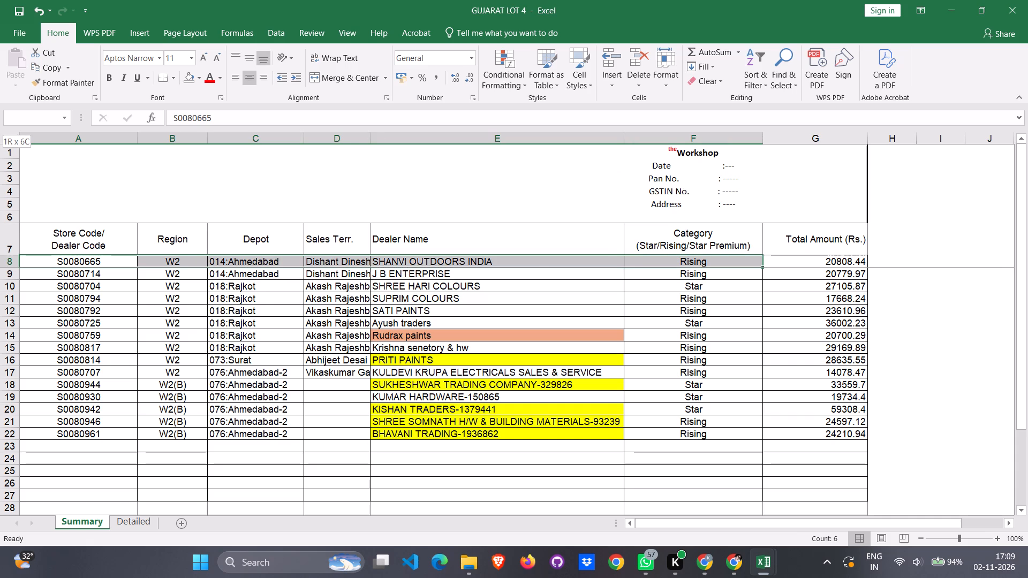
{"action": "key", "text": "ctrl+c"}
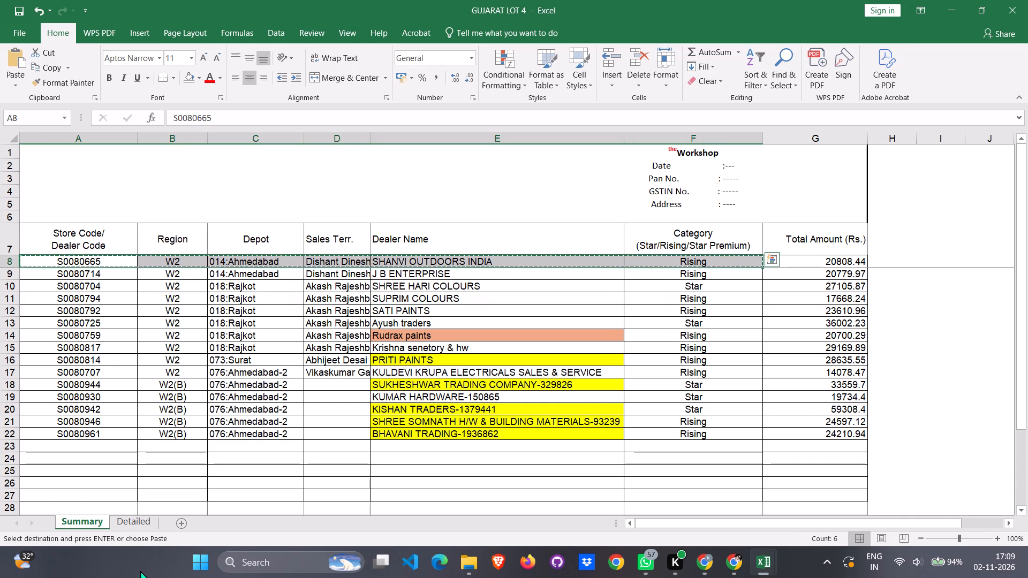
{"action": "left_click", "coordinate": [138, 523]}
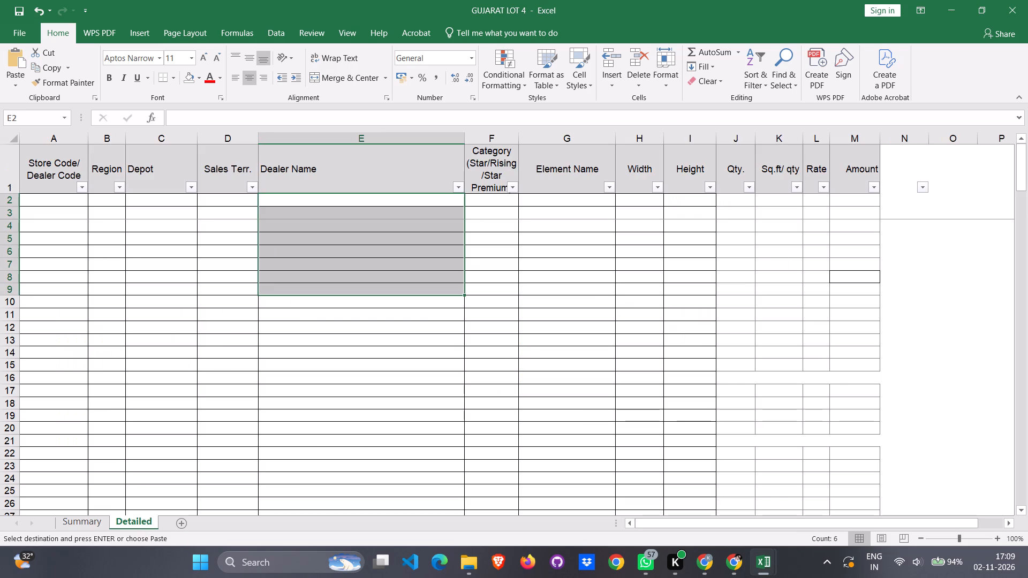
{"action": "left_click", "coordinate": [67, 202]}
{"action": "key", "text": "ctrl+v"}
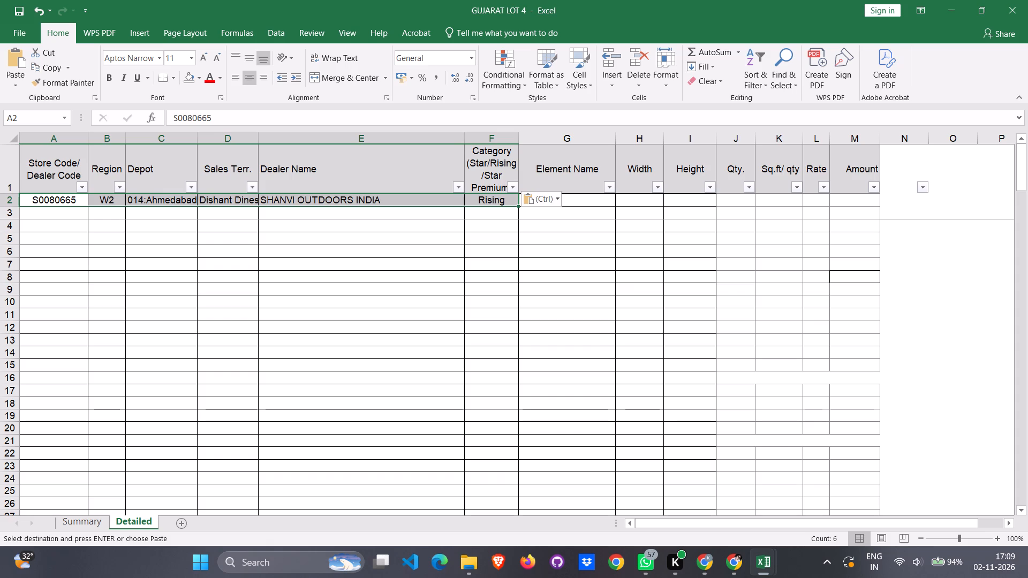
{"action": "left_click", "coordinate": [587, 197]}
{"action": "left_click", "coordinate": [517, 304]}
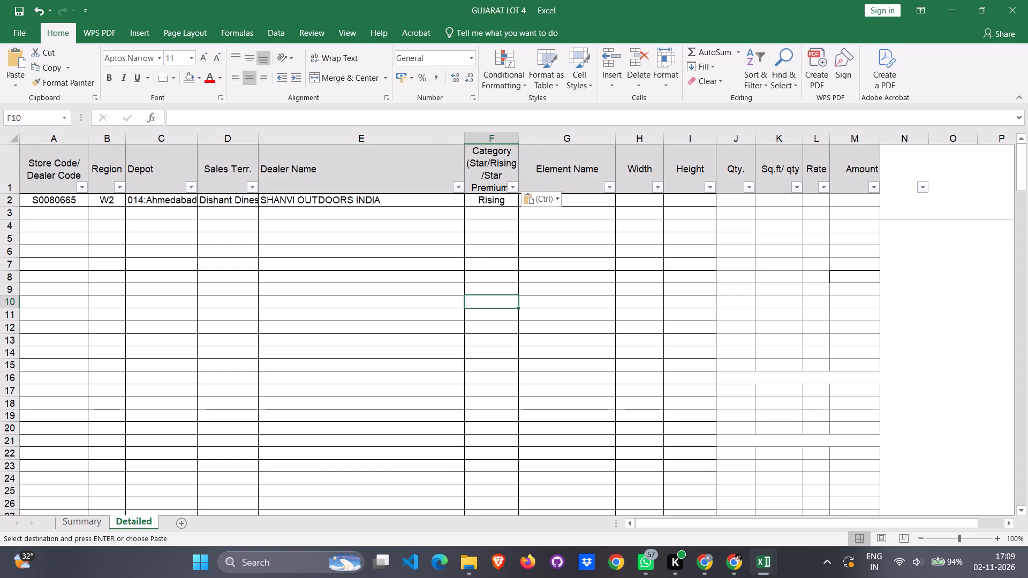
{"action": "left_click", "coordinate": [589, 191]}
{"action": "key", "text": "ctrl+s"}
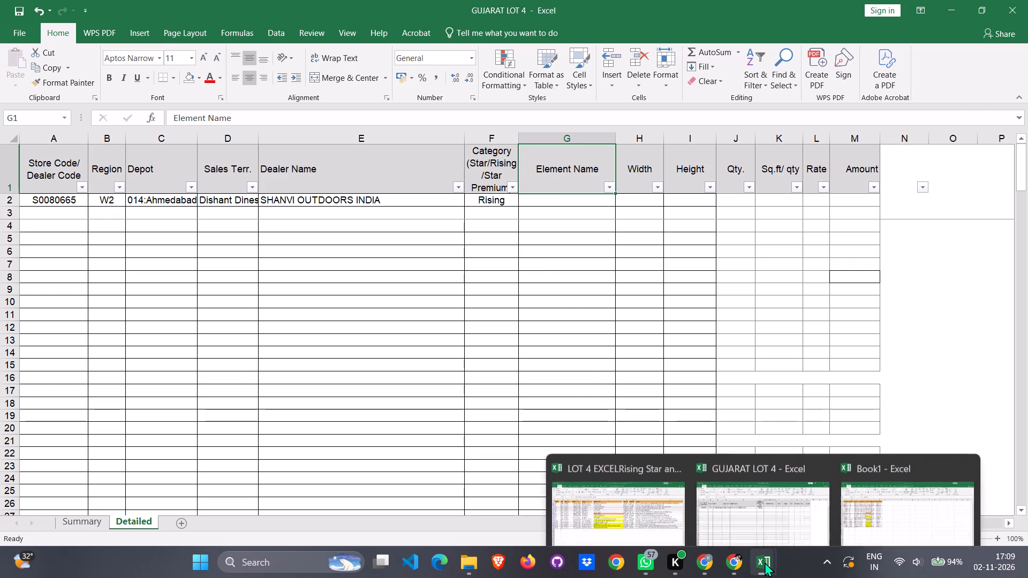
Close the temporary workbook Book1 without saving its changes.
{"action": "left_click", "coordinate": [904, 481]}
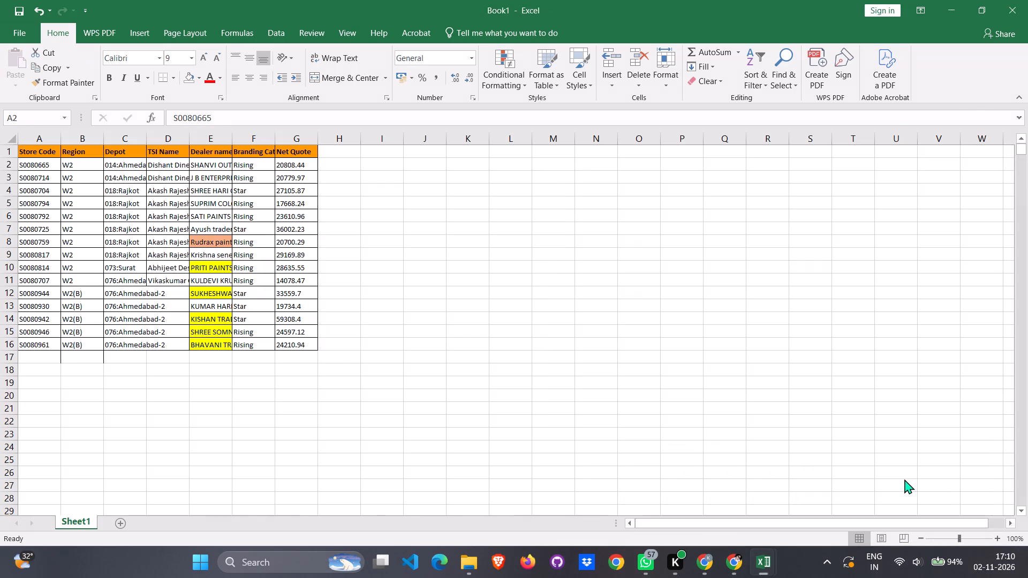
{"action": "left_click", "coordinate": [1016, 1]}
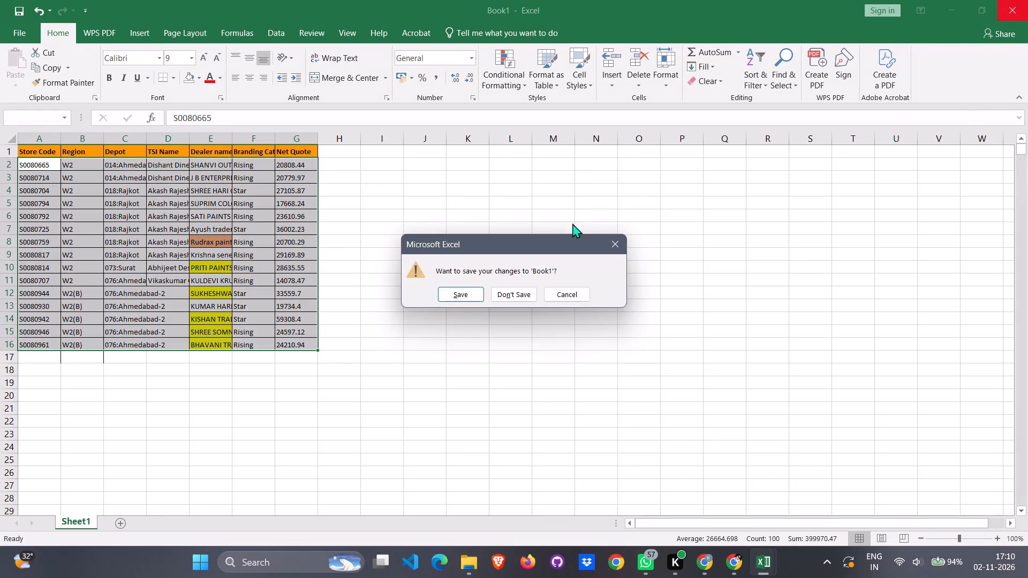
{"action": "left_click", "coordinate": [524, 298]}
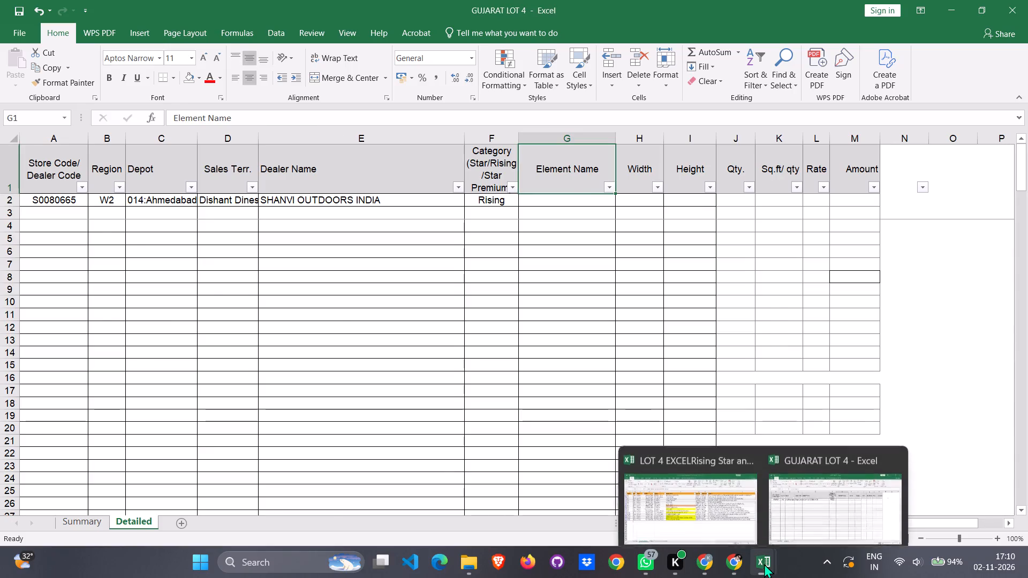
Switch to the LOT 4 EXCEL workbook and close it, saving its changes.
{"action": "left_click", "coordinate": [688, 497]}
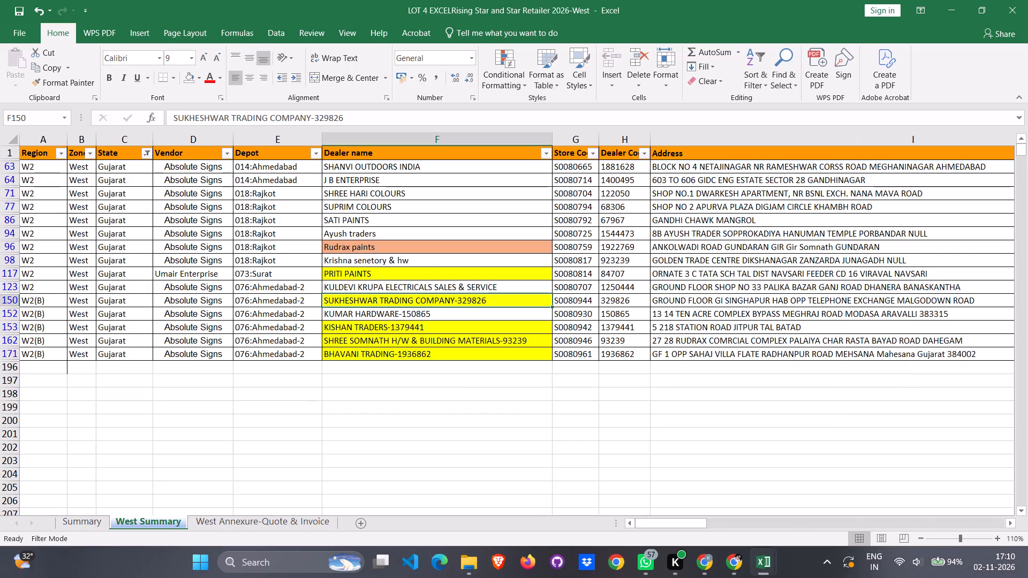
{"action": "scroll", "coordinate": [635, 310], "scroll_direction": "left", "scroll_amount": 7}
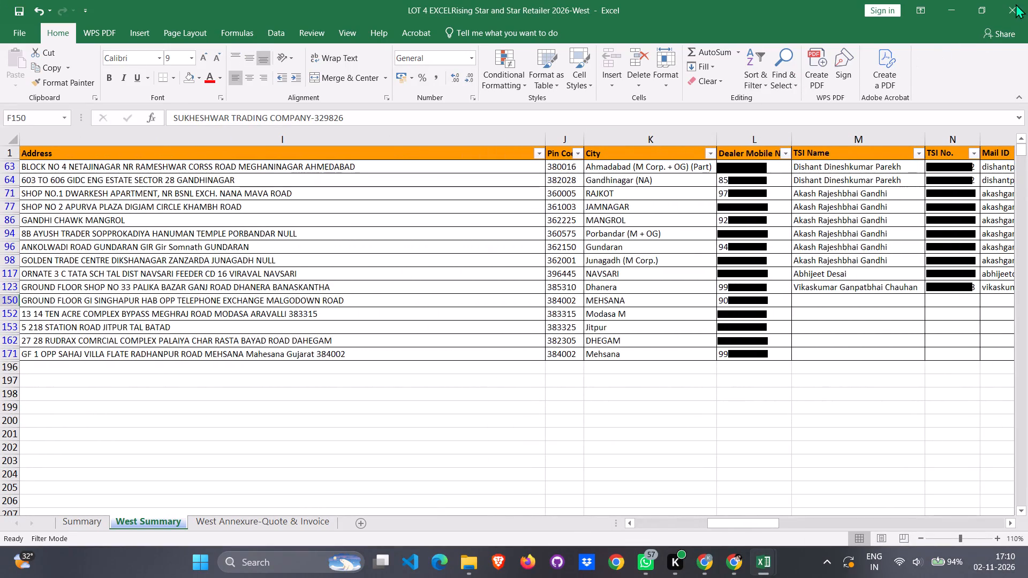
{"action": "left_click", "coordinate": [1017, 0]}
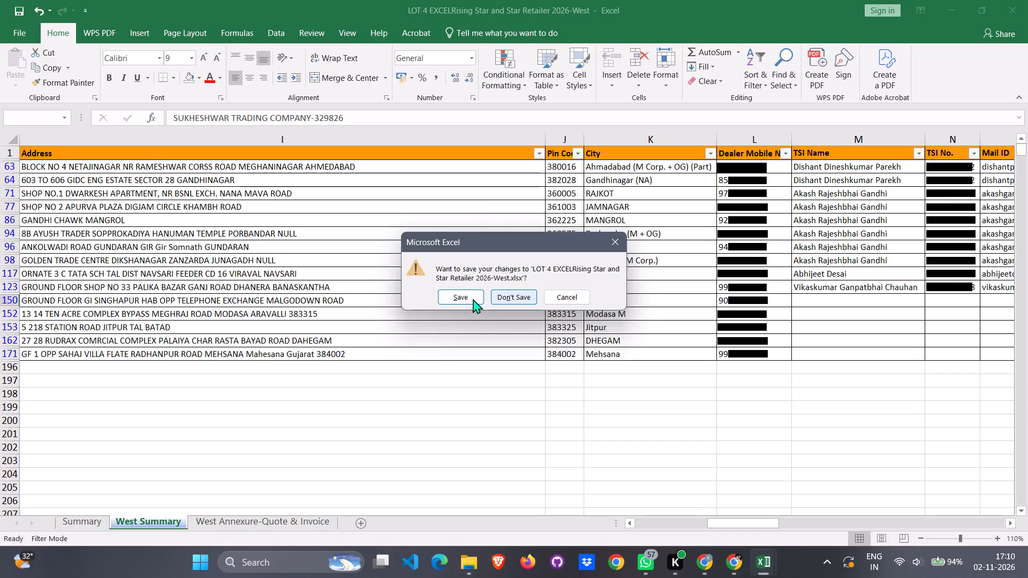
{"action": "left_click", "coordinate": [473, 299]}
{"action": "scroll", "coordinate": [430, 286], "scroll_direction": "right", "scroll_amount": 3}
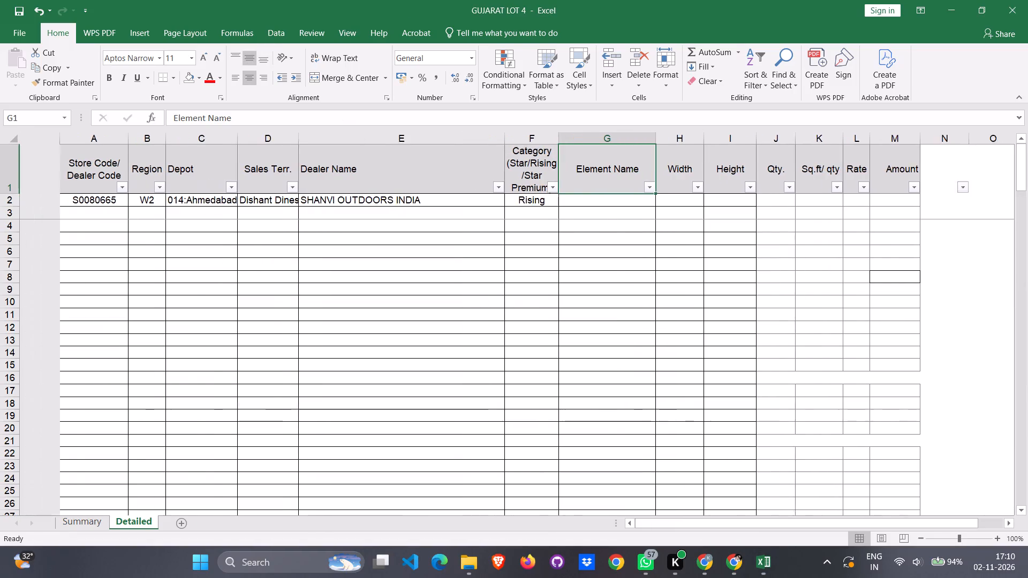
Switch to File Explorer and open the inner SEPARATAION ESTIMATE folder under Documents, Berger 2026, SEPARATAION ESTIMATE.
{"action": "left_click", "coordinate": [461, 571]}
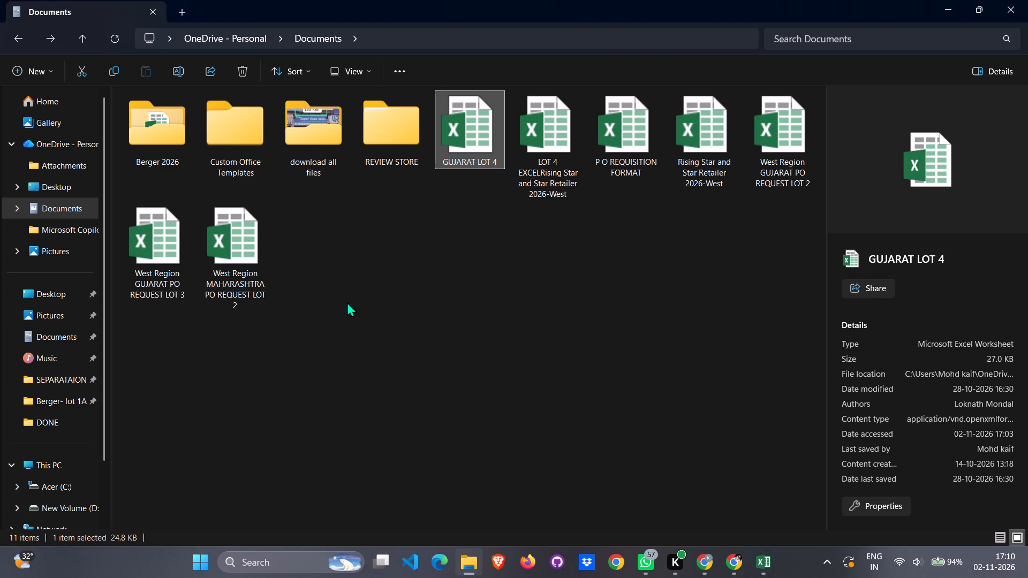
{"action": "double_click", "coordinate": [164, 136]}
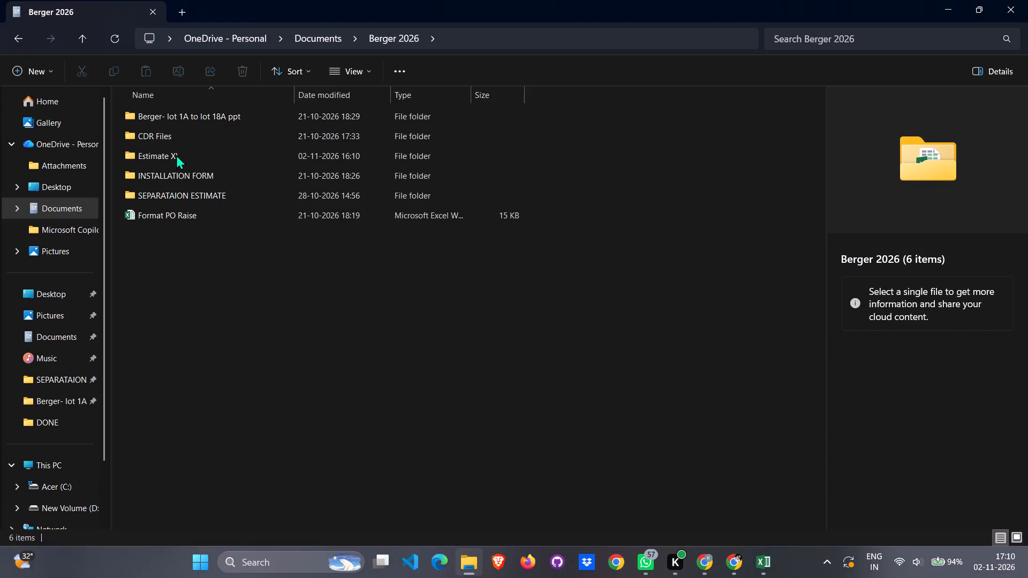
{"action": "double_click", "coordinate": [209, 195]}
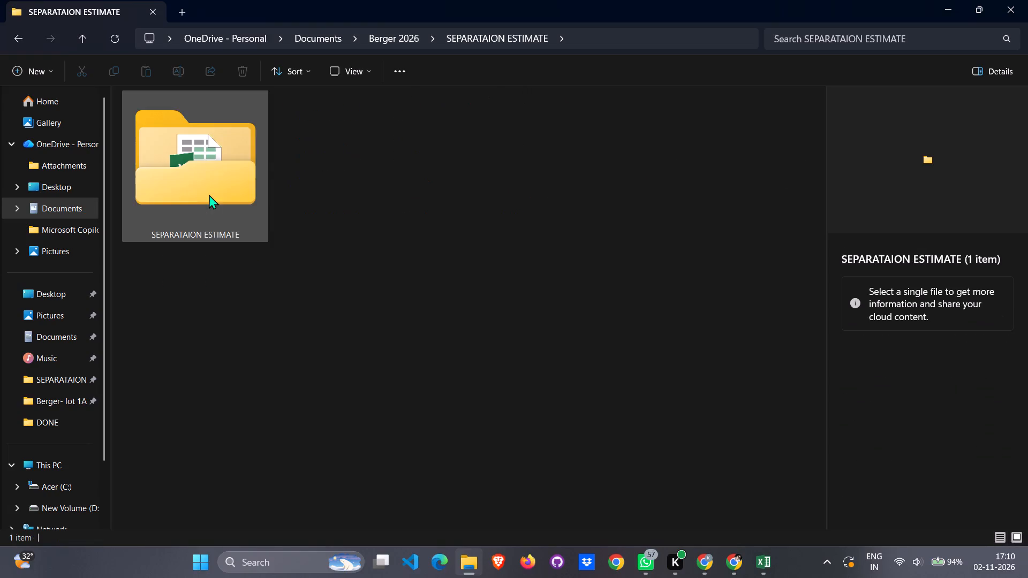
{"action": "double_click", "coordinate": [182, 144]}
{"action": "double_click", "coordinate": [182, 144]}
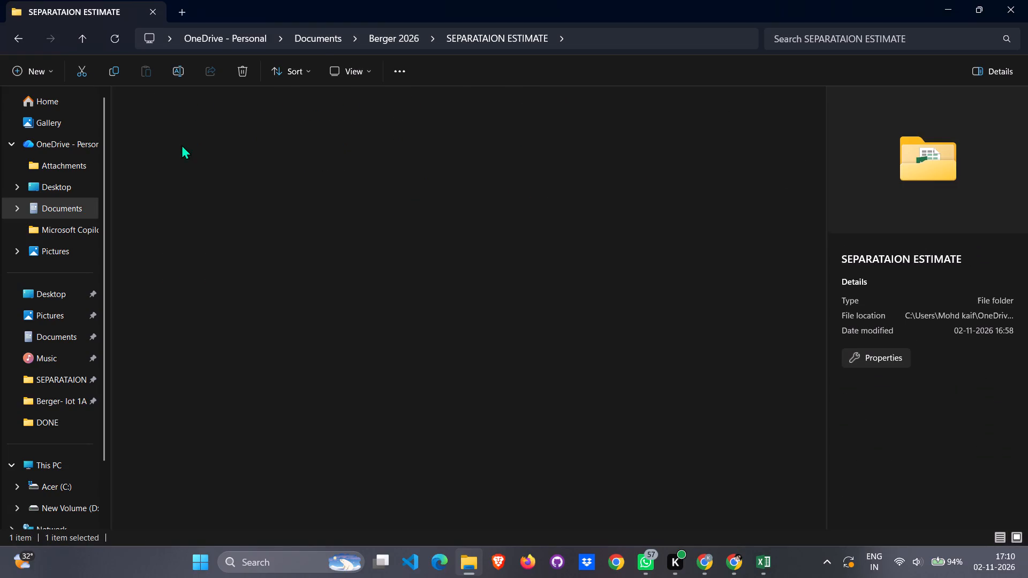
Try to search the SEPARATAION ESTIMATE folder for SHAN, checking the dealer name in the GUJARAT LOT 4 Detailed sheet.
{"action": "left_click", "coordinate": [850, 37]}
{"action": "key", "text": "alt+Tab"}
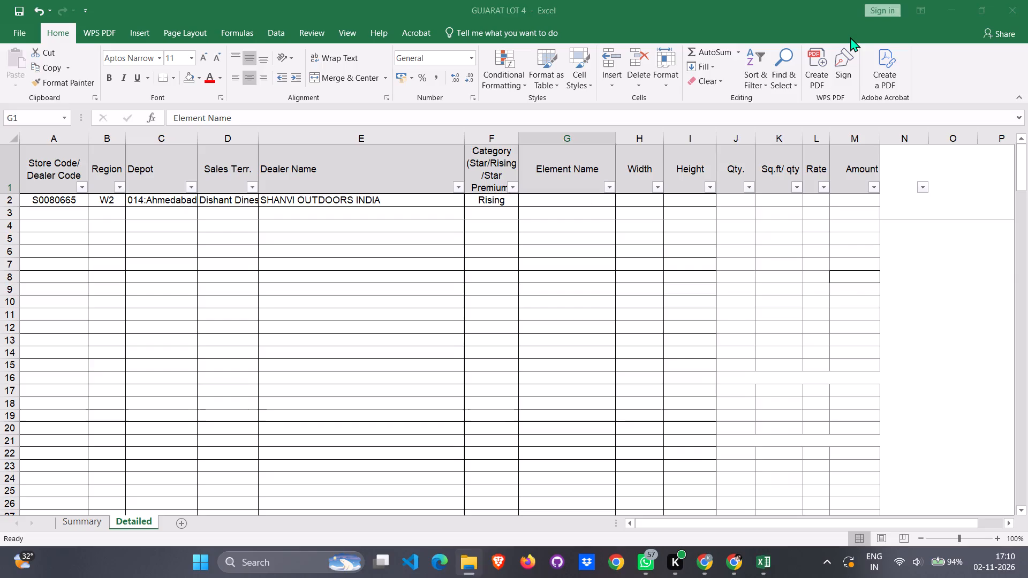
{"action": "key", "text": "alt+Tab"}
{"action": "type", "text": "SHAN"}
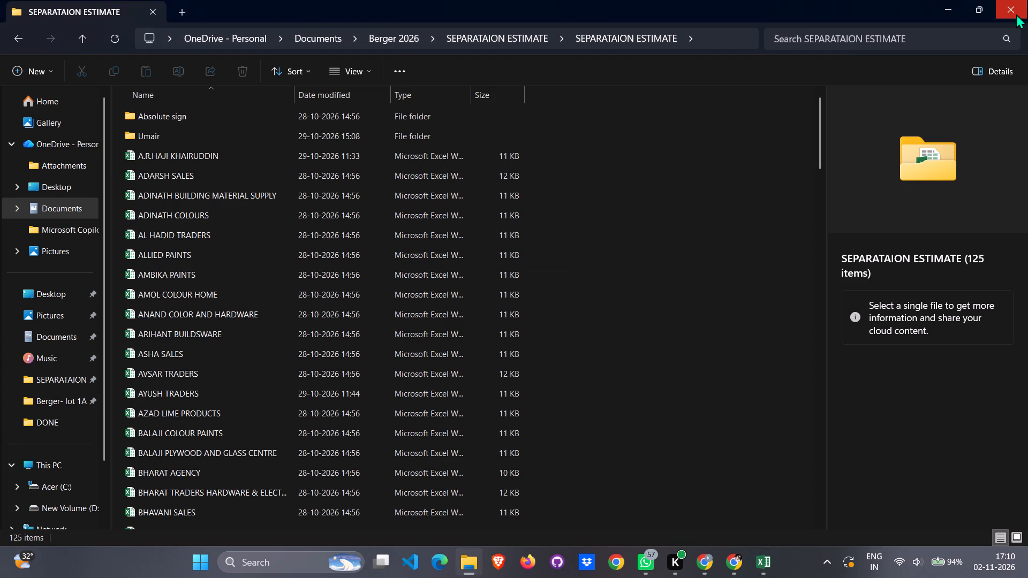
Arrange the SEPARATAION ESTIMATE folder window side by side with the GUJARAT LOT 4 workbook.
{"action": "left_click", "coordinate": [980, 9]}
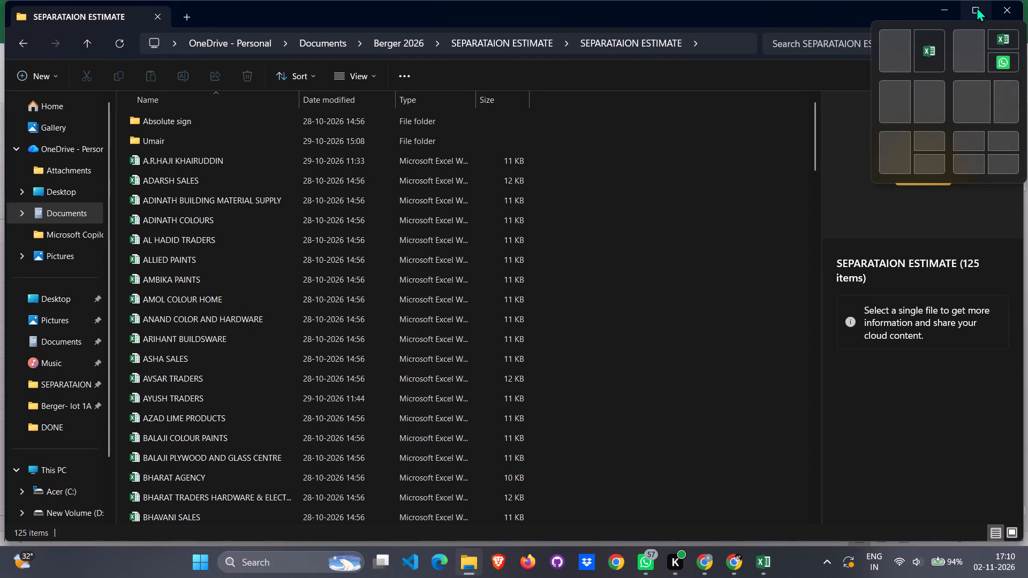
{"action": "left_click", "coordinate": [908, 50]}
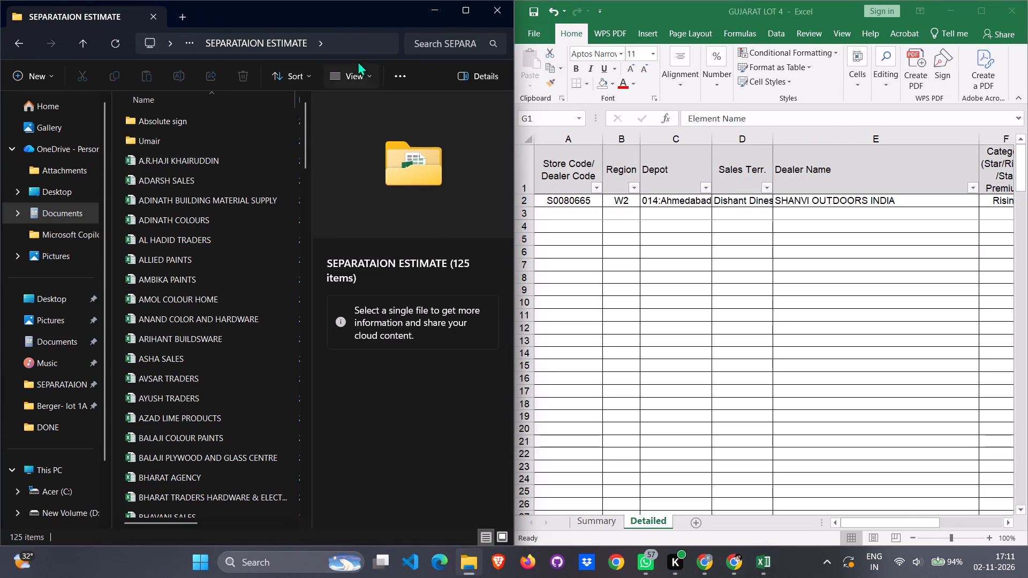
Search the SEPARATAION ESTIMATE folder for SHAN and open the SHANVI OUTDOORS INDIA estimate workbook.
{"action": "left_click", "coordinate": [445, 41]}
{"action": "type", "text": "SHAN"}
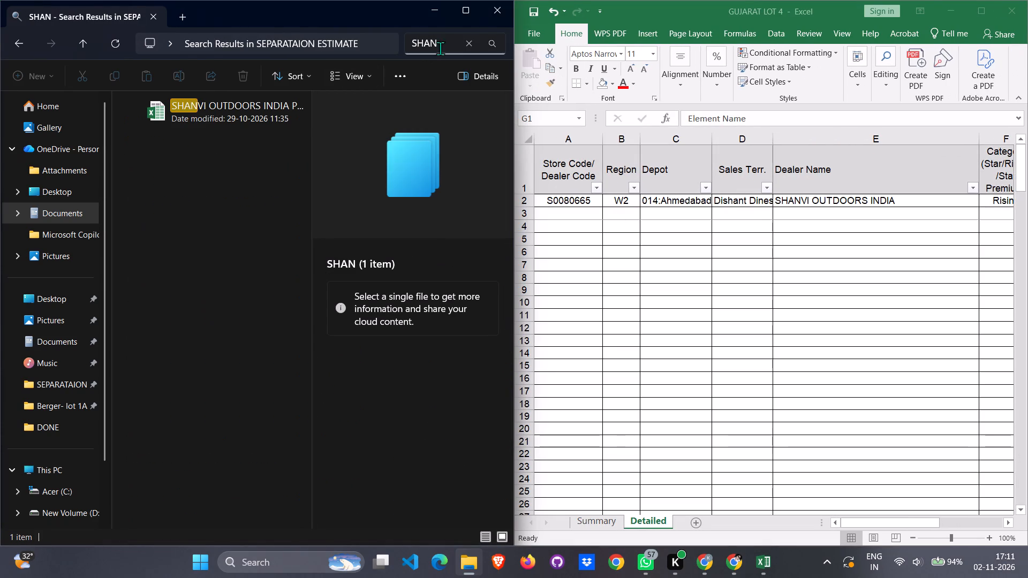
{"action": "double_click", "coordinate": [252, 109]}
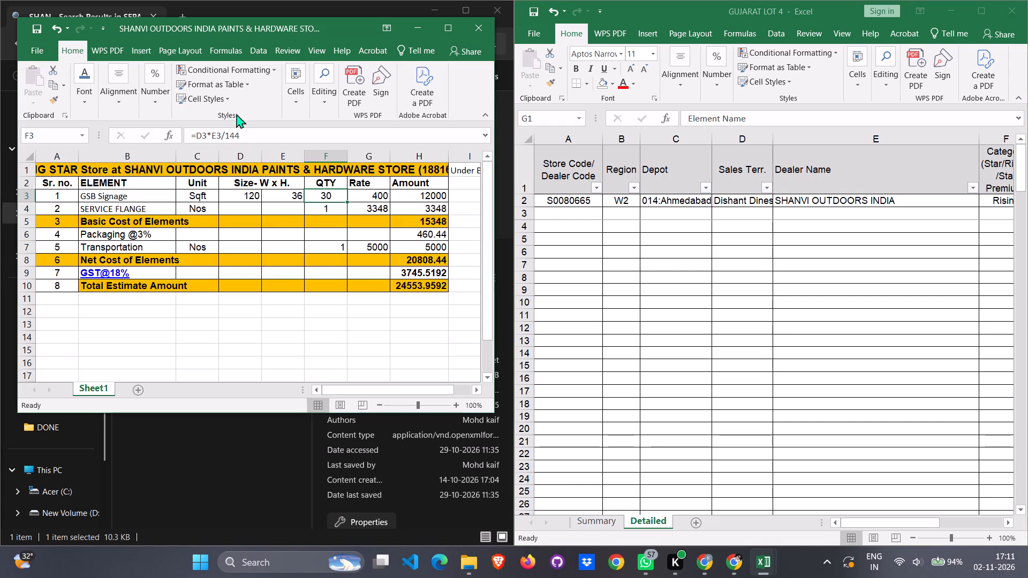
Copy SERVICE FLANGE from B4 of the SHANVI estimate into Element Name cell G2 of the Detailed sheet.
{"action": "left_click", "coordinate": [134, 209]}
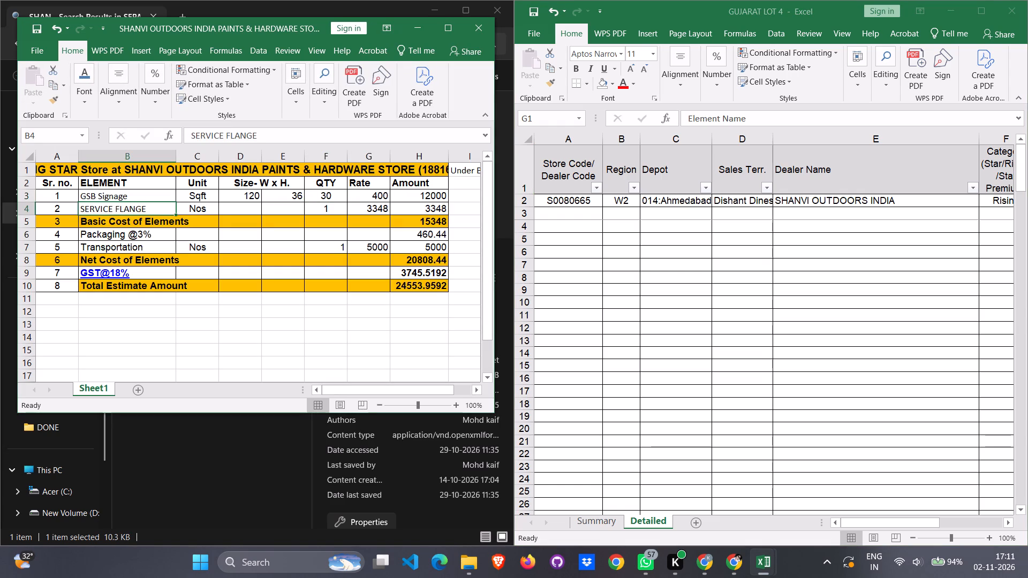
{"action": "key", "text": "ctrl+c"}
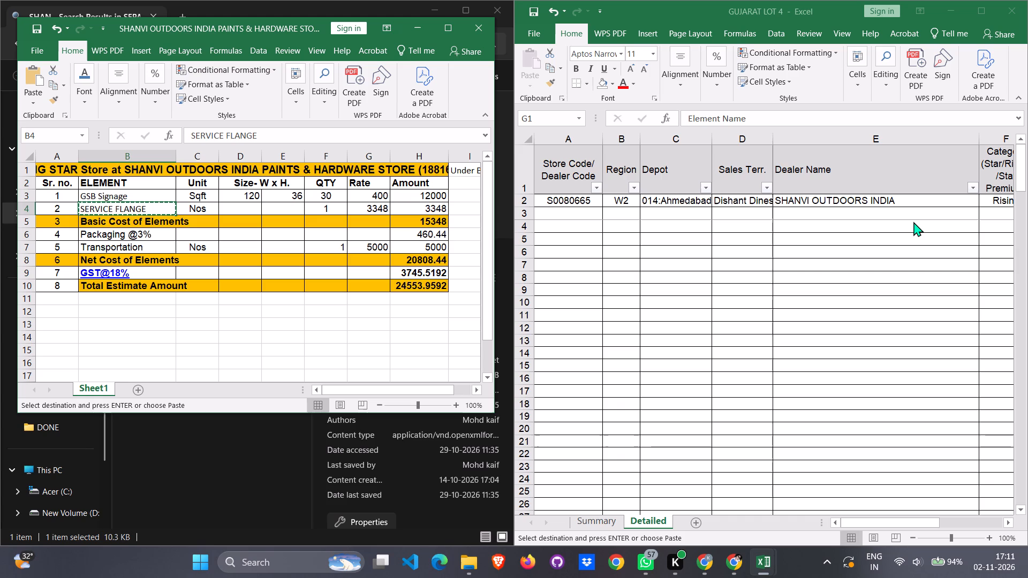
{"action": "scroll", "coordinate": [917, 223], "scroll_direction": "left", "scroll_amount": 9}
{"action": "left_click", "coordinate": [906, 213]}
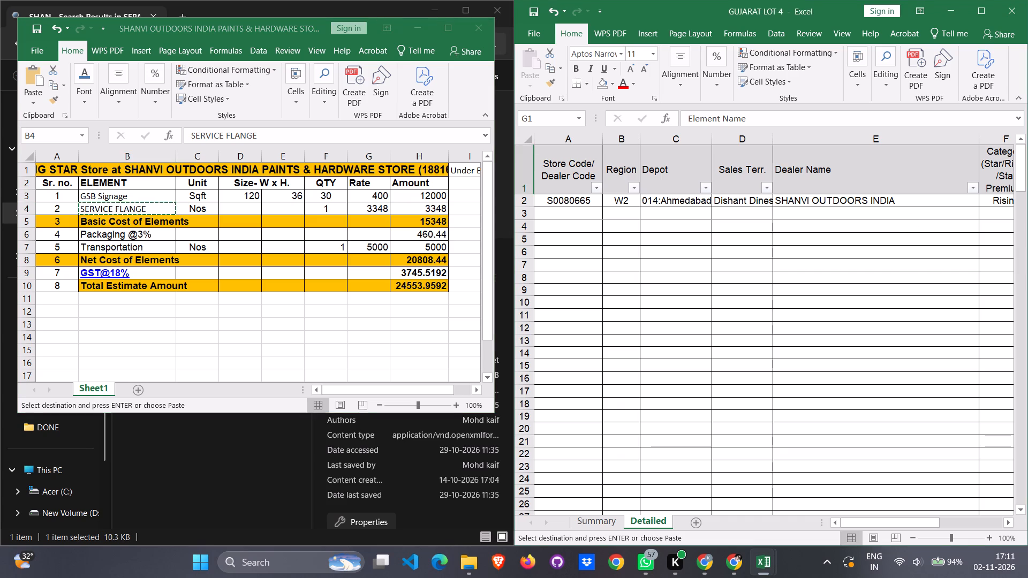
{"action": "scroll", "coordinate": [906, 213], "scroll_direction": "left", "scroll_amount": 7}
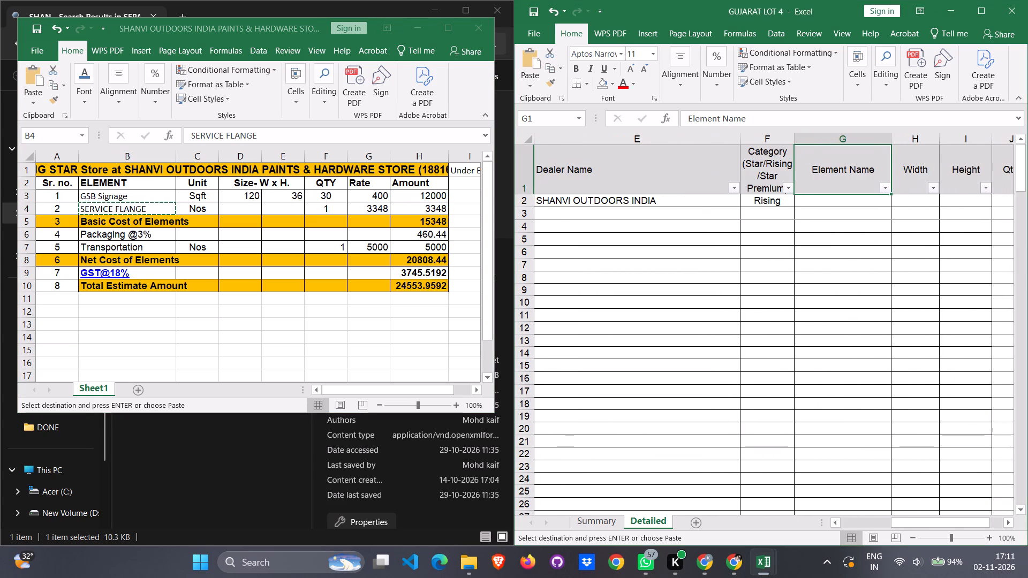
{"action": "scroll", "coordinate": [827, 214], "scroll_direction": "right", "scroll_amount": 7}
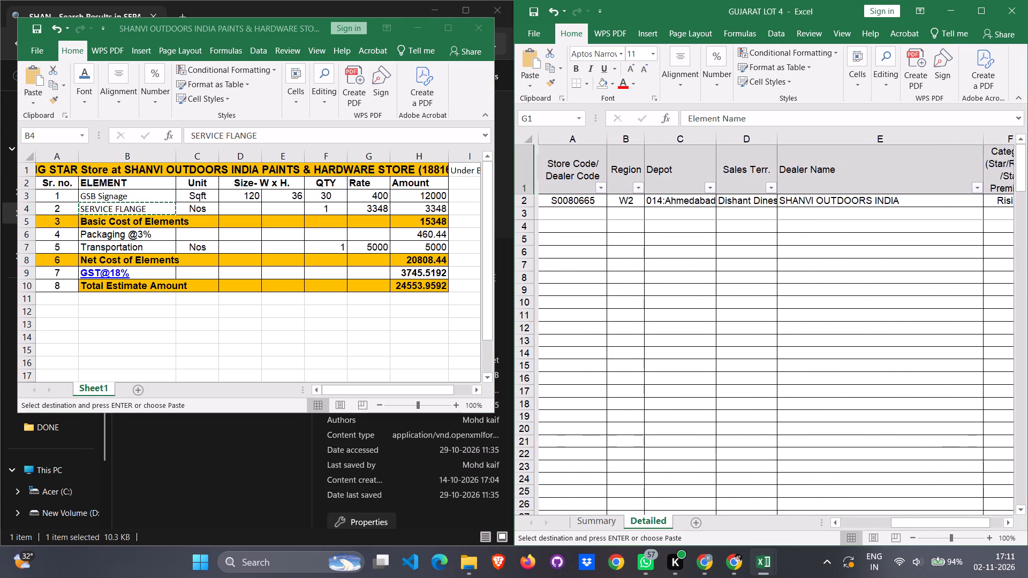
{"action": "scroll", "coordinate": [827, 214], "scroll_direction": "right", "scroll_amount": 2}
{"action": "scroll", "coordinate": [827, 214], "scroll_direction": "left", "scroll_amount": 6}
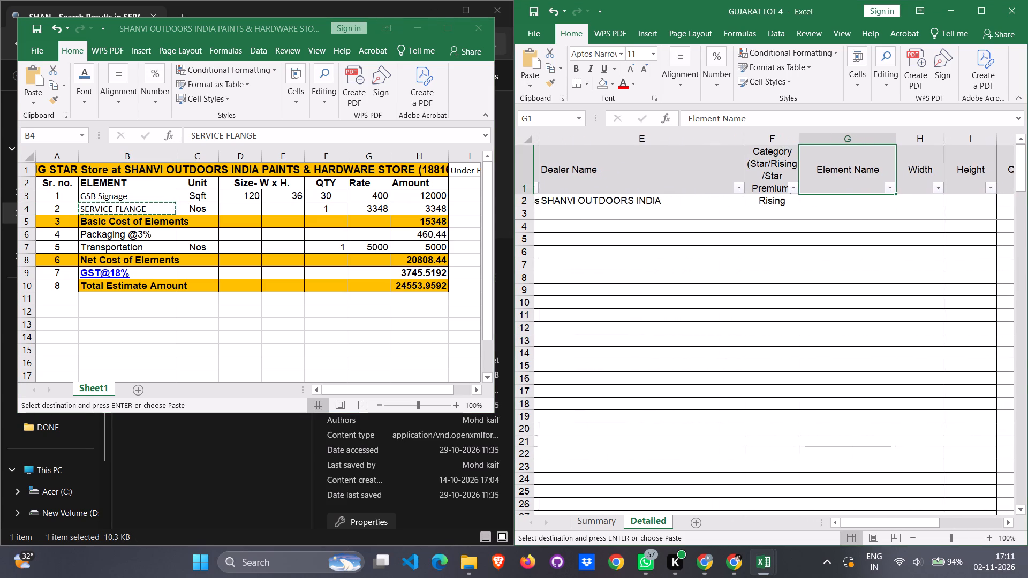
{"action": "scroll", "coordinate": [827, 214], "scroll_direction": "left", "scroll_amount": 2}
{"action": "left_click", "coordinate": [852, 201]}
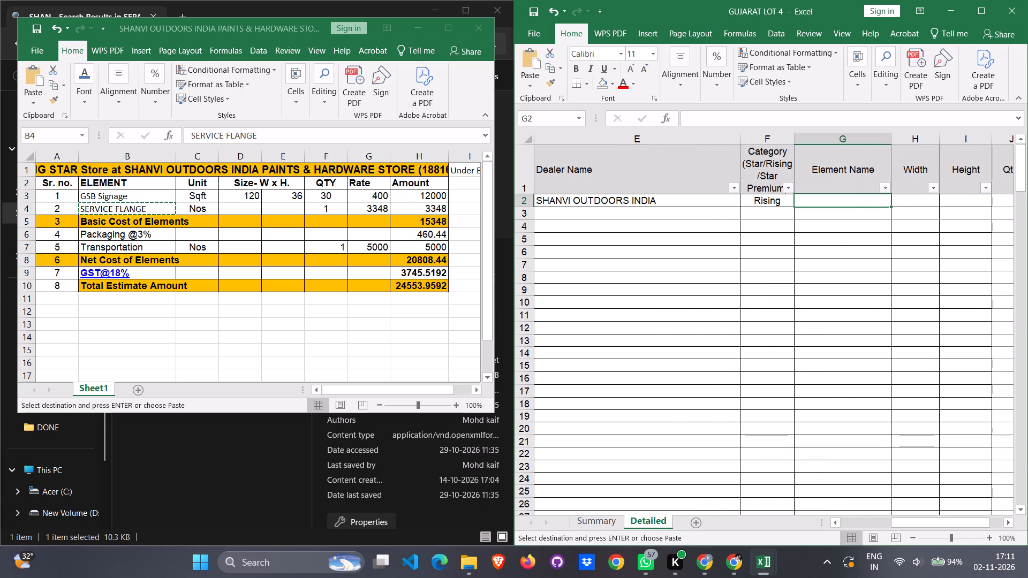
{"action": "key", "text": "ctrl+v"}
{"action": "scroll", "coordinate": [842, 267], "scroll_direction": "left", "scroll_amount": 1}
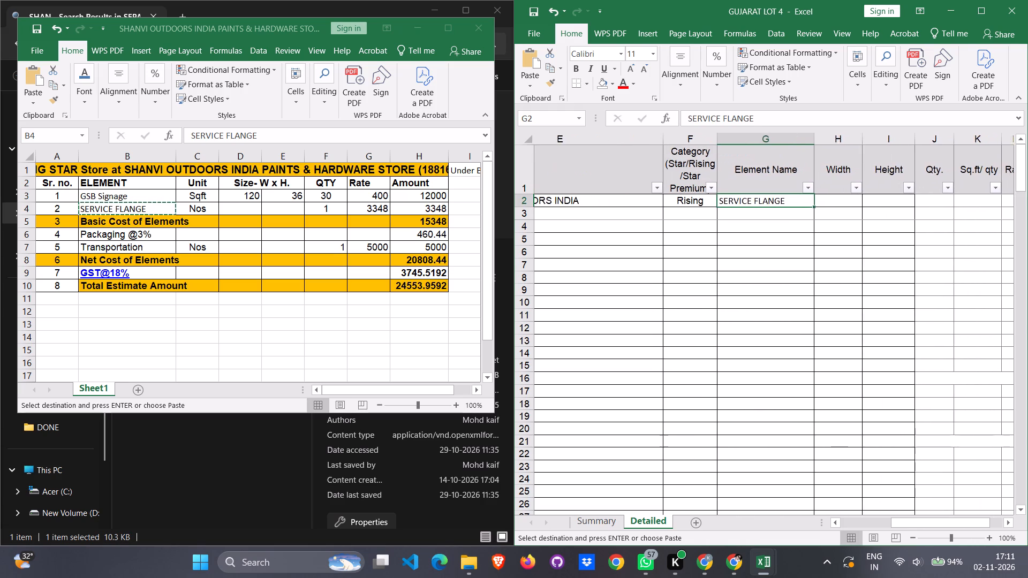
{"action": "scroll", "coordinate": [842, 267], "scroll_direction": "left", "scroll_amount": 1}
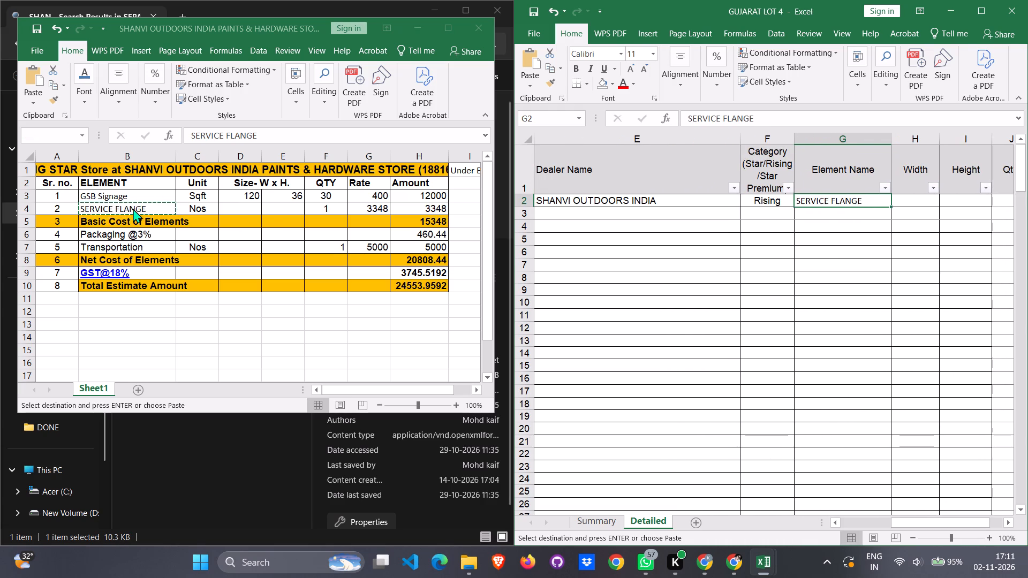
Copy GSB Signage from B3 of the SHANVI estimate into Element Name cell G2 of the Detailed sheet.
{"action": "left_click", "coordinate": [135, 194]}
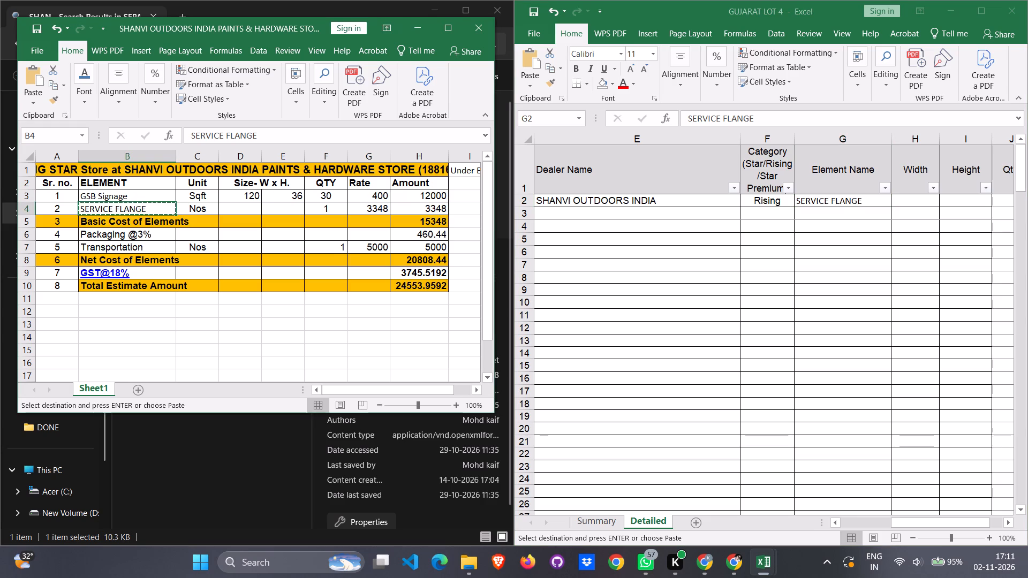
{"action": "left_click", "coordinate": [116, 194]}
{"action": "key", "text": "ctrl+c"}
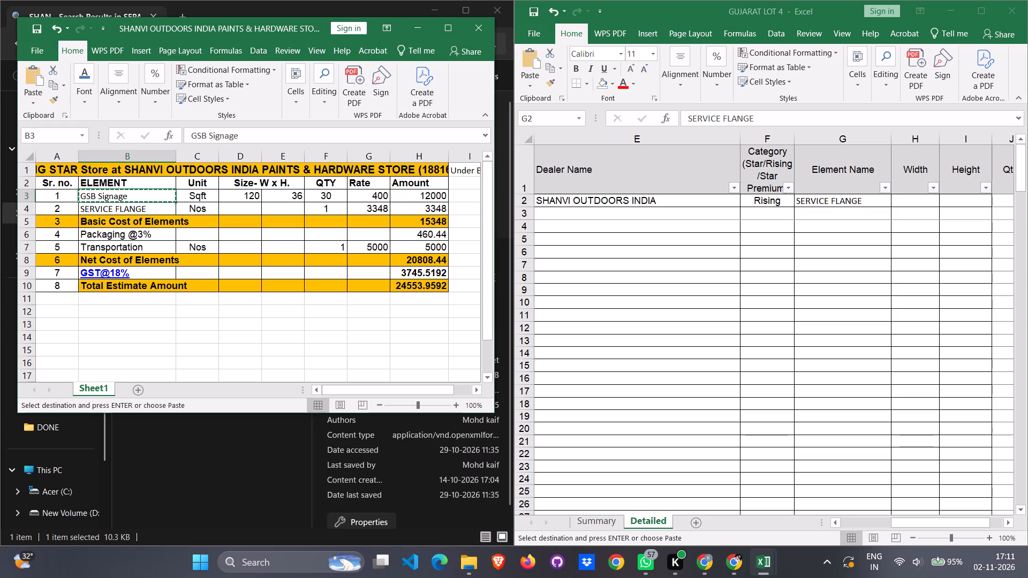
{"action": "left_click", "coordinate": [834, 194]}
{"action": "key", "text": "ctrl+v"}
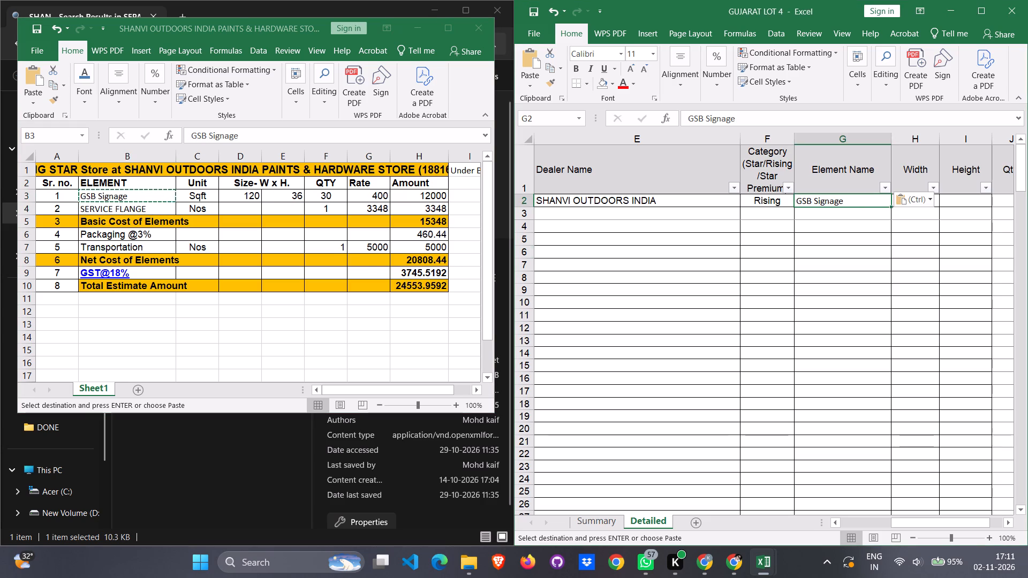
Copy the GSB Signage size, 120 by 36, from D3:E3 of the estimate into Width and Height cells H2:I2 of the Detailed sheet.
{"action": "left_click", "coordinate": [235, 194]}
{"action": "left_click", "coordinate": [235, 194]}
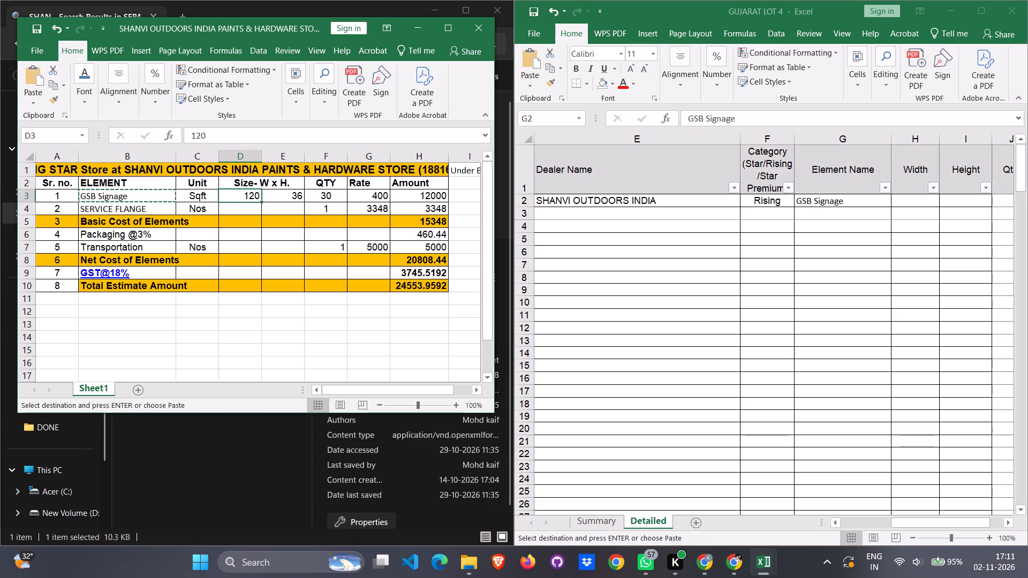
{"action": "key", "text": "shift+Right"}
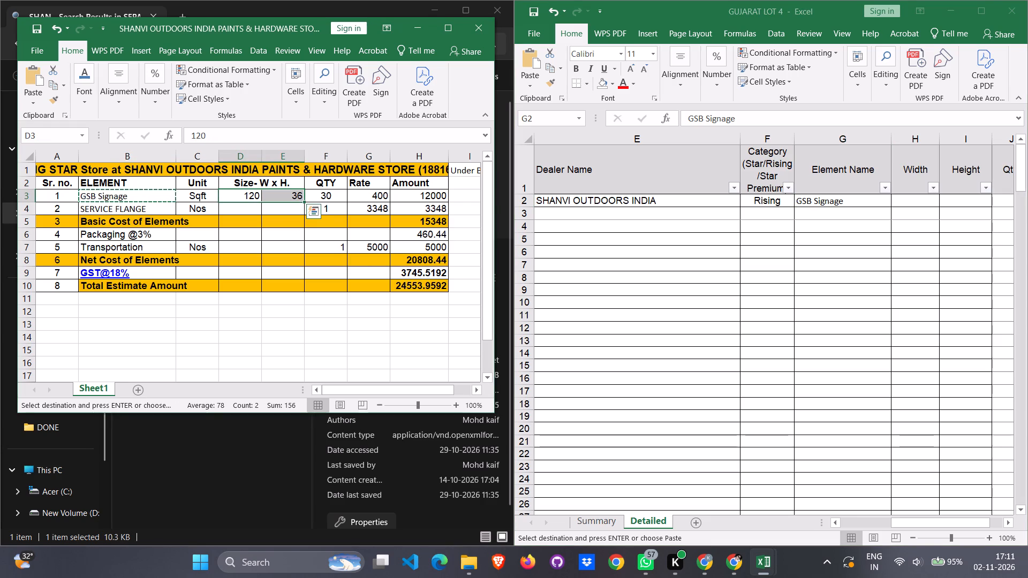
{"action": "scroll", "coordinate": [604, 200], "scroll_direction": "left", "scroll_amount": 2}
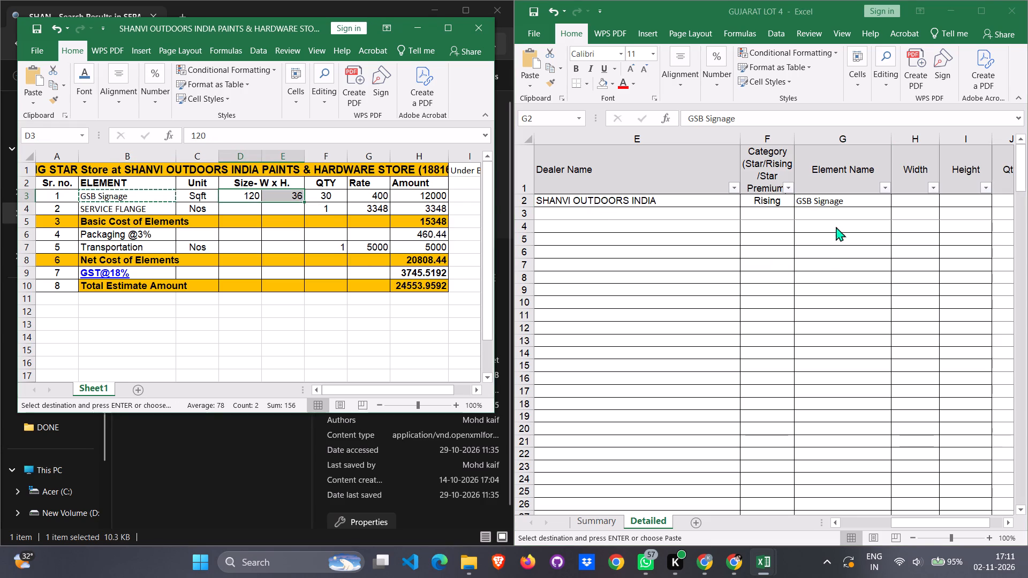
{"action": "scroll", "coordinate": [863, 208], "scroll_direction": "left", "scroll_amount": 1}
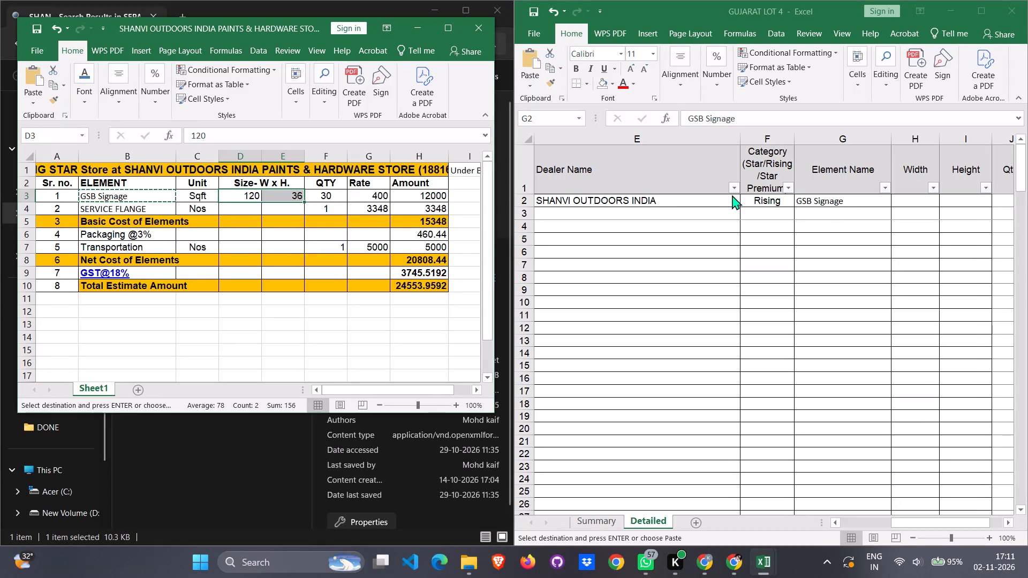
{"action": "key", "text": "ctrl+c"}
{"action": "left_click", "coordinate": [907, 198]}
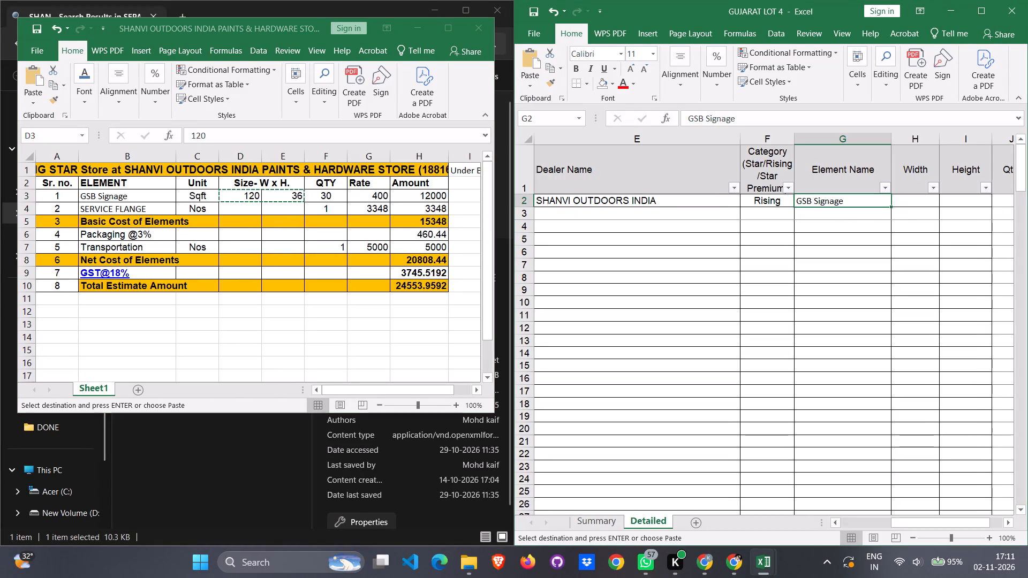
{"action": "left_click", "coordinate": [910, 198]}
{"action": "key", "text": "ctrl+v"}
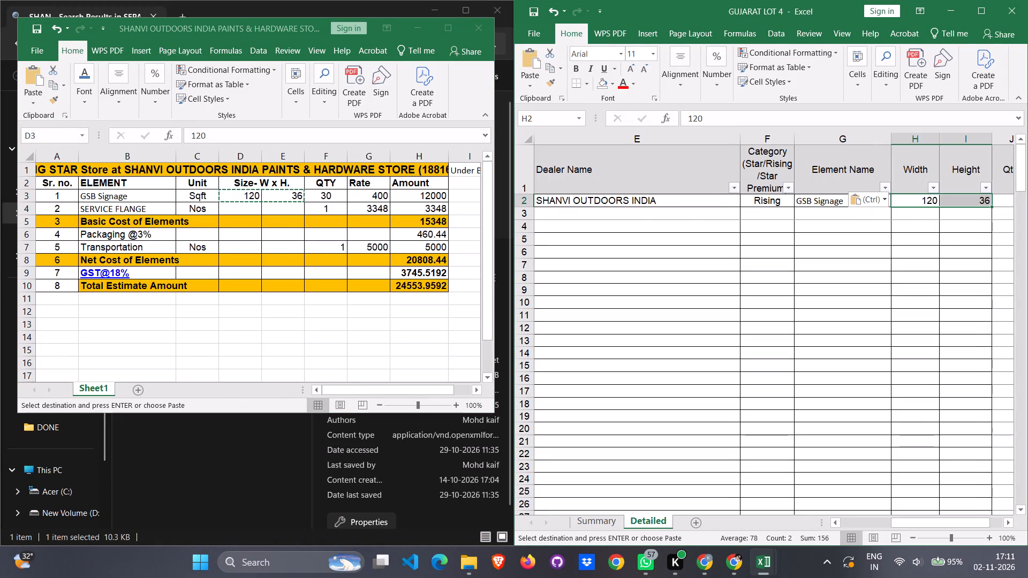
Copy the GSB Signage quantity, 30, from F3 of the SHANVI estimate into Qty. cell J2 of the Detailed sheet and save the workbook.
{"action": "scroll", "coordinate": [905, 203], "scroll_direction": "left", "scroll_amount": 3}
{"action": "scroll", "coordinate": [905, 204], "scroll_direction": "right", "scroll_amount": 2}
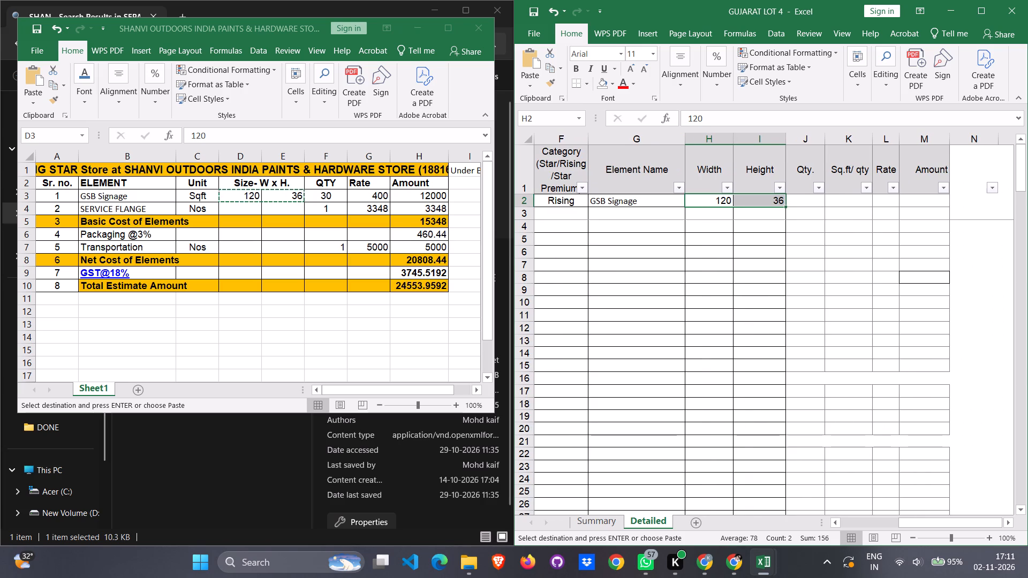
{"action": "left_click", "coordinate": [329, 195]}
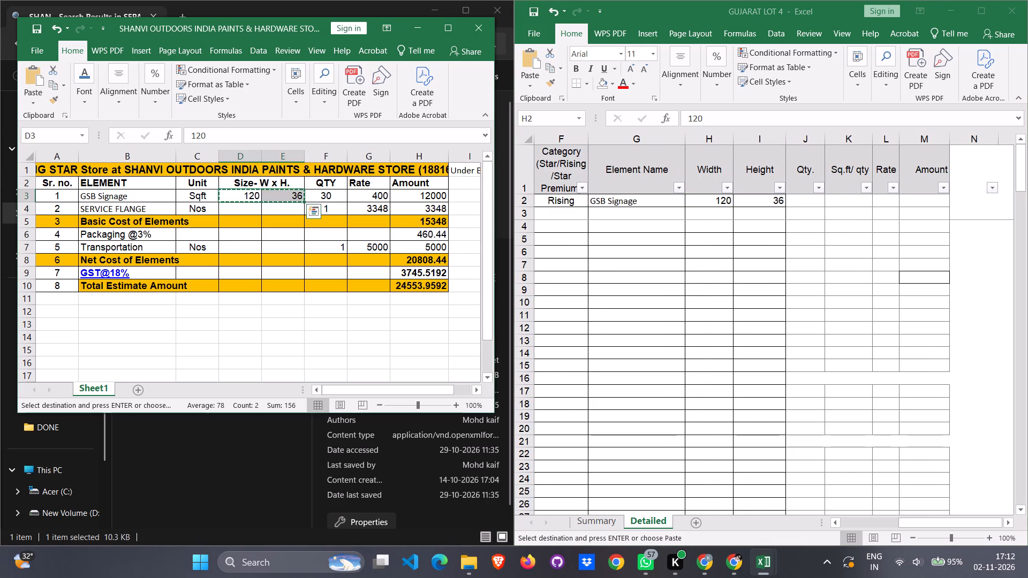
{"action": "key", "text": "ctrl+c"}
{"action": "left_click", "coordinate": [330, 194]}
{"action": "key", "text": "ctrl+c"}
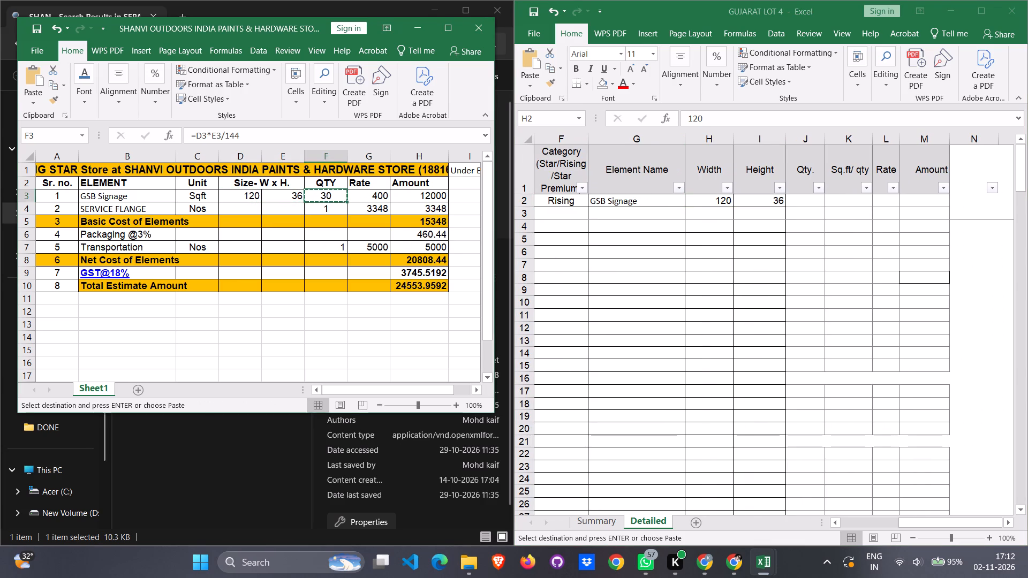
{"action": "left_click", "coordinate": [805, 197]}
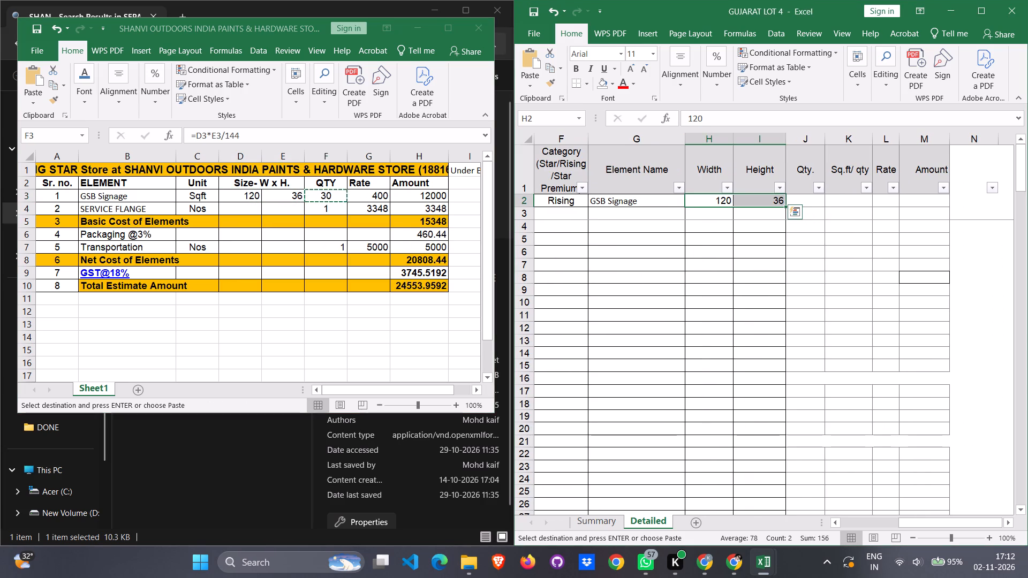
{"action": "left_click", "coordinate": [805, 197]}
{"action": "key", "text": "ctrl+v"}
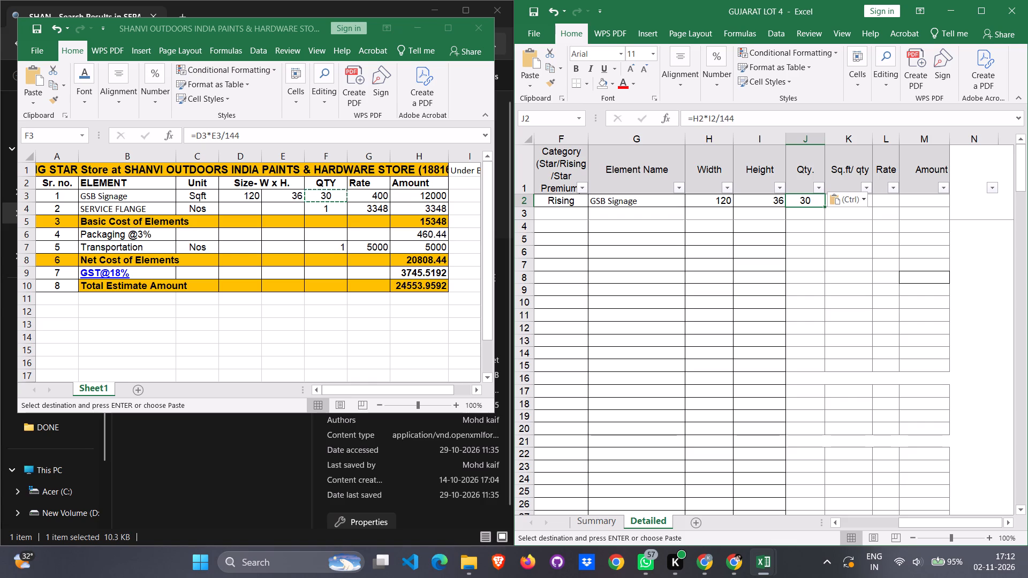
{"action": "key", "text": "ctrl+s"}
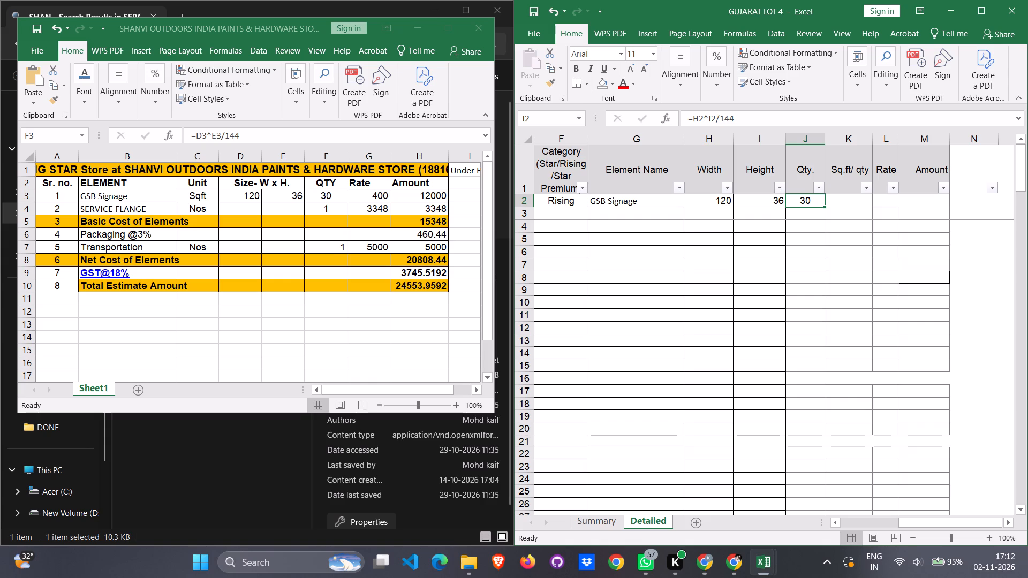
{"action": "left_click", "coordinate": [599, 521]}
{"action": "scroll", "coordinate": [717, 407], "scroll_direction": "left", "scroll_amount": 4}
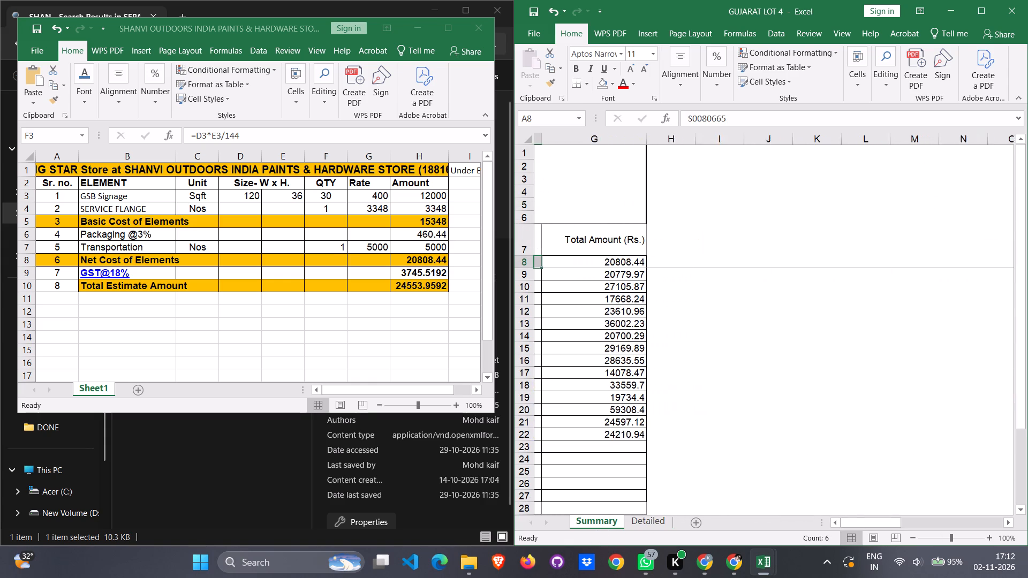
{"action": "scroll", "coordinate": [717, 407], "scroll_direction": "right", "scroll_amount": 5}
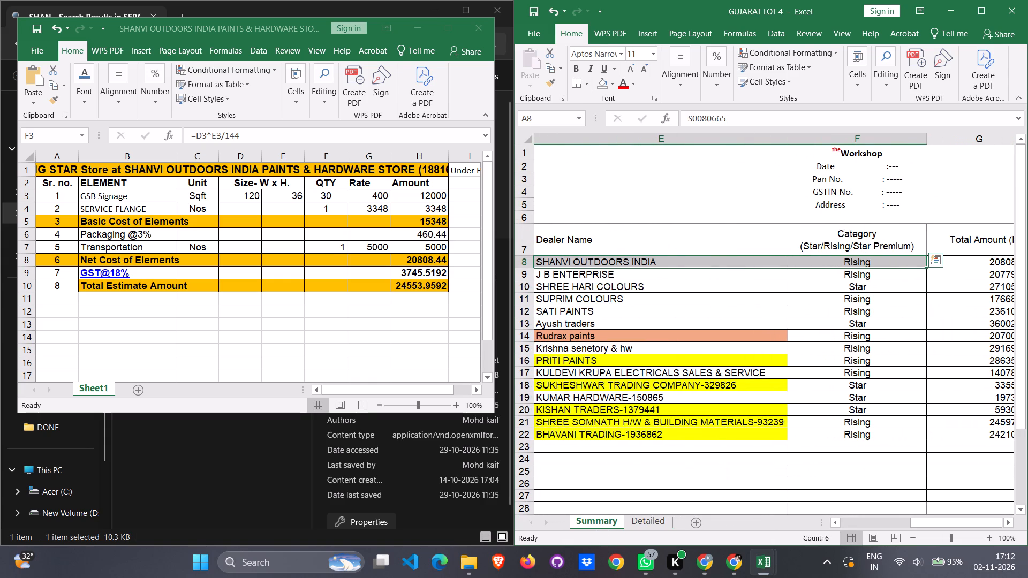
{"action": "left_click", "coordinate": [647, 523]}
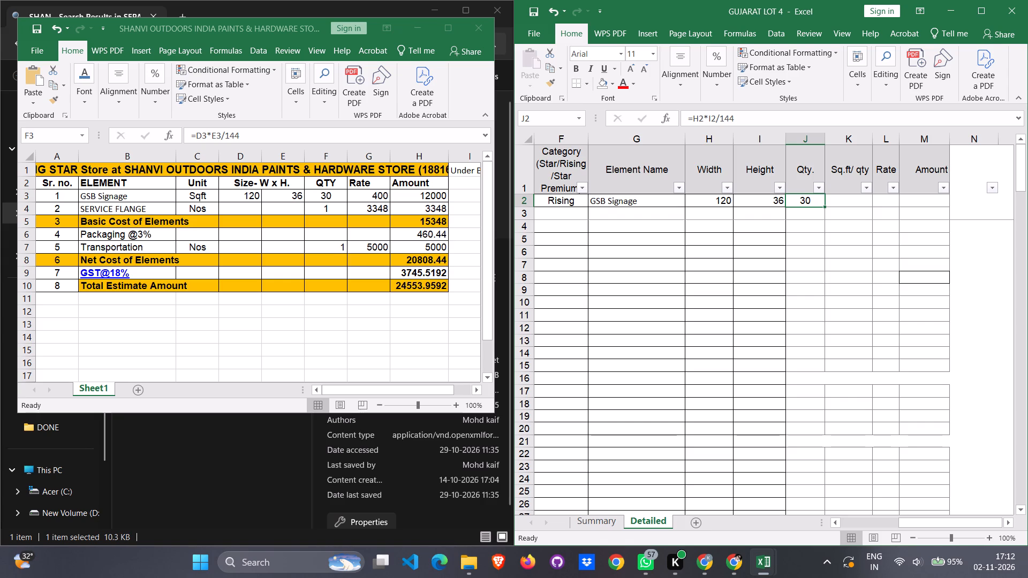
Copy SERVICE FLANGE from B4 of the SHANVI estimate into Element Name cell G3 of the Detailed sheet.
{"action": "left_click", "coordinate": [124, 204]}
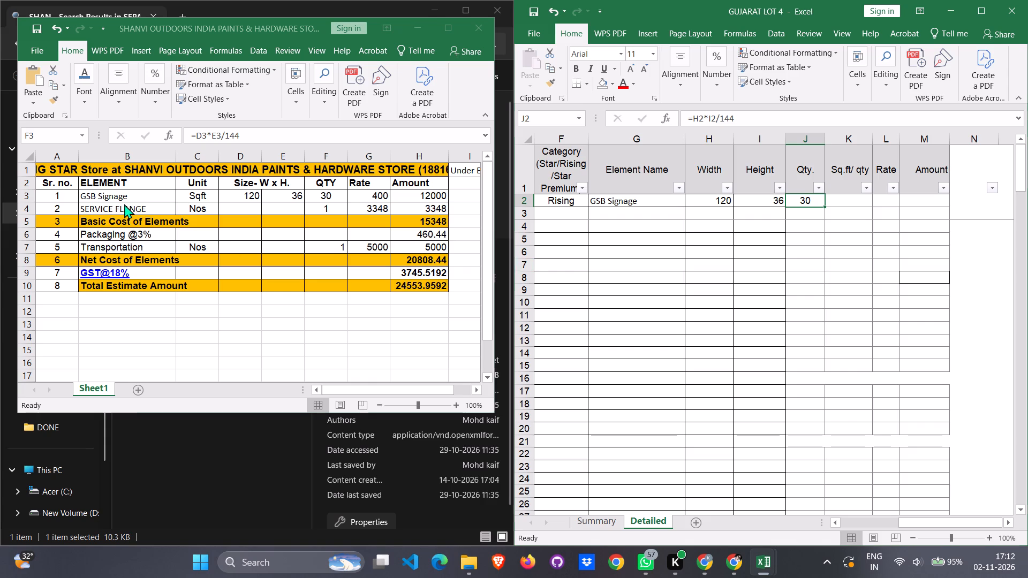
{"action": "left_click", "coordinate": [127, 209]}
{"action": "key", "text": "ctrl+c"}
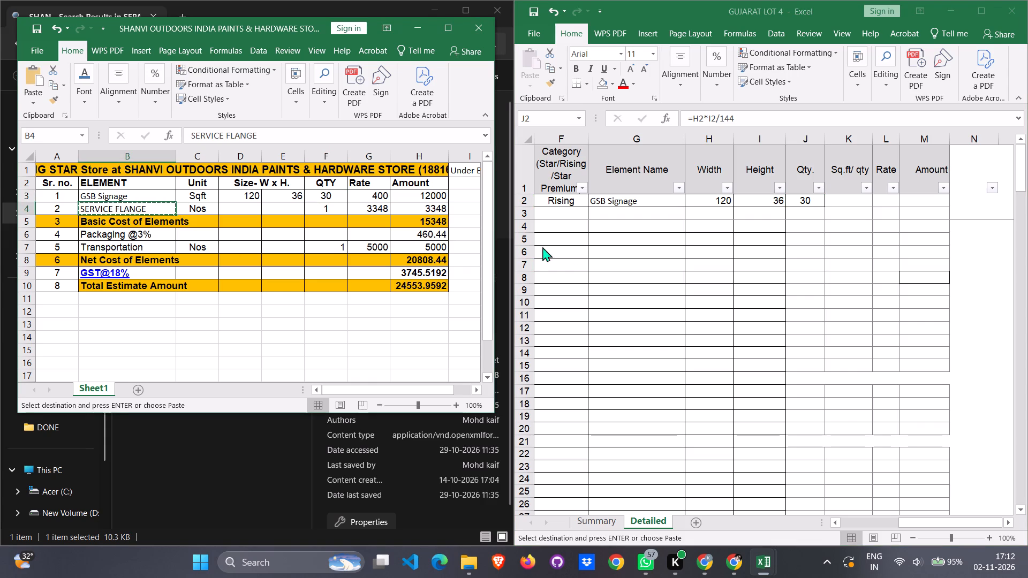
{"action": "left_click", "coordinate": [640, 212]}
{"action": "left_click", "coordinate": [640, 212]}
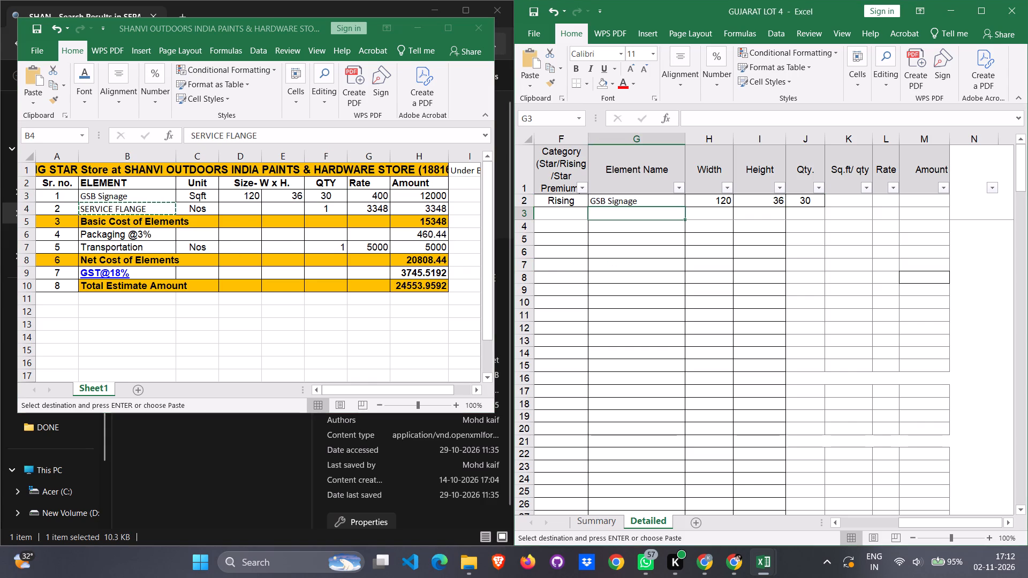
{"action": "key", "text": "ctrl+v"}
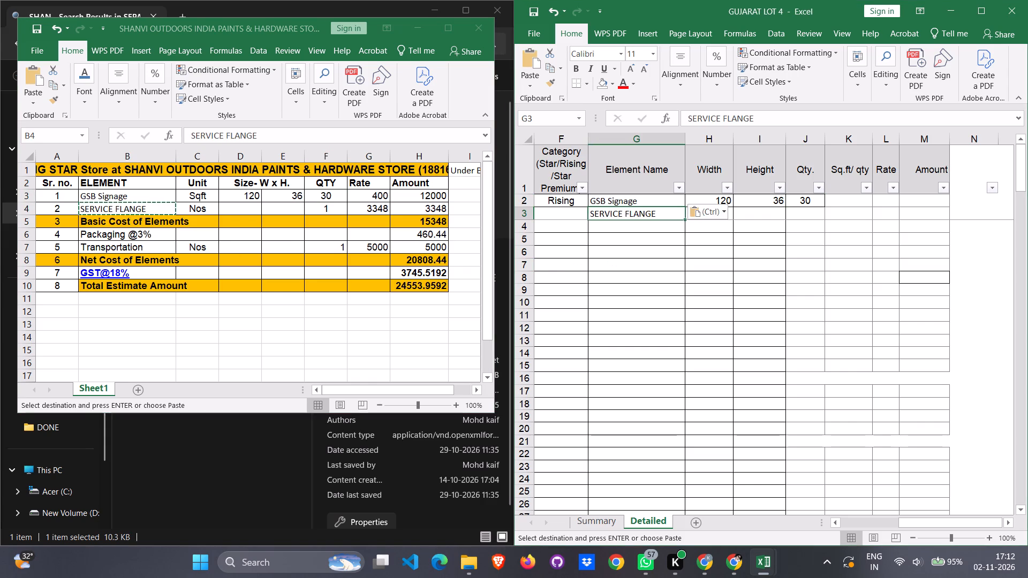
Enter quantity 1 for SERVICE FLANGE in Qty. cell J3 of the Detailed sheet and save the workbook.
{"action": "left_click", "coordinate": [811, 214]}
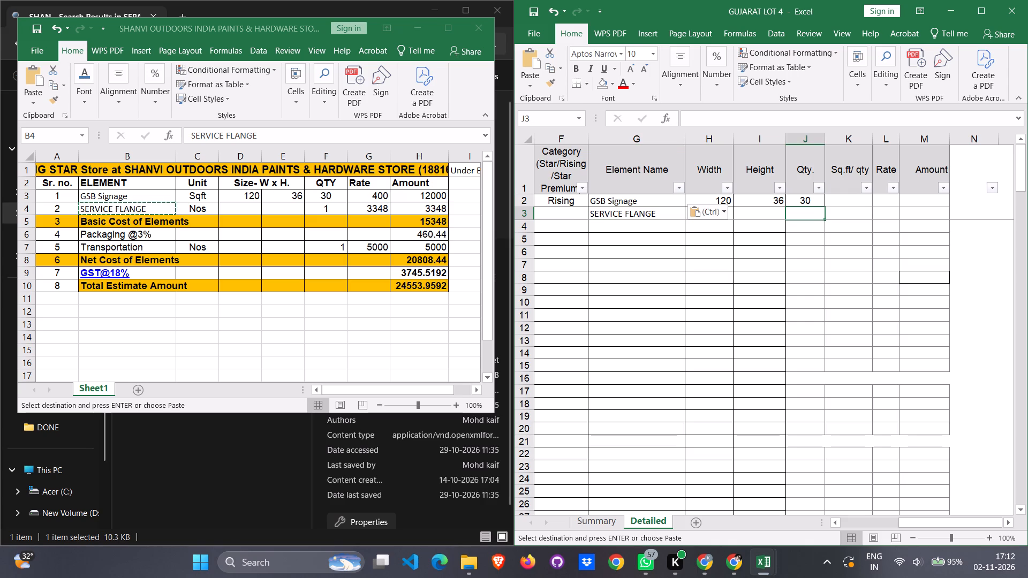
{"action": "key", "text": "1"}
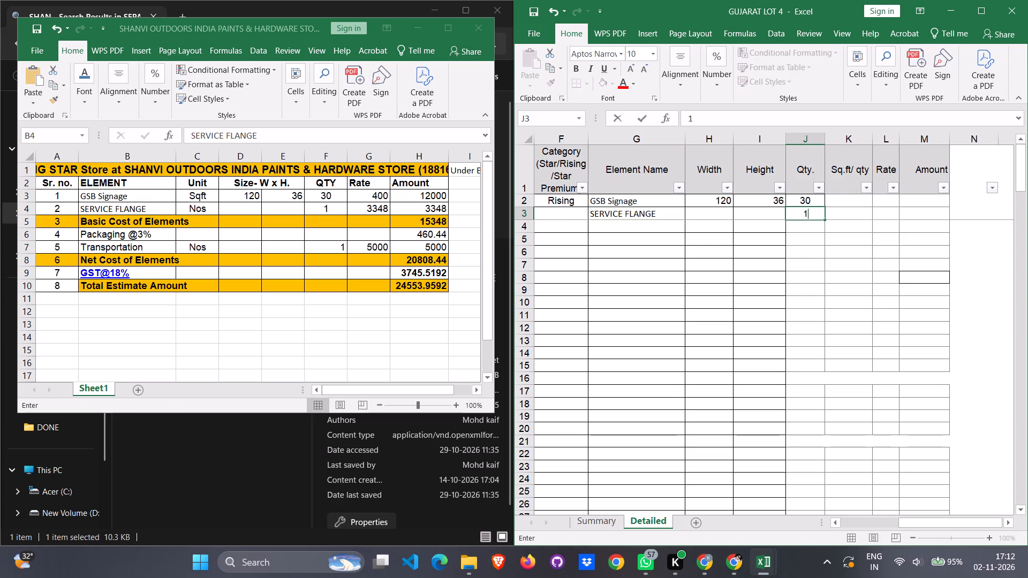
{"action": "key", "text": "ctrl+s"}
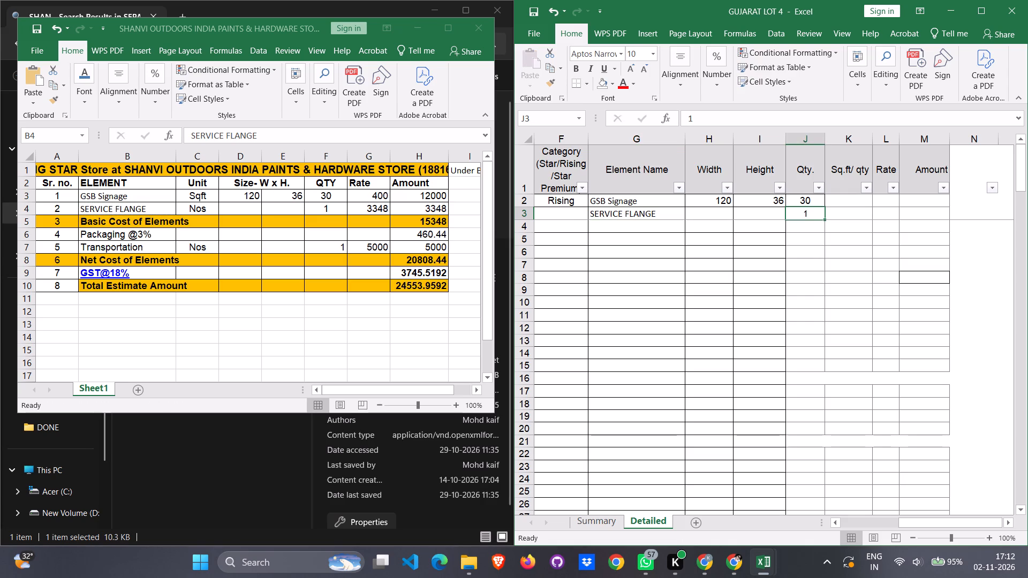
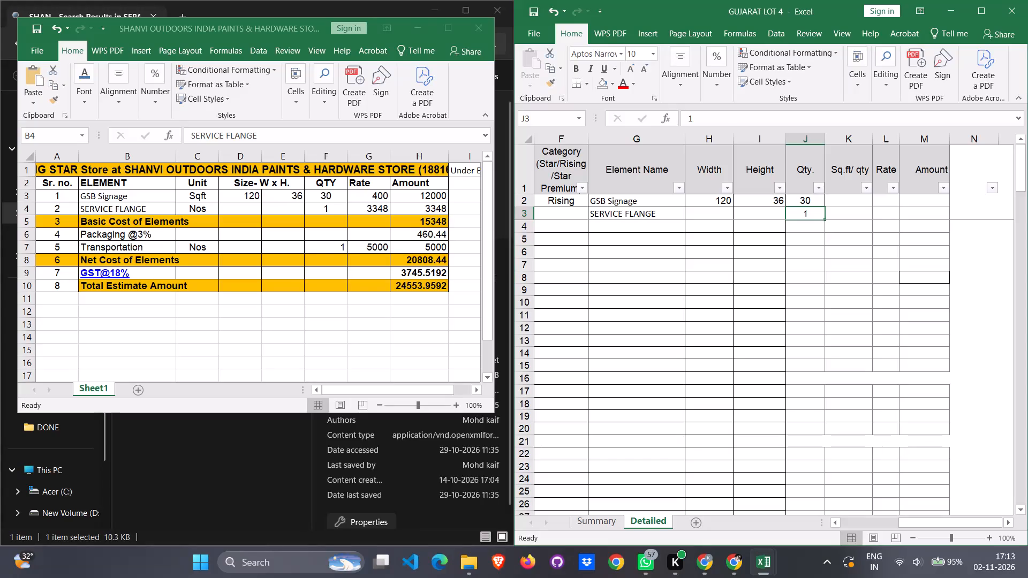
Clear the GSB Signage quantity from Qty. cell J2 of the Detailed sheet.
{"action": "left_click", "coordinate": [806, 199]}
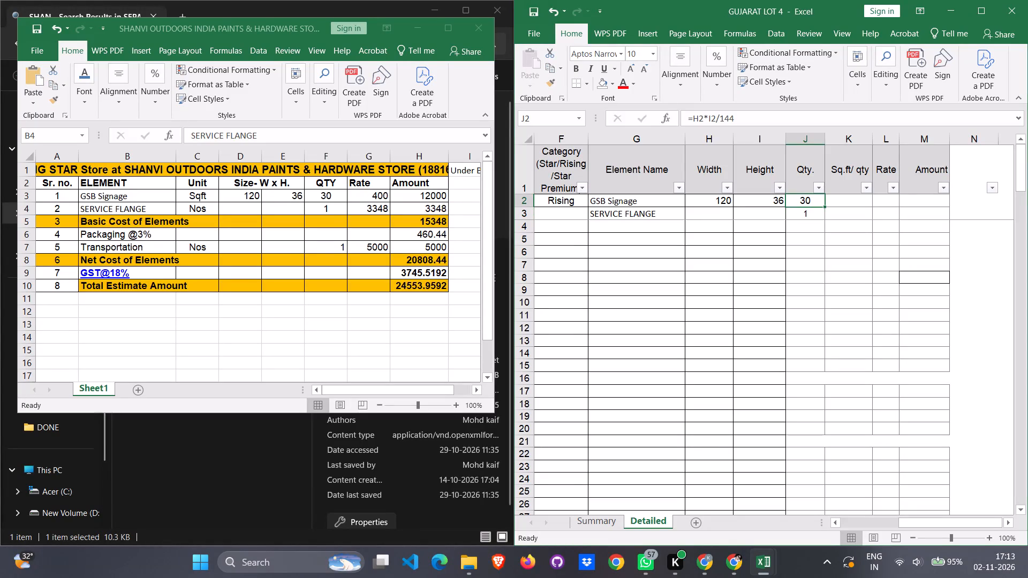
{"action": "key", "text": "Delete"}
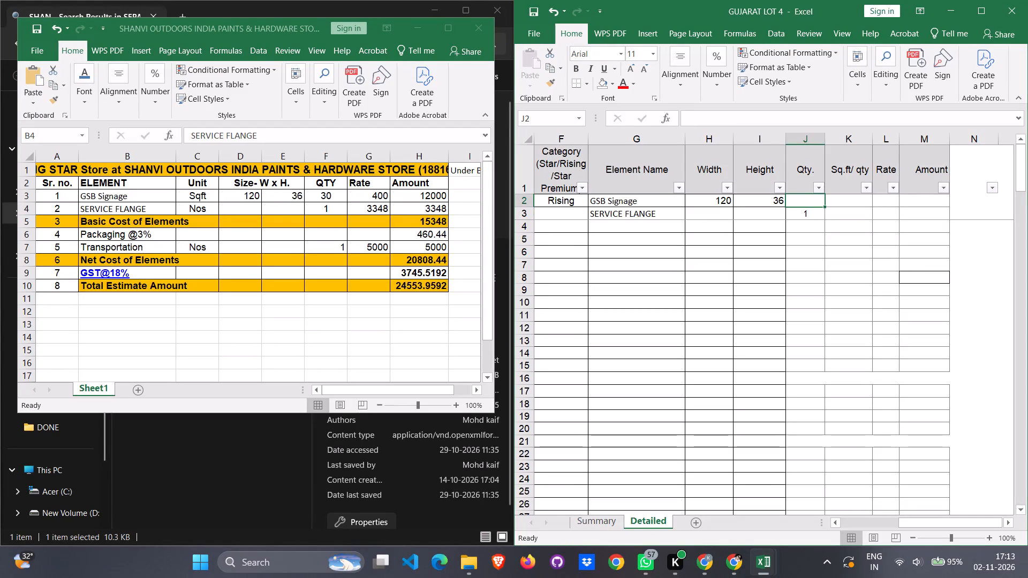
Copy Packaging @3% and Transportation from B6:B7 of the SHANVI estimate into Element Name cells G4:G5 of the Detailed sheet.
{"action": "left_click", "coordinate": [123, 229]}
{"action": "left_click", "coordinate": [122, 234]}
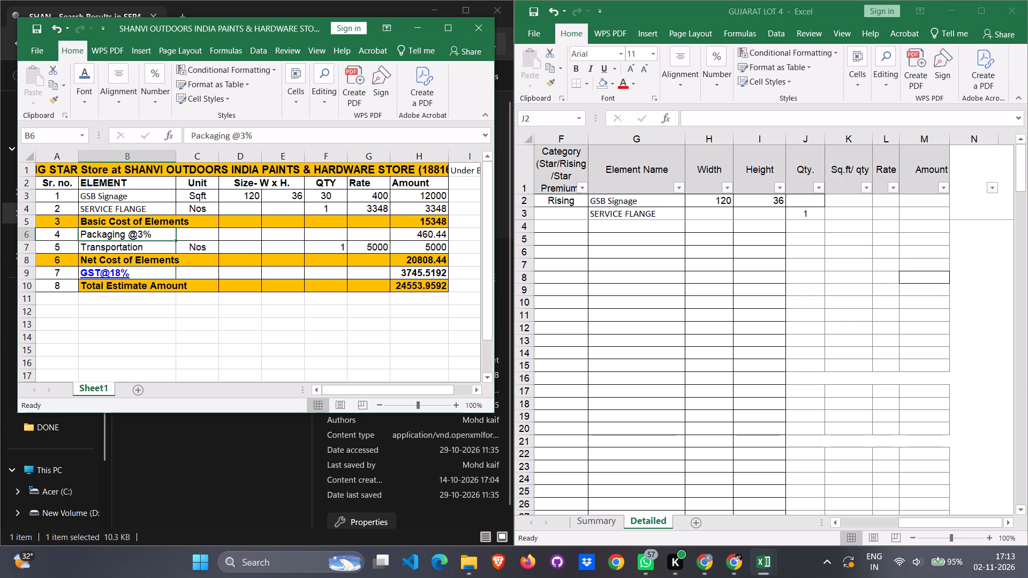
{"action": "key", "text": "shift+Down"}
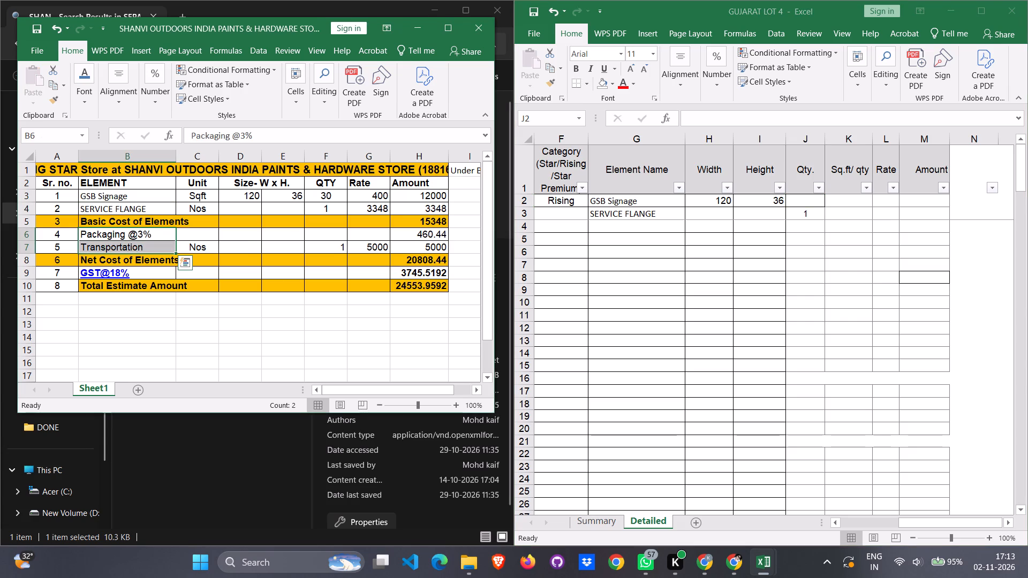
{"action": "key", "text": "ctrl+c"}
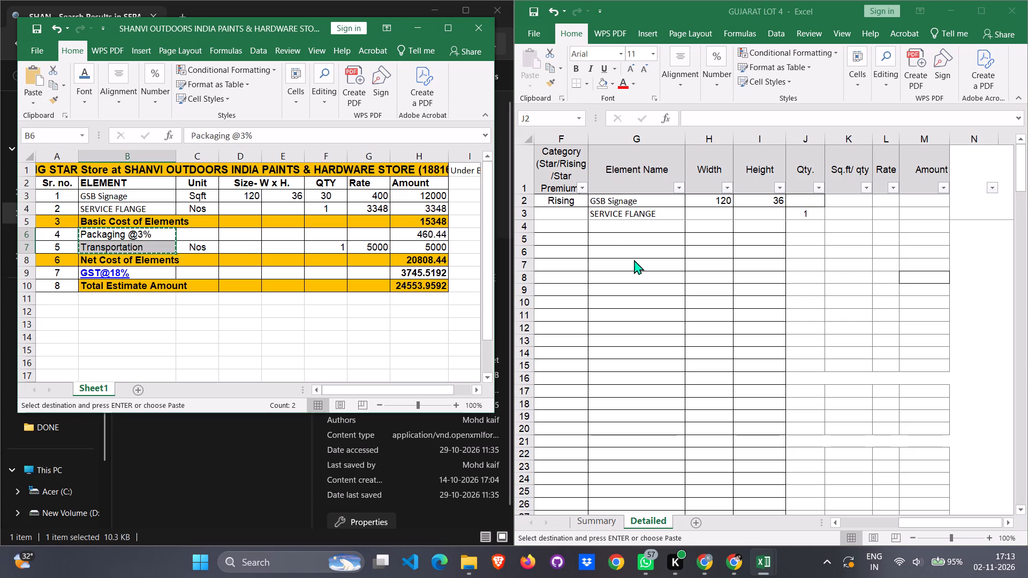
{"action": "left_click", "coordinate": [612, 222]}
{"action": "left_click", "coordinate": [612, 229]}
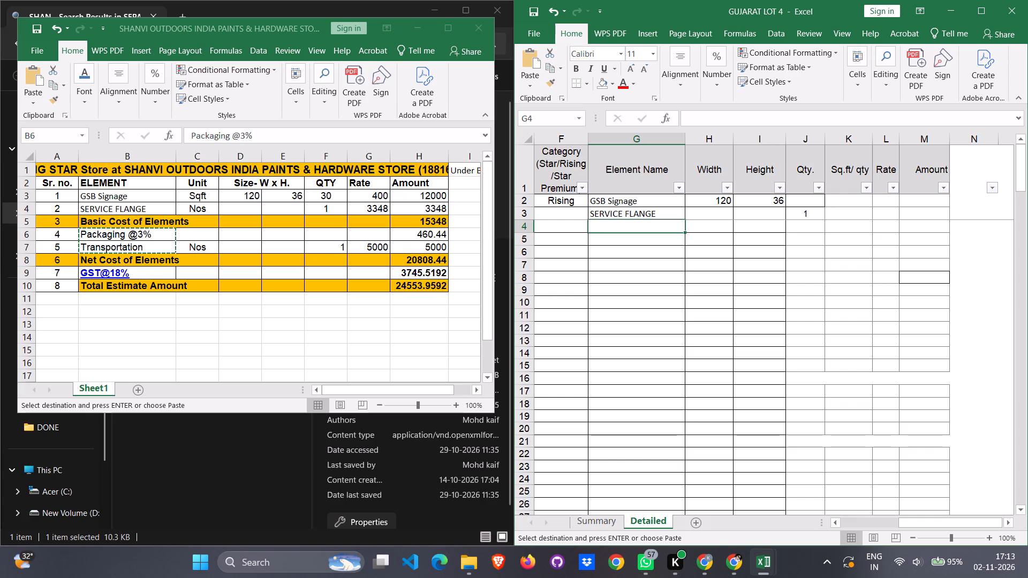
{"action": "key", "text": "ctrl+v"}
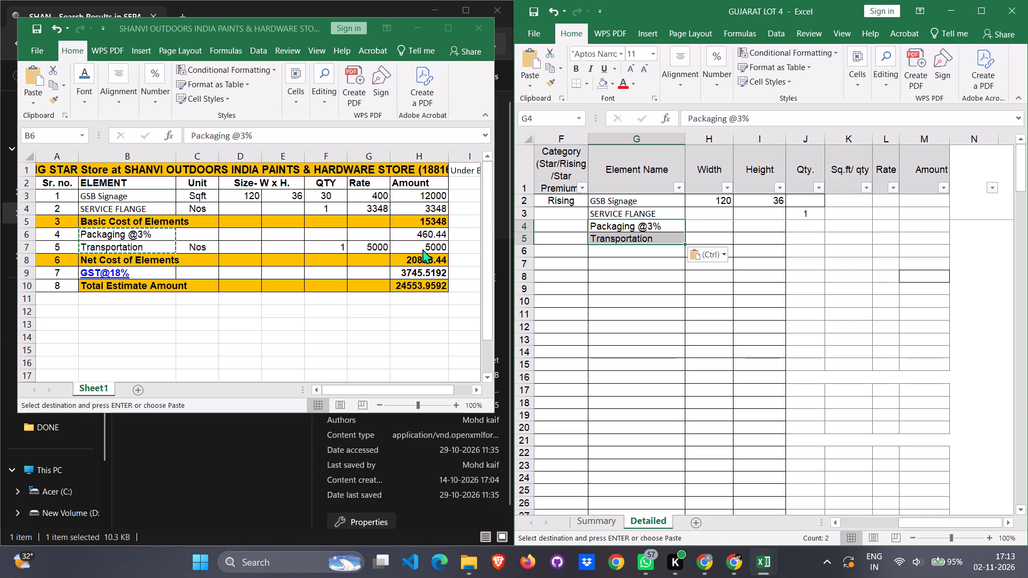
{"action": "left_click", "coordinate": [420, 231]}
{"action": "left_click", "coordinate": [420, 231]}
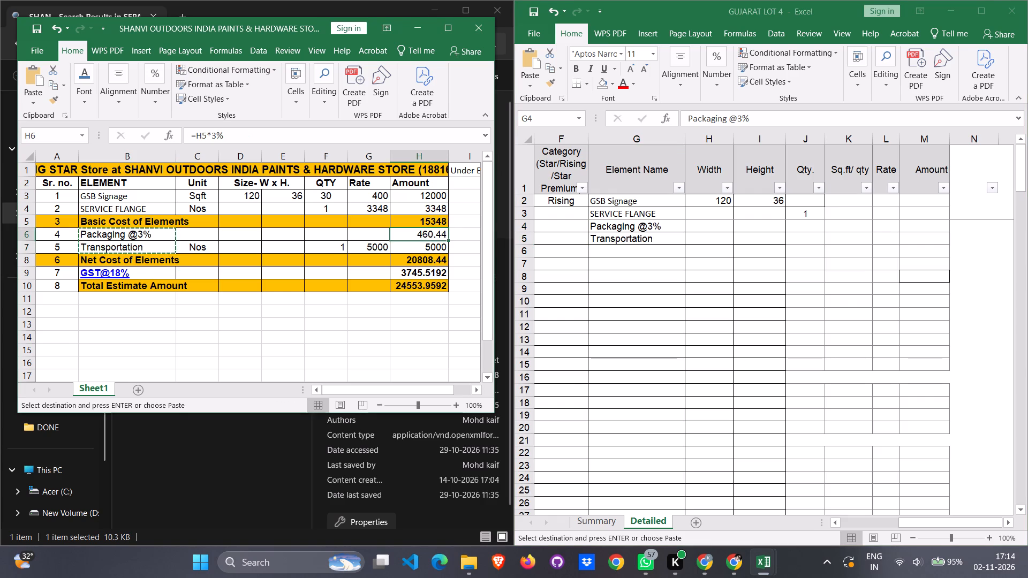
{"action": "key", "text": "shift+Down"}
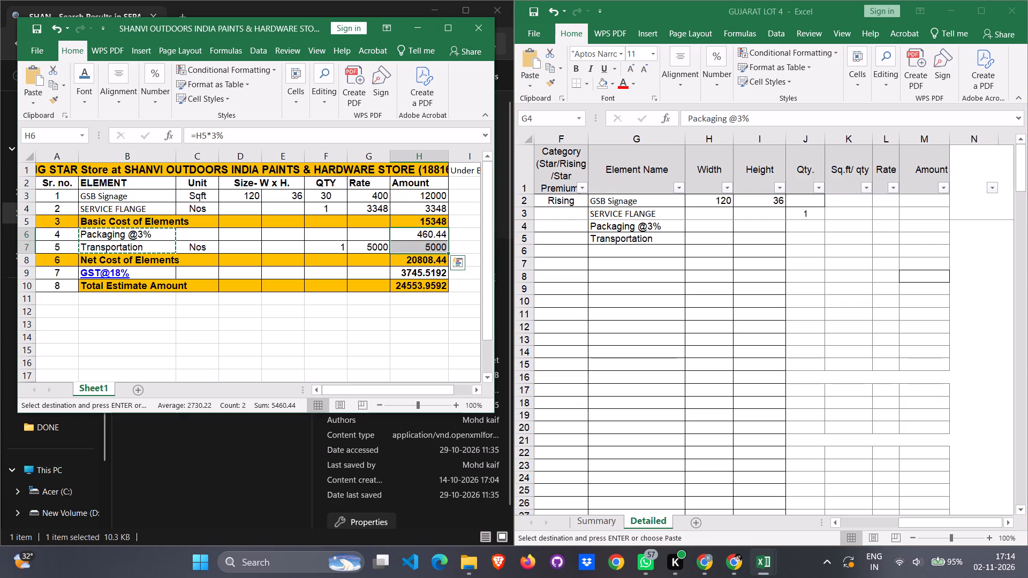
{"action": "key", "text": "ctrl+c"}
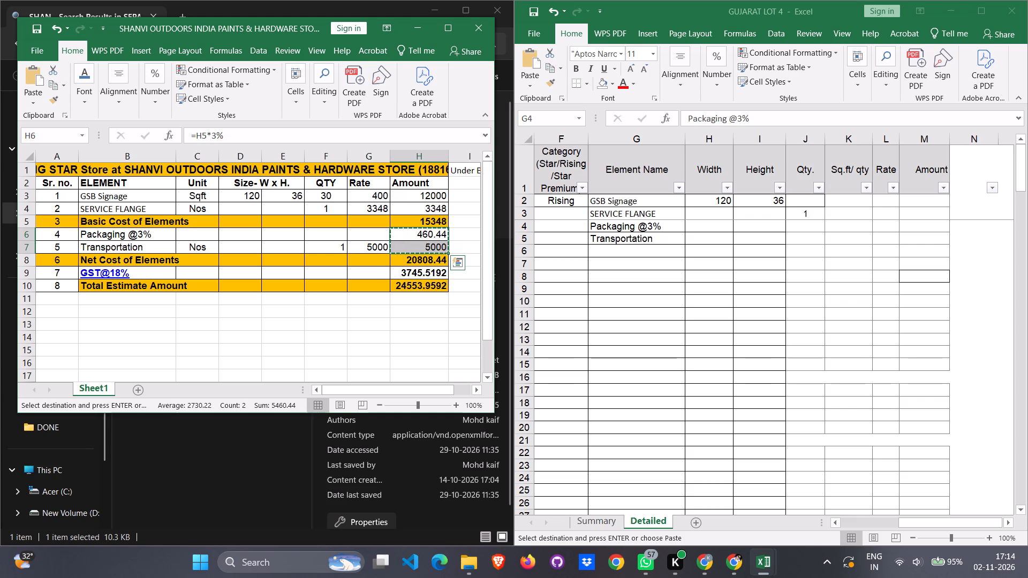
Copy the Transportation amount, 5000, from H7 of the SHANVI estimate into Amount cell M5 of the Detailed sheet and save the workbook.
{"action": "left_click", "coordinate": [436, 246]}
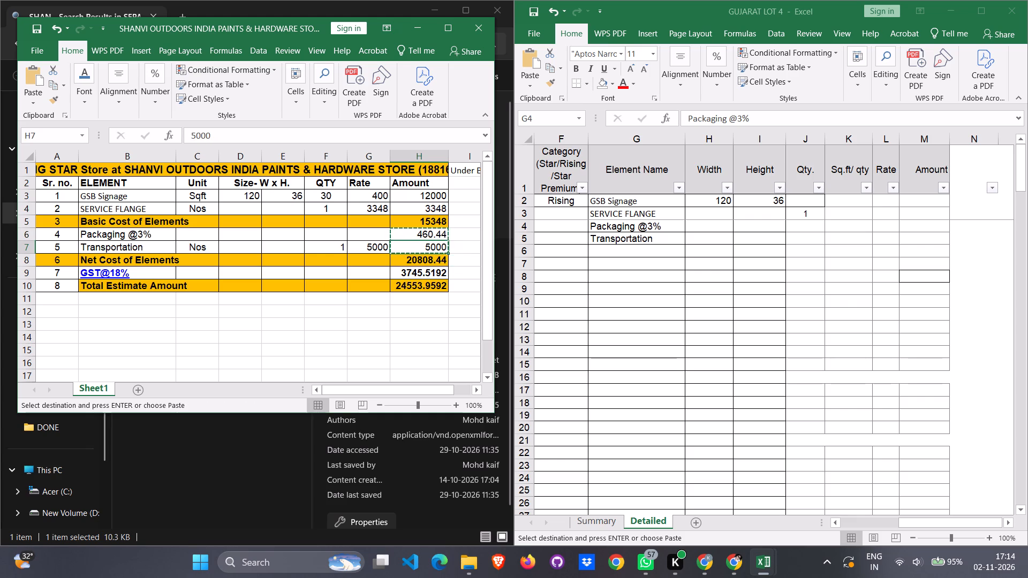
{"action": "key", "text": "ctrl+c"}
{"action": "left_click", "coordinate": [912, 238]}
{"action": "left_click", "coordinate": [912, 238]}
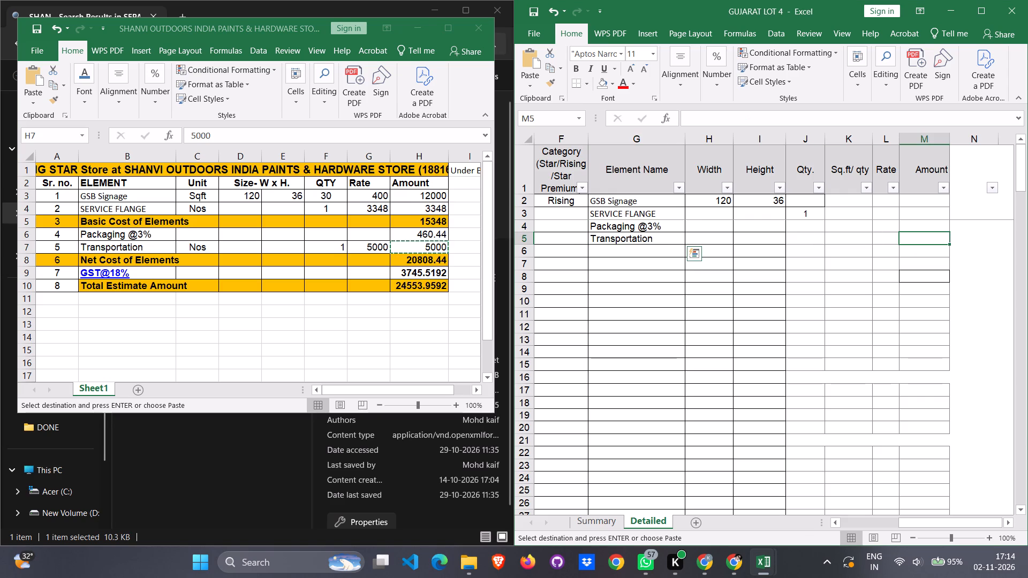
{"action": "key", "text": "ctrl+v"}
{"action": "key", "text": "ctrl+s"}
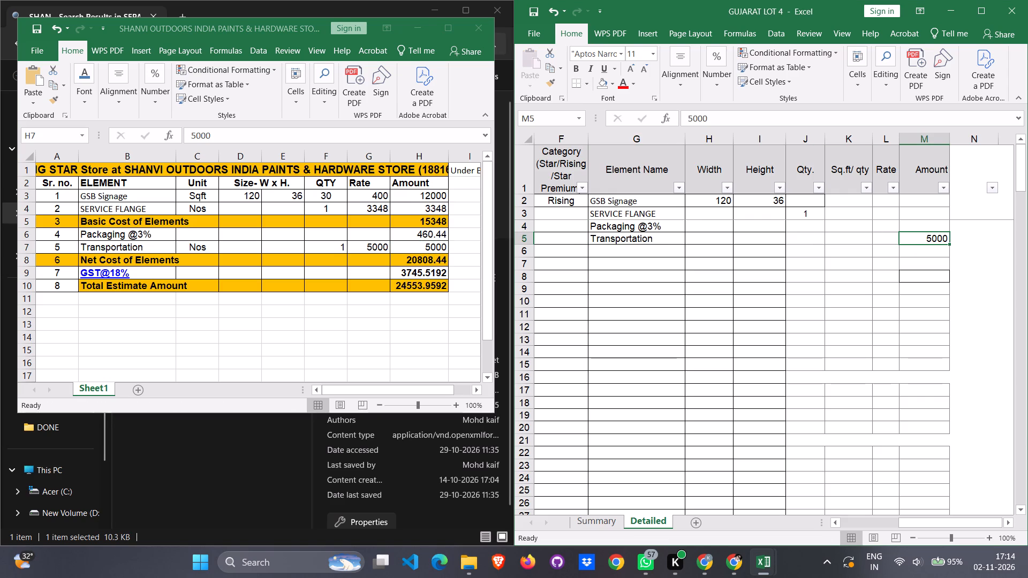
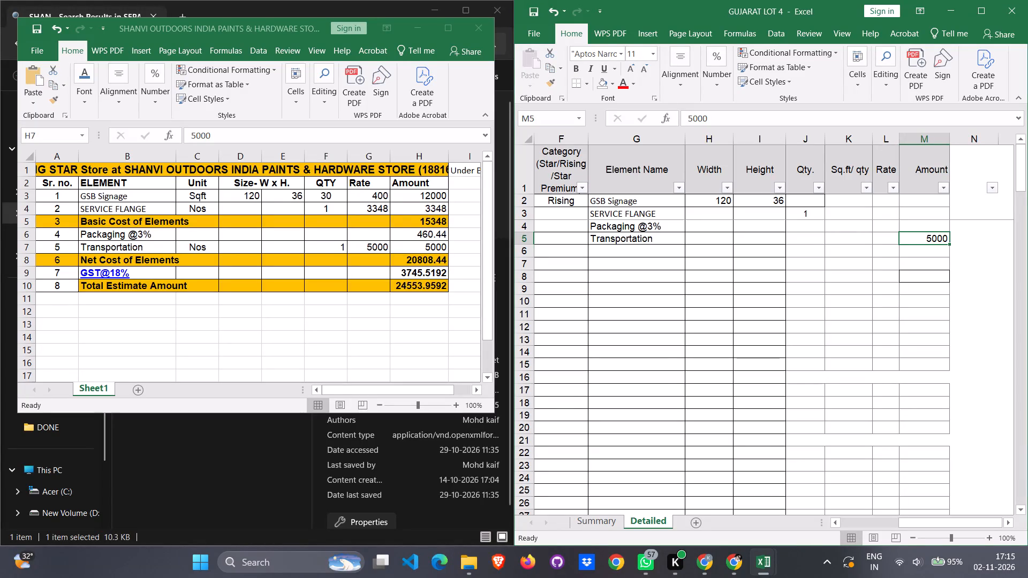
Make the Transportation amount in M5 and the Packaging @3% and Transportation names in G4:G5 of the Detailed sheet bold.
{"action": "left_click", "coordinate": [940, 239]}
{"action": "left_click", "coordinate": [579, 65]}
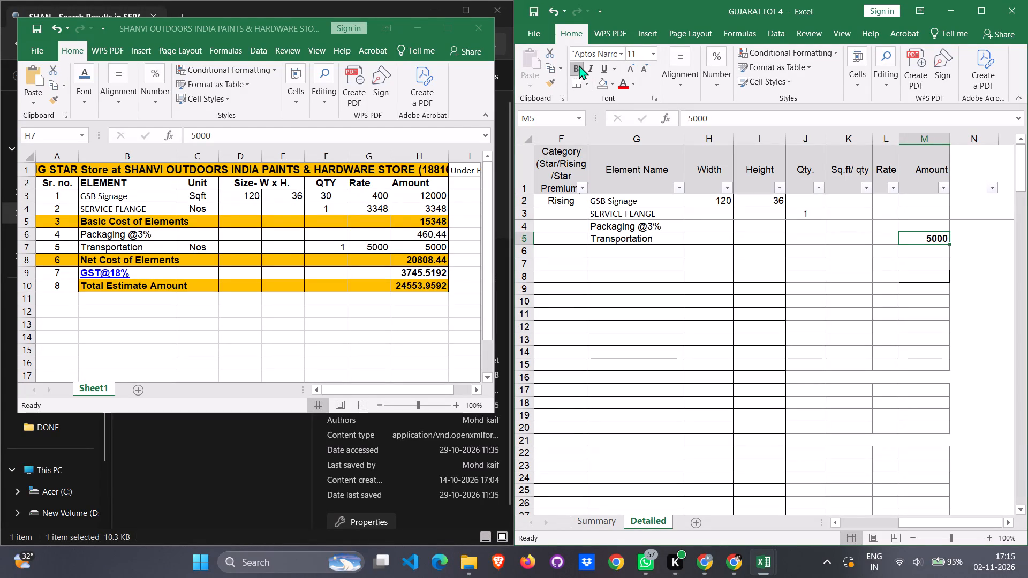
{"action": "left_click", "coordinate": [618, 227]}
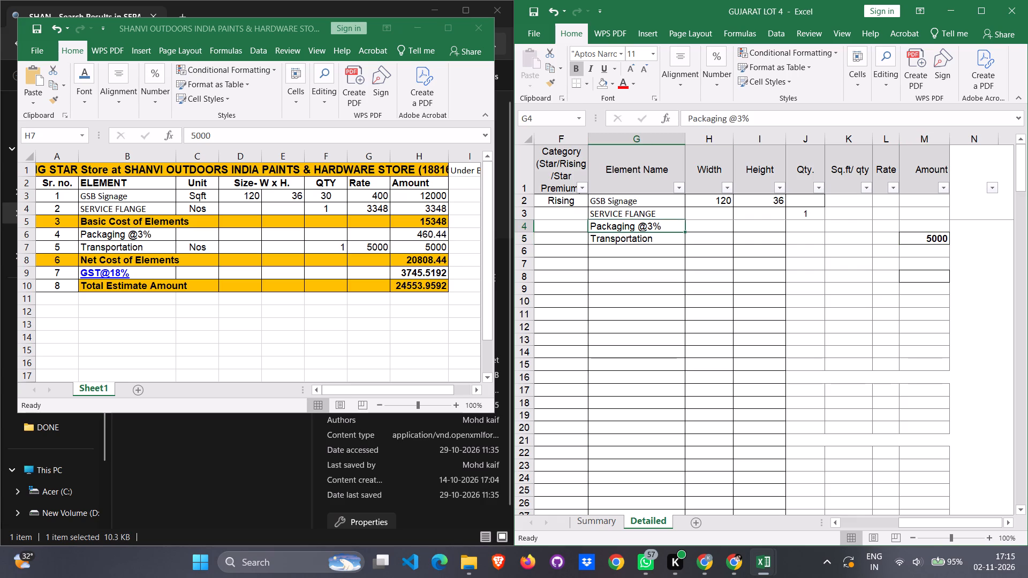
{"action": "key", "text": "shift+Down"}
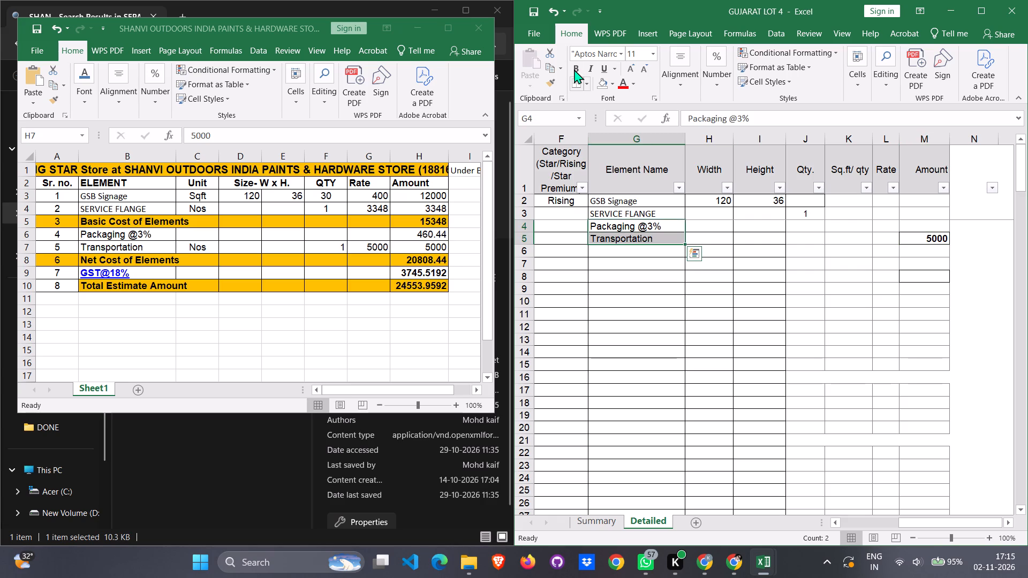
{"action": "left_click", "coordinate": [574, 69]}
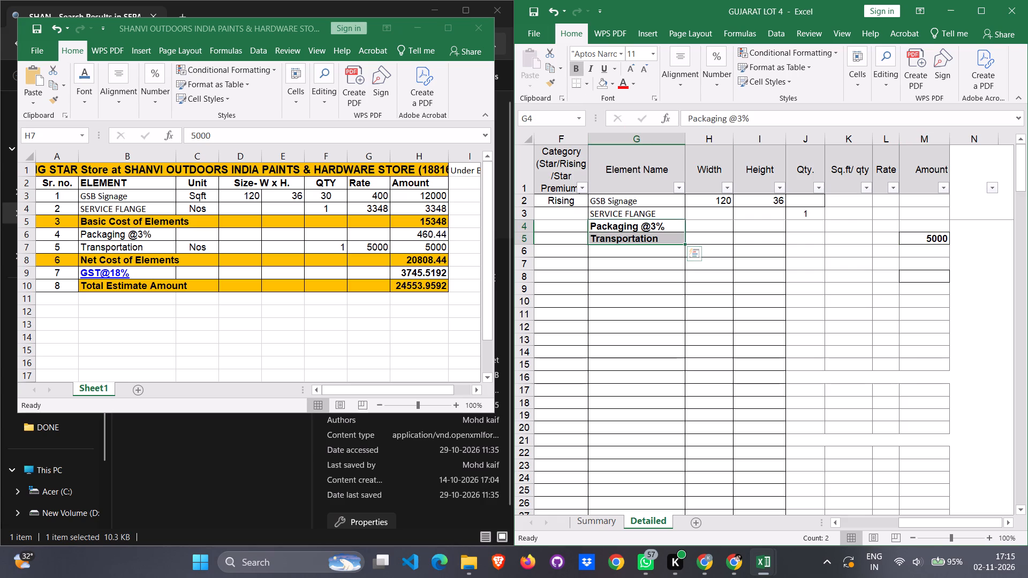
Return to the dealer columns of the Detailed sheet and close the SHANVI estimate workbook.
{"action": "scroll", "coordinate": [629, 262], "scroll_direction": "right", "scroll_amount": 5}
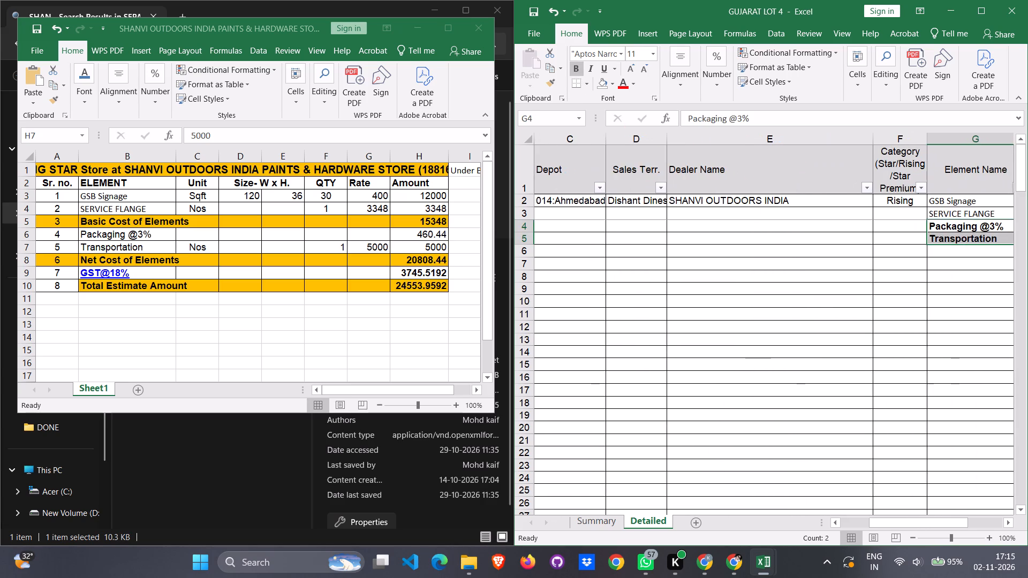
{"action": "scroll", "coordinate": [629, 262], "scroll_direction": "left", "scroll_amount": 4}
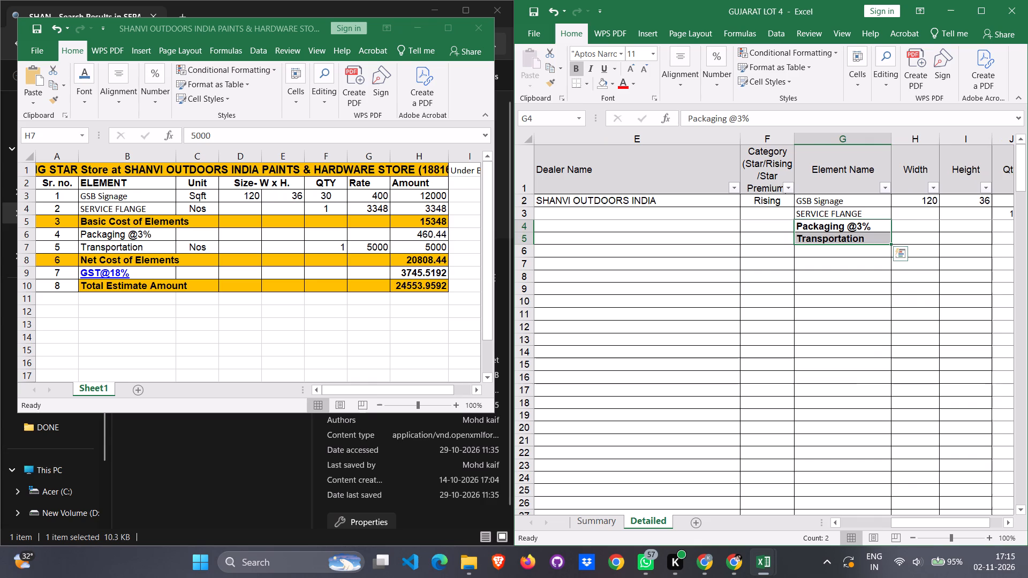
{"action": "left_click", "coordinate": [814, 266]}
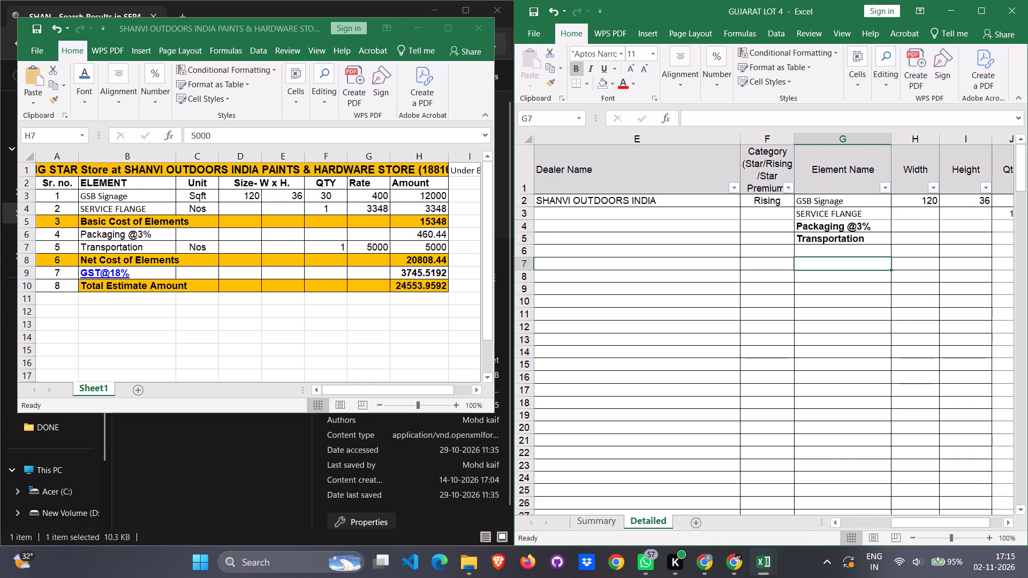
{"action": "key", "text": "Left"}
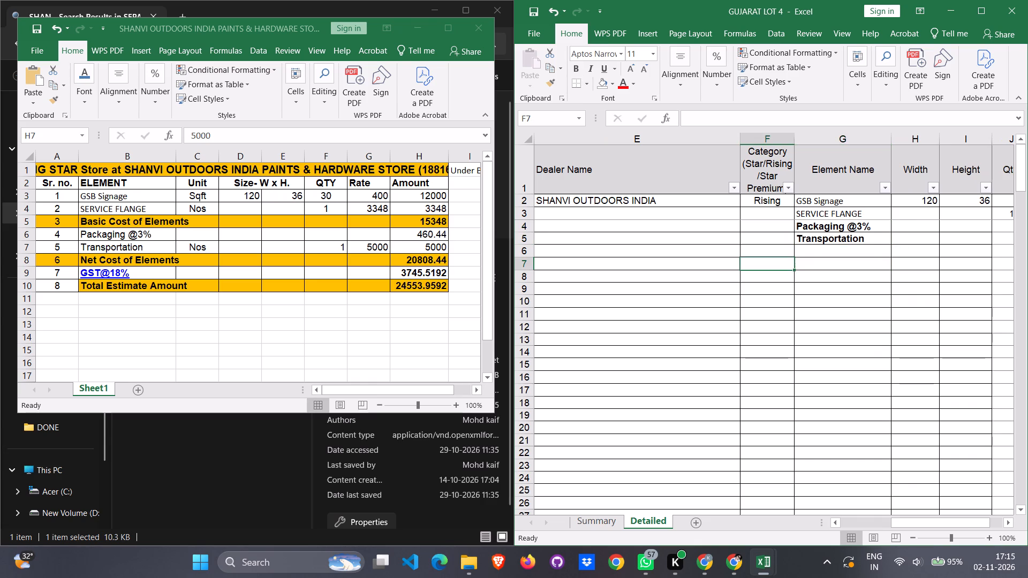
{"action": "key", "text": "Left"}
{"action": "key", "text": "Left"}
{"action": "key", "text": "Left"}
{"action": "key", "text": "Left"}
{"action": "key", "text": "Left"}
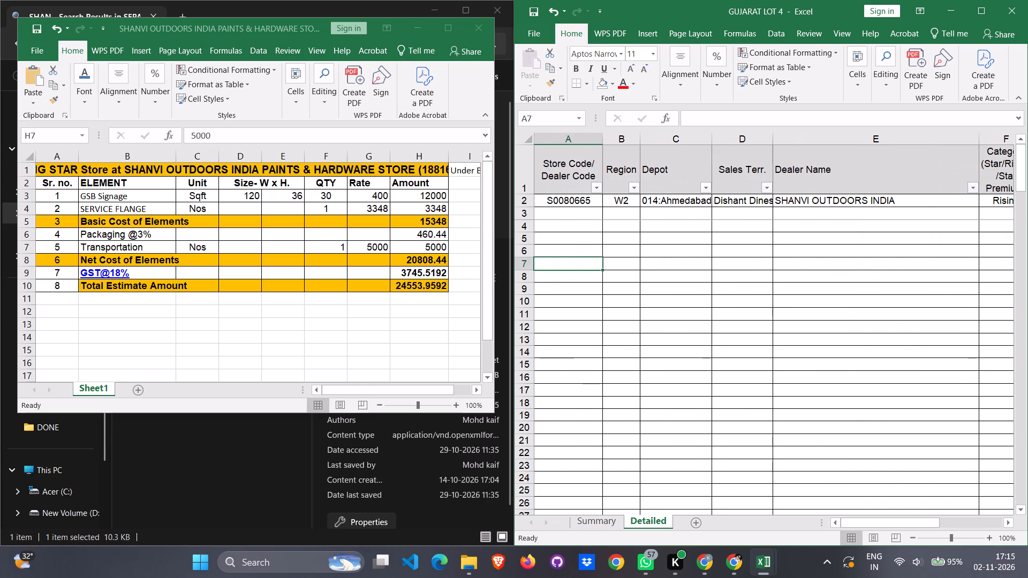
{"action": "key", "text": "Left"}
{"action": "key", "text": "Right"}
{"action": "key", "text": "Right"}
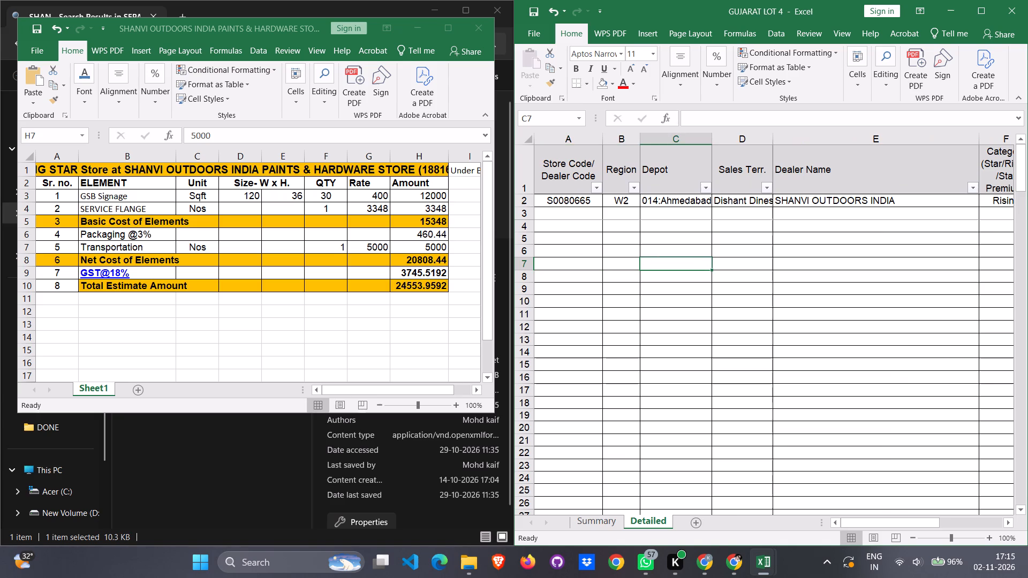
{"action": "left_click", "coordinate": [472, 29]}
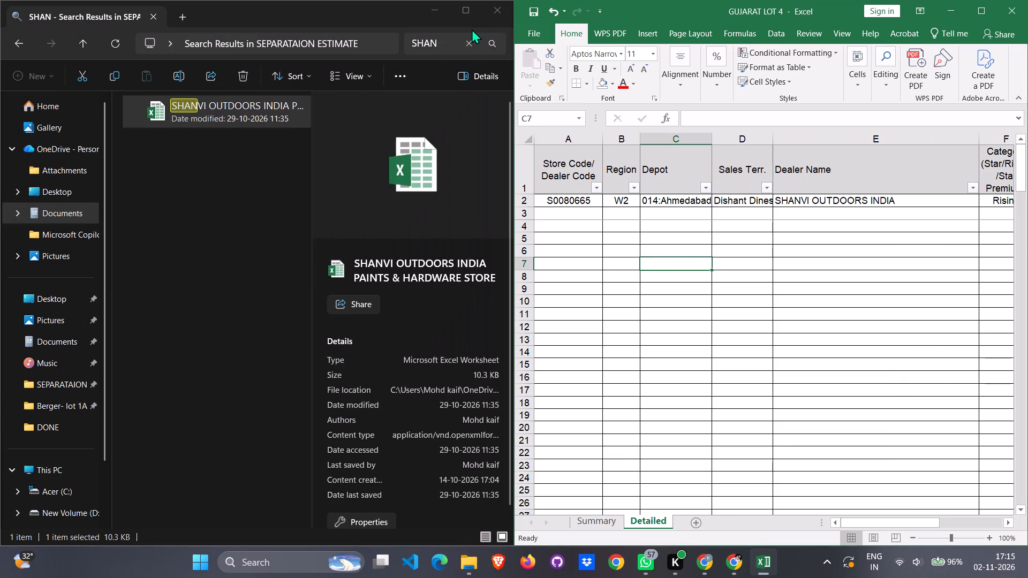
Copy the SHANVI OUTDOORS INDIA dealer details from A2:F2 down through row 5 of the Detailed sheet and save the workbook.
{"action": "left_click", "coordinate": [577, 199]}
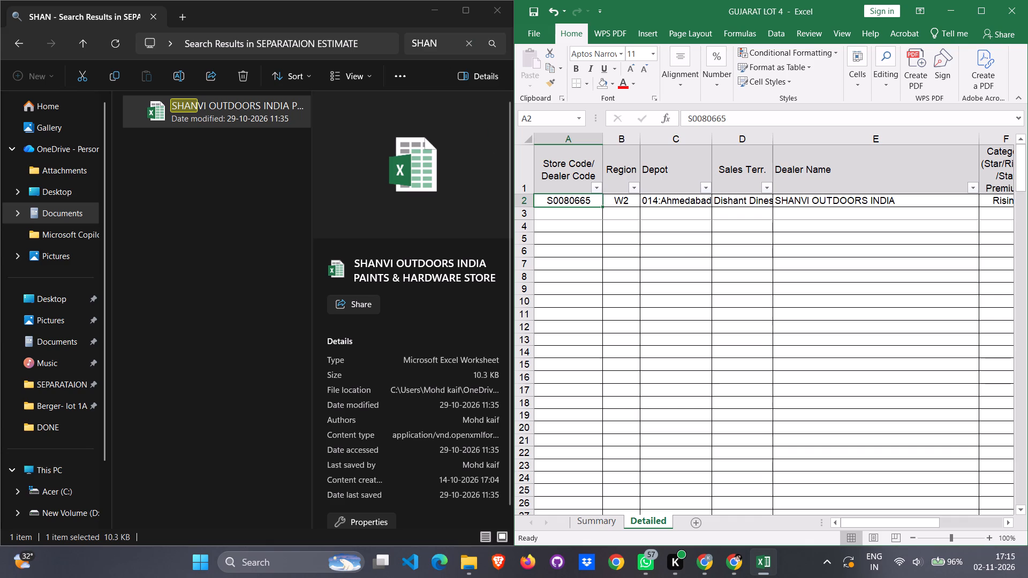
{"action": "key", "text": "shift+Right"}
{"action": "key", "text": "shift+Right"}
{"action": "key", "text": "shift+Right"}
{"action": "key", "text": "shift+Right"}
{"action": "key", "text": "shift+Right"}
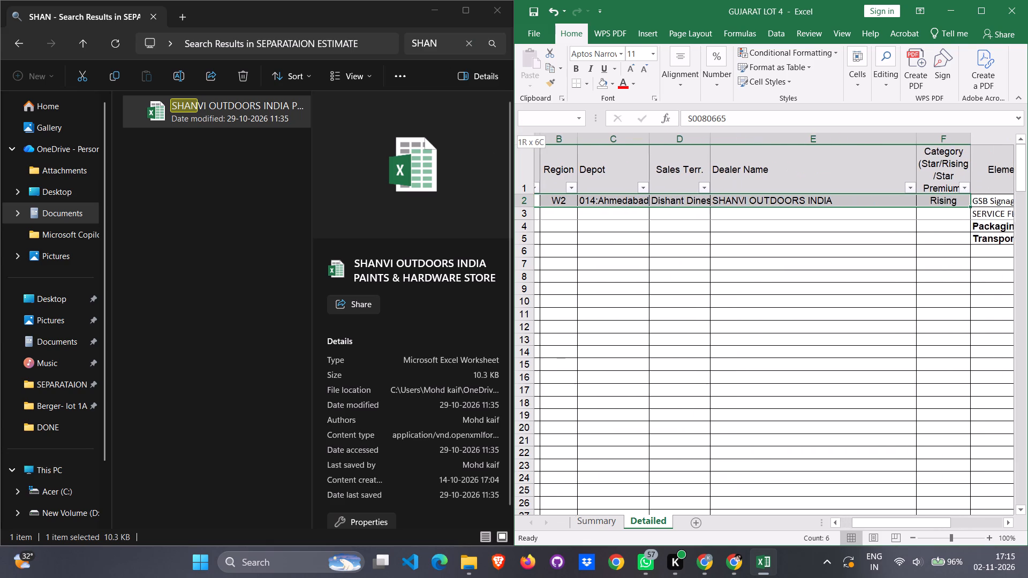
{"action": "key", "text": "ctrl+c"}
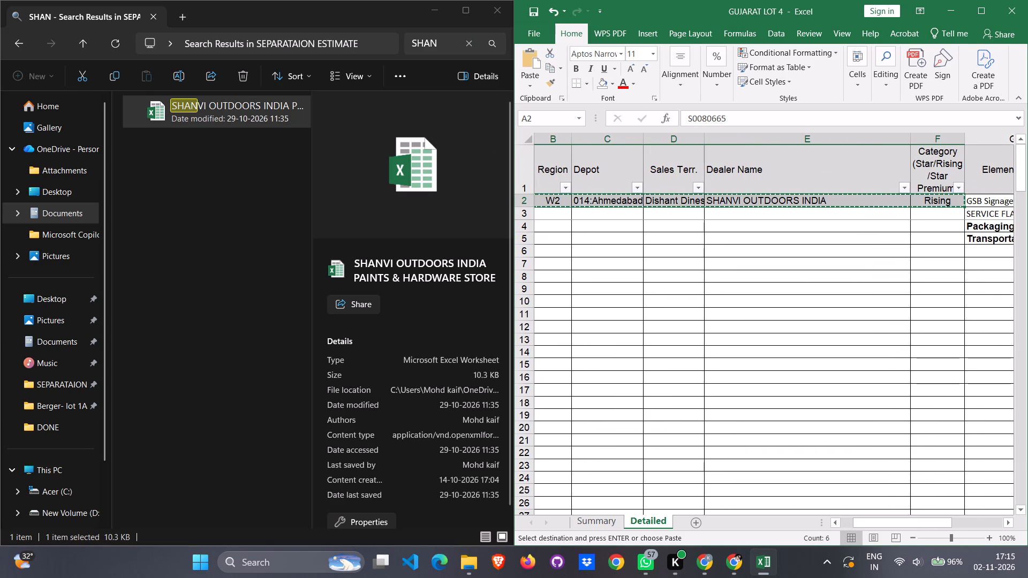
{"action": "key", "text": "shift+Down"}
{"action": "key", "text": "shift+Down"}
{"action": "key", "text": "shift+Down"}
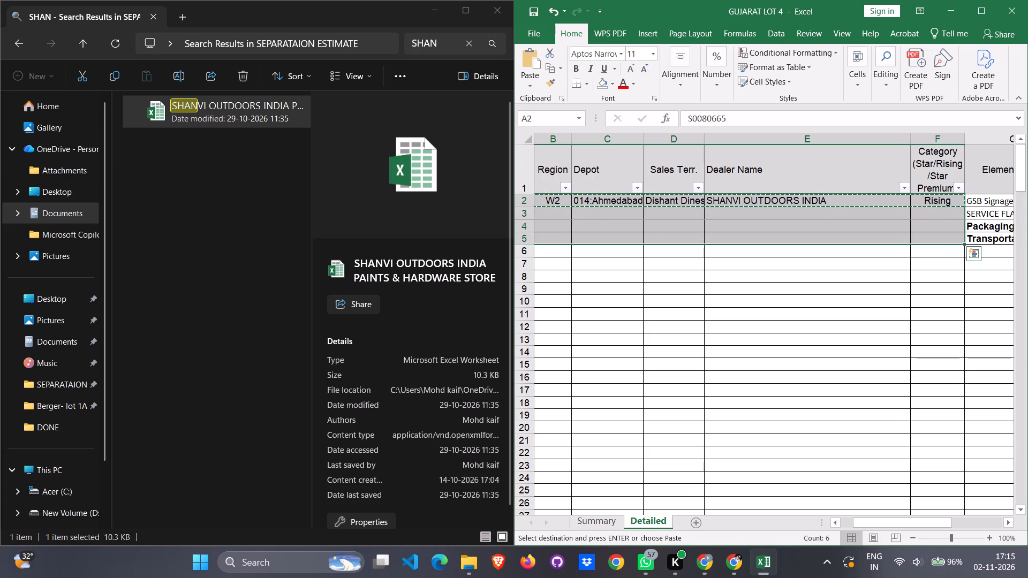
{"action": "key", "text": "ctrl+v"}
{"action": "key", "text": "ctrl+s"}
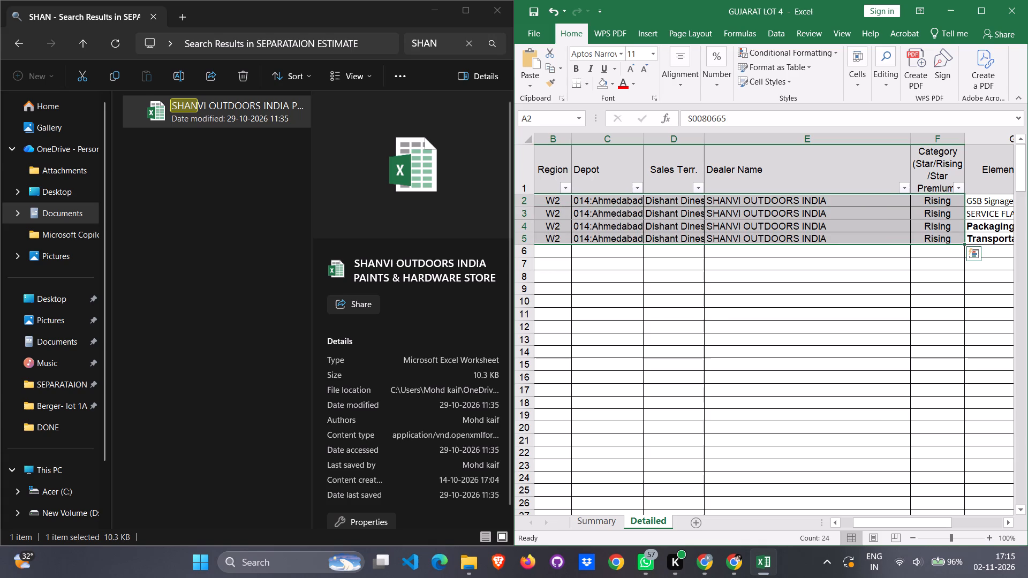
{"action": "scroll", "coordinate": [577, 199], "scroll_direction": "right", "scroll_amount": 6}
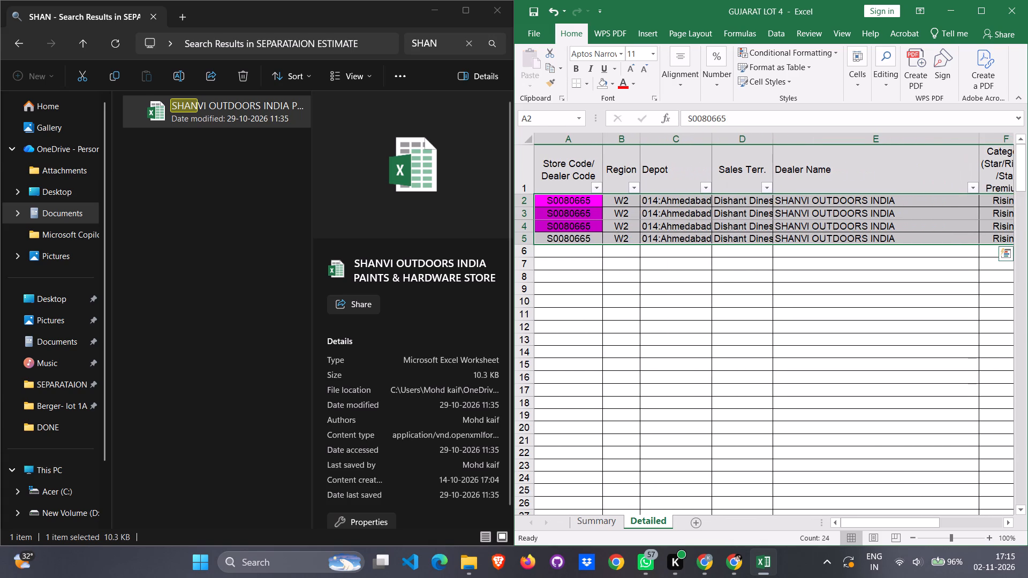
{"action": "left_click", "coordinate": [563, 264]}
{"action": "key", "text": "ctrl+s"}
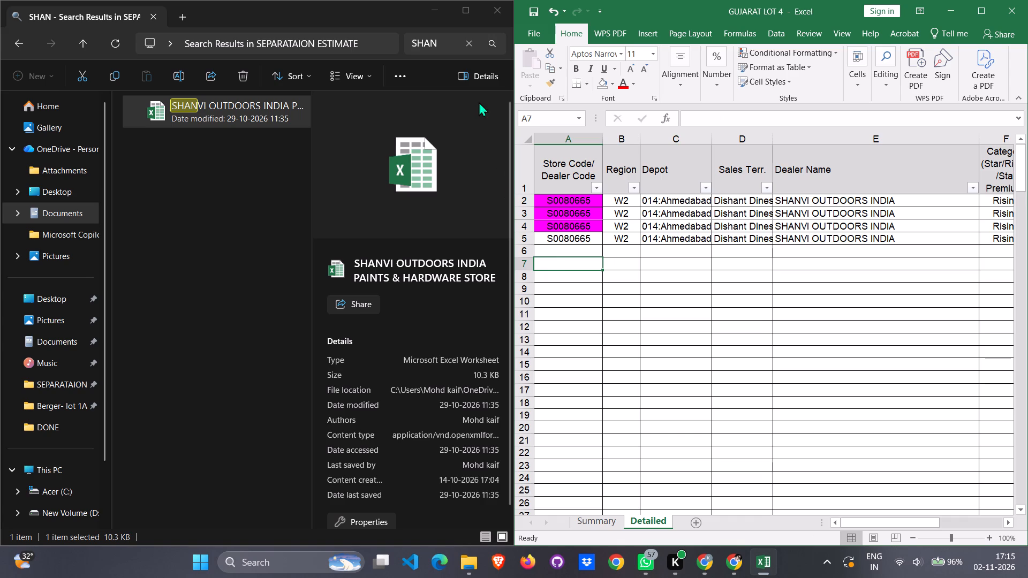
Copy the J B ENTERPRISE dealer details from A9:F9 of the Summary sheet into row 7 of the Detailed sheet, starting at A7.
{"action": "left_click", "coordinate": [588, 522]}
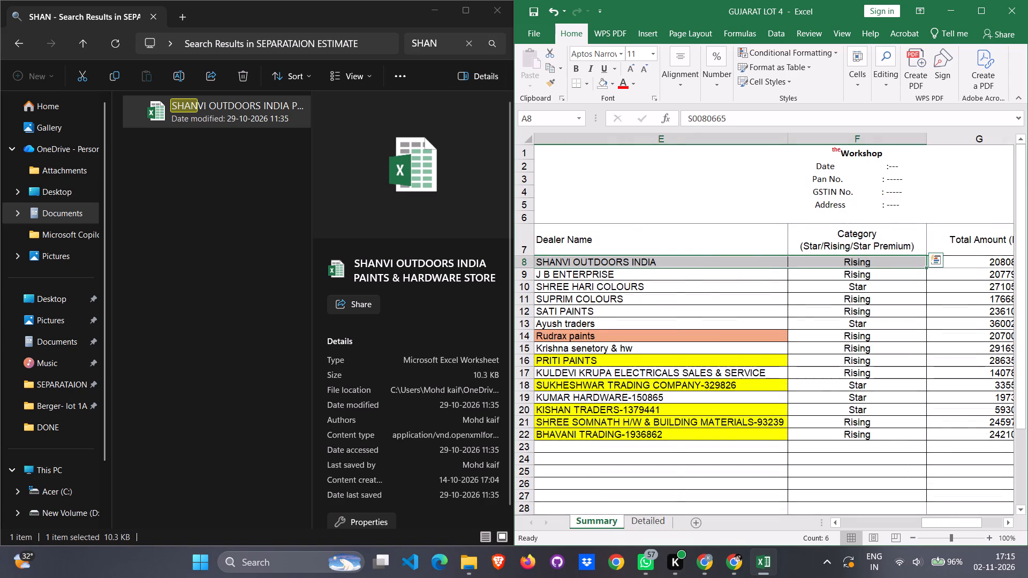
{"action": "scroll", "coordinate": [611, 169], "scroll_direction": "right", "scroll_amount": 10}
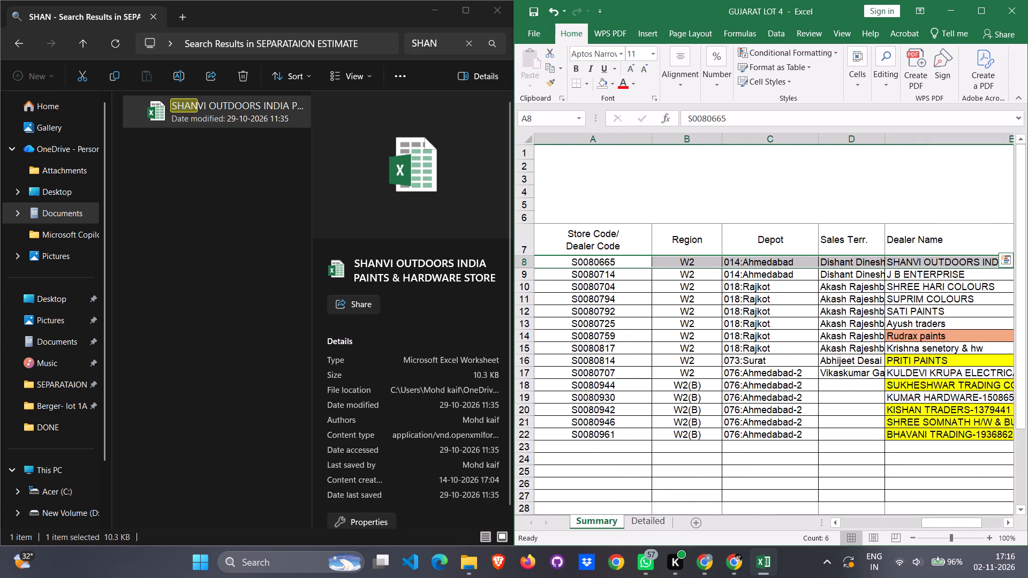
{"action": "left_click", "coordinate": [605, 273]}
{"action": "key", "text": "shift+Right"}
{"action": "key", "text": "shift+Right"}
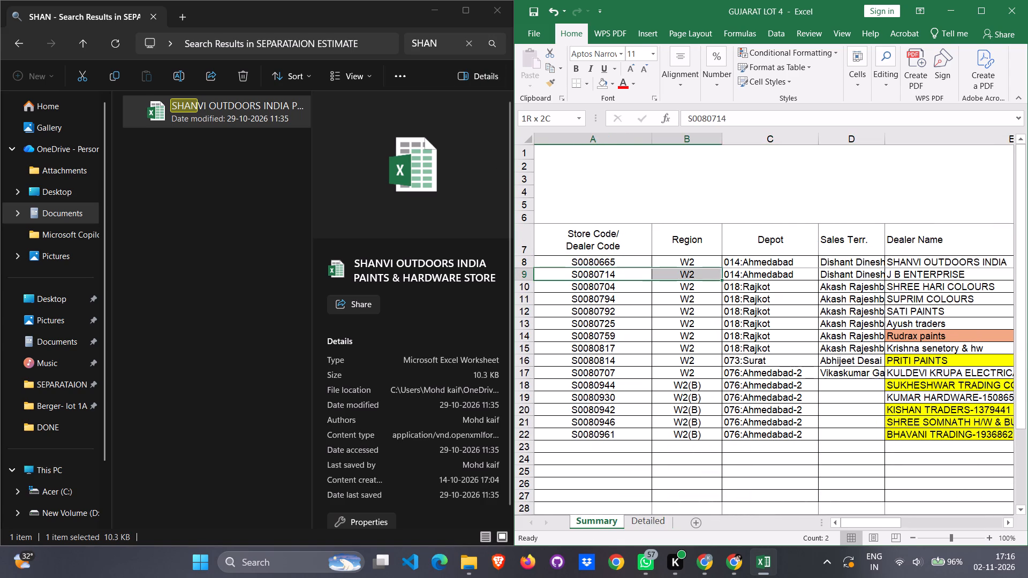
{"action": "key", "text": "shift+Right"}
{"action": "key", "text": "shift+Right"}
{"action": "key", "text": "shift+Right"}
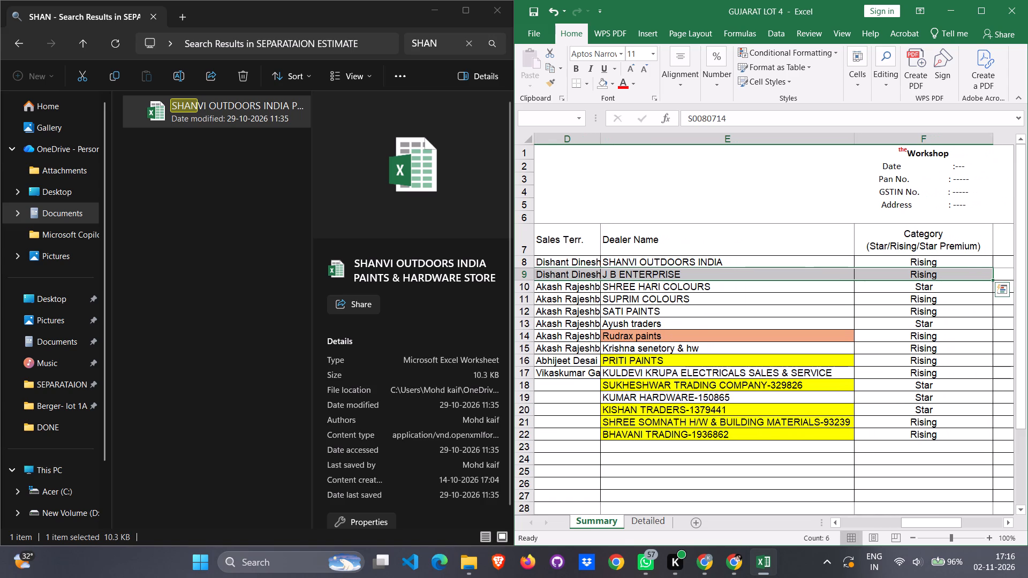
{"action": "key", "text": "ctrl+c"}
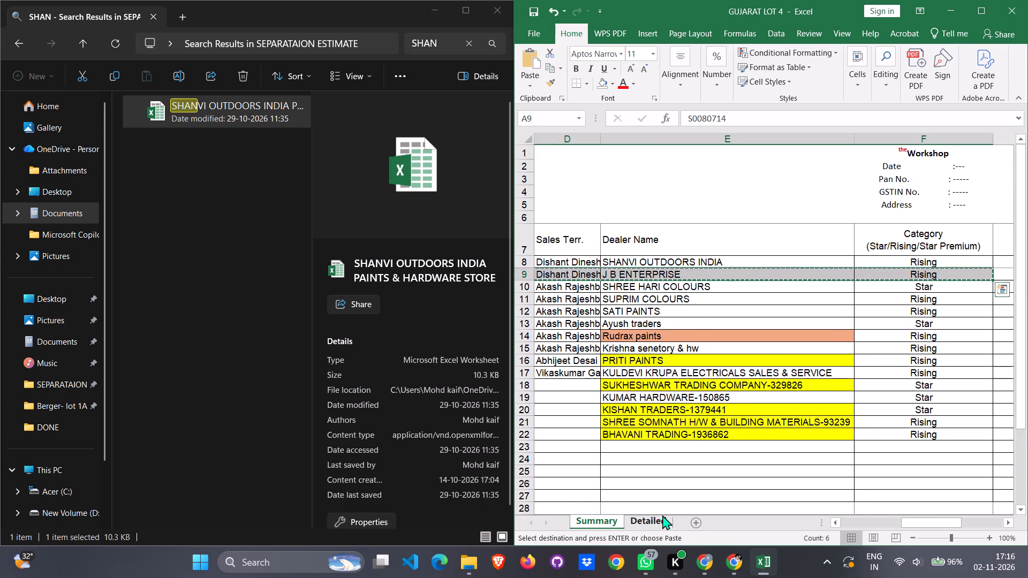
{"action": "left_click", "coordinate": [653, 520]}
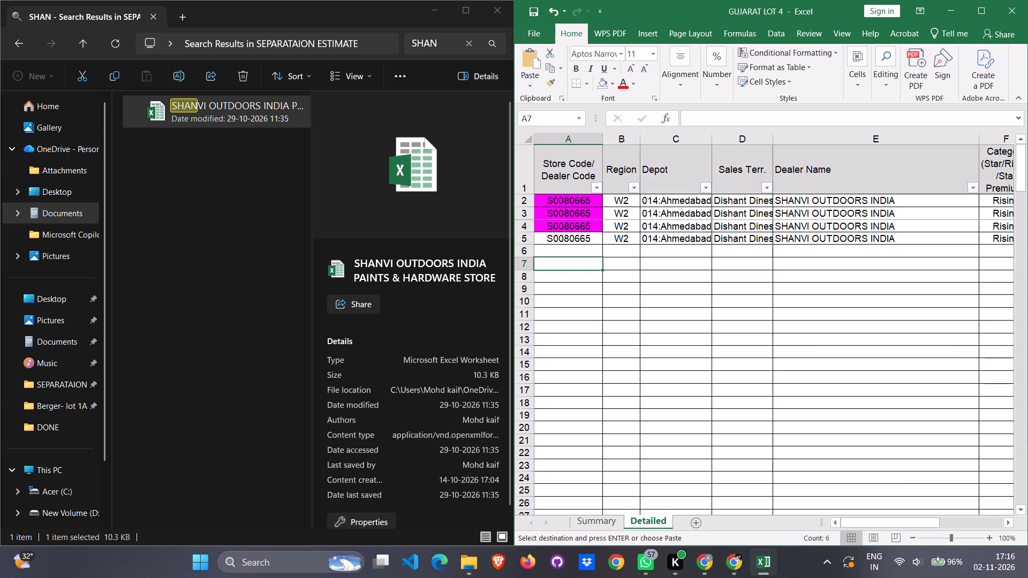
{"action": "key", "text": "ctrl+v"}
{"action": "scroll", "coordinate": [619, 281], "scroll_direction": "left", "scroll_amount": 5}
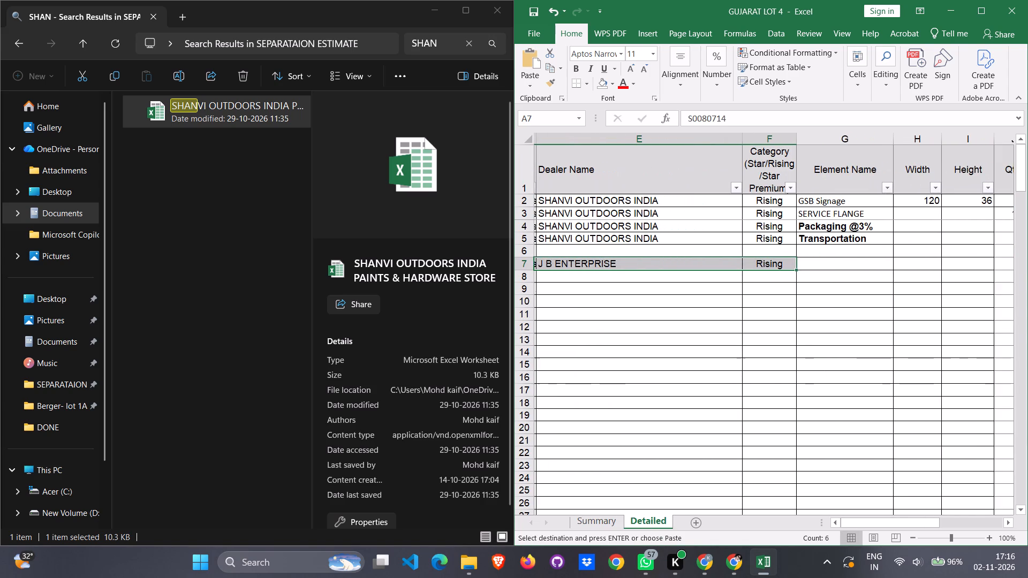
Search the estimate folder for J, open the J B ENTERPRISE estimate and place it side by side with the GUJARAT LOT 4 workbook.
{"action": "left_click", "coordinate": [823, 263]}
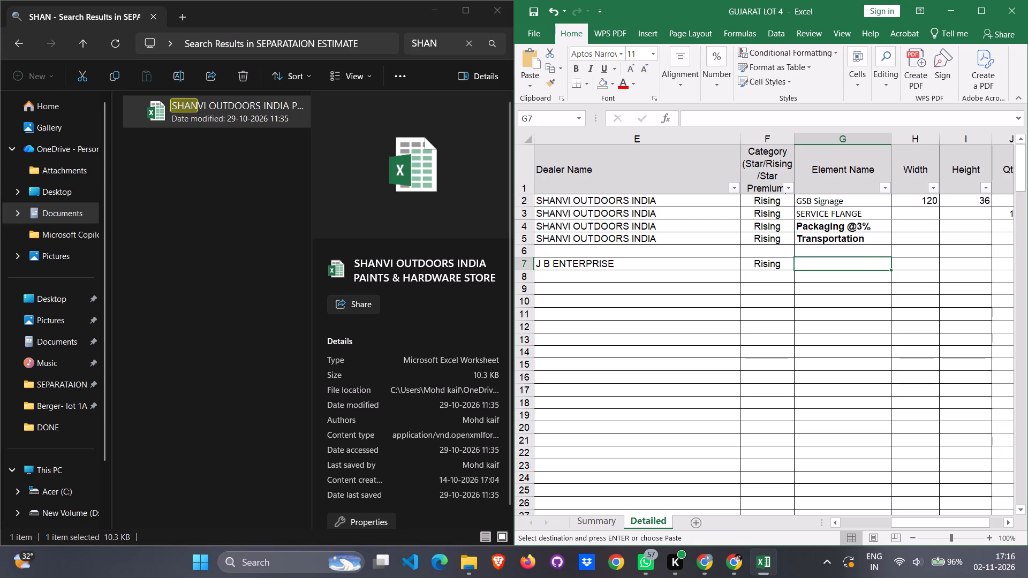
{"action": "left_click", "coordinate": [465, 41]}
{"action": "key", "text": "j"}
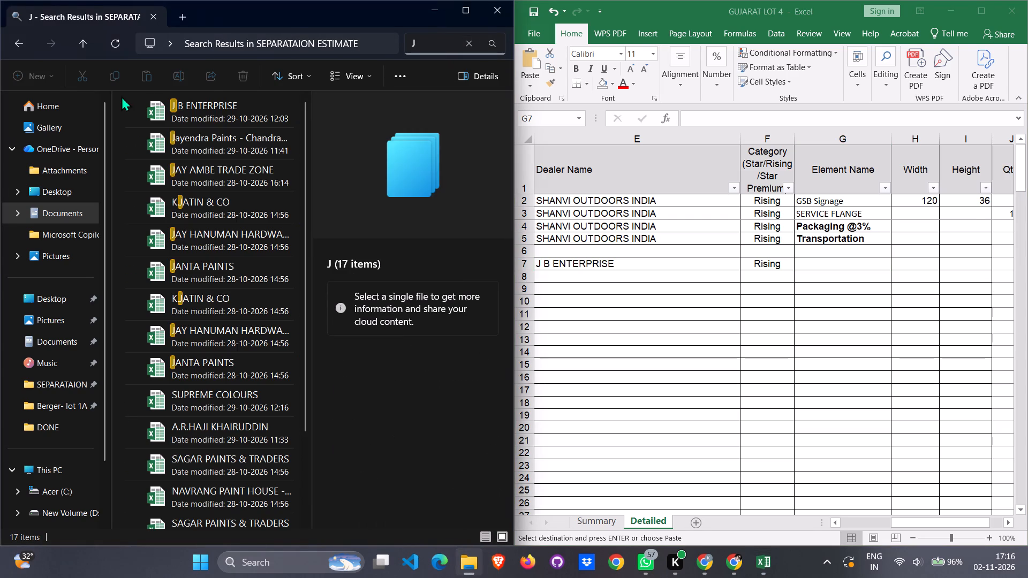
{"action": "double_click", "coordinate": [207, 113]}
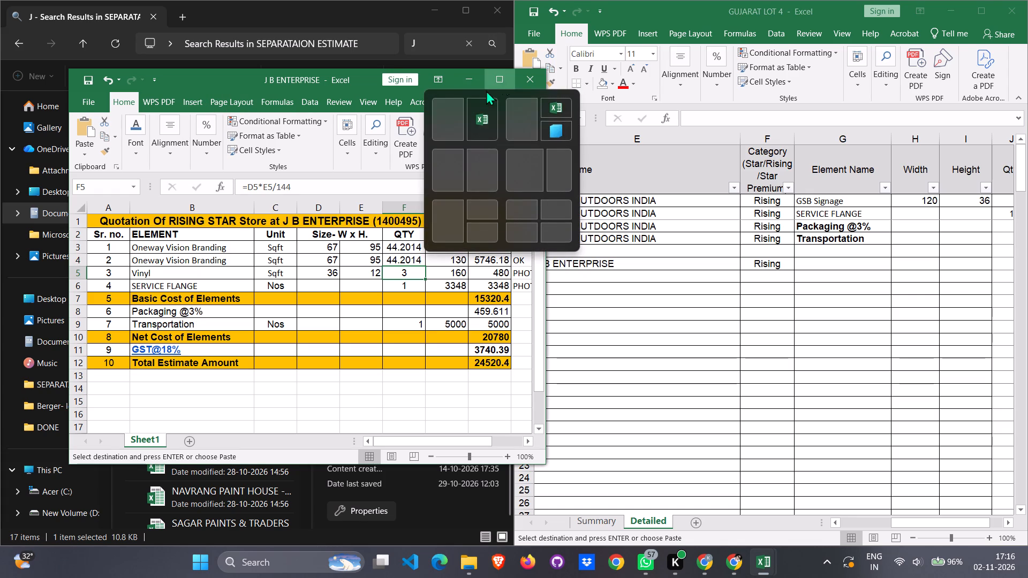
{"action": "left_click", "coordinate": [447, 118]}
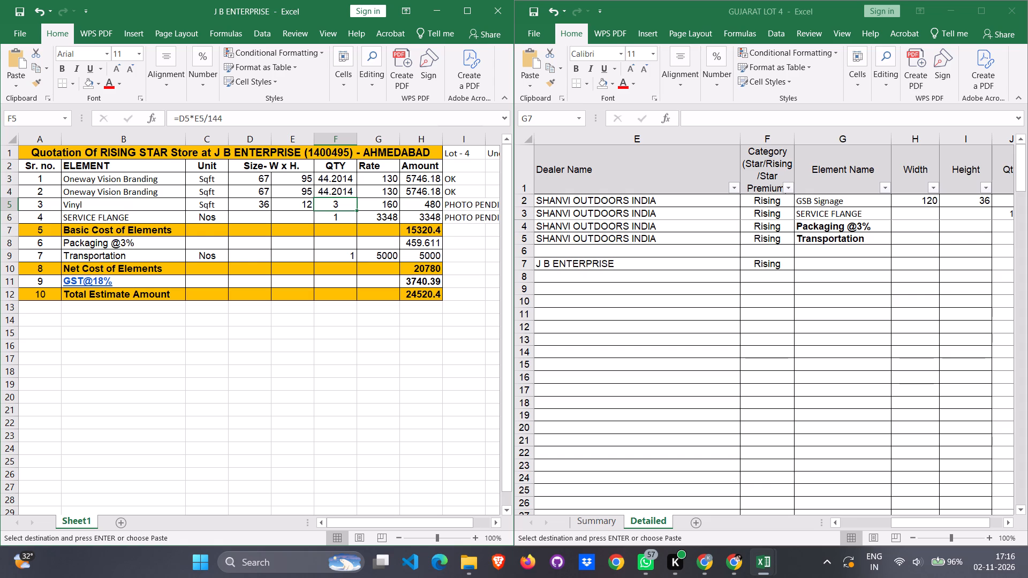
Copy the Vinyl and SERVICE FLANGE element names from B5:B6 of the J B ENTERPRISE estimate into G7:G8 of the Detailed sheet.
{"action": "left_click", "coordinate": [93, 206]}
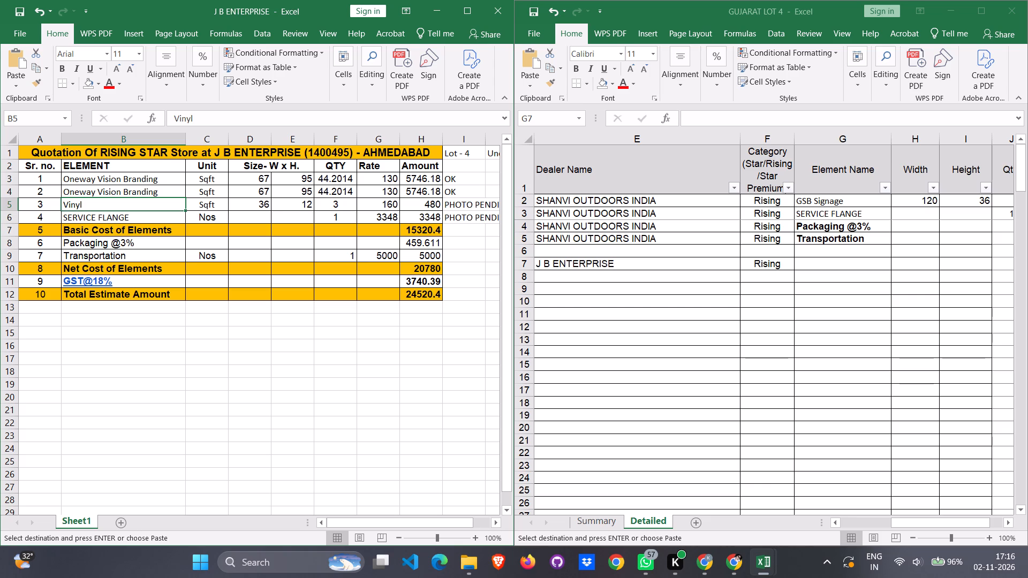
{"action": "key", "text": "shift+Down"}
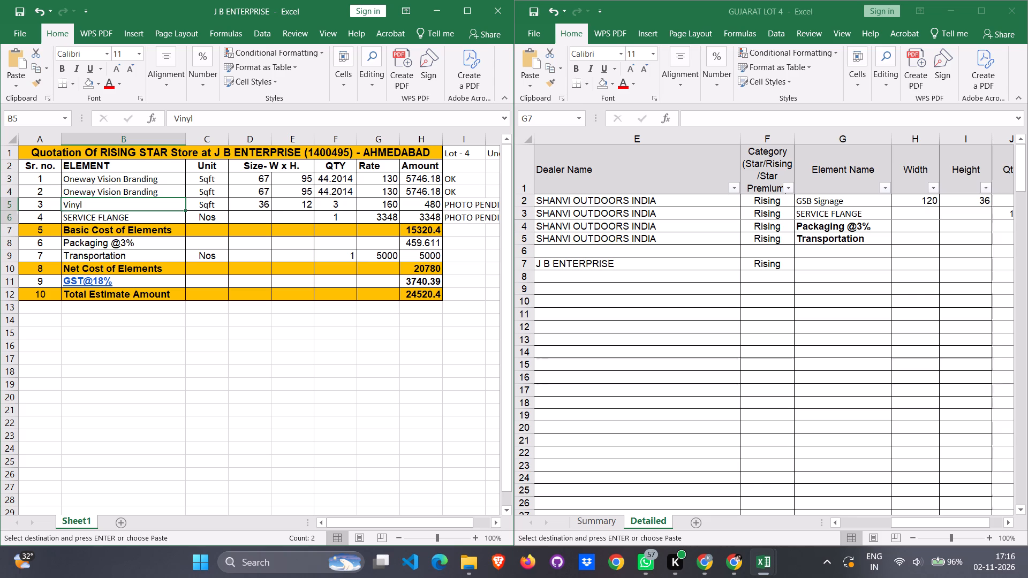
{"action": "key", "text": "ctrl+c"}
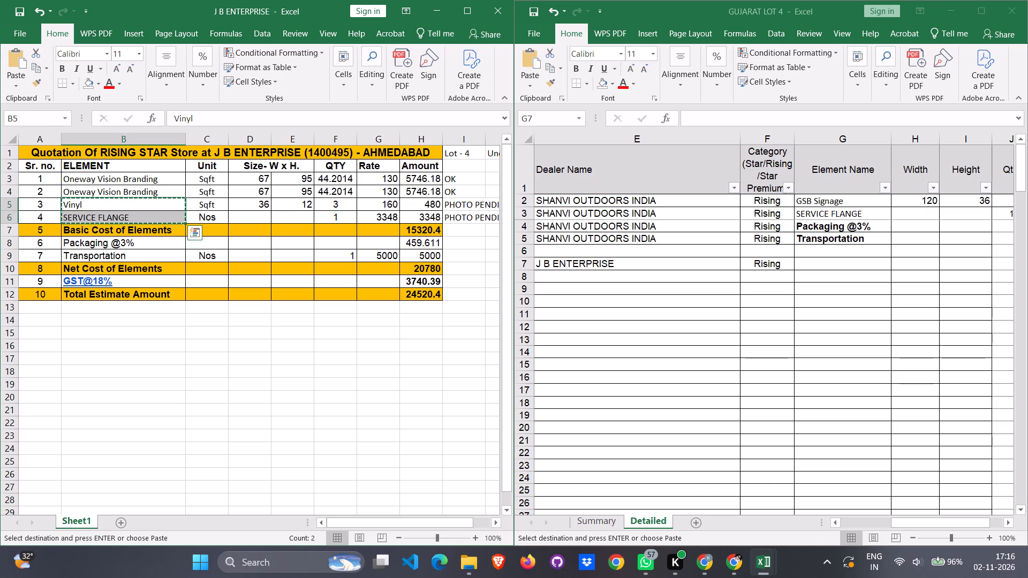
{"action": "left_click", "coordinate": [829, 258]}
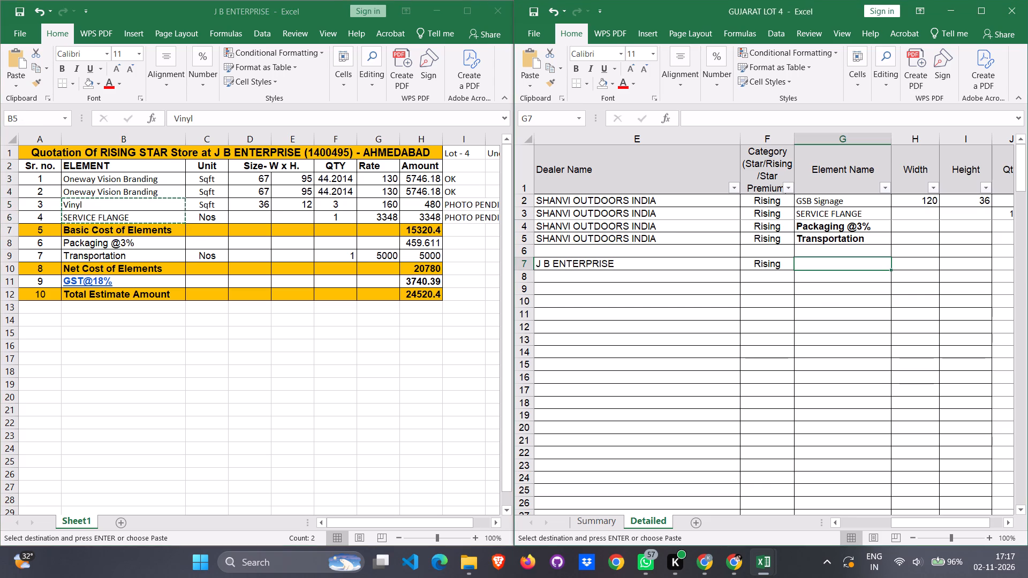
{"action": "key", "text": "ctrl+v"}
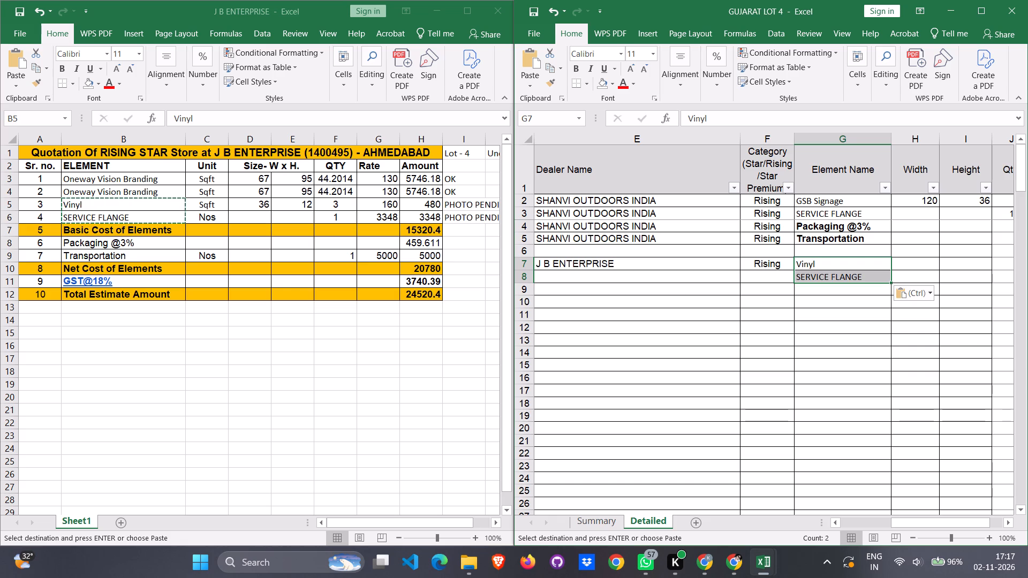
Copy the Vinyl size 36 x 12 from D5:E5 of the estimate into H7:I7 of the Detailed sheet and save the workbook.
{"action": "left_click", "coordinate": [929, 266]}
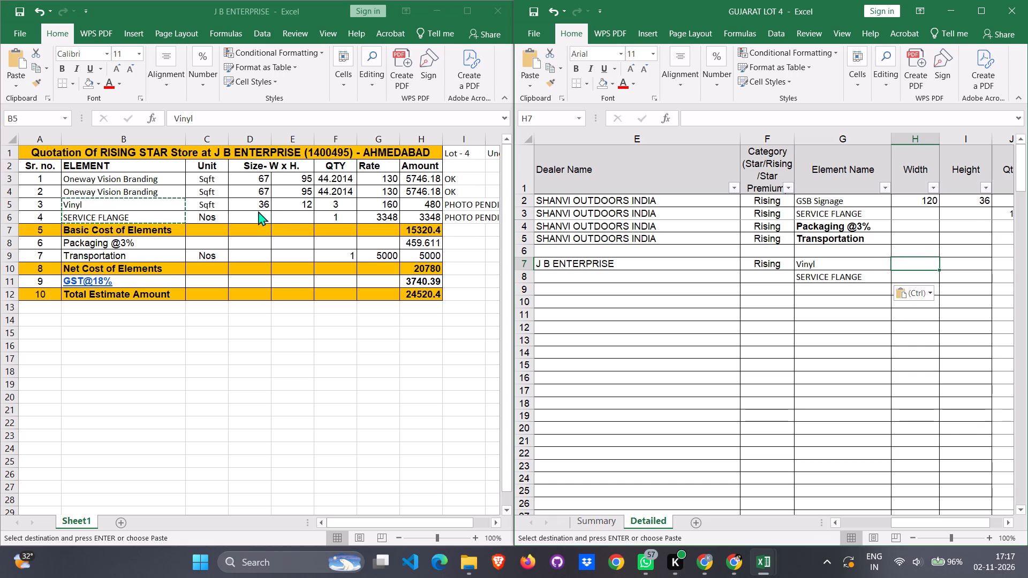
{"action": "left_click", "coordinate": [262, 201]}
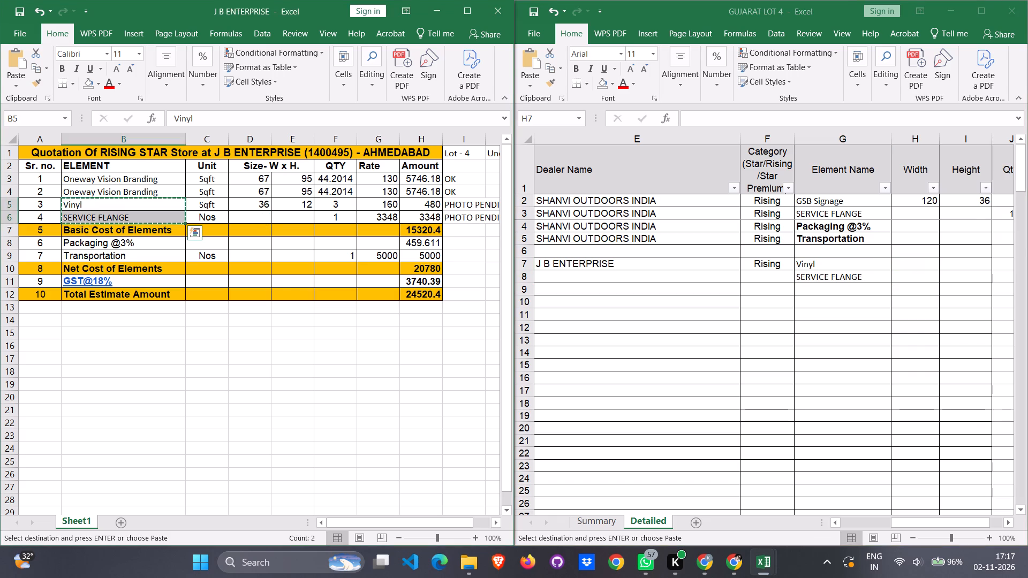
{"action": "left_click", "coordinate": [262, 201]}
{"action": "key", "text": "shift+Right"}
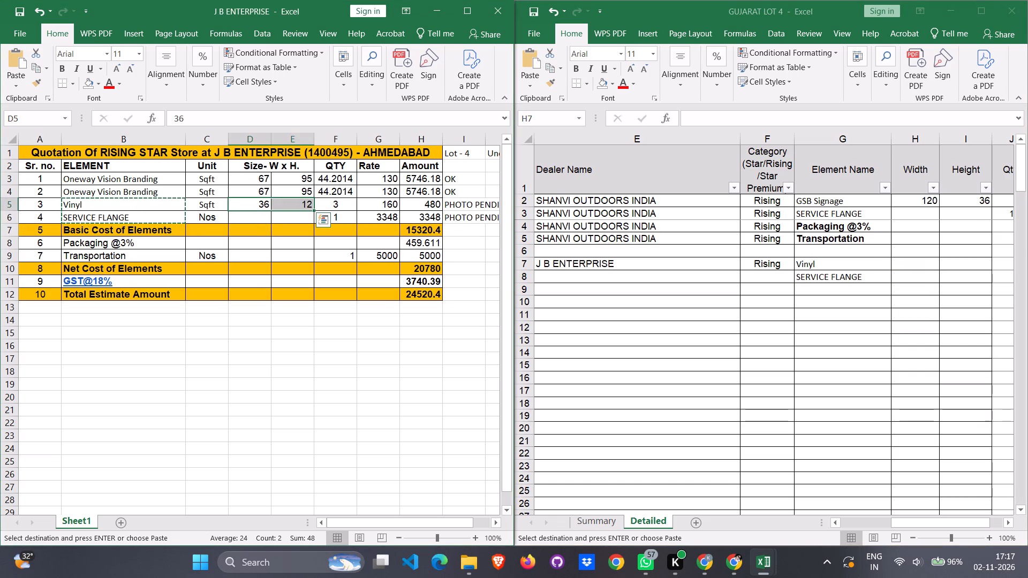
{"action": "key", "text": "ctrl+c"}
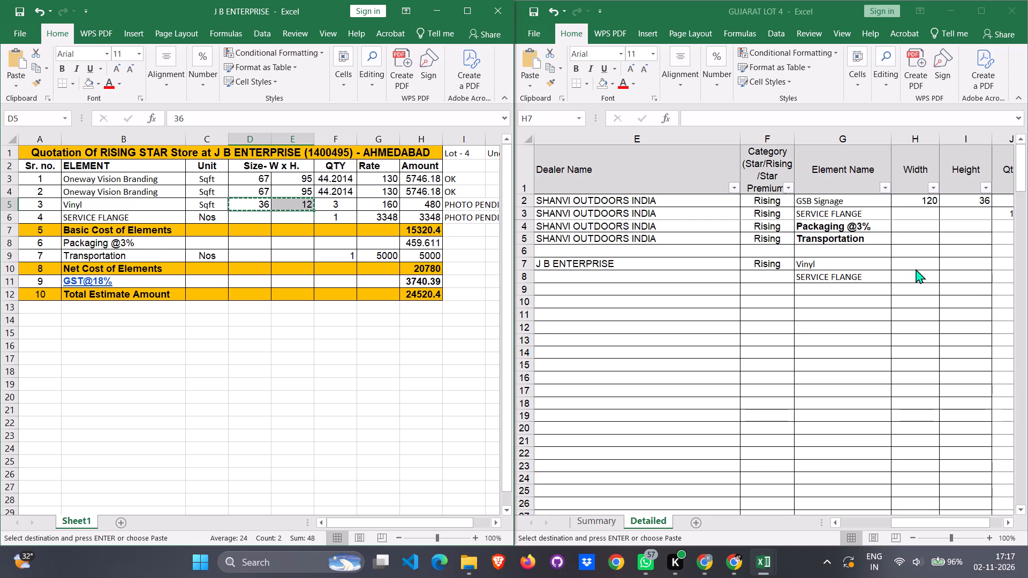
{"action": "left_click", "coordinate": [917, 260]}
{"action": "key", "text": "ctrl+v"}
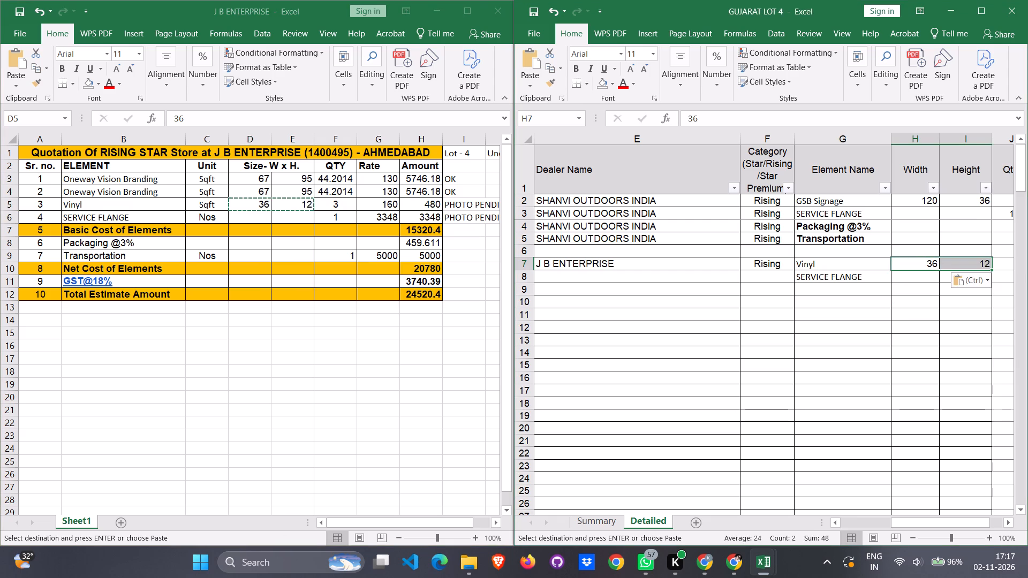
{"action": "key", "text": "ctrl+s"}
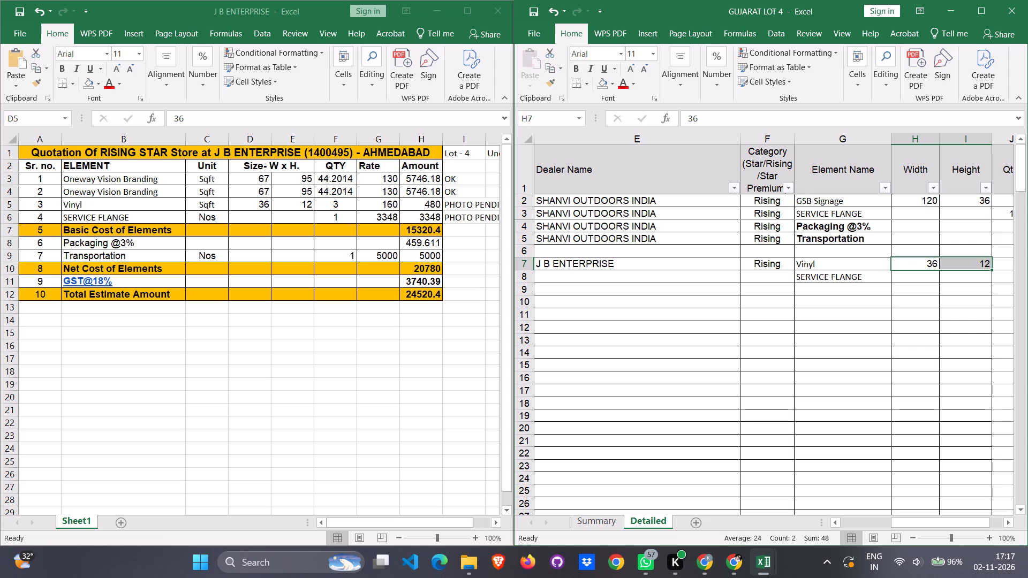
Copy the Packaging @3% and Transportation labels from G4:G5 into G9:G10 of the Detailed sheet and save the workbook.
{"action": "left_click", "coordinate": [828, 228]}
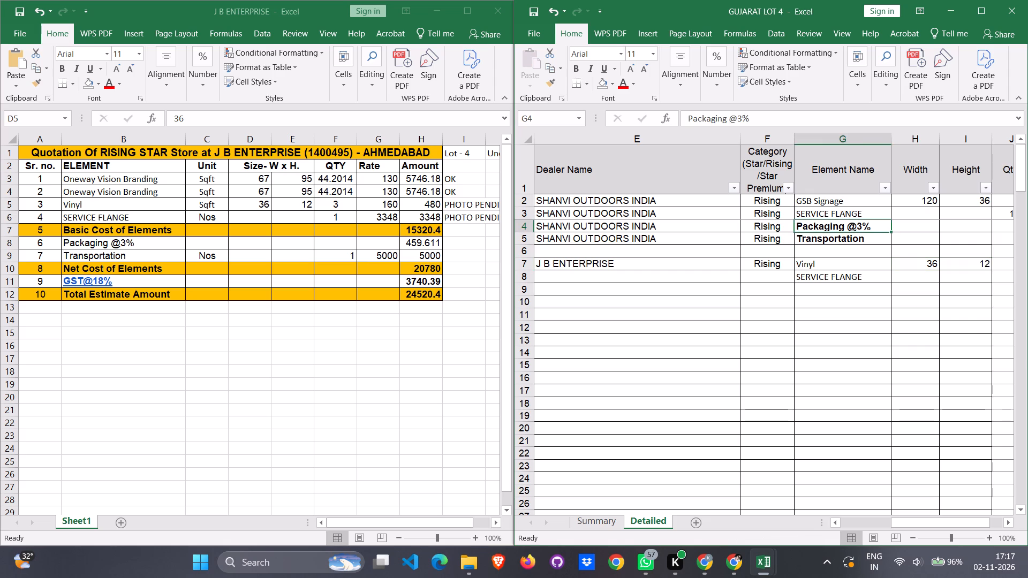
{"action": "key", "text": "shift+Down"}
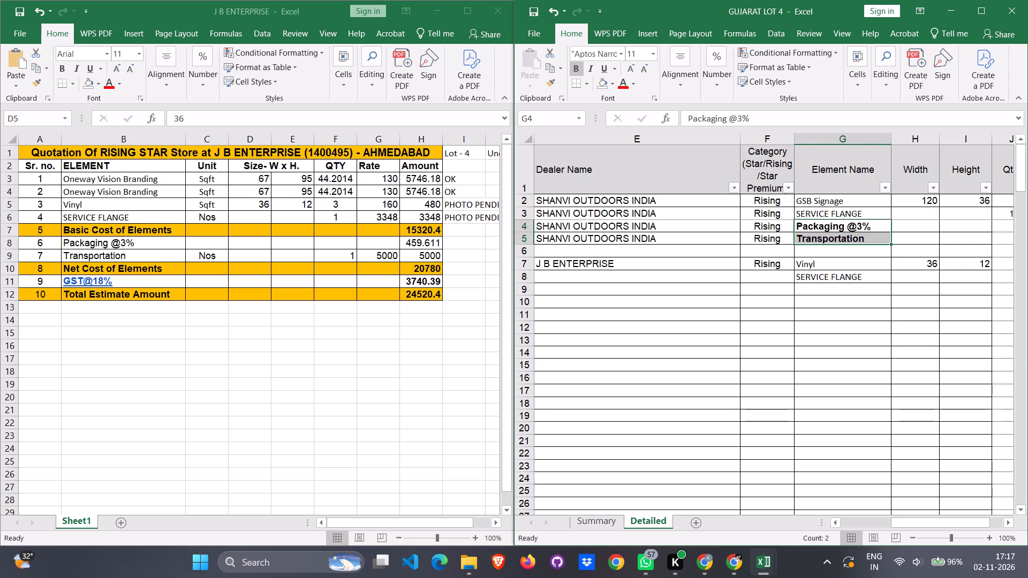
{"action": "key", "text": "ctrl+c"}
{"action": "left_click", "coordinate": [819, 291]}
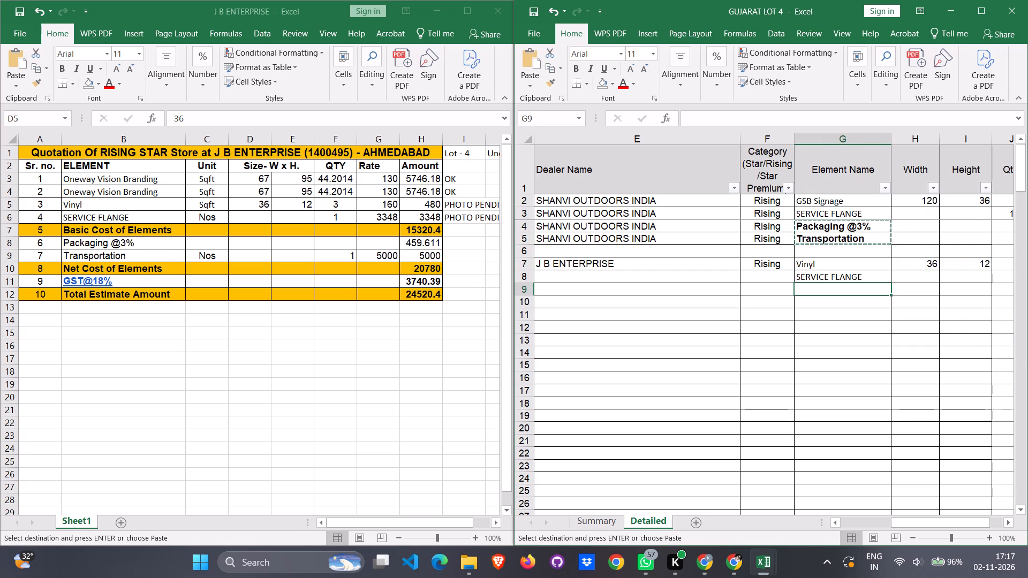
{"action": "key", "text": "ctrl+v"}
{"action": "key", "text": "ctrl+s"}
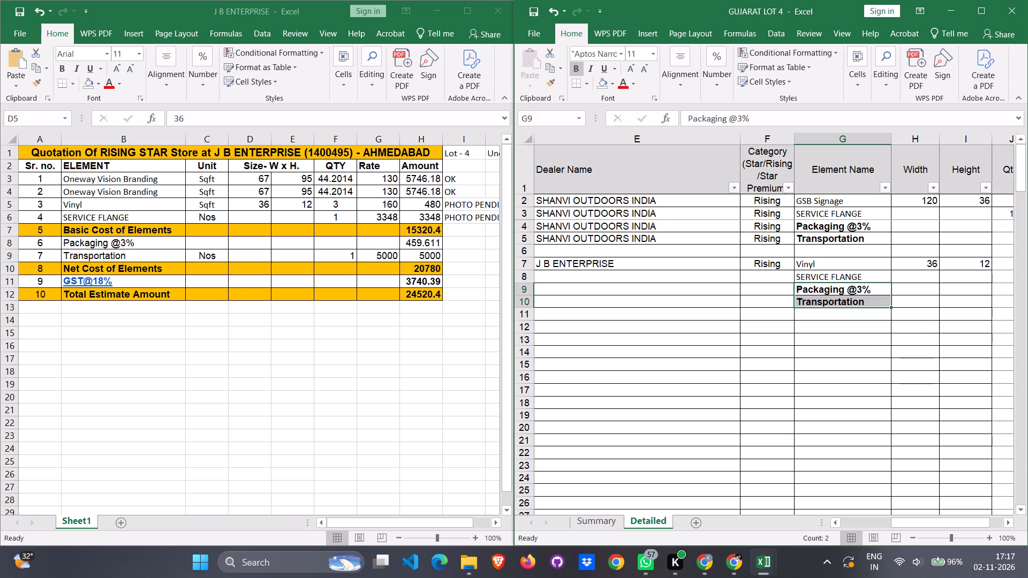
Copy the J B ENTERPRISE dealer details from A7:F7 down through row 10 of the Detailed sheet and save the workbook.
{"action": "scroll", "coordinate": [728, 307], "scroll_direction": "right", "scroll_amount": 3}
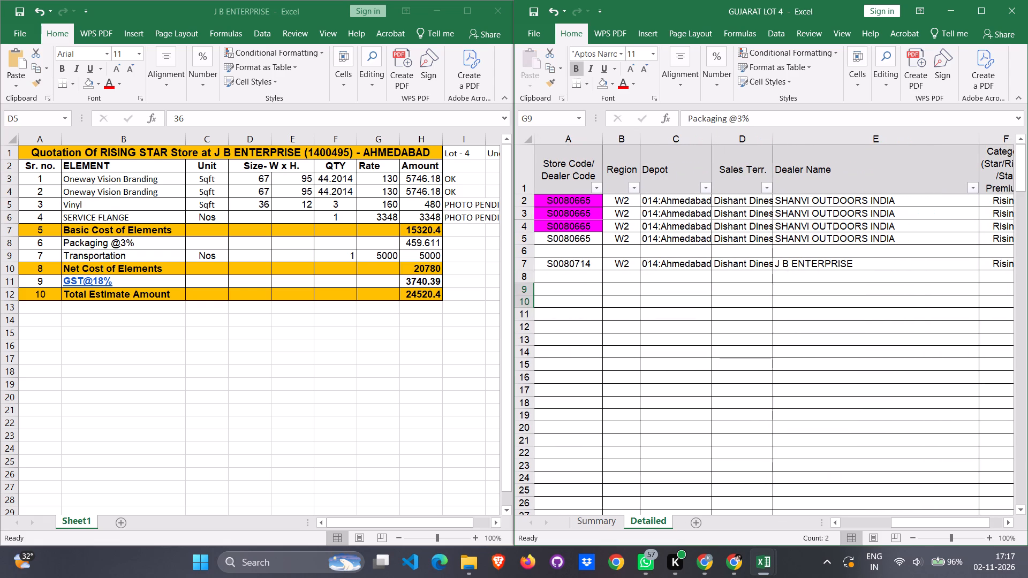
{"action": "left_click", "coordinate": [585, 262]}
{"action": "key", "text": "shift+Right"}
{"action": "key", "text": "shift+Right"}
{"action": "key", "text": "shift+Right"}
{"action": "key", "text": "shift+Right"}
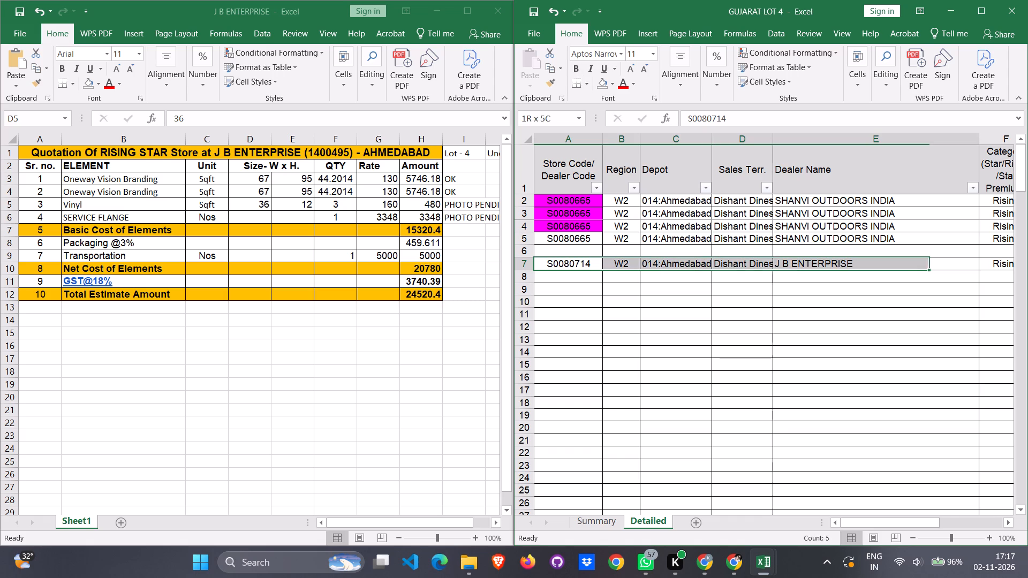
{"action": "key", "text": "shift+Right"}
{"action": "key", "text": "ctrl+c"}
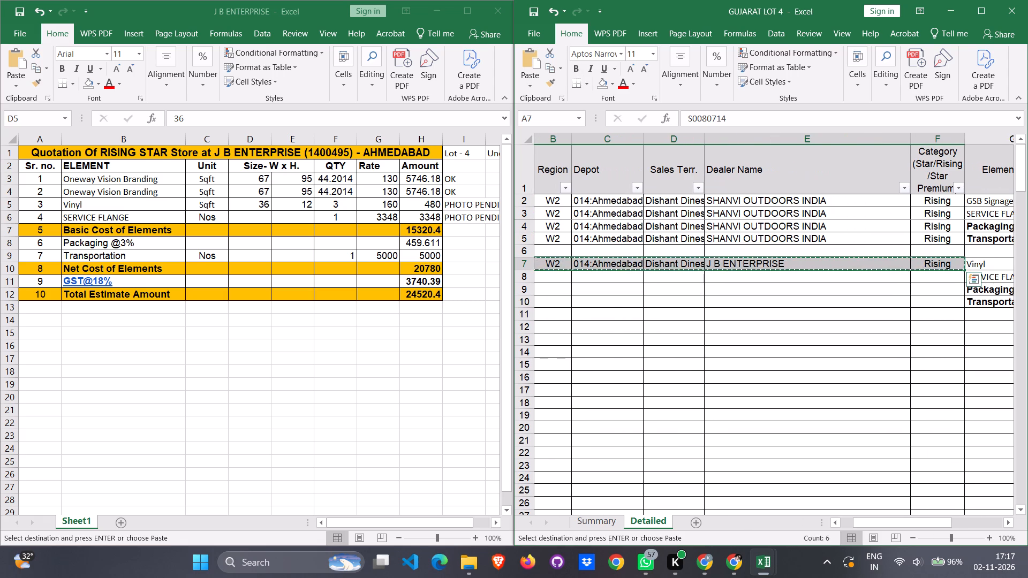
{"action": "key", "text": "shift+Down"}
{"action": "key", "text": "shift+Down"}
{"action": "key", "text": "shift+Down"}
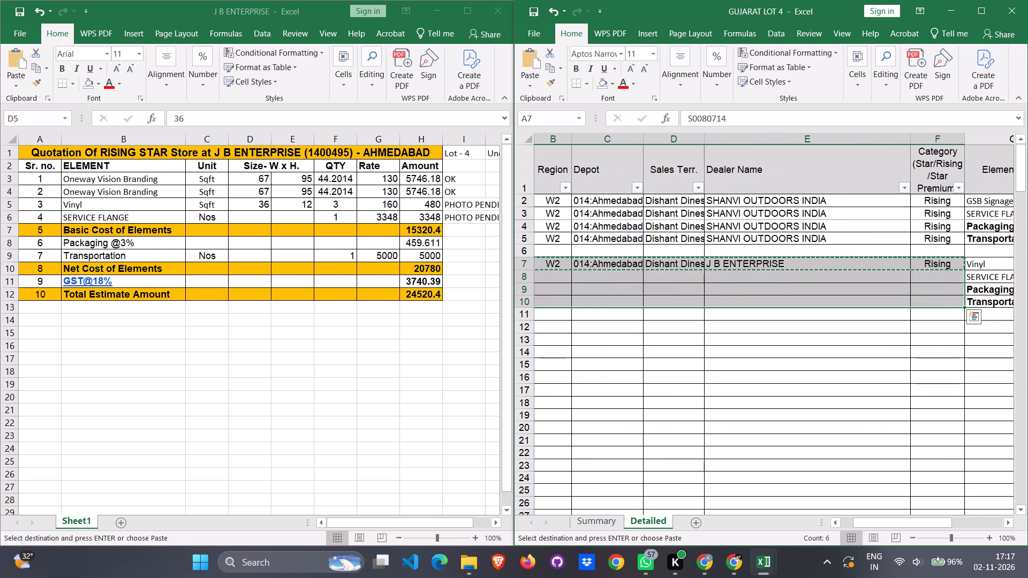
{"action": "key", "text": "ctrl+v"}
{"action": "key", "text": "ctrl+s"}
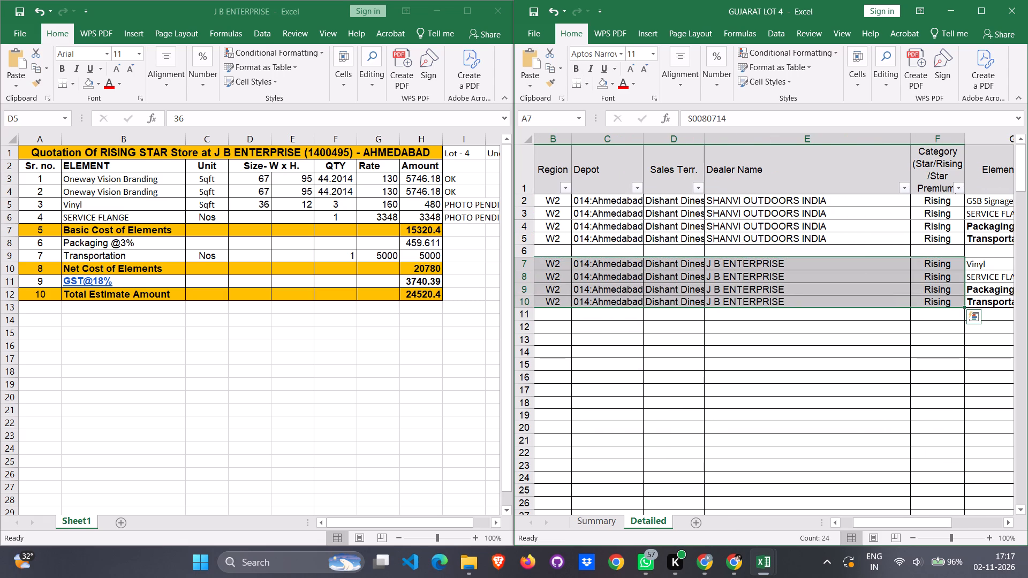
Select A12 of the Detailed sheet for the next dealer and close the J B ENTERPRISE estimate workbook.
{"action": "scroll", "coordinate": [619, 261], "scroll_direction": "right", "scroll_amount": 4}
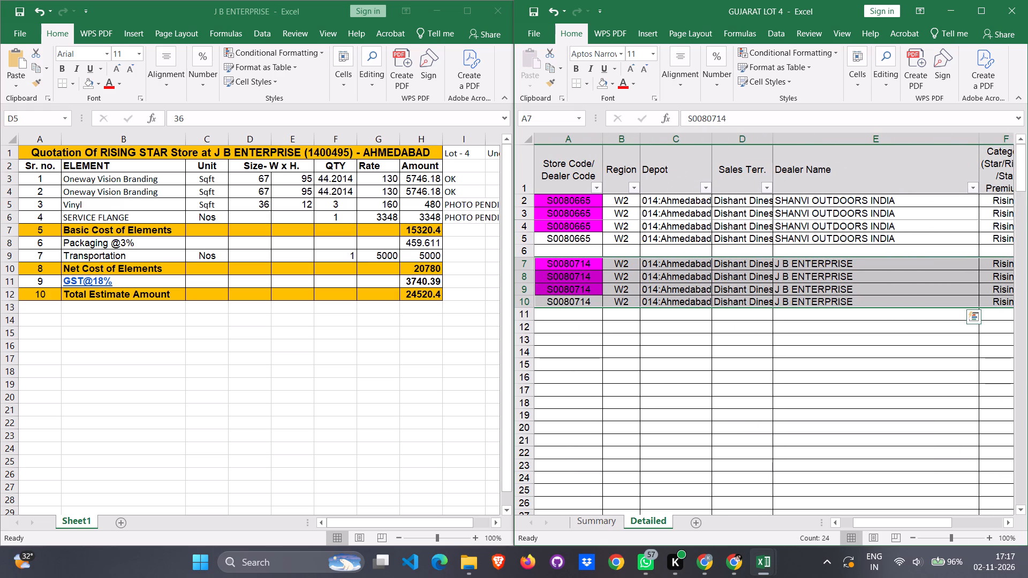
{"action": "left_click", "coordinate": [572, 328]}
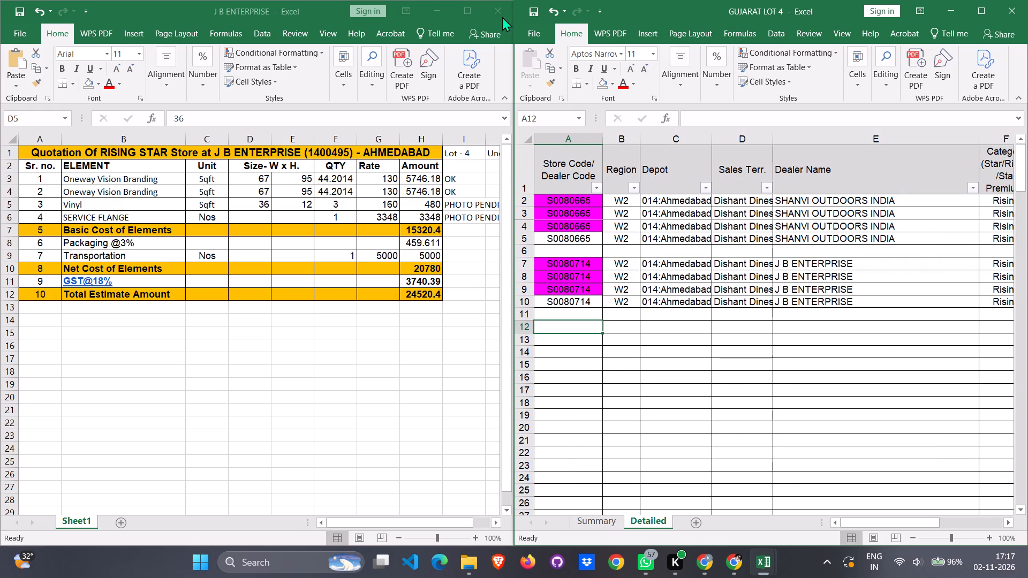
{"action": "left_click", "coordinate": [497, 7]}
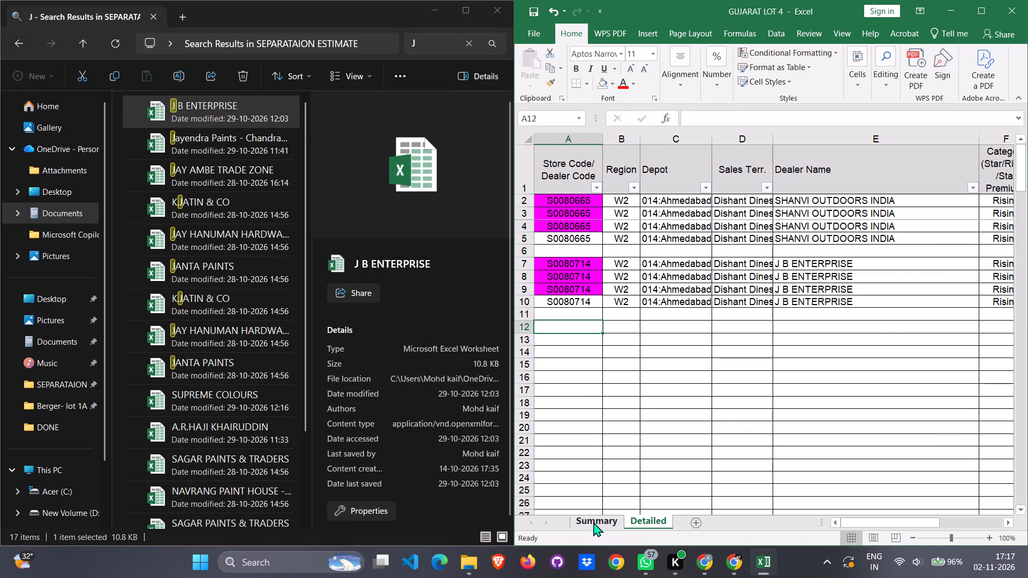
Copy the SHREE HARI COLOURS dealer details from A10:F10 of the Summary sheet into row 12 of the Detailed sheet, starting at A12.
{"action": "scroll", "coordinate": [593, 522], "scroll_direction": "right", "scroll_amount": 2}
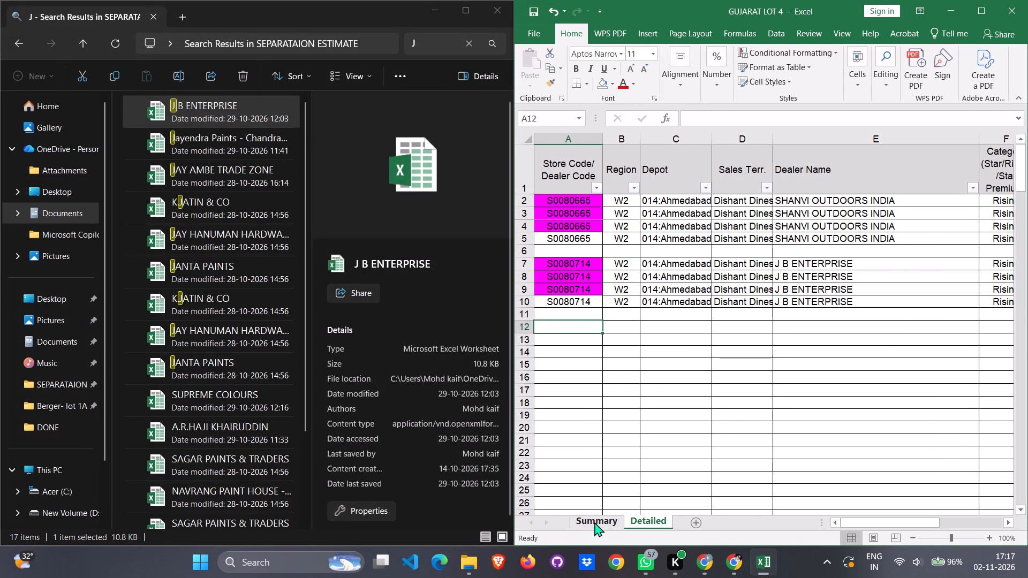
{"action": "left_click", "coordinate": [594, 522]}
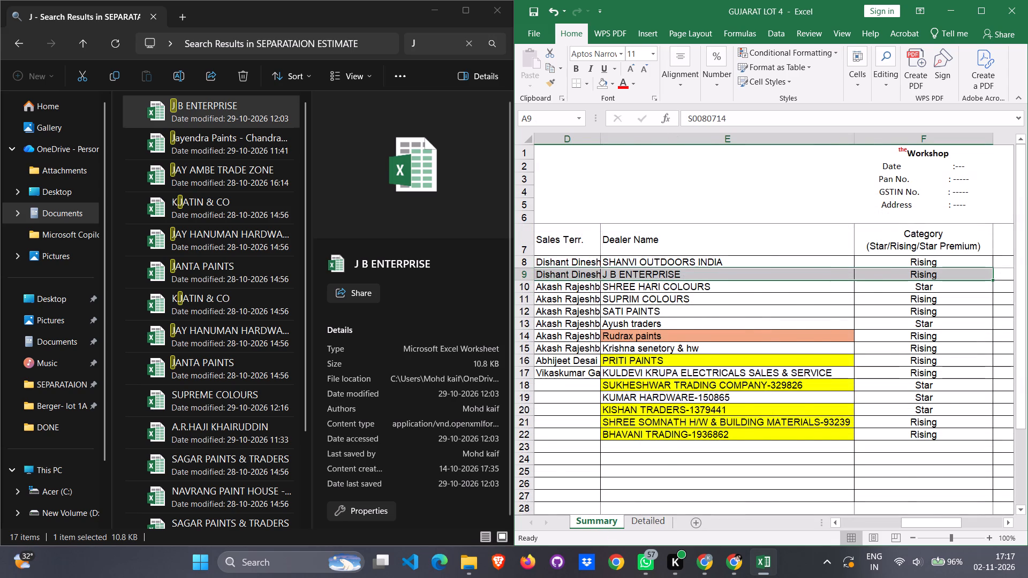
{"action": "scroll", "coordinate": [618, 341], "scroll_direction": "right", "scroll_amount": 5}
{"action": "left_click", "coordinate": [592, 284]}
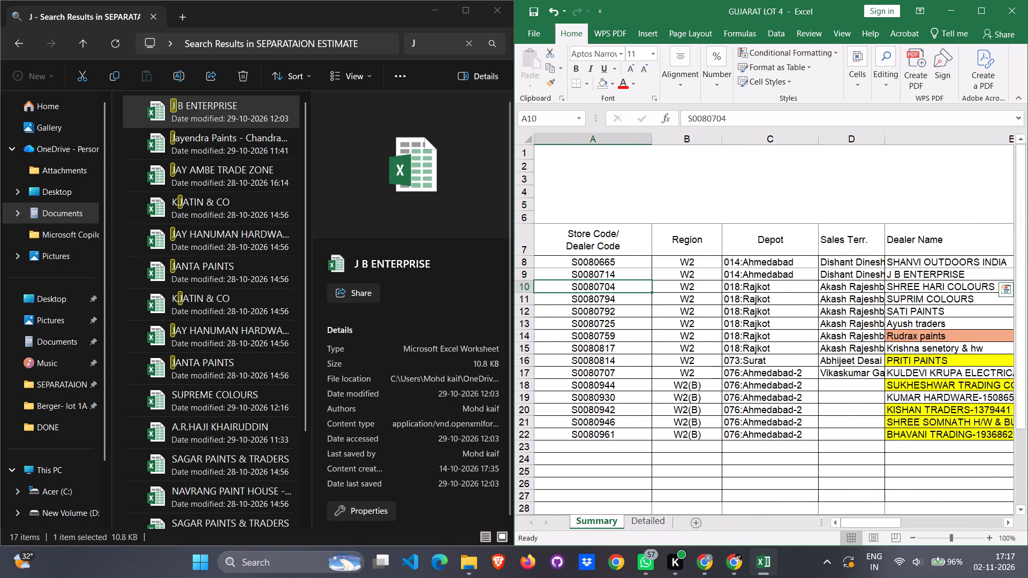
{"action": "key", "text": "shift+Right"}
{"action": "key", "text": "shift+Right"}
{"action": "key", "text": "shift+Right"}
{"action": "key", "text": "shift+Right"}
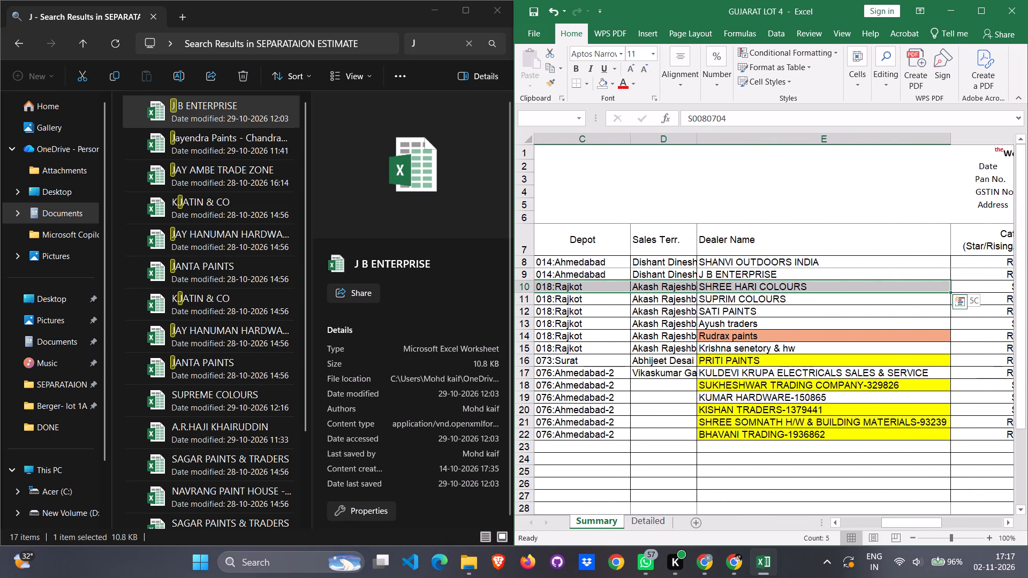
{"action": "key", "text": "shift+Right"}
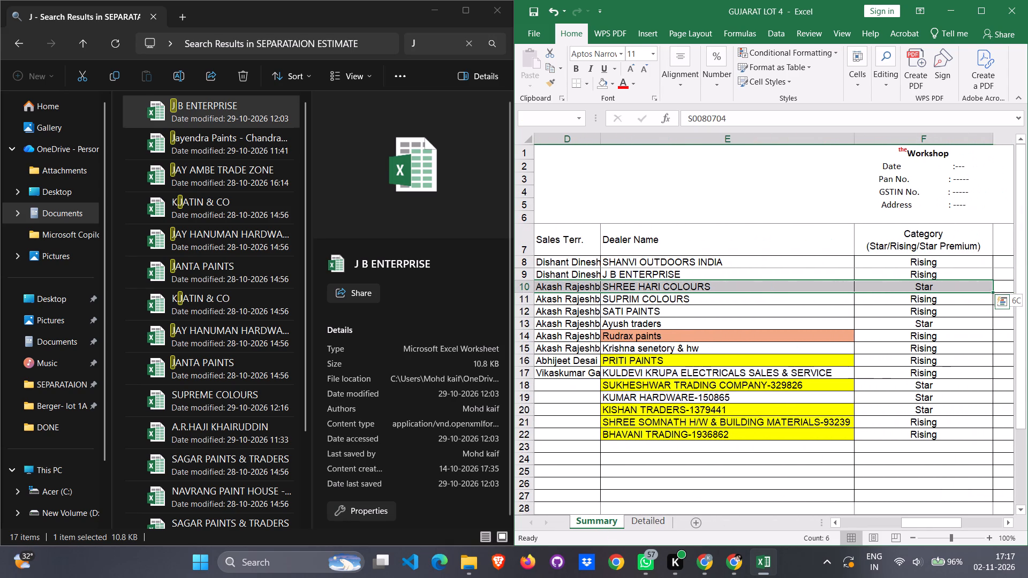
{"action": "key", "text": "shift+Right"}
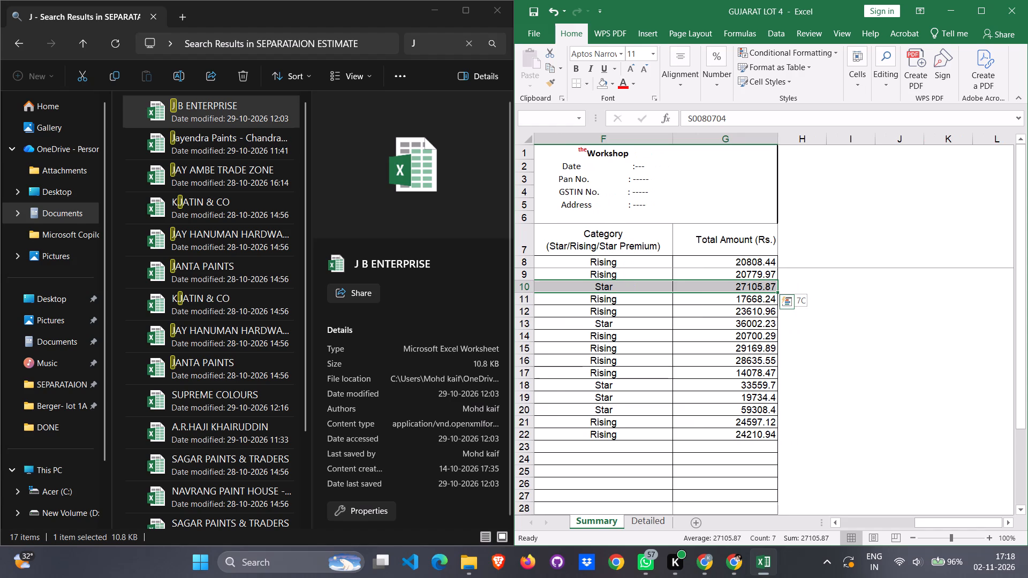
{"action": "key", "text": "shift+Left"}
{"action": "key", "text": "ctrl+c"}
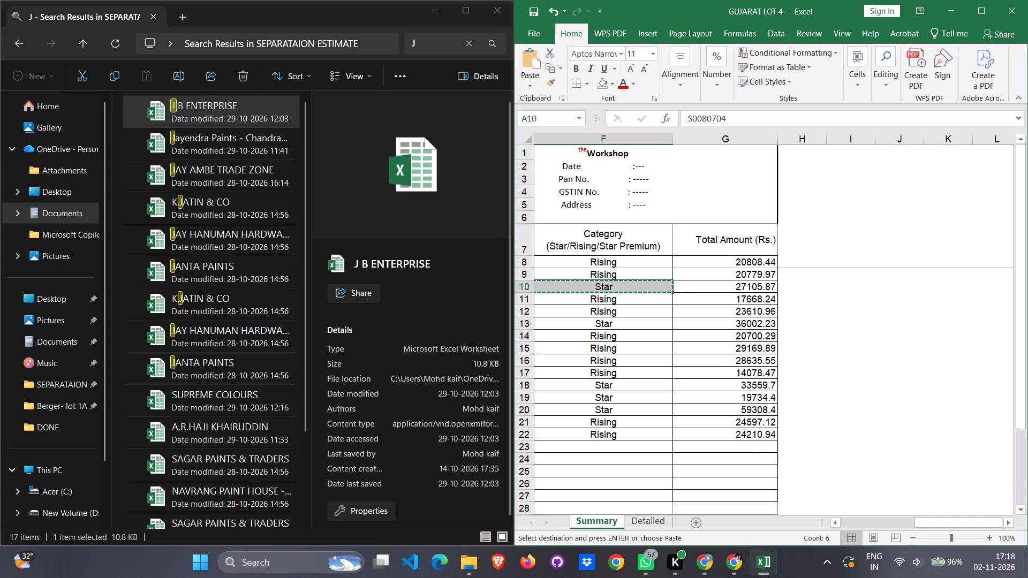
{"action": "left_click", "coordinate": [644, 522]}
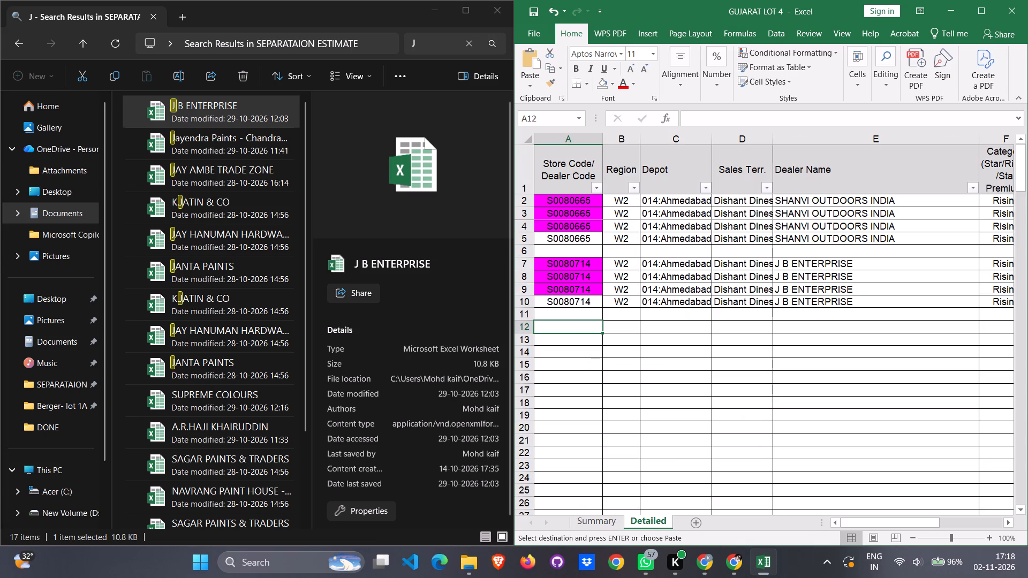
{"action": "key", "text": "ctrl+v"}
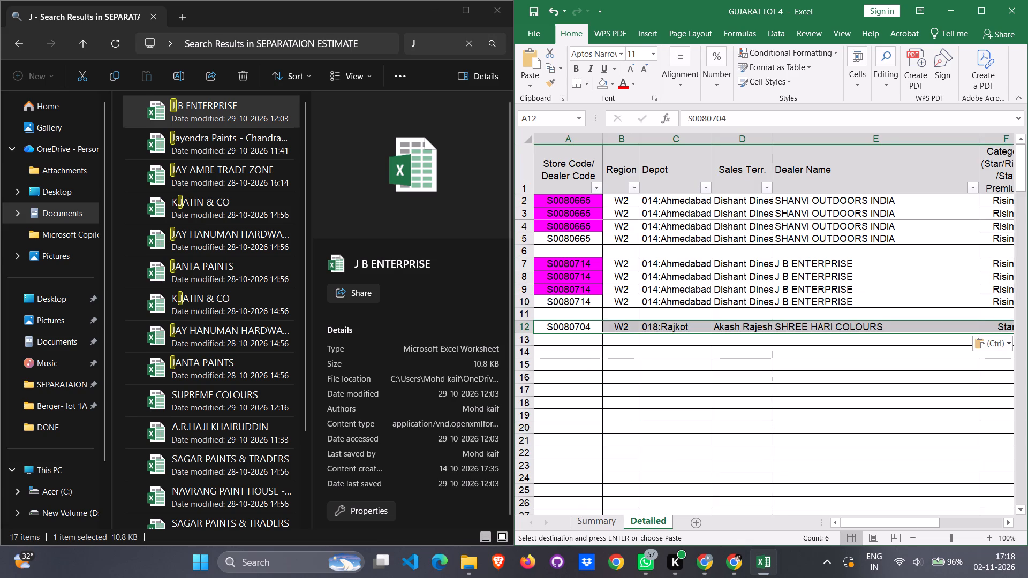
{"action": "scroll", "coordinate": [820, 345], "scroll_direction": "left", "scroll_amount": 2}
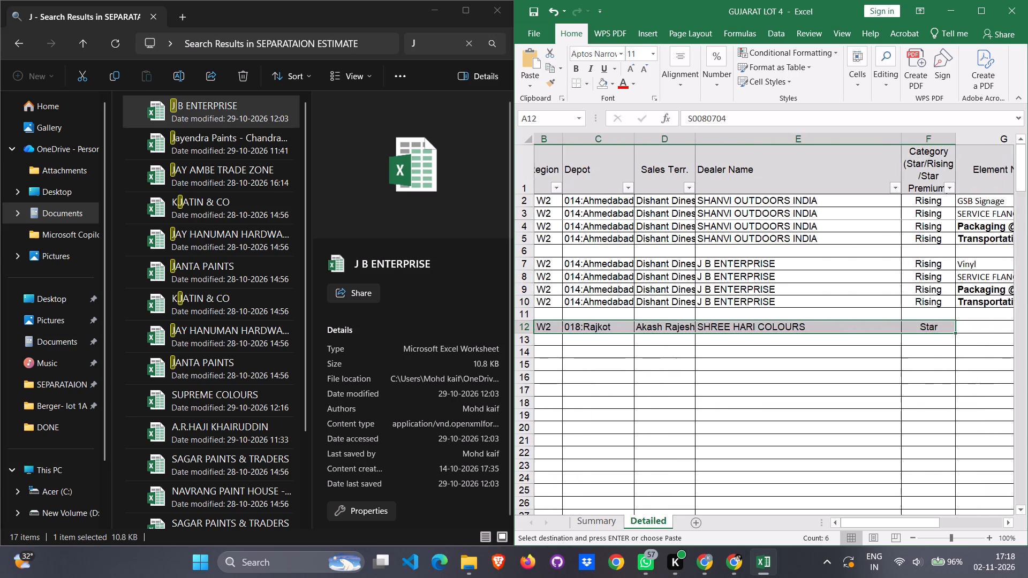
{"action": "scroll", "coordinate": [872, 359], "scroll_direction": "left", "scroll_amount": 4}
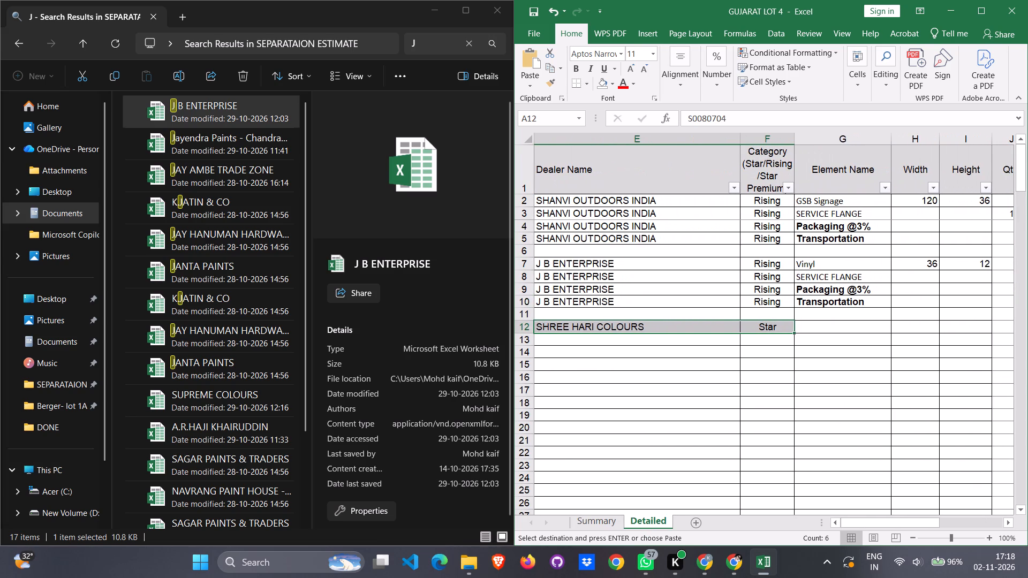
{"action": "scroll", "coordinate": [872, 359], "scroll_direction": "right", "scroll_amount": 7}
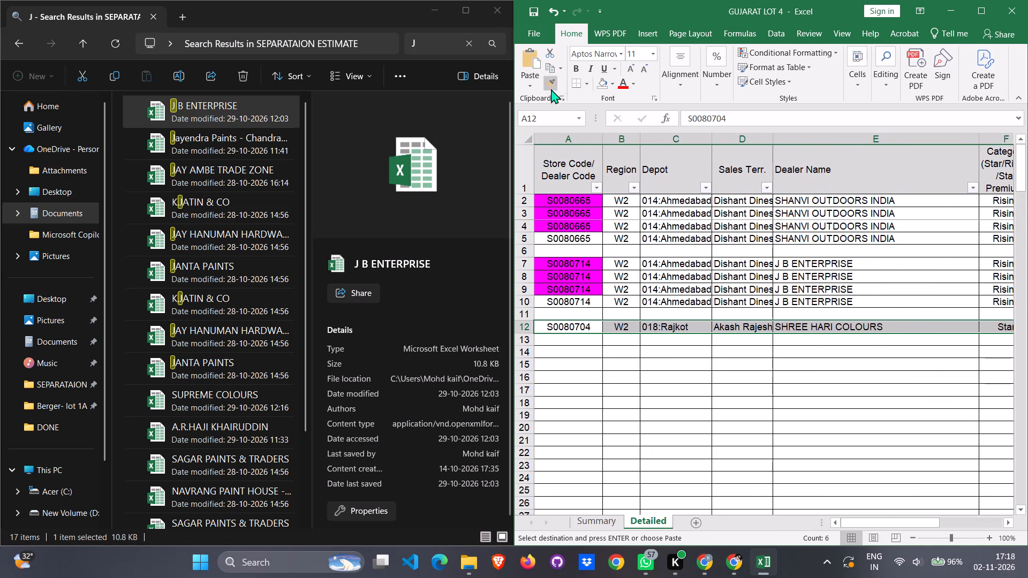
Search the estimate folder for SHREE, open the SHREE HARI COLOURS estimate and place it beside the GUJARAT LOT 4 workbook.
{"action": "left_click", "coordinate": [470, 38]}
{"action": "type", "text": "SHRI"}
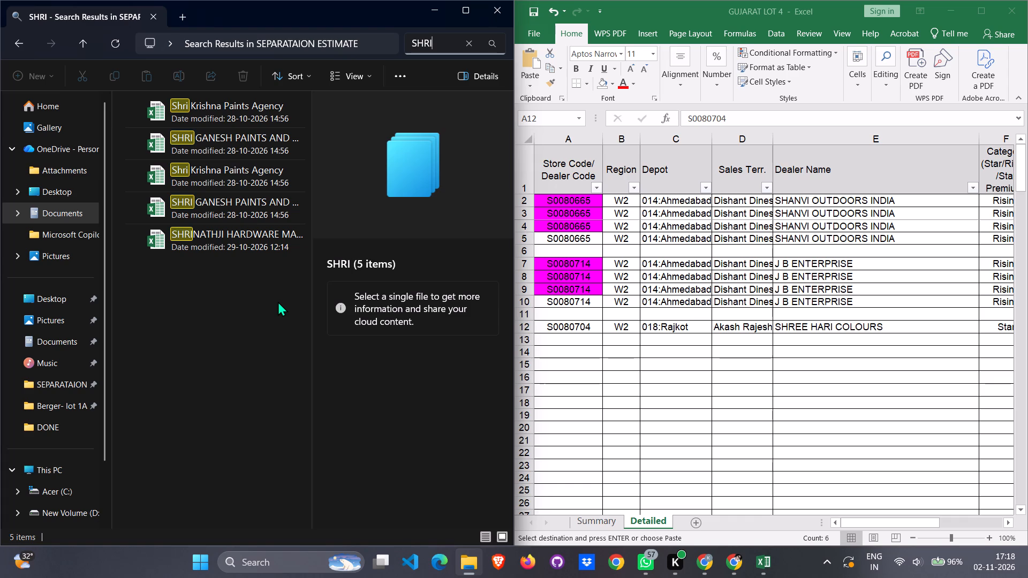
{"action": "key", "text": "BackSpace"}
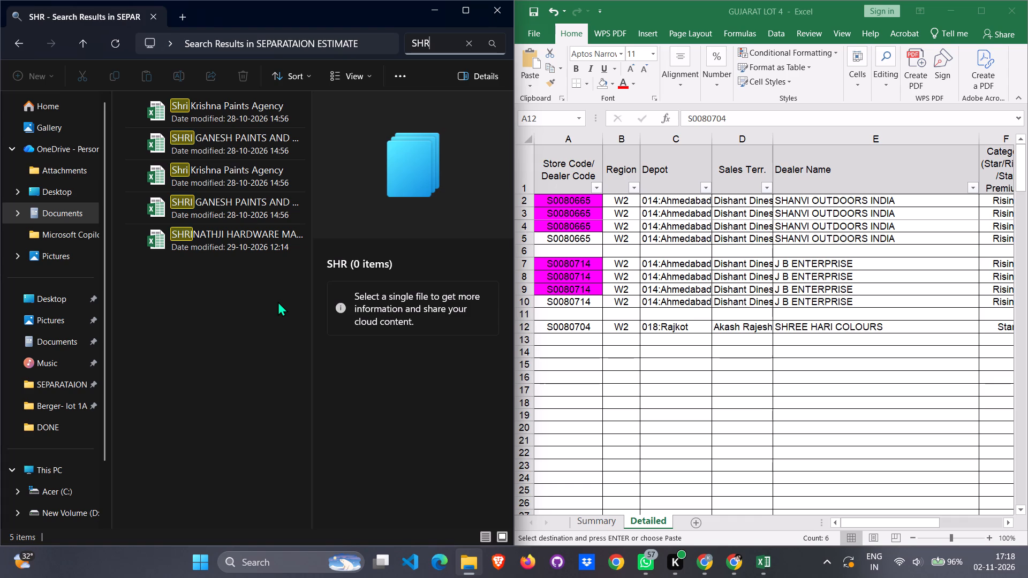
{"action": "type", "text": "EE"}
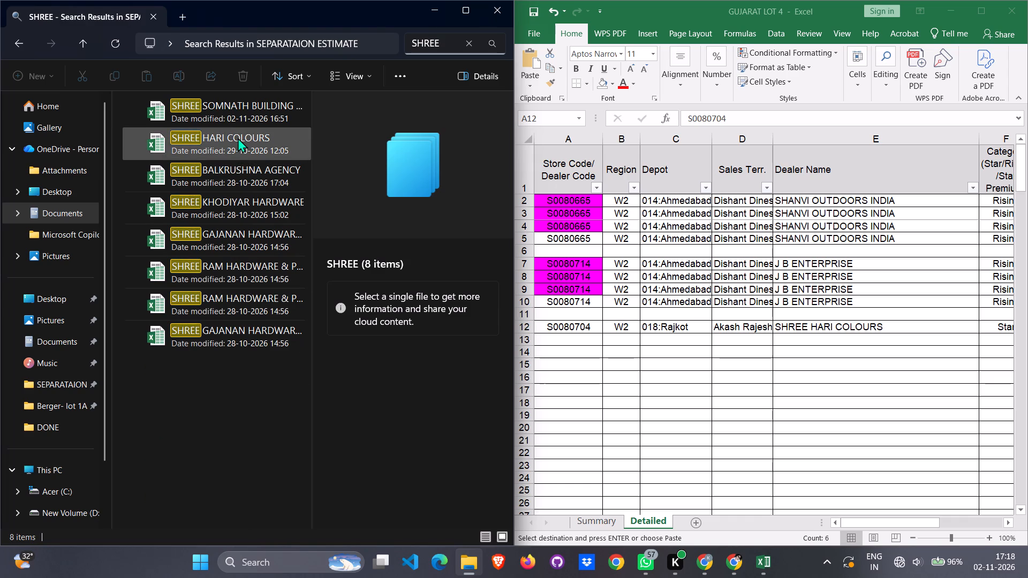
{"action": "double_click", "coordinate": [238, 136]}
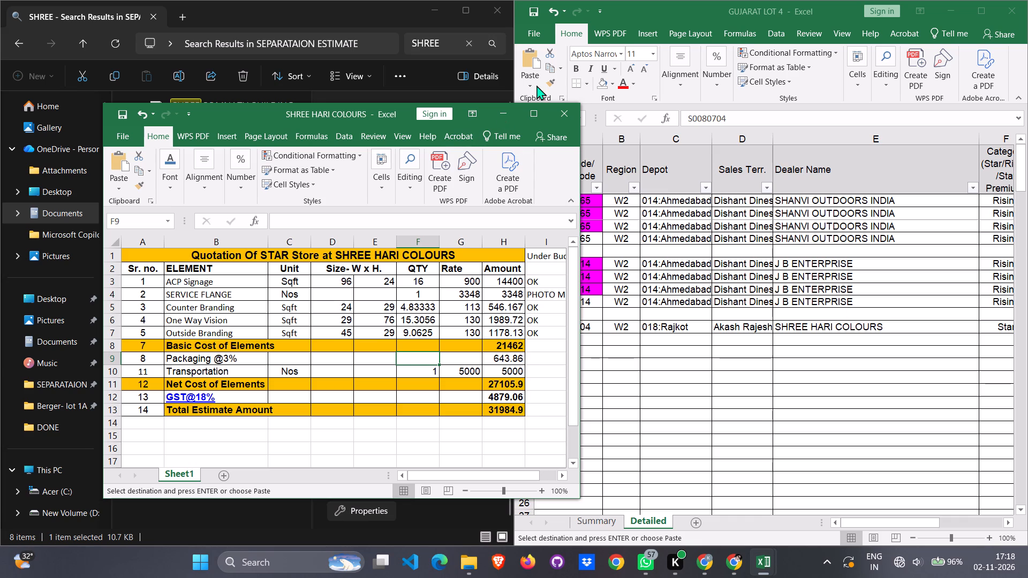
{"action": "left_click", "coordinate": [534, 109]}
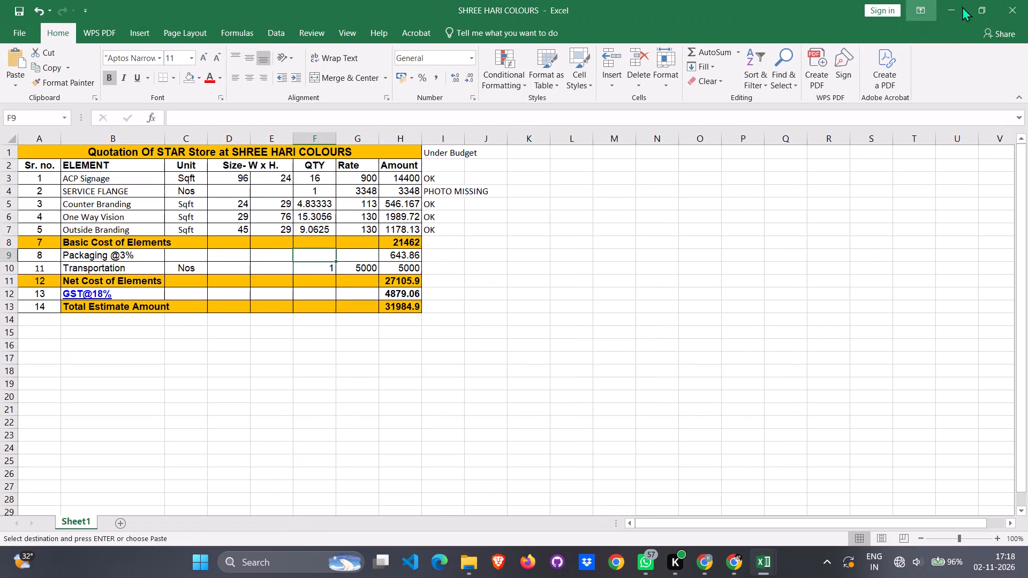
{"action": "left_click", "coordinate": [931, 42]}
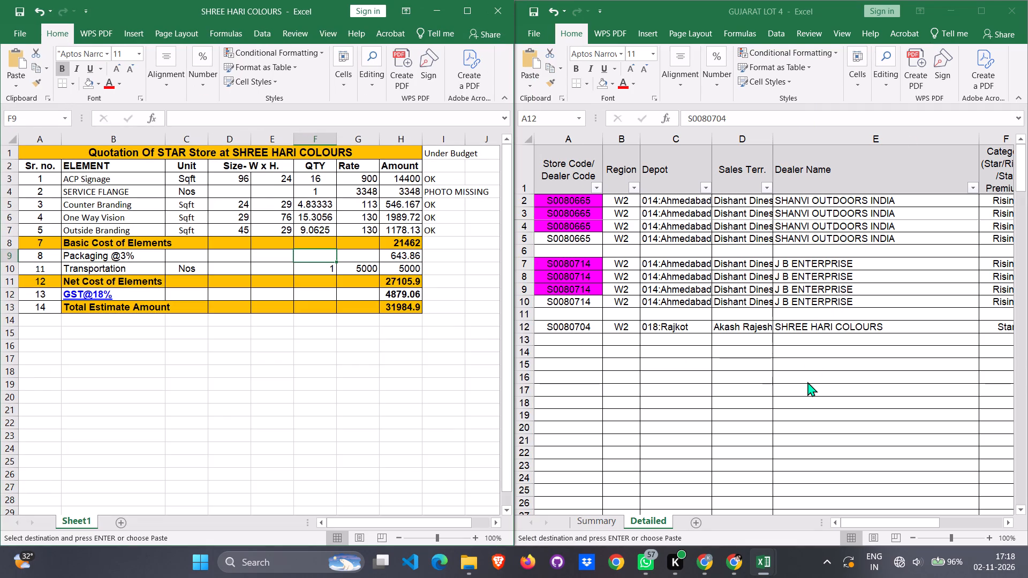
Copy ACP Signage, SERVICE FLANGE and Counter Branding from B3:B5 of the estimate into G12:G14 of the Detailed sheet.
{"action": "left_click", "coordinate": [100, 180]}
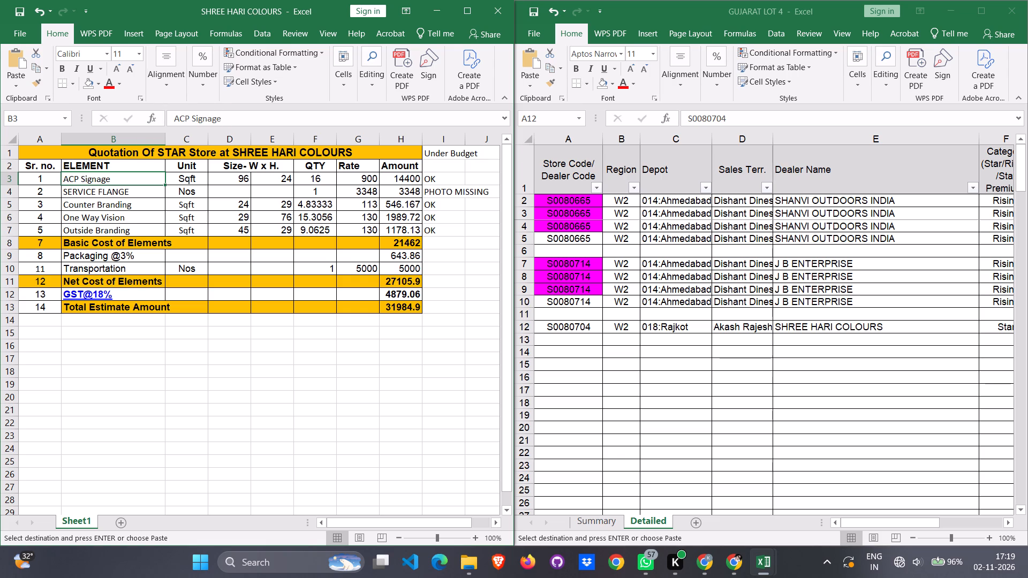
{"action": "key", "text": "shift+Down"}
{"action": "key", "text": "shift+Down"}
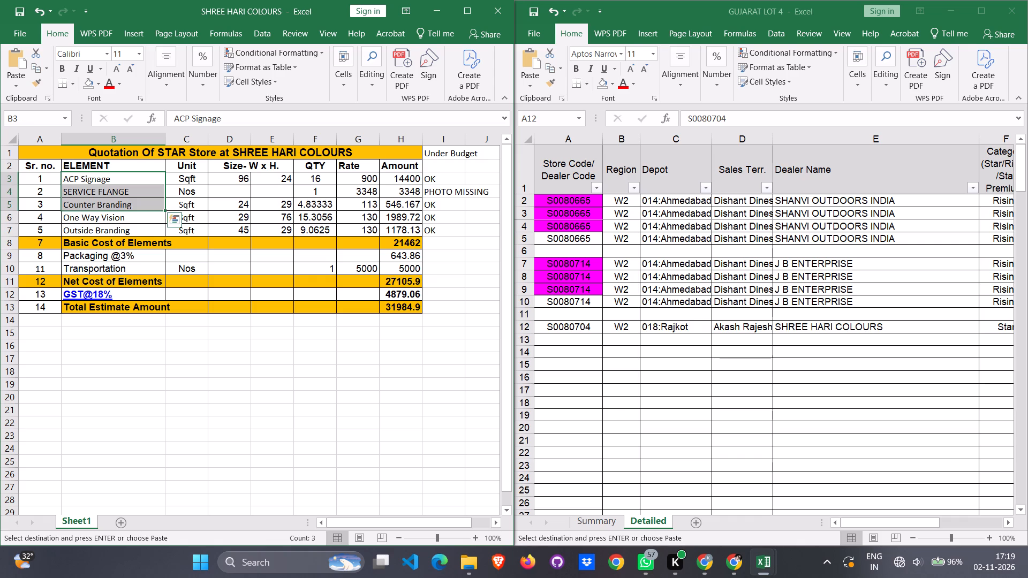
{"action": "key", "text": "ctrl+c"}
{"action": "scroll", "coordinate": [153, 108], "scroll_direction": "left", "scroll_amount": 5}
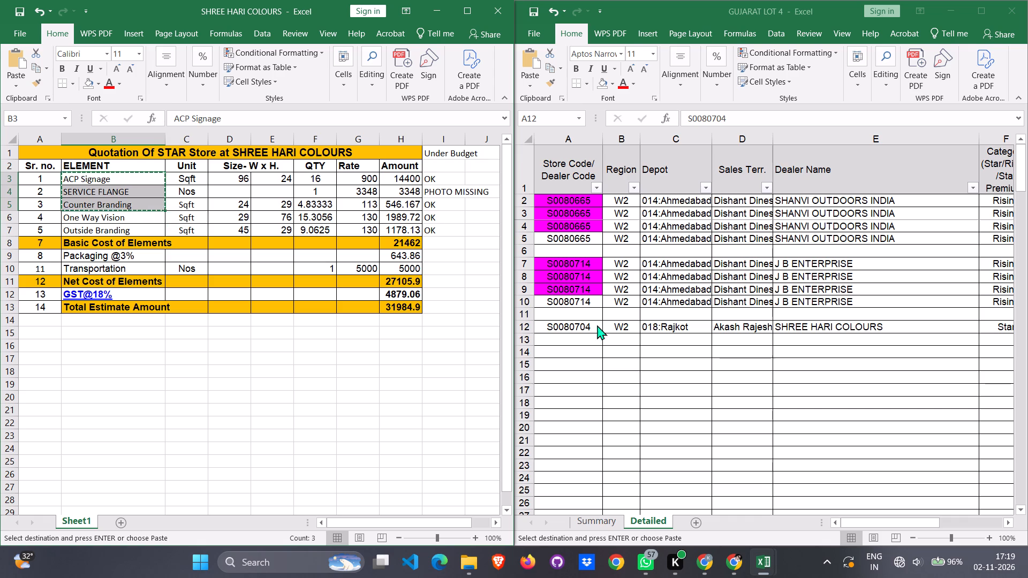
{"action": "left_click", "coordinate": [951, 321]}
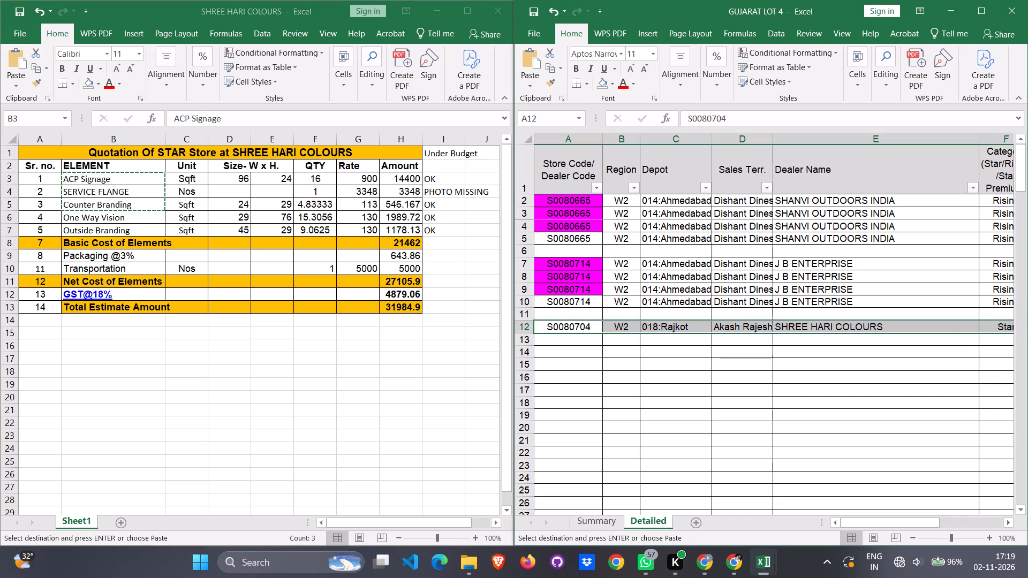
{"action": "key", "text": "Right"}
{"action": "key", "text": "Right"}
{"action": "key", "text": "Right"}
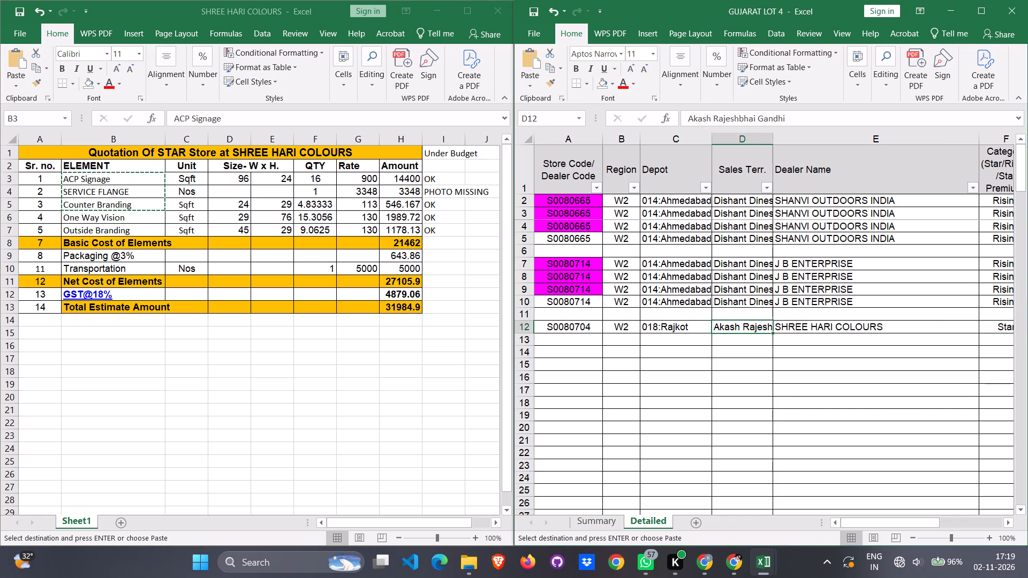
{"action": "key", "text": "Right"}
{"action": "key", "text": "Right"}
{"action": "key", "text": "Right"}
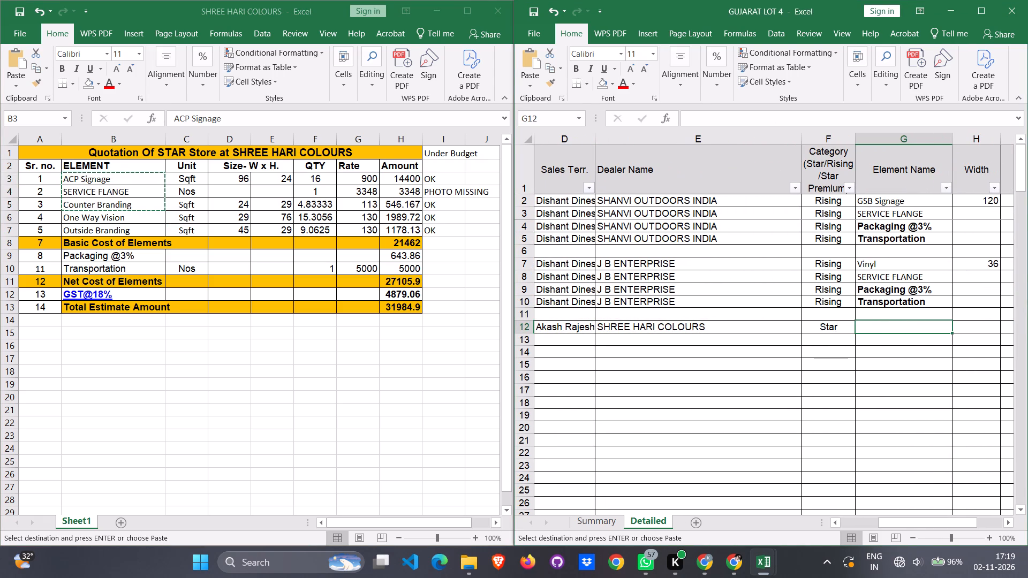
{"action": "key", "text": "ctrl+v"}
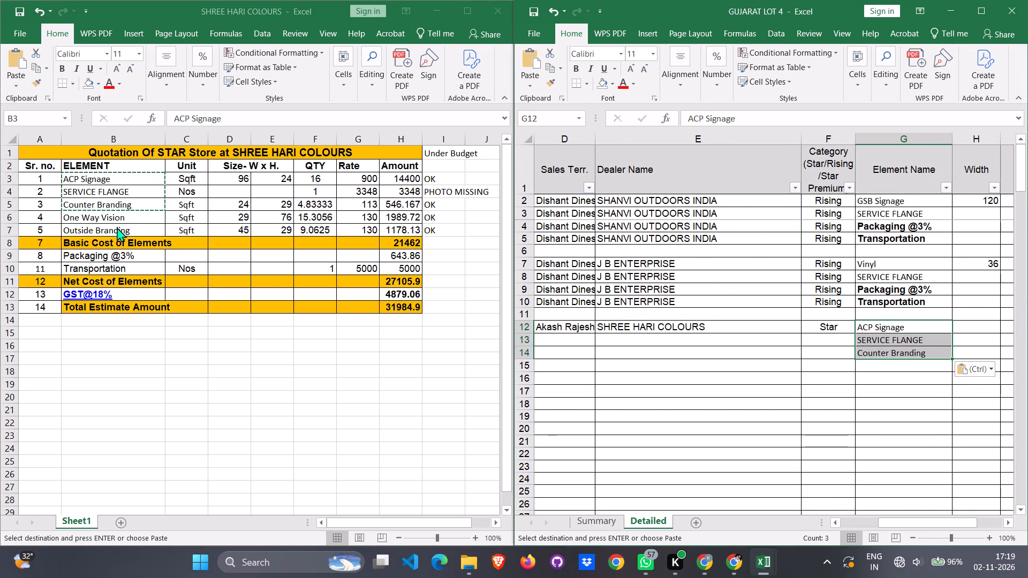
Copy the Outside Branding element from B7 of the estimate into G15 of the Detailed sheet and save the workbook.
{"action": "left_click", "coordinate": [116, 230]}
{"action": "left_click", "coordinate": [116, 230]}
{"action": "key", "text": "ctrl+c"}
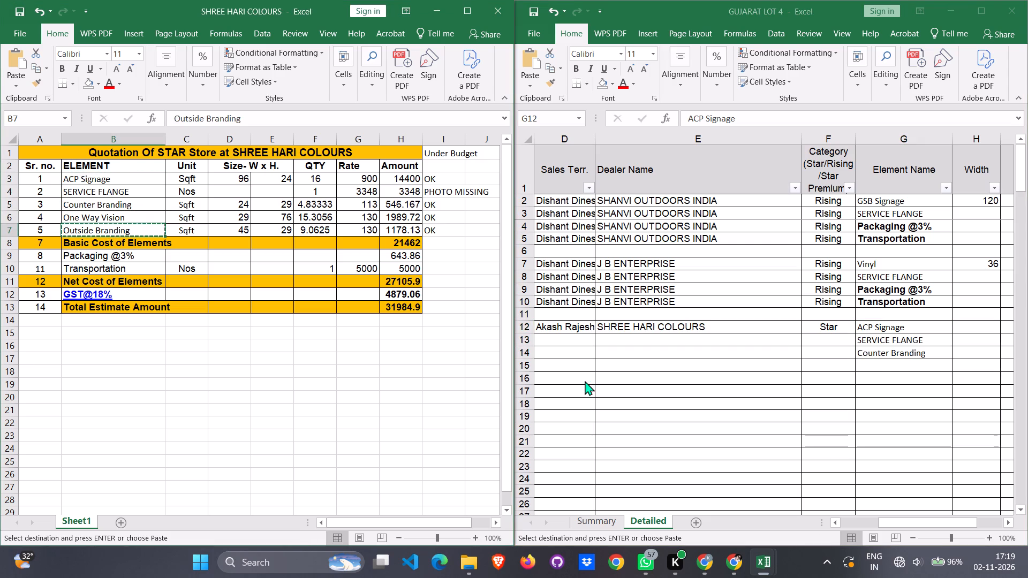
{"action": "left_click", "coordinate": [890, 363]}
{"action": "left_click", "coordinate": [890, 363]}
{"action": "key", "text": "ctrl+v"}
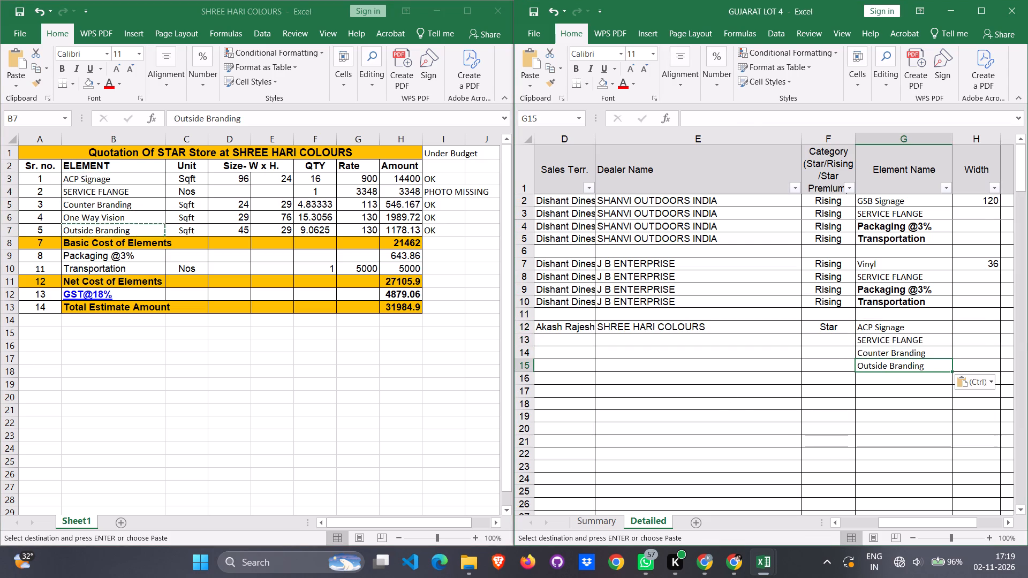
{"action": "key", "text": "ctrl+s"}
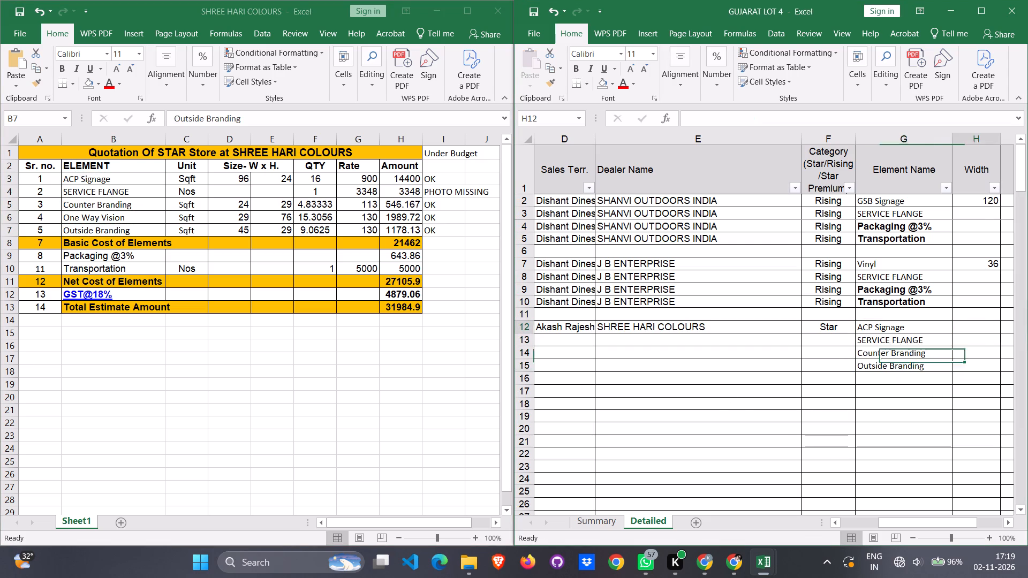
Copy the ACP Signage width 96 and height 24 from the estimate into H12:I12 of the Detailed sheet and save.
{"action": "left_click", "coordinate": [969, 329]}
{"action": "left_click", "coordinate": [236, 176]}
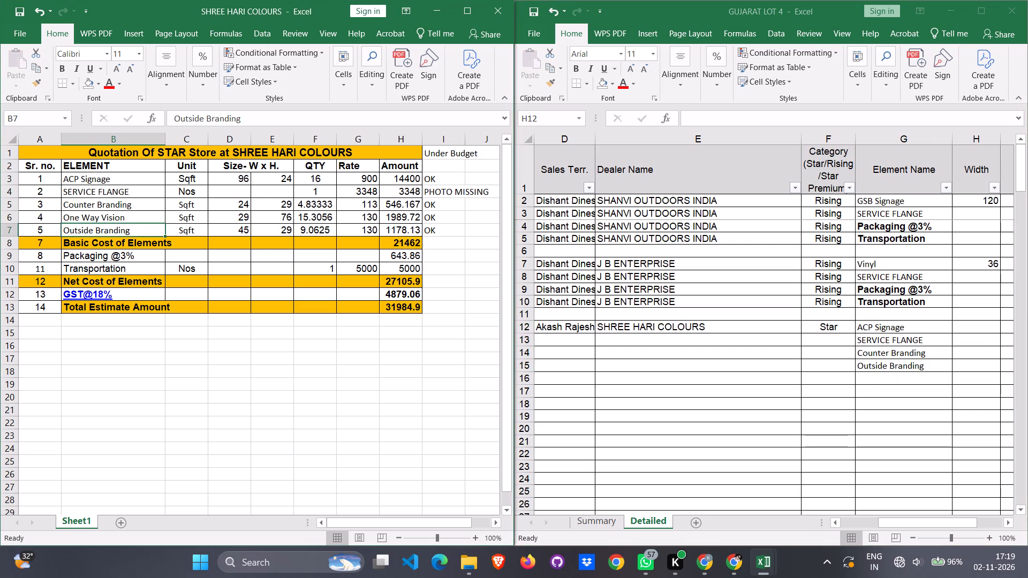
{"action": "left_click", "coordinate": [236, 176]}
{"action": "key", "text": "shift+Right"}
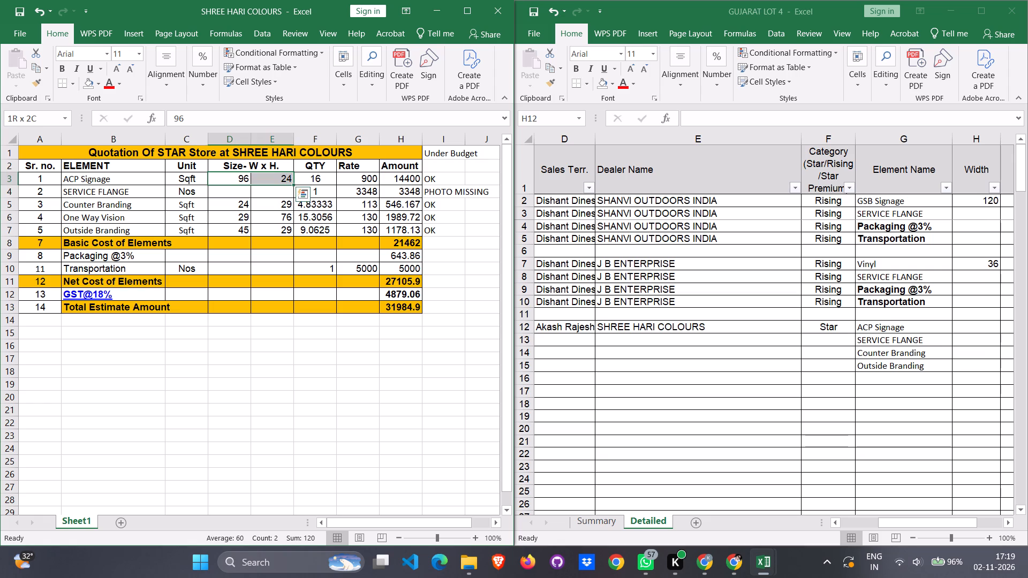
{"action": "key", "text": "ctrl+c"}
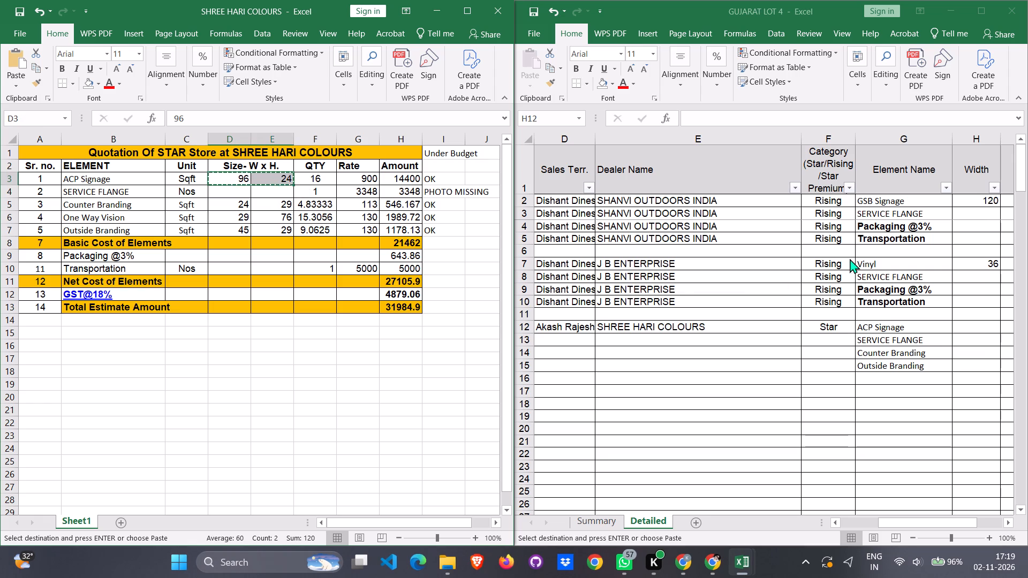
{"action": "left_click", "coordinate": [973, 326]}
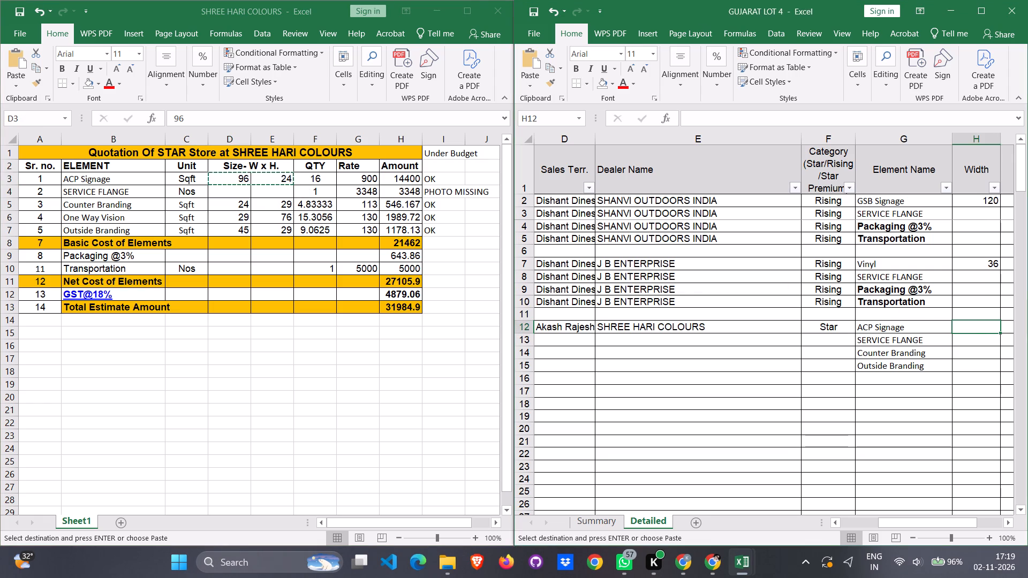
{"action": "key", "text": "ctrl+v"}
{"action": "key", "text": "ctrl+s"}
Enter a quantity of 1 for SERVICE FLANGE in J13 of the Detailed sheet.
{"action": "scroll", "coordinate": [934, 474], "scroll_direction": "left", "scroll_amount": 1}
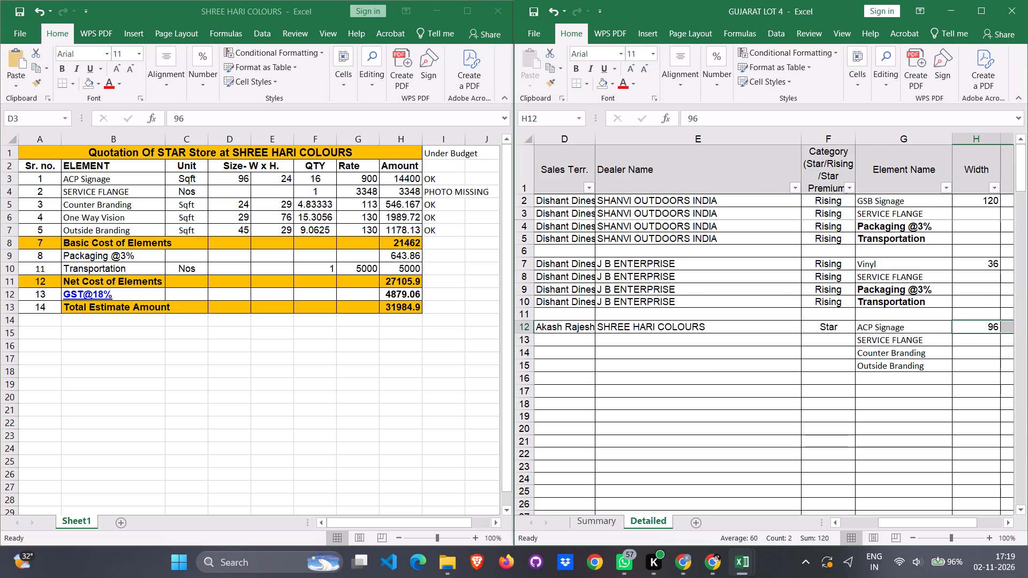
{"action": "scroll", "coordinate": [933, 474], "scroll_direction": "left", "scroll_amount": 2}
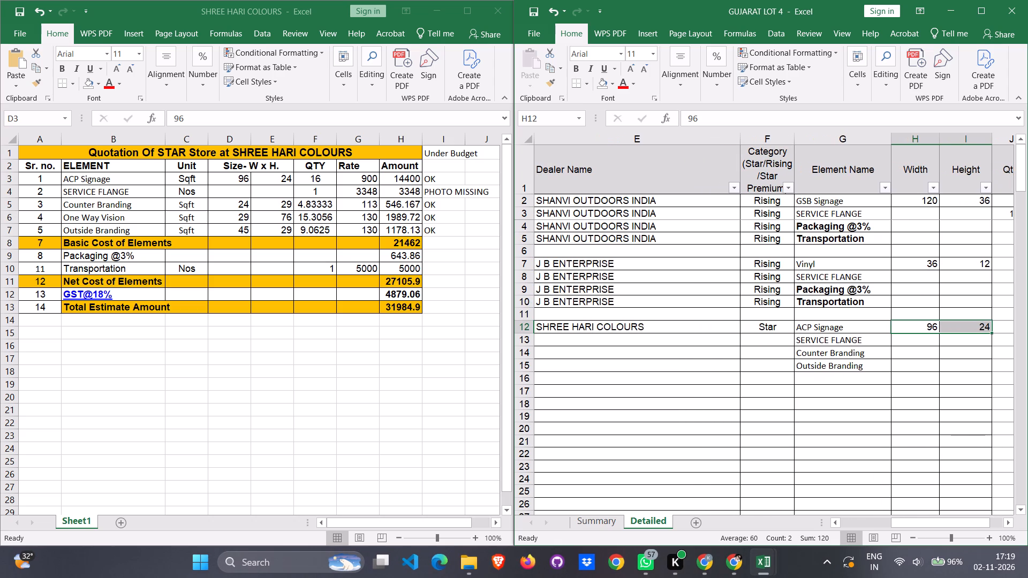
{"action": "left_click", "coordinate": [1005, 341]}
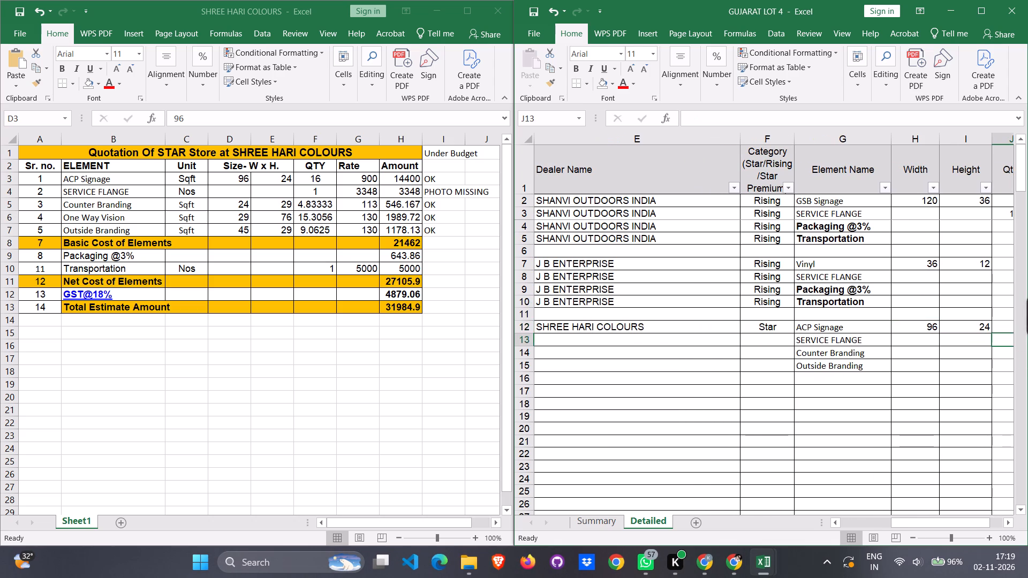
{"action": "key", "text": "1"}
{"action": "key", "text": "ctrl+a"}
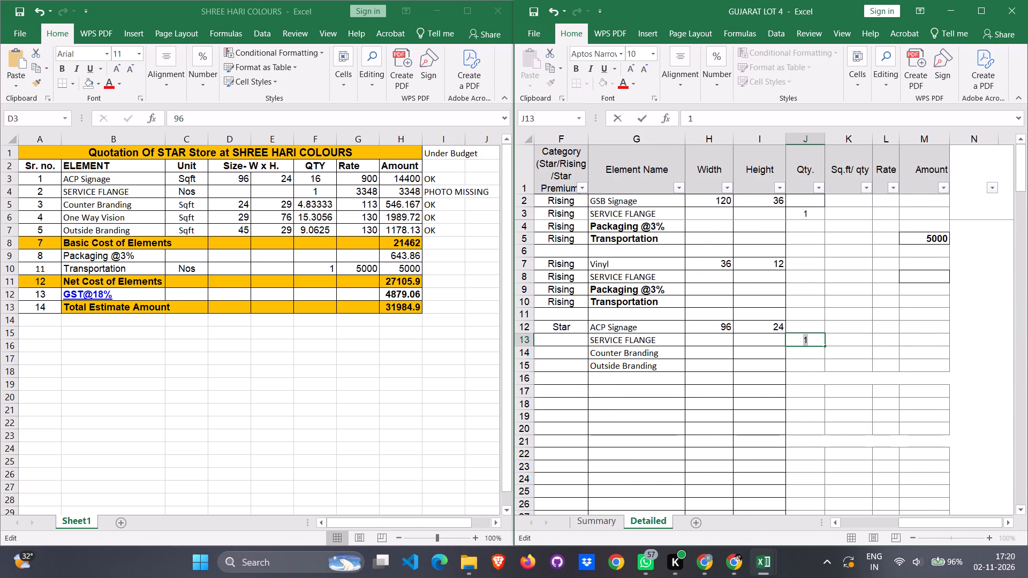
{"action": "left_click", "coordinate": [708, 352]}
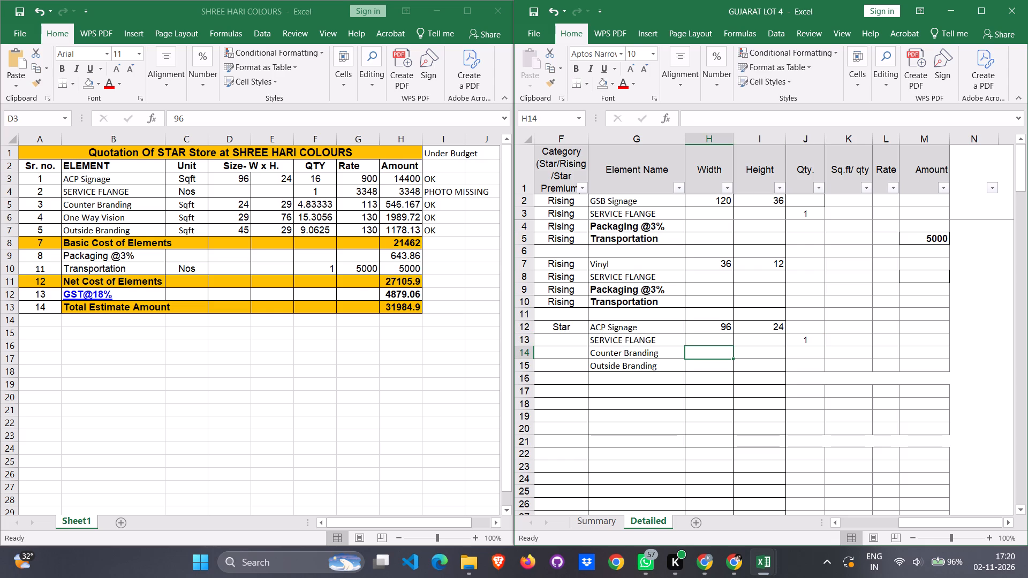
Copy the Counter Branding width 24 and height 29 from the estimate into H13:I13 of the Detailed sheet and save.
{"action": "left_click", "coordinate": [224, 198]}
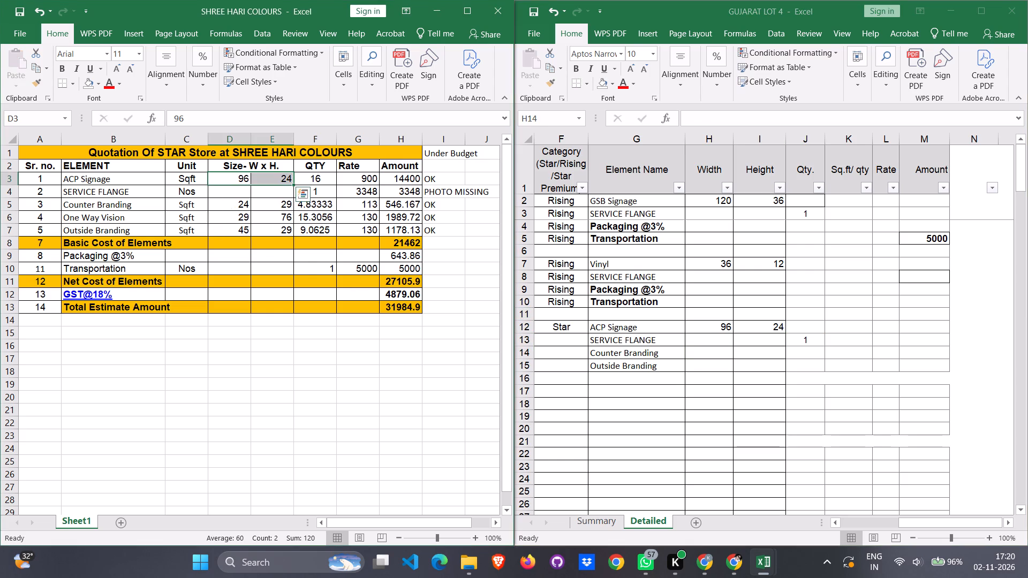
{"action": "left_click", "coordinate": [229, 206]}
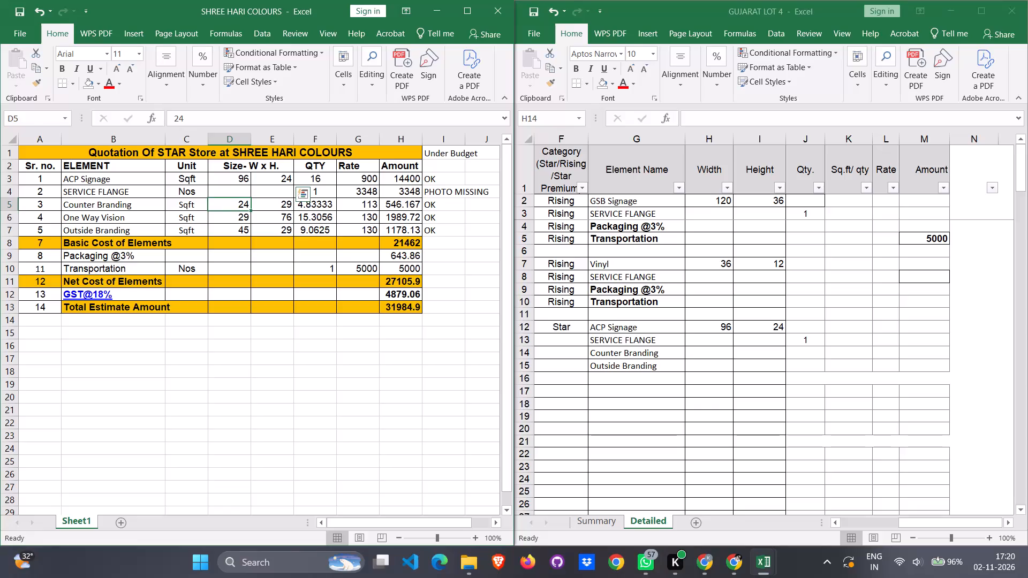
{"action": "key", "text": "shift+Right"}
{"action": "key", "text": "ctrl+c"}
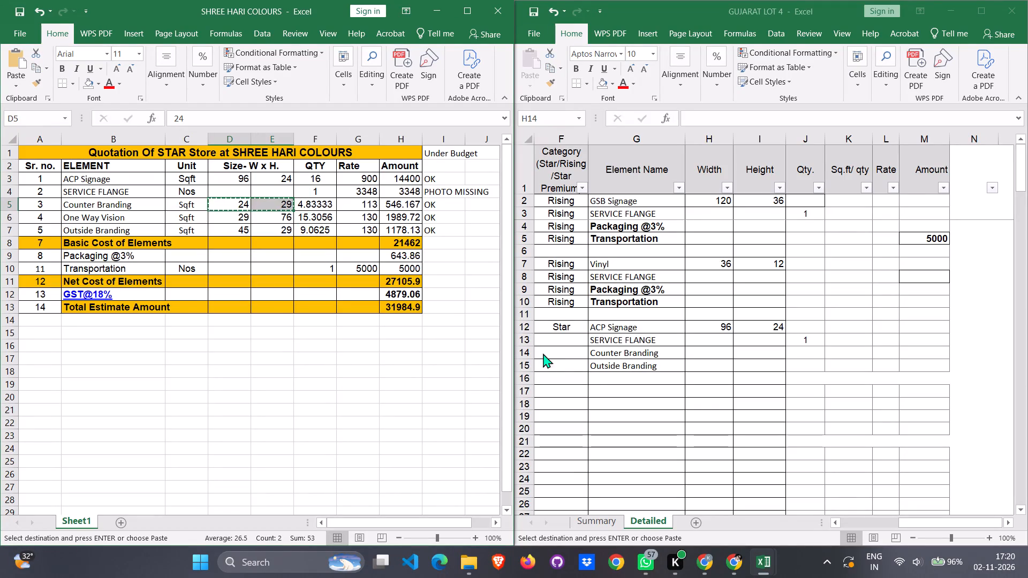
{"action": "left_click", "coordinate": [715, 339]}
{"action": "left_click", "coordinate": [715, 339]}
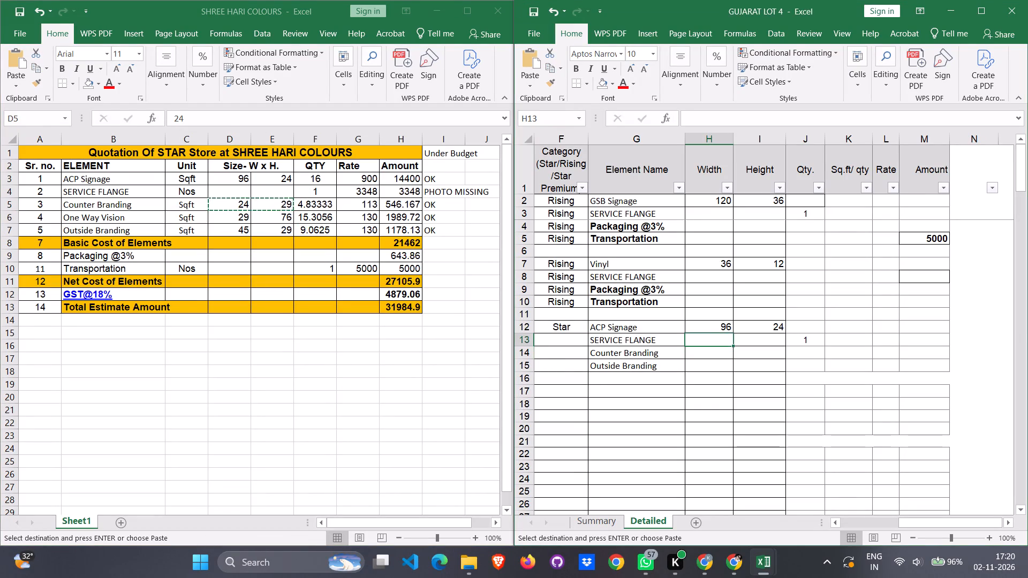
{"action": "key", "text": "ctrl+v"}
{"action": "key", "text": "ctrl+s"}
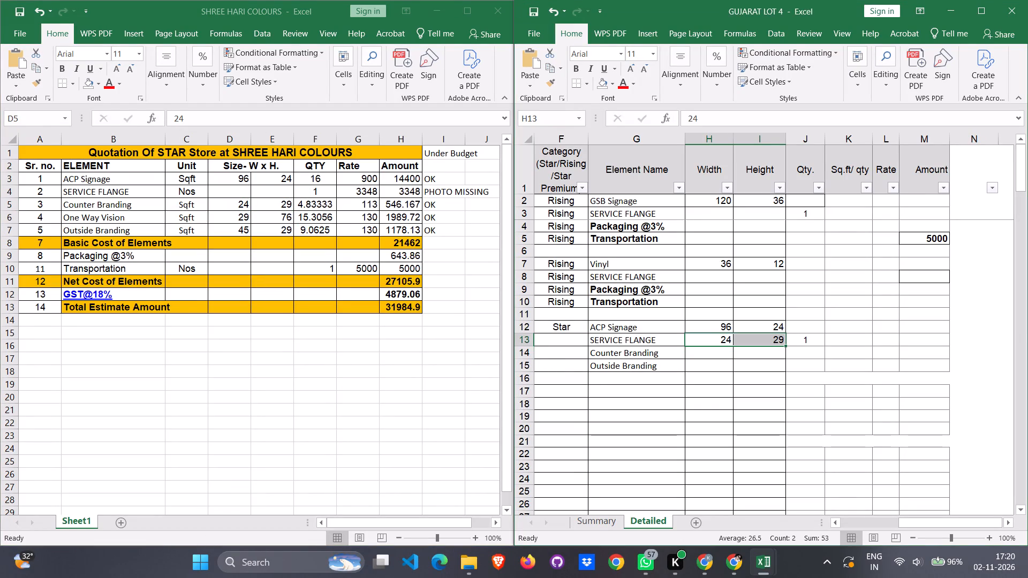
Move the 24 and 29 size values from H13:I13 to the Counter Branding row at H14:I14 and save the workbook.
{"action": "key", "text": "ctrl+x"}
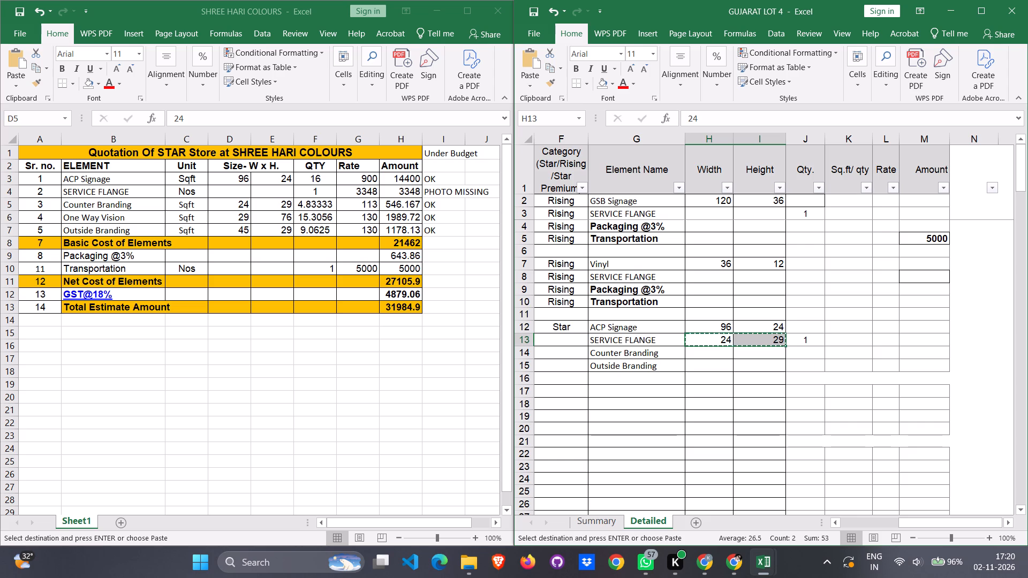
{"action": "left_click", "coordinate": [709, 352]}
{"action": "key", "text": "ctrl+v"}
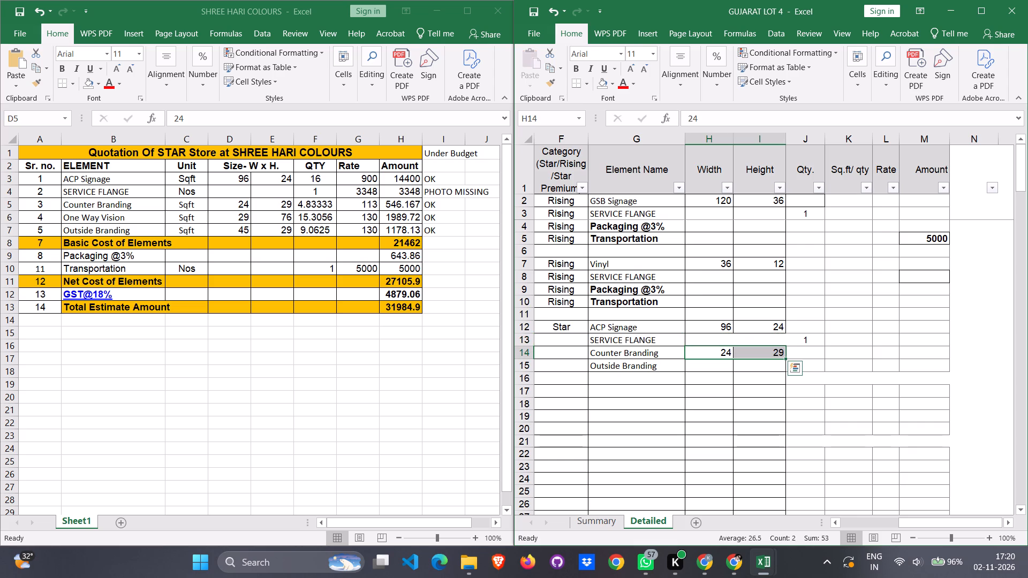
{"action": "key", "text": "ctrl+s"}
{"action": "left_click_drag", "start_coordinate": [718, 337], "coordinate": [715, 341]}
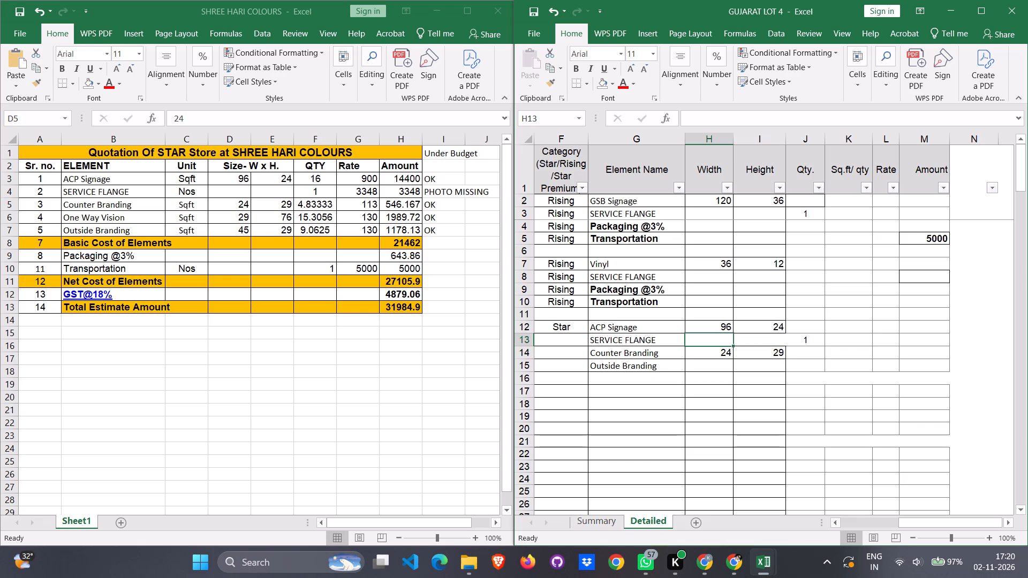
Apply all borders to the empty SERVICE FLANGE size cells H13:I13 of the Detailed sheet.
{"action": "key", "text": "shift+Right"}
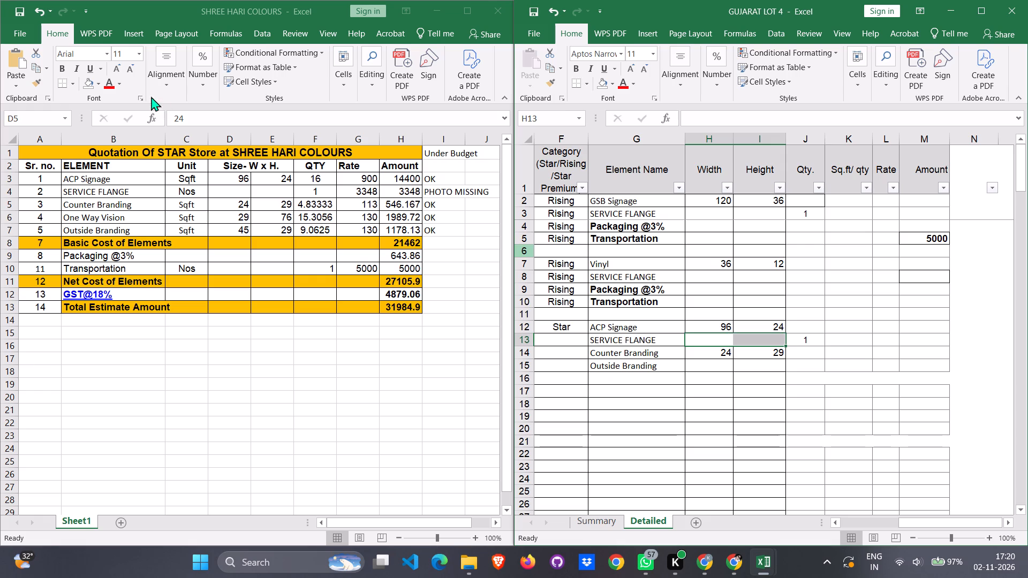
{"action": "left_click", "coordinate": [589, 86]}
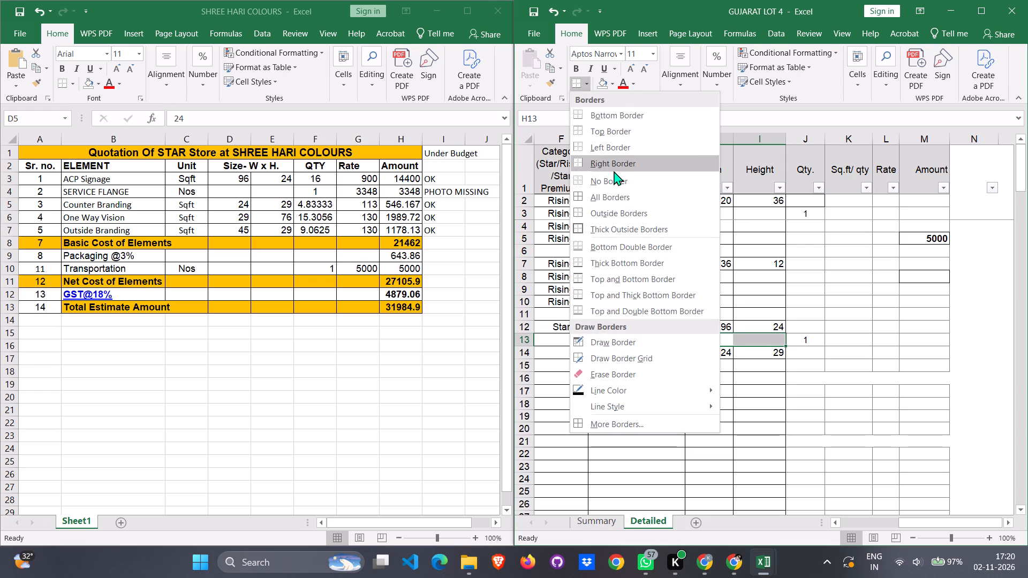
{"action": "left_click", "coordinate": [621, 195]}
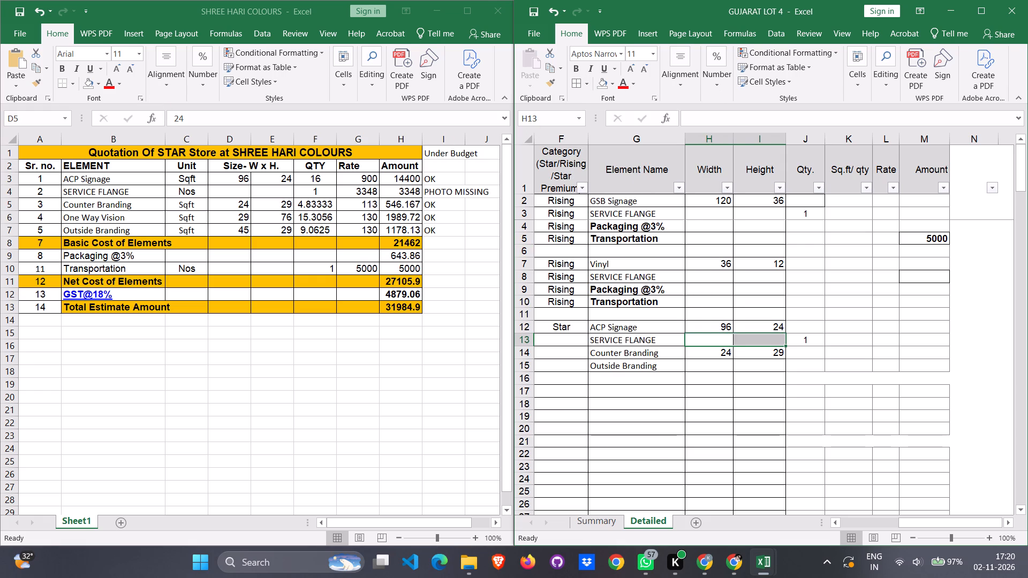
Copy the Outside Branding width 45 and height 29 from the estimate into H15:I15 of the Detailed sheet and save.
{"action": "left_click", "coordinate": [706, 366]}
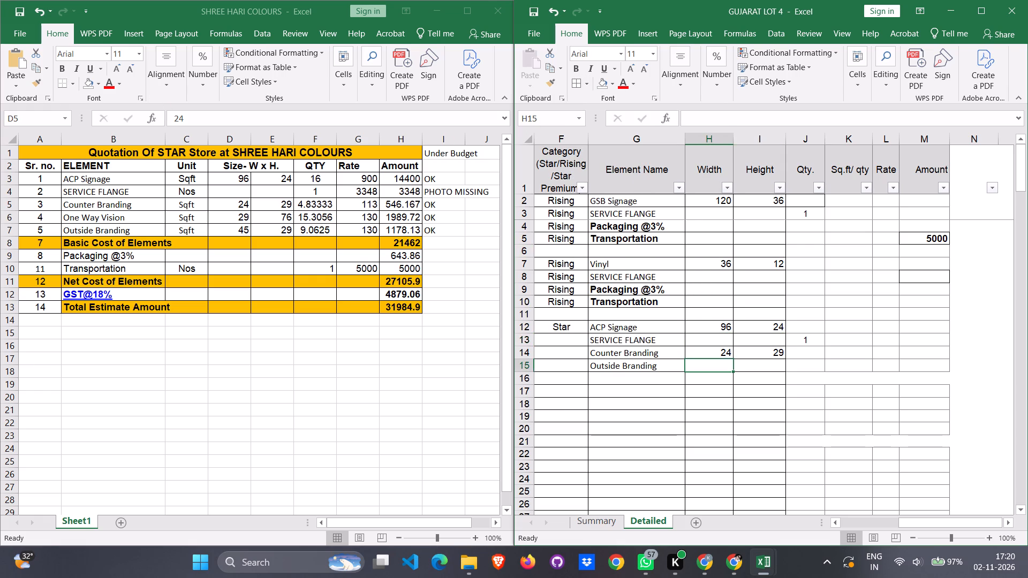
{"action": "left_click", "coordinate": [229, 228]}
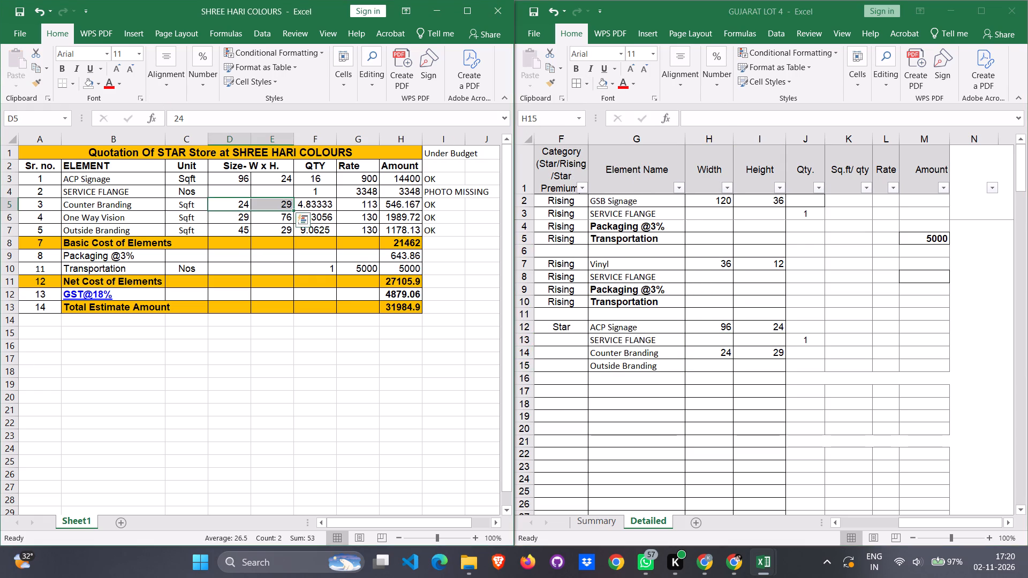
{"action": "left_click", "coordinate": [229, 228]}
{"action": "key", "text": "shift+Right"}
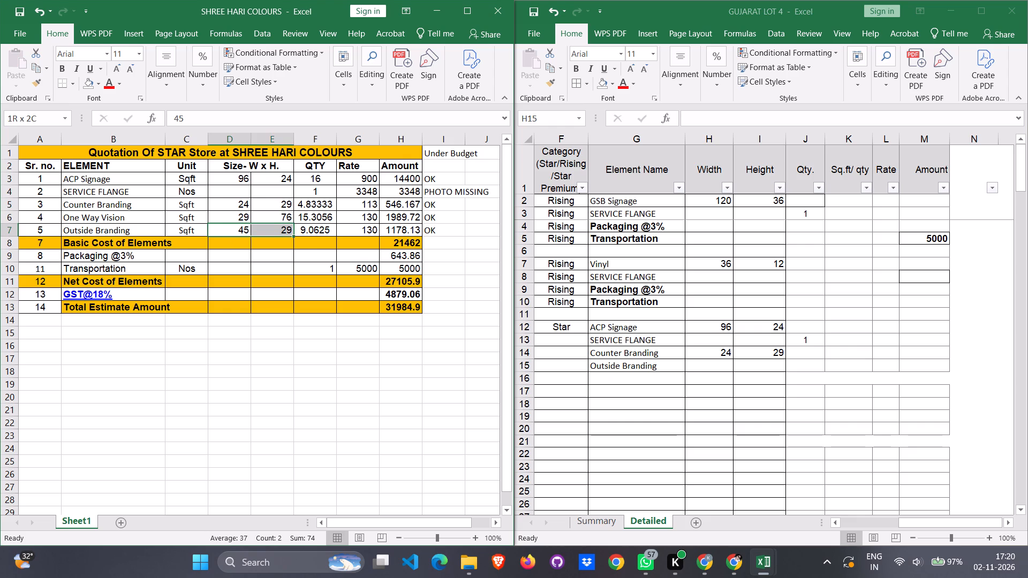
{"action": "key", "text": "ctrl+c"}
{"action": "double_click", "coordinate": [693, 363]}
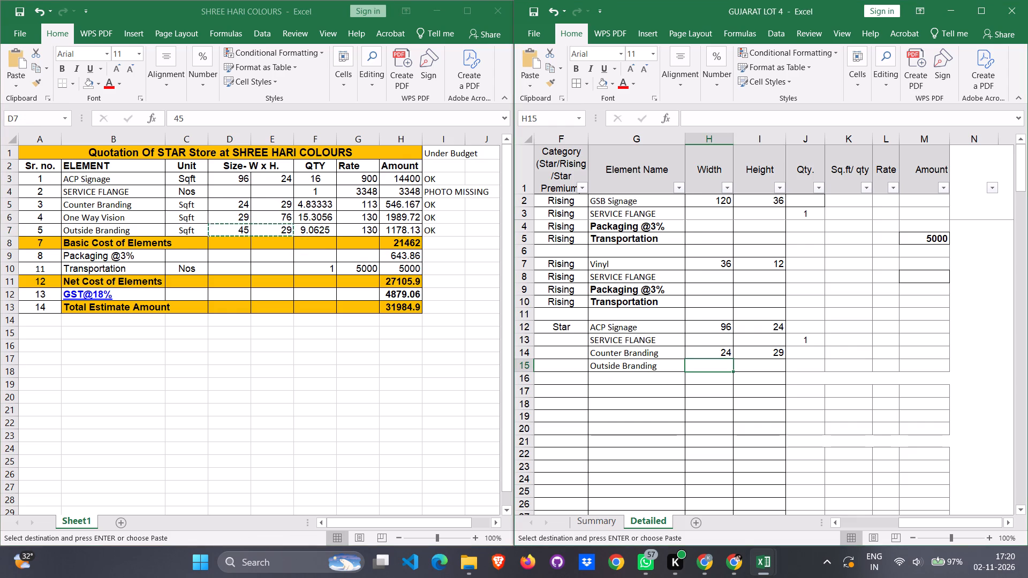
{"action": "key", "text": "ctrl+v"}
{"action": "key", "text": "ctrl+s"}
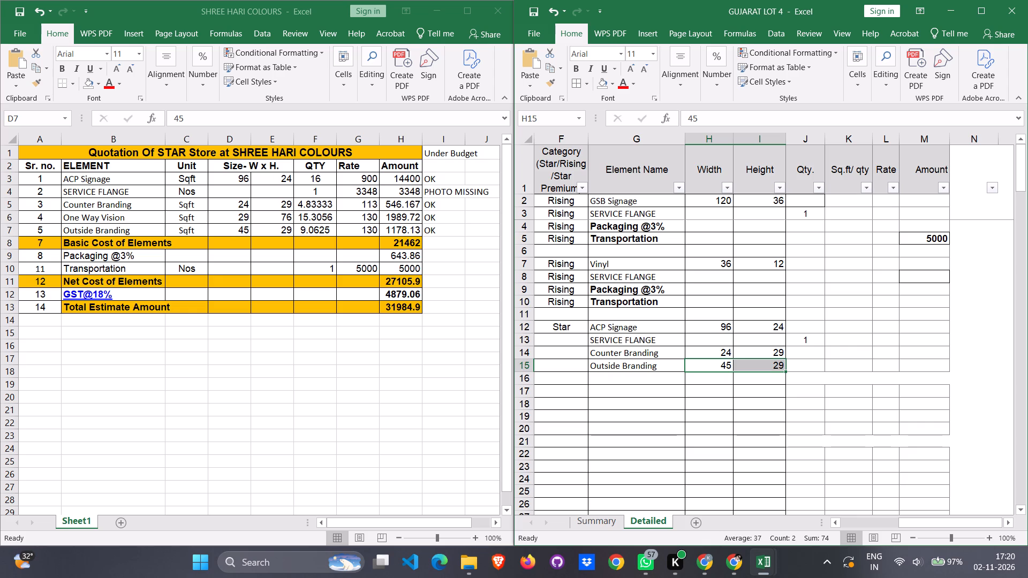
Copy the Packaging @3% and Transportation labels from G9:G10 into G16:G17 below Outside Branding and save the workbook.
{"action": "left_click", "coordinate": [629, 290]}
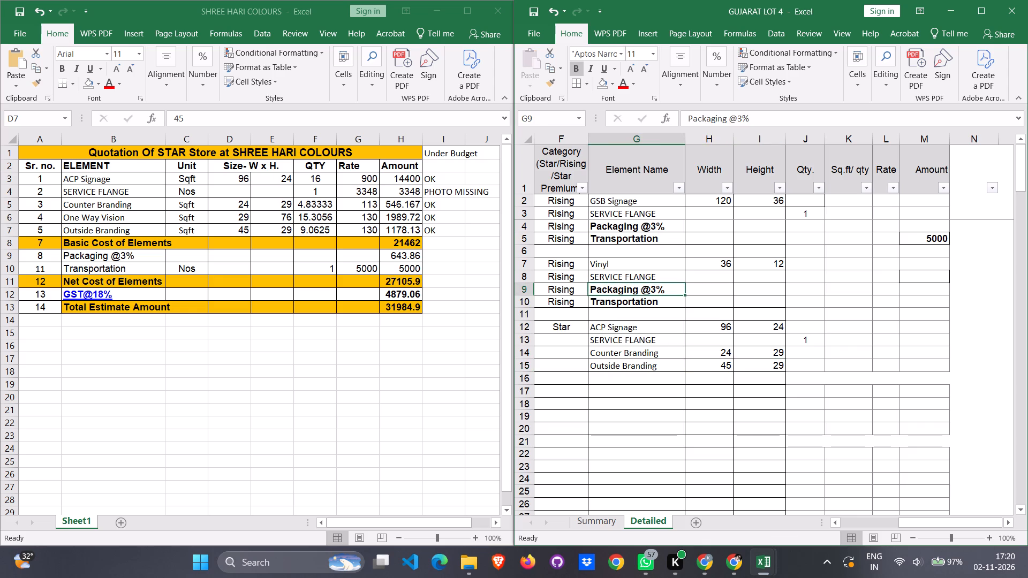
{"action": "key", "text": "shift+Down"}
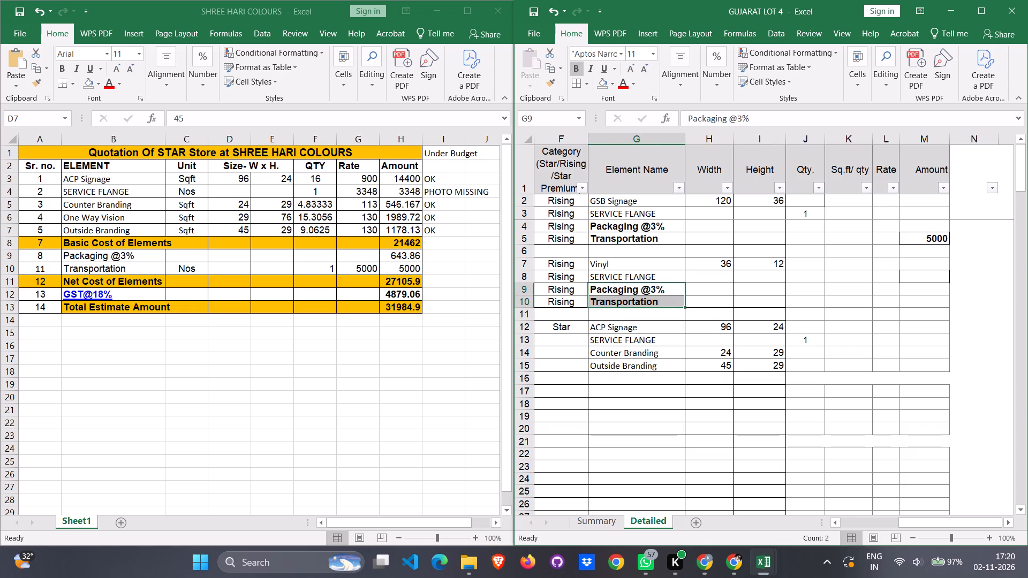
{"action": "key", "text": "ctrl+c"}
{"action": "left_click", "coordinate": [634, 376]}
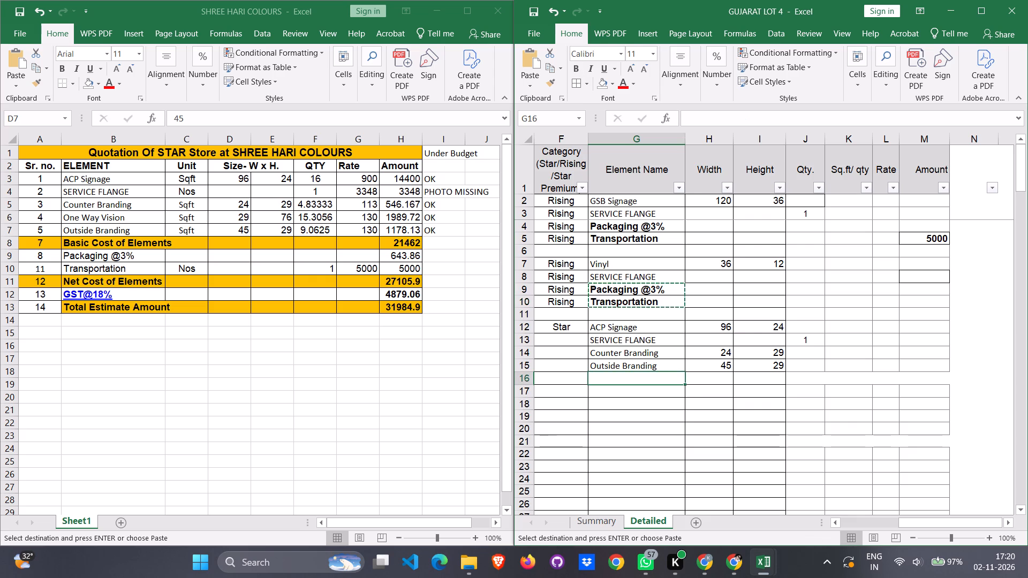
{"action": "key", "text": "ctrl+v"}
{"action": "key", "text": "ctrl+s"}
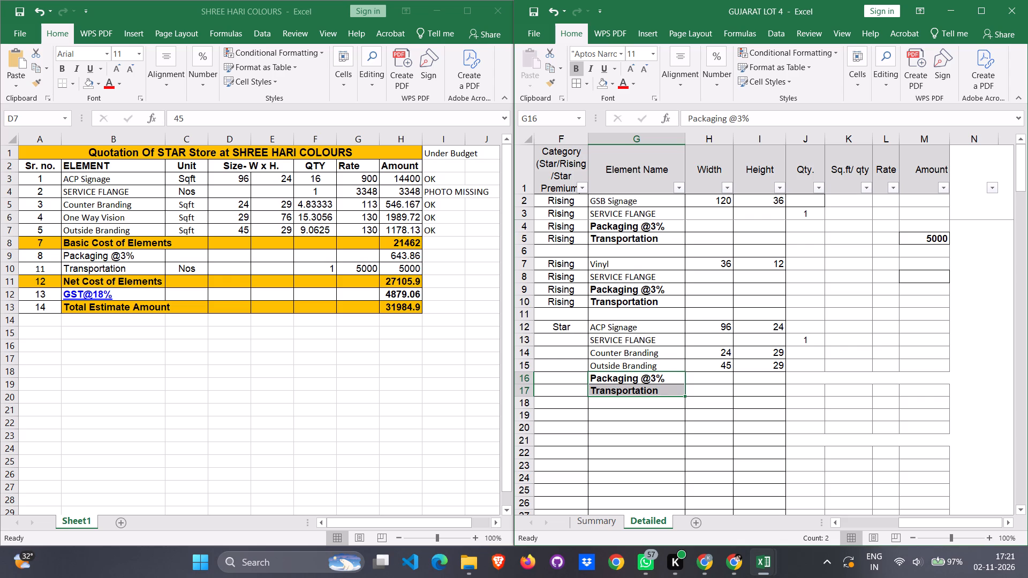
Enter a Transportation amount of 5000 in M10 of the Detailed sheet and save.
{"action": "left_click", "coordinate": [654, 302]}
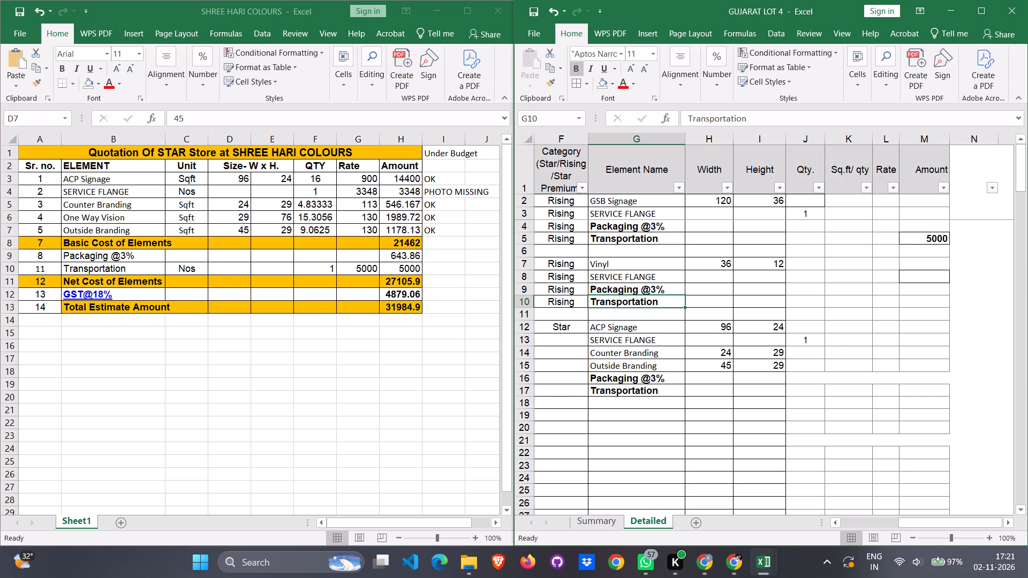
{"action": "key", "text": "Right"}
{"action": "key", "text": "Right"}
{"action": "key", "text": "Right"}
{"action": "key", "text": "Right"}
{"action": "key", "text": "Right"}
{"action": "key", "text": "Right"}
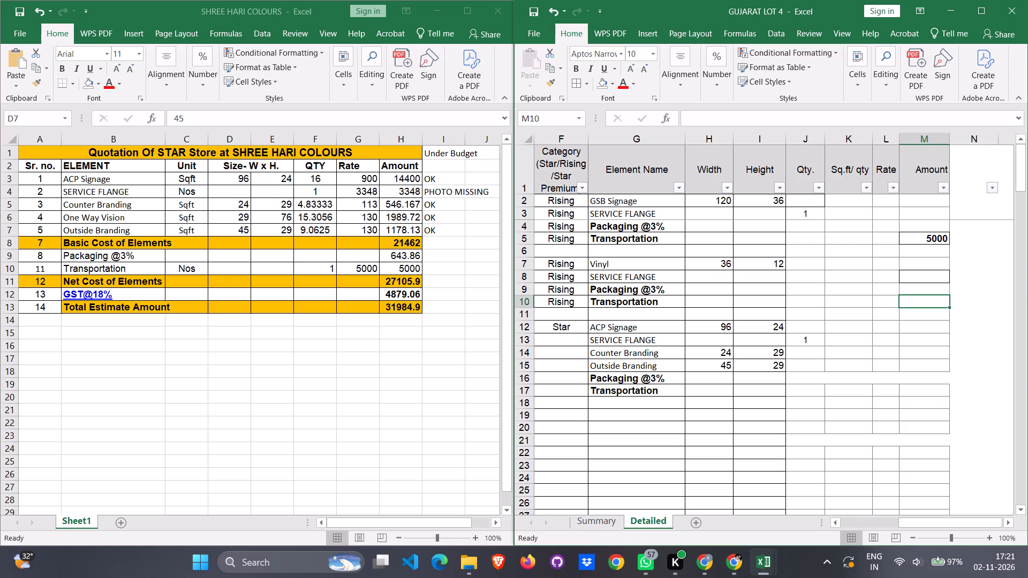
{"action": "type", "text": "5000"}
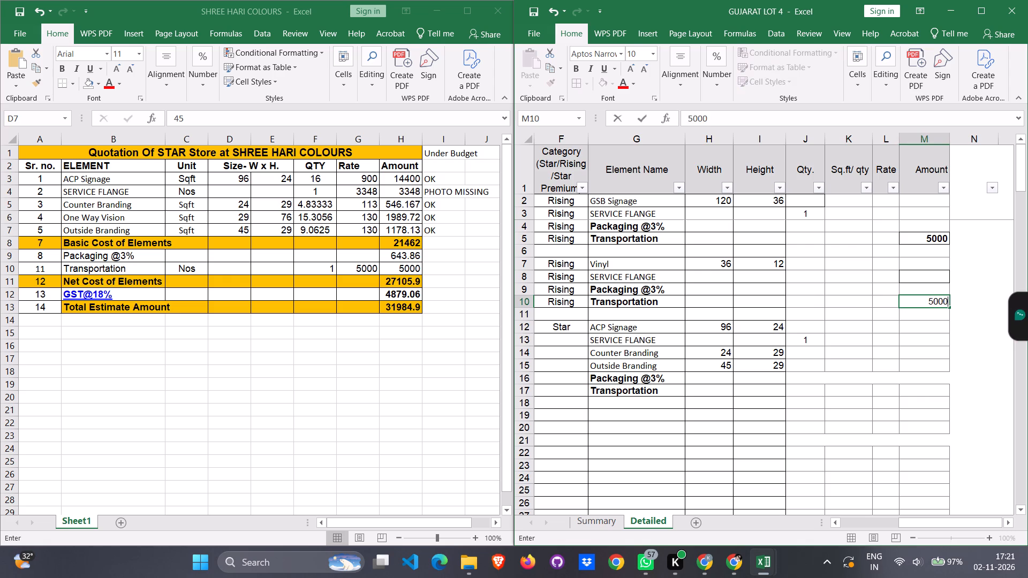
{"action": "key", "text": "ctrl+s"}
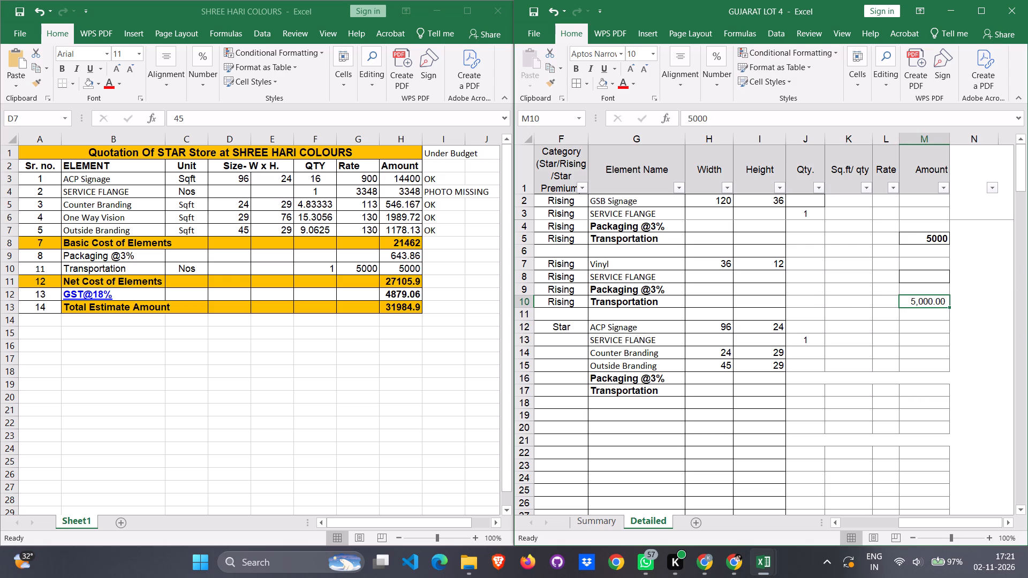
Enter a Transportation amount of 5000 in M17 of the Detailed sheet and save.
{"action": "left_click", "coordinate": [920, 393]}
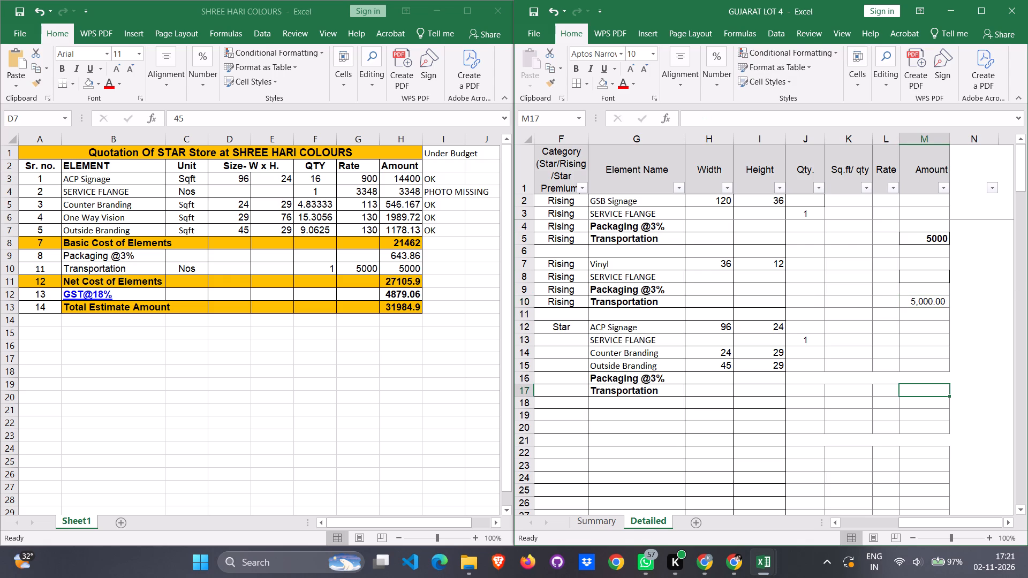
{"action": "key", "text": "5"}
{"action": "type", "text": "000"}
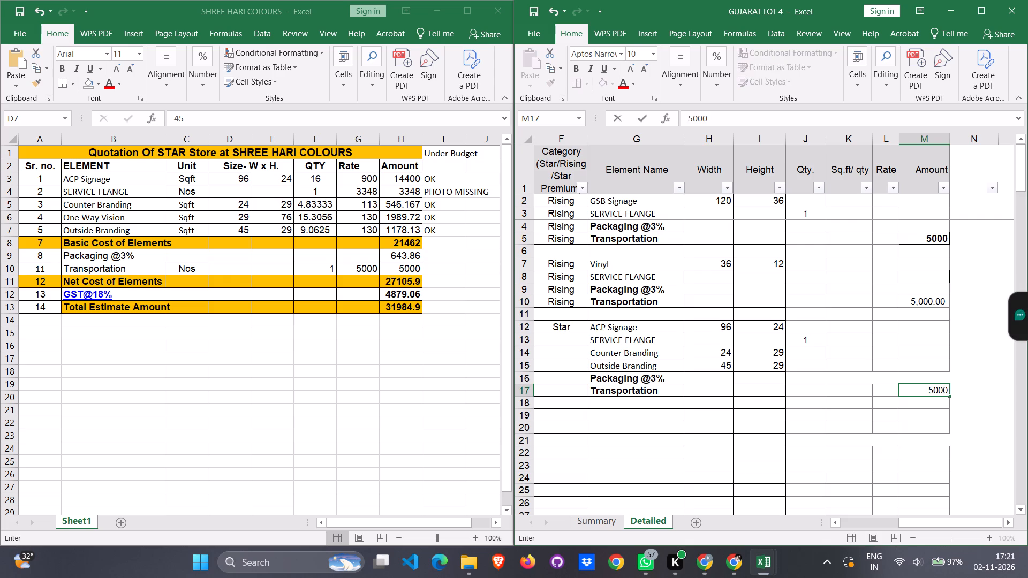
{"action": "key", "text": "ctrl+s"}
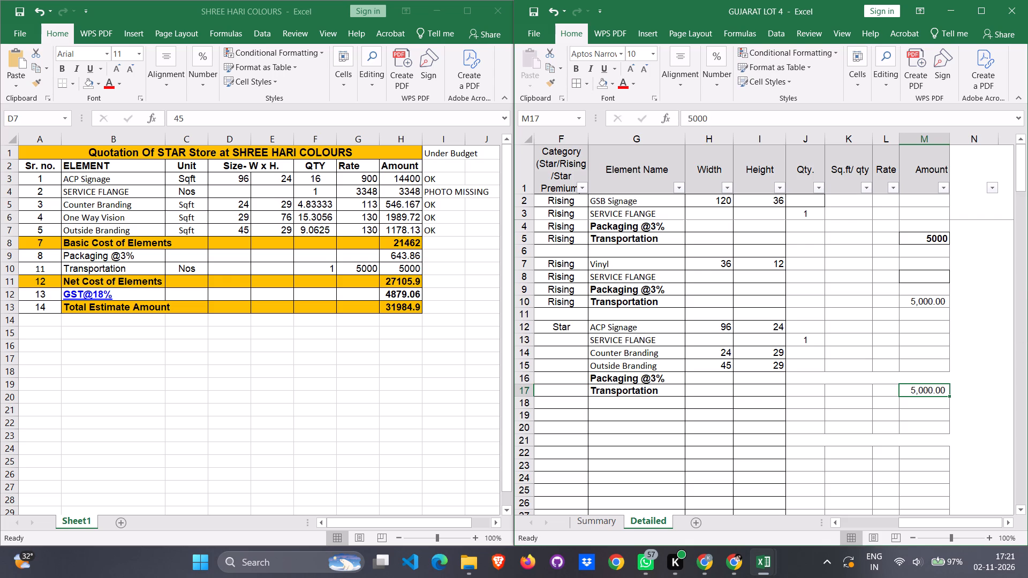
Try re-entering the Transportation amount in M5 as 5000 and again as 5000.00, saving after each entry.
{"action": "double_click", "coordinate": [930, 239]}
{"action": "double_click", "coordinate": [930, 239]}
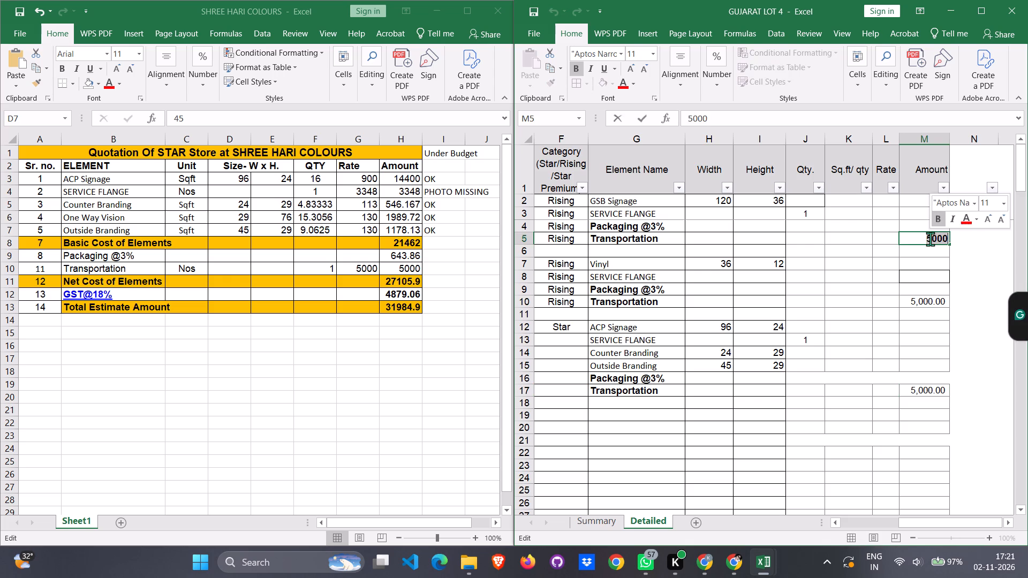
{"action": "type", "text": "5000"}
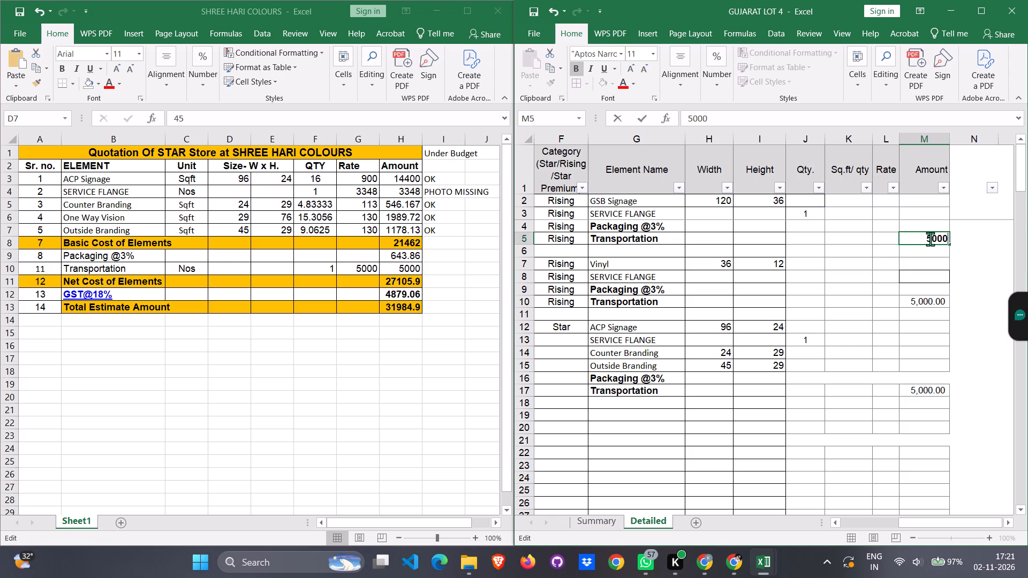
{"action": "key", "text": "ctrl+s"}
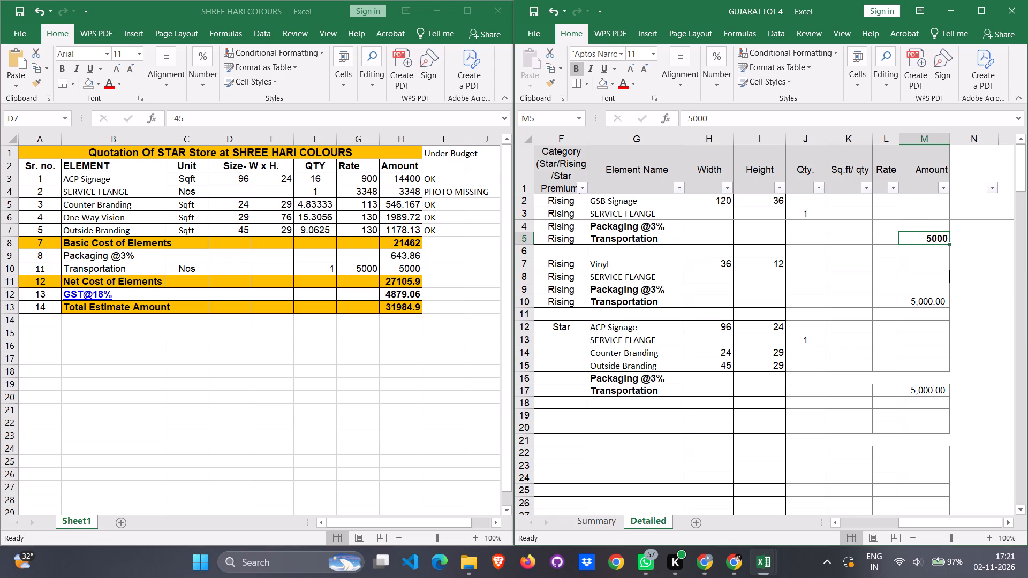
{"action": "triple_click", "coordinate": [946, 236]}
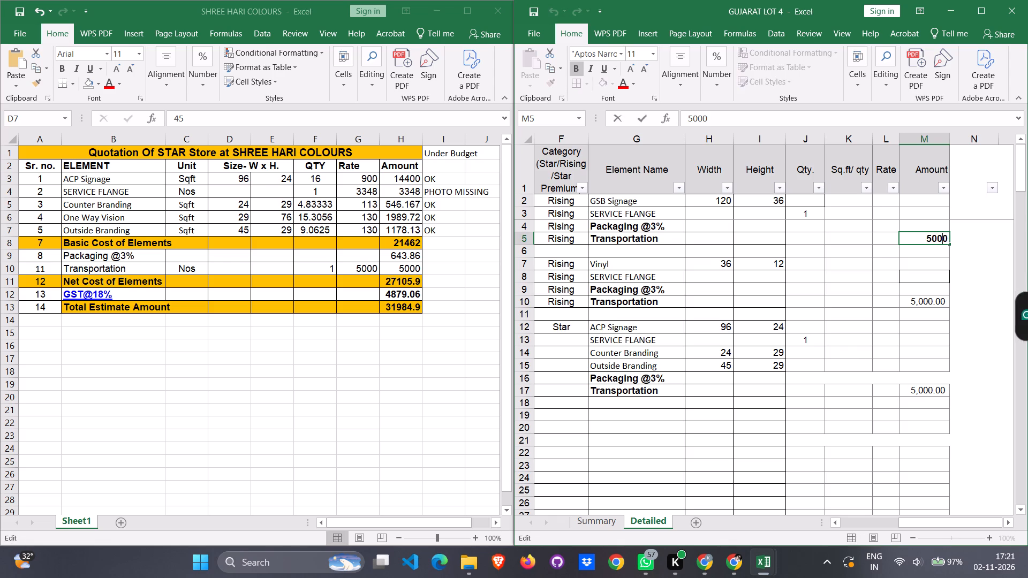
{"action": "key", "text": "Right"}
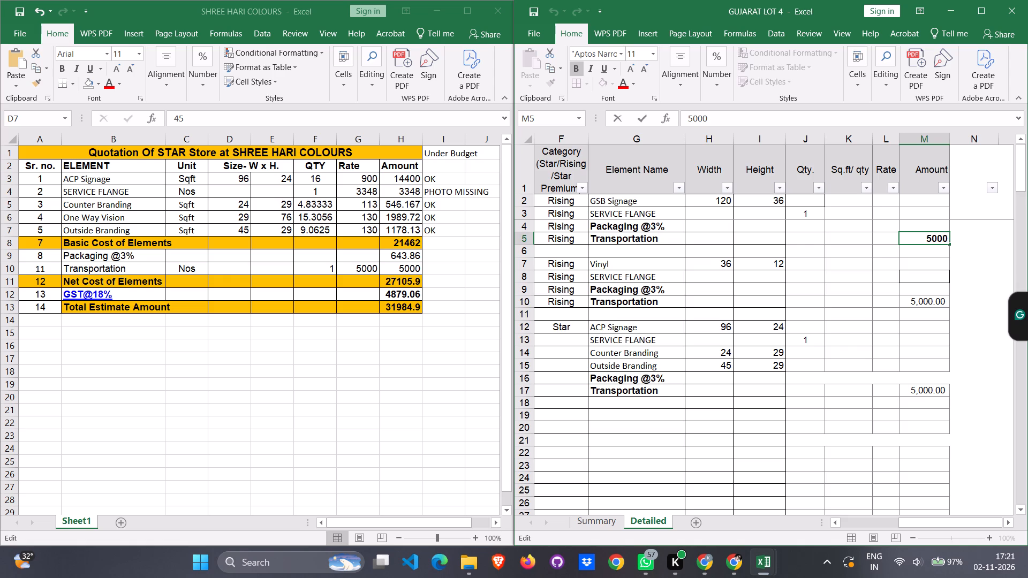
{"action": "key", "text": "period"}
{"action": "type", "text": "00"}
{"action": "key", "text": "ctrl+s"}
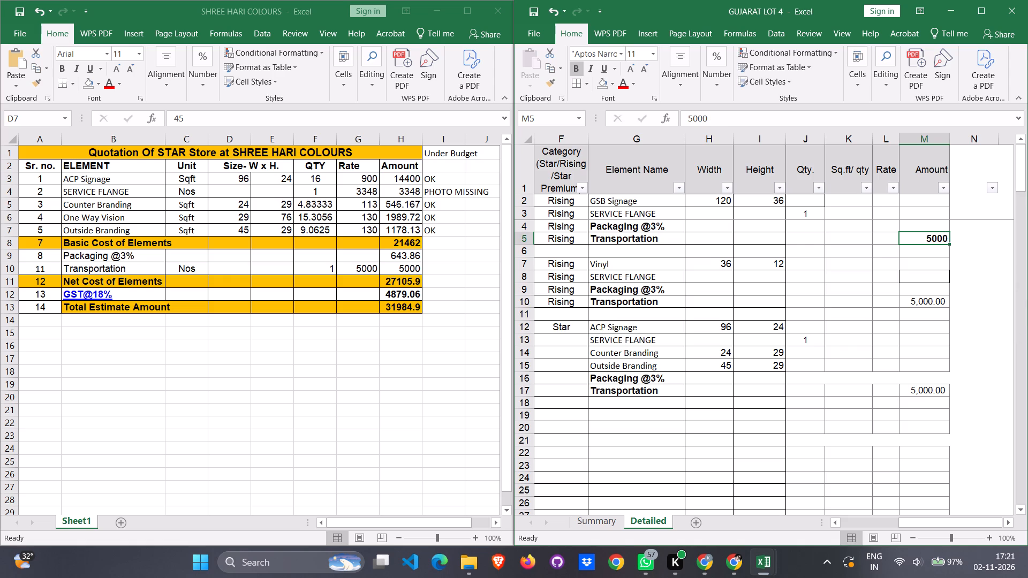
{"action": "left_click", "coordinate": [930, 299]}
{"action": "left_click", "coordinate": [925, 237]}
Copy the SHREE HARI COLOURS dealer details from A12:F12 down through row 17 of the Detailed sheet and save.
{"action": "scroll", "coordinate": [702, 421], "scroll_direction": "right", "scroll_amount": 7}
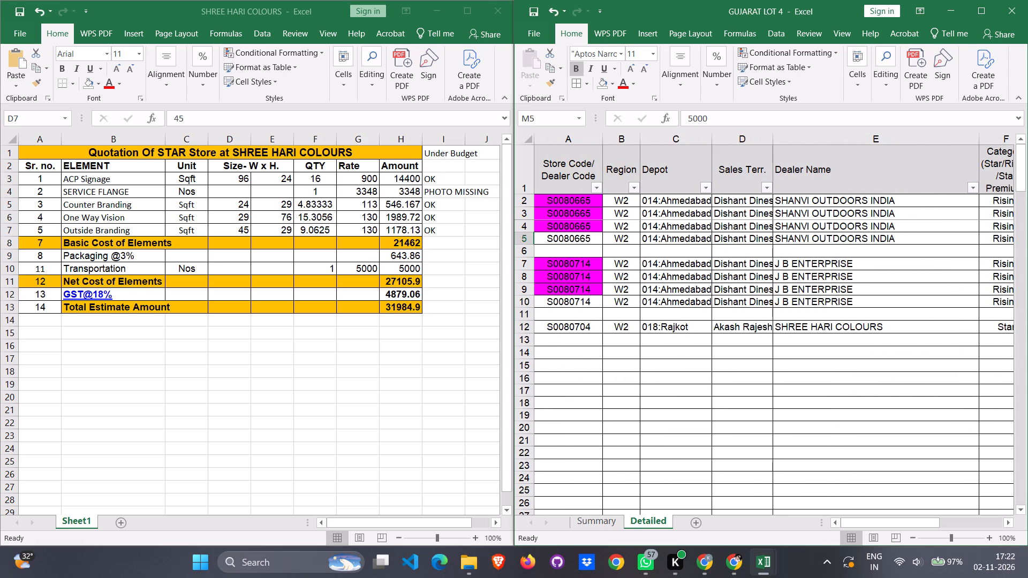
{"action": "left_click", "coordinate": [574, 329]}
{"action": "key", "text": "shift+Right"}
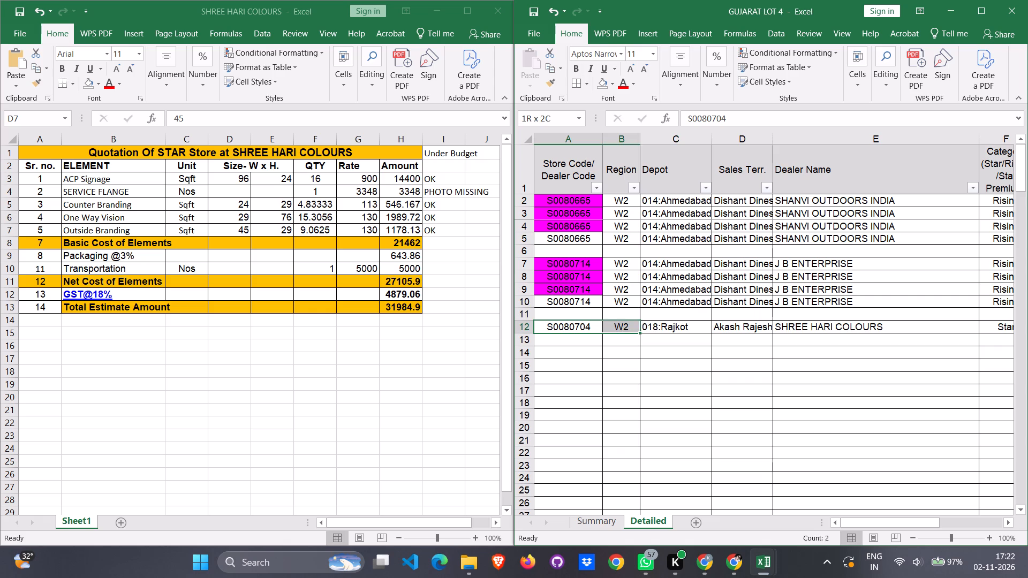
{"action": "key", "text": "shift+Right"}
{"action": "key", "text": "shift+Right"}
{"action": "key", "text": "shift+Right"}
{"action": "key", "text": "shift+Right"}
{"action": "key", "text": "ctrl+c"}
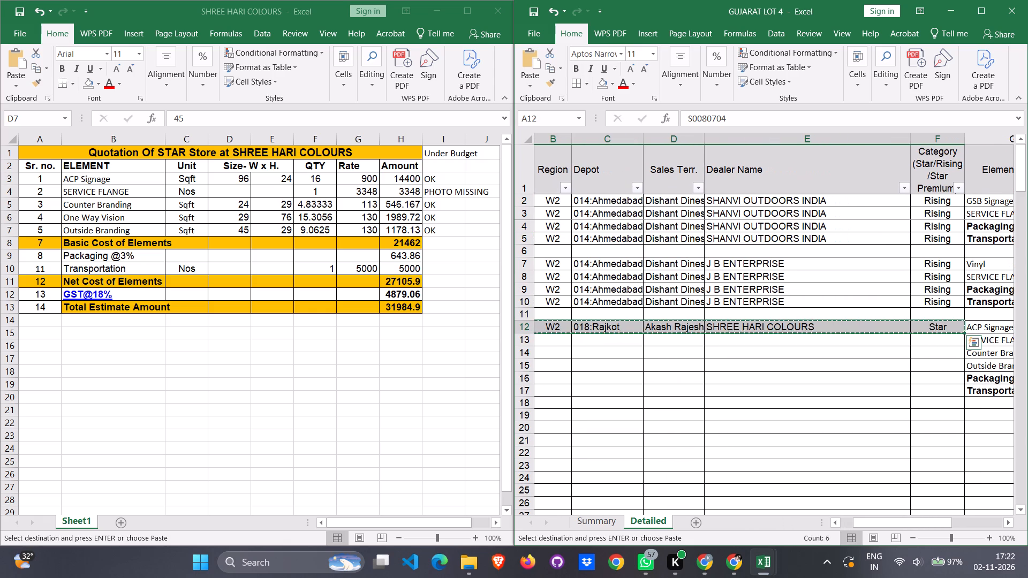
{"action": "key", "text": "shift+Down"}
{"action": "key", "text": "shift+Down"}
{"action": "key", "text": "shift+Down"}
{"action": "key", "text": "shift+Down"}
{"action": "key", "text": "shift+Down"}
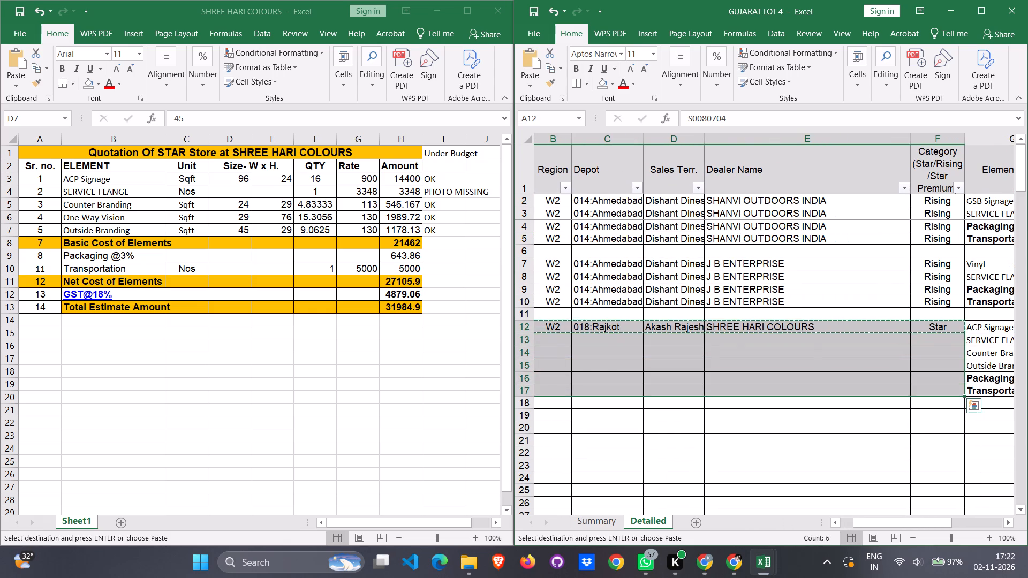
{"action": "key", "text": "ctrl+v"}
{"action": "key", "text": "ctrl+s"}
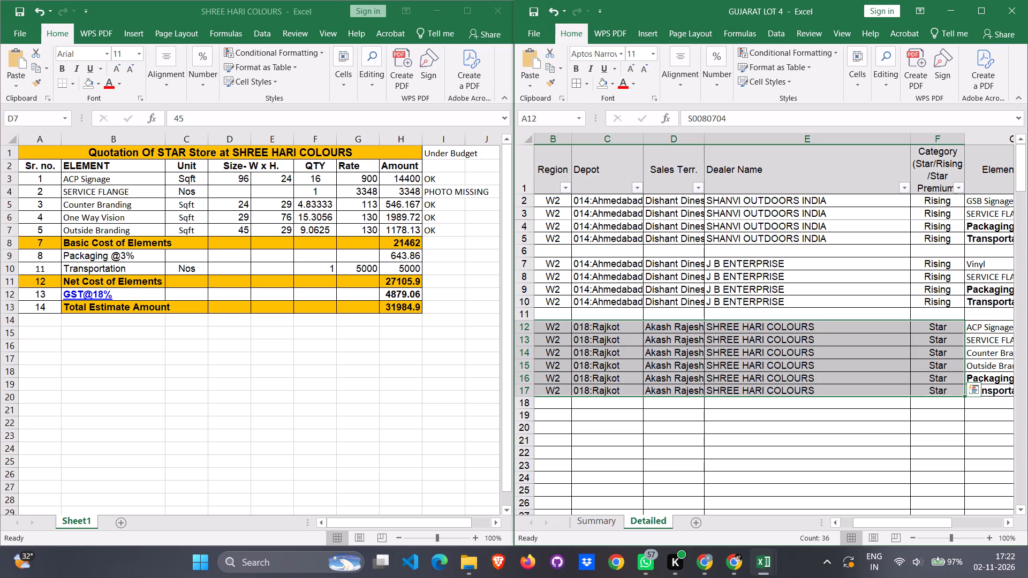
{"action": "scroll", "coordinate": [505, 350], "scroll_direction": "left", "scroll_amount": 1}
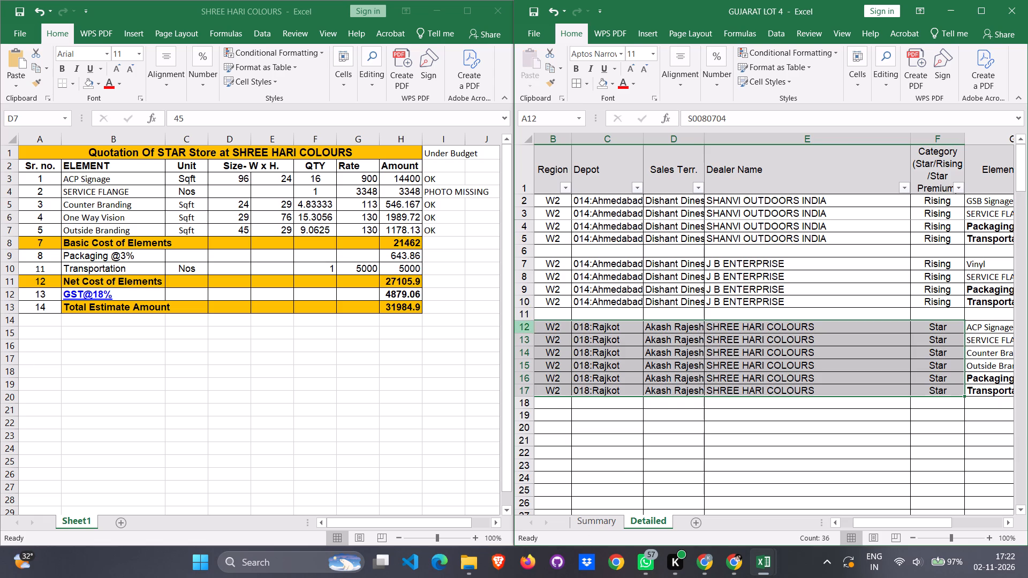
{"action": "scroll", "coordinate": [654, 348], "scroll_direction": "left", "scroll_amount": 1}
{"action": "scroll", "coordinate": [776, 356], "scroll_direction": "left", "scroll_amount": 2}
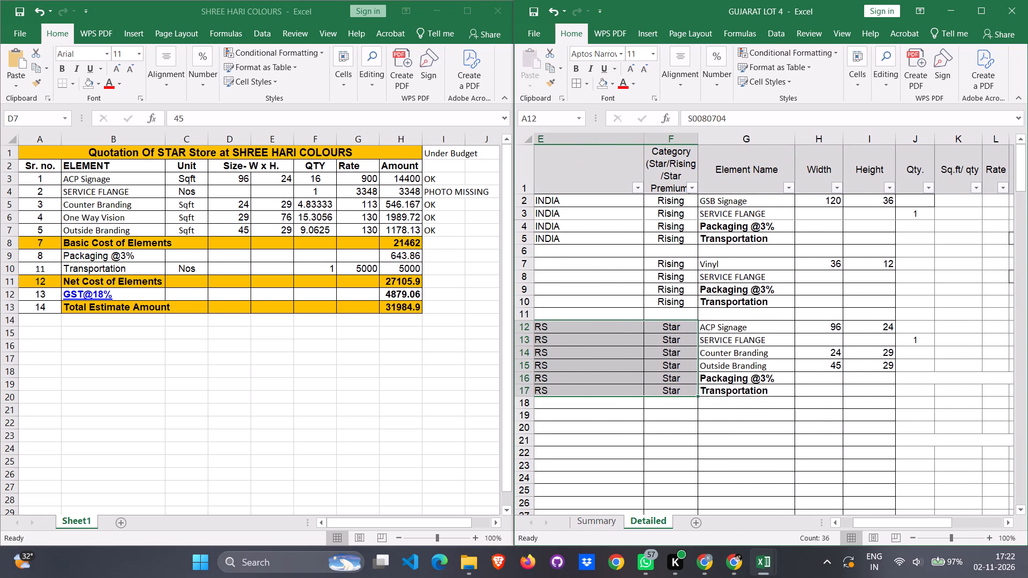
{"action": "scroll", "coordinate": [783, 352], "scroll_direction": "left", "scroll_amount": 2}
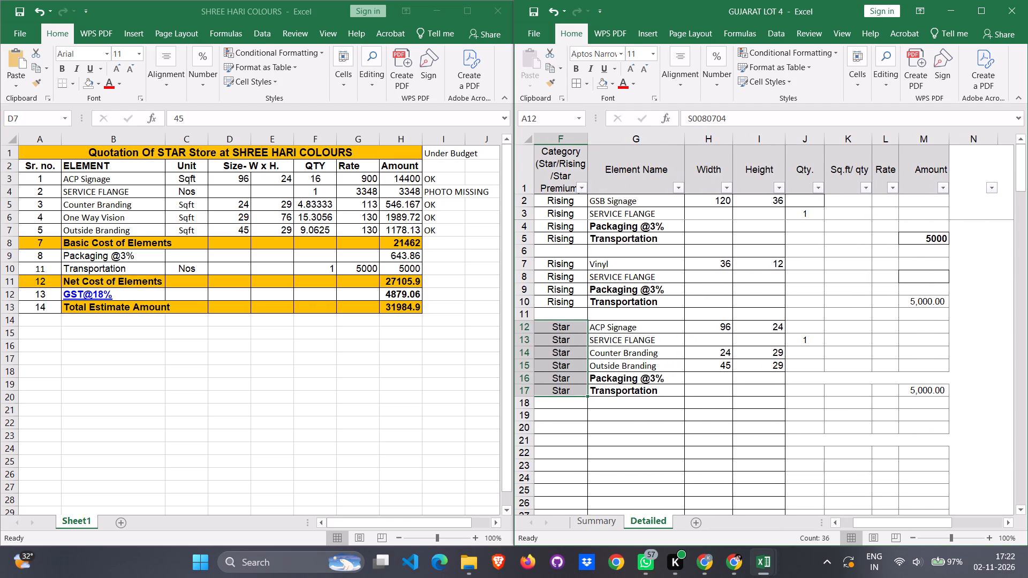
Make the Transportation amounts in M10 and M17 of the Detailed sheet bold and save.
{"action": "scroll", "coordinate": [783, 352], "scroll_direction": "left", "scroll_amount": 1}
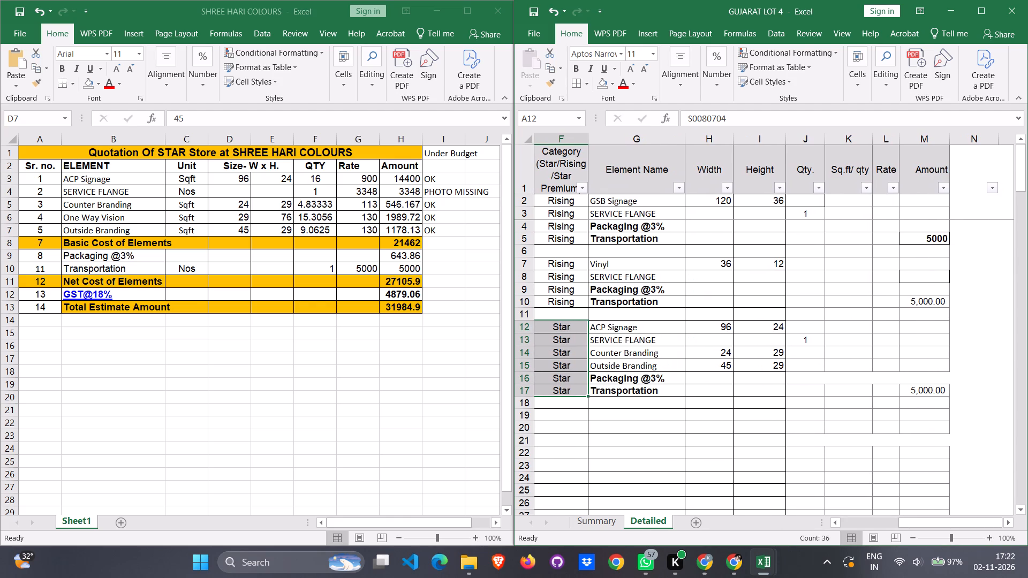
{"action": "left_click", "coordinate": [919, 301]}
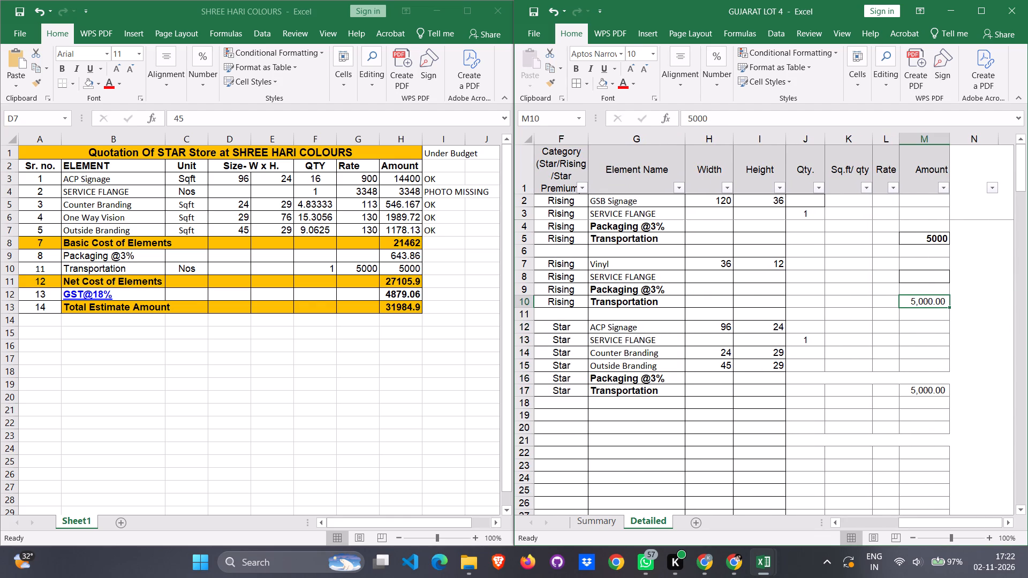
{"action": "left_click", "coordinate": [934, 390], "text": "ctrl"}
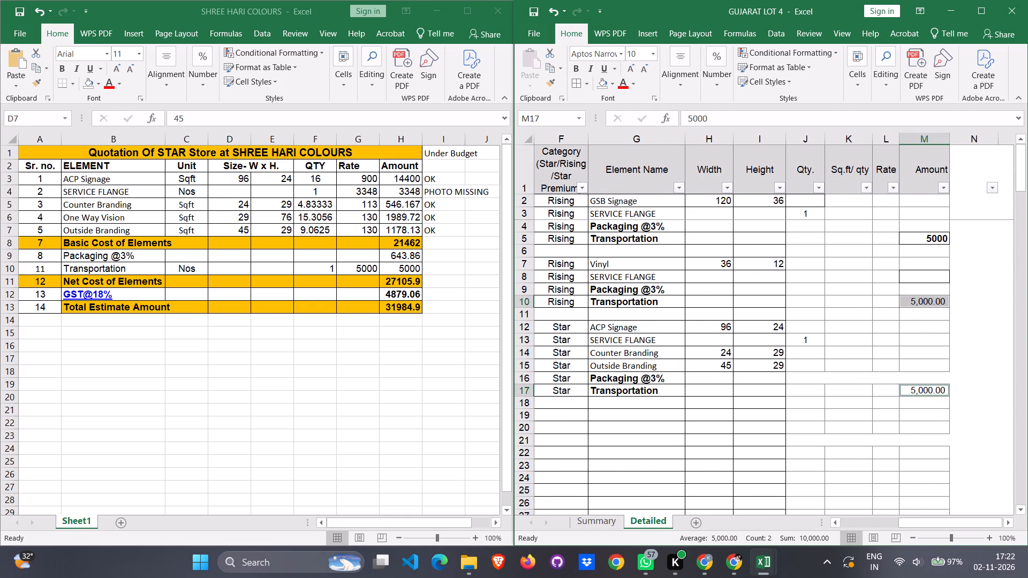
{"action": "left_click", "coordinate": [572, 67]}
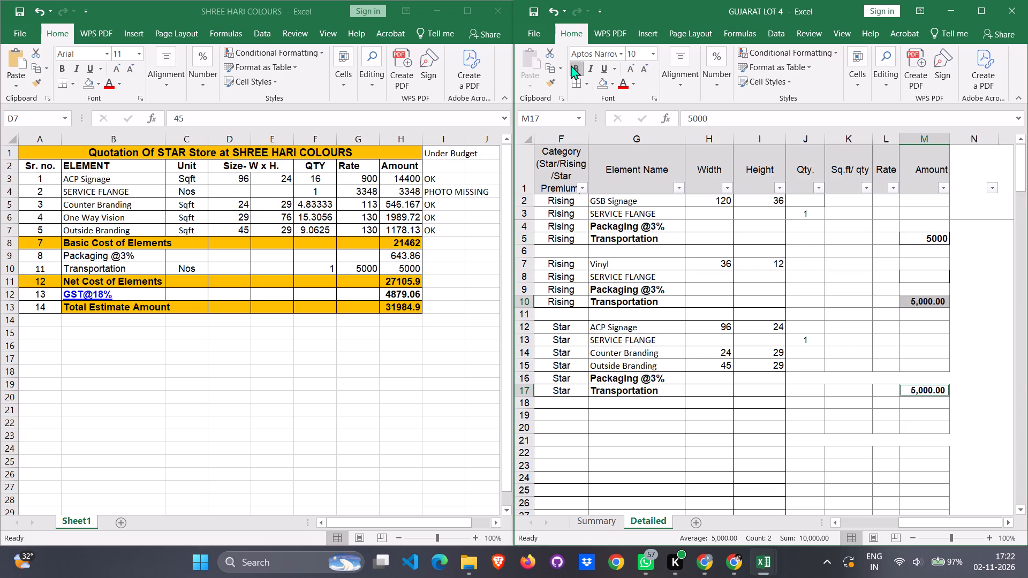
{"action": "key", "text": "ctrl+s"}
Copy the SUPRIM COLOURS dealer details from A11:F11 of the Summary sheet into row 19 of the Detailed sheet, starting at A19.
{"action": "scroll", "coordinate": [610, 407], "scroll_direction": "right", "scroll_amount": 6}
{"action": "left_click", "coordinate": [573, 415]}
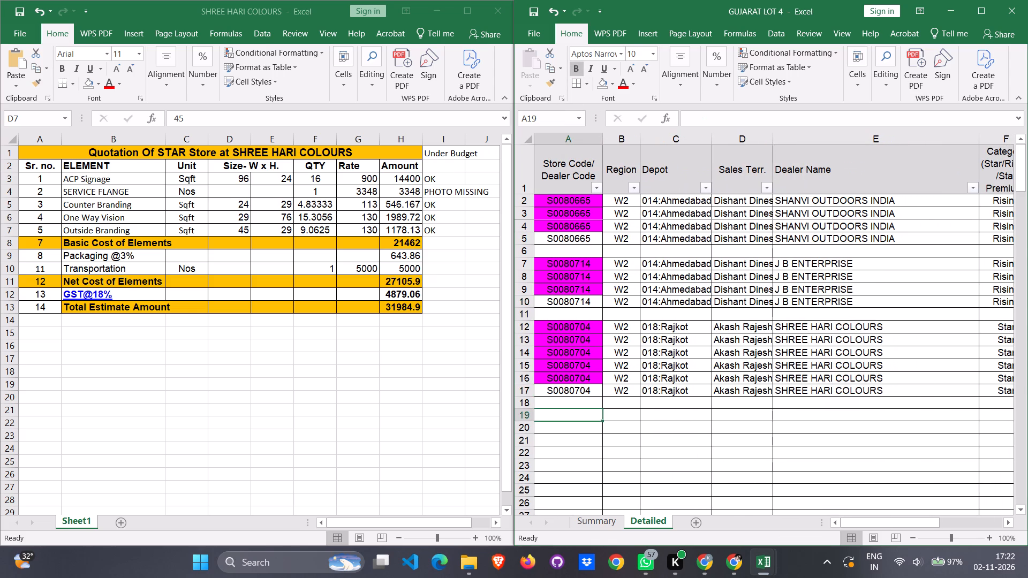
{"action": "left_click", "coordinate": [592, 517]}
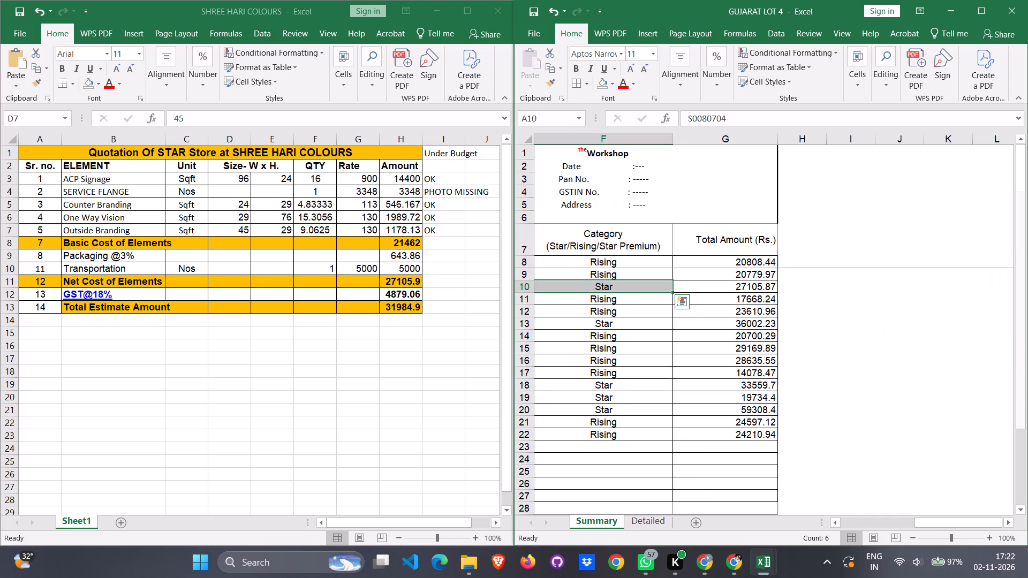
{"action": "scroll", "coordinate": [604, 321], "scroll_direction": "right", "scroll_amount": 14}
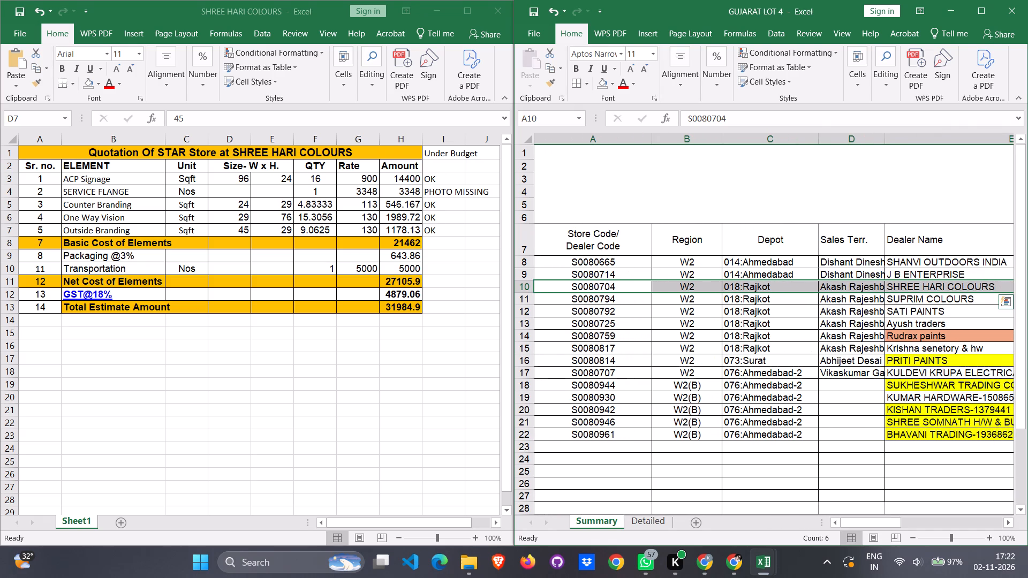
{"action": "left_click", "coordinate": [531, 299]}
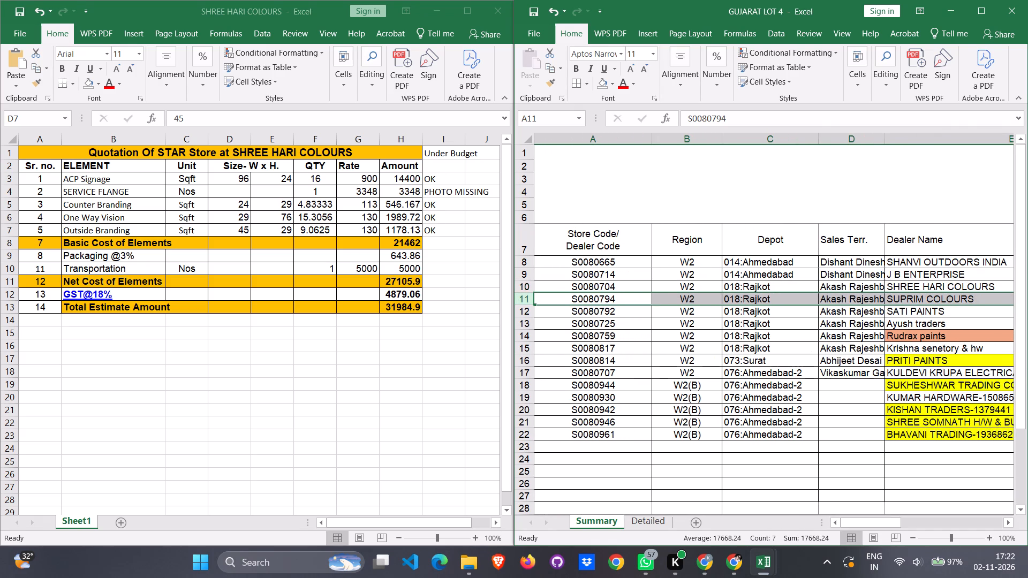
{"action": "scroll", "coordinate": [564, 332], "scroll_direction": "left", "scroll_amount": 10}
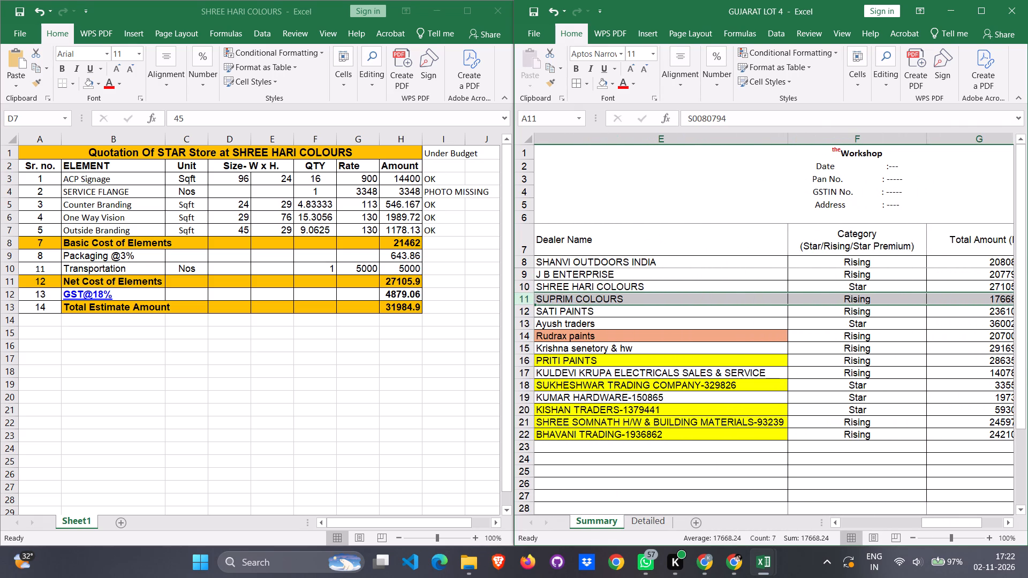
{"action": "left_click", "coordinate": [957, 298], "text": "shift"}
{"action": "left_click", "coordinate": [957, 298], "text": "shift"}
{"action": "key", "text": "shift+Left"}
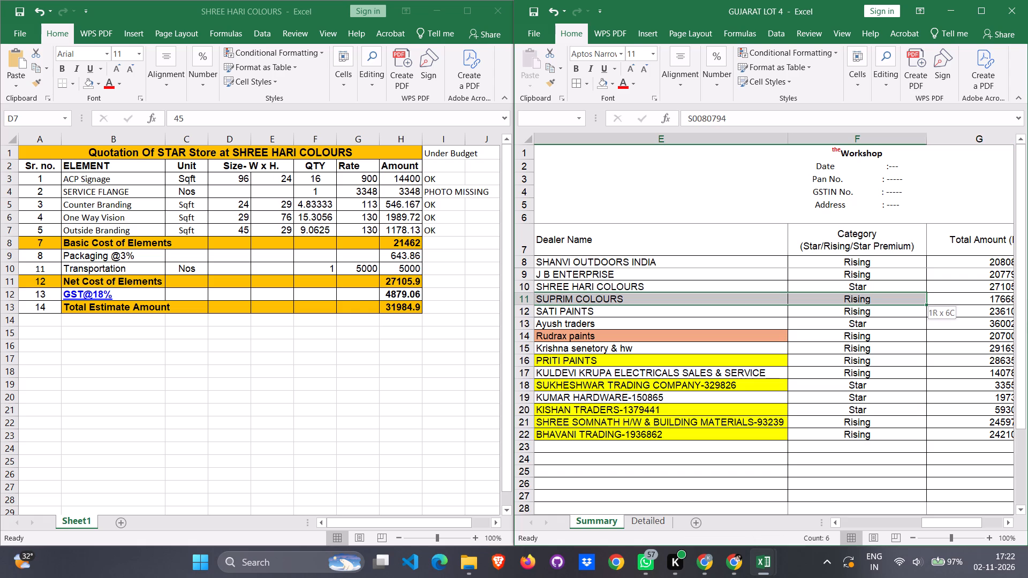
{"action": "key", "text": "ctrl+c"}
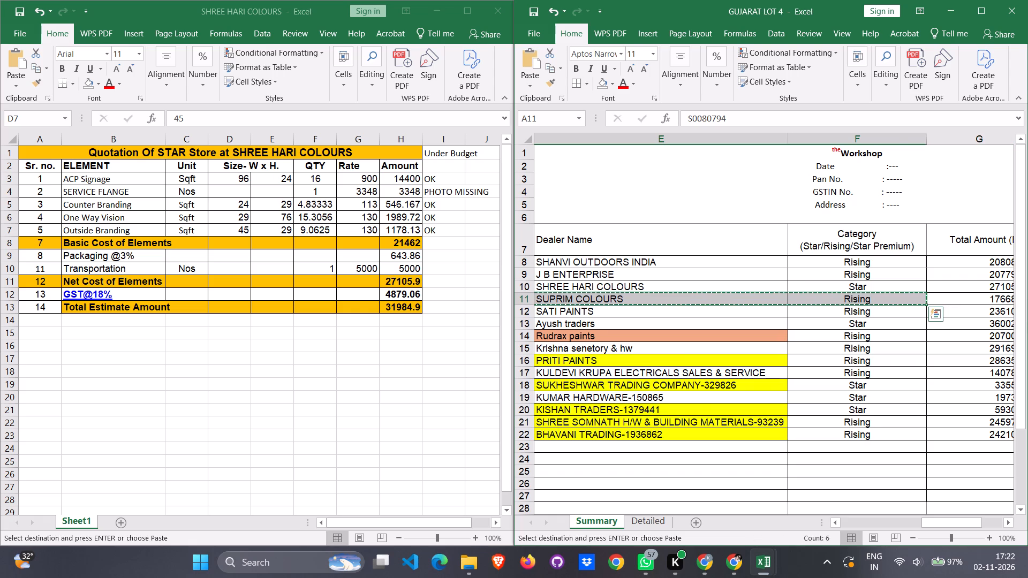
{"action": "scroll", "coordinate": [912, 334], "scroll_direction": "right", "scroll_amount": 3}
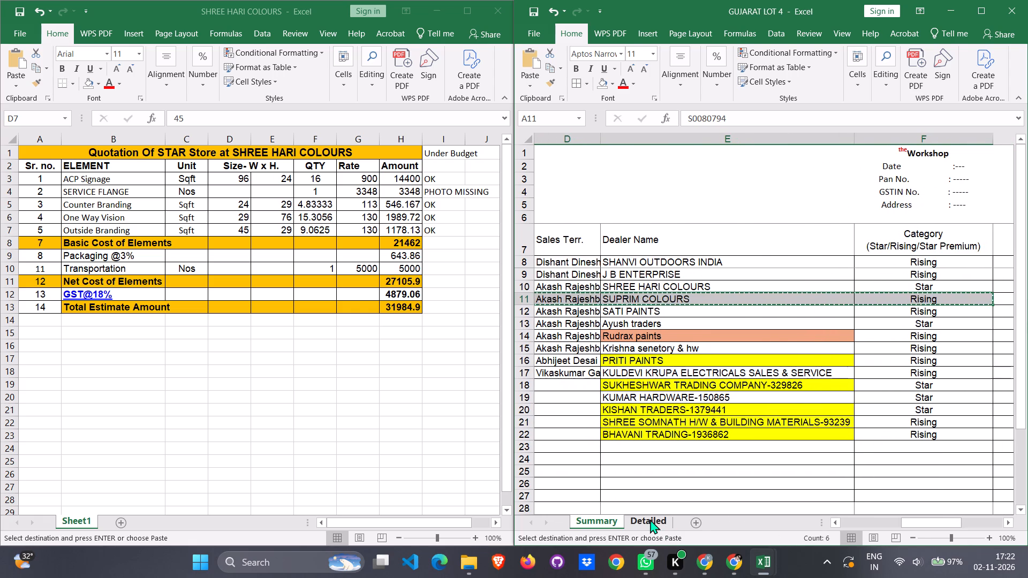
{"action": "left_click", "coordinate": [650, 519]}
{"action": "key", "text": "ctrl+v"}
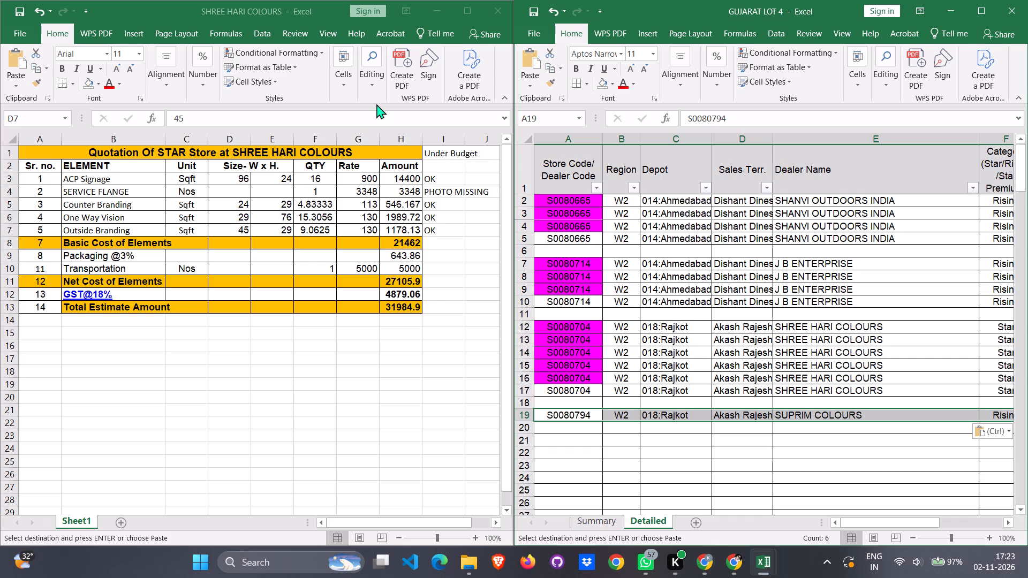
Close the SHREE HARI COLOURS estimate, search the estimates folder for SUPR, and open SUPREME COLOURS beside the requisition workbook.
{"action": "left_click", "coordinate": [488, 12]}
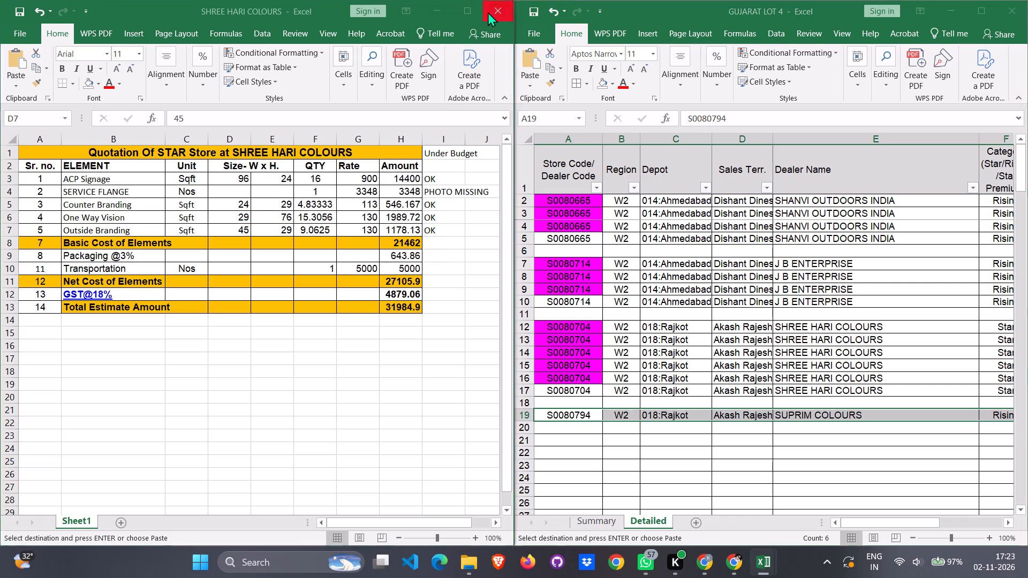
{"action": "left_click", "coordinate": [465, 46]}
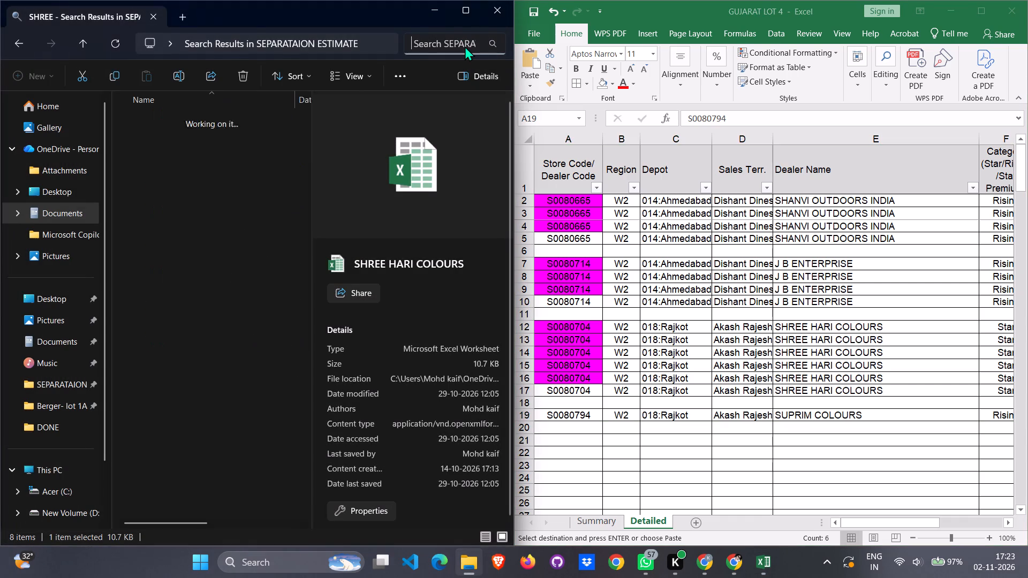
{"action": "type", "text": "SUPRIM"}
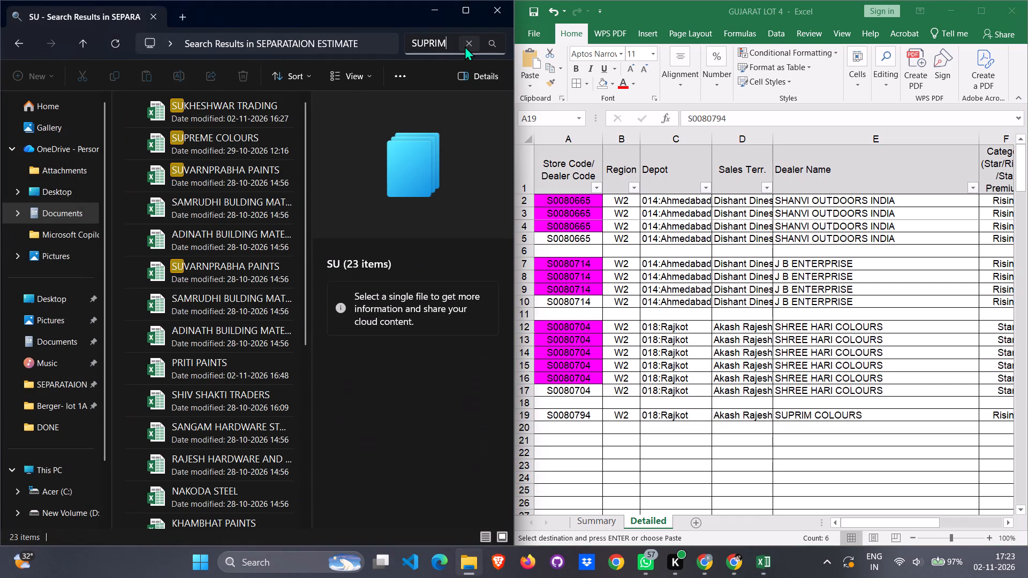
{"action": "key", "text": "BackSpace"}
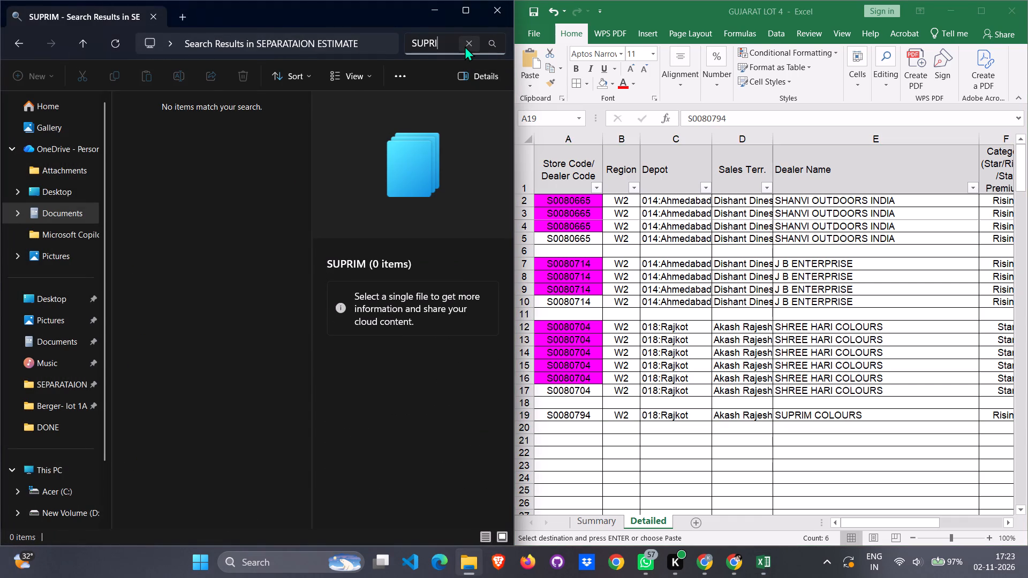
{"action": "key", "text": "BackSpace"}
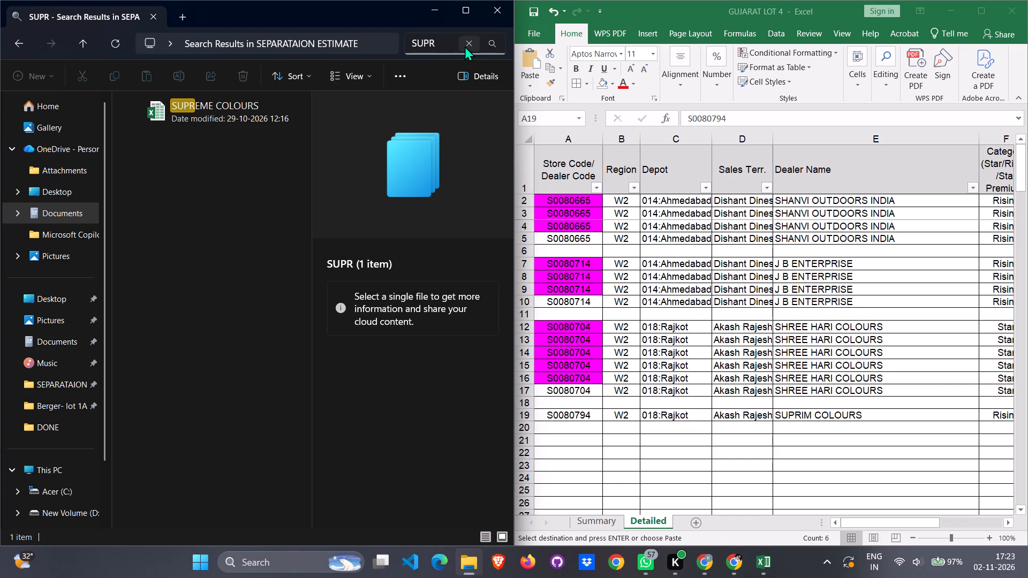
{"action": "double_click", "coordinate": [265, 101]}
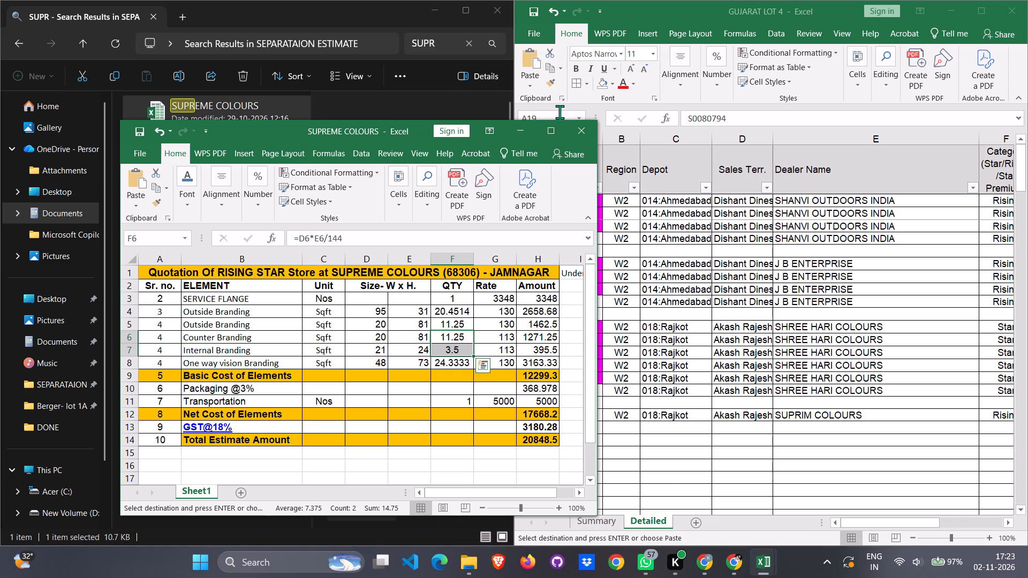
{"action": "left_click", "coordinate": [516, 163]}
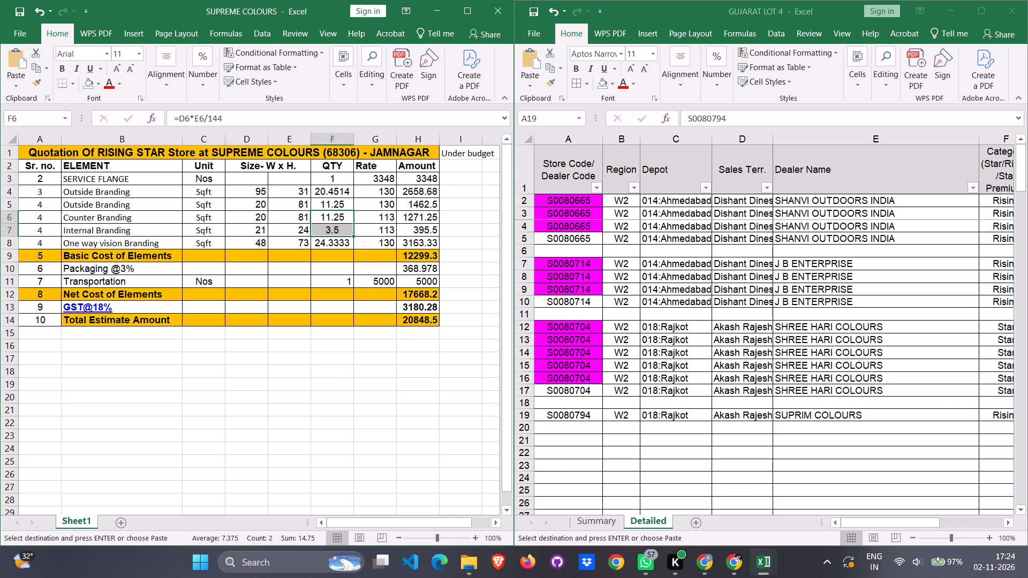
Copy the element names from SERVICE FLANGE to Internal Branding (B3:B7) in the SUPREME COLOURS estimate into G19:G23 of the Detailed sheet.
{"action": "left_click", "coordinate": [133, 177]}
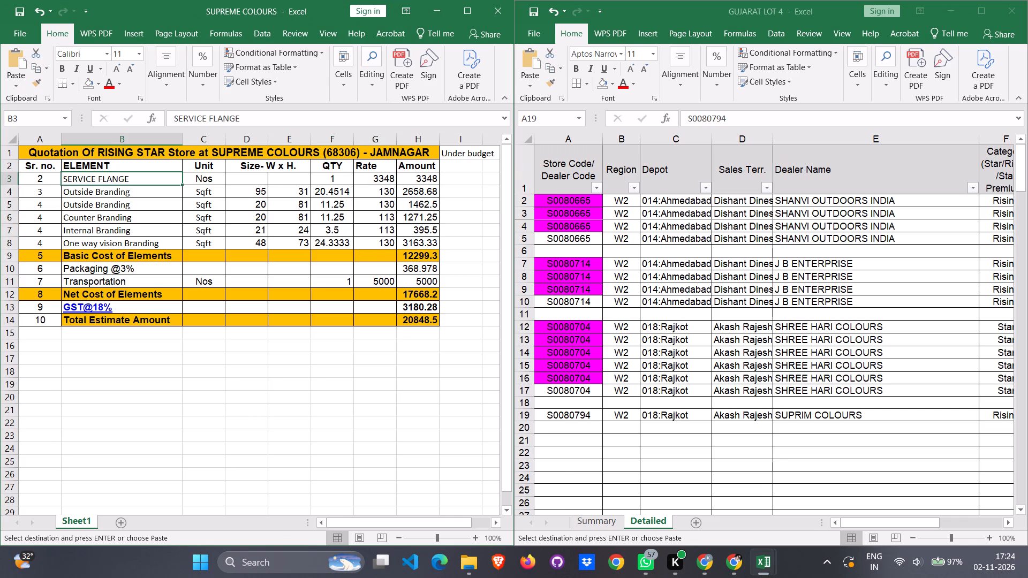
{"action": "key", "text": "shift+Down"}
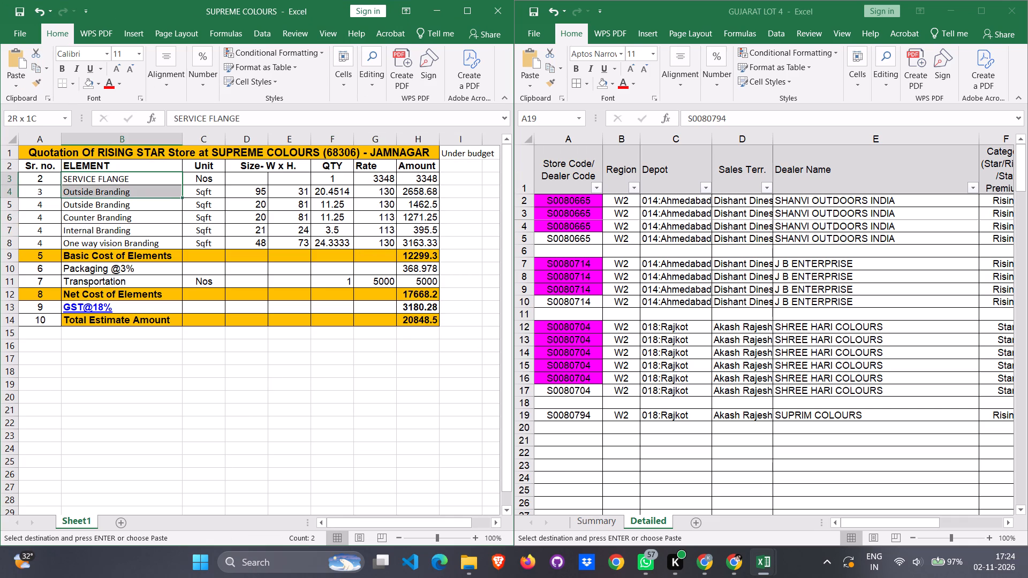
{"action": "key", "text": "shift+Down"}
{"action": "key", "text": "shift+Down"}
{"action": "key", "text": "shift+Down"}
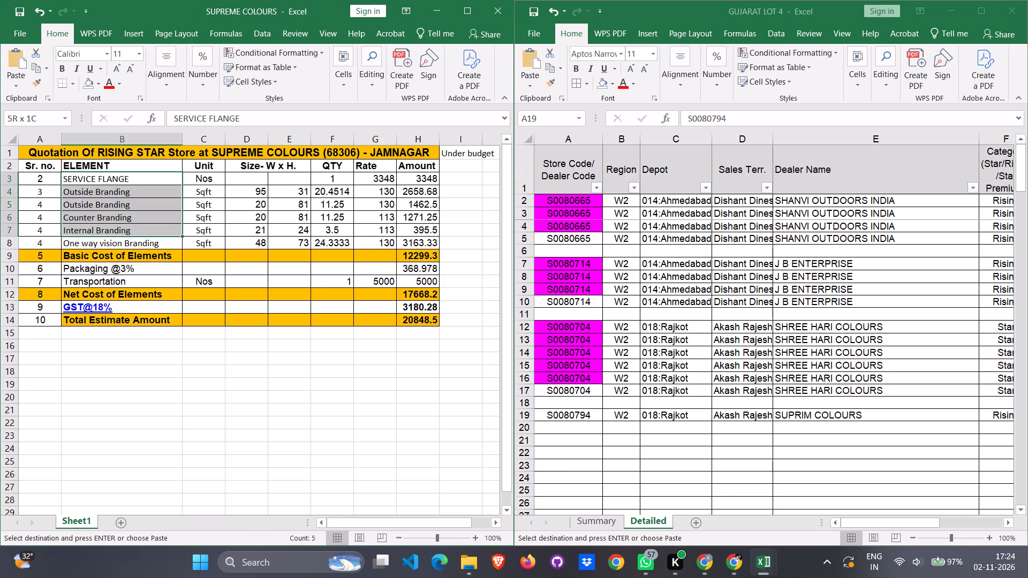
{"action": "key", "text": "ctrl+c"}
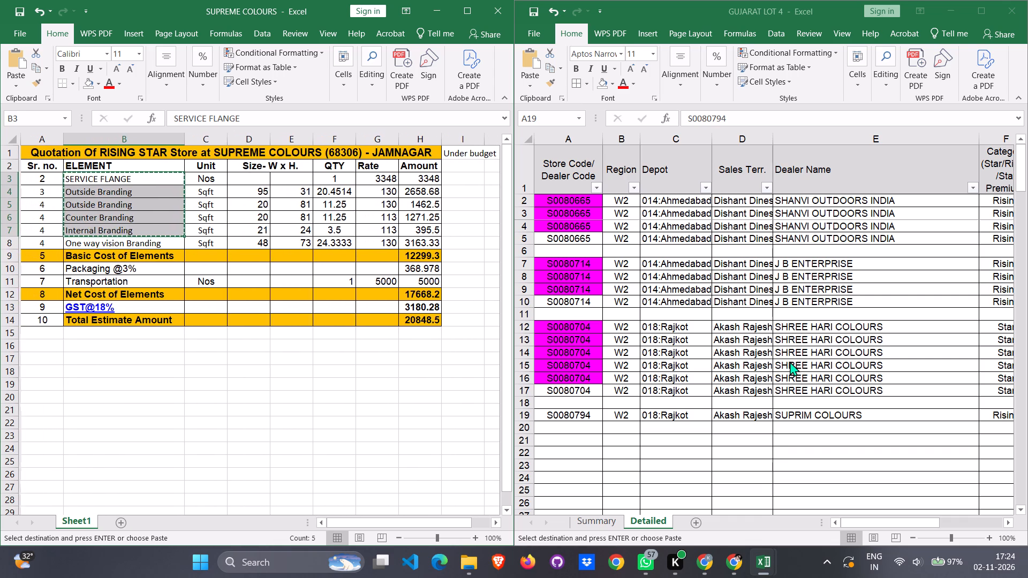
{"action": "left_click", "coordinate": [951, 412]}
{"action": "scroll", "coordinate": [951, 412], "scroll_direction": "left", "scroll_amount": 2}
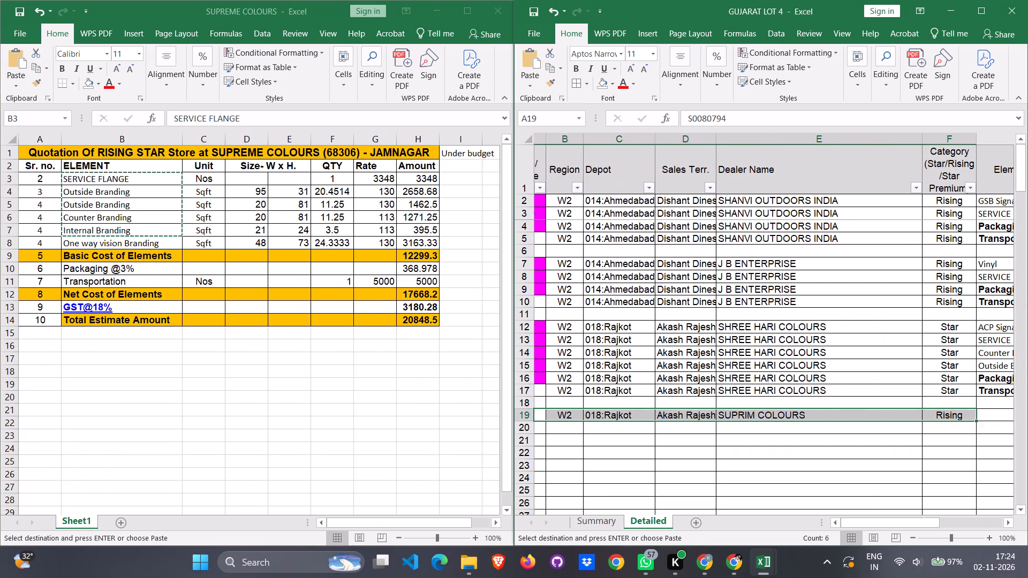
{"action": "scroll", "coordinate": [951, 412], "scroll_direction": "left", "scroll_amount": 1}
{"action": "left_click", "coordinate": [951, 418]}
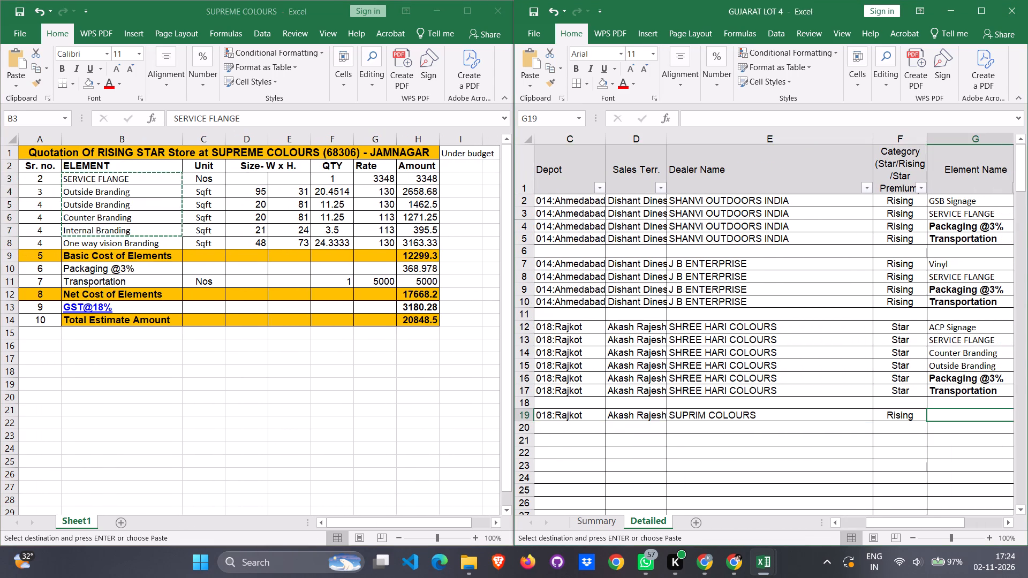
{"action": "key", "text": "ctrl+v"}
Copy the element widths and heights in D3:E7 of the SUPREME COLOURS estimate into H19:I23 of the Detailed sheet and save.
{"action": "scroll", "coordinate": [950, 422], "scroll_direction": "left", "scroll_amount": 3}
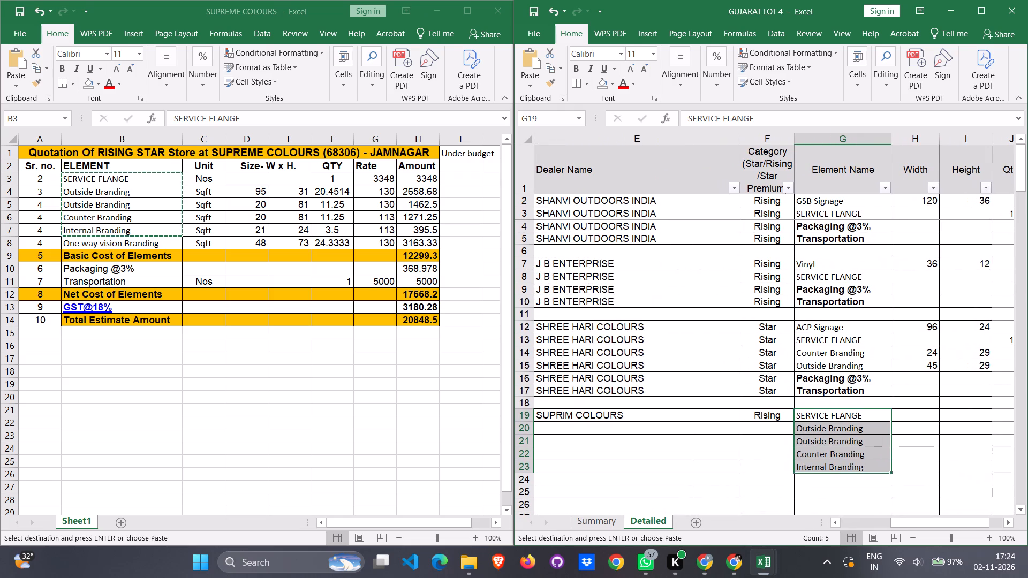
{"action": "left_click", "coordinate": [904, 416]}
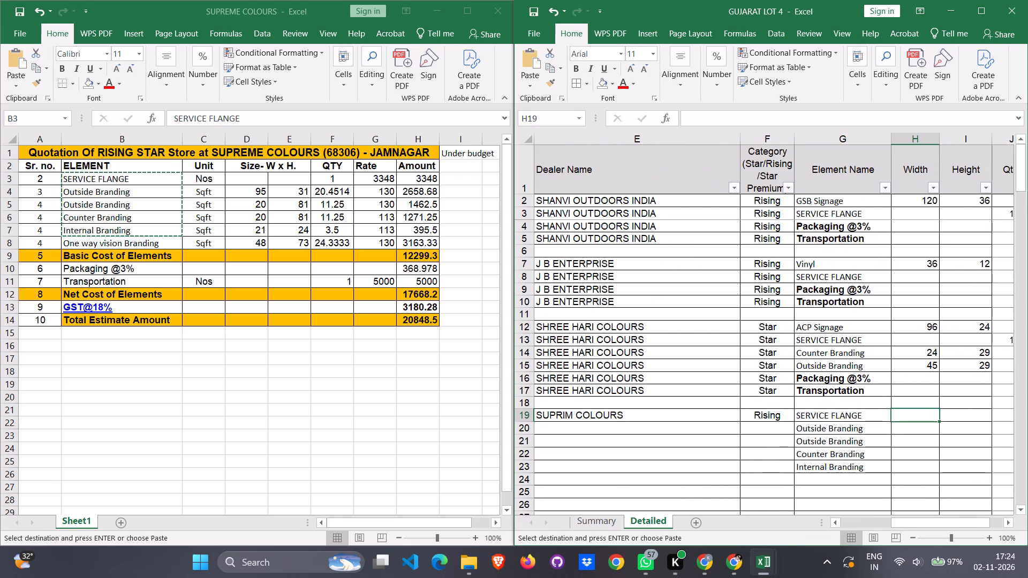
{"action": "left_click", "coordinate": [247, 178]}
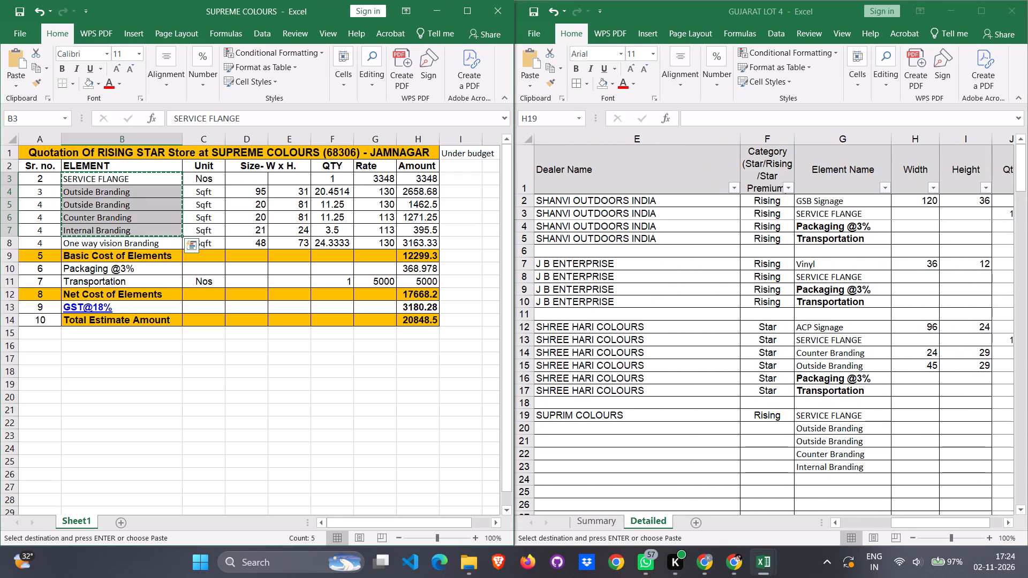
{"action": "left_click", "coordinate": [247, 178]}
{"action": "key", "text": "shift+Down"}
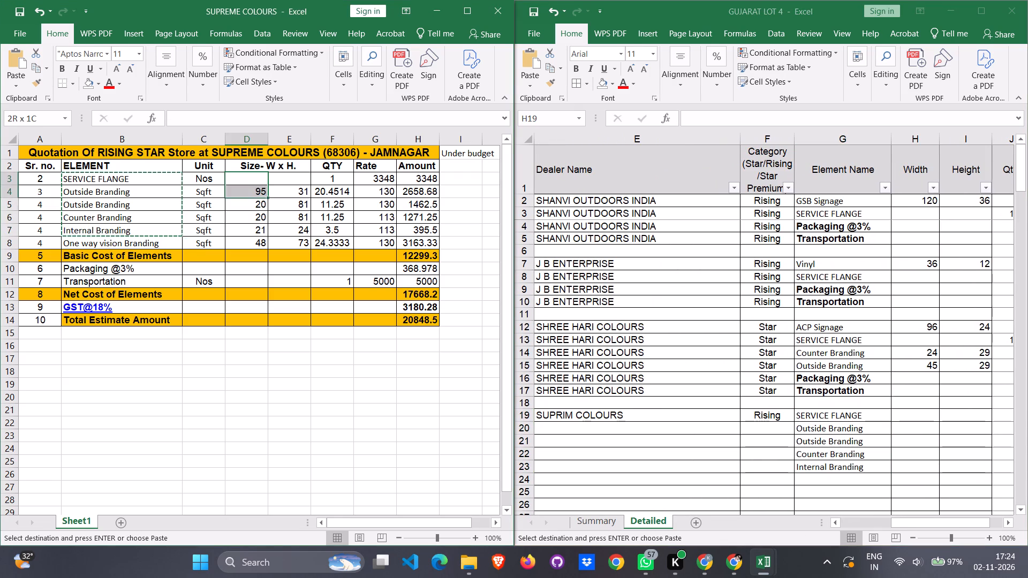
{"action": "key", "text": "shift+Down"}
{"action": "key", "text": "shift+Down"}
{"action": "key", "text": "shift+Down"}
{"action": "key", "text": "shift+Right"}
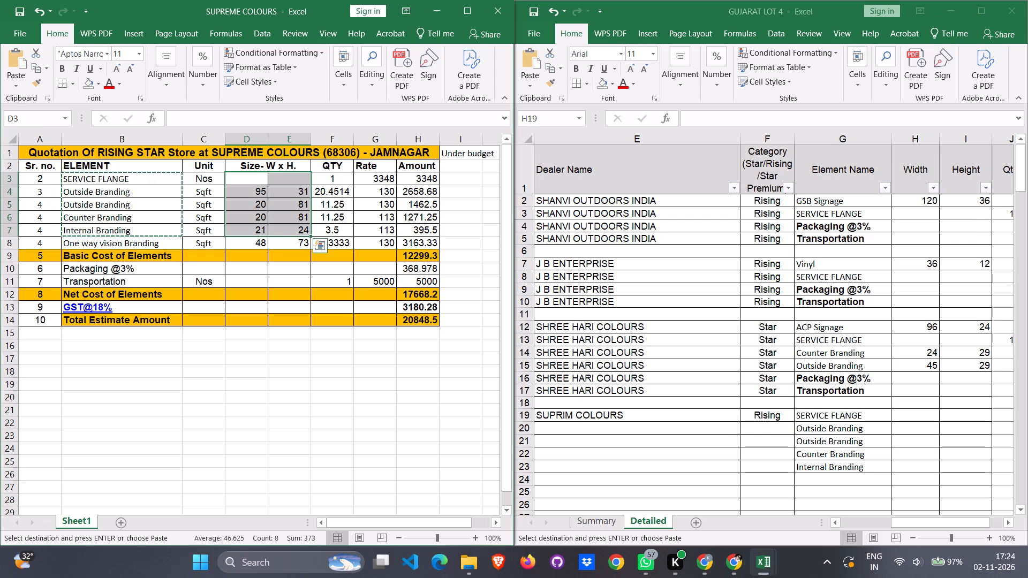
{"action": "key", "text": "ctrl+c"}
{"action": "left_click", "coordinate": [904, 405]}
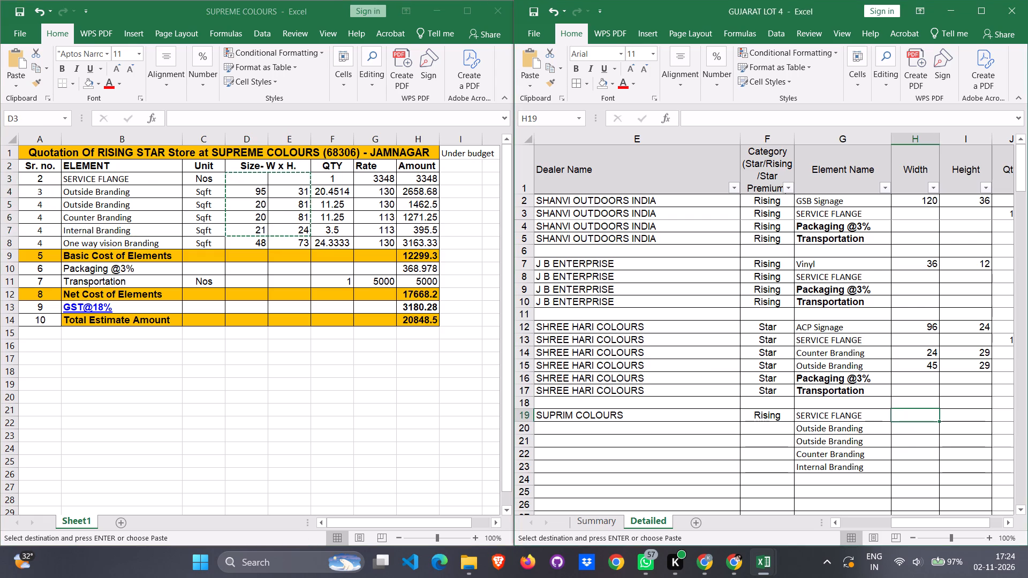
{"action": "key", "text": "ctrl+v"}
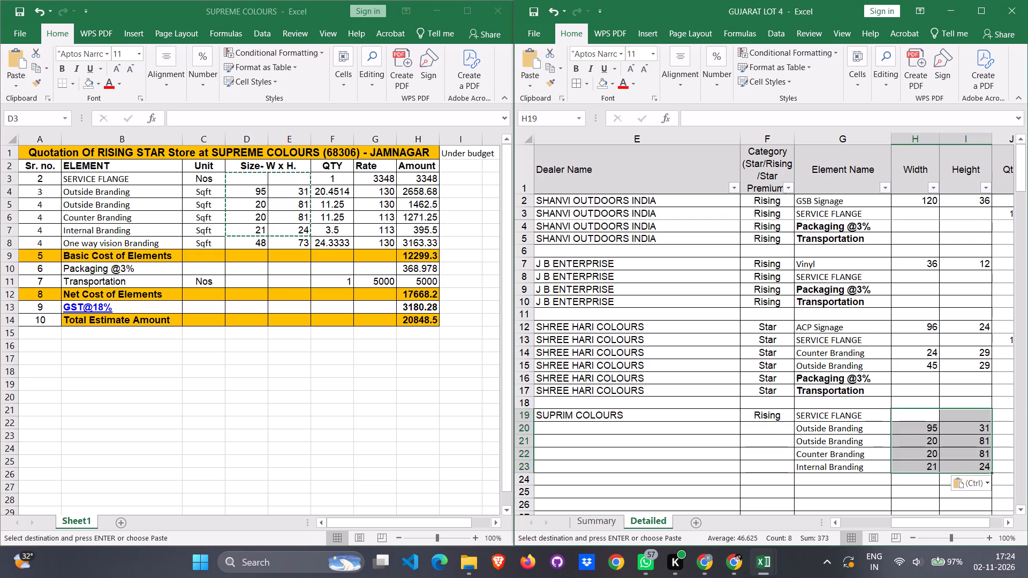
{"action": "key", "text": "ctrl+s"}
{"action": "scroll", "coordinate": [887, 445], "scroll_direction": "left", "scroll_amount": 2}
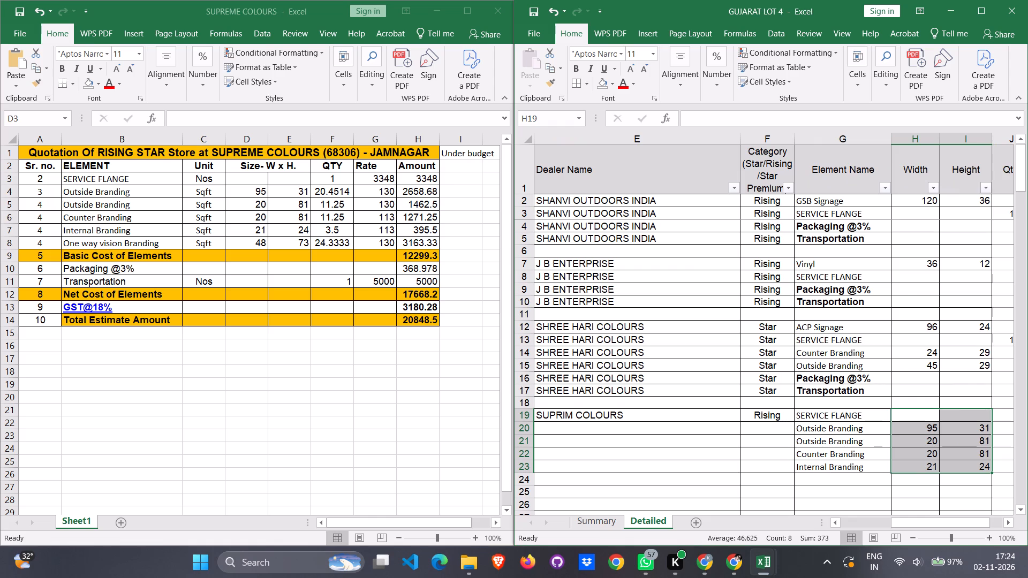
Enter a quantity of 1 for the SUPRIM COLOURS SERVICE FLANGE in J19 of the Detailed sheet and save.
{"action": "left_click", "coordinate": [1003, 414]}
{"action": "key", "text": "1"}
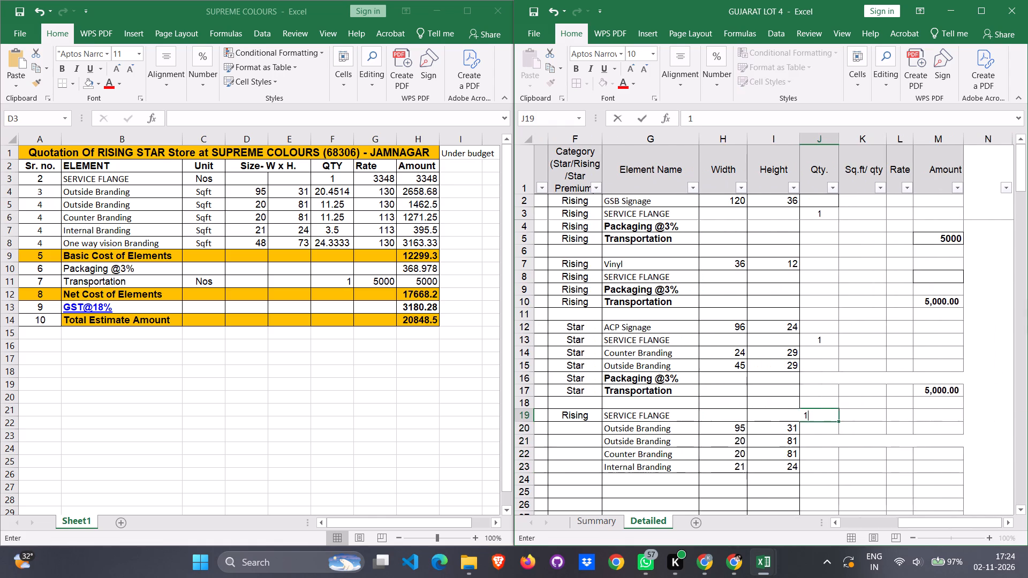
{"action": "key", "text": "ctrl+s"}
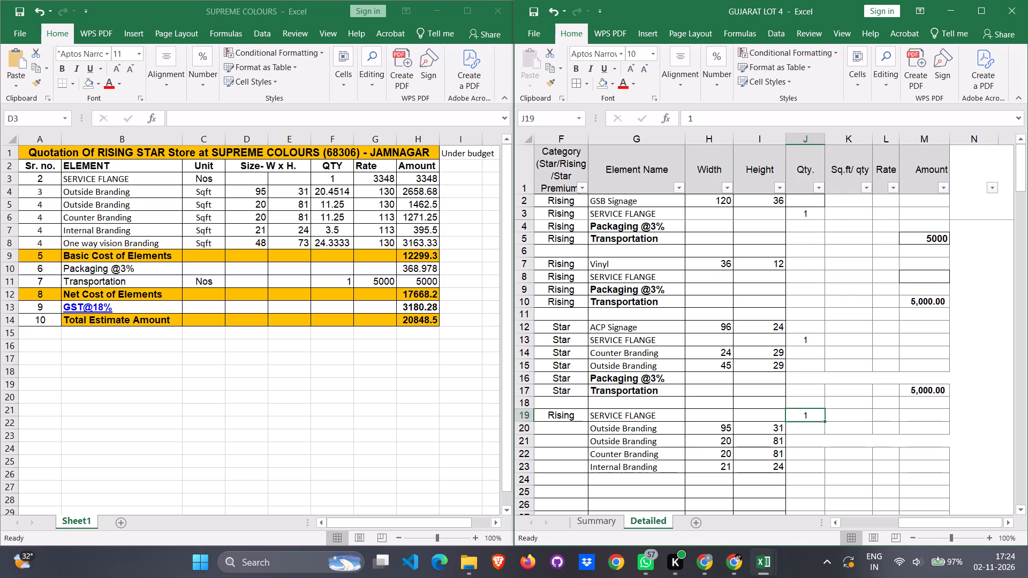
Copy the Packaging @3% and Transportation labels from G16:G17 into G24:G25 of the Detailed sheet and save.
{"action": "scroll", "coordinate": [978, 432], "scroll_direction": "right", "scroll_amount": 1}
{"action": "scroll", "coordinate": [949, 425], "scroll_direction": "down", "scroll_amount": 1}
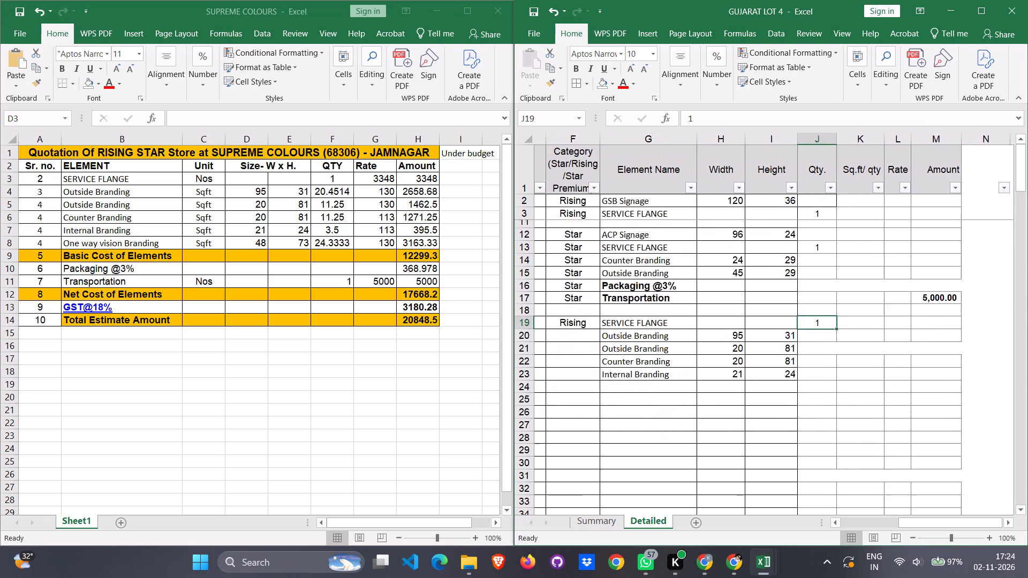
{"action": "scroll", "coordinate": [949, 425], "scroll_direction": "down", "scroll_amount": 1}
{"action": "scroll", "coordinate": [949, 425], "scroll_direction": "right", "scroll_amount": 2}
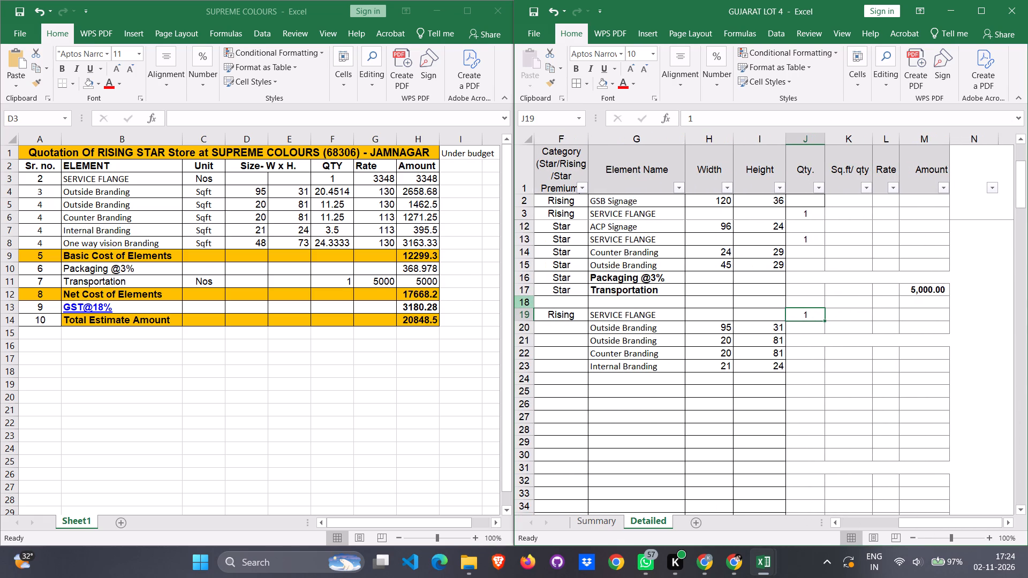
{"action": "left_click", "coordinate": [639, 278]}
{"action": "key", "text": "shift+Down"}
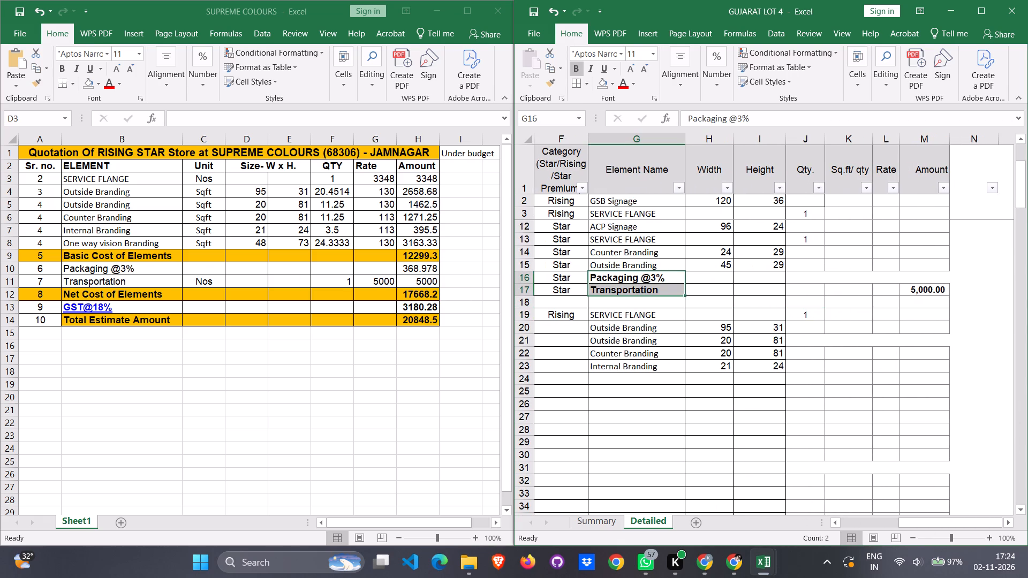
{"action": "key", "text": "ctrl+c"}
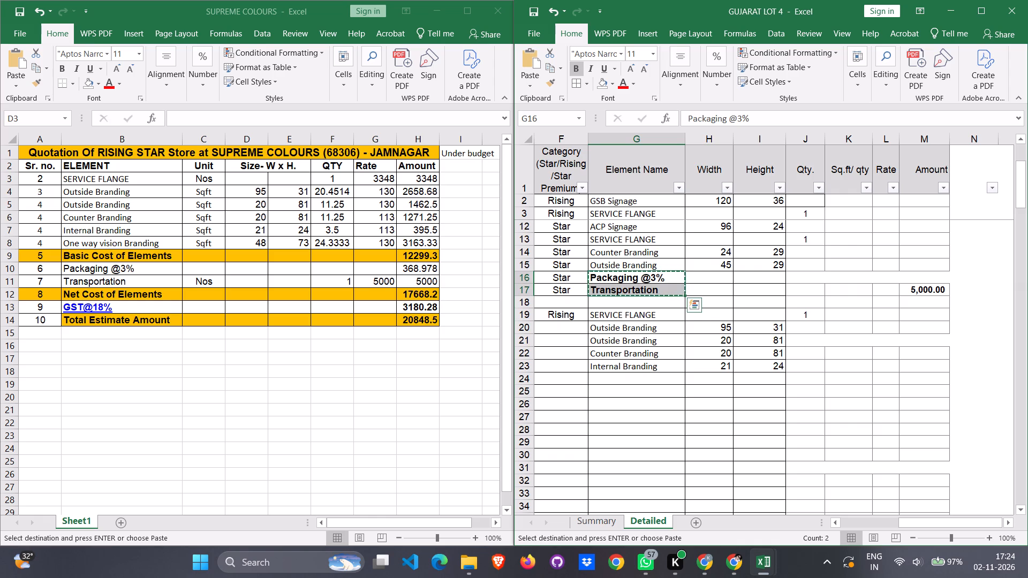
{"action": "left_click", "coordinate": [623, 377]}
{"action": "key", "text": "ctrl+v"}
{"action": "key", "text": "ctrl+s"}
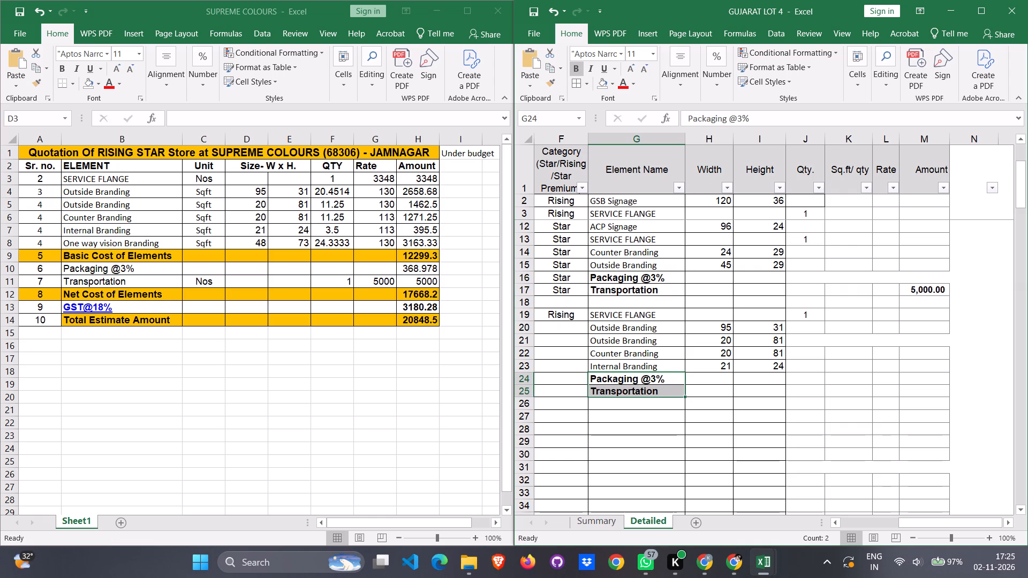
Enter 5000 as the SUPRIM COLOURS transportation amount in M25, make it bold, and save.
{"action": "left_click", "coordinate": [920, 391]}
{"action": "key", "text": "5"}
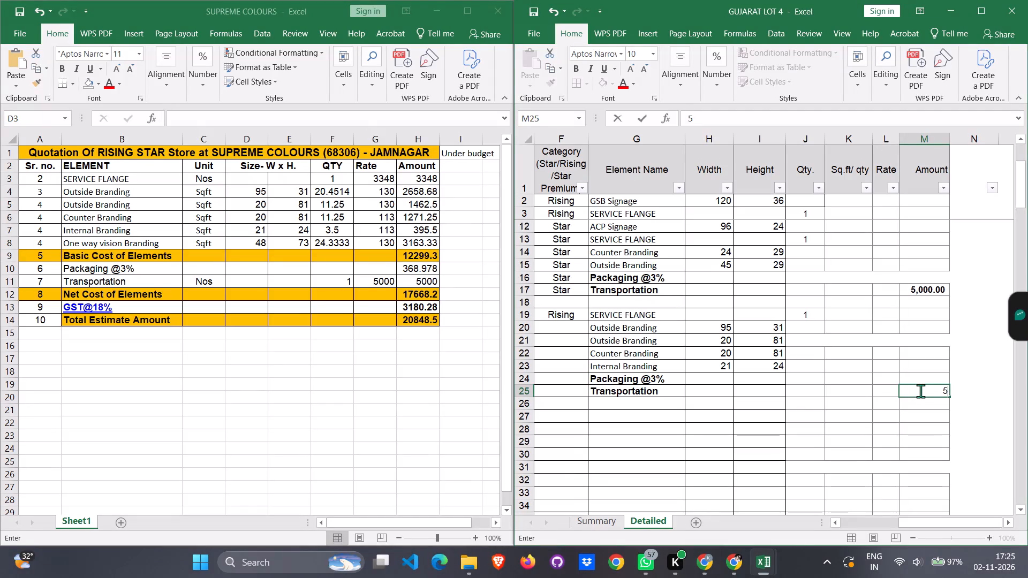
{"action": "type", "text": "000"}
{"action": "key", "text": "Return"}
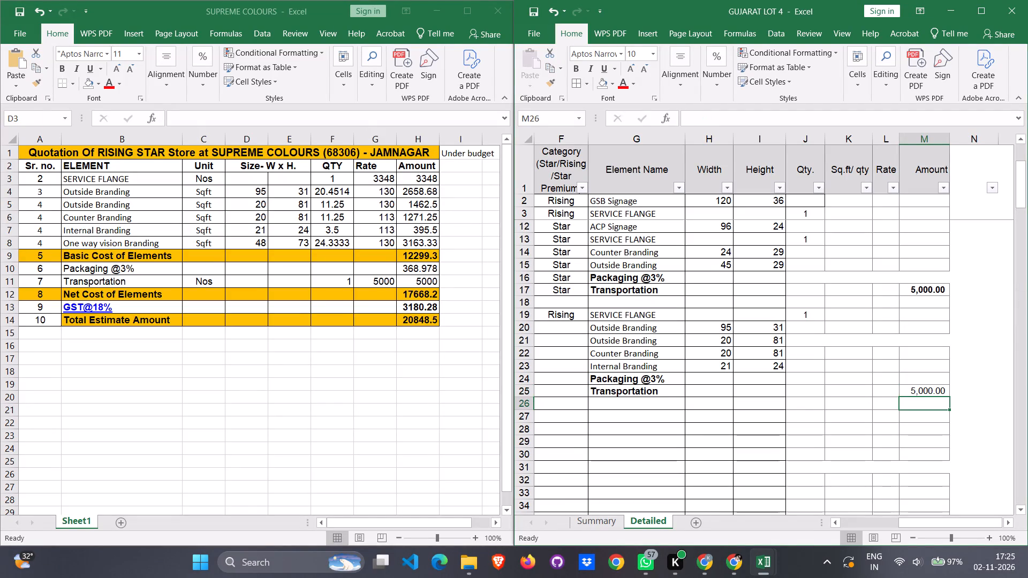
{"action": "left_click", "coordinate": [936, 391]}
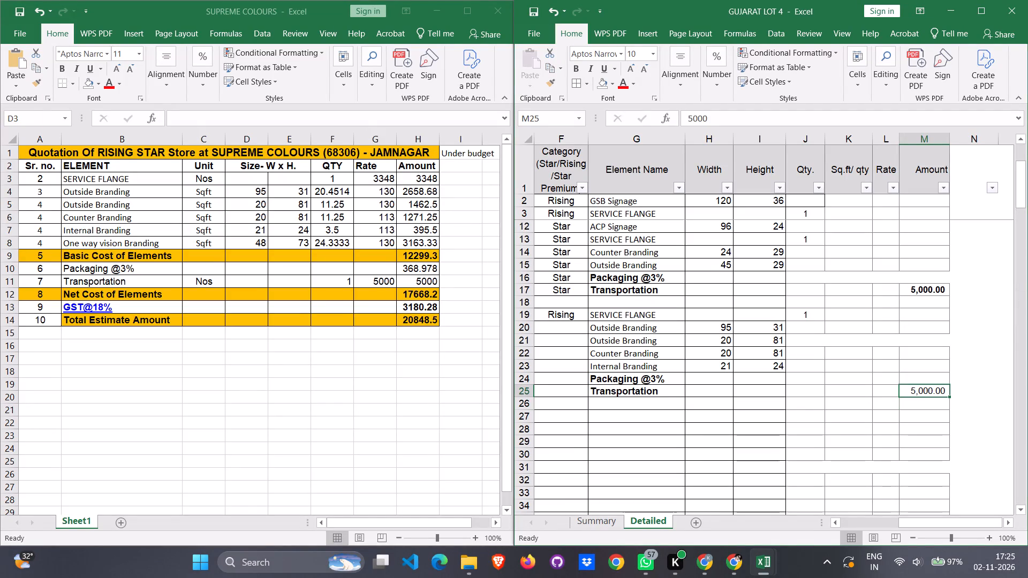
{"action": "left_click", "coordinate": [573, 69]}
{"action": "key", "text": "ctrl+s"}
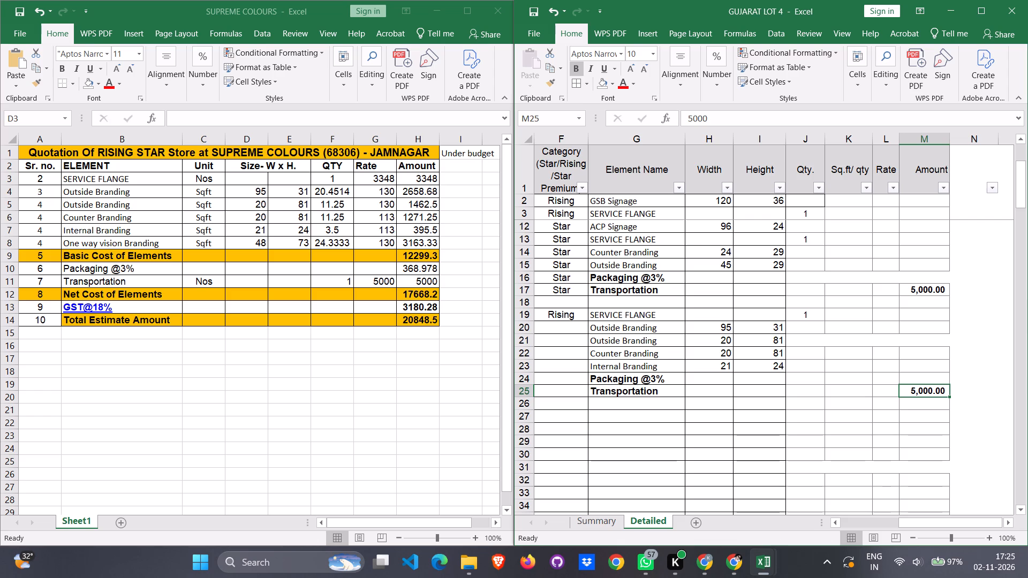
Copy the SUPRIM COLOURS dealer details in A19:F19 down through row 25 of the Detailed sheet and save the workbook.
{"action": "scroll", "coordinate": [892, 405], "scroll_direction": "right", "scroll_amount": 6}
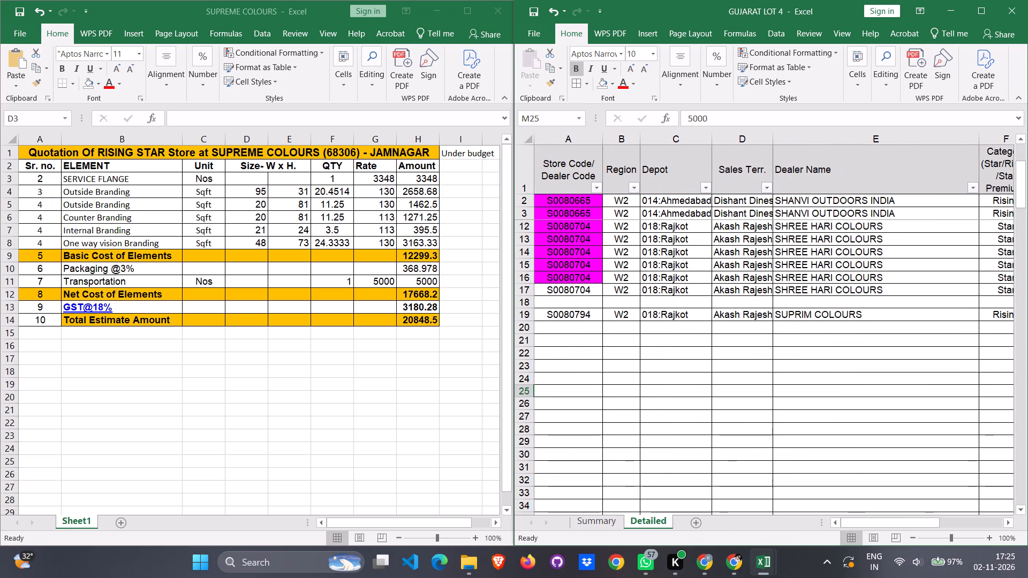
{"action": "left_click", "coordinate": [554, 316]}
{"action": "key", "text": "shift+Right"}
{"action": "key", "text": "shift+Right"}
{"action": "key", "text": "shift+Right"}
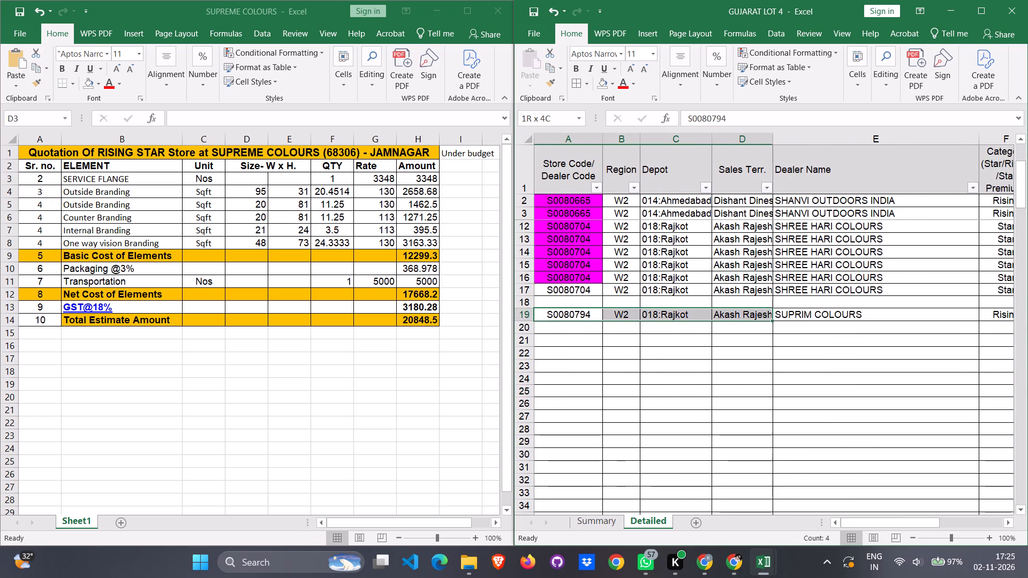
{"action": "key", "text": "shift+Right"}
{"action": "key", "text": "shift+Right"}
{"action": "key", "text": "ctrl+c"}
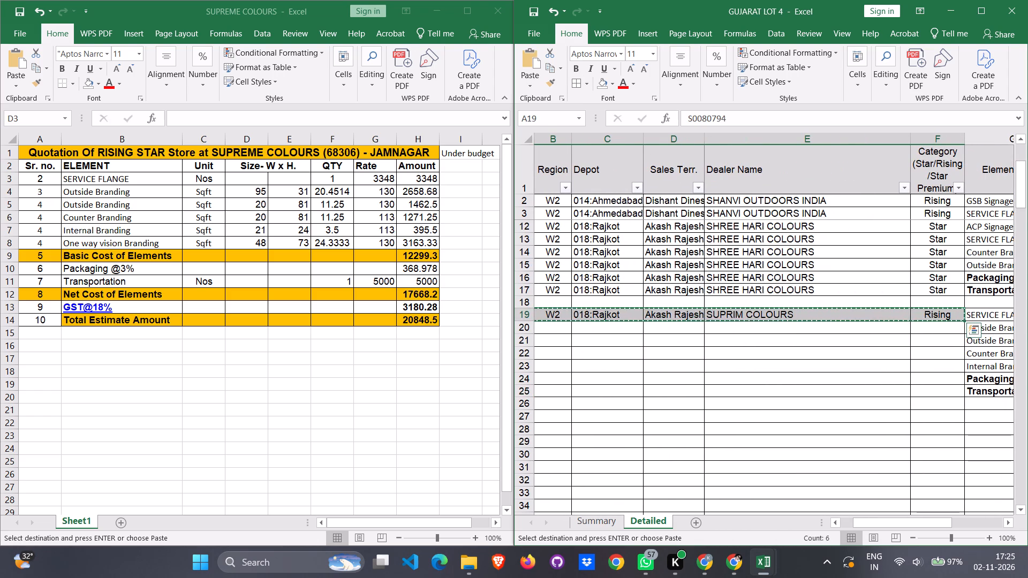
{"action": "key", "text": "shift+Down"}
{"action": "key", "text": "shift+Down"}
{"action": "key", "text": "shift+Down"}
{"action": "key", "text": "shift+Down"}
{"action": "key", "text": "shift+Down"}
{"action": "key", "text": "shift+Down"}
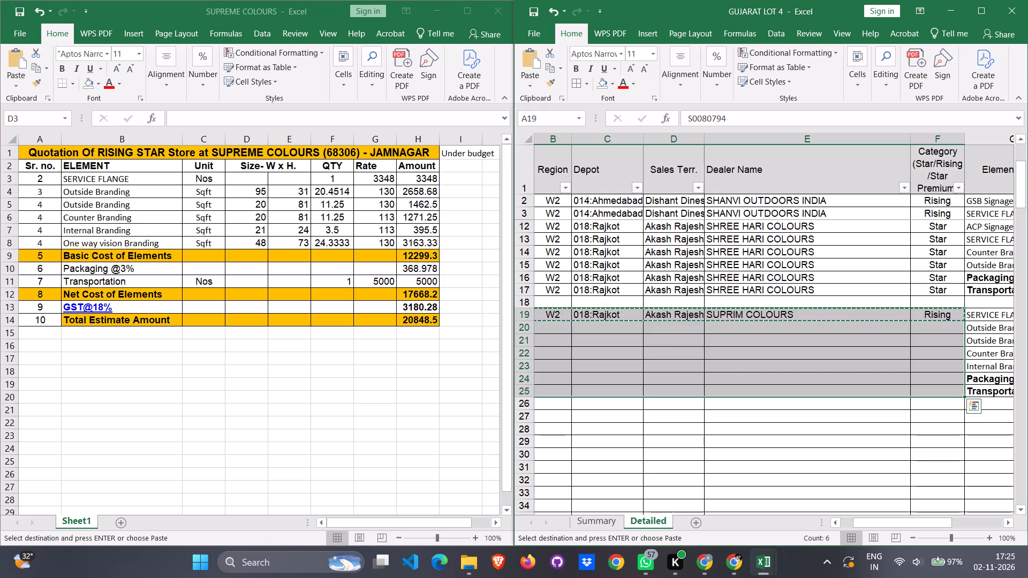
{"action": "key", "text": "ctrl+v"}
{"action": "key", "text": "ctrl+s"}
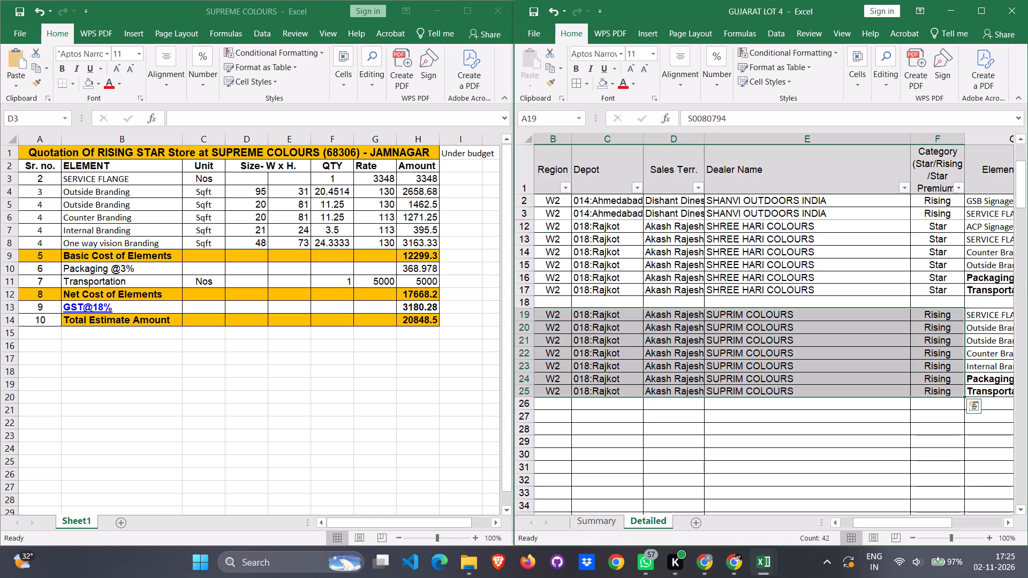
{"action": "scroll", "coordinate": [685, 381], "scroll_direction": "right", "scroll_amount": 7}
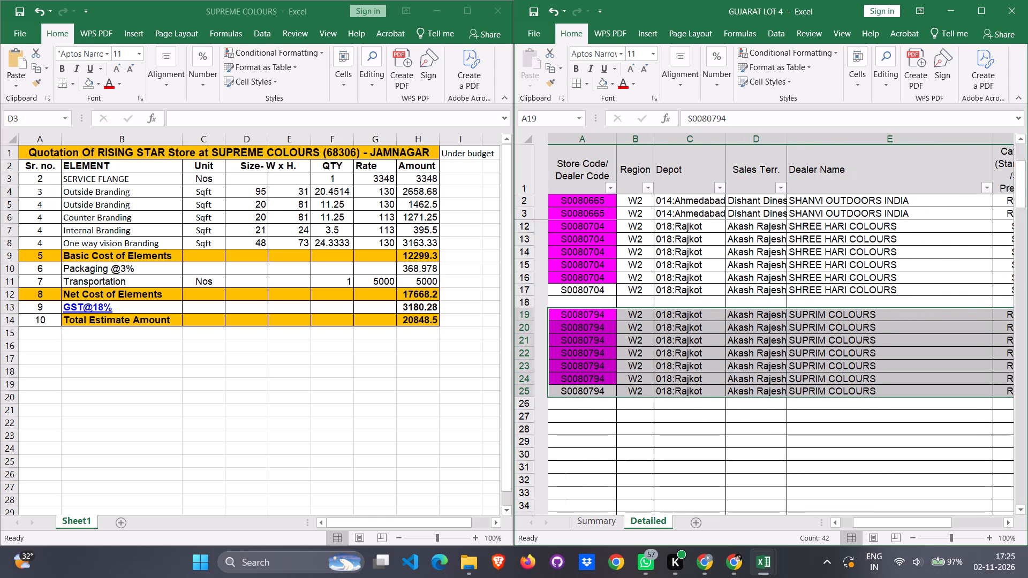
{"action": "left_click", "coordinate": [569, 420]}
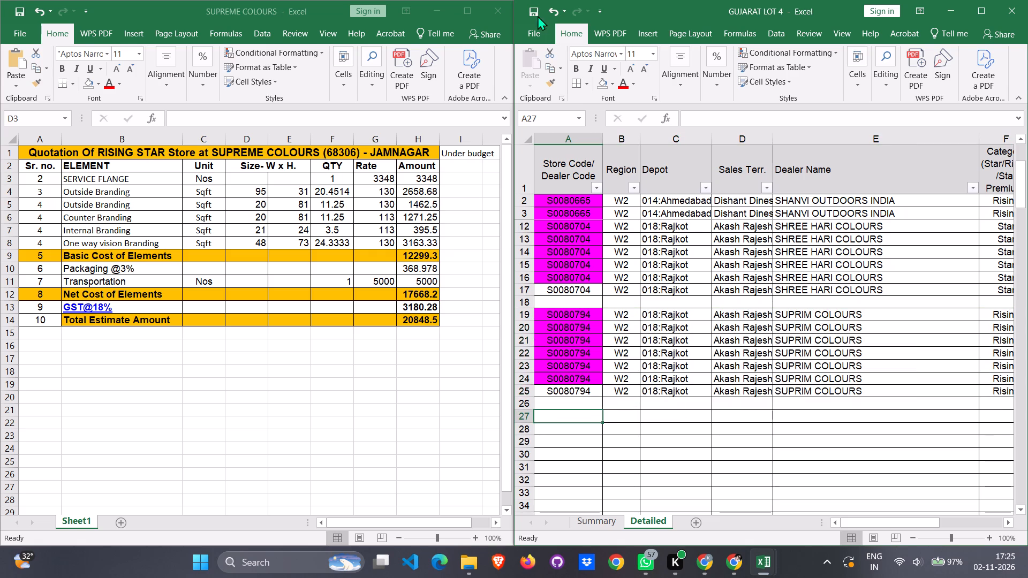
{"action": "left_click", "coordinate": [531, 11]}
Close the SUPREME COLOURS estimate and go to the SATI PAINTS row on the Summary sheet.
{"action": "left_click", "coordinate": [498, 6]}
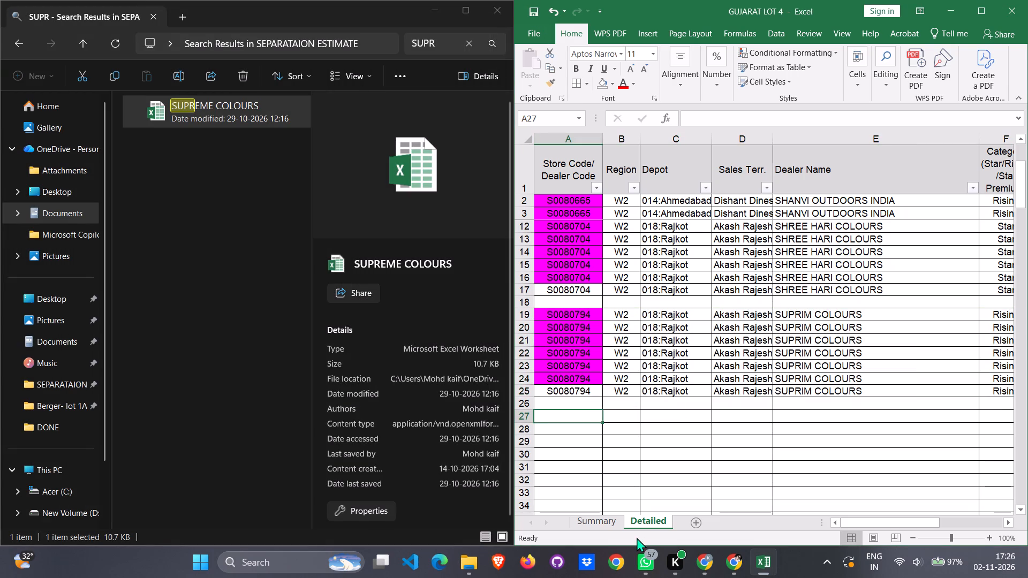
{"action": "left_click", "coordinate": [608, 520]}
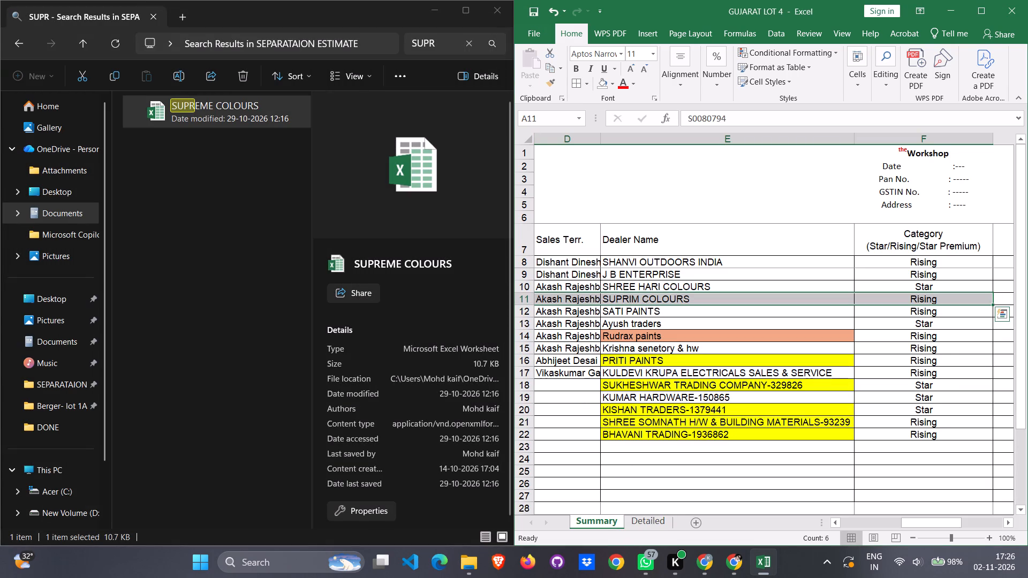
{"action": "left_click", "coordinate": [657, 311]}
{"action": "scroll", "coordinate": [657, 314], "scroll_direction": "right", "scroll_amount": 11}
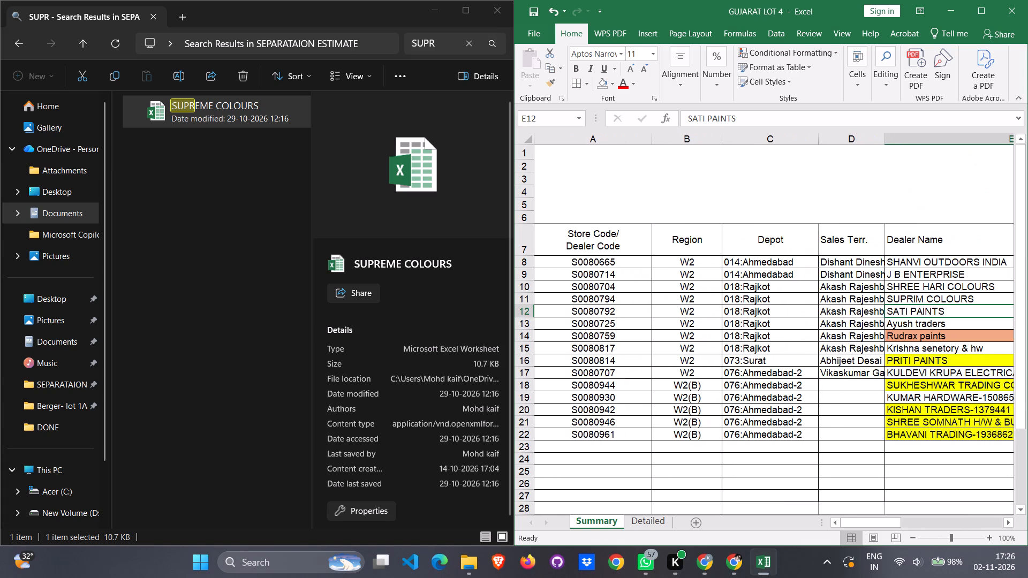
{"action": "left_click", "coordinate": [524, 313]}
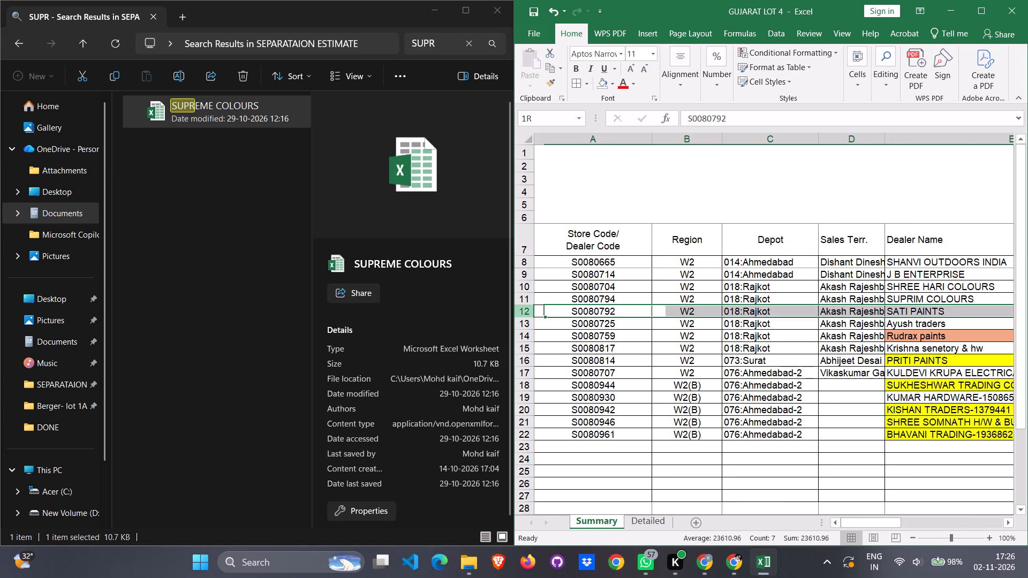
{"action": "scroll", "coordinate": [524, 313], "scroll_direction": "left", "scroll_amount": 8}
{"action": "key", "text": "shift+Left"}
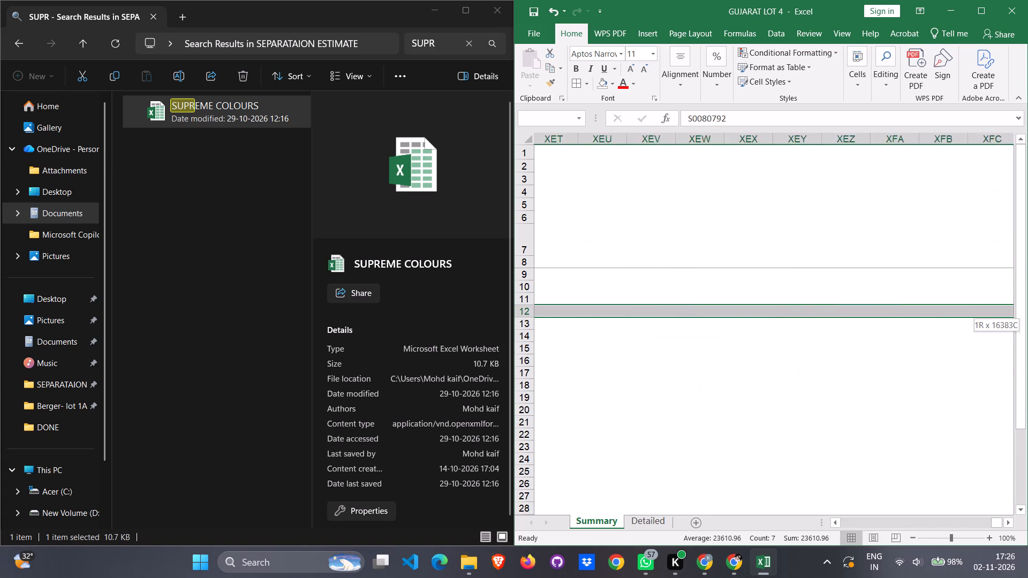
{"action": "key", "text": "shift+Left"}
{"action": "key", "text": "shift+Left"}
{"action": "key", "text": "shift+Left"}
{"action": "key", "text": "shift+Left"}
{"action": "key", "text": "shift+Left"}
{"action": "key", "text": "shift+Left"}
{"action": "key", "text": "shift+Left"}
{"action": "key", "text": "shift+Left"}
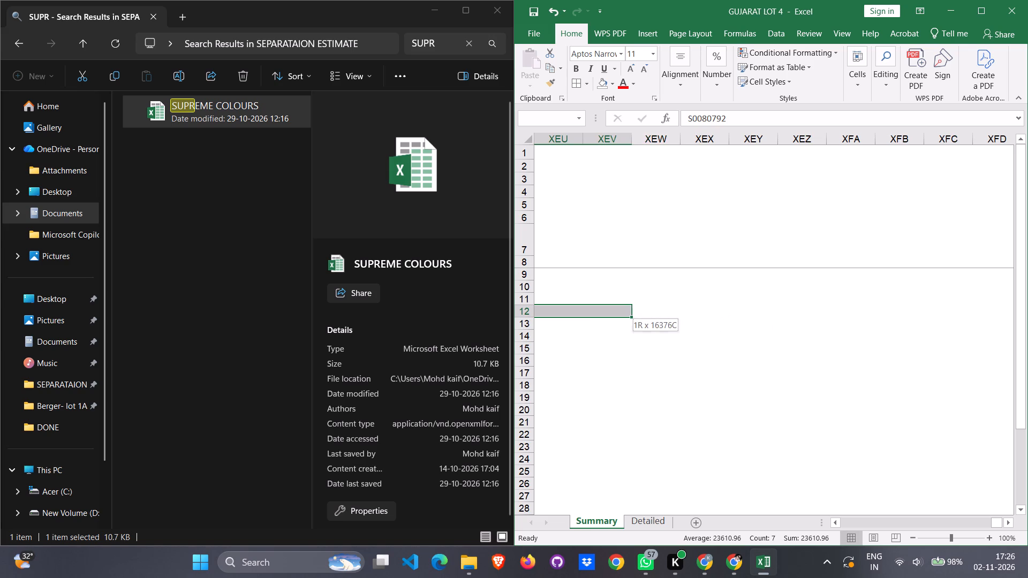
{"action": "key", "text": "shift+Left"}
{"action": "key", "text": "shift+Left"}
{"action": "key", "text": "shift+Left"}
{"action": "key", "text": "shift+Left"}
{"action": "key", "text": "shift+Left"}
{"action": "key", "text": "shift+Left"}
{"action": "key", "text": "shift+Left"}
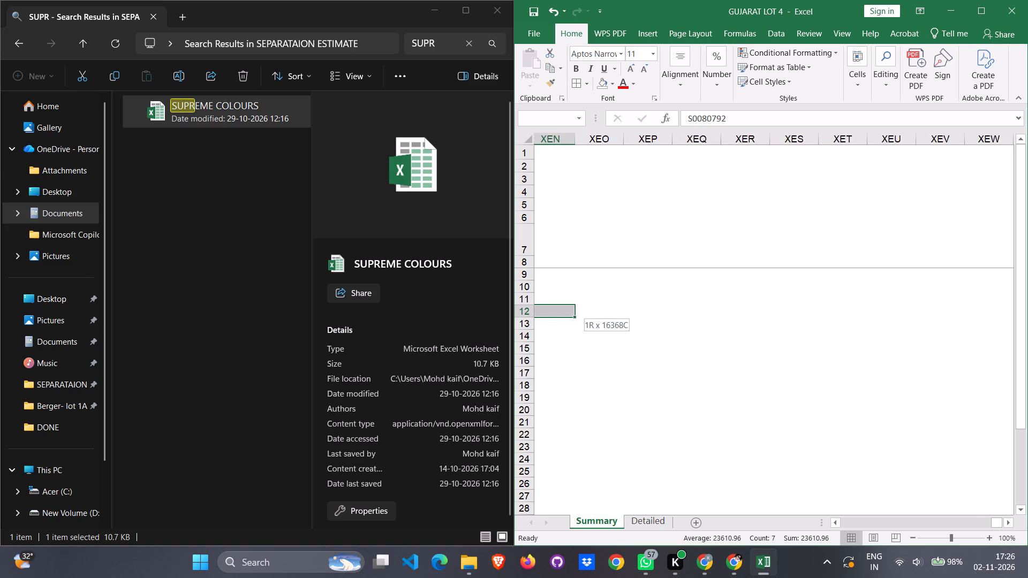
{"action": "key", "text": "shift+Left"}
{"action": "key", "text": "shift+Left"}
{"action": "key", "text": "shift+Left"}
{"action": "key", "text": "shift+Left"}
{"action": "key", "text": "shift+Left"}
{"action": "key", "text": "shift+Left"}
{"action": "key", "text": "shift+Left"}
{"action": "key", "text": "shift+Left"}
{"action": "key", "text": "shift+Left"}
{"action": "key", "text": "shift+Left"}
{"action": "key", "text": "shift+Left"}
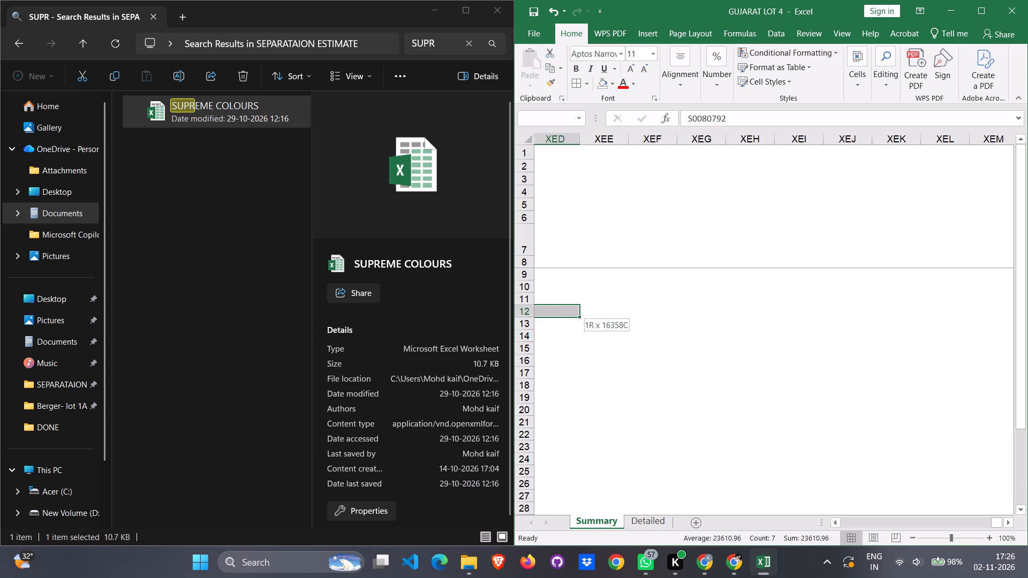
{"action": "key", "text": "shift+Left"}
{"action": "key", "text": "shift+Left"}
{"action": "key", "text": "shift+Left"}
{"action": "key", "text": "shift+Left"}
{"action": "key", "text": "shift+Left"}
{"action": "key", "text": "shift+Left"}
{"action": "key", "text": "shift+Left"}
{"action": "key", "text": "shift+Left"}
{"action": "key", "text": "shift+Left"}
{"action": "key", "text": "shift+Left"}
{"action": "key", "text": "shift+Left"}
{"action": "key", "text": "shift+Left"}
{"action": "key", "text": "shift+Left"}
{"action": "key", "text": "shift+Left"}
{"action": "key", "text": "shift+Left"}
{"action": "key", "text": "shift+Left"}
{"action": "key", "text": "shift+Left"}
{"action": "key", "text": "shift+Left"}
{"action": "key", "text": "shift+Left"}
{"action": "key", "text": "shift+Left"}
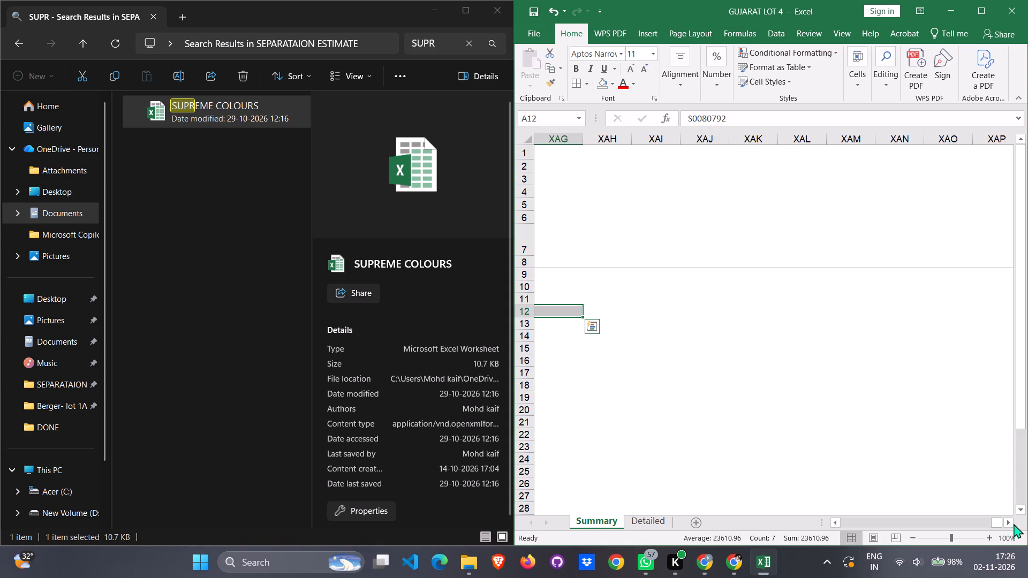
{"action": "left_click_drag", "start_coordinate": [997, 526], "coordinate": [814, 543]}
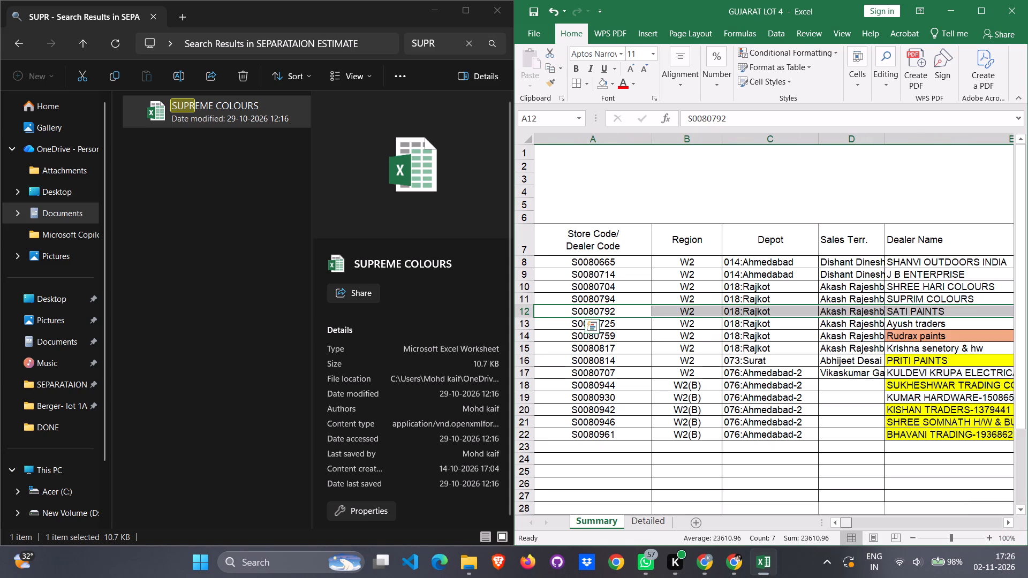
Copy the SATI PAINTS dealer details in A12:F12 of the Summary sheet into row 27 of the Detailed sheet.
{"action": "left_click", "coordinate": [626, 313]}
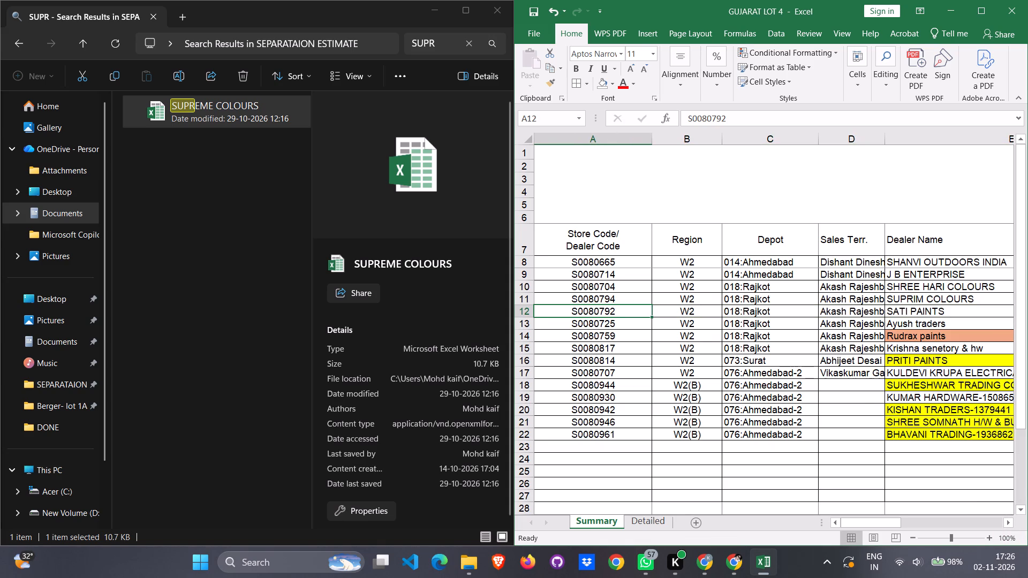
{"action": "key", "text": "shift+Right"}
{"action": "key", "text": "shift+Right"}
{"action": "key", "text": "shift+Right"}
{"action": "key", "text": "shift+Right"}
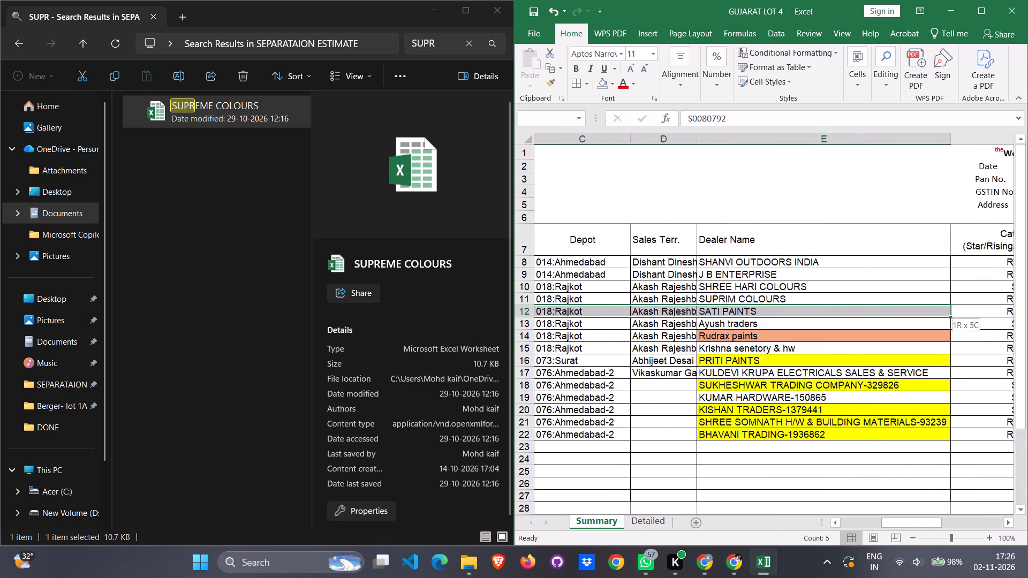
{"action": "key", "text": "shift+Right"}
{"action": "key", "text": "ctrl+c"}
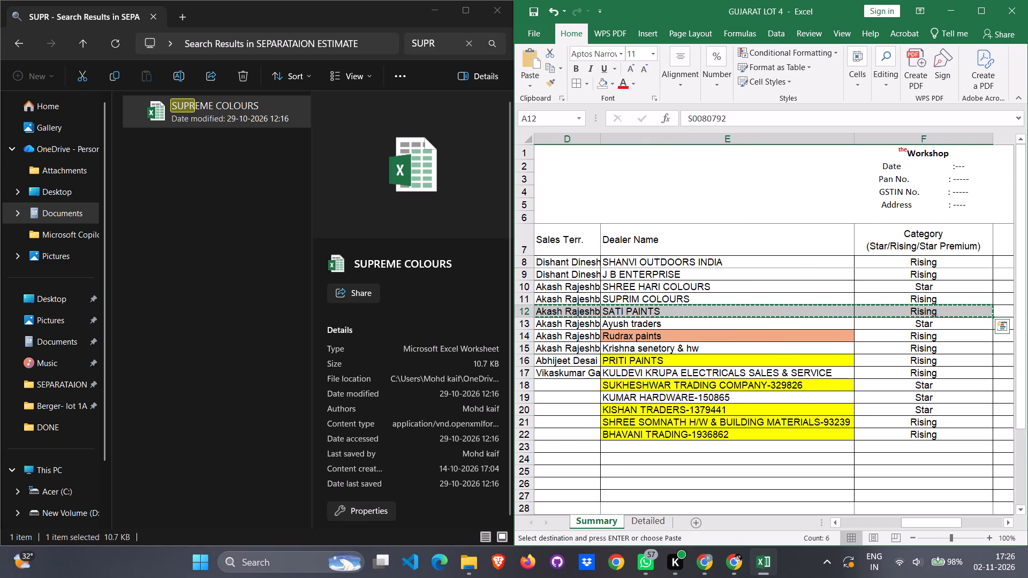
{"action": "left_click", "coordinate": [657, 525]}
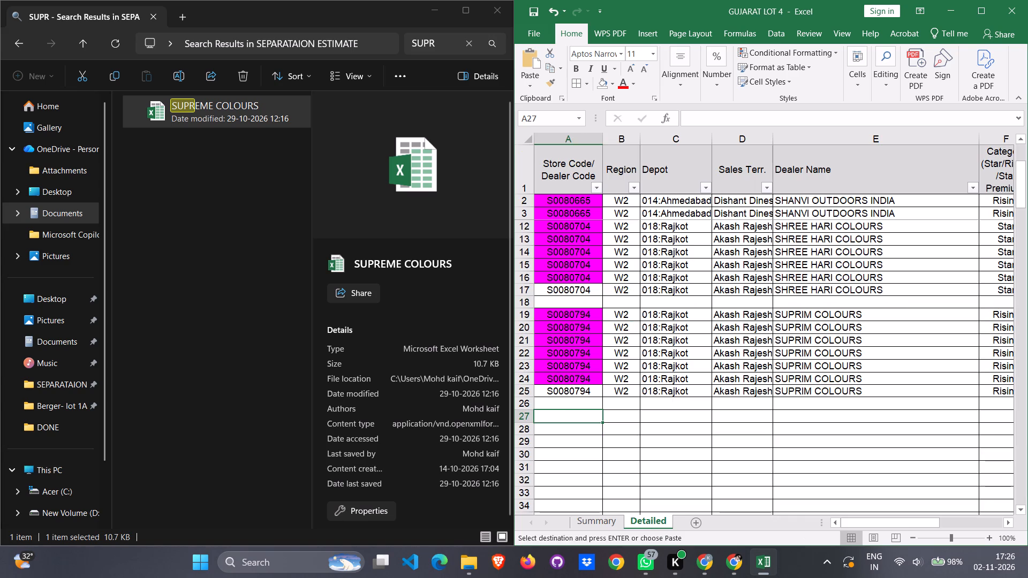
{"action": "key", "text": "ctrl+v"}
{"action": "scroll", "coordinate": [584, 424], "scroll_direction": "up", "scroll_amount": 1}
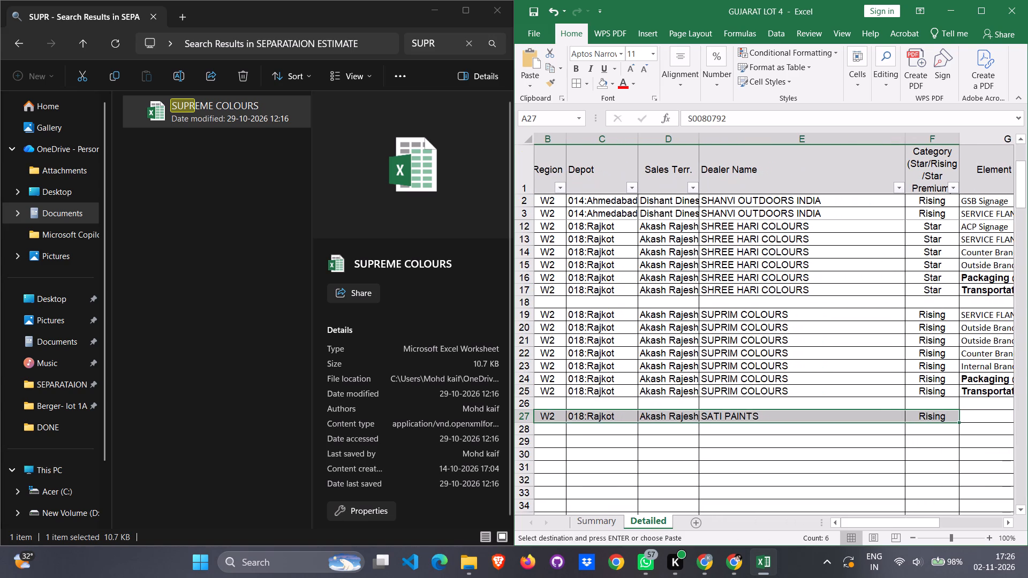
{"action": "scroll", "coordinate": [584, 424], "scroll_direction": "up", "scroll_amount": 1}
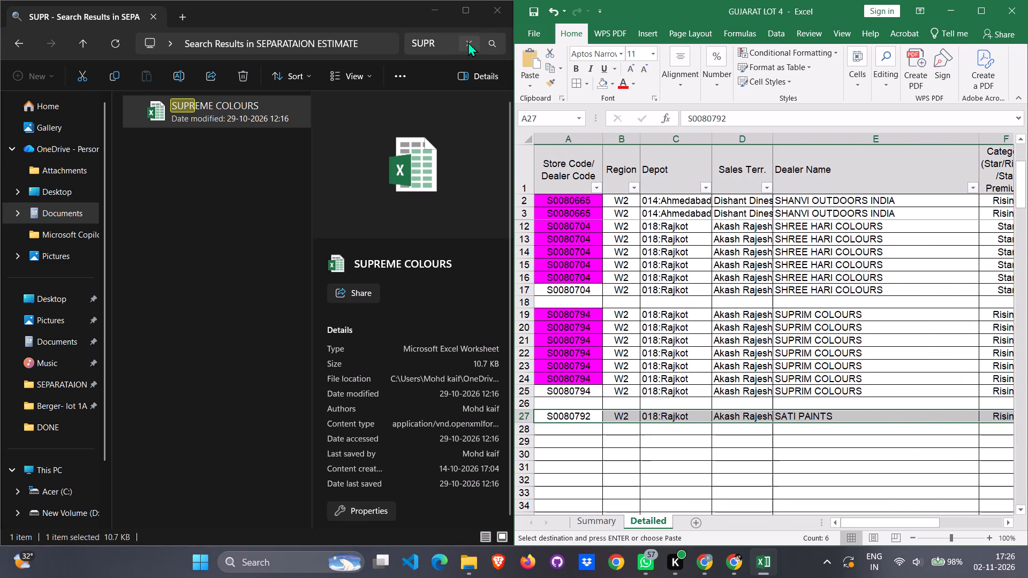
Search the estimates folder for SATI and open the SATI PAINTS estimate beside the GUJARAT LOT 4 workbook.
{"action": "left_click", "coordinate": [468, 42]}
{"action": "type", "text": "SAT"}
{"action": "key", "text": "i"}
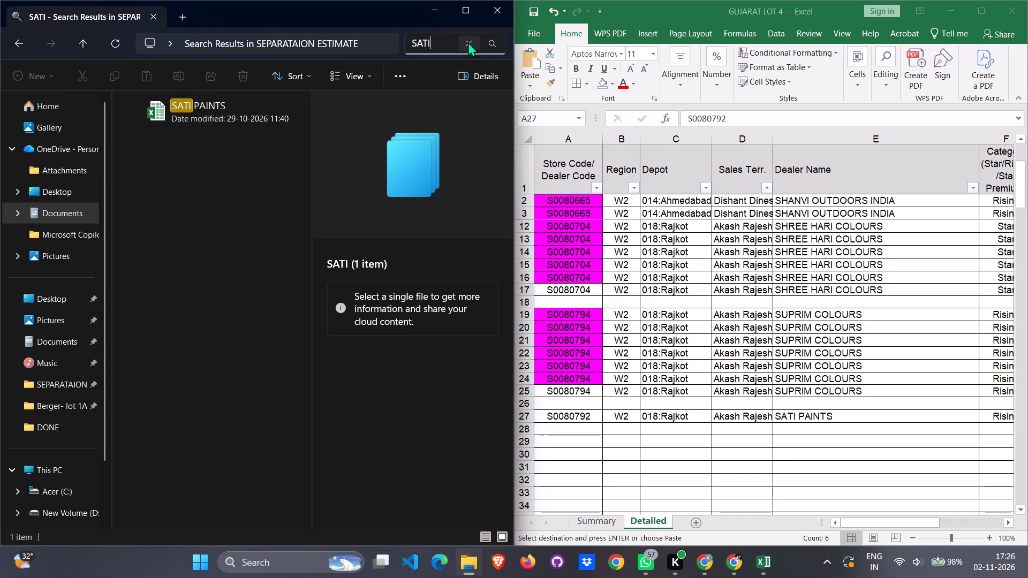
{"action": "double_click", "coordinate": [221, 113]}
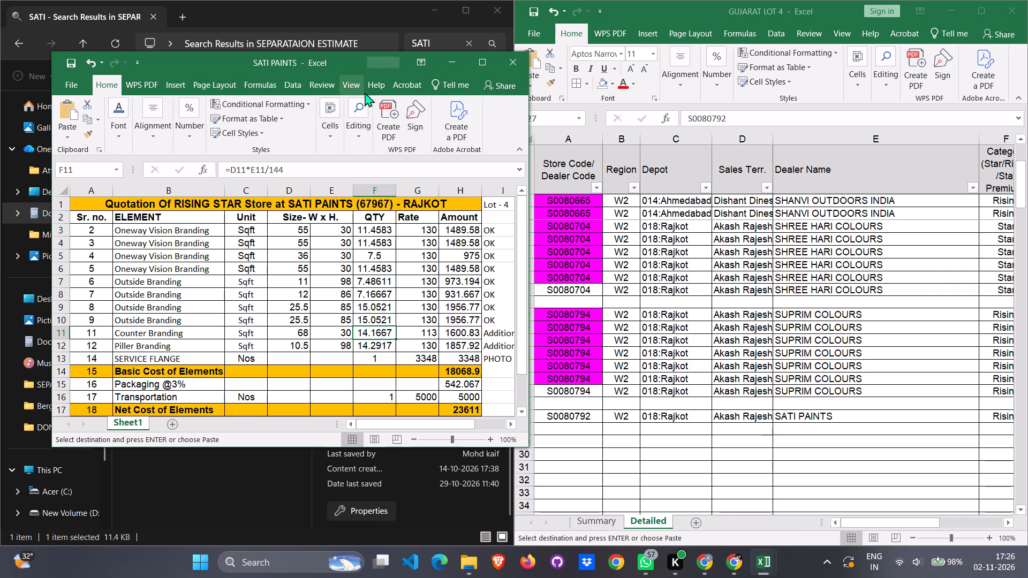
{"action": "left_click", "coordinate": [468, 109]}
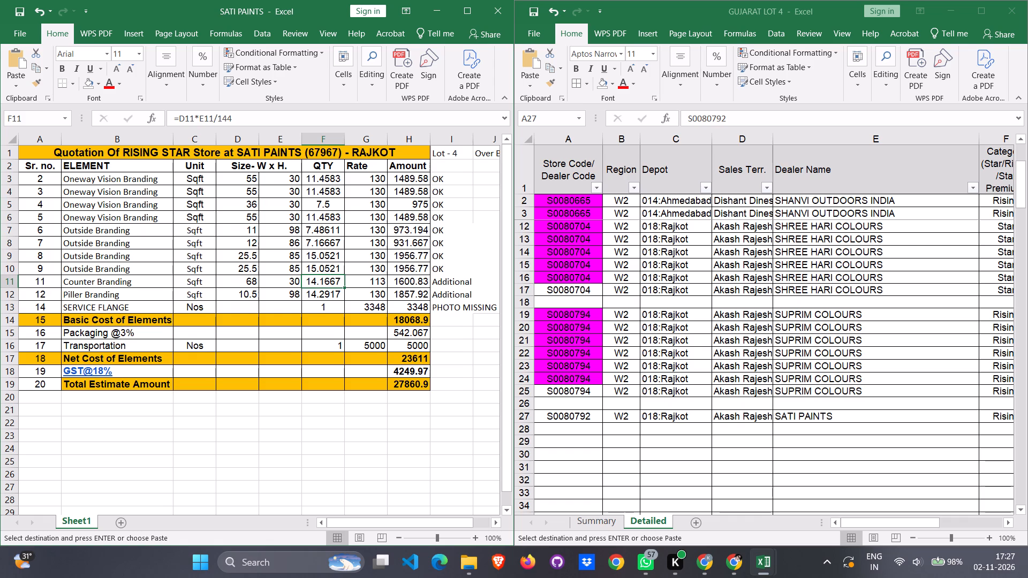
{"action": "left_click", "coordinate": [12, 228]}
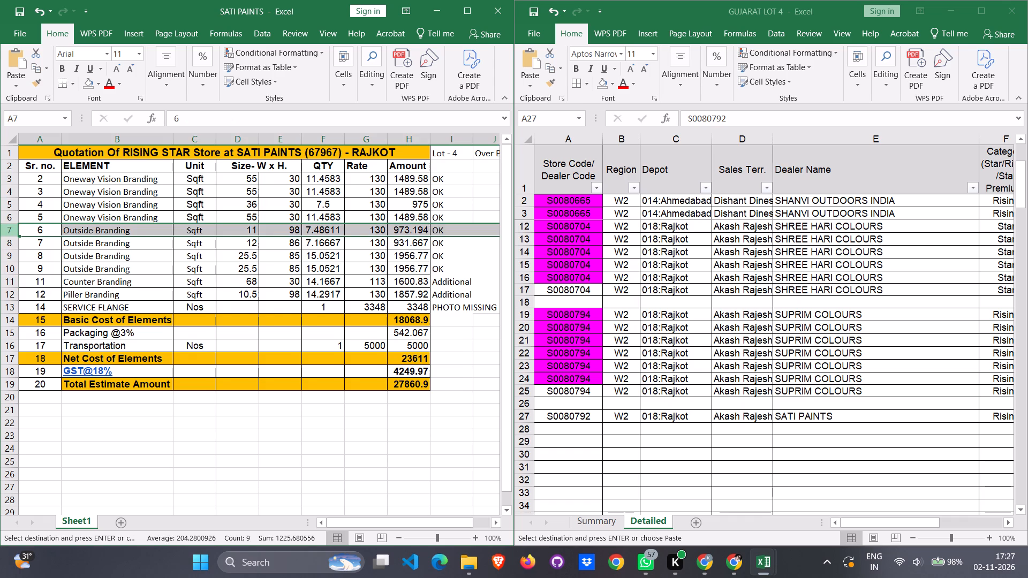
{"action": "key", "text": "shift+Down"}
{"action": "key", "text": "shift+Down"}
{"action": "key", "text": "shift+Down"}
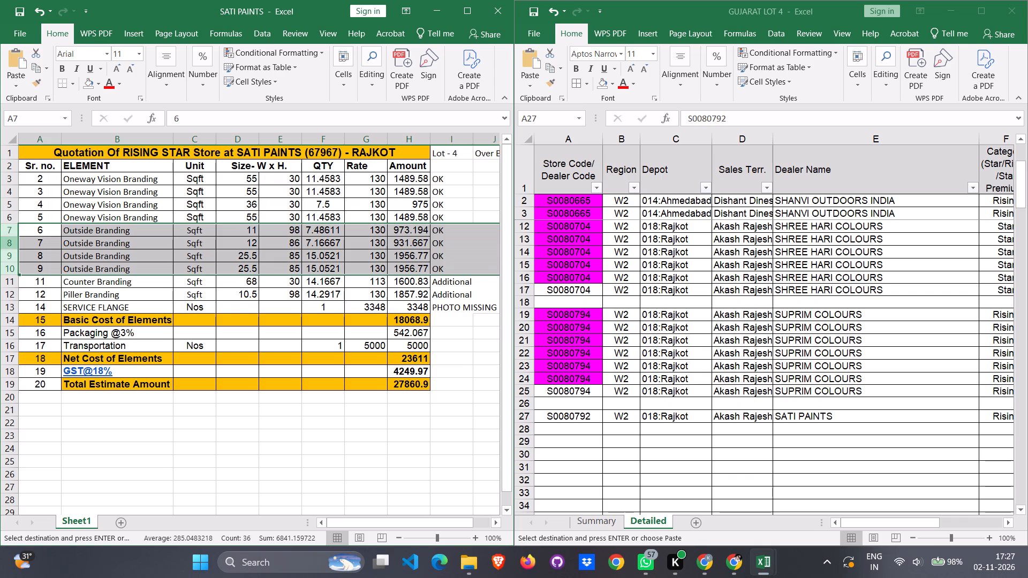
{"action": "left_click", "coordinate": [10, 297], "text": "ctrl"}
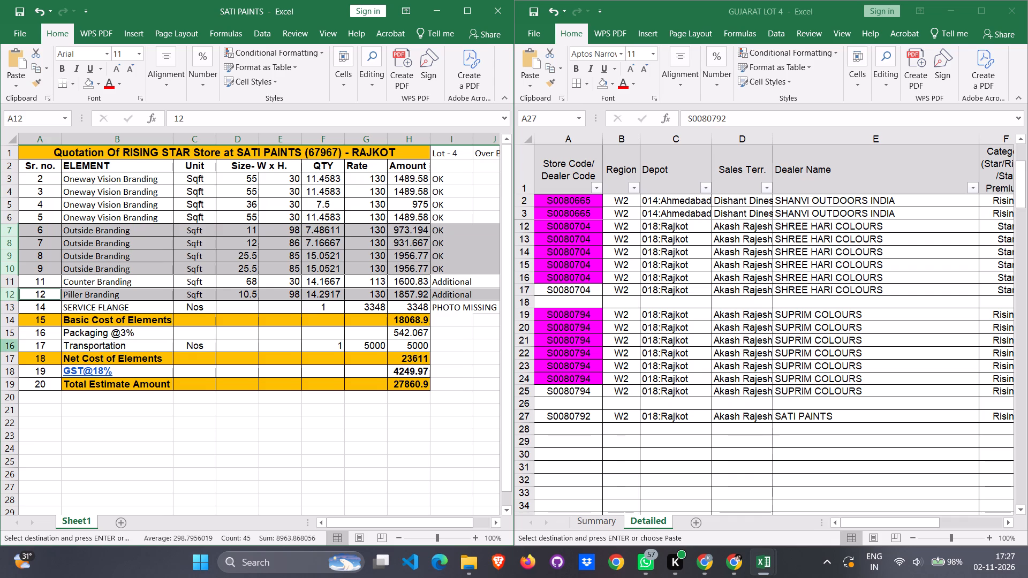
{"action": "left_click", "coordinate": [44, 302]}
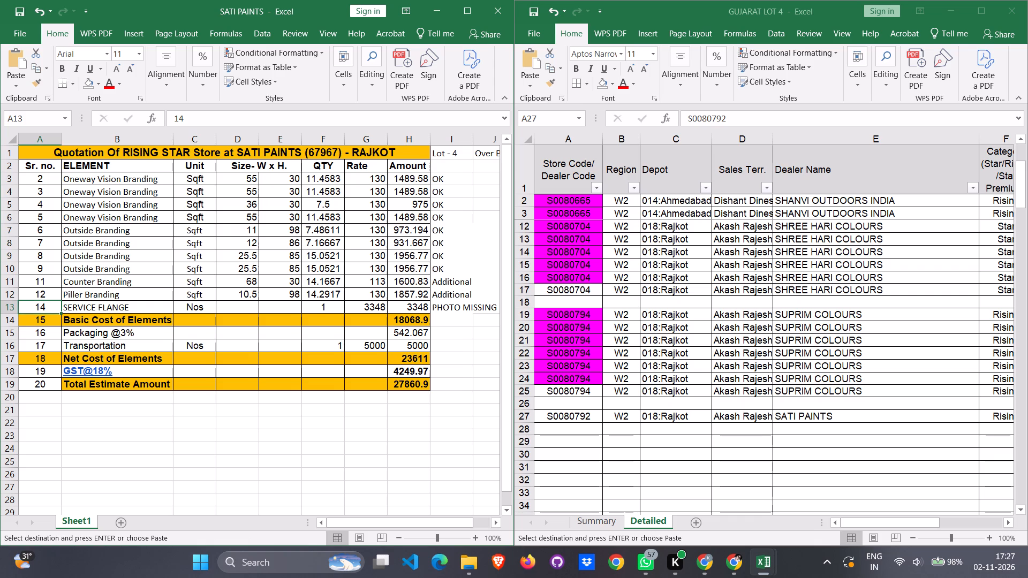
Copy the SERVICE FLANGE element name from B13 of the SATI PAINTS estimate into G27 of the Detailed sheet.
{"action": "left_click", "coordinate": [97, 309]}
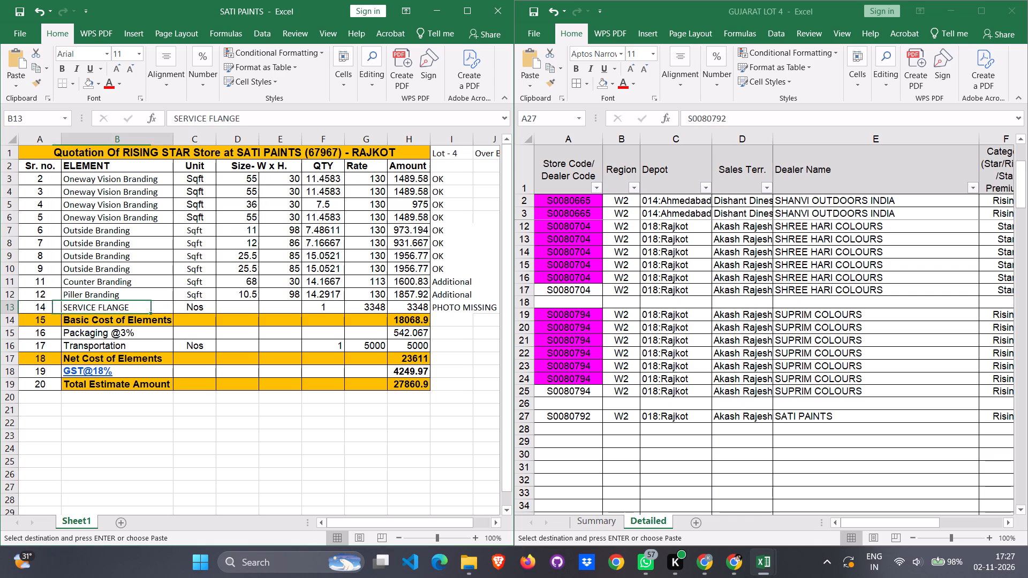
{"action": "key", "text": "ctrl+c"}
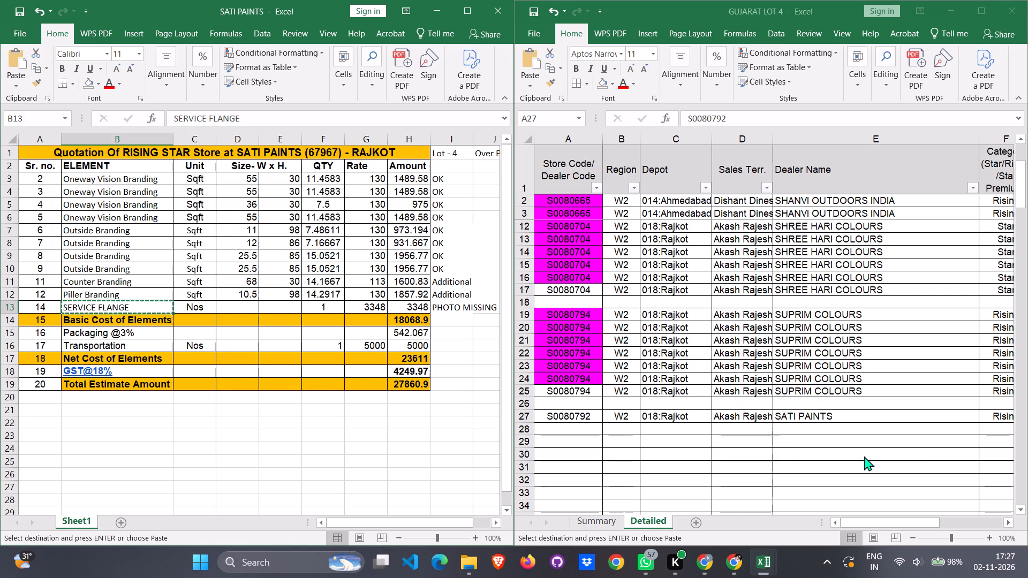
{"action": "scroll", "coordinate": [938, 409], "scroll_direction": "left", "scroll_amount": 3}
{"action": "left_click", "coordinate": [956, 414]}
{"action": "scroll", "coordinate": [956, 414], "scroll_direction": "left", "scroll_amount": 4}
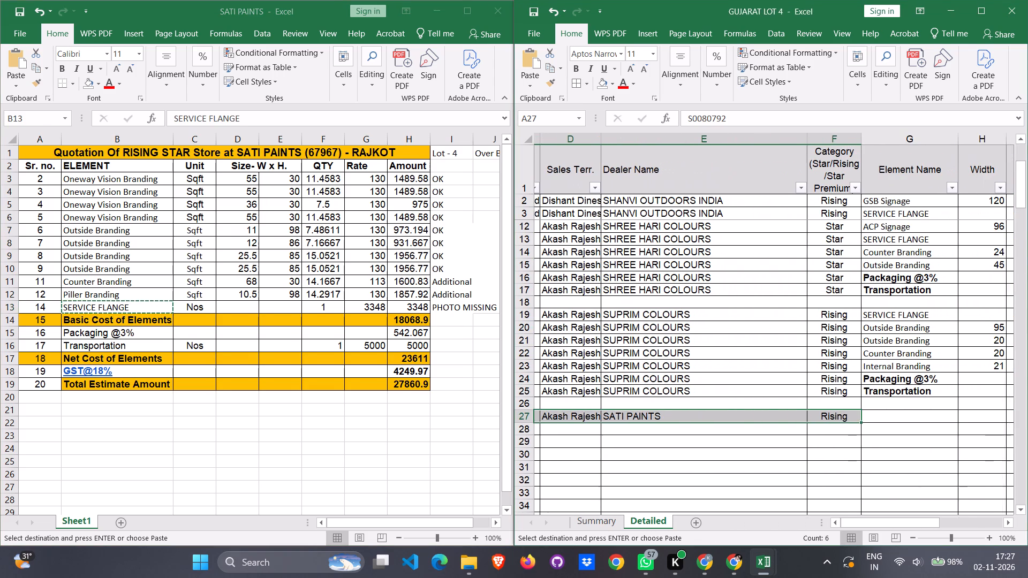
{"action": "left_click", "coordinate": [892, 415]}
{"action": "key", "text": "ctrl+v"}
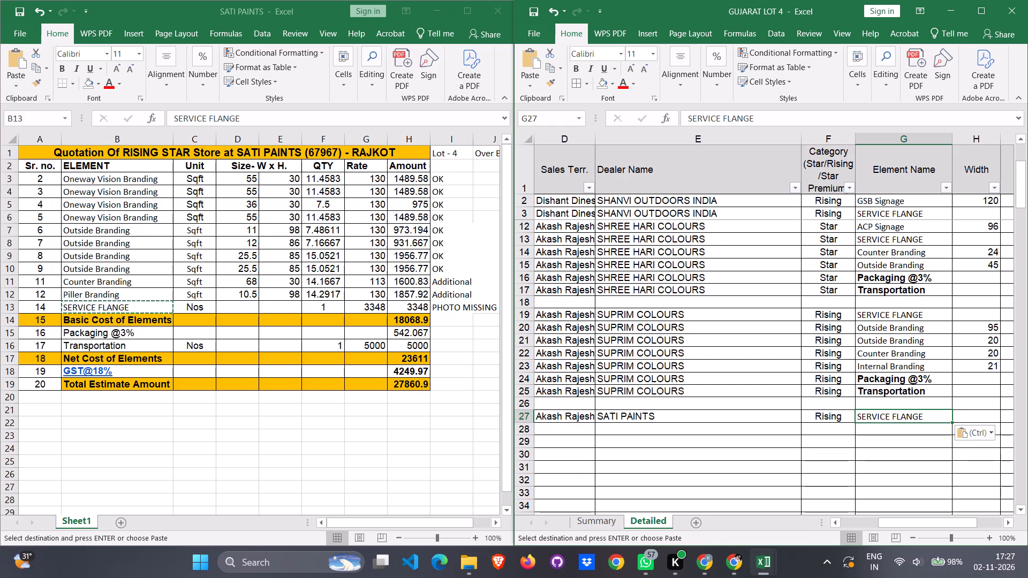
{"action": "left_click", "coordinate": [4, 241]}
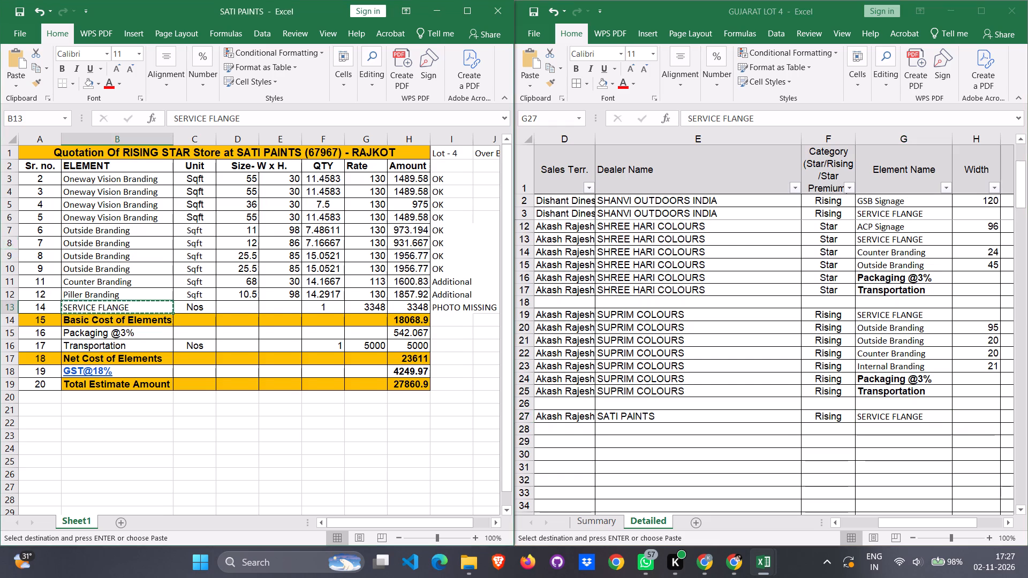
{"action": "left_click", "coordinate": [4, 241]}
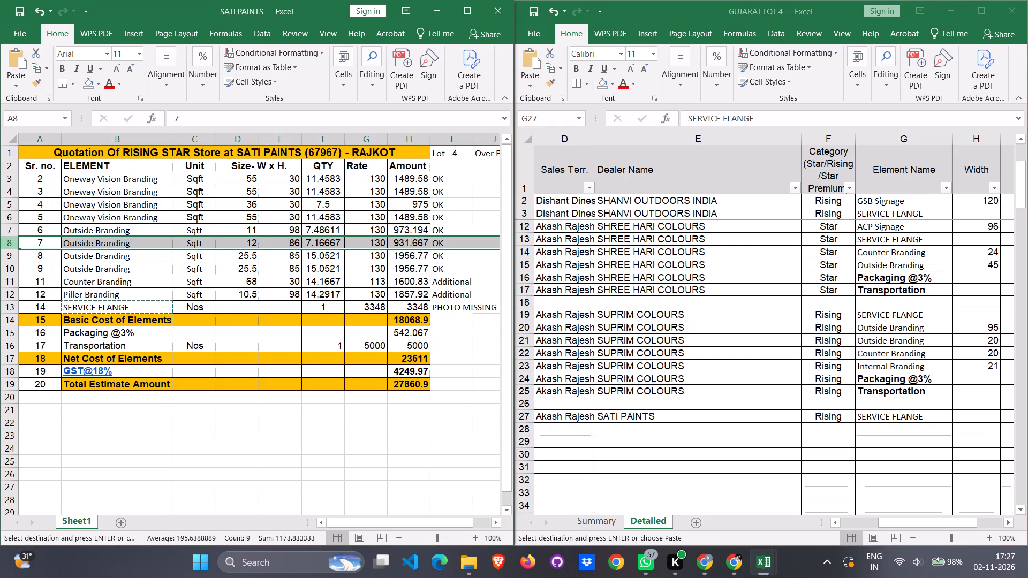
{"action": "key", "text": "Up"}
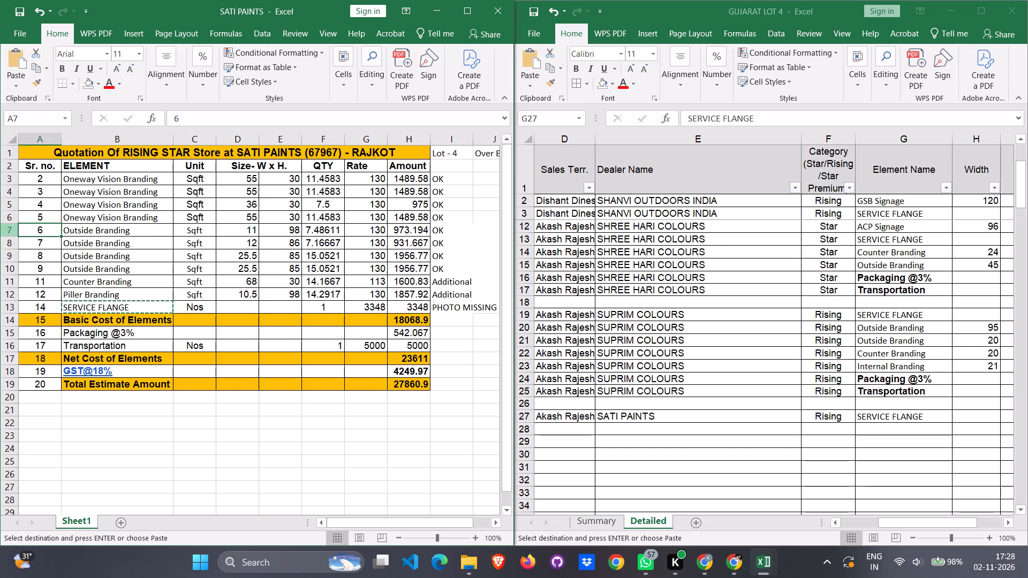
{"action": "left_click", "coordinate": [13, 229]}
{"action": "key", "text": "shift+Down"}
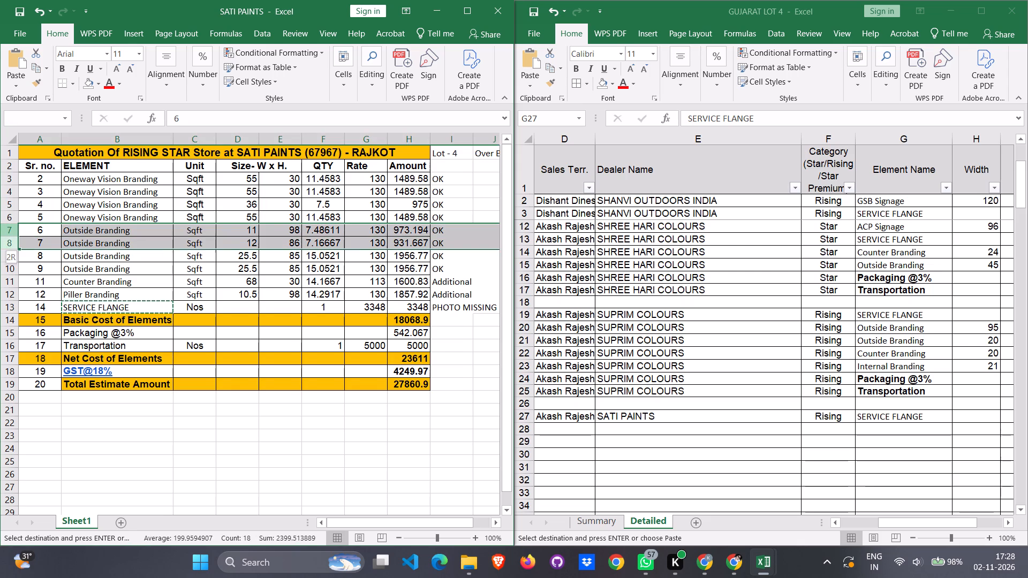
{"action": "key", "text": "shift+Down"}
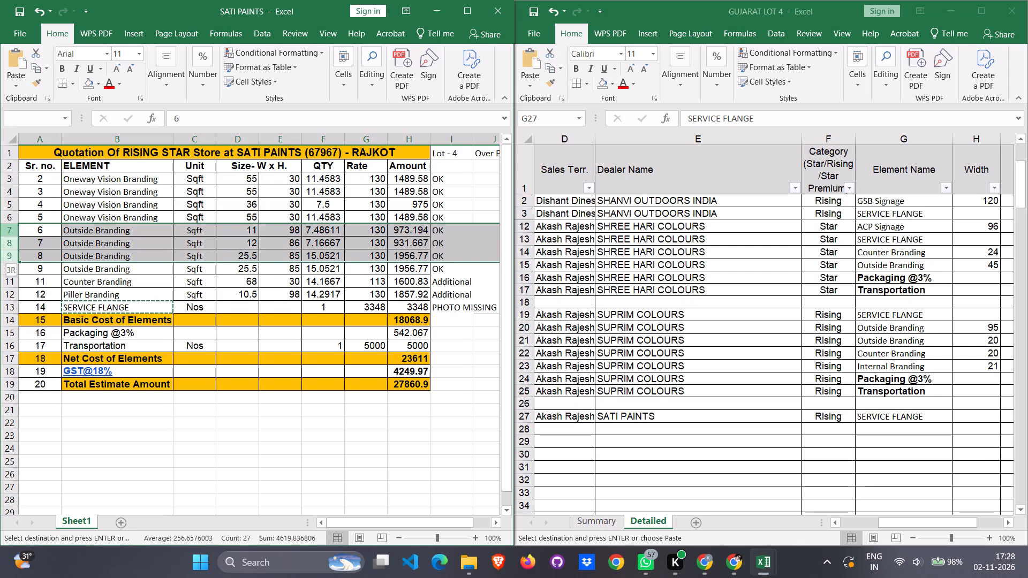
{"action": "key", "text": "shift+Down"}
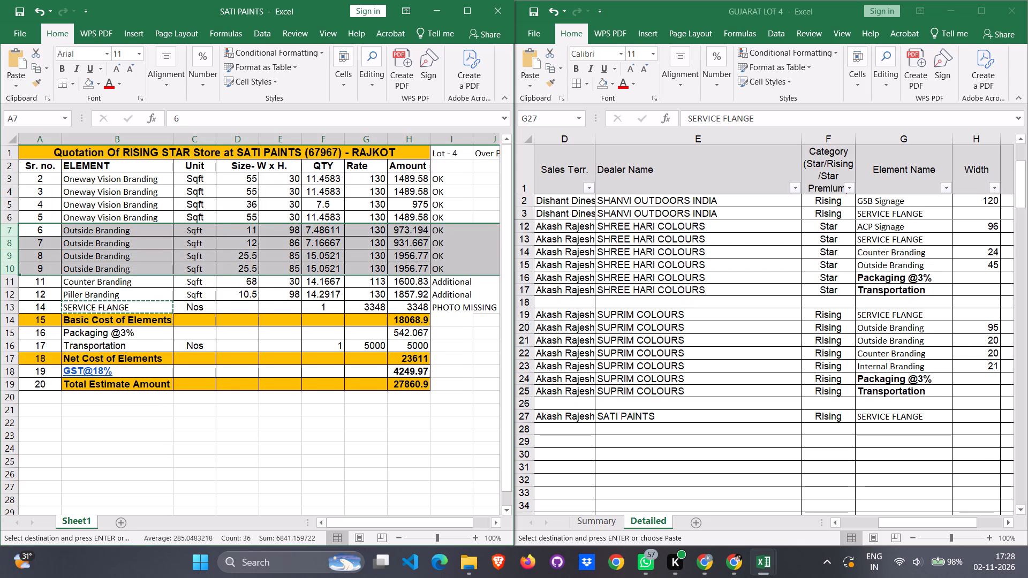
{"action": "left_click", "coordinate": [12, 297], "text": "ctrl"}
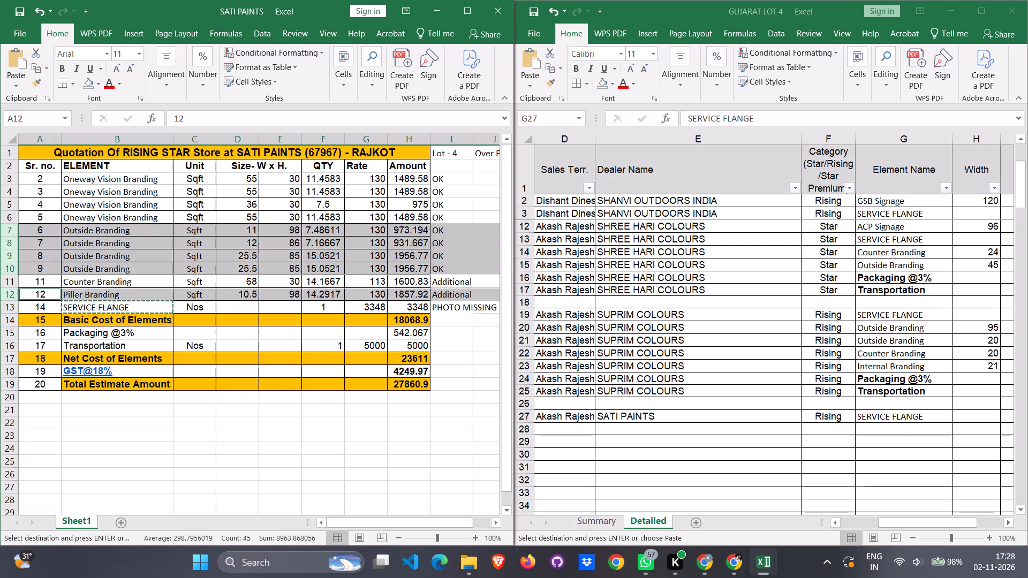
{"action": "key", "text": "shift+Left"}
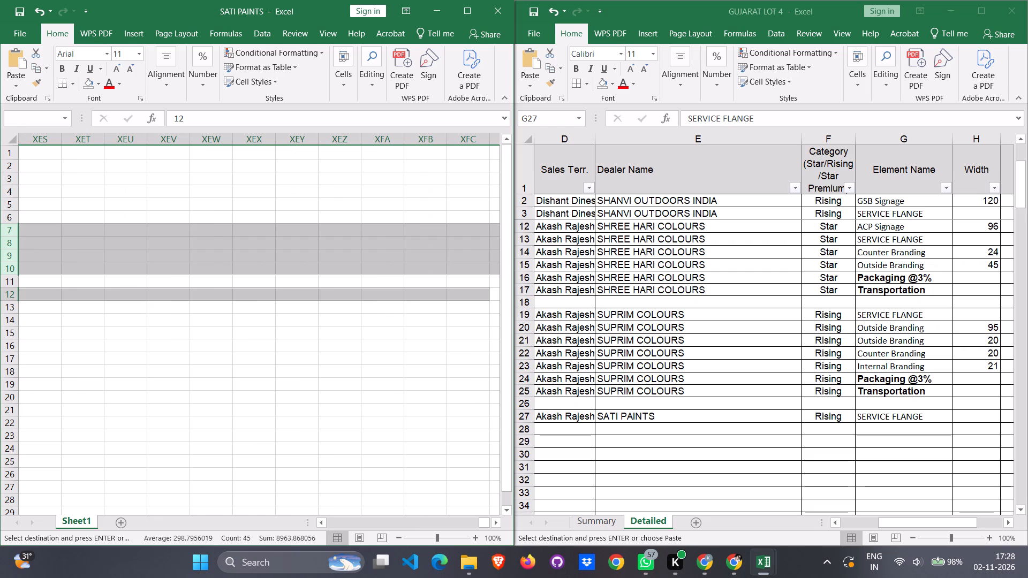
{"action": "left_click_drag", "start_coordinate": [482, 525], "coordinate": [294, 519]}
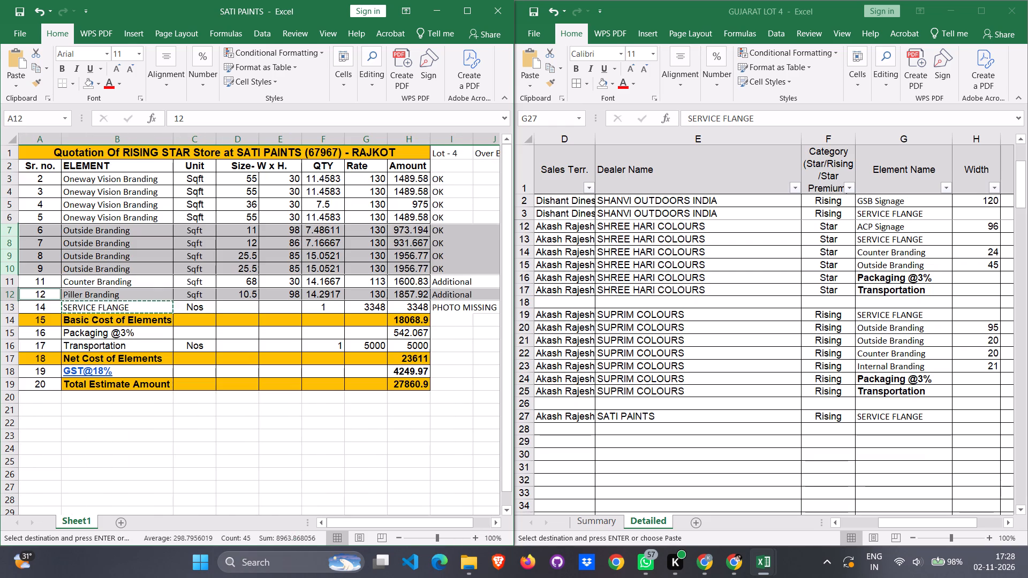
Copy the four Outside Branding names and Piller Branding from the SATI PAINTS estimate into G28:G32 of the Detailed sheet.
{"action": "left_click", "coordinate": [112, 233]}
{"action": "key", "text": "shift+Down"}
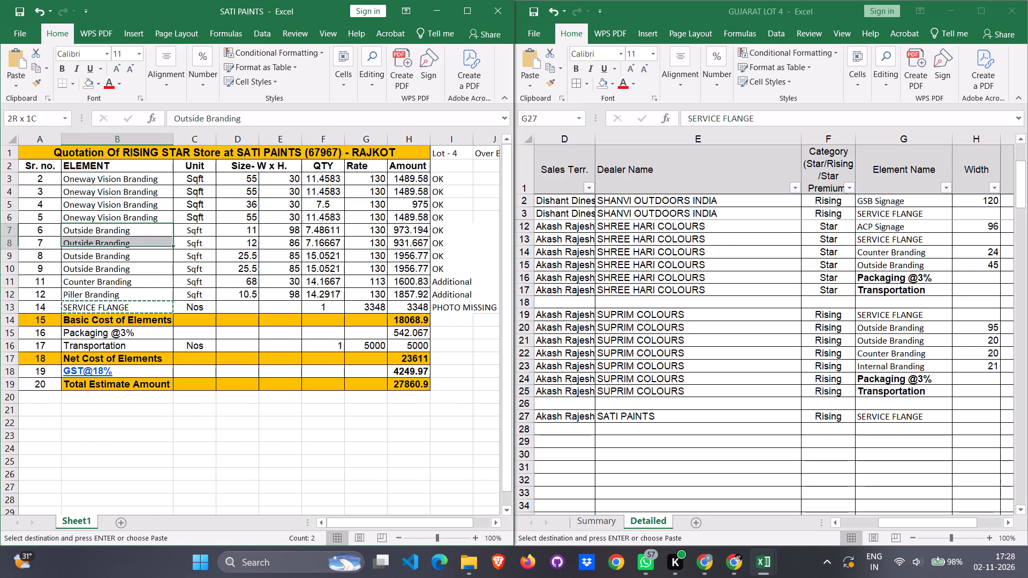
{"action": "key", "text": "shift+Down"}
{"action": "key", "text": "shift+Down"}
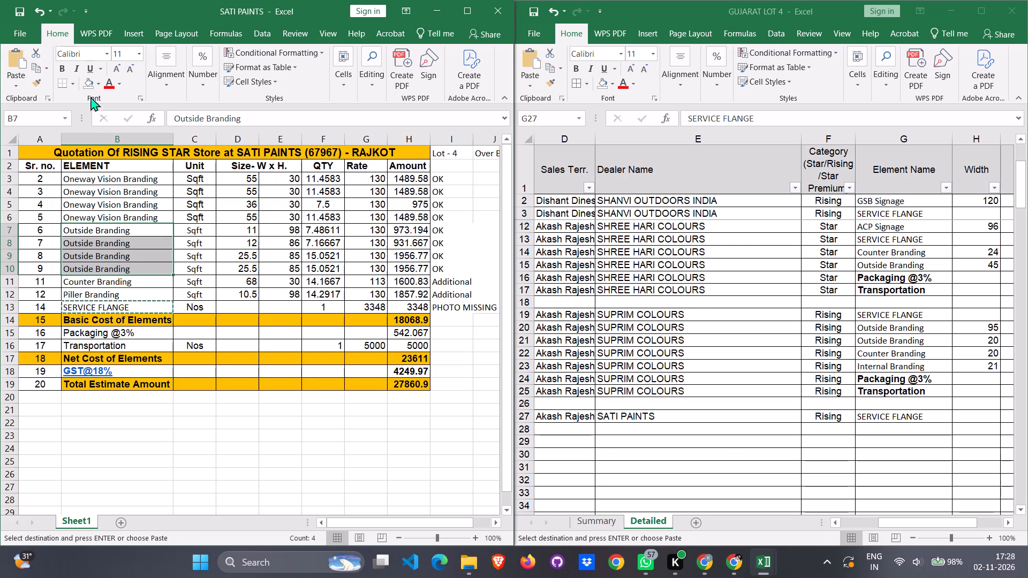
{"action": "left_click", "coordinate": [127, 295], "text": "ctrl"}
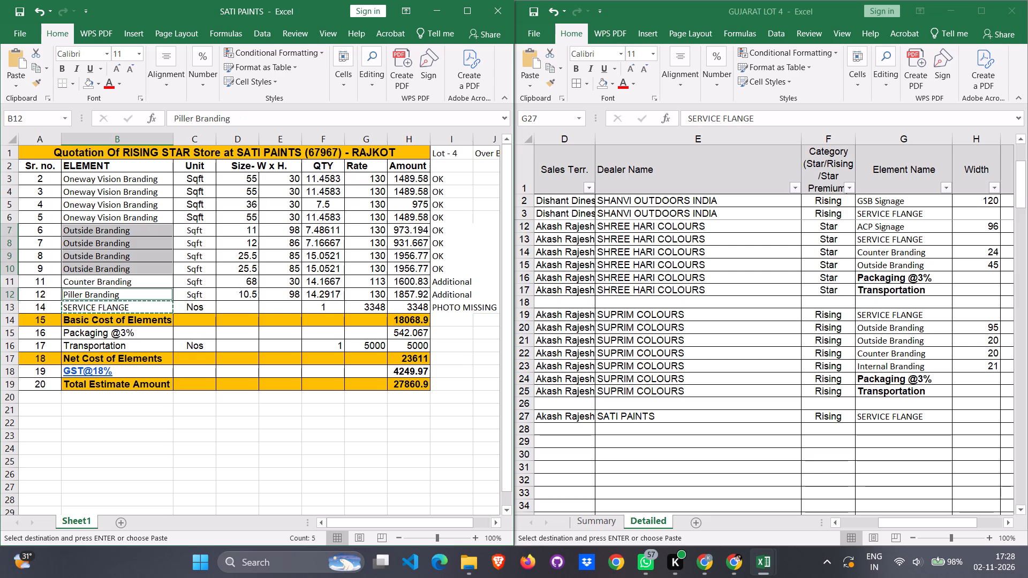
{"action": "key", "text": "ctrl+c"}
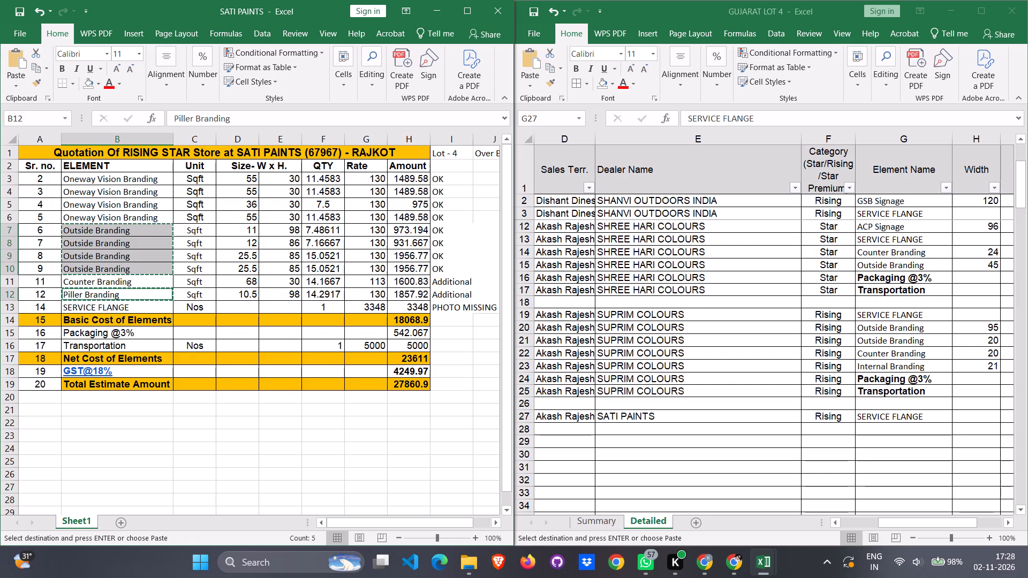
{"action": "scroll", "coordinate": [954, 407], "scroll_direction": "left", "scroll_amount": 1}
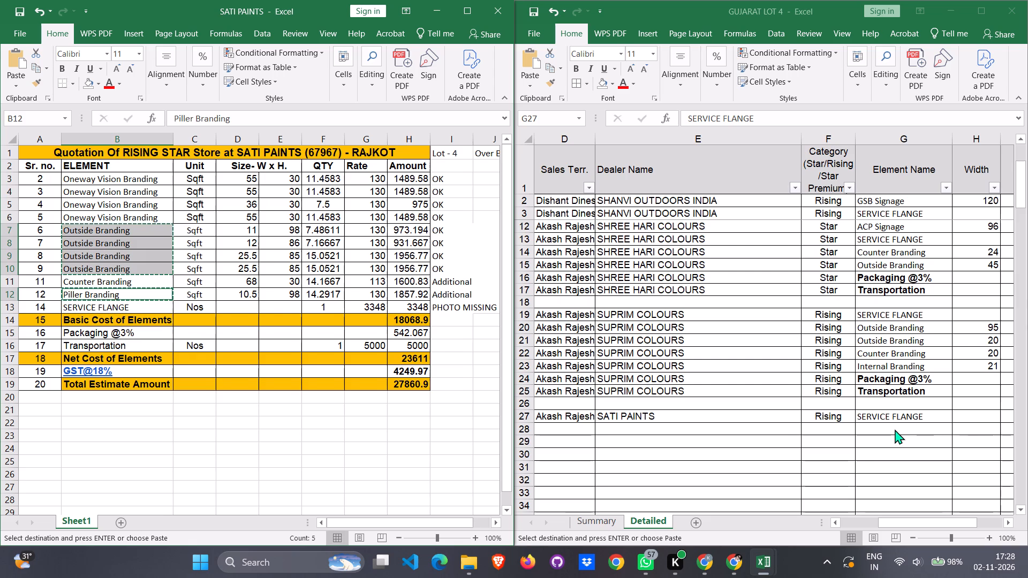
{"action": "left_click", "coordinate": [895, 429]}
{"action": "left_click", "coordinate": [895, 429]}
{"action": "key", "text": "ctrl+v"}
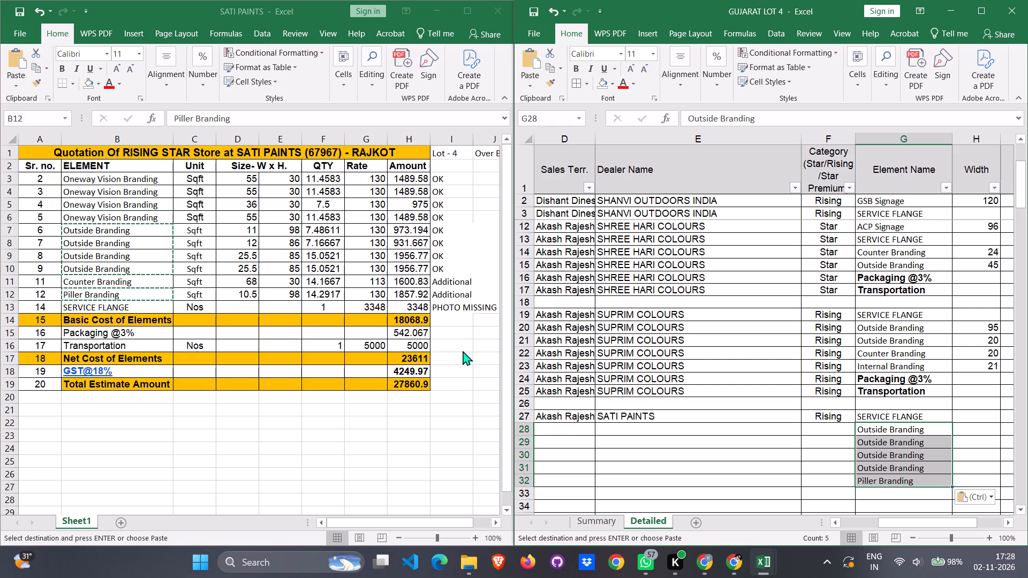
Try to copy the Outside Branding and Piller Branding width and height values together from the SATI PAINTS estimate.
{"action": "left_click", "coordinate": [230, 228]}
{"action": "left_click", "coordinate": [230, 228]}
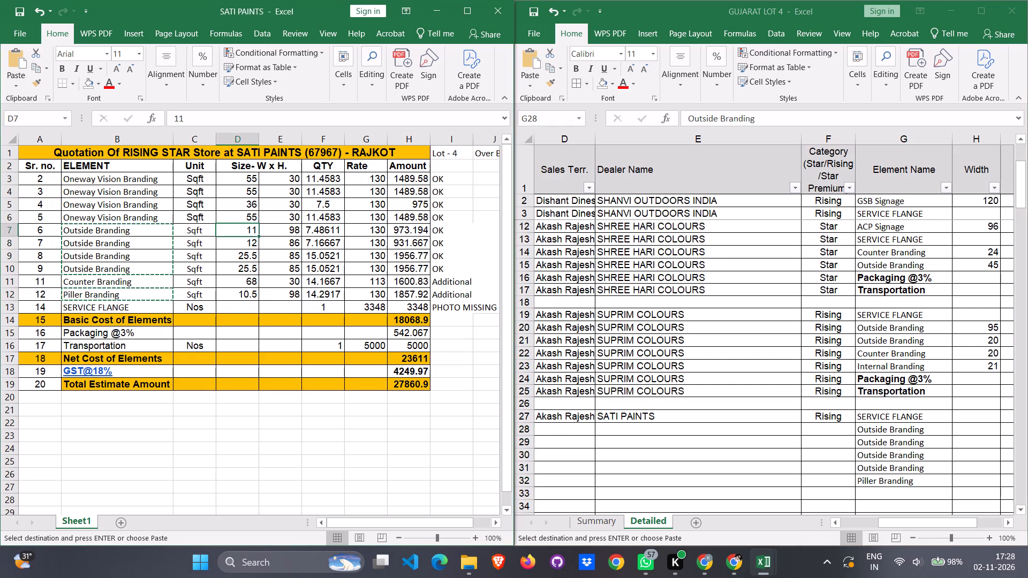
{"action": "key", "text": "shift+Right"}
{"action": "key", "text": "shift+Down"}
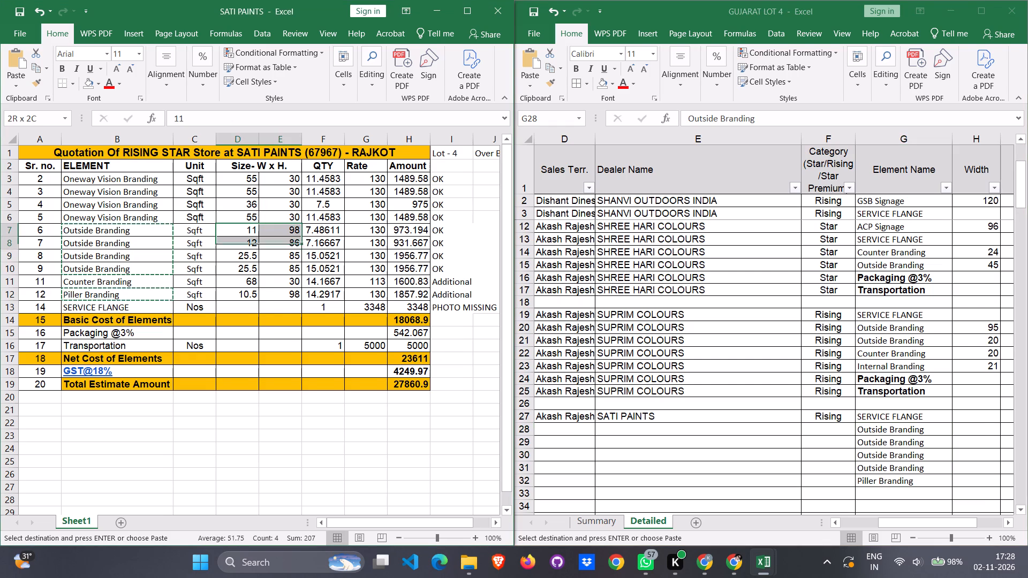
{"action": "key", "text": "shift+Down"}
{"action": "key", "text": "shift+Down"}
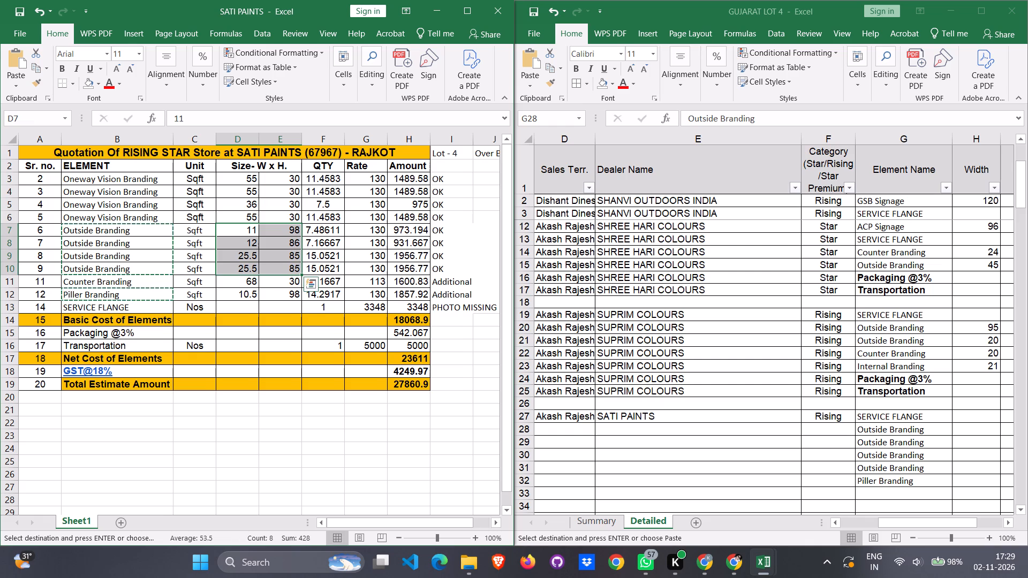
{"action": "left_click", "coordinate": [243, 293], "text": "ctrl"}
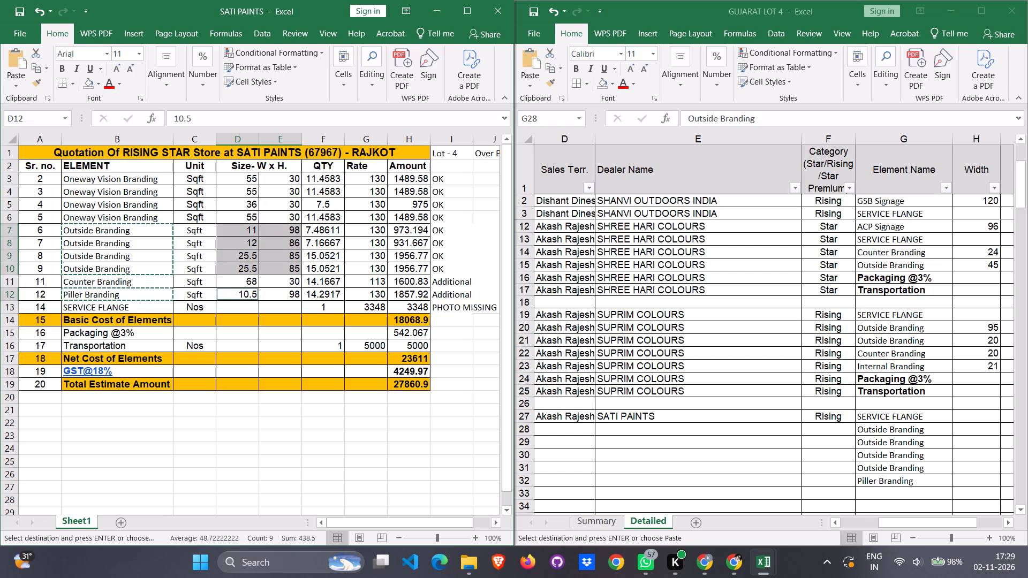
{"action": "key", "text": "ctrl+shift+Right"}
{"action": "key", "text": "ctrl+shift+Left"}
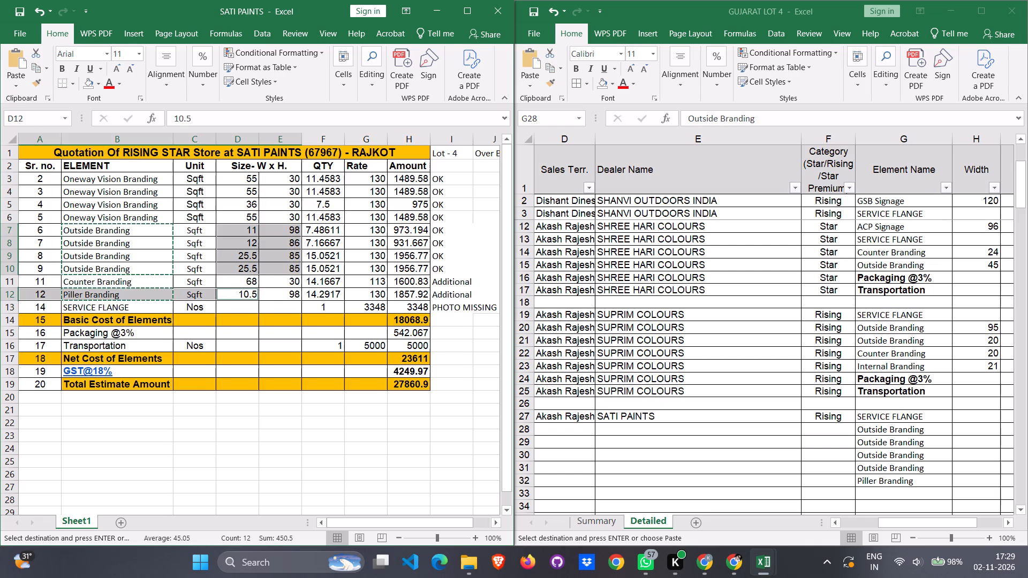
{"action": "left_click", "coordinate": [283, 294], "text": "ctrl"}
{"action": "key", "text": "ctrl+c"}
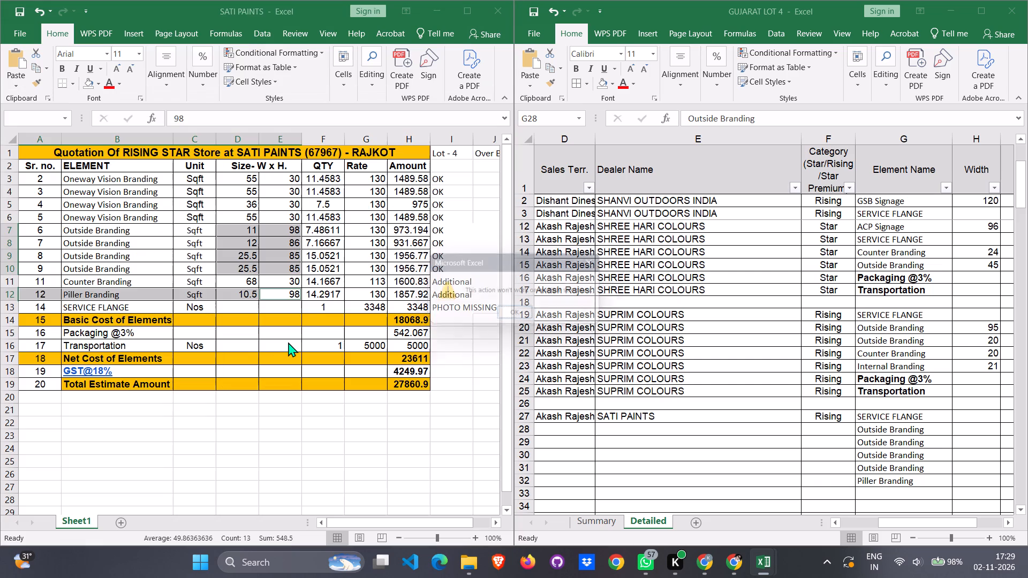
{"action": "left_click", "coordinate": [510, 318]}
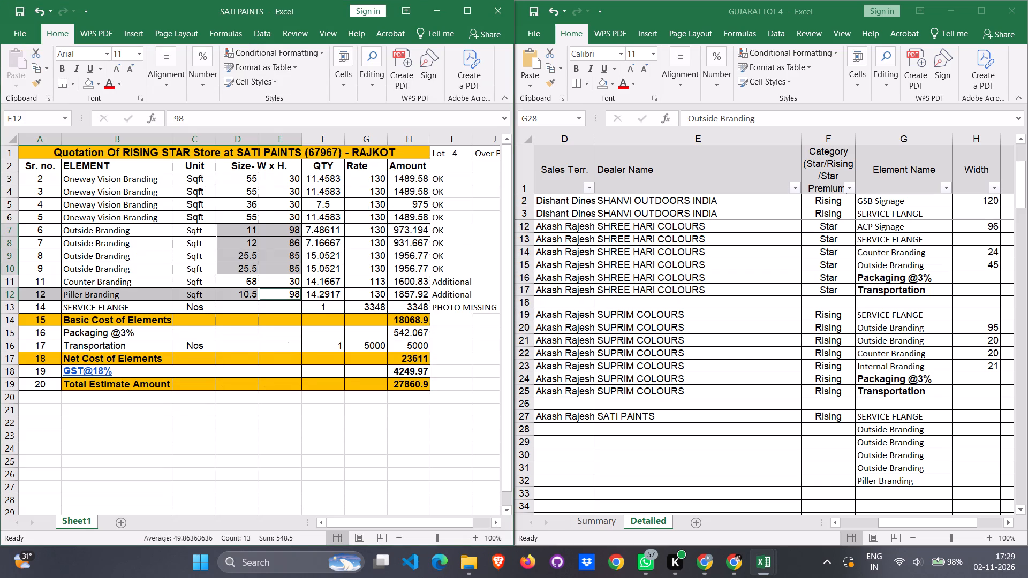
Copy the four Outside Branding sizes in D7:E10 of the SATI PAINTS estimate into H28:I31 of the Detailed sheet and save.
{"action": "left_click", "coordinate": [237, 229]}
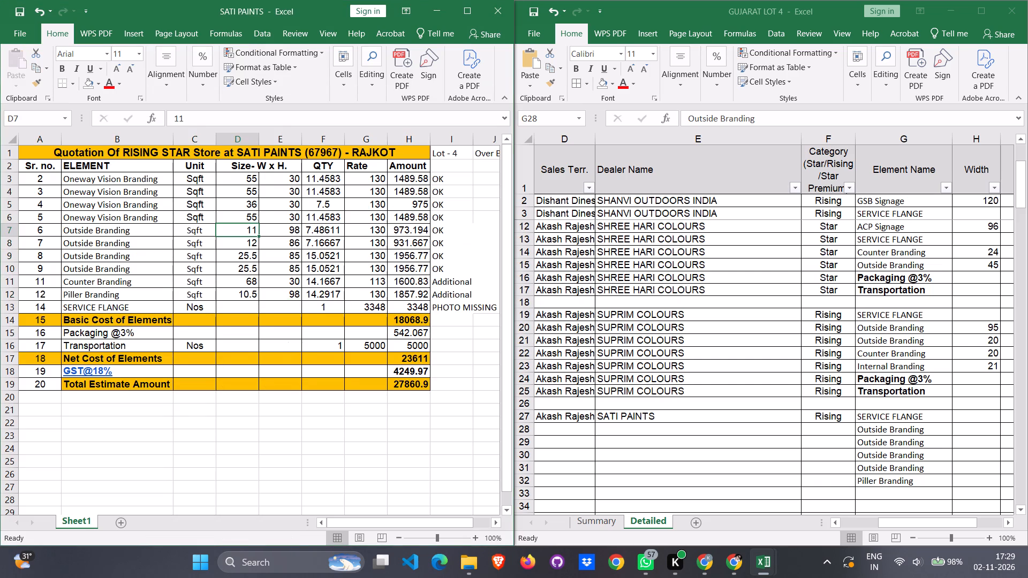
{"action": "key", "text": "shift+Down"}
{"action": "key", "text": "shift+Down"}
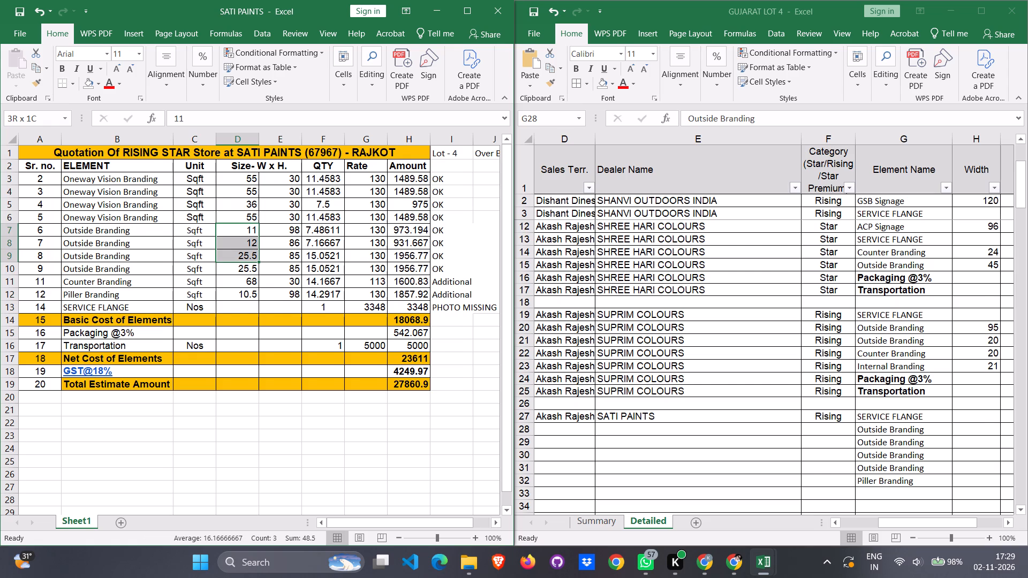
{"action": "key", "text": "shift+Down"}
{"action": "key", "text": "shift+Right"}
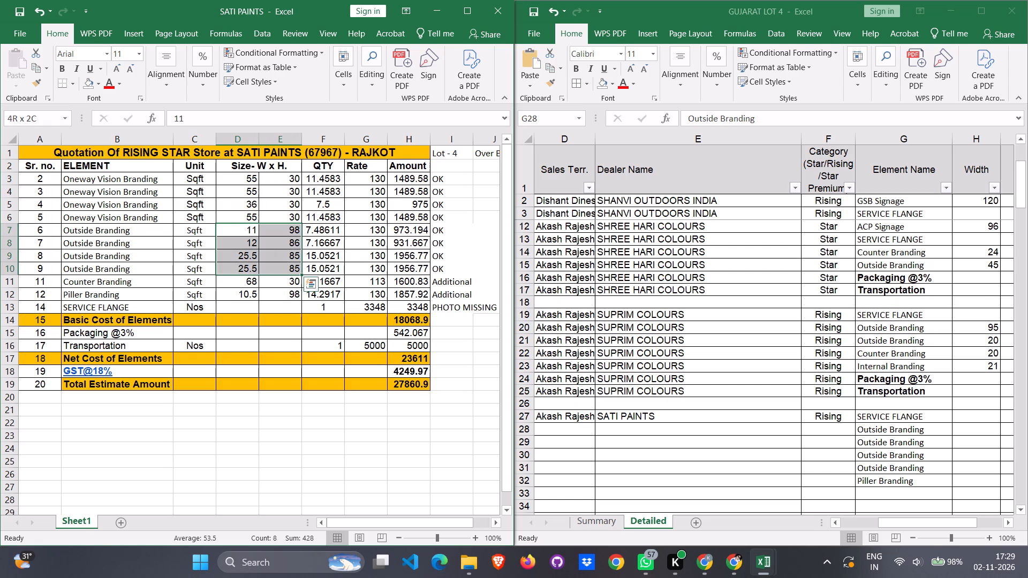
{"action": "key", "text": "ctrl+c"}
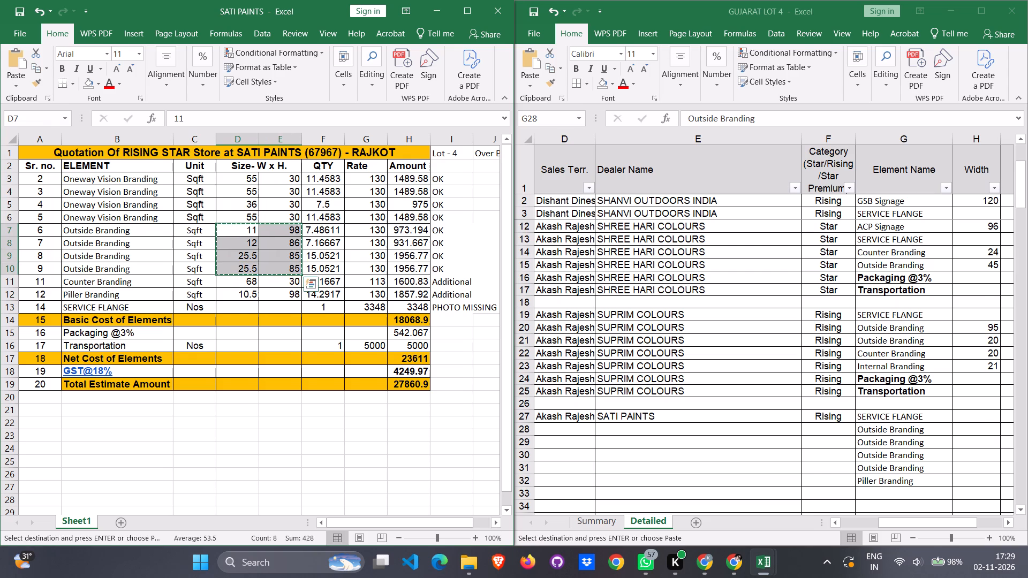
{"action": "left_click", "coordinate": [969, 428]}
{"action": "left_click", "coordinate": [969, 428]}
{"action": "key", "text": "ctrl+v"}
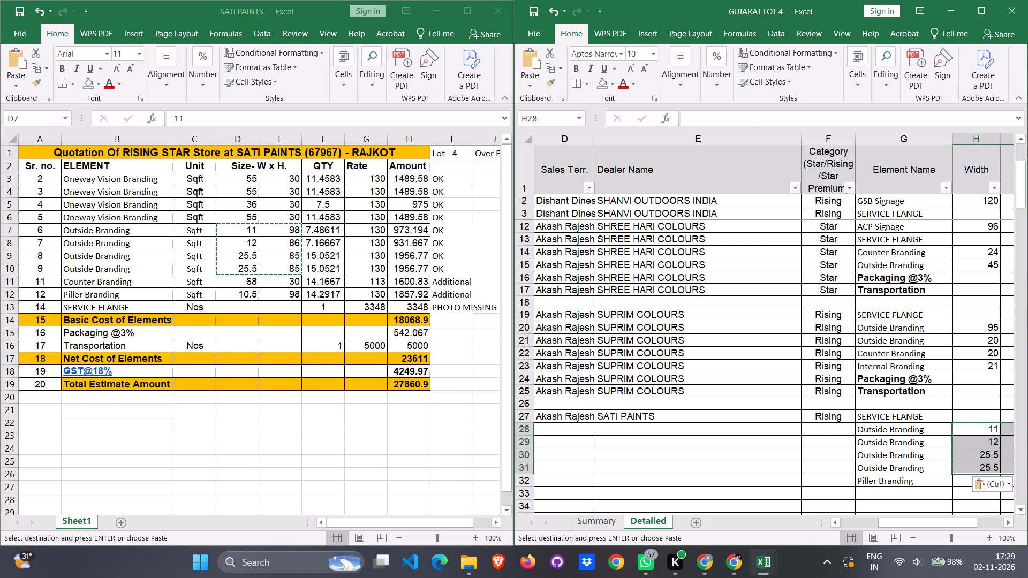
{"action": "scroll", "coordinate": [969, 428], "scroll_direction": "left", "scroll_amount": 4}
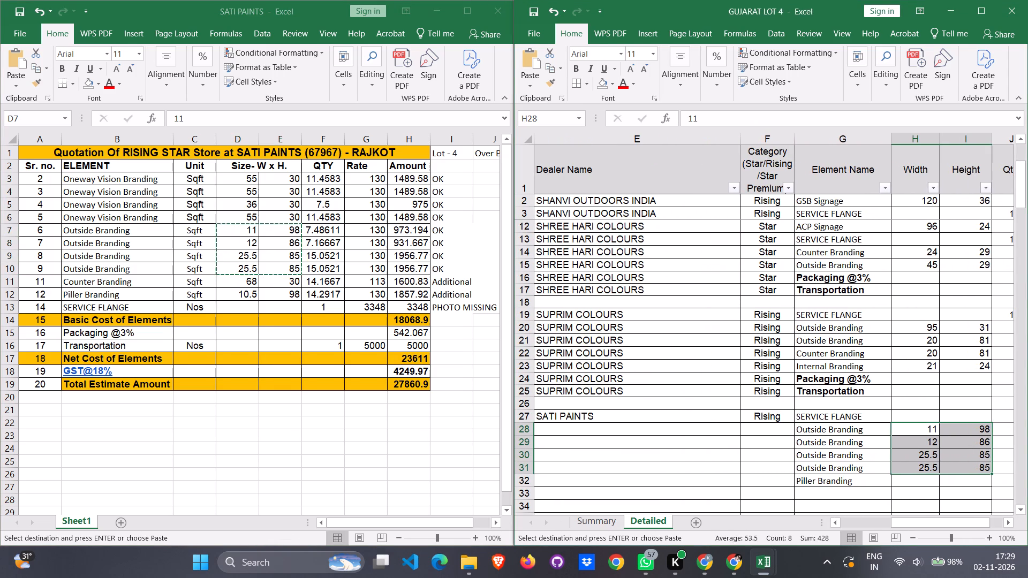
{"action": "key", "text": "ctrl+s"}
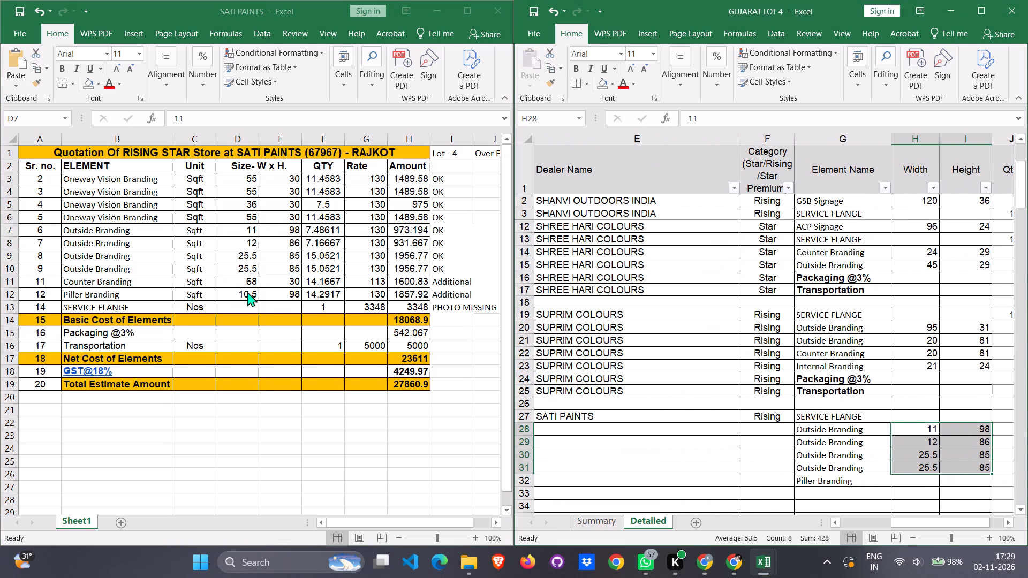
Copy the Piller Branding size 10.5 x 98 from D12:E12 of the SATI PAINTS estimate into H32:I32 of the Detailed sheet and save.
{"action": "left_click", "coordinate": [245, 293]}
{"action": "left_click", "coordinate": [245, 293]}
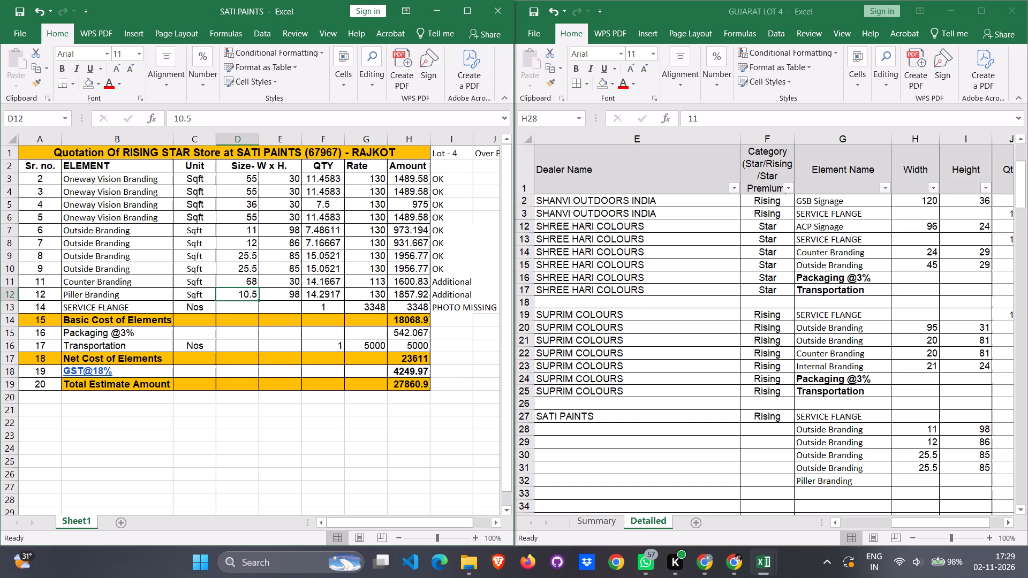
{"action": "key", "text": "shift+Right"}
{"action": "key", "text": "ctrl+c"}
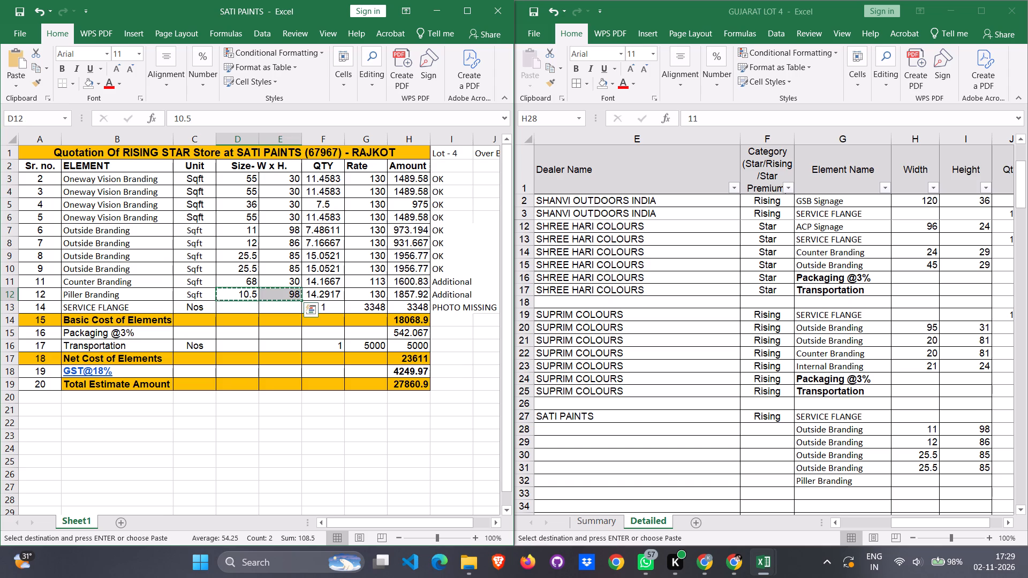
{"action": "double_click", "coordinate": [908, 475]}
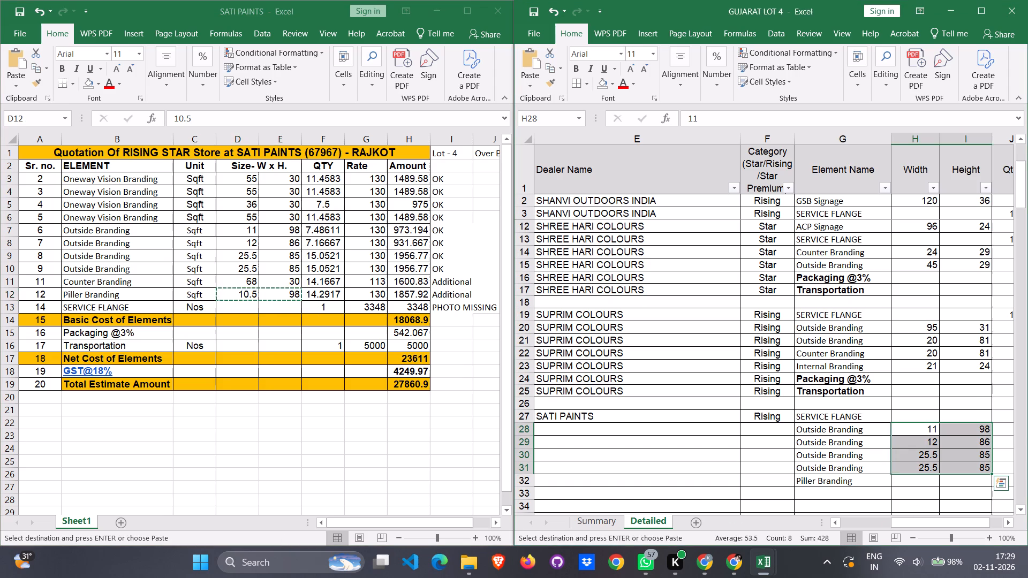
{"action": "left_click", "coordinate": [908, 482]}
{"action": "key", "text": "ctrl+v"}
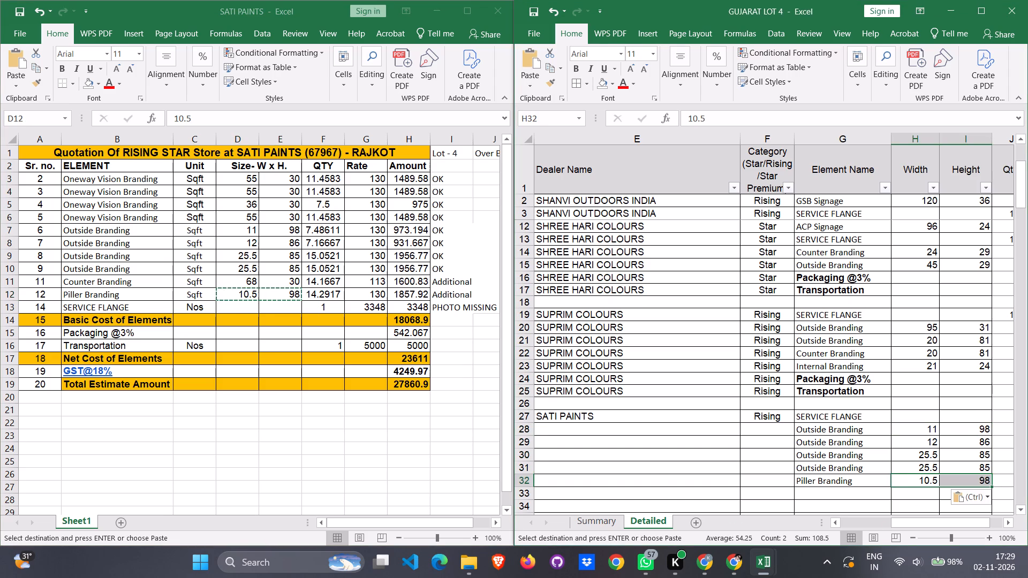
{"action": "key", "text": "ctrl+s"}
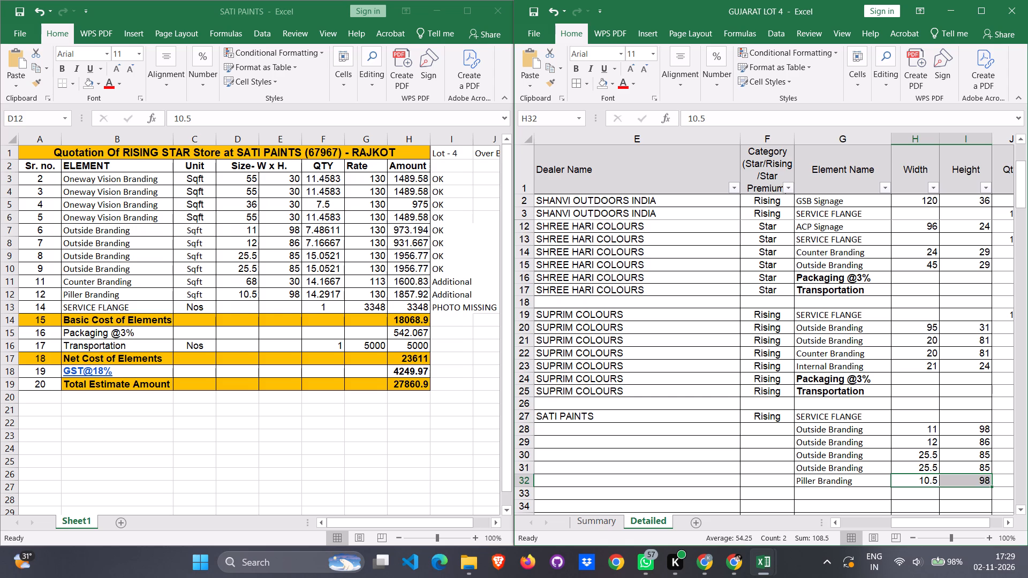
Enter quantity 1 for the SATI PAINTS SERVICE FLANGE in J27 of the Detailed sheet and save the workbook.
{"action": "left_click", "coordinate": [1003, 415]}
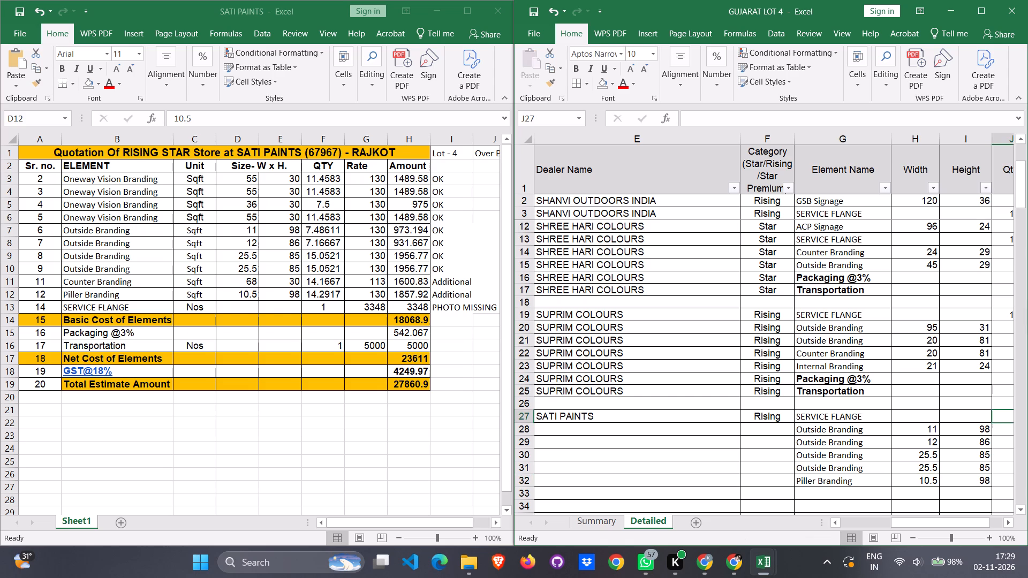
{"action": "key", "text": "1"}
{"action": "key", "text": "ctrl+s"}
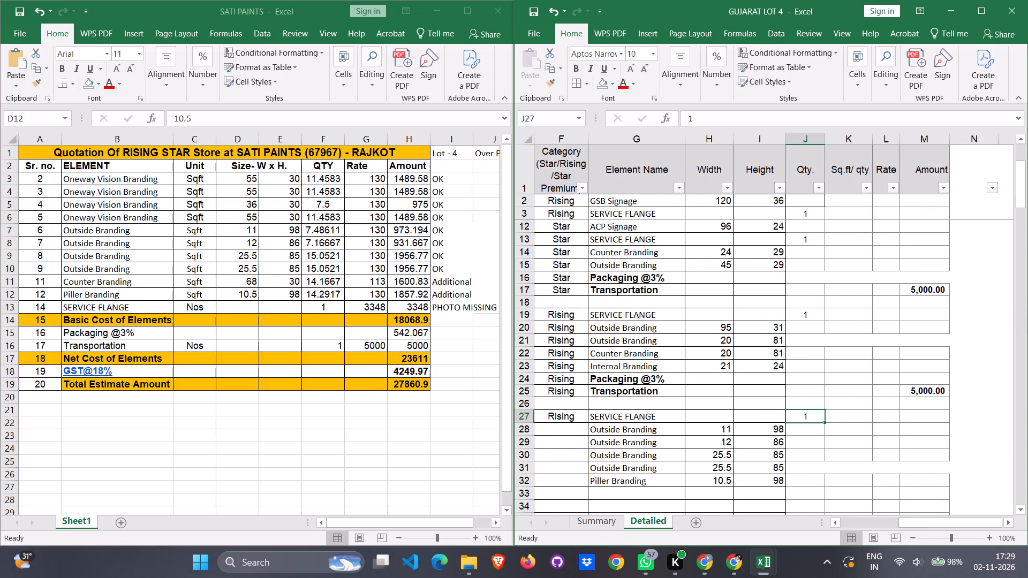
Select the Counter Branding element name in B11 of the SATI PAINTS estimate.
{"action": "scroll", "coordinate": [776, 495], "scroll_direction": "right", "scroll_amount": 2}
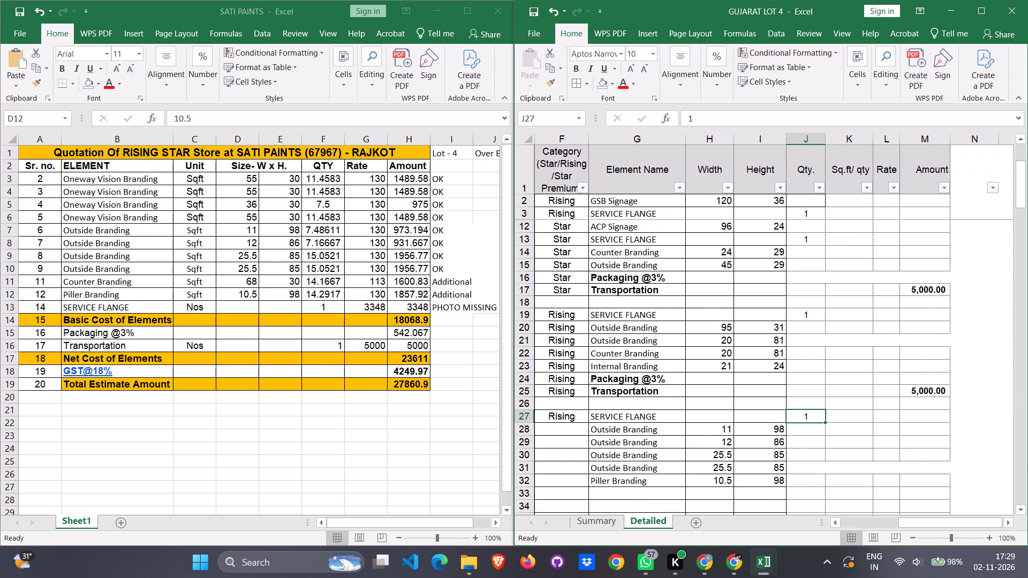
{"action": "scroll", "coordinate": [706, 456], "scroll_direction": "down", "scroll_amount": 3}
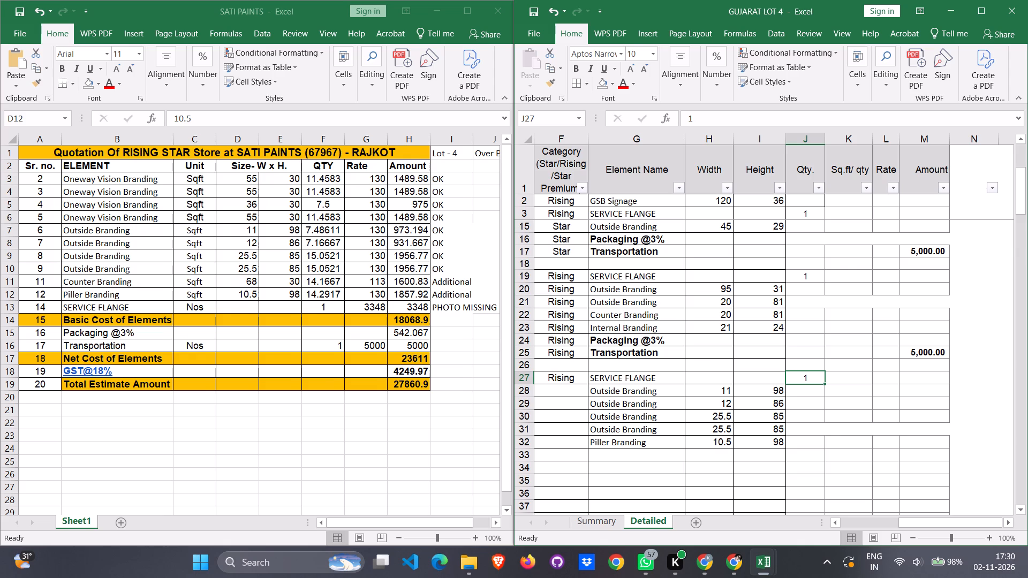
{"action": "left_click", "coordinate": [108, 280]}
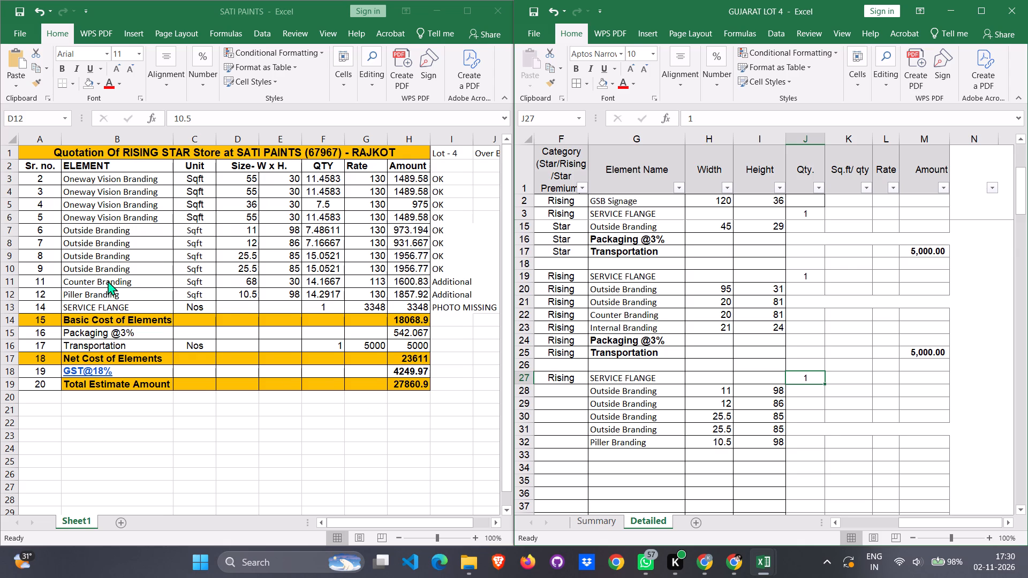
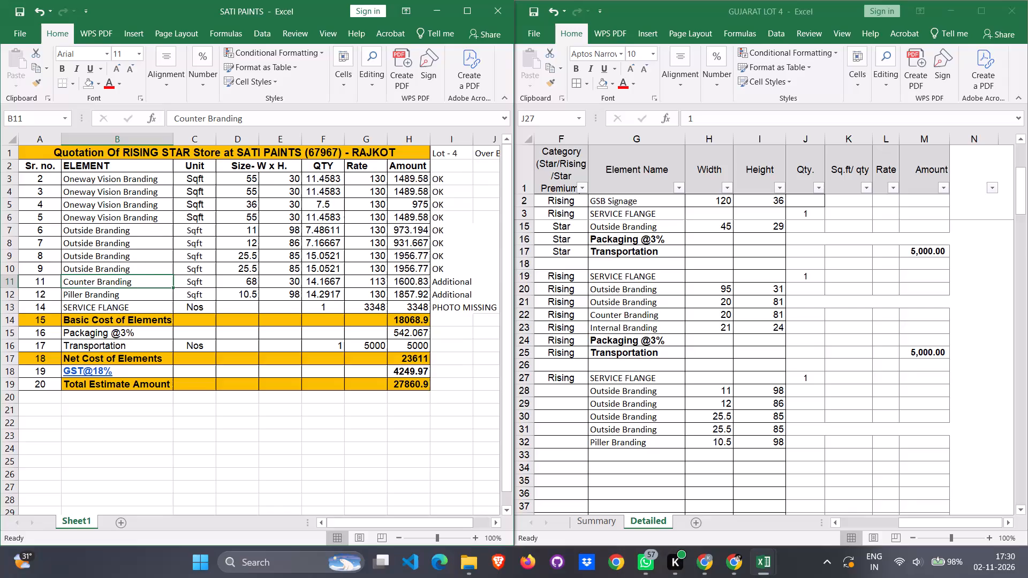
Copy the Counter Branding name and its size 68 x 30 from row 11 of the SATI PAINTS estimate into G33:I33 of the Detailed sheet and save.
{"action": "key", "text": "ctrl+c"}
{"action": "double_click", "coordinate": [613, 453]}
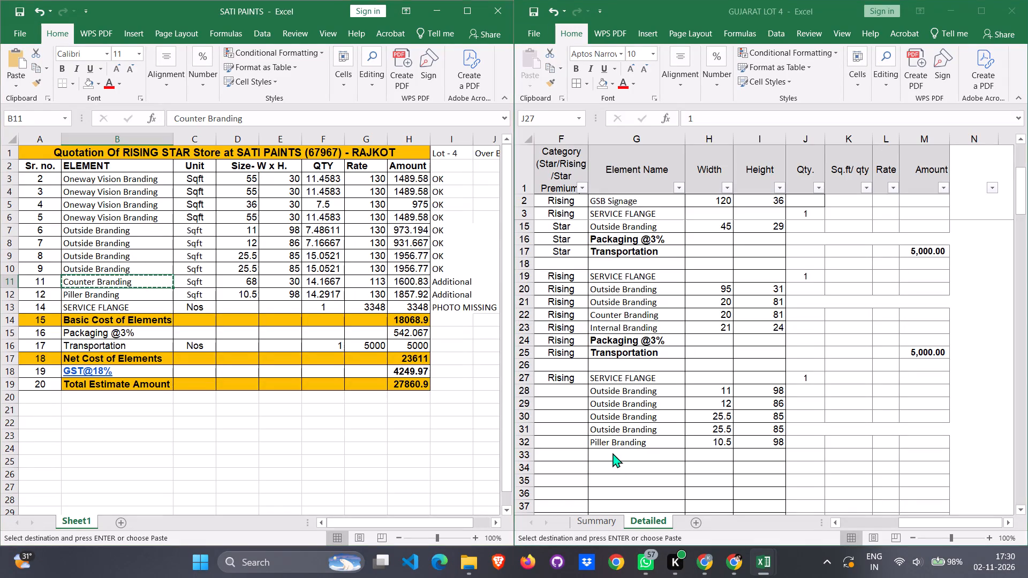
{"action": "key", "text": "ctrl+v"}
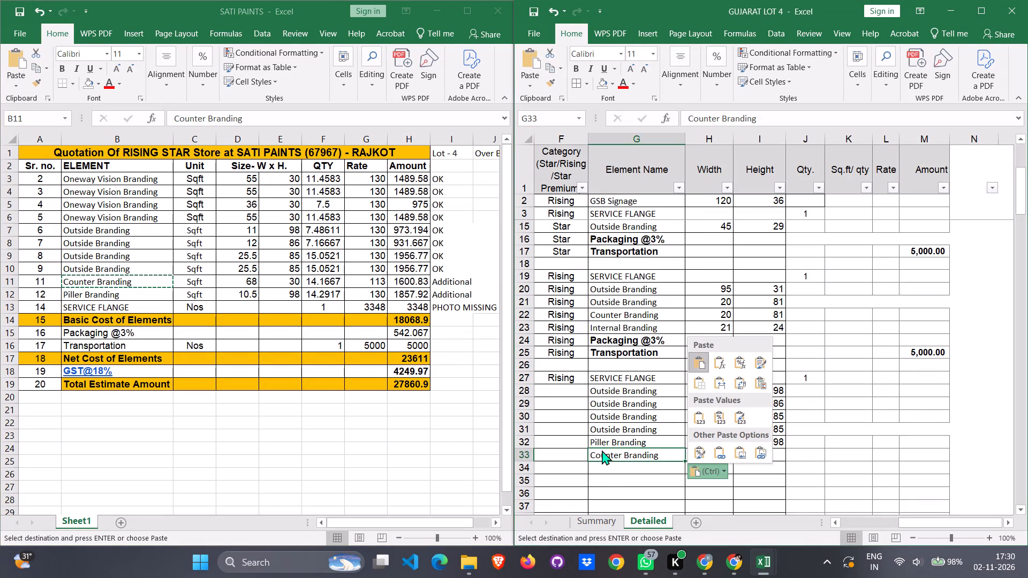
{"action": "double_click", "coordinate": [232, 279]}
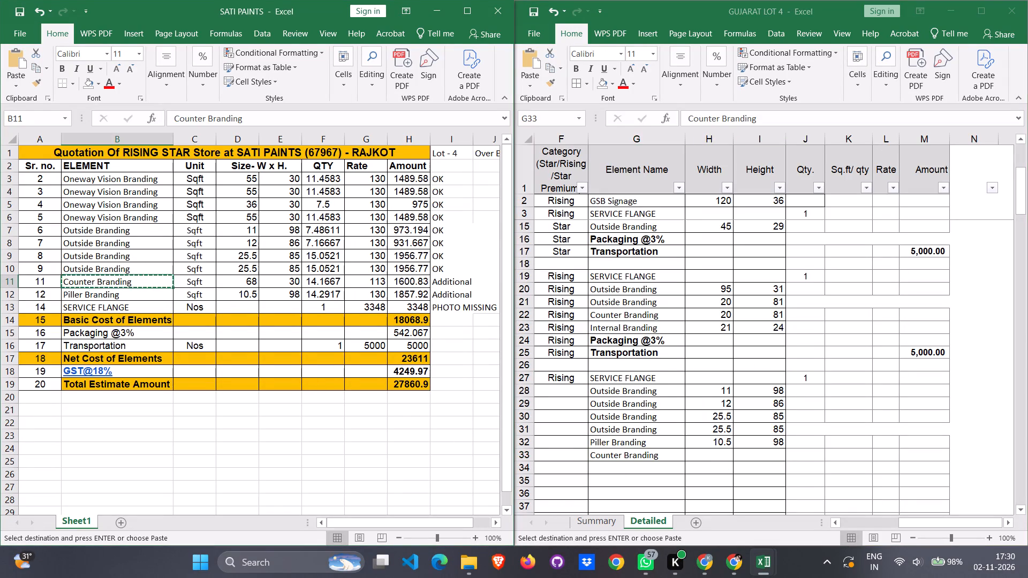
{"action": "key", "text": "shift+Right"}
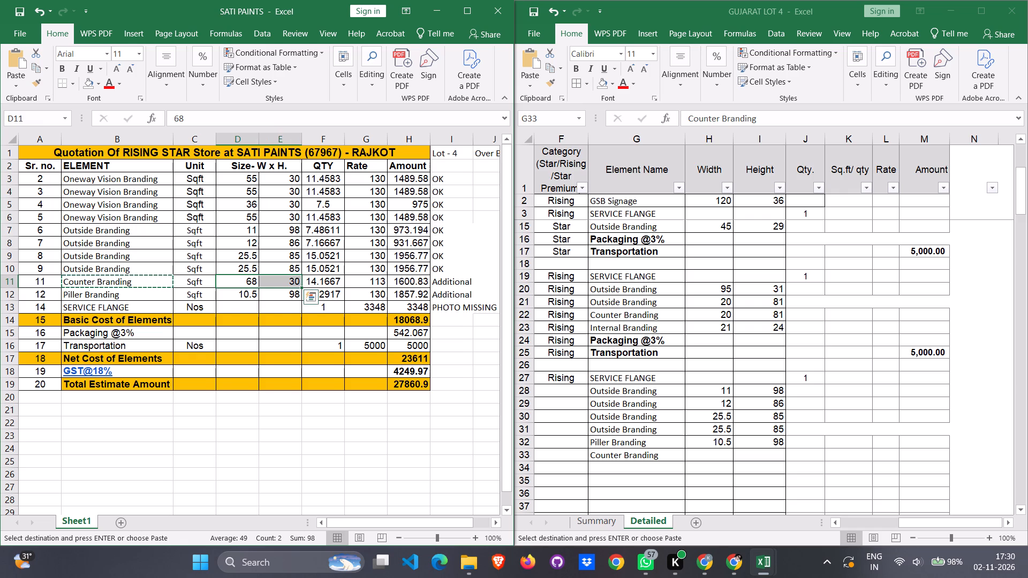
{"action": "key", "text": "ctrl+c"}
{"action": "double_click", "coordinate": [697, 451]}
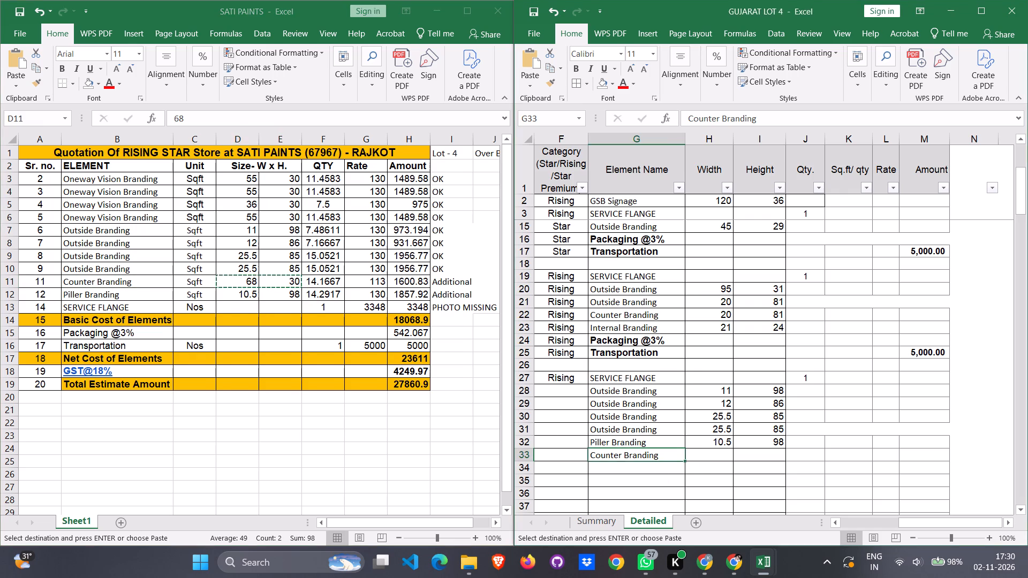
{"action": "key", "text": "ctrl+v"}
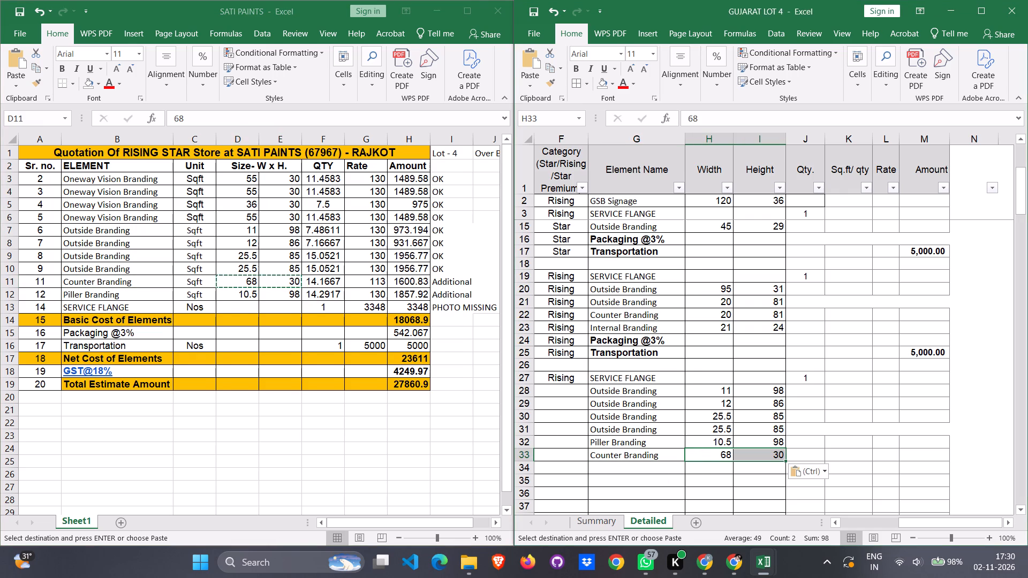
{"action": "key", "text": "ctrl+s"}
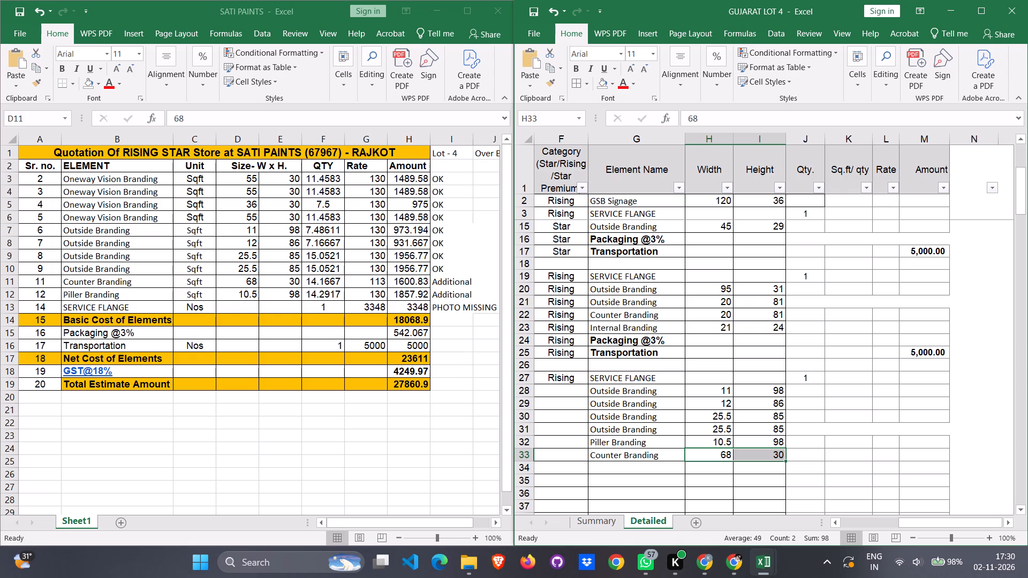
Copy the Packaging @3% and Transportation labels from G24:G25 into G34:G35 of the Detailed sheet and save.
{"action": "left_click", "coordinate": [628, 343]}
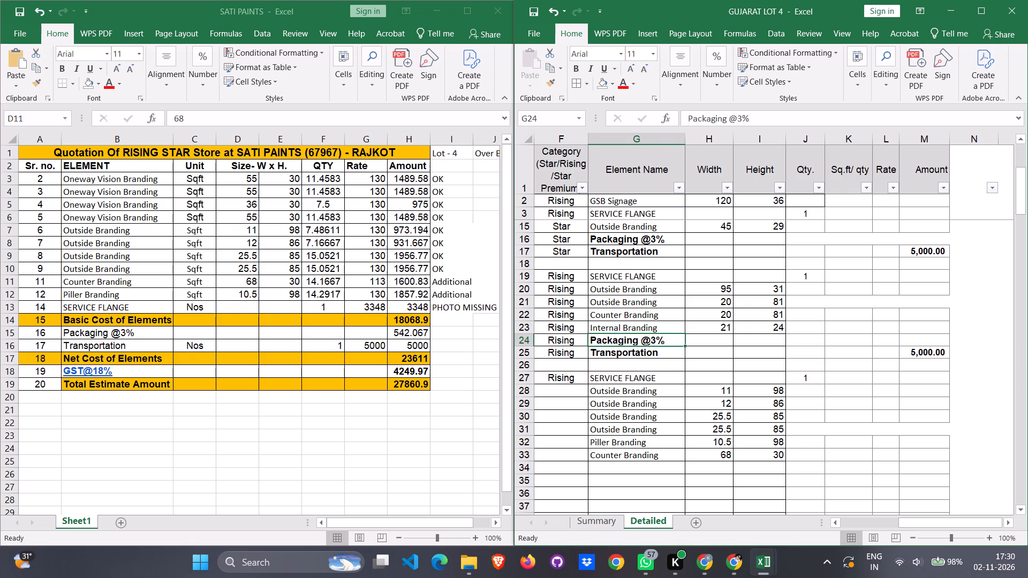
{"action": "key", "text": "shift+Down"}
{"action": "key", "text": "ctrl+c"}
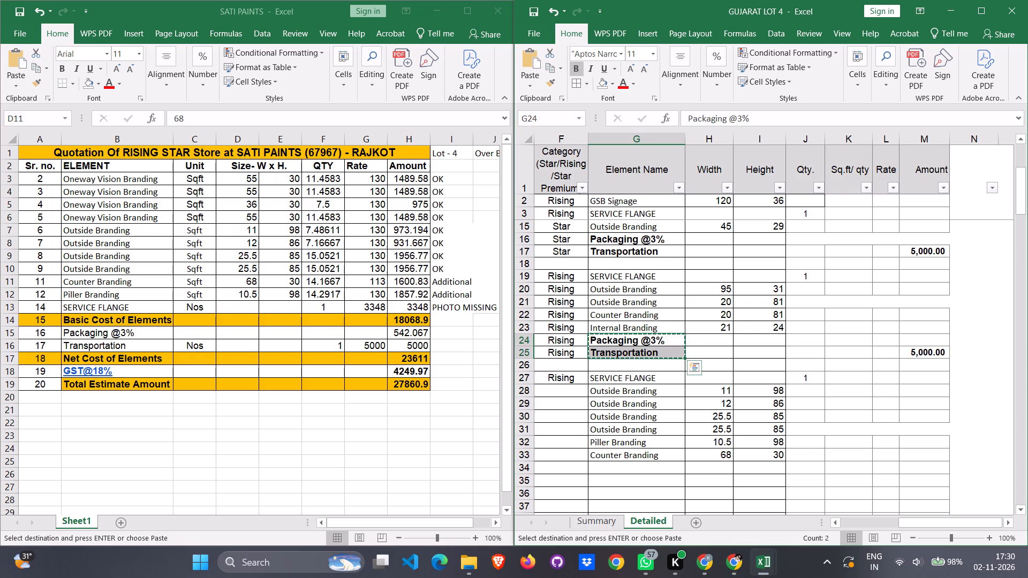
{"action": "left_click", "coordinate": [618, 470]}
{"action": "key", "text": "ctrl+v"}
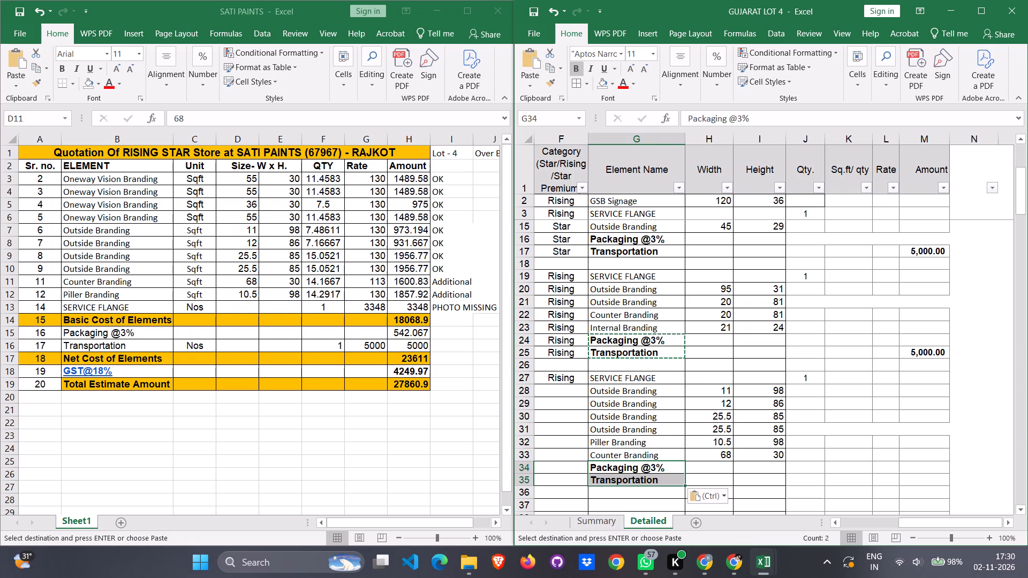
{"action": "key", "text": "ctrl+s"}
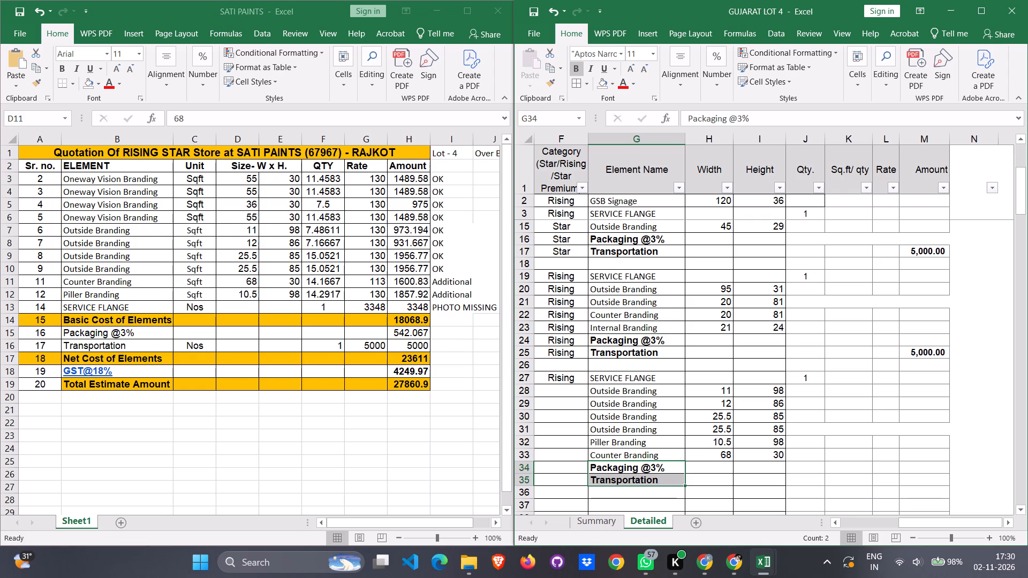
Enter a bold Transportation amount of 5000 in M35 for SATI PAINTS and save the workbook.
{"action": "left_click", "coordinate": [913, 483]}
{"action": "key", "text": "5"}
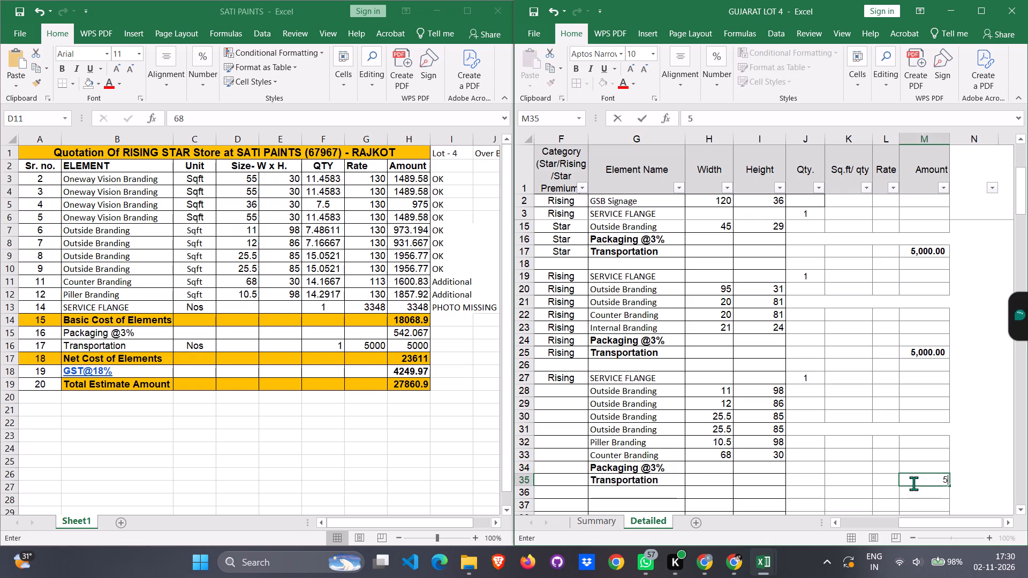
{"action": "type", "text": "000"}
{"action": "key", "text": "ctrl+s"}
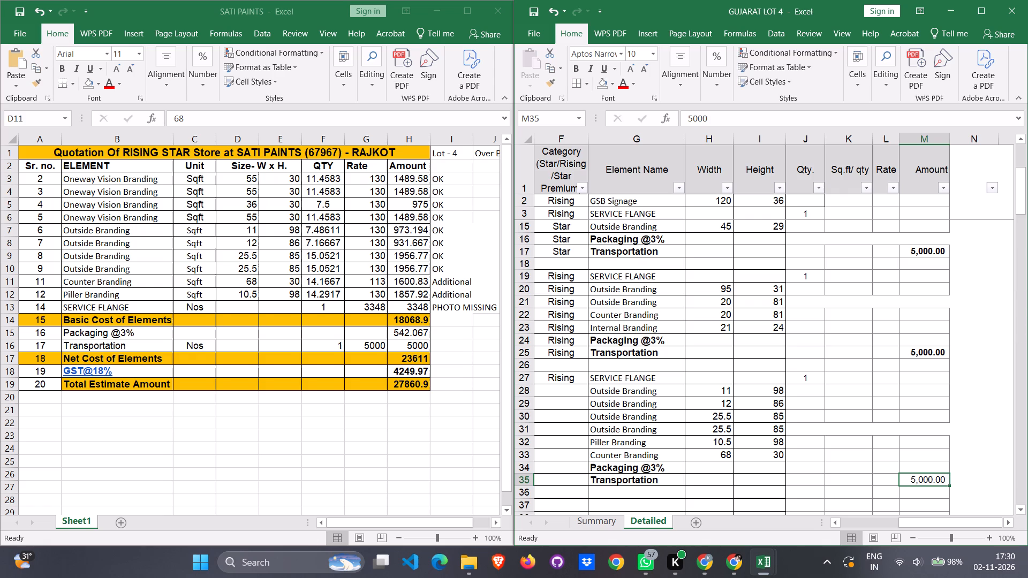
{"action": "left_click", "coordinate": [572, 73]}
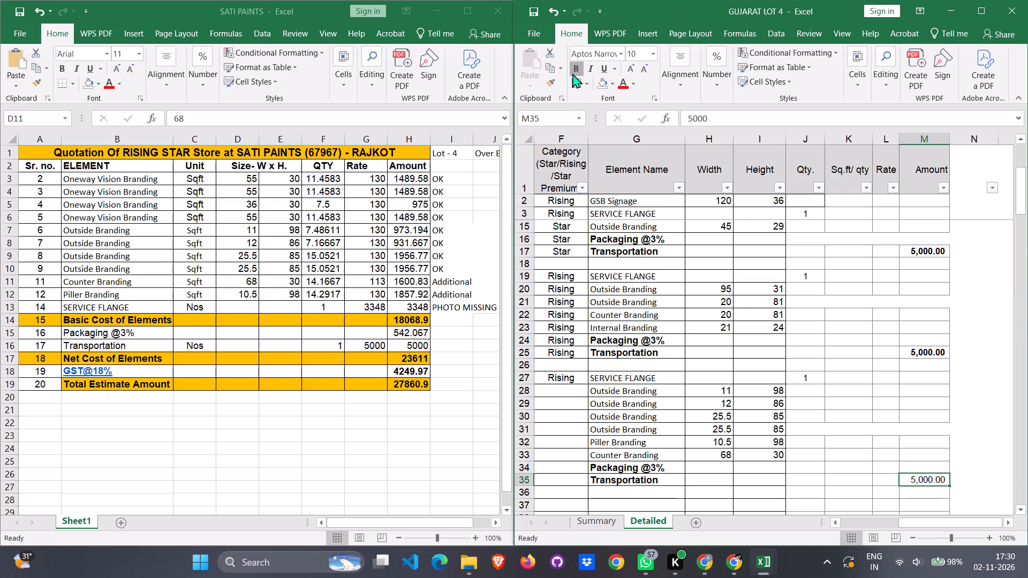
{"action": "key", "text": "ctrl+s"}
Copy the SATI PAINTS dealer details in A27:F27 of the Detailed sheet down through row 35 and save the workbook.
{"action": "scroll", "coordinate": [694, 420], "scroll_direction": "right", "scroll_amount": 3}
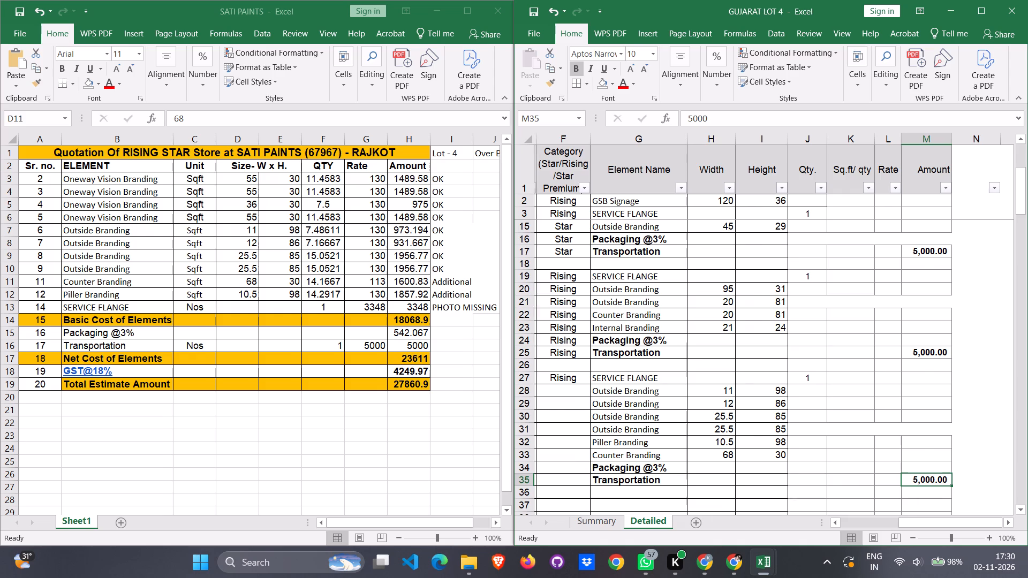
{"action": "scroll", "coordinate": [694, 420], "scroll_direction": "right", "scroll_amount": 3}
{"action": "left_click", "coordinate": [569, 375]}
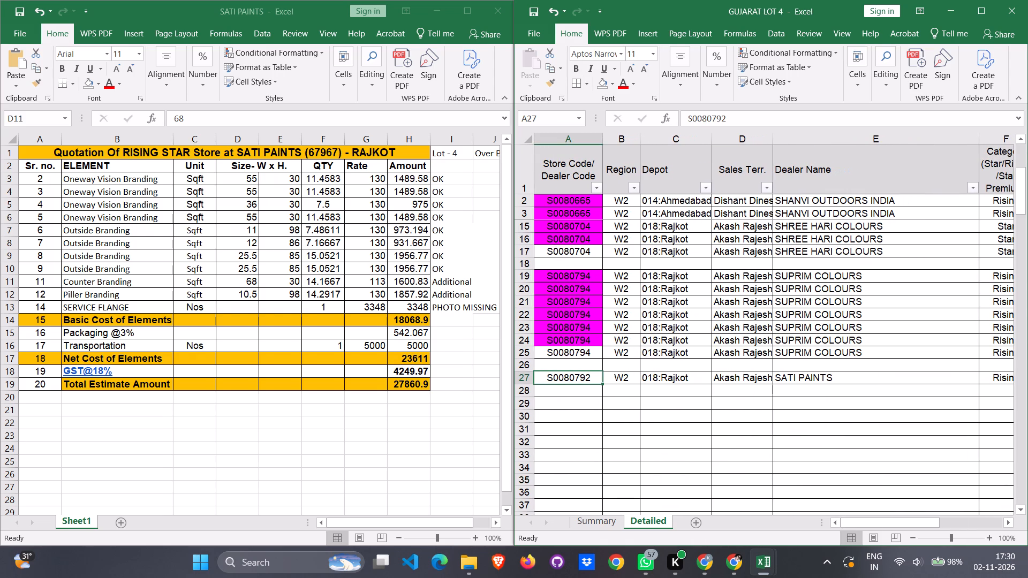
{"action": "key", "text": "shift+Right"}
{"action": "key", "text": "shift+Right"}
{"action": "key", "text": "shift+Right"}
{"action": "key", "text": "shift+Right"}
{"action": "key", "text": "shift+Right"}
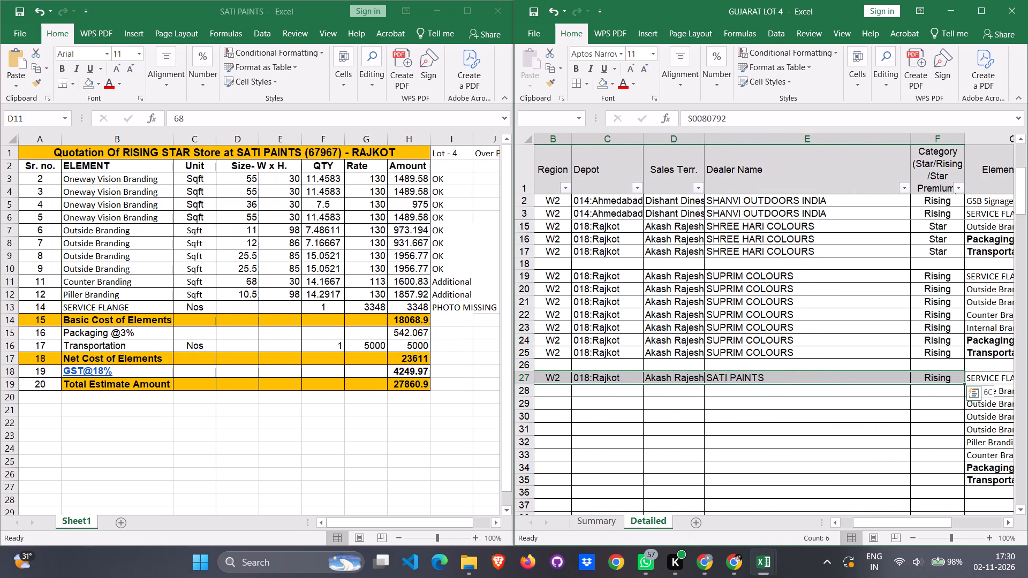
{"action": "key", "text": "ctrl+c"}
{"action": "key", "text": "shift+Down"}
{"action": "key", "text": "shift+Down"}
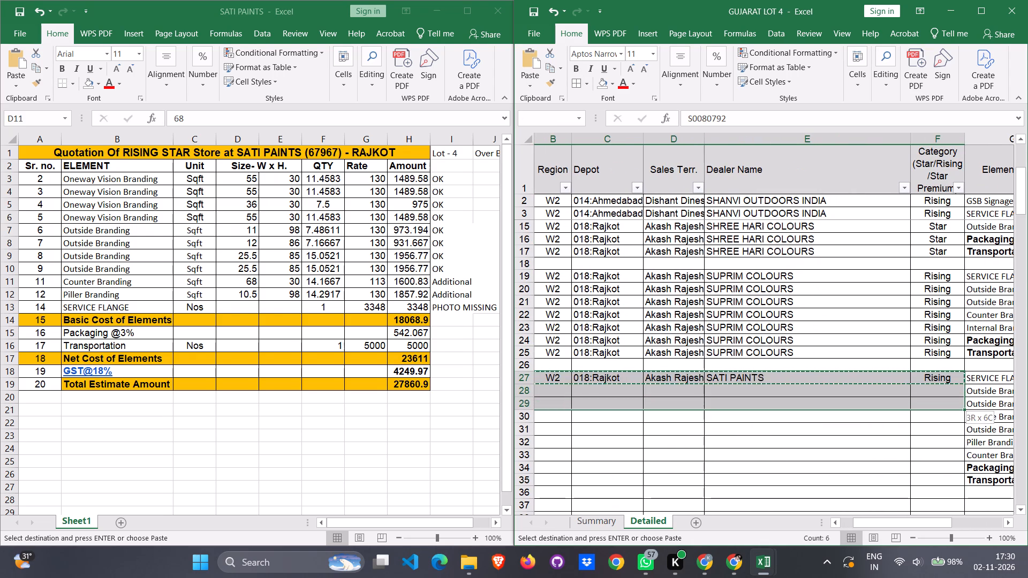
{"action": "key", "text": "shift+Down"}
{"action": "key", "text": "shift+Down"}
{"action": "key", "text": "shift+Down"}
{"action": "key", "text": "shift+Down"}
{"action": "key", "text": "shift+Down"}
{"action": "key", "text": "shift+Down"}
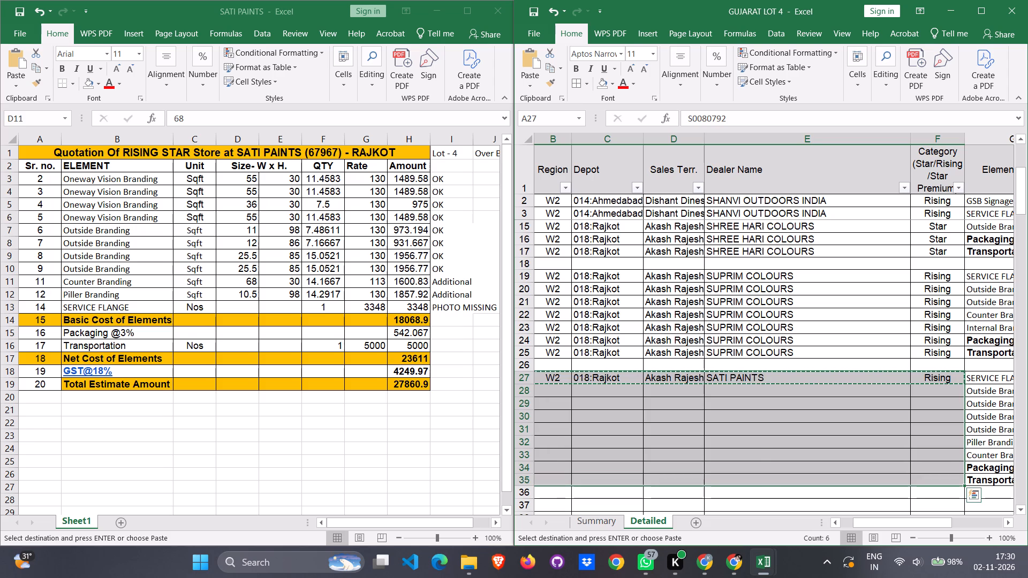
{"action": "key", "text": "ctrl+v"}
{"action": "key", "text": "ctrl+s"}
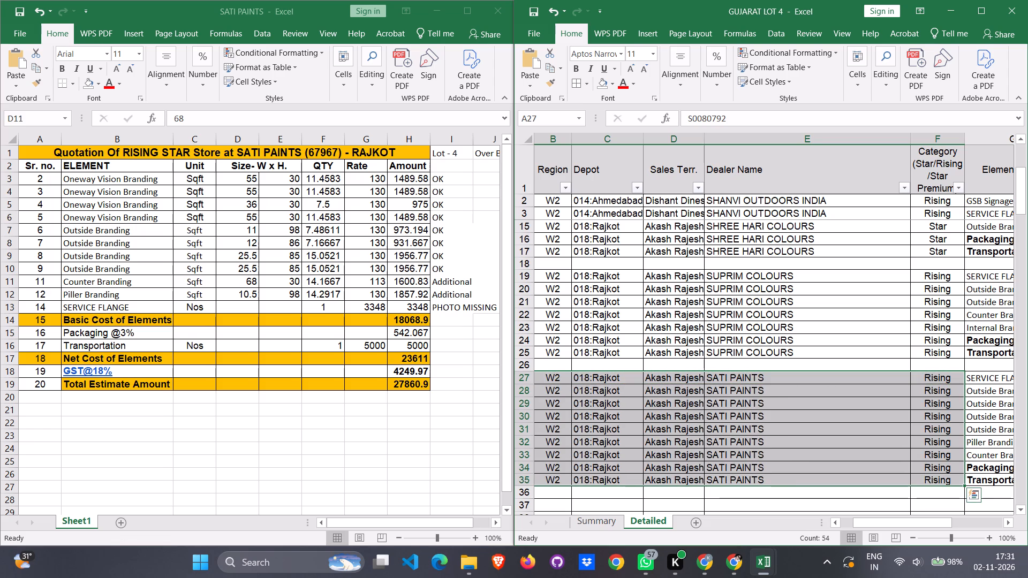
{"action": "scroll", "coordinate": [570, 374], "scroll_direction": "right", "scroll_amount": 7}
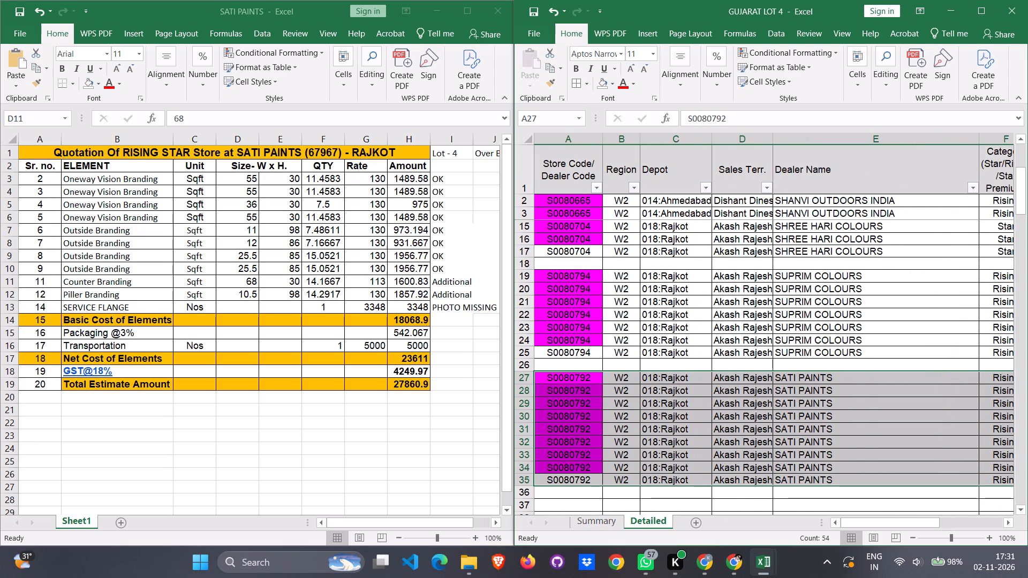
{"action": "scroll", "coordinate": [653, 420], "scroll_direction": "down", "scroll_amount": 6}
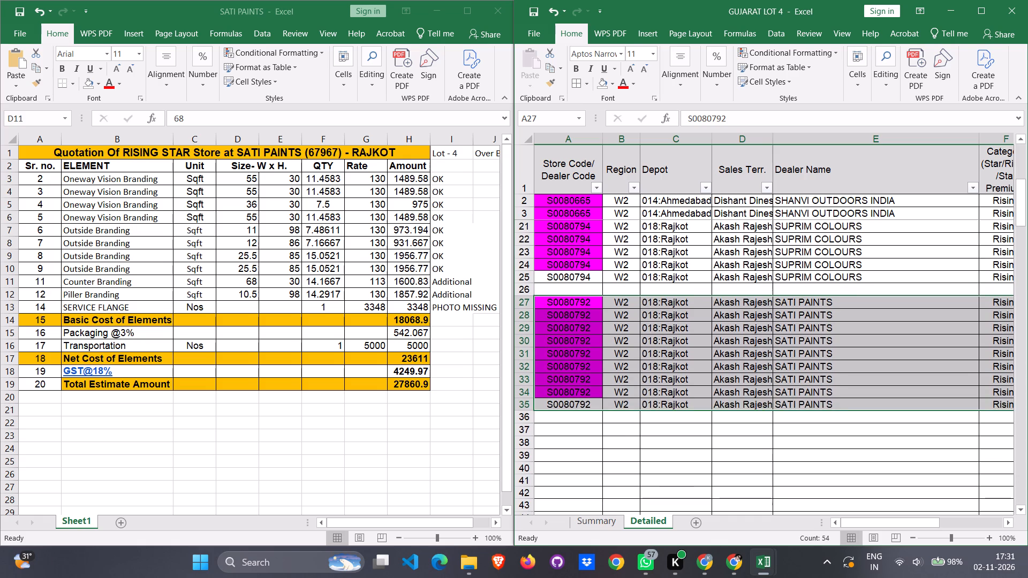
{"action": "scroll", "coordinate": [653, 420], "scroll_direction": "down", "scroll_amount": 3}
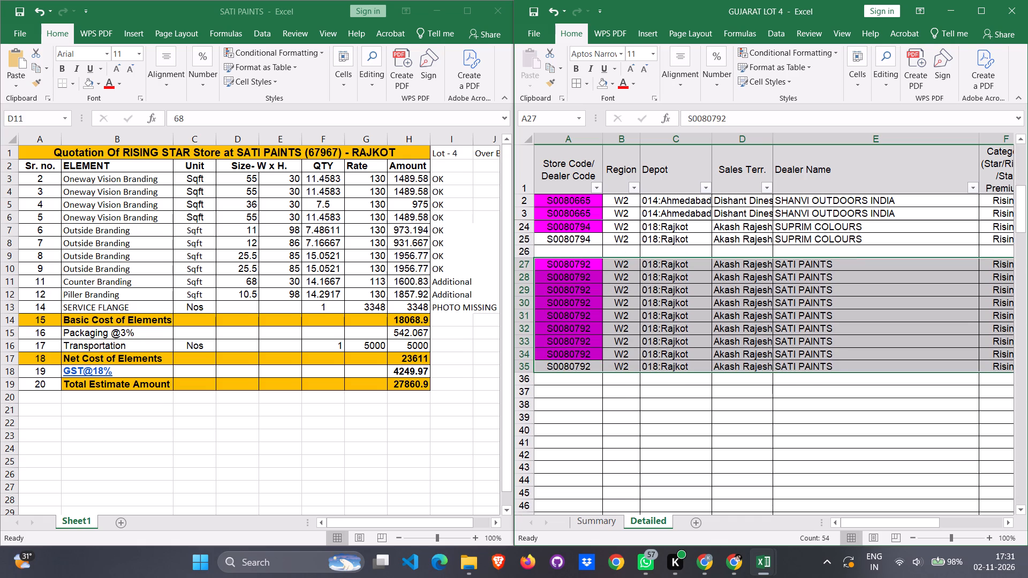
{"action": "scroll", "coordinate": [653, 420], "scroll_direction": "down", "scroll_amount": 2}
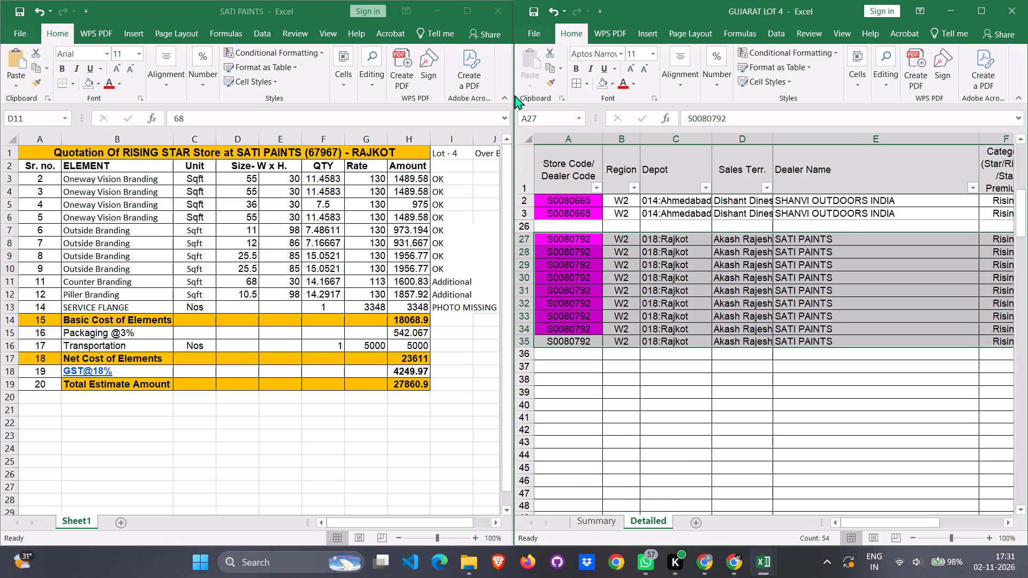
{"action": "double_click", "coordinate": [533, 9]}
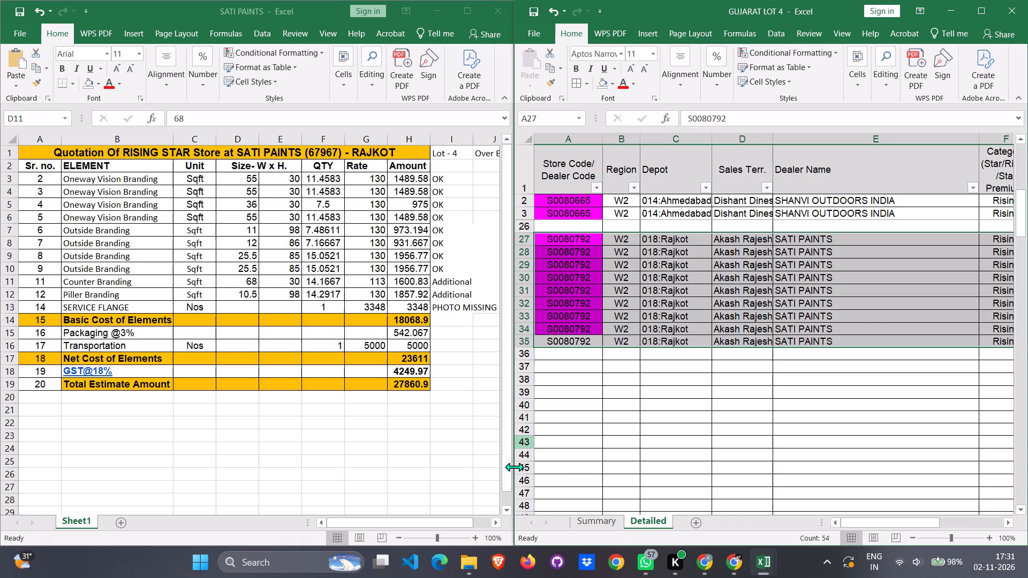
Copy the Ayush traders dealer details from A13:F13 of the Summary sheet into row 37 of the Detailed sheet, starting at A37.
{"action": "left_click", "coordinate": [599, 518]}
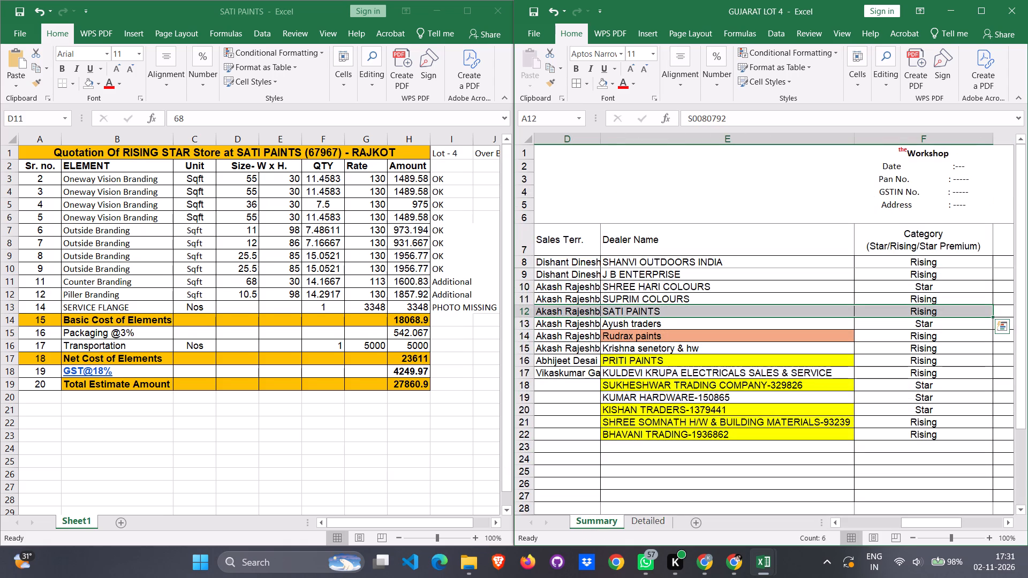
{"action": "left_click", "coordinate": [642, 329]}
{"action": "scroll", "coordinate": [642, 329], "scroll_direction": "right", "scroll_amount": 4}
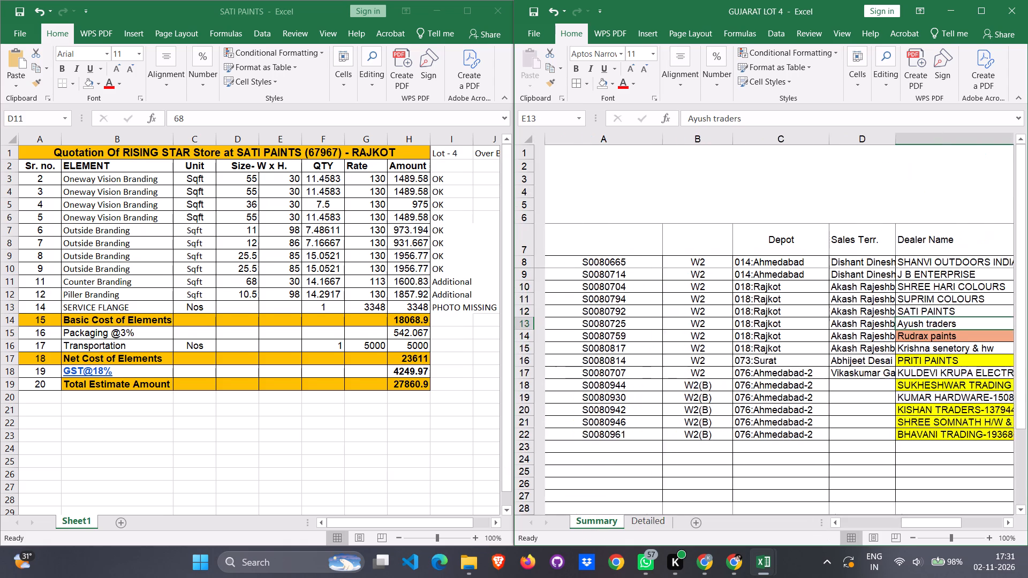
{"action": "left_click", "coordinate": [526, 323]}
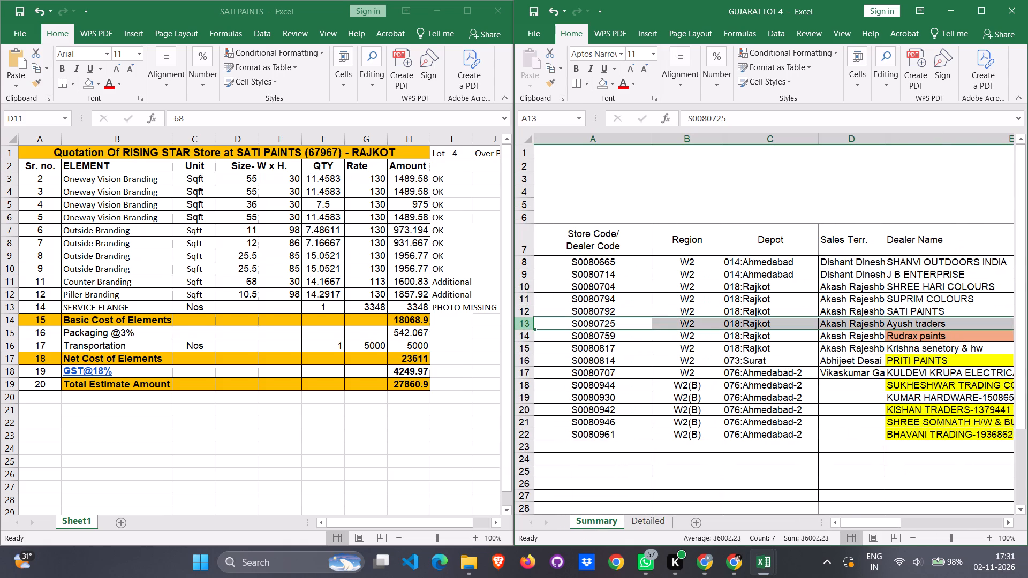
{"action": "left_click", "coordinate": [570, 324]}
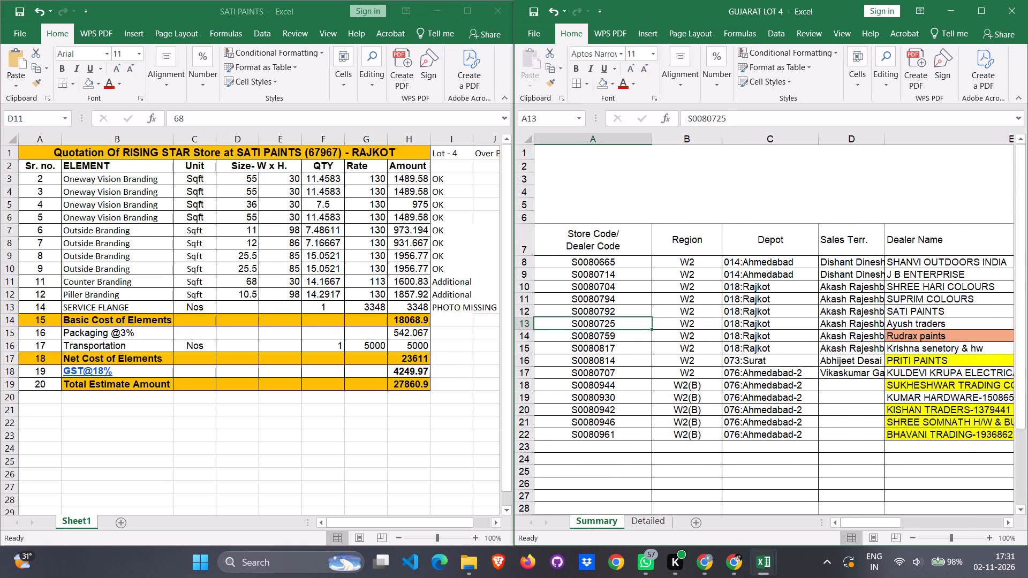
{"action": "key", "text": "shift+Right"}
{"action": "key", "text": "shift+Right"}
{"action": "key", "text": "shift+Right"}
{"action": "key", "text": "shift+Right"}
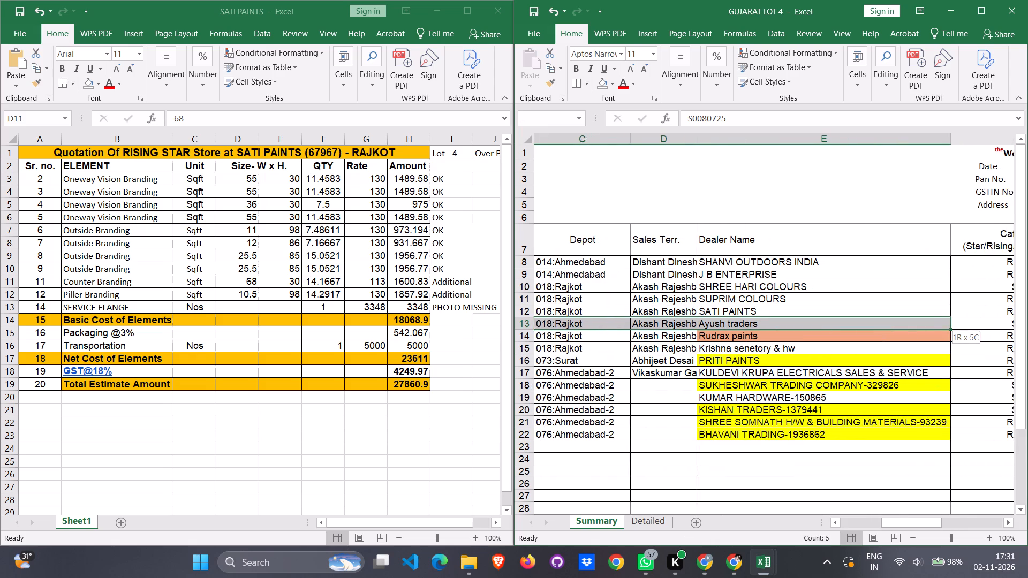
{"action": "key", "text": "shift+Right"}
{"action": "key", "text": "ctrl+c"}
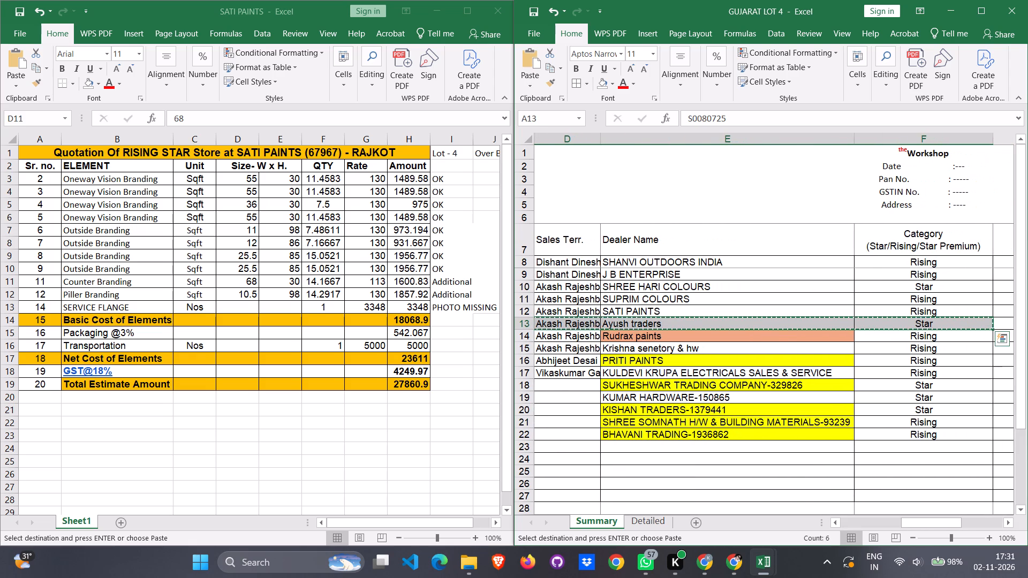
{"action": "left_click", "coordinate": [653, 521]}
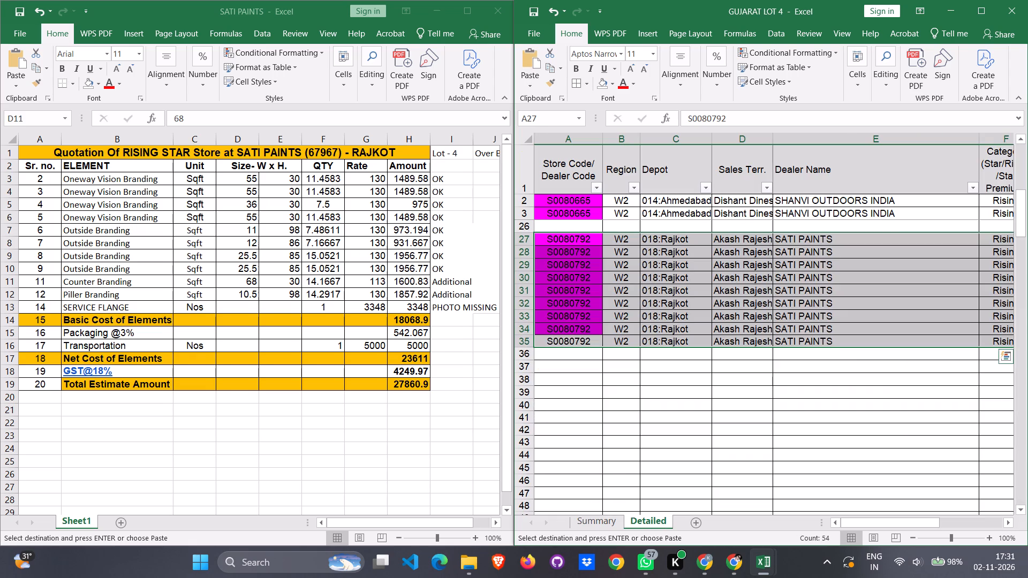
{"action": "left_click", "coordinate": [570, 367]}
{"action": "key", "text": "ctrl+v"}
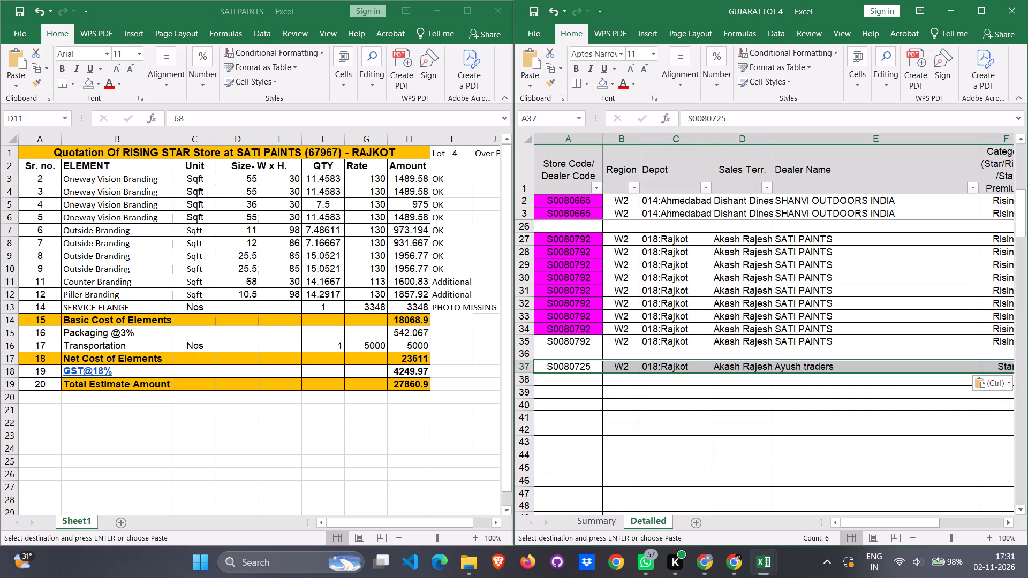
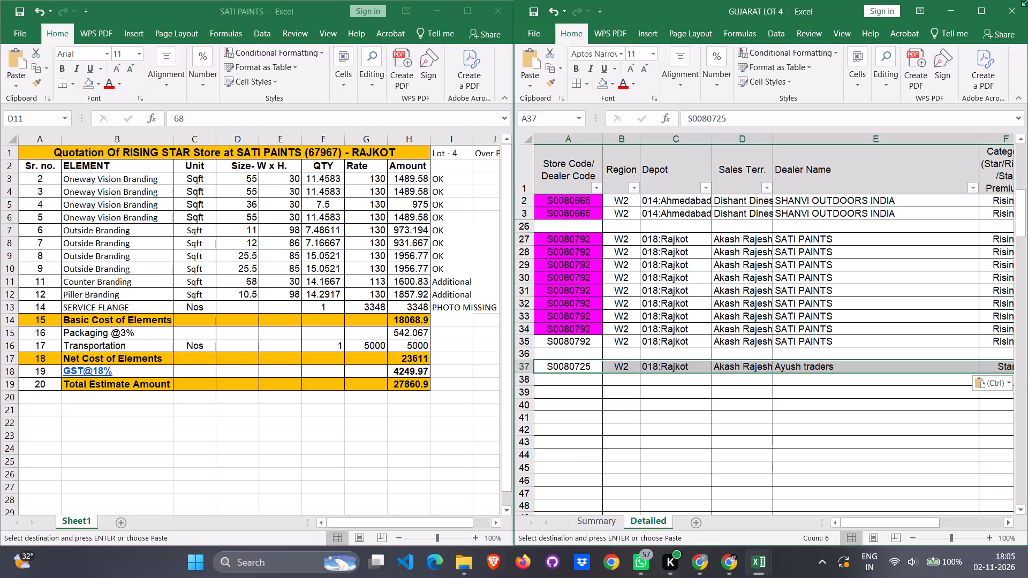
Select the Ayush traders Element Name cell G37 in the Detailed sheet and close the SATI PAINTS estimate workbook.
{"action": "right_click", "coordinate": [0, 0]}
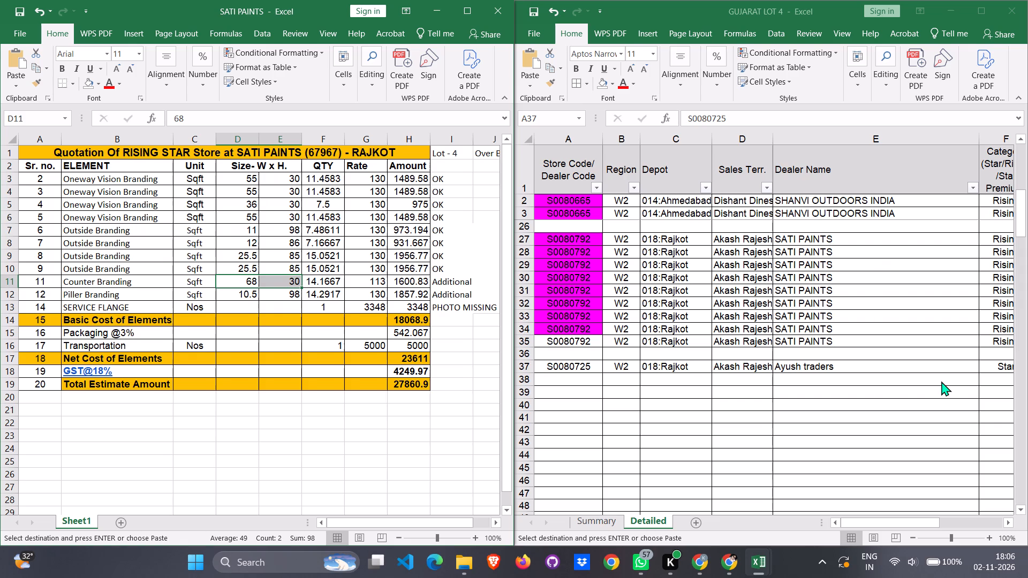
{"action": "scroll", "coordinate": [941, 381], "scroll_direction": "left", "scroll_amount": 5}
{"action": "left_click", "coordinate": [917, 368]}
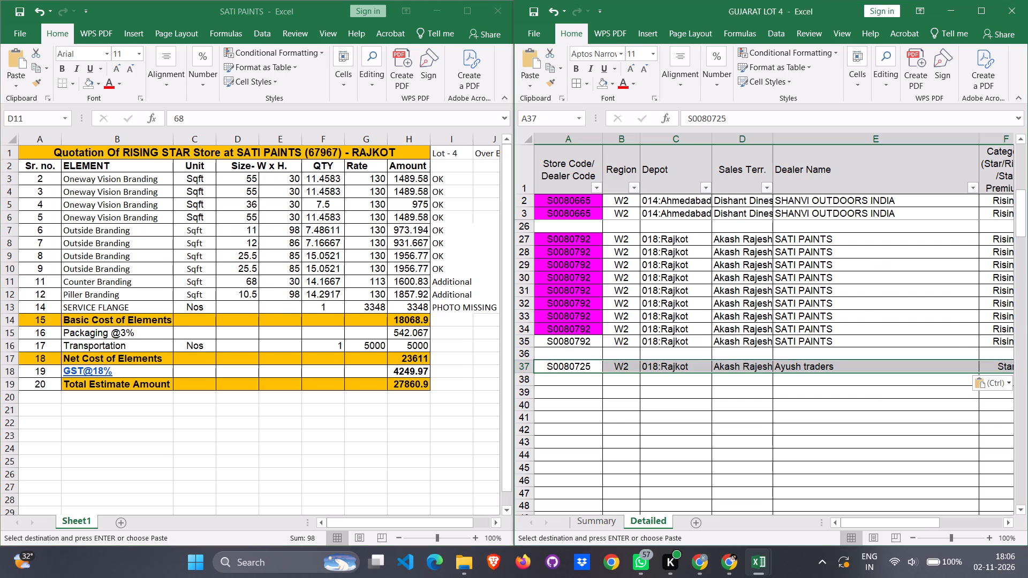
{"action": "scroll", "coordinate": [917, 368], "scroll_direction": "left", "scroll_amount": 3}
{"action": "left_click", "coordinate": [951, 367]}
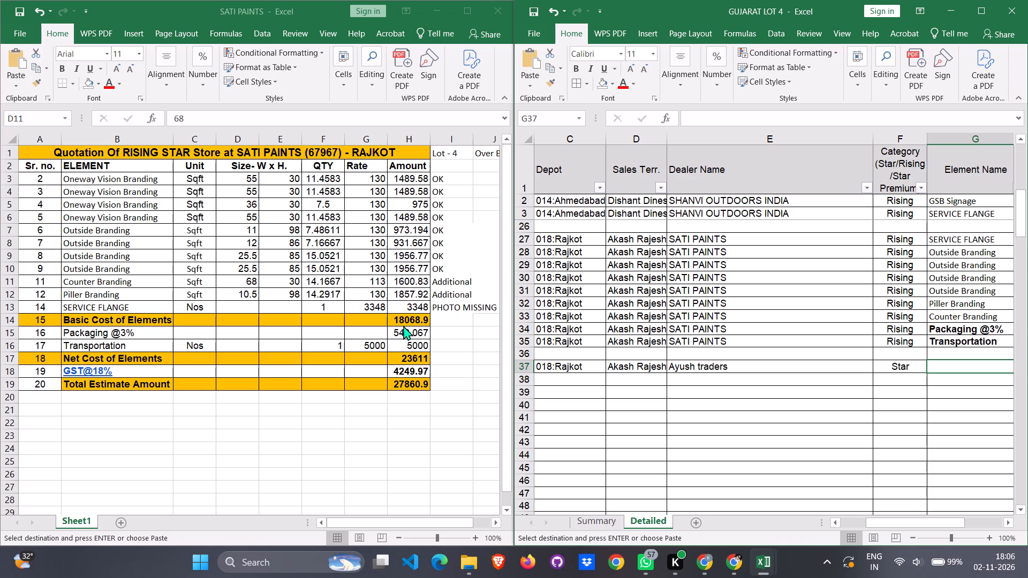
{"action": "left_click", "coordinate": [504, 13]}
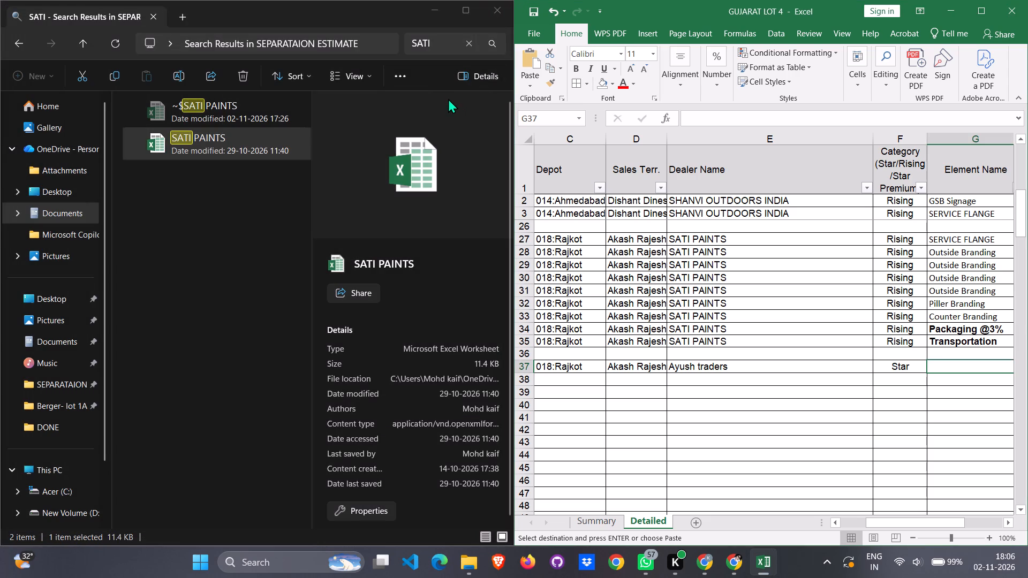
Search the SEPARATAION ESTIMATE folder for AYUSH and open the AYUSH TRADERS estimate workbook.
{"action": "left_click", "coordinate": [448, 41]}
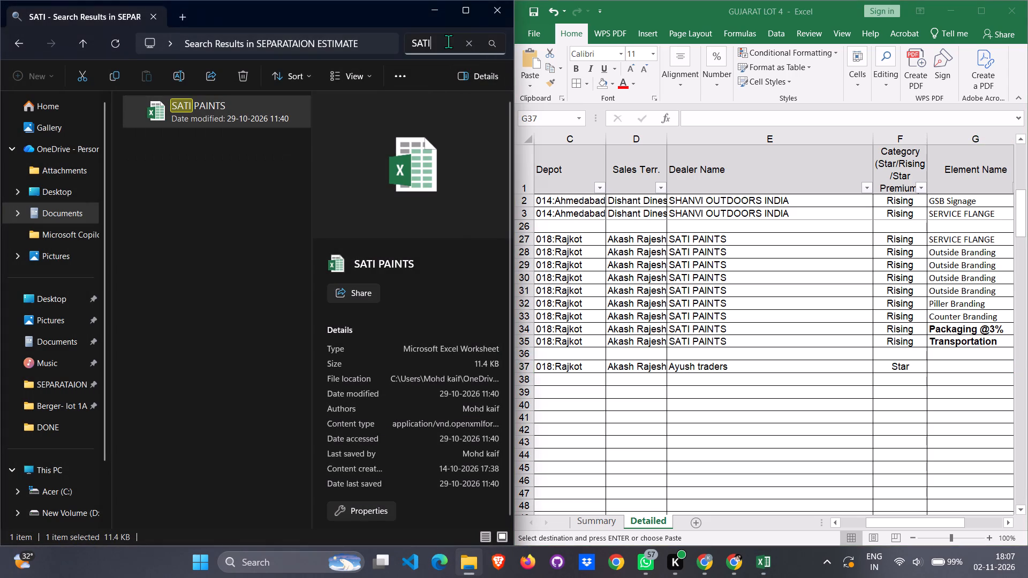
{"action": "key", "text": "BackSpace"}
{"action": "key", "text": "BackSpace"}
{"action": "key", "text": "BackSpace"}
{"action": "key", "text": "BackSpace"}
{"action": "type", "text": "AT"}
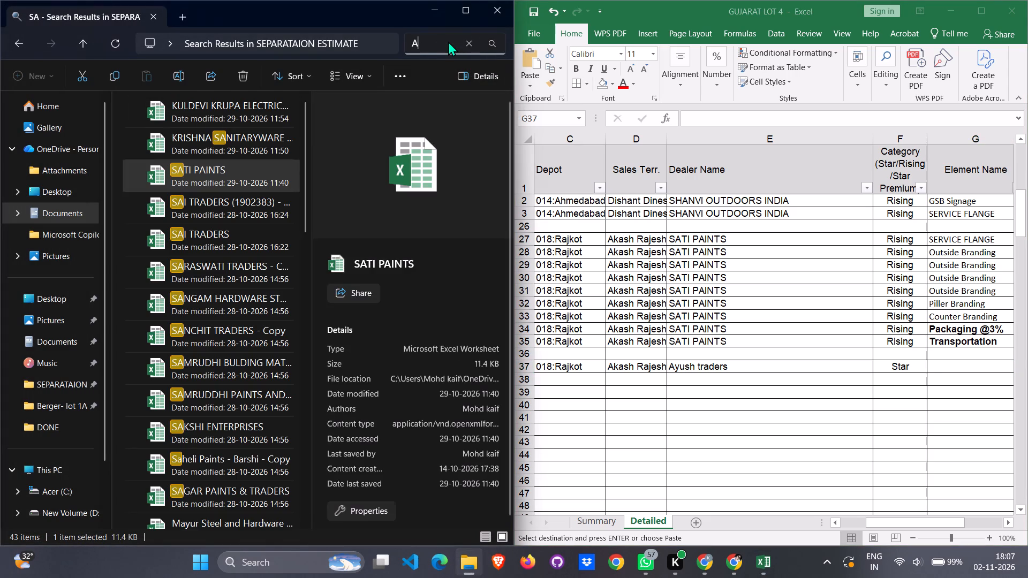
{"action": "key", "text": "BackSpace"}
{"action": "type", "text": "YUSH"}
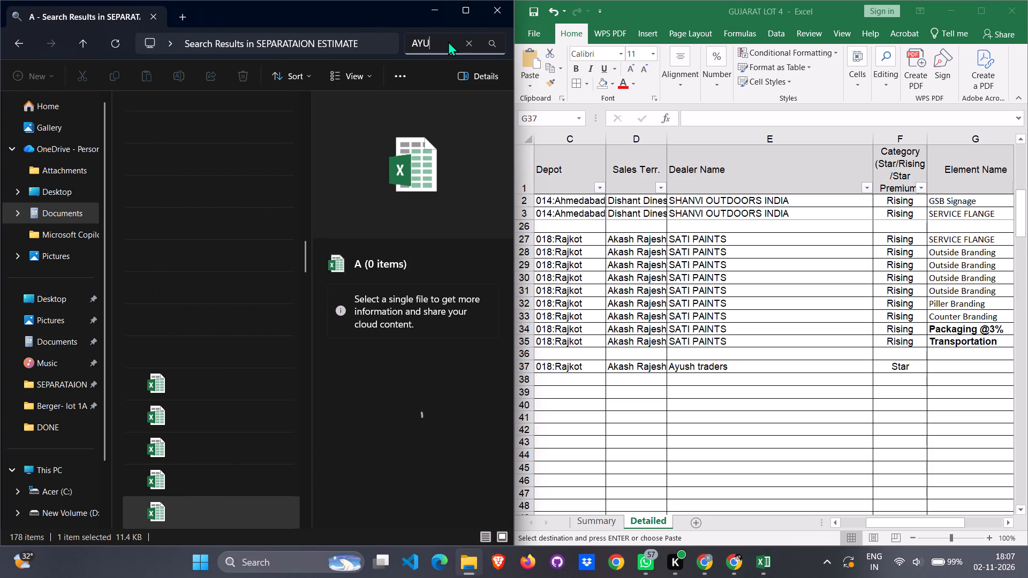
{"action": "double_click", "coordinate": [263, 110]}
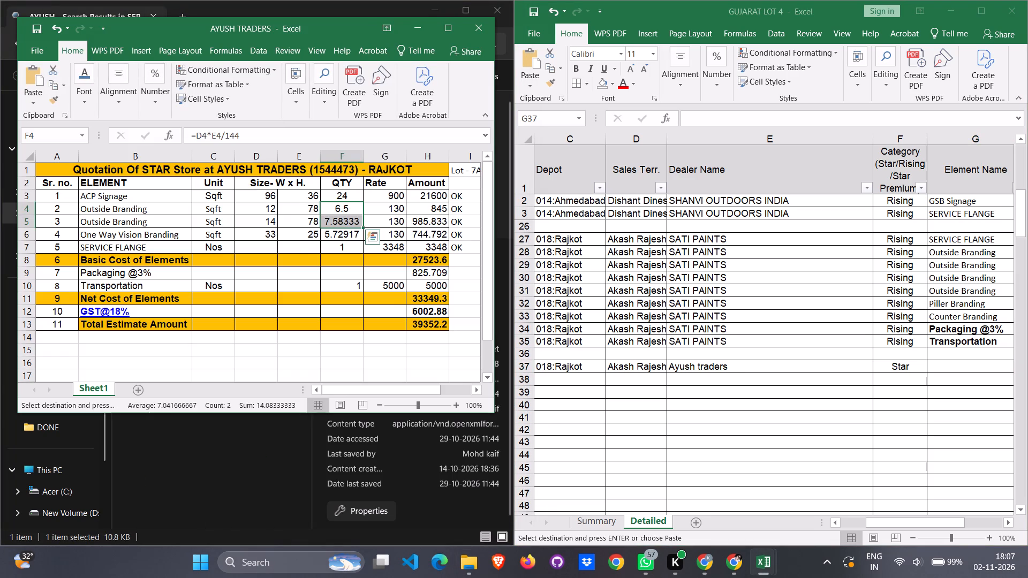
Copy the ACP Signage element name from B3 of the AYUSH TRADERS estimate into G37 of the Detailed sheet.
{"action": "left_click", "coordinate": [157, 199]}
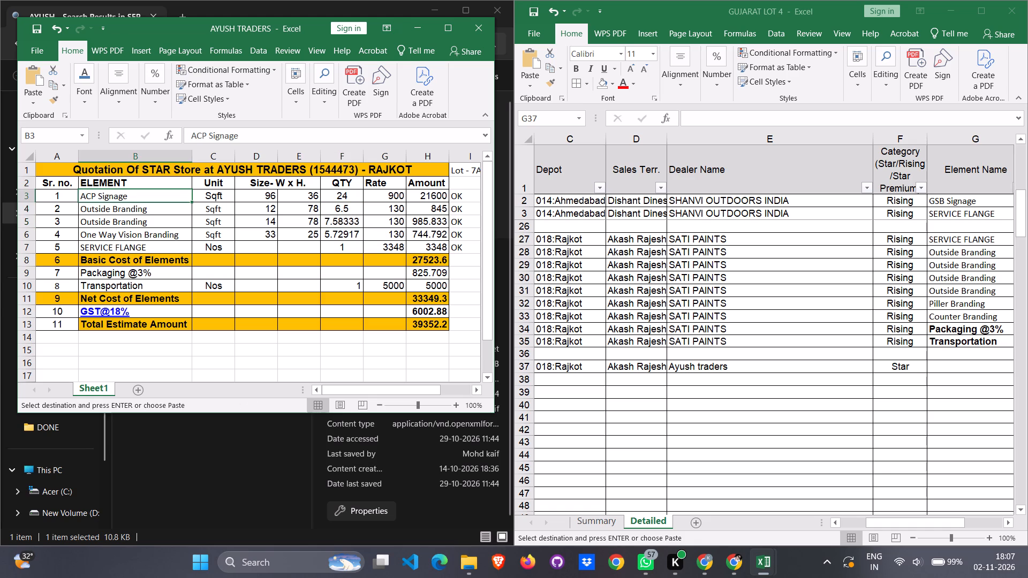
{"action": "key", "text": "ctrl+c"}
{"action": "left_click", "coordinate": [957, 367]}
{"action": "key", "text": "ctrl+v"}
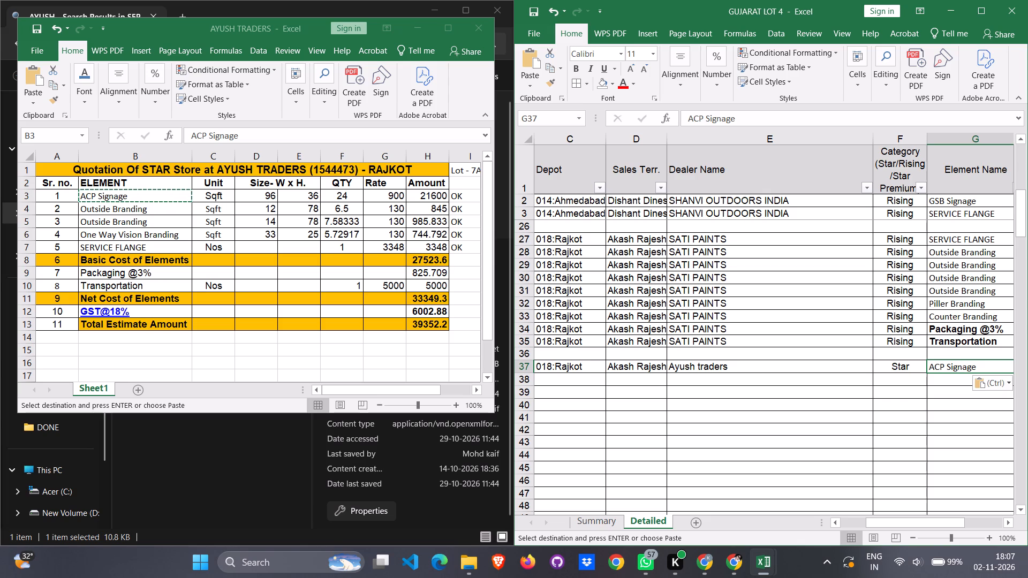
Copy the ACP Signage size 96 x 36 from the estimate into H37:I37 of the Detailed sheet and save the workbook.
{"action": "left_click", "coordinate": [247, 196]}
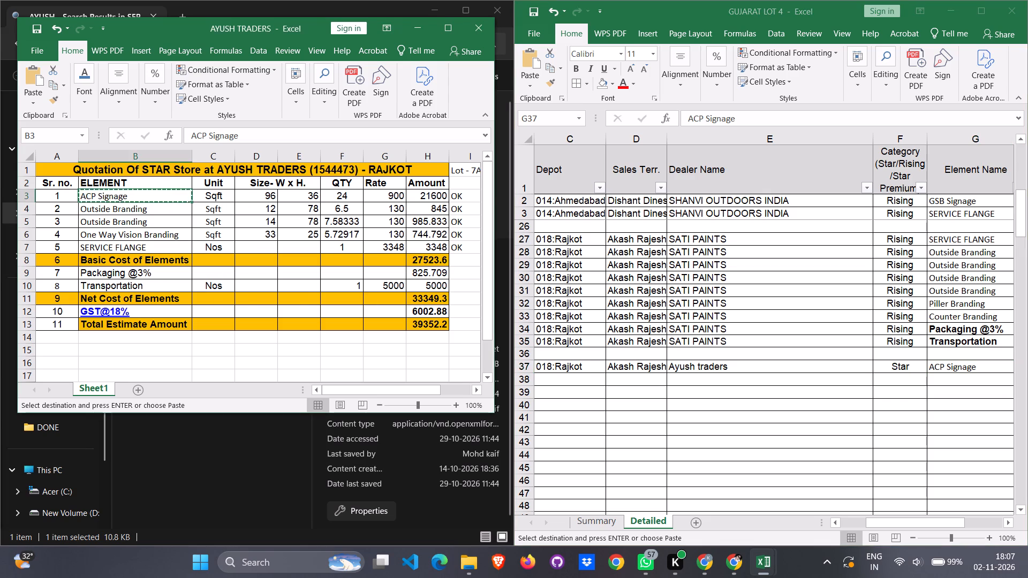
{"action": "left_click", "coordinate": [247, 196]}
{"action": "key", "text": "shift+Right"}
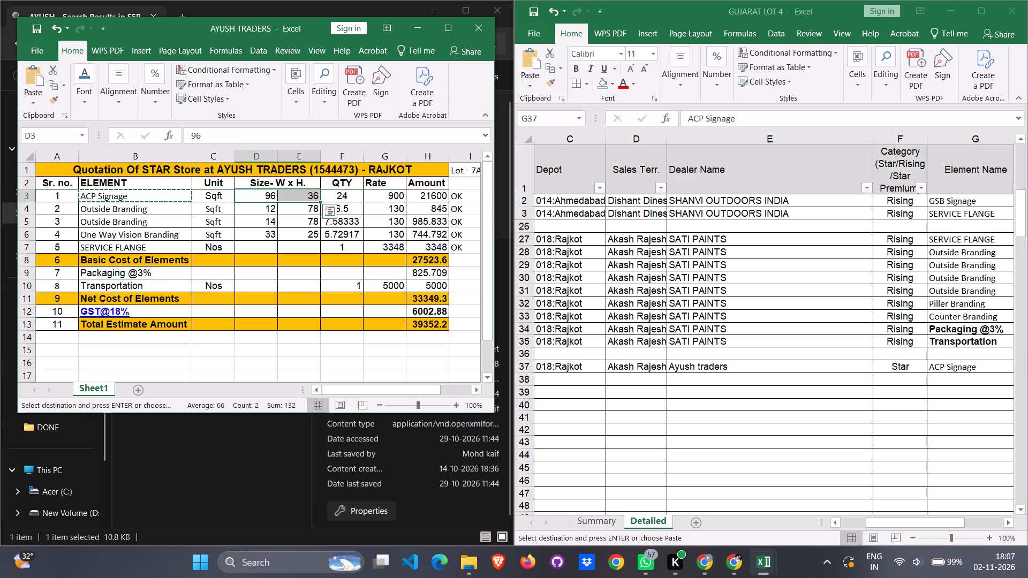
{"action": "key", "text": "ctrl+c"}
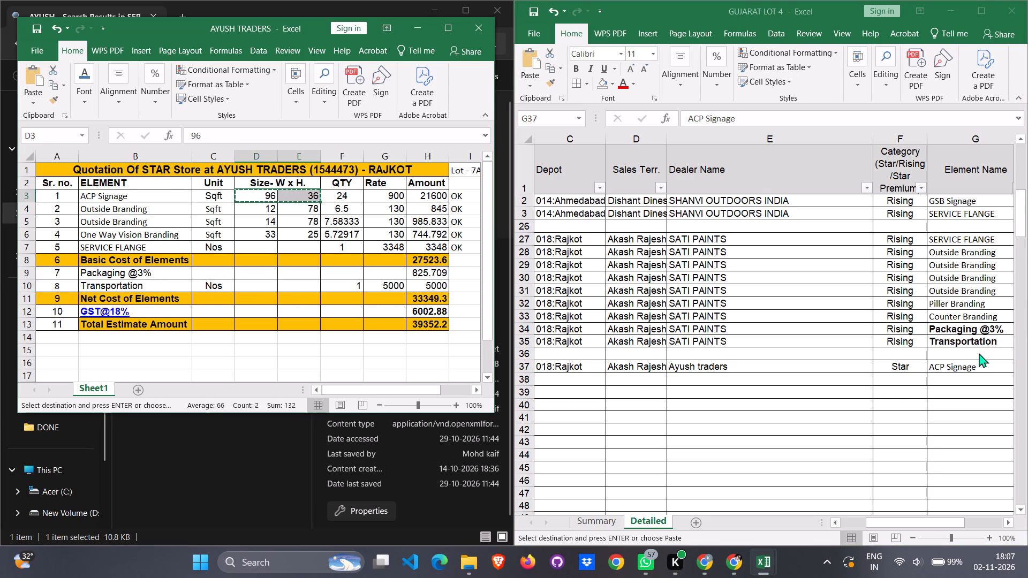
{"action": "left_click", "coordinate": [978, 368]}
{"action": "left_click", "coordinate": [978, 368]}
{"action": "scroll", "coordinate": [978, 368], "scroll_direction": "left", "scroll_amount": 1}
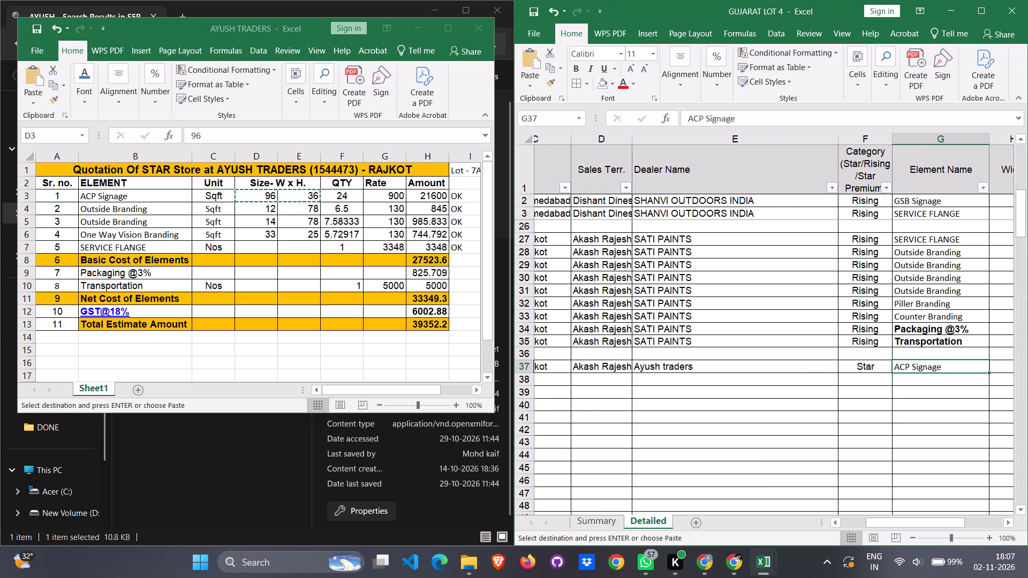
{"action": "scroll", "coordinate": [978, 368], "scroll_direction": "left", "scroll_amount": 1}
{"action": "double_click", "coordinate": [978, 368]}
{"action": "key", "text": "ctrl+v"}
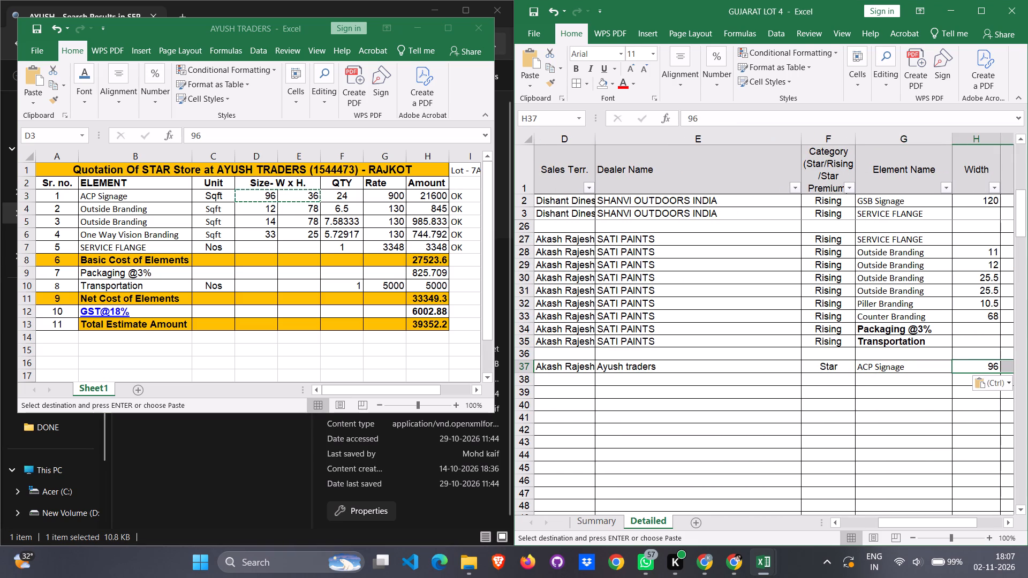
{"action": "key", "text": "ctrl+s"}
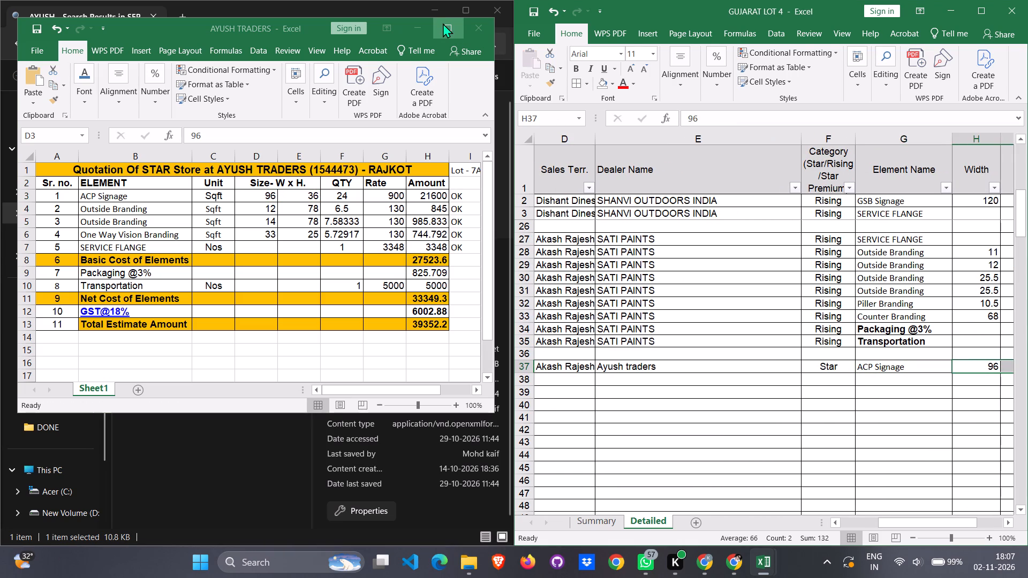
Copy SERVICE FLANGE from B7 of the estimate into G38 of the Detailed sheet, enter quantity 1 in J38 and save.
{"action": "left_click", "coordinate": [419, 57]}
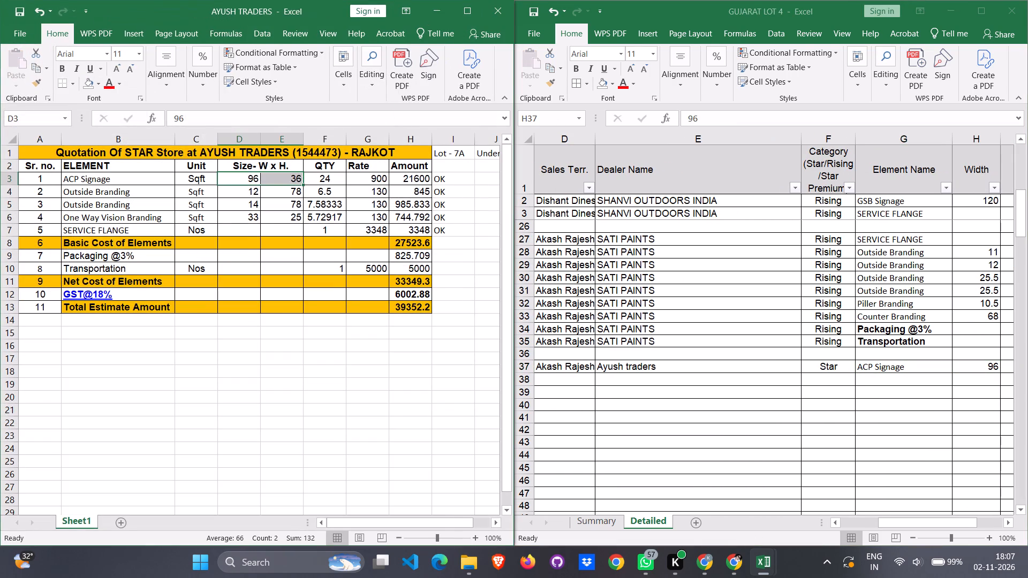
{"action": "left_click", "coordinate": [79, 232]}
{"action": "key", "text": "ctrl+c"}
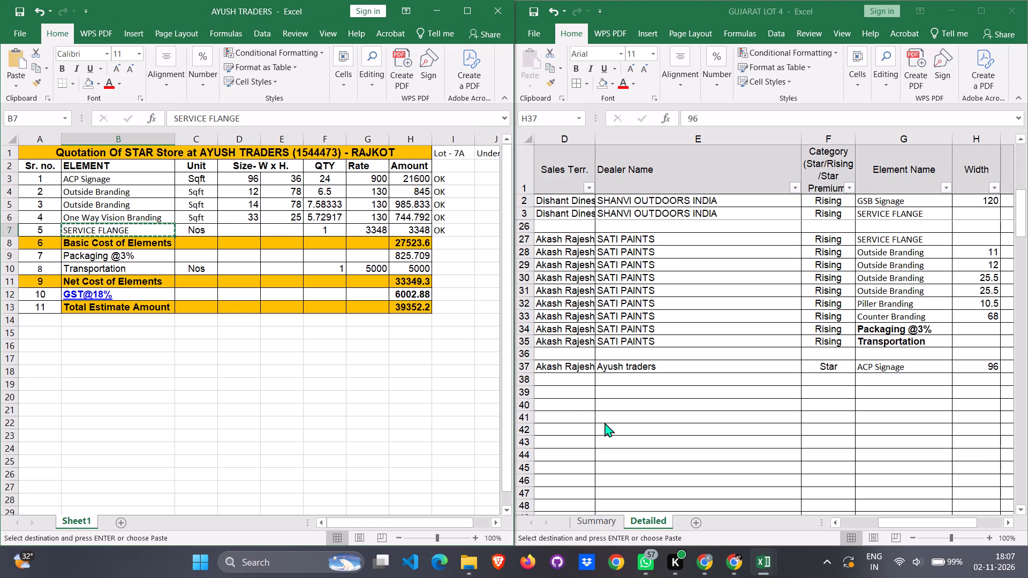
{"action": "left_click", "coordinate": [914, 539]}
{"action": "left_click", "coordinate": [913, 539]}
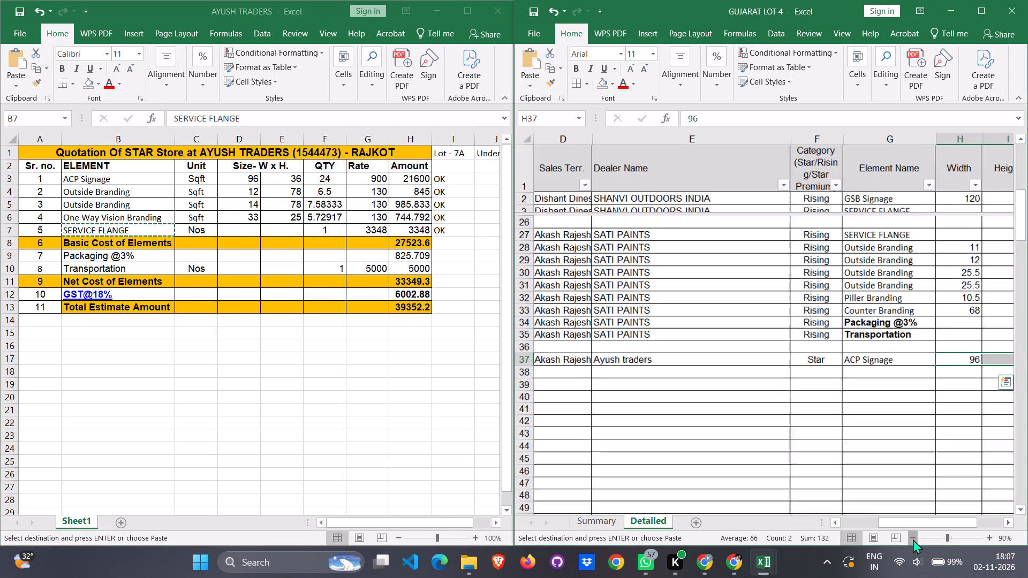
{"action": "left_click", "coordinate": [913, 539]}
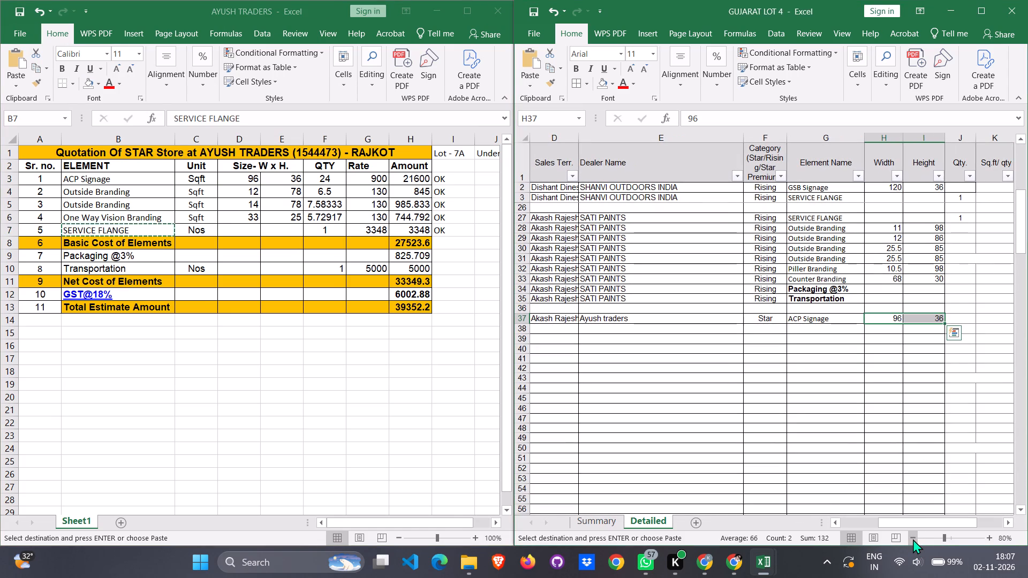
{"action": "left_click", "coordinate": [836, 329]}
{"action": "key", "text": "ctrl+v"}
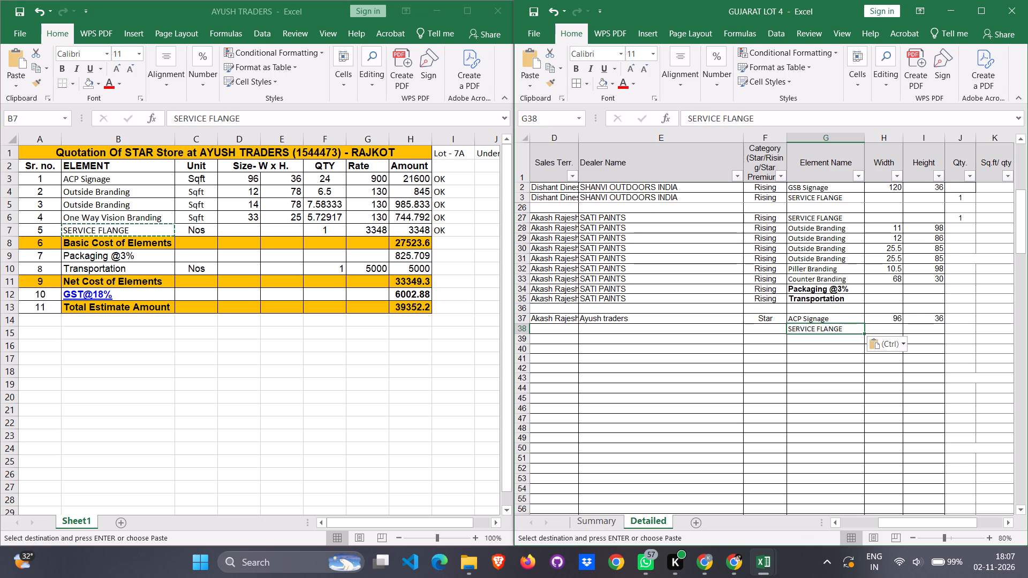
{"action": "left_click", "coordinate": [964, 329]}
{"action": "key", "text": "1"}
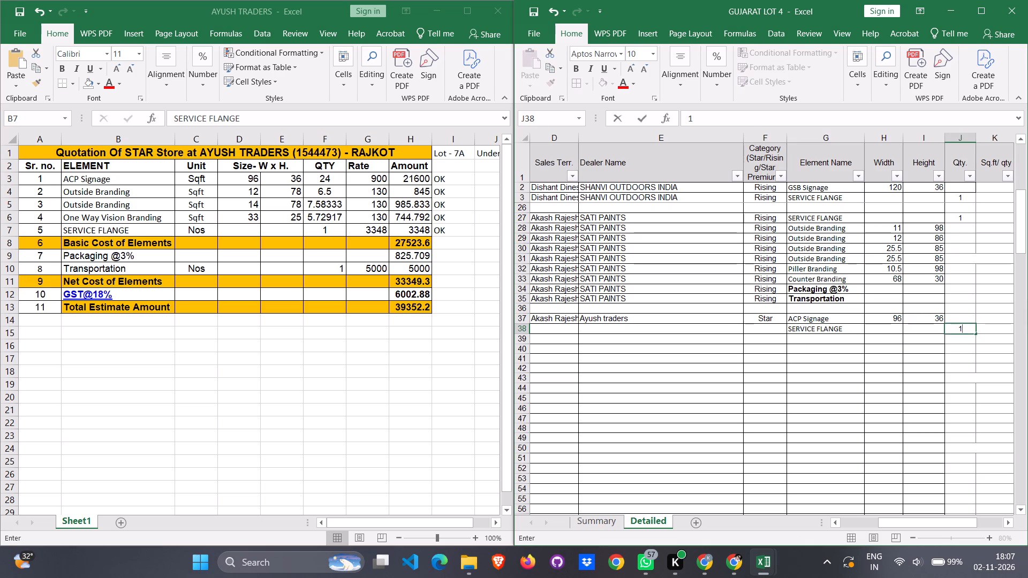
{"action": "key", "text": "ctrl+s"}
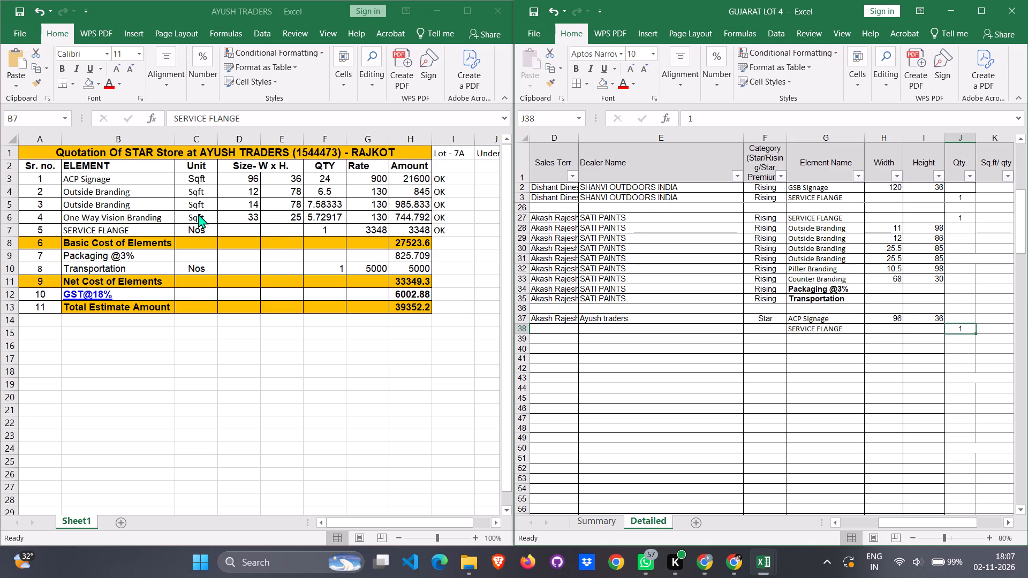
Copy the two Outside Branding element names from B4:B5 of the estimate into G39:G40 of the Detailed sheet.
{"action": "left_click", "coordinate": [128, 191]}
{"action": "left_click", "coordinate": [128, 191]}
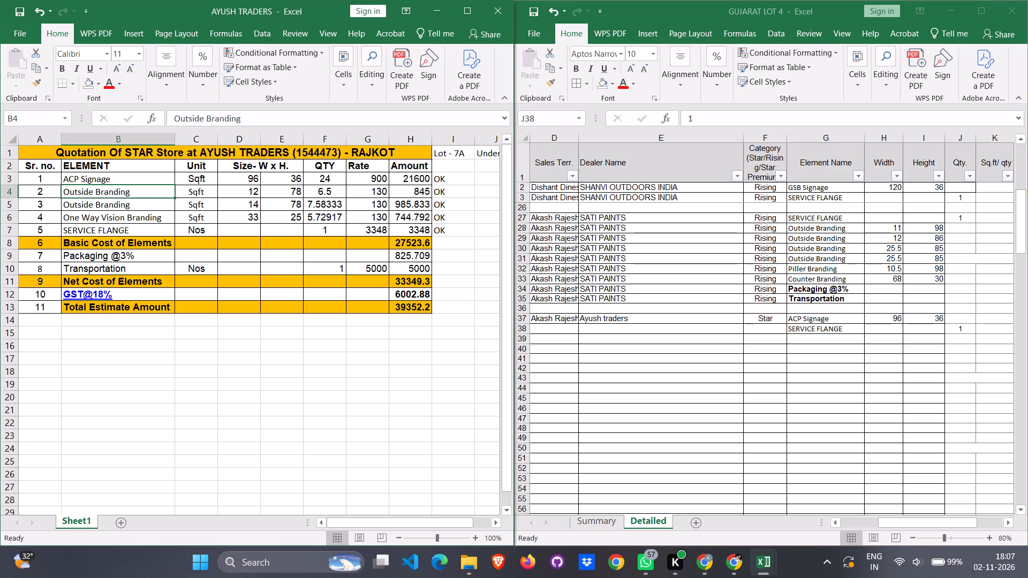
{"action": "key", "text": "shift+Down"}
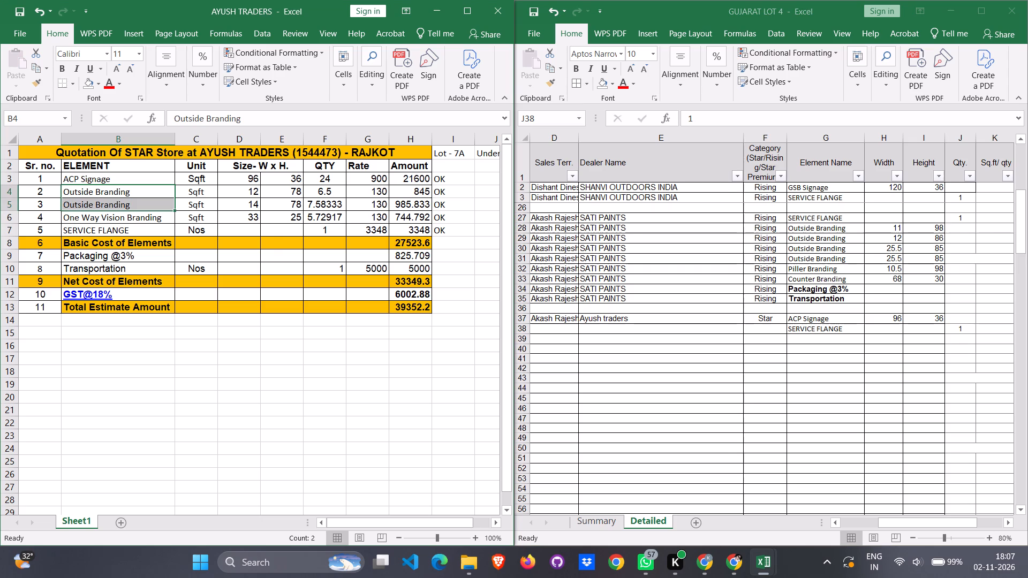
{"action": "key", "text": "ctrl+c"}
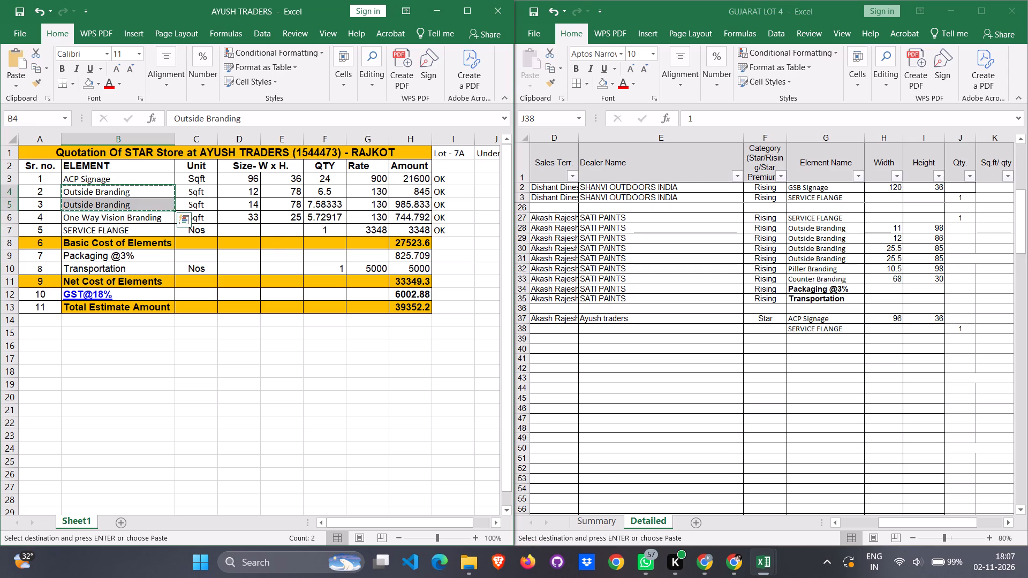
{"action": "left_click", "coordinate": [813, 335]}
{"action": "left_click", "coordinate": [811, 340]}
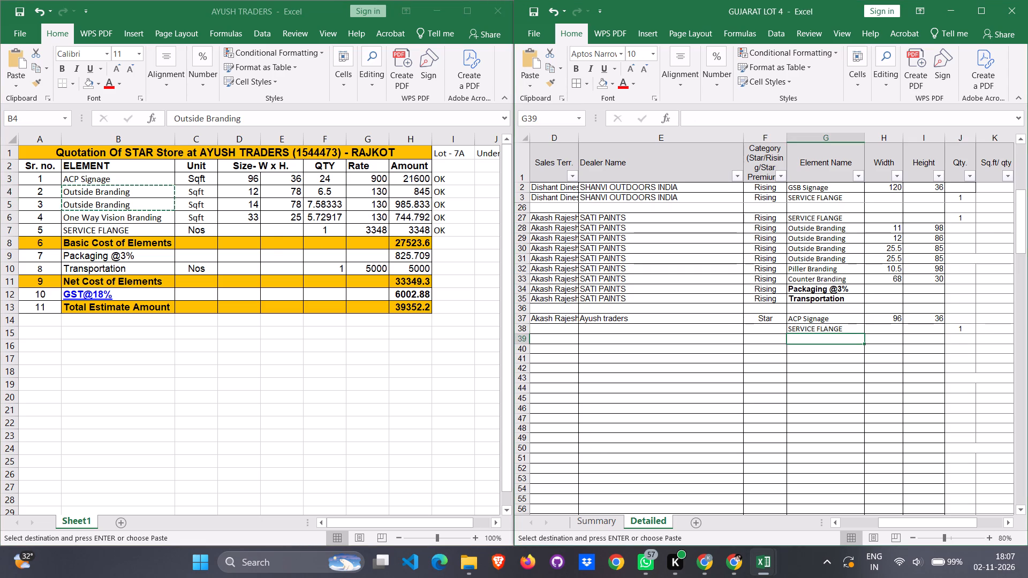
{"action": "key", "text": "ctrl+v"}
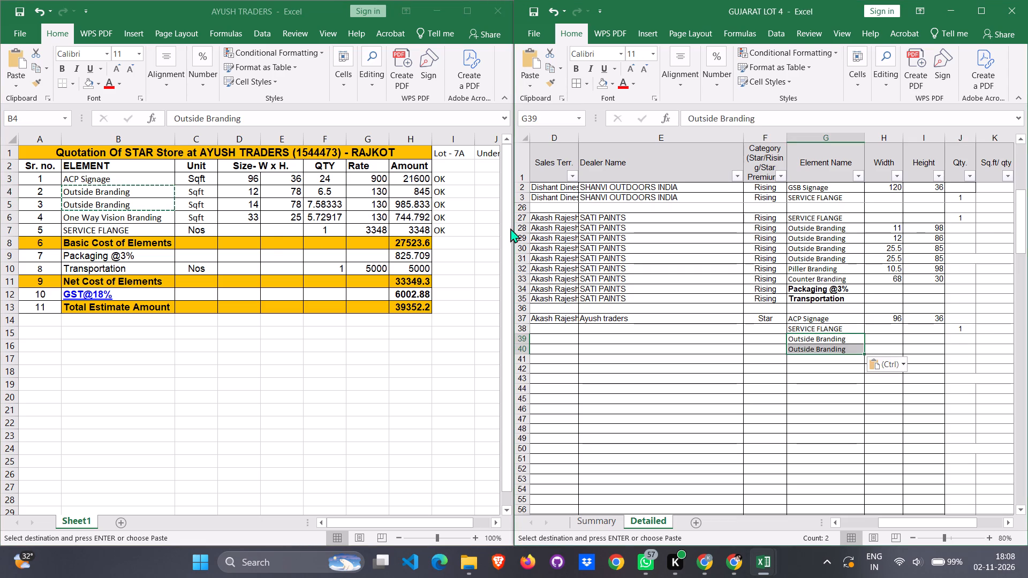
Copy the Outside Branding sizes 12 x 78 and 14 x 78 from D4:E5 of the estimate into H39:I40 and save.
{"action": "double_click", "coordinate": [235, 192]}
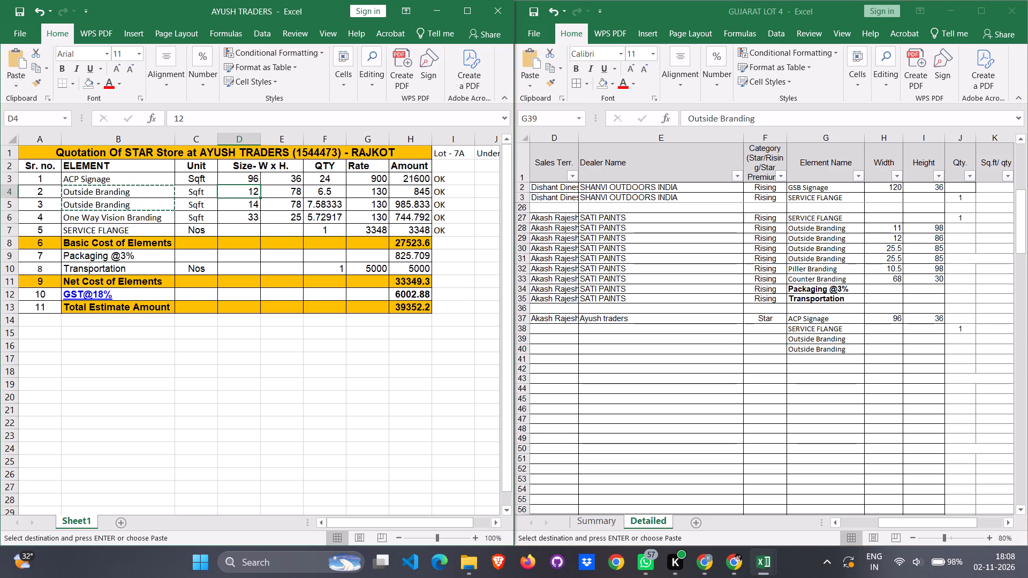
{"action": "key", "text": "shift+Down"}
{"action": "key", "text": "shift+Right"}
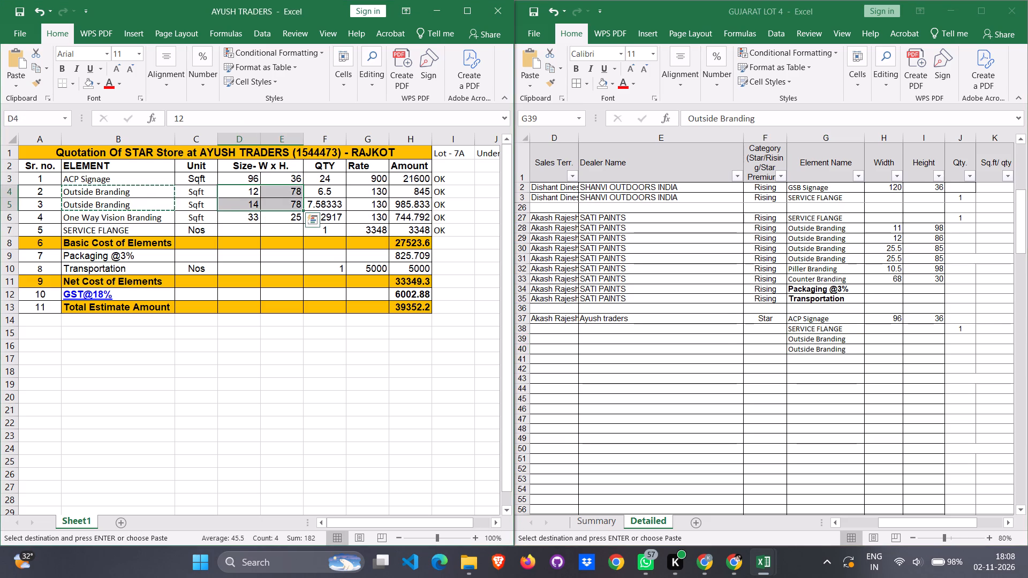
{"action": "key", "text": "ctrl+c"}
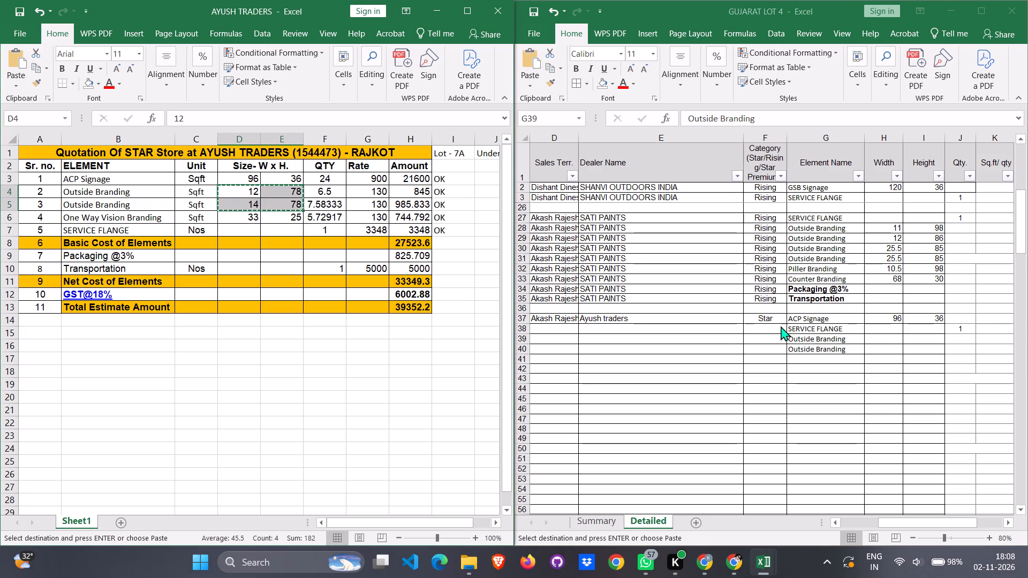
{"action": "left_click", "coordinate": [883, 332]}
{"action": "left_click", "coordinate": [880, 338]}
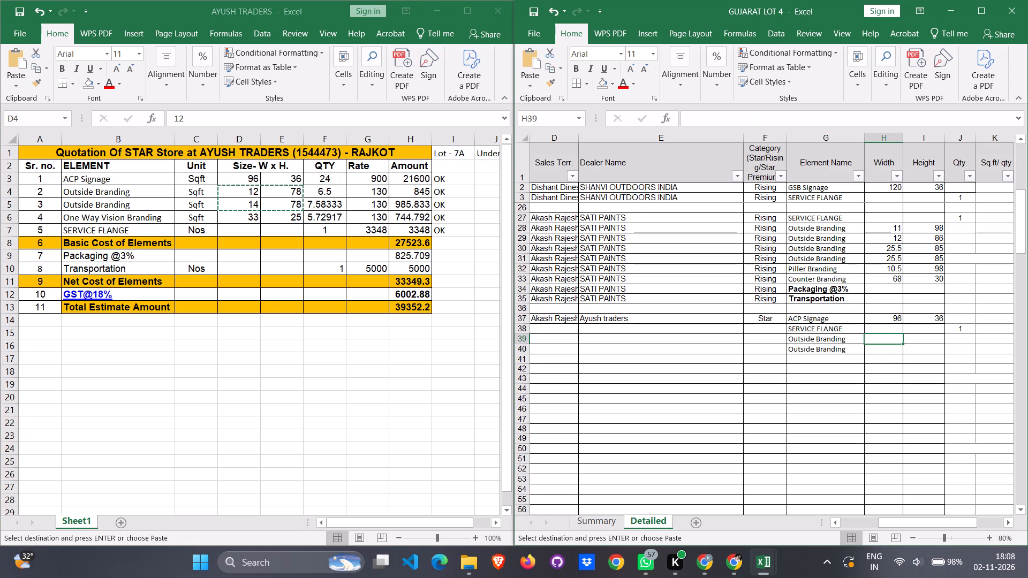
{"action": "key", "text": "ctrl+v"}
{"action": "key", "text": "ctrl+s"}
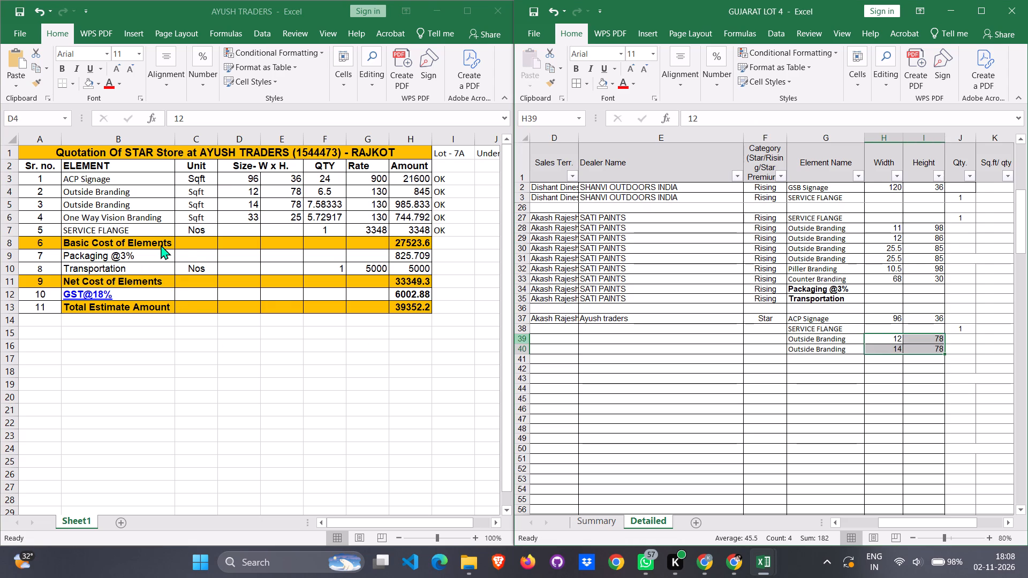
Copy the Packaging @3% and Transportation labels from G34:G35 of the Detailed sheet into G41:G42 and save the workbook.
{"action": "left_click", "coordinate": [822, 289]}
{"action": "key", "text": "shift+Down"}
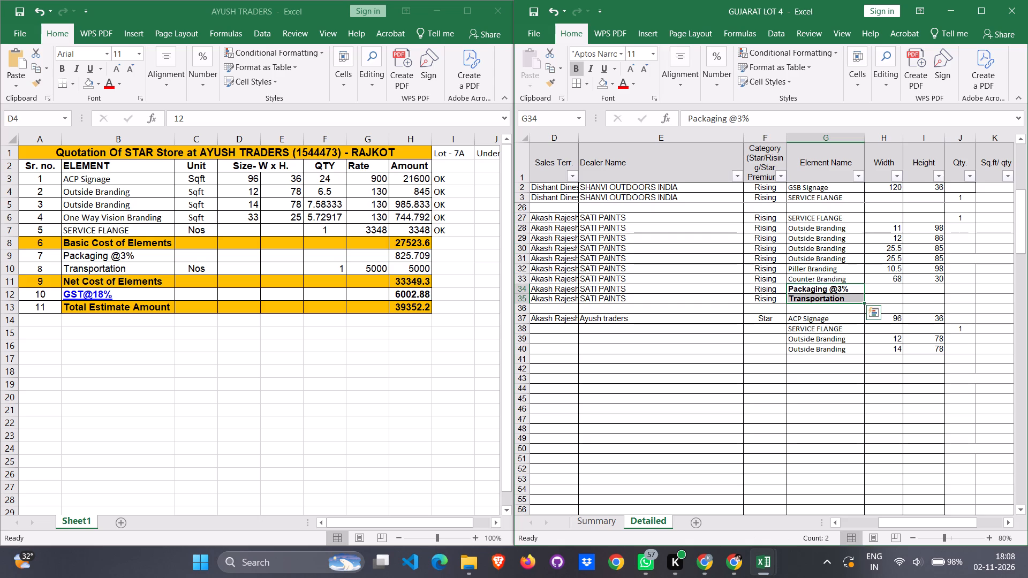
{"action": "key", "text": "ctrl+c"}
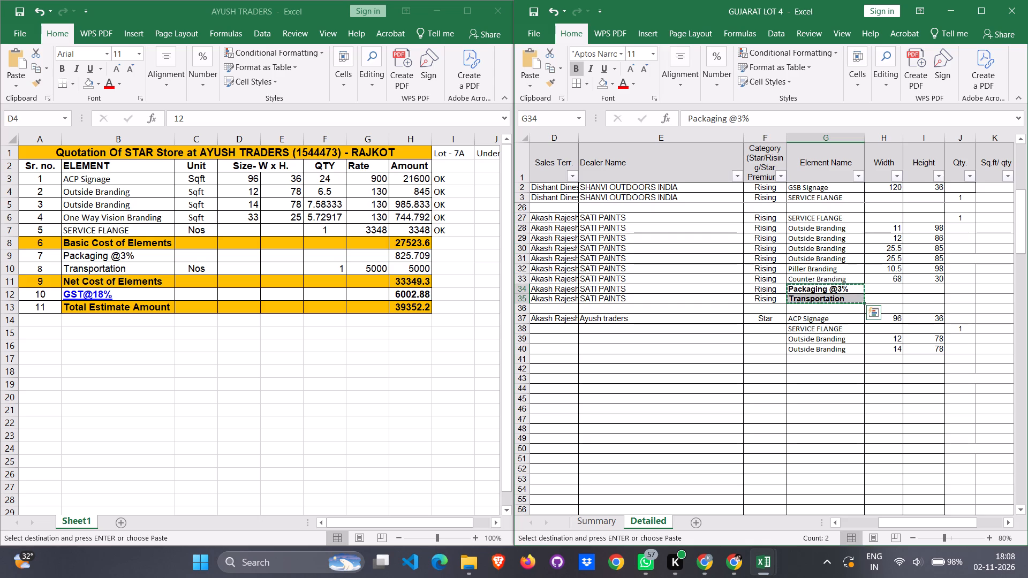
{"action": "left_click", "coordinate": [817, 358]}
{"action": "key", "text": "ctrl+v"}
{"action": "key", "text": "ctrl+s"}
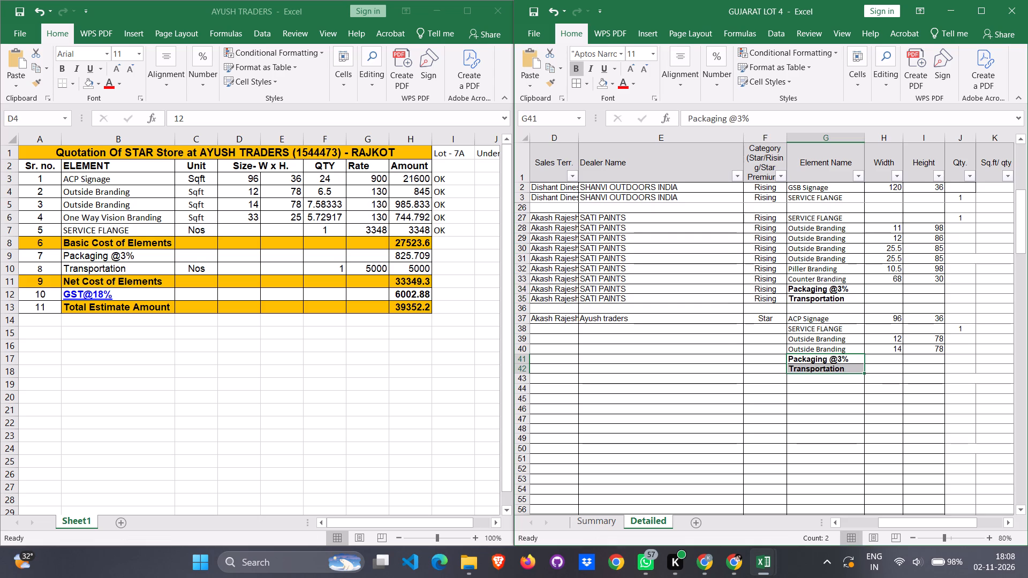
Enter the Transportation amount 5000 in M42 of the Detailed sheet, make it bold and save.
{"action": "left_click", "coordinate": [894, 370]}
{"action": "key", "text": "Right"}
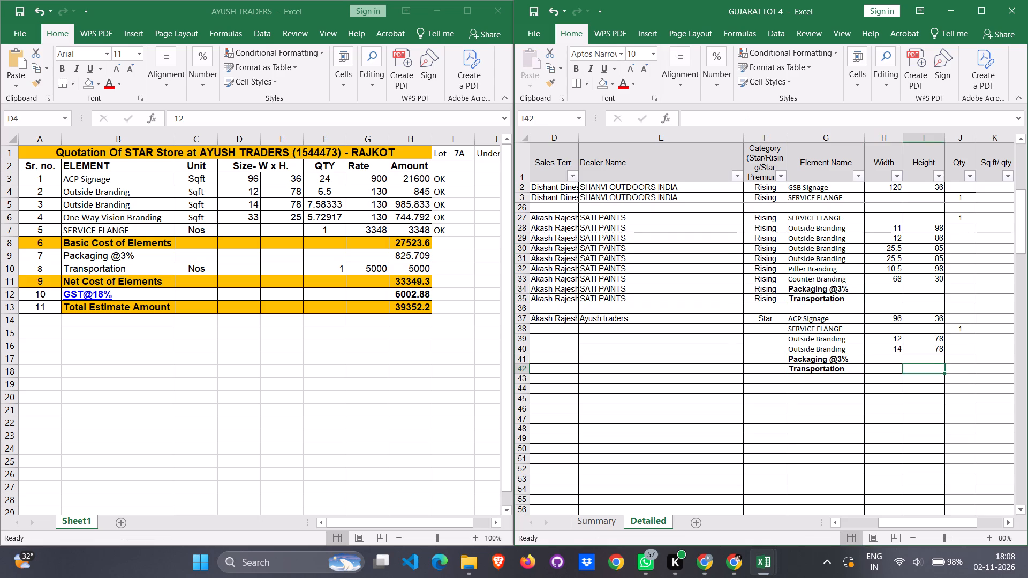
{"action": "key", "text": "Right"}
{"action": "key", "text": "Right"}
{"action": "key", "text": "Right"}
{"action": "key", "text": "Right"}
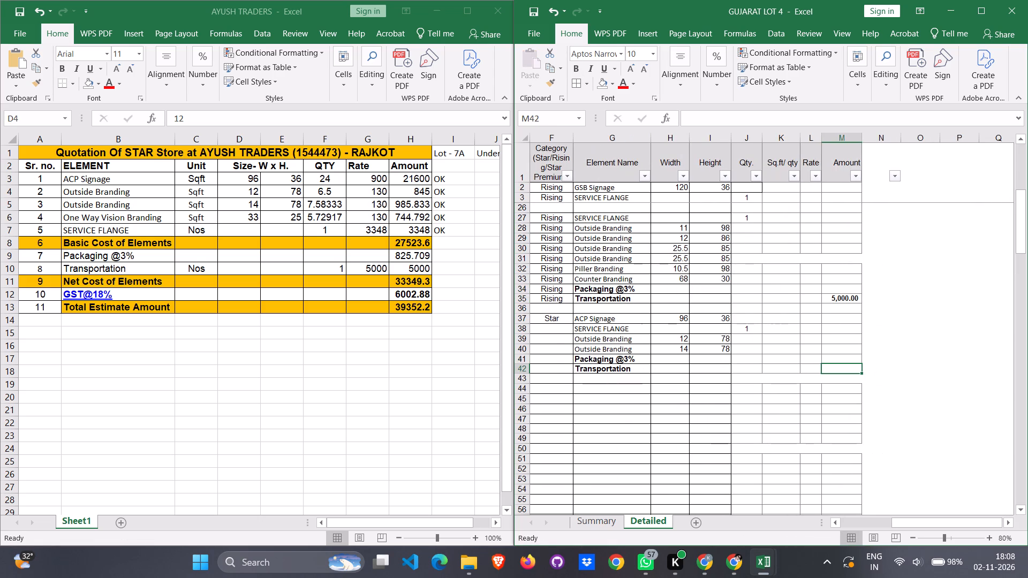
{"action": "type", "text": "5000"}
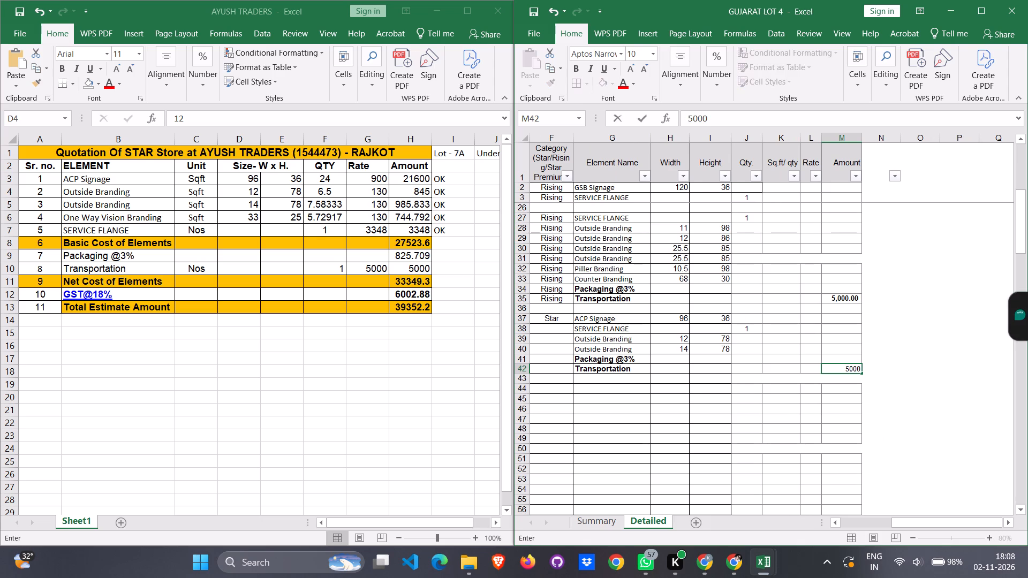
{"action": "key", "text": "ctrl+s"}
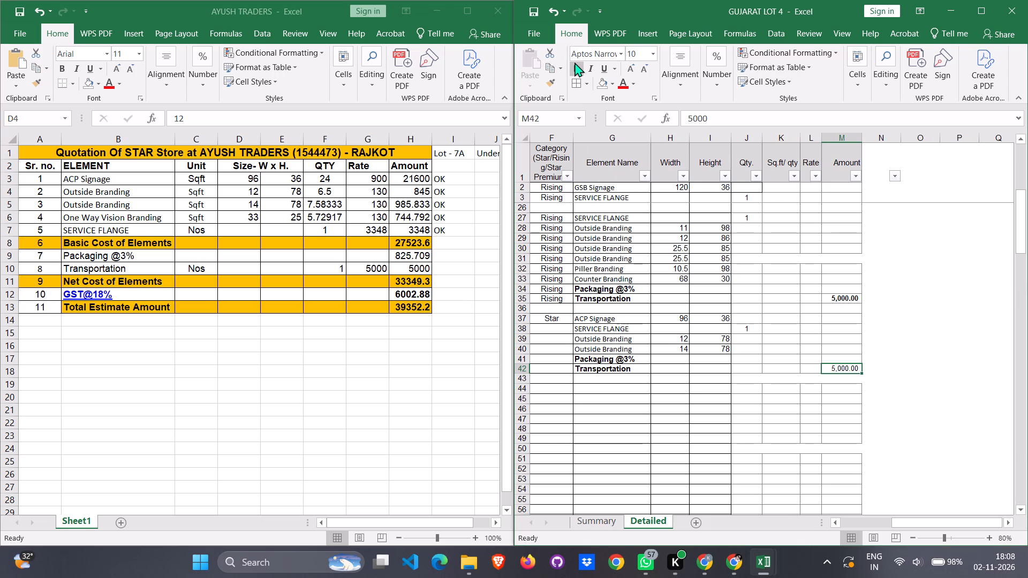
{"action": "left_click", "coordinate": [578, 62]}
{"action": "key", "text": "ctrl+s"}
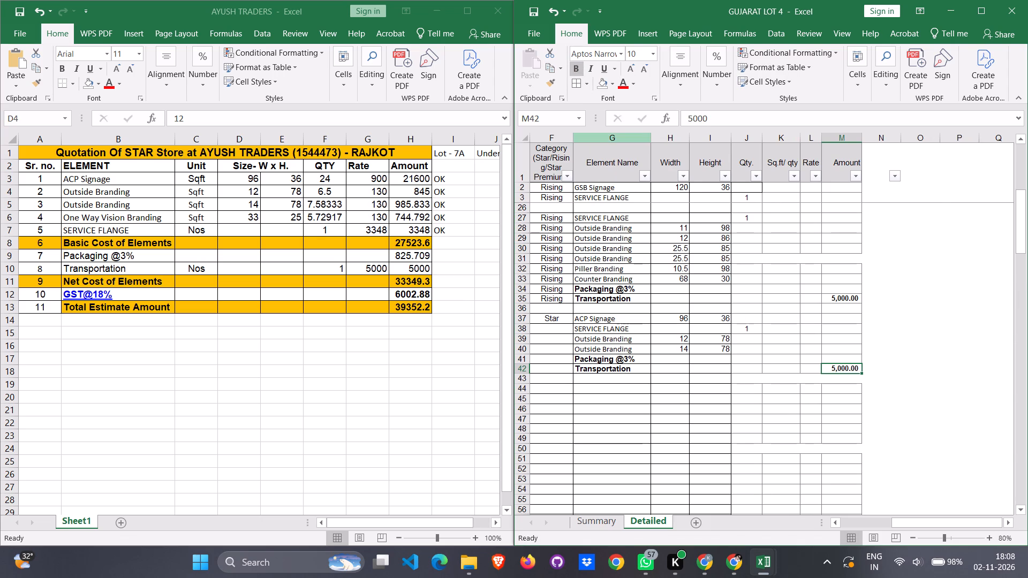
Copy the Ayush traders dealer details in A37:F37 down through row 42 of the Detailed sheet and save.
{"action": "scroll", "coordinate": [689, 339], "scroll_direction": "right", "scroll_amount": 6}
{"action": "left_click", "coordinate": [567, 316]}
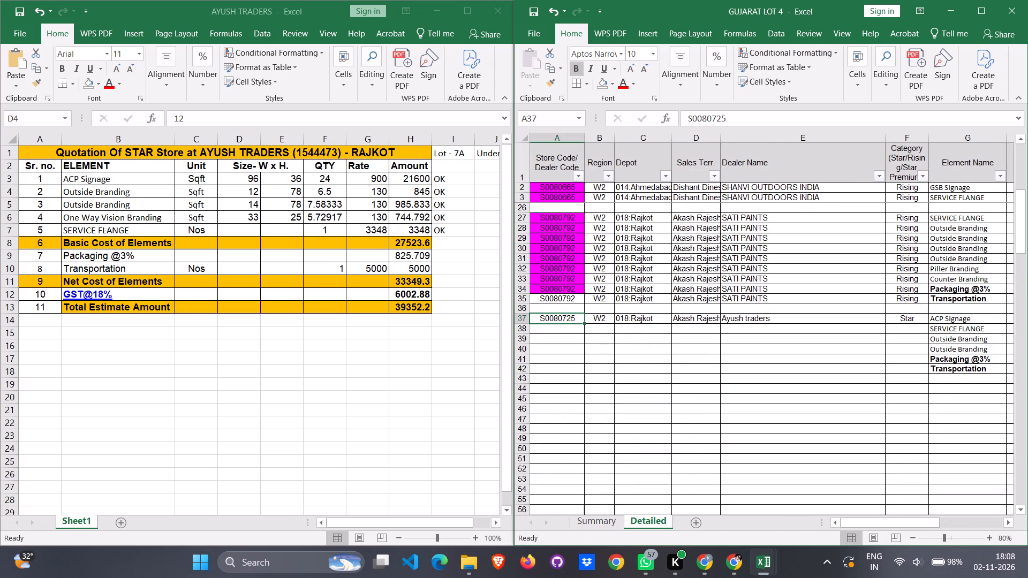
{"action": "key", "text": "shift+Right"}
{"action": "key", "text": "shift+Right"}
{"action": "key", "text": "shift+Right"}
{"action": "key", "text": "shift+Right"}
{"action": "key", "text": "shift+Right"}
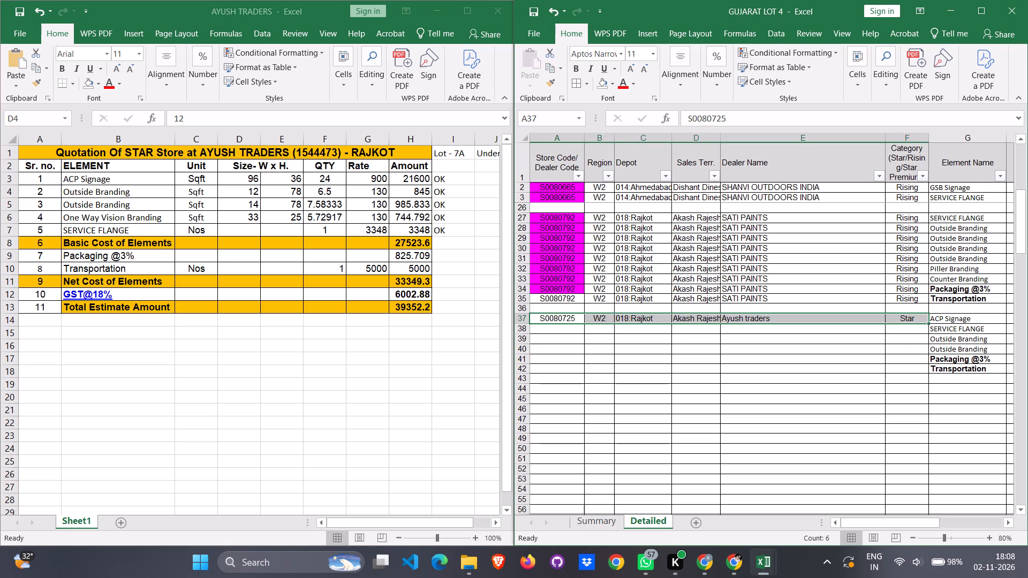
{"action": "key", "text": "ctrl+c"}
{"action": "key", "text": "shift+Down"}
{"action": "key", "text": "shift+Down"}
{"action": "key", "text": "shift+Down"}
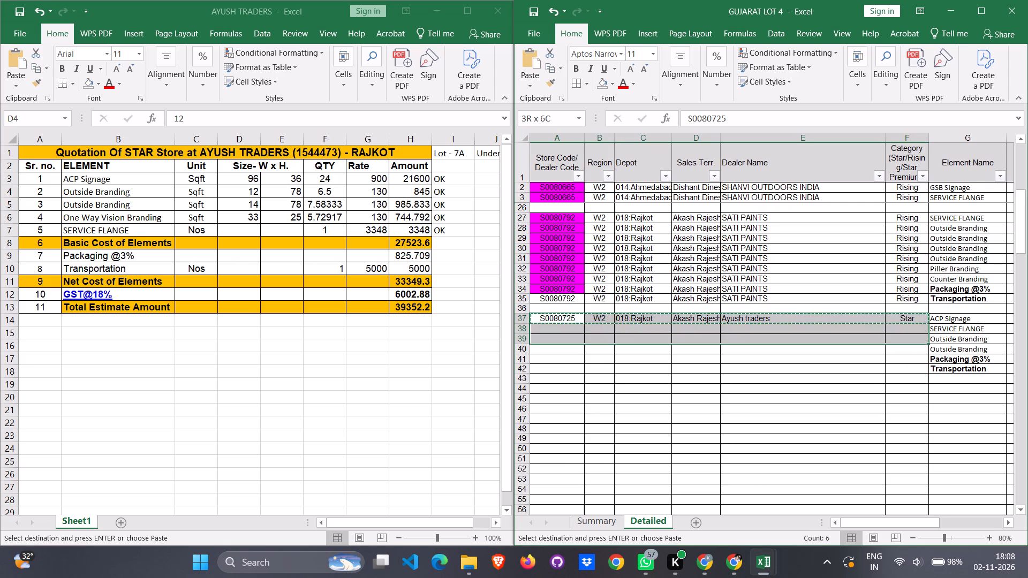
{"action": "key", "text": "shift+Down"}
{"action": "key", "text": "shift+Down"}
{"action": "key", "text": "ctrl+v"}
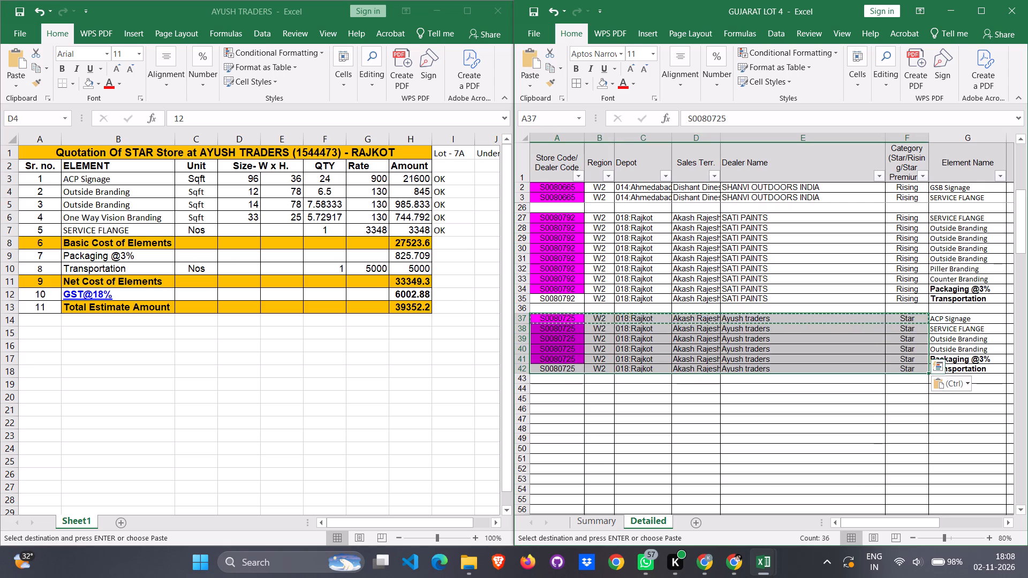
{"action": "key", "text": "ctrl+s"}
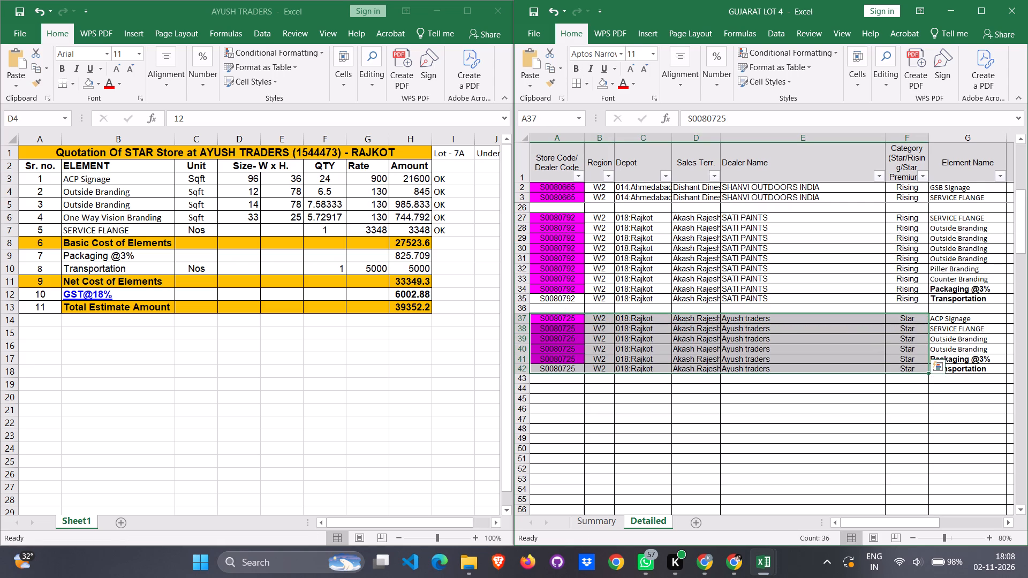
Close the AYUSH TRADERS estimate workbook, with A44 of the Detailed sheet selected for the next dealer.
{"action": "left_click", "coordinate": [562, 392]}
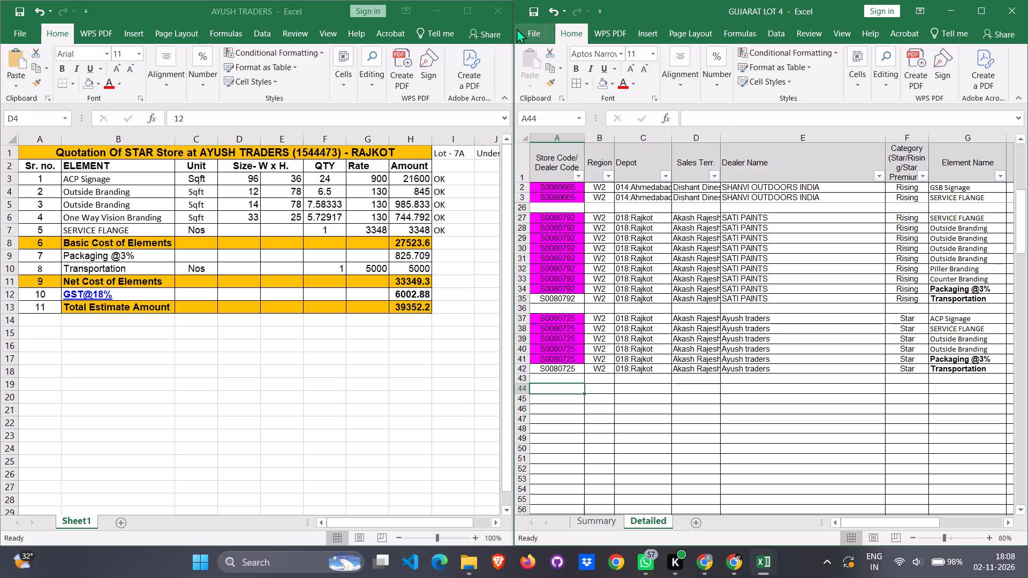
{"action": "left_click", "coordinate": [498, 14]}
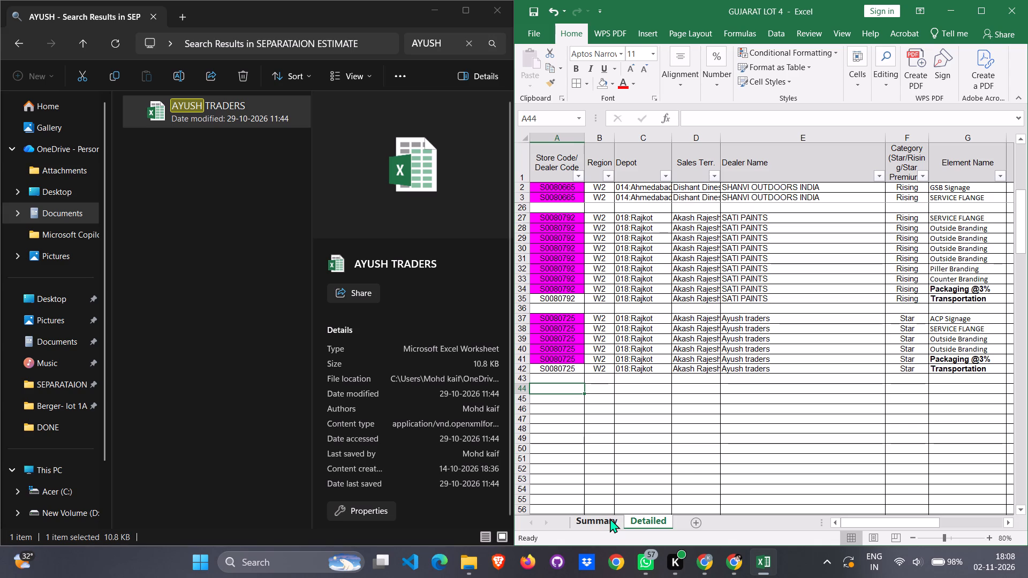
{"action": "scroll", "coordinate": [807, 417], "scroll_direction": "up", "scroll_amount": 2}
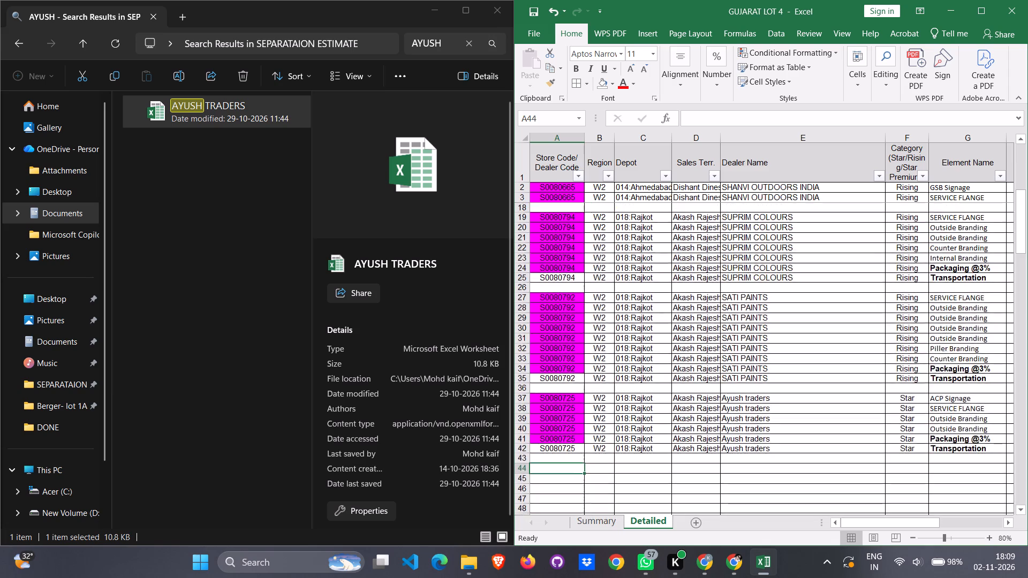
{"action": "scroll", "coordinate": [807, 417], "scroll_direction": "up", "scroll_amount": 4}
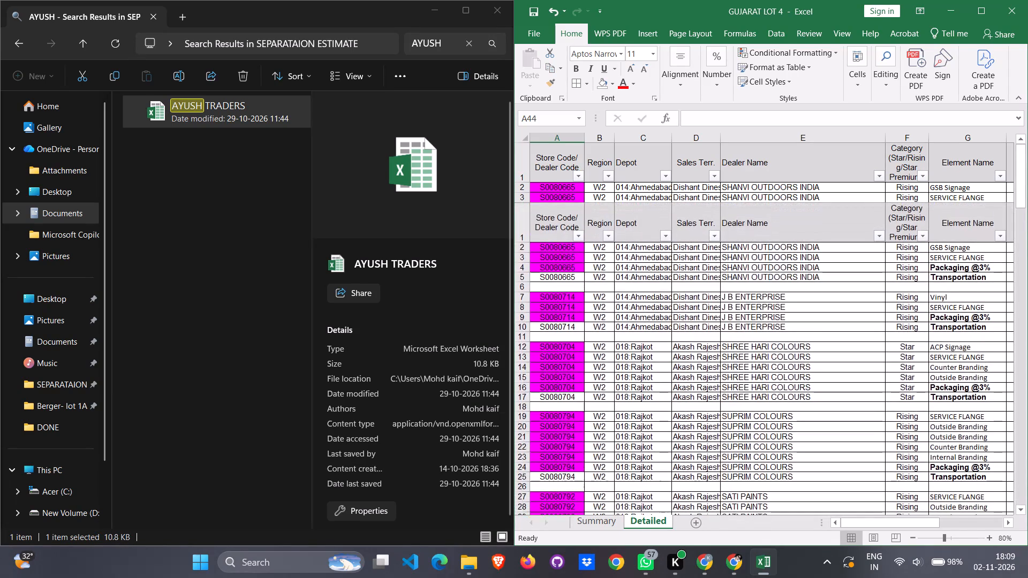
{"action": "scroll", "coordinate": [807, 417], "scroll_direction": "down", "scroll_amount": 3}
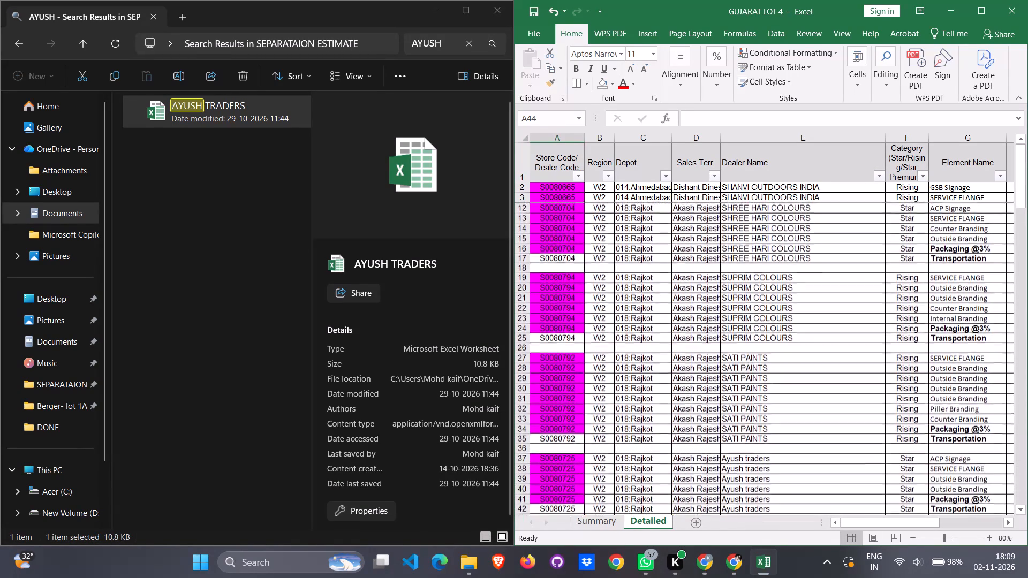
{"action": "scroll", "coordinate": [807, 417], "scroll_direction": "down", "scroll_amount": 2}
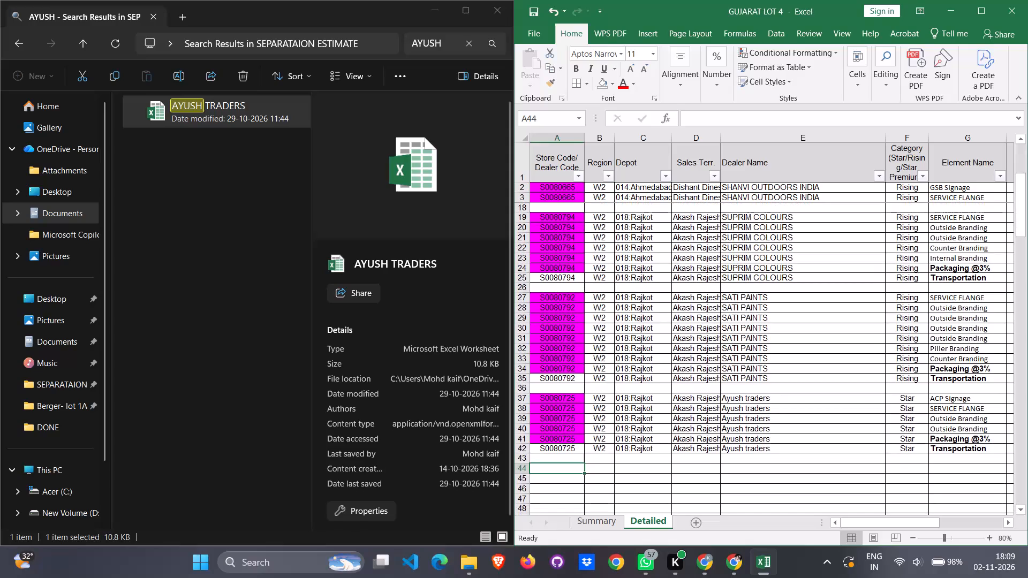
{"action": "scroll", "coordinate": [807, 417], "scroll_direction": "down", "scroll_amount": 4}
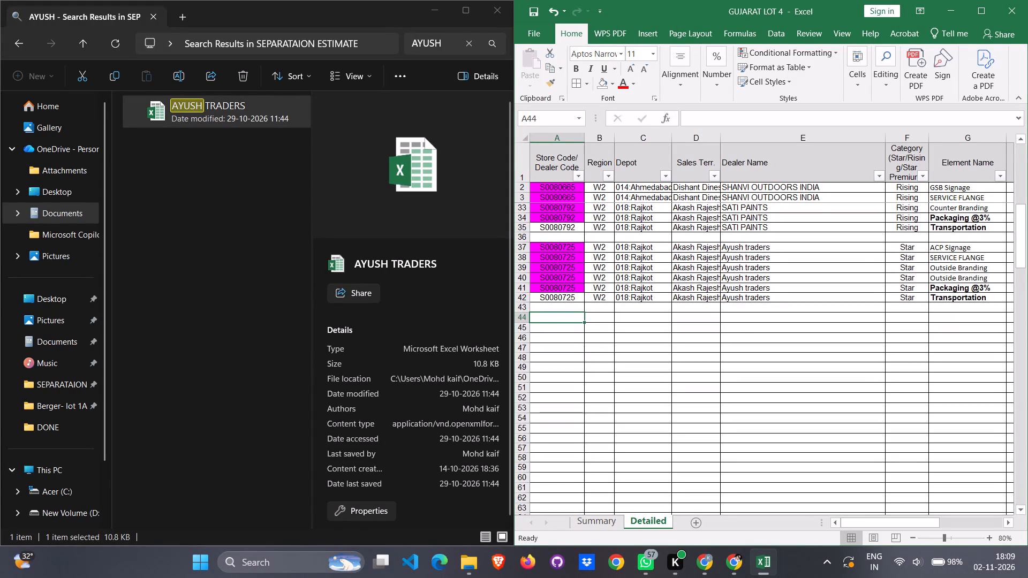
Copy the Rudrax paints dealer details from A14:F14 of the Summary sheet into A44:F44 of the Detailed sheet.
{"action": "left_click", "coordinate": [598, 522]}
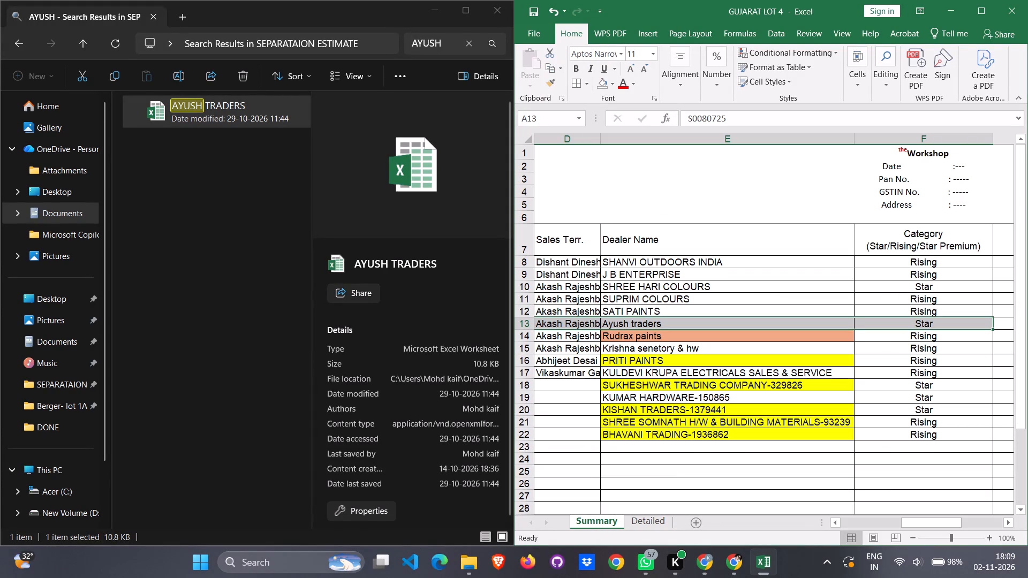
{"action": "left_click", "coordinate": [585, 336]}
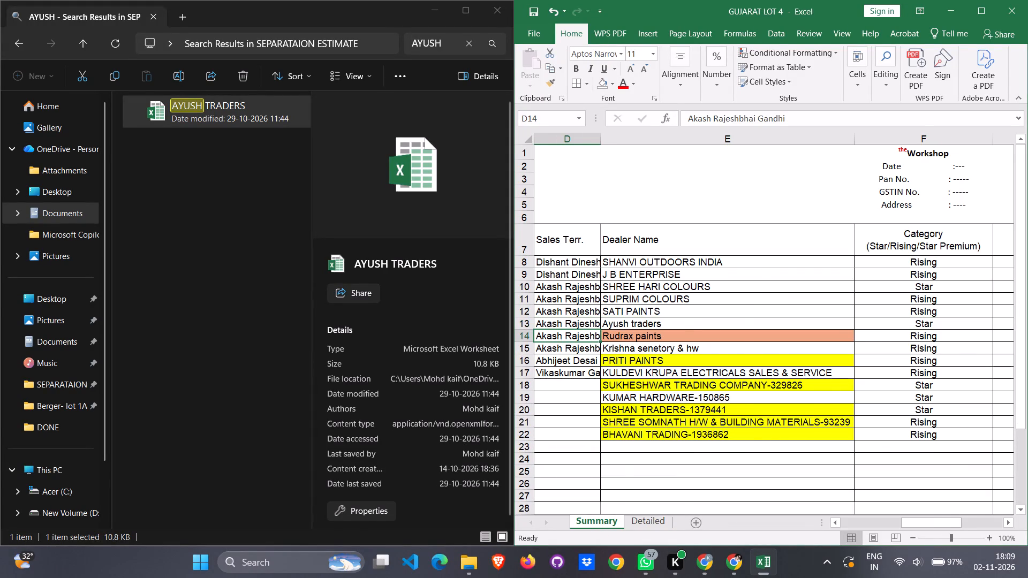
{"action": "key", "text": "Left"}
{"action": "key", "text": "Left"}
{"action": "key", "text": "Left"}
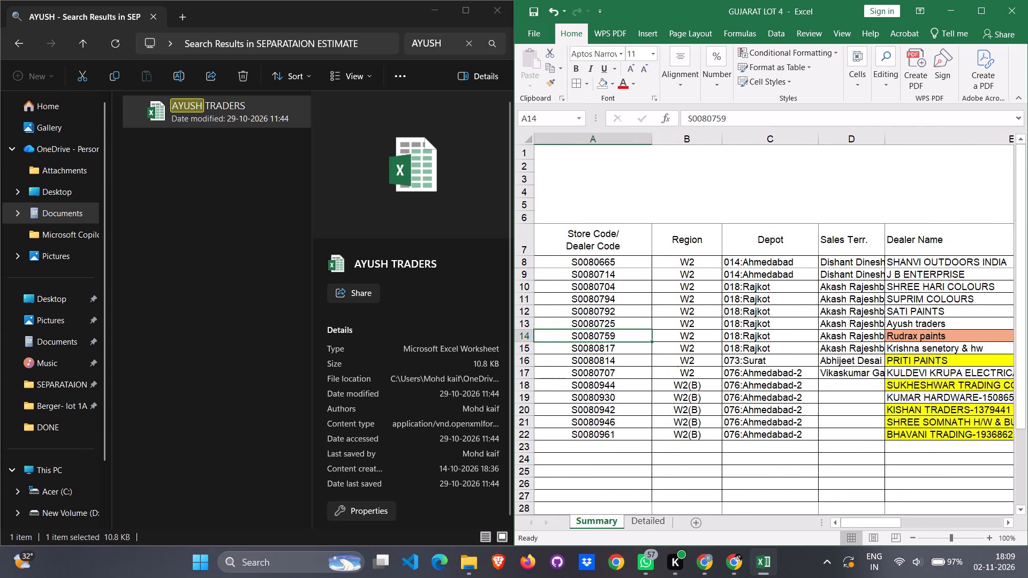
{"action": "key", "text": "shift+Right"}
{"action": "key", "text": "shift+Right"}
{"action": "key", "text": "shift+Right"}
{"action": "key", "text": "shift+Right"}
{"action": "key", "text": "shift+Right"}
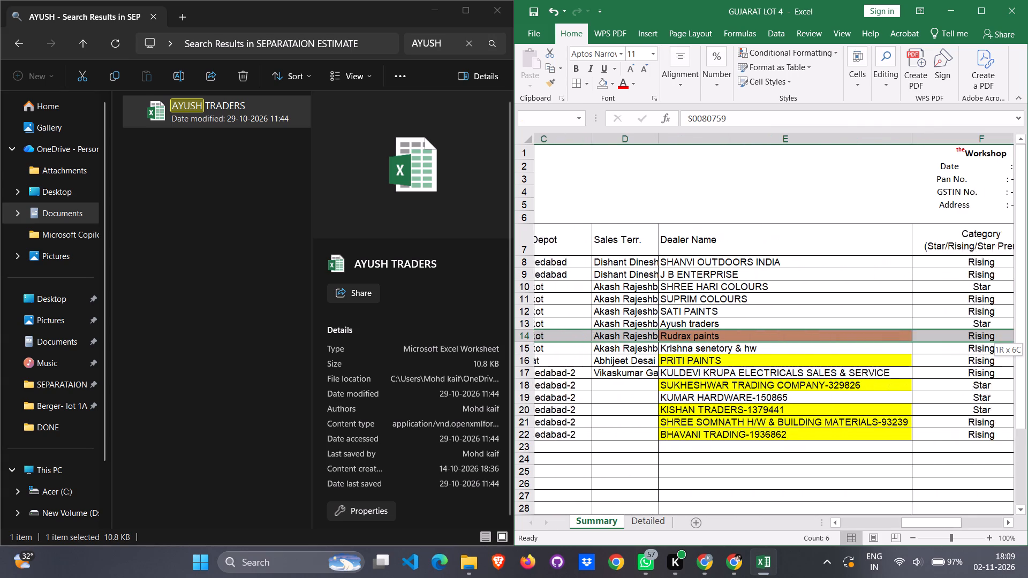
{"action": "key", "text": "ctrl+c"}
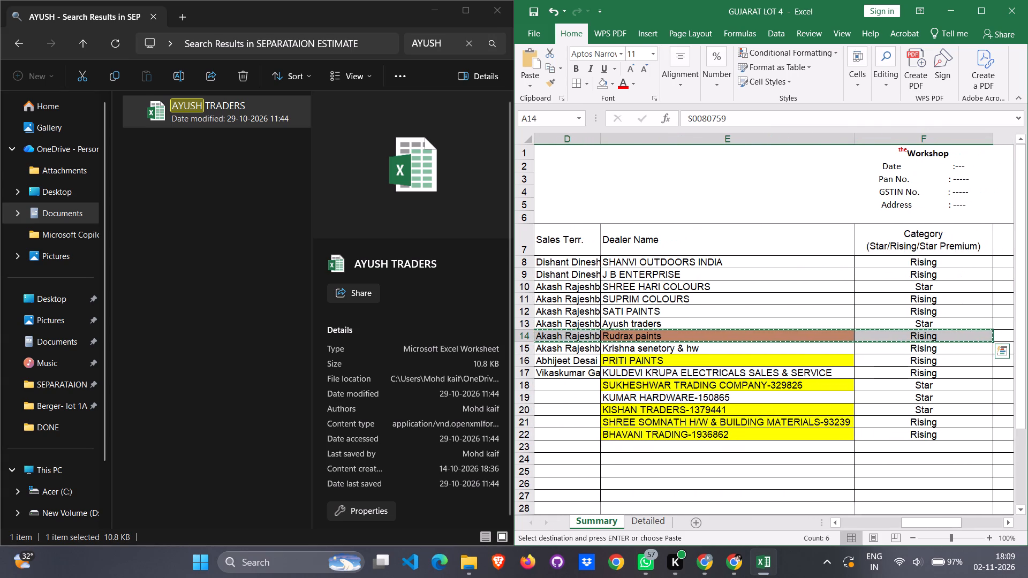
{"action": "left_click", "coordinate": [659, 524]}
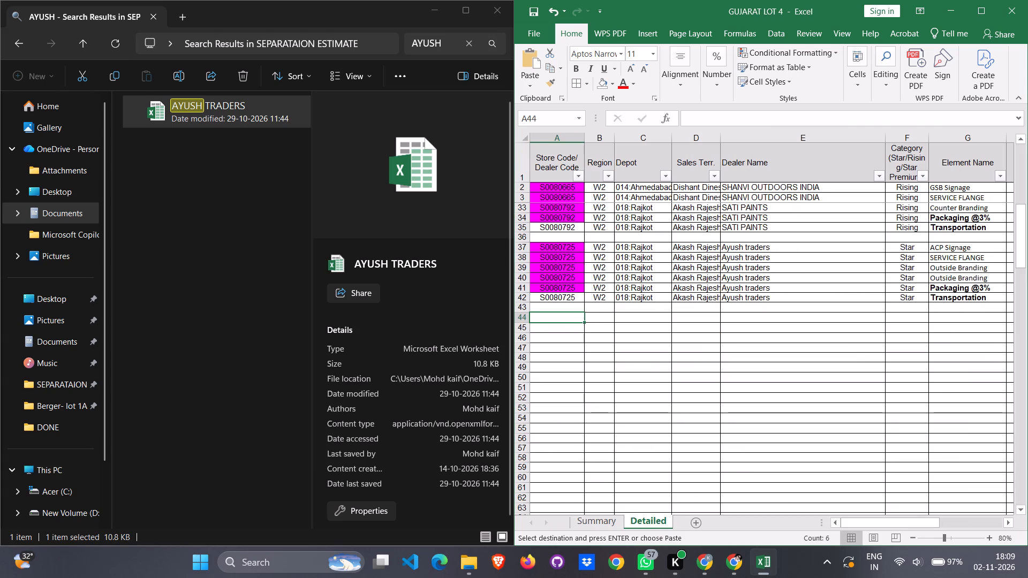
{"action": "key", "text": "ctrl+v"}
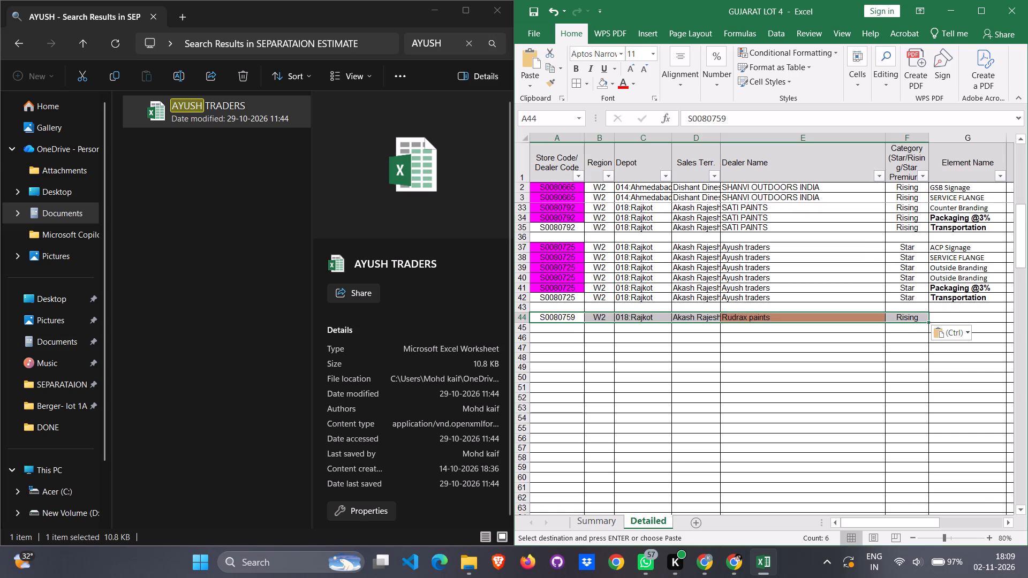
Select G44 in the Detailed sheet, search the SEPARATAION ESTIMATE folder for RUD and open the RUDRAX TRADERS estimate.
{"action": "left_click", "coordinate": [961, 324]}
{"action": "left_click", "coordinate": [960, 314]}
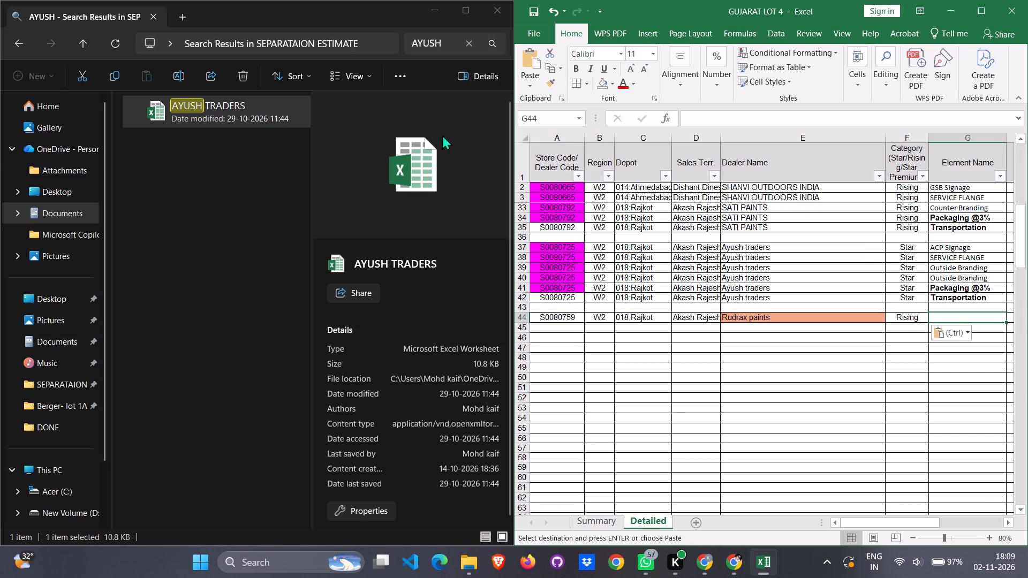
{"action": "left_click", "coordinate": [466, 42]}
{"action": "left_click", "coordinate": [444, 41]}
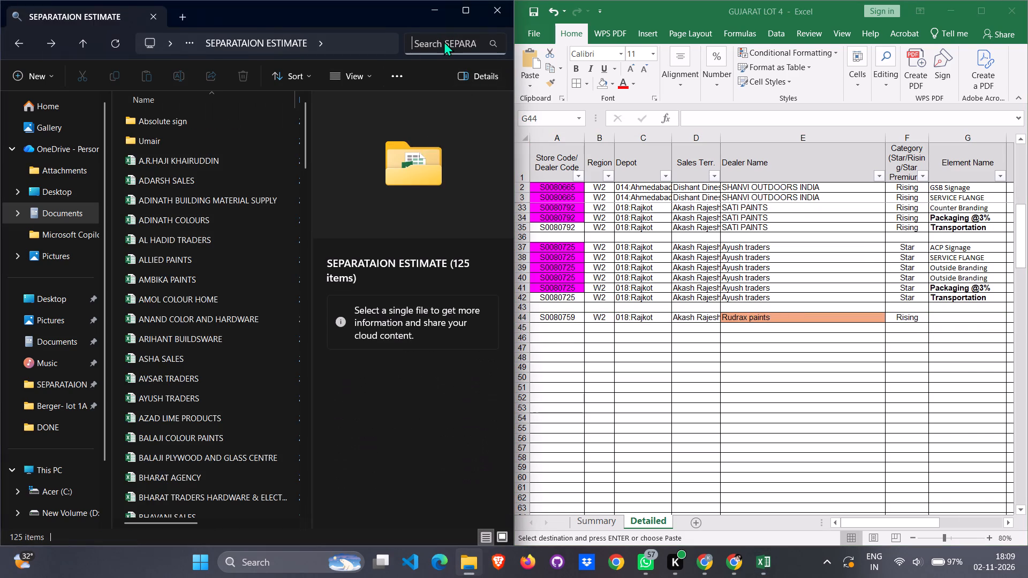
{"action": "type", "text": "RUD"}
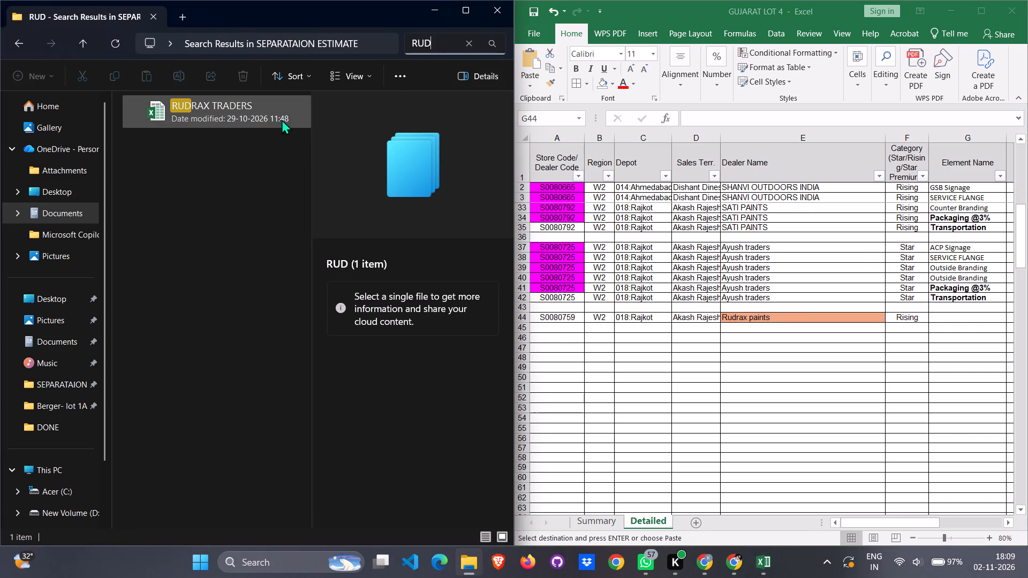
{"action": "double_click", "coordinate": [246, 115]}
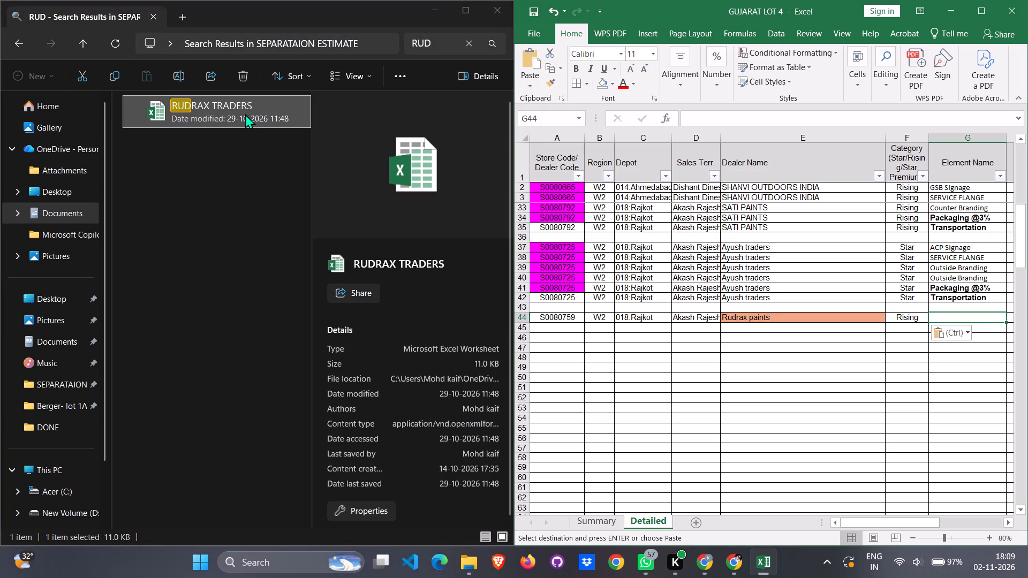
{"action": "double_click", "coordinate": [244, 105]}
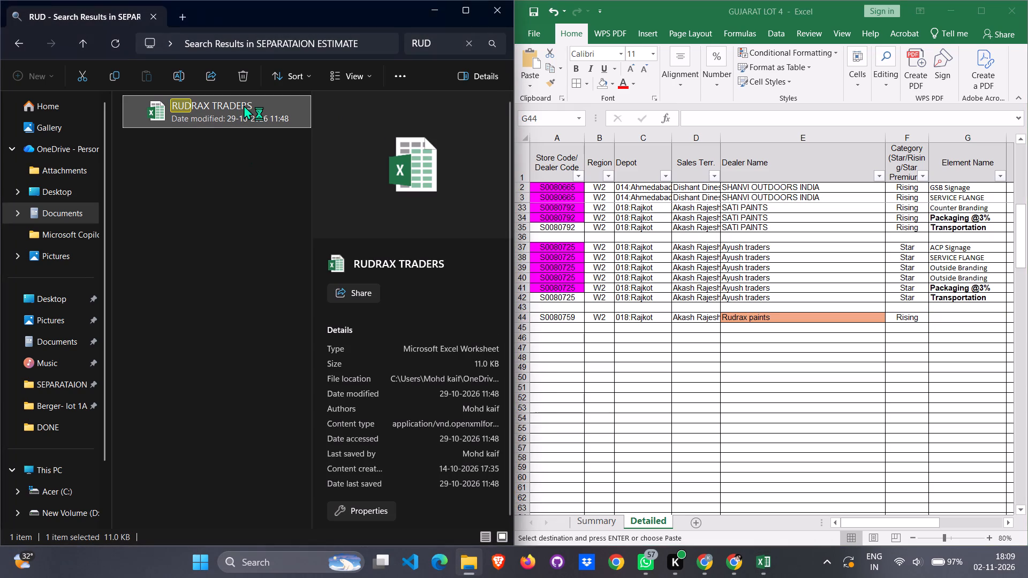
{"action": "left_click", "coordinate": [447, 27]}
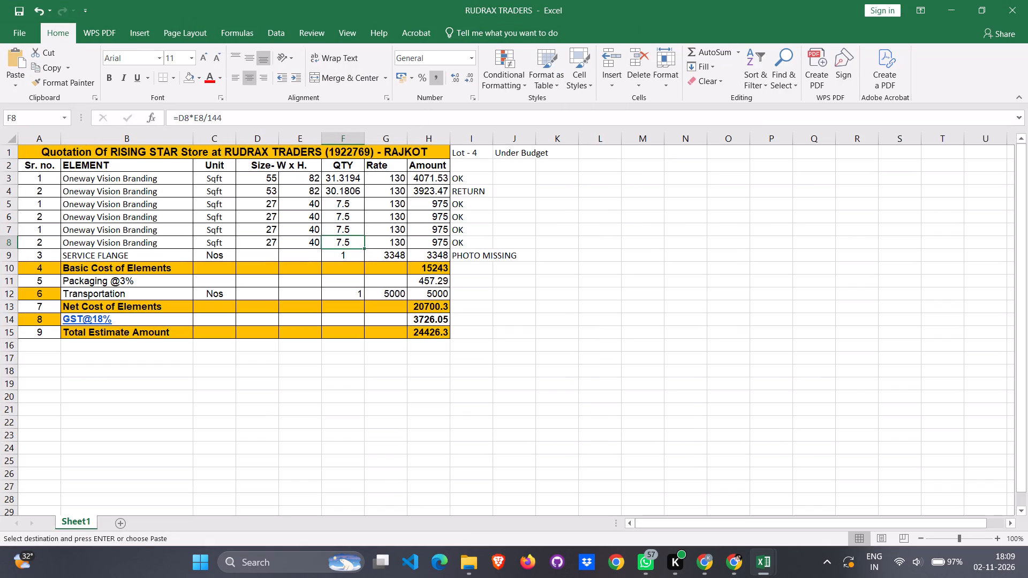
Copy the SERVICE FLANGE element from B9 of the RUDRAX TRADERS estimate into G44 of the GUJARAT LOT 4 Detailed sheet.
{"action": "left_click", "coordinate": [144, 256]}
{"action": "key", "text": "ctrl+c"}
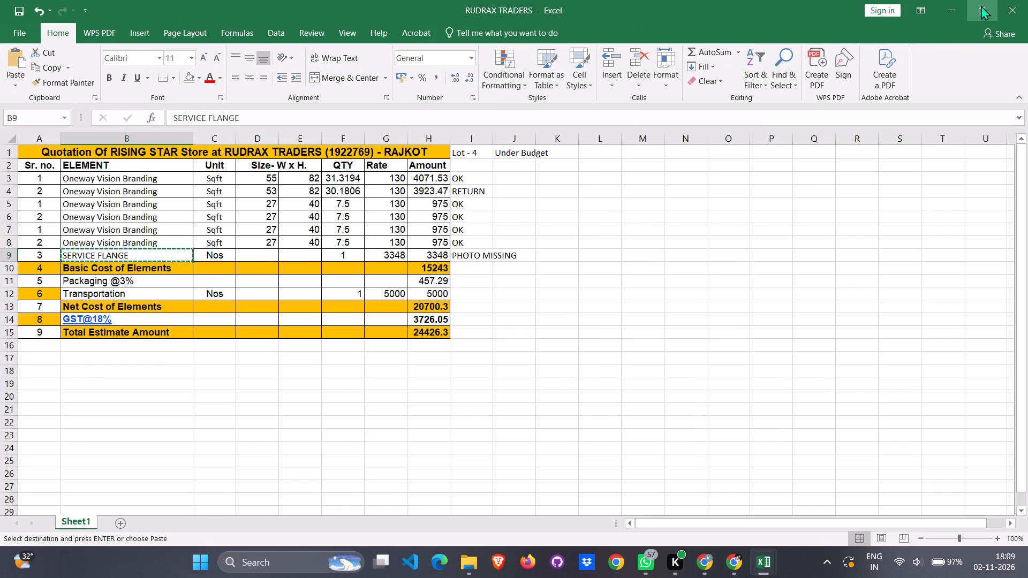
{"action": "left_click", "coordinate": [906, 45]}
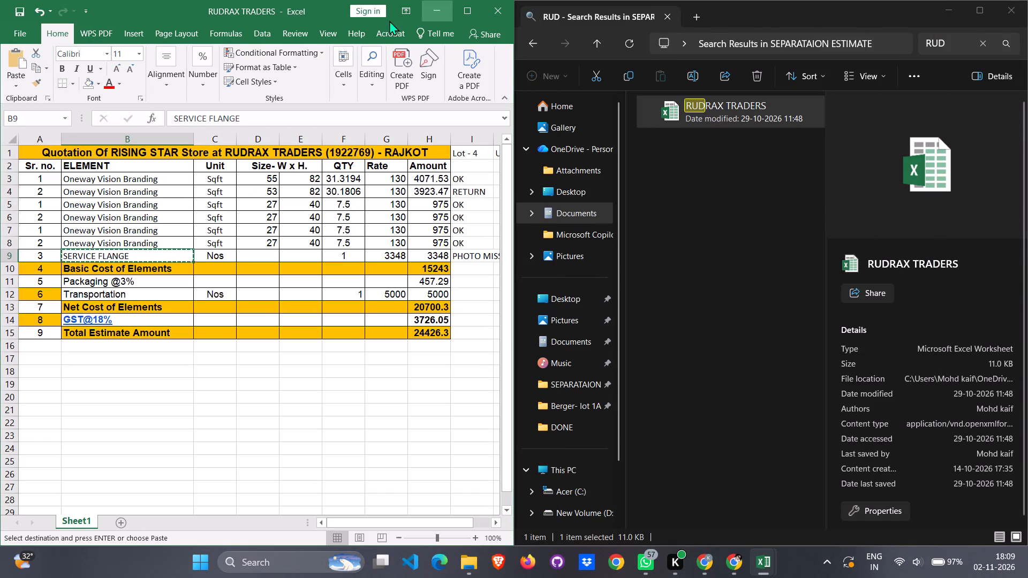
{"action": "left_click", "coordinate": [469, 4]}
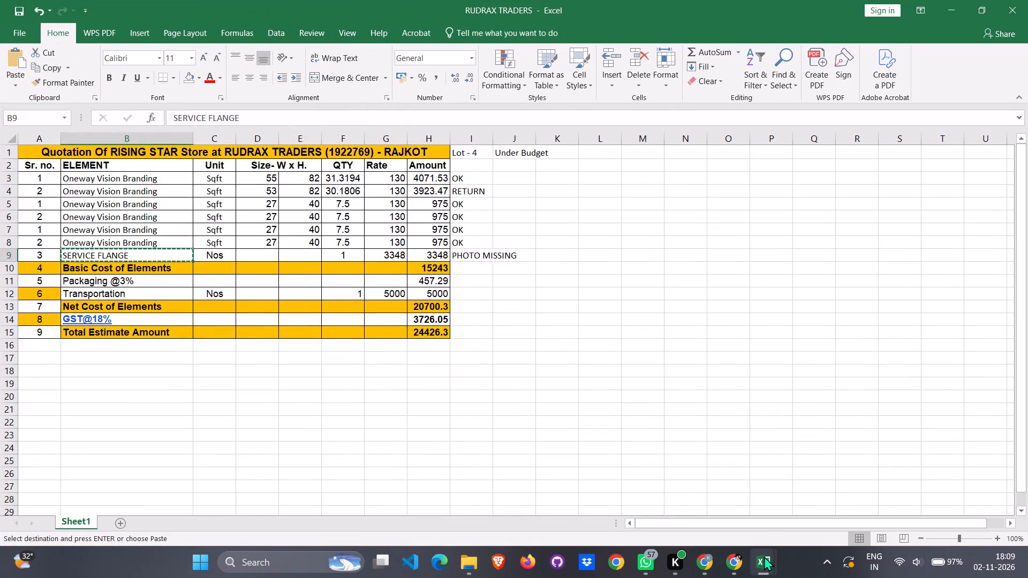
{"action": "left_click", "coordinate": [708, 506]}
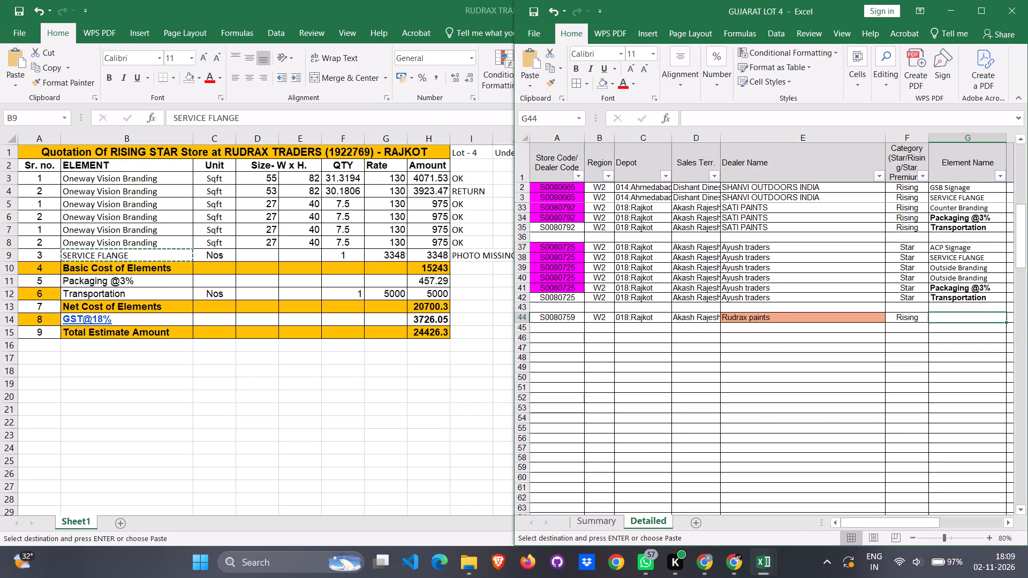
{"action": "key", "text": "ctrl+v"}
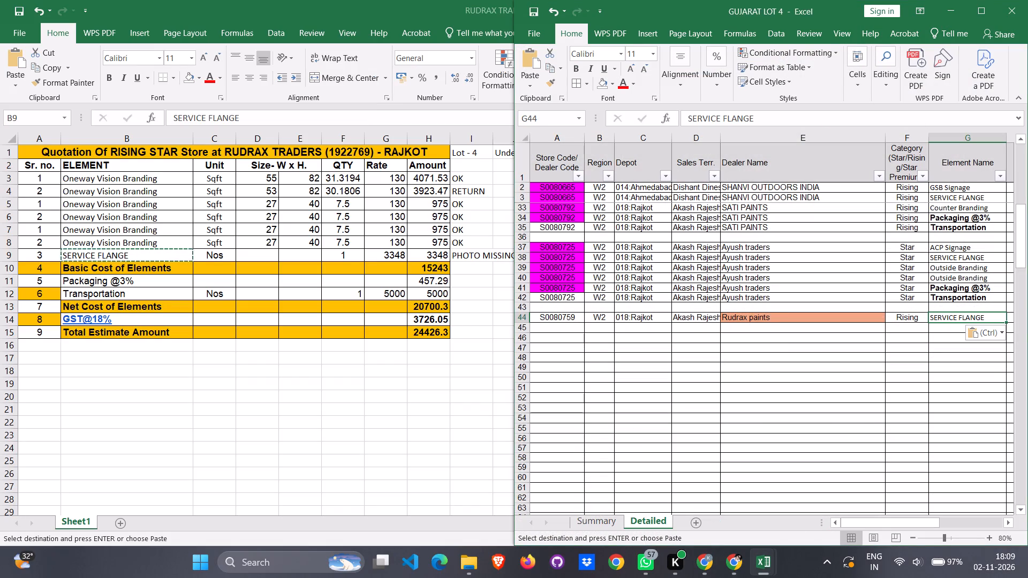
Enter a quantity of 1 for the Rudrax paints service flange in J44 and save the workbook.
{"action": "scroll", "coordinate": [949, 318], "scroll_direction": "left", "scroll_amount": 1}
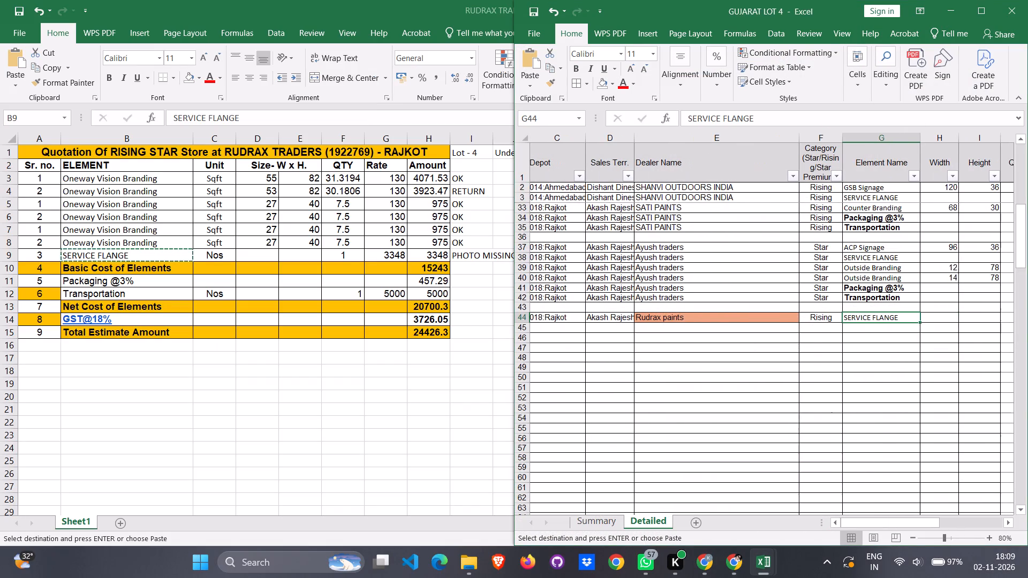
{"action": "scroll", "coordinate": [949, 318], "scroll_direction": "left", "scroll_amount": 1}
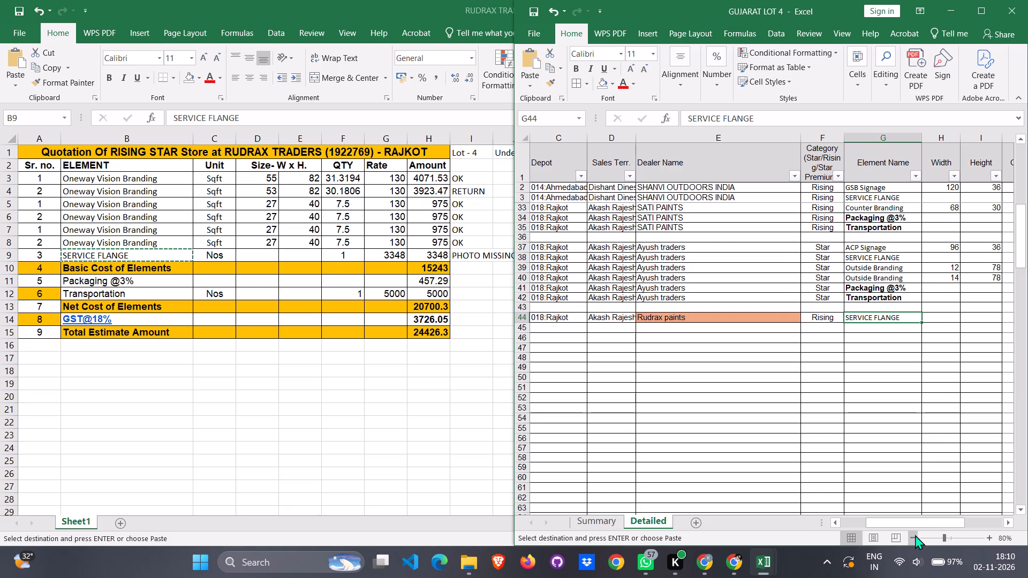
{"action": "left_click", "coordinate": [913, 535]}
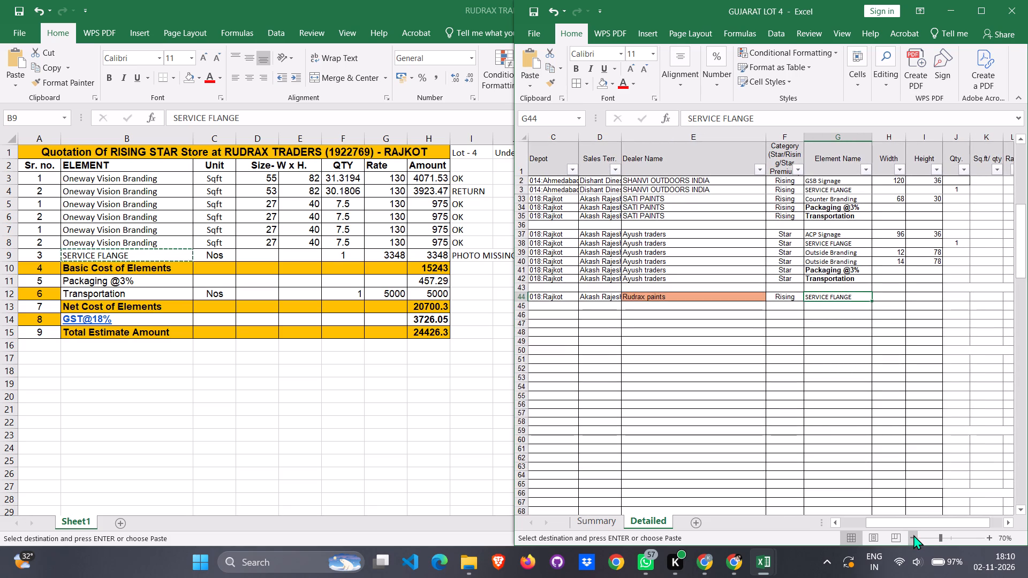
{"action": "scroll", "coordinate": [913, 535], "scroll_direction": "right", "scroll_amount": 1}
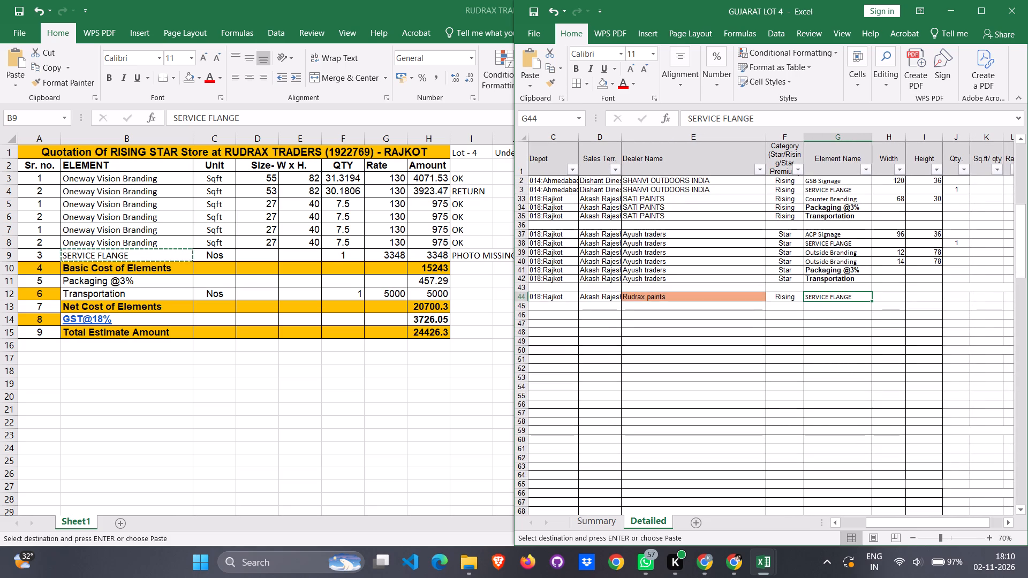
{"action": "left_click", "coordinate": [957, 296]}
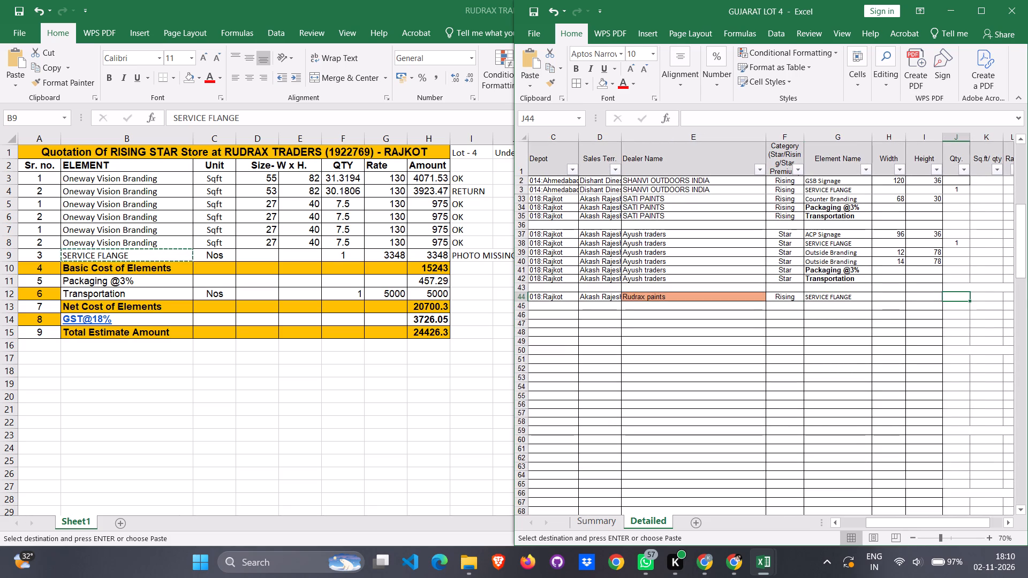
{"action": "key", "text": "1"}
{"action": "key", "text": "ctrl+s"}
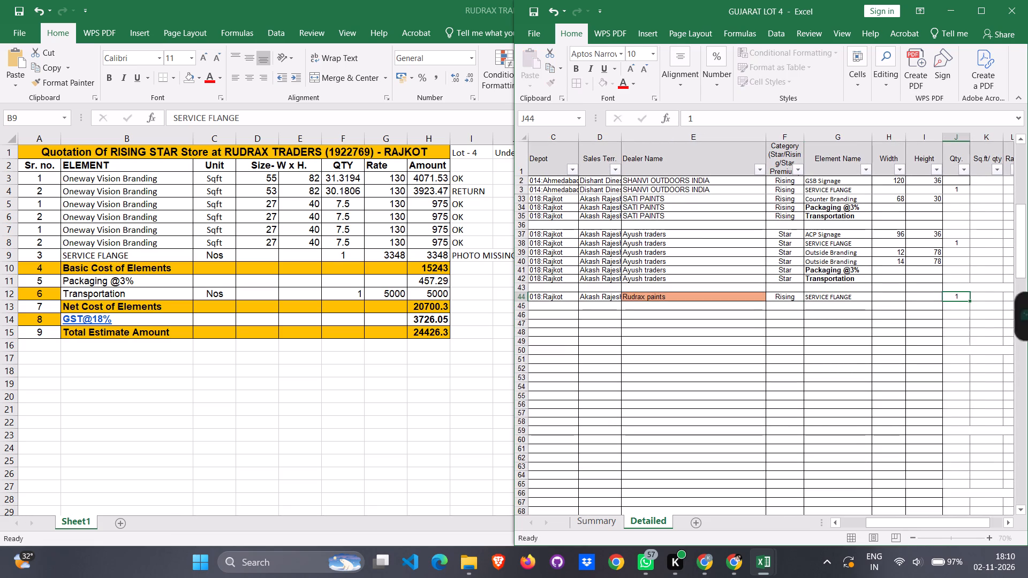
Copy the Packaging @3% and Transportation elements from G41:G42 into G45:G46 for Rudrax paints and save.
{"action": "left_click", "coordinate": [831, 274]}
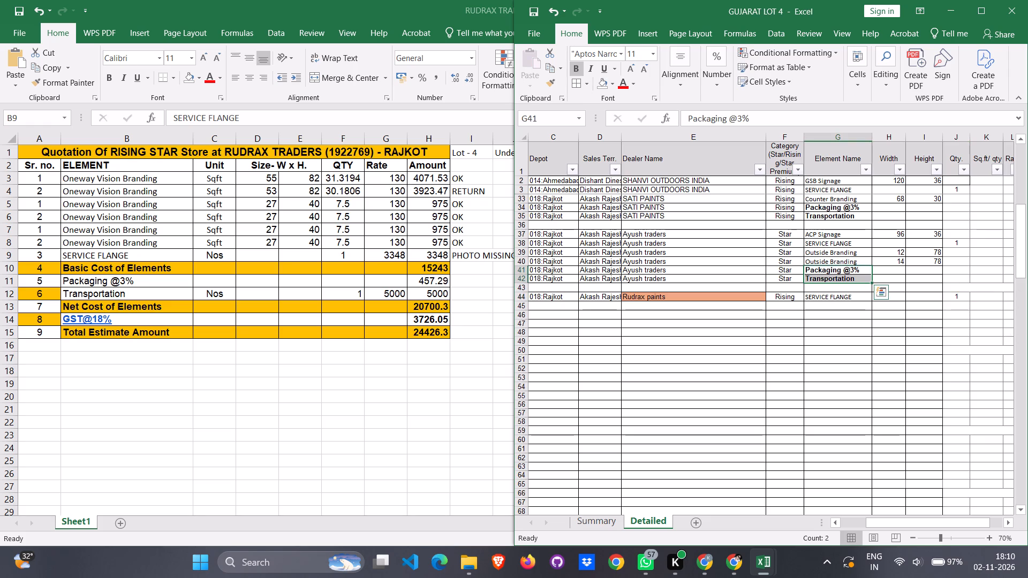
{"action": "left_click", "coordinate": [826, 270]}
{"action": "key", "text": "shift+Down"}
{"action": "key", "text": "ctrl+c"}
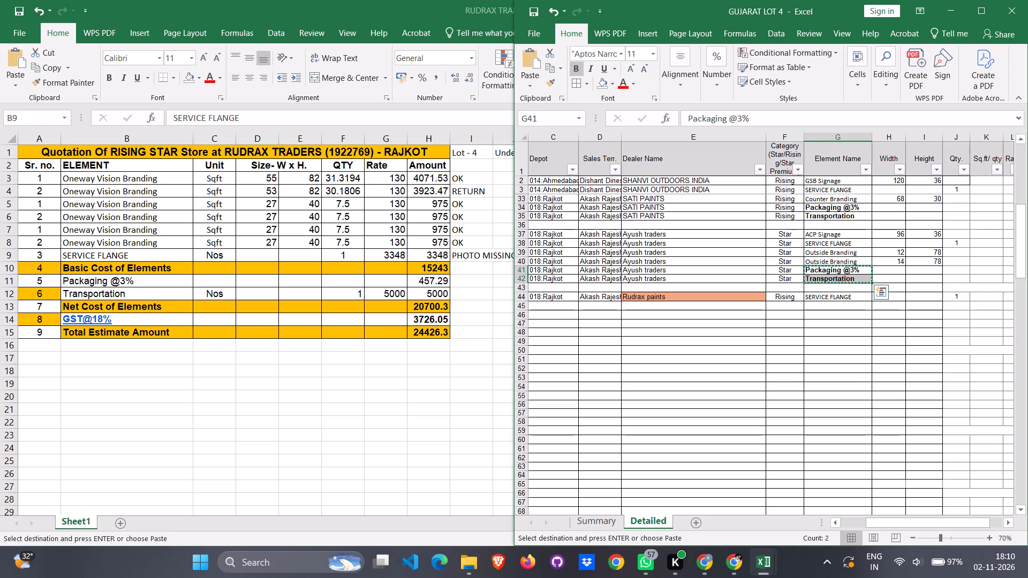
{"action": "left_click", "coordinate": [829, 308]}
{"action": "key", "text": "ctrl+v"}
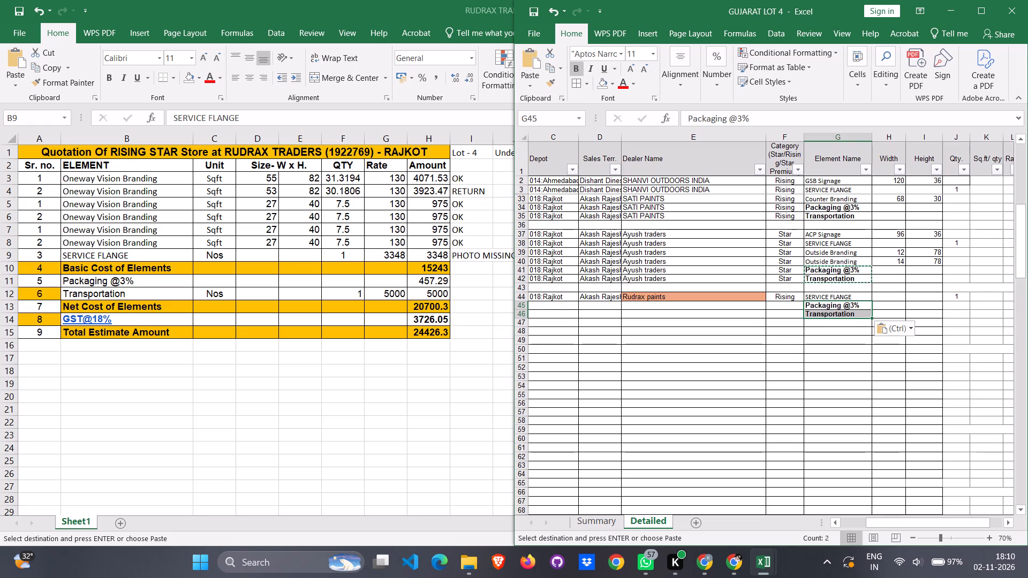
{"action": "key", "text": "ctrl+s"}
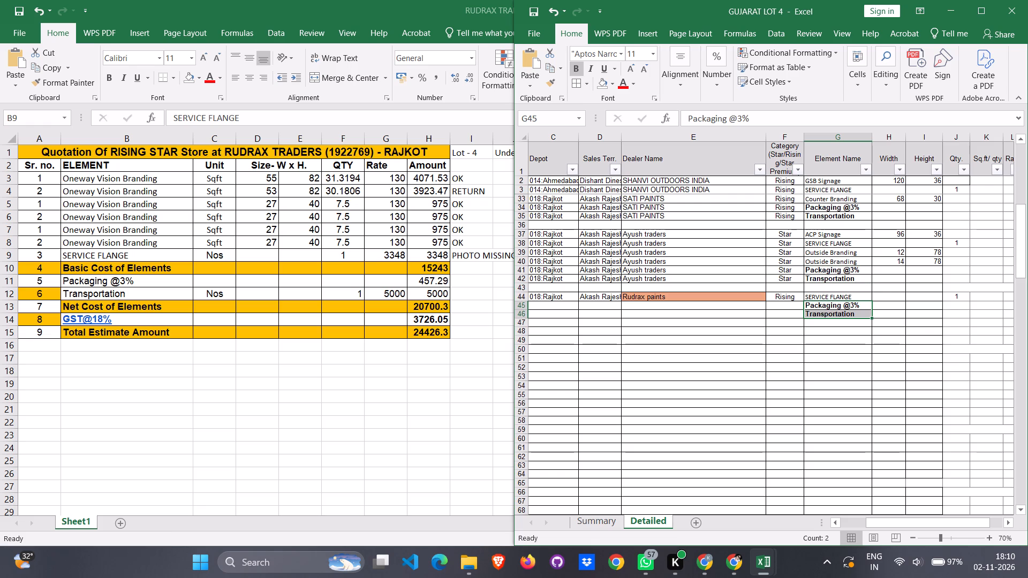
{"action": "key", "text": "ctrl+s"}
Enter 5000 as the Rudrax paints transportation amount in M46, make it bold and save.
{"action": "left_click", "coordinate": [891, 313]}
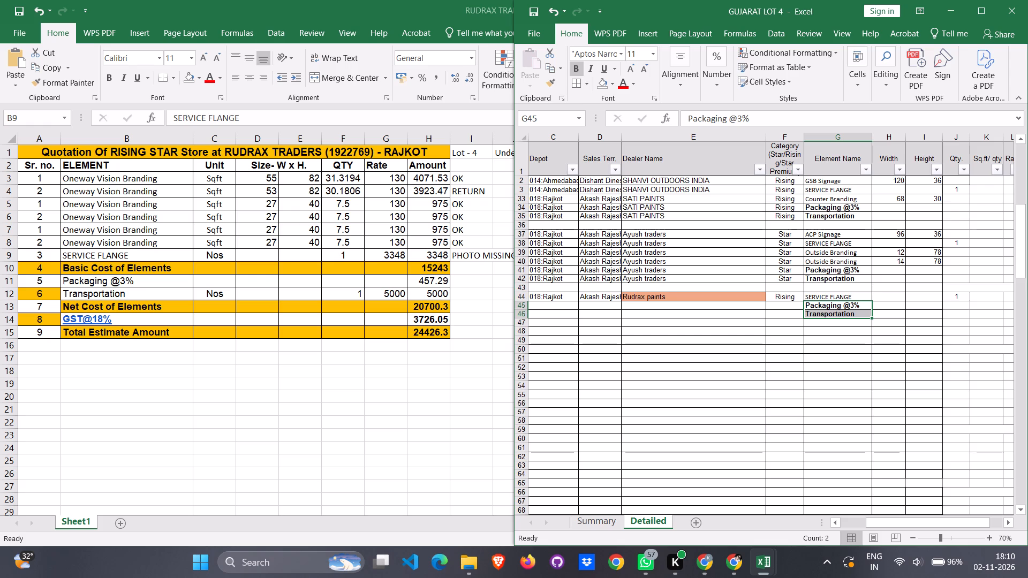
{"action": "key", "text": "Right"}
{"action": "key", "text": "Right"}
{"action": "key", "text": "Right"}
{"action": "key", "text": "Right"}
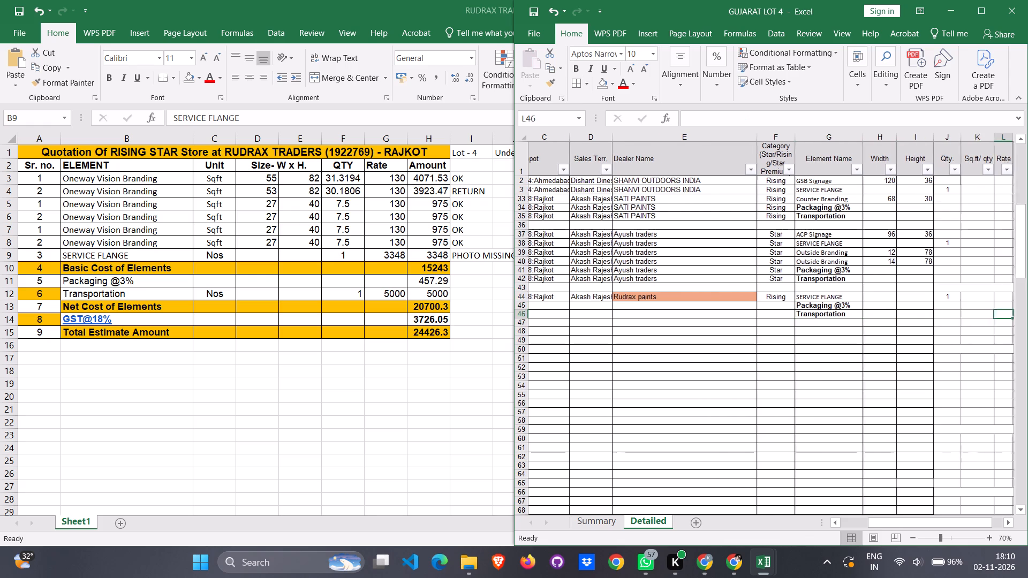
{"action": "key", "text": "Right"}
{"action": "type", "text": "5000"}
{"action": "key", "text": "ctrl+s"}
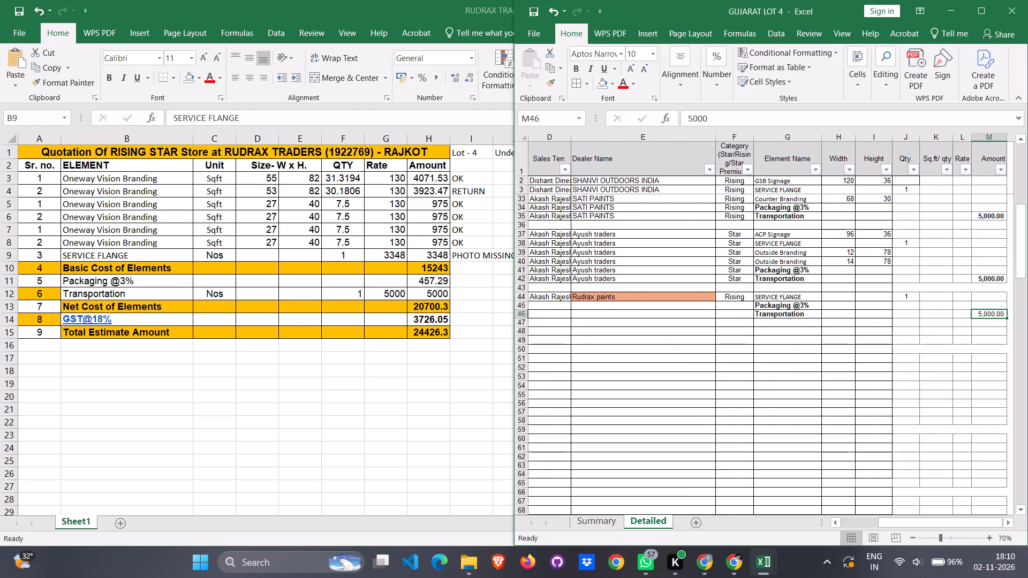
{"action": "left_click", "coordinate": [578, 74]}
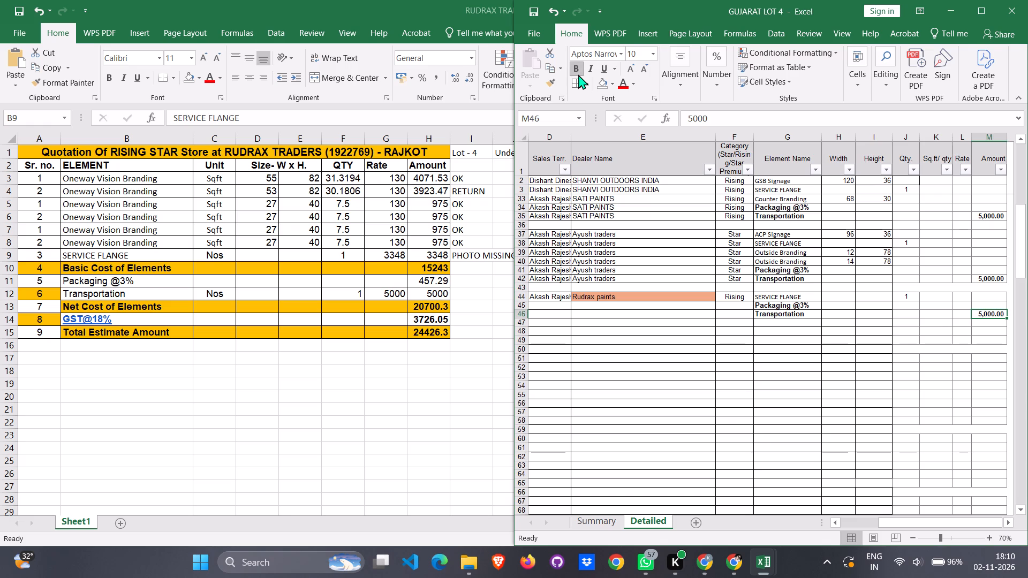
{"action": "key", "text": "ctrl+s"}
Copy the Rudrax paints dealer details in A44:F44 down through row 46 of the Detailed sheet and save.
{"action": "scroll", "coordinate": [696, 343], "scroll_direction": "right", "scroll_amount": 4}
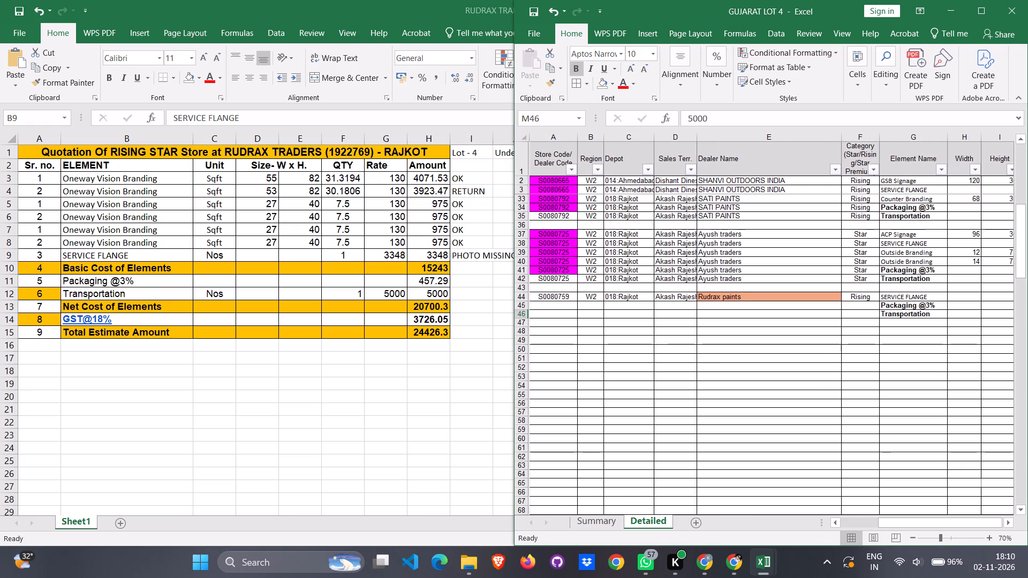
{"action": "left_click", "coordinate": [554, 294]}
{"action": "key", "text": "shift+Right"}
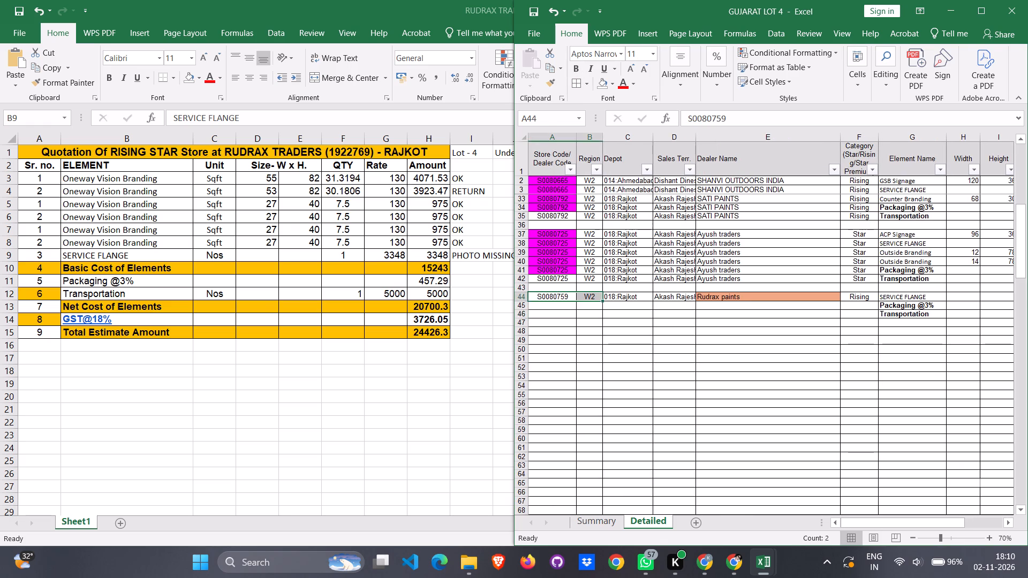
{"action": "key", "text": "shift+Right"}
{"action": "key", "text": "shift+Right"}
{"action": "key", "text": "shift+Right"}
{"action": "key", "text": "shift+Right"}
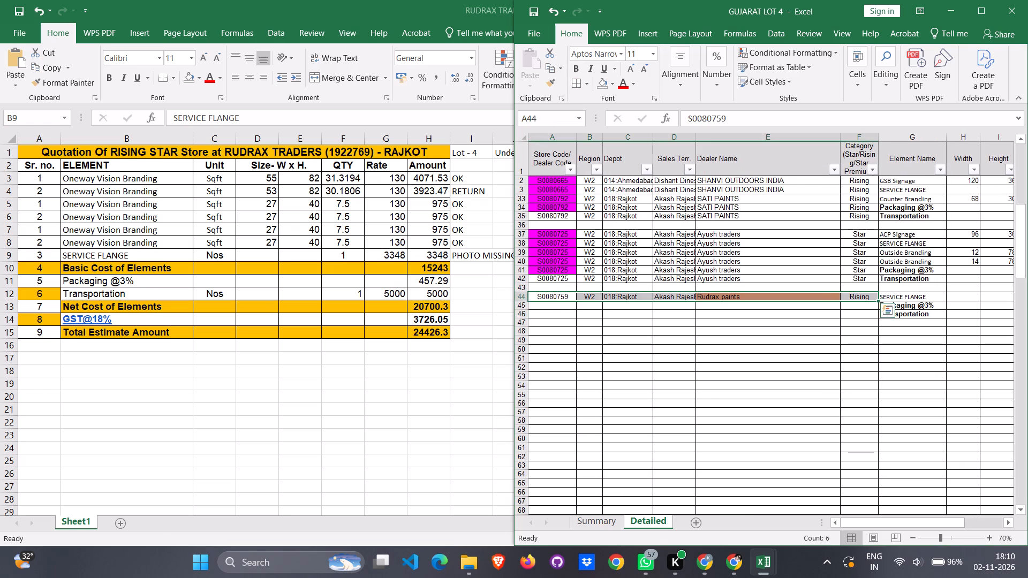
{"action": "key", "text": "ctrl+c"}
{"action": "key", "text": "shift+Down"}
{"action": "key", "text": "shift+Down"}
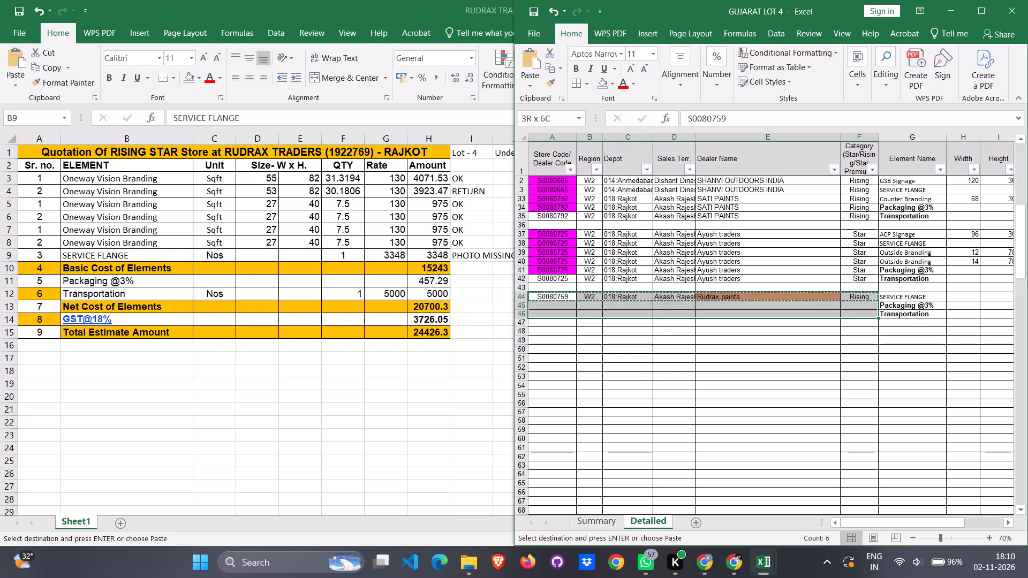
{"action": "key", "text": "ctrl+v"}
{"action": "key", "text": "ctrl+s"}
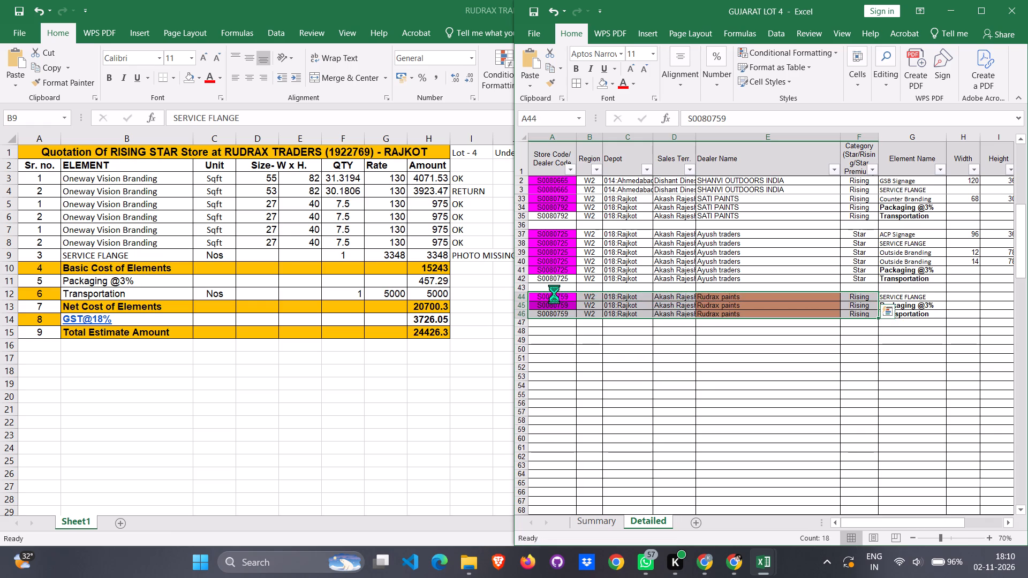
Select A48 in the Detailed sheet as the starting cell for the next dealer.
{"action": "left_click", "coordinate": [552, 332]}
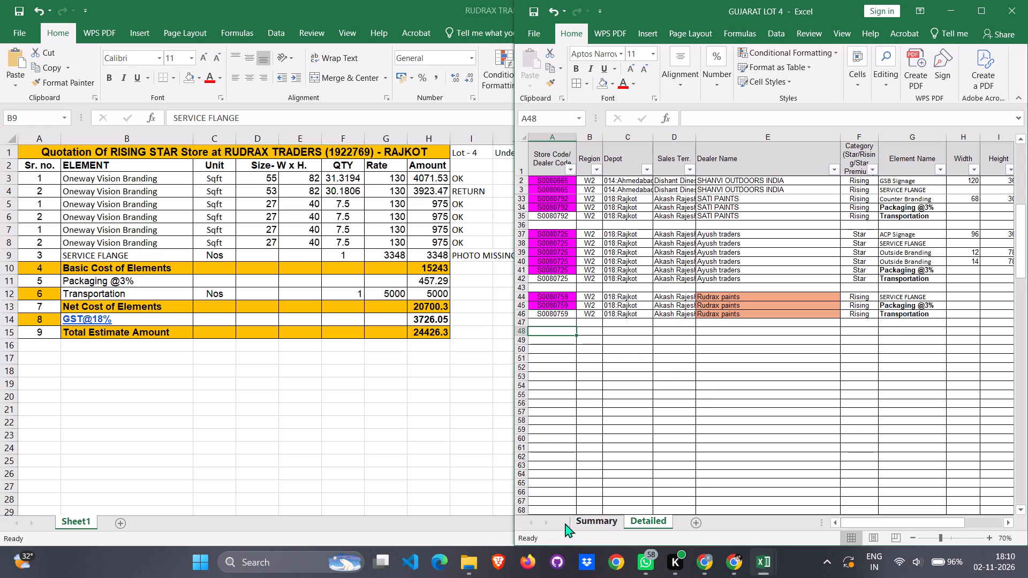
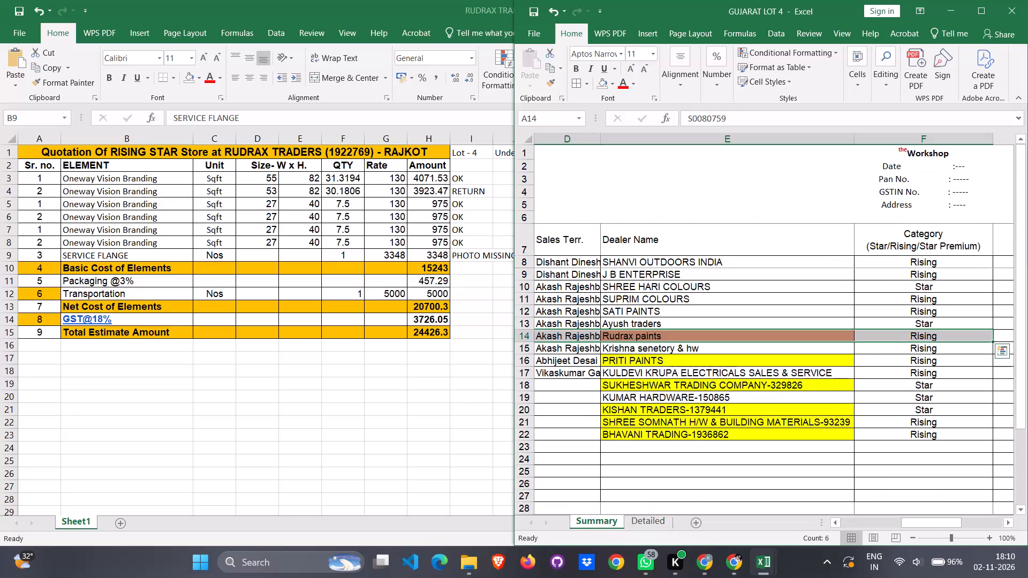
Copy the Krishna senetory & hw dealer details from A15:F15 of the Summary sheet into row 48 of the Detailed sheet, starting at A48.
{"action": "left_click", "coordinate": [567, 348]}
{"action": "right_click", "coordinate": [567, 348]}
{"action": "key", "text": "Left"}
{"action": "key", "text": "Left"}
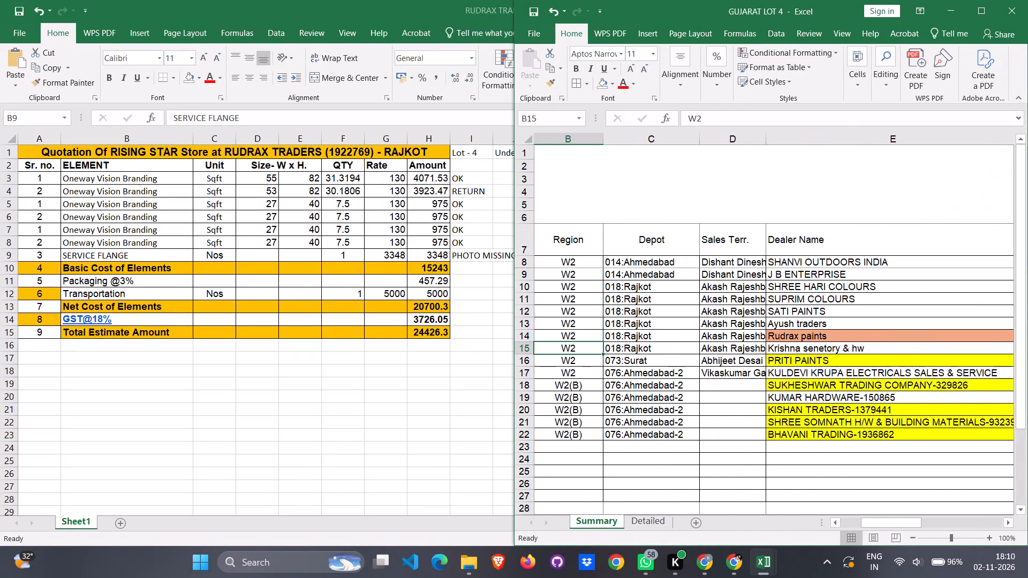
{"action": "key", "text": "Left"}
{"action": "key", "text": "shift+Right"}
{"action": "key", "text": "shift+Right"}
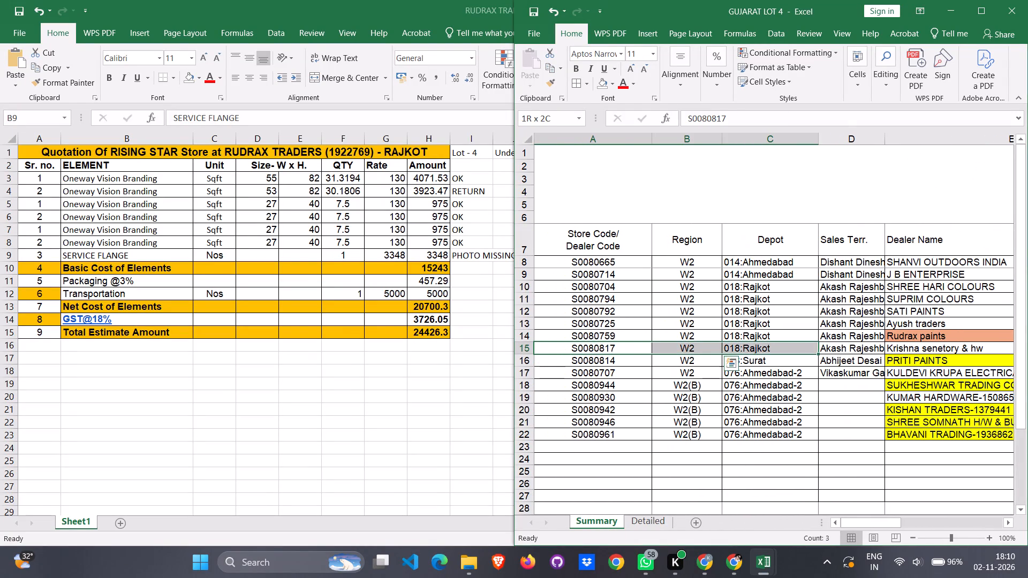
{"action": "key", "text": "shift+Right"}
{"action": "key", "text": "shift+Right"}
{"action": "key", "text": "shift+Right"}
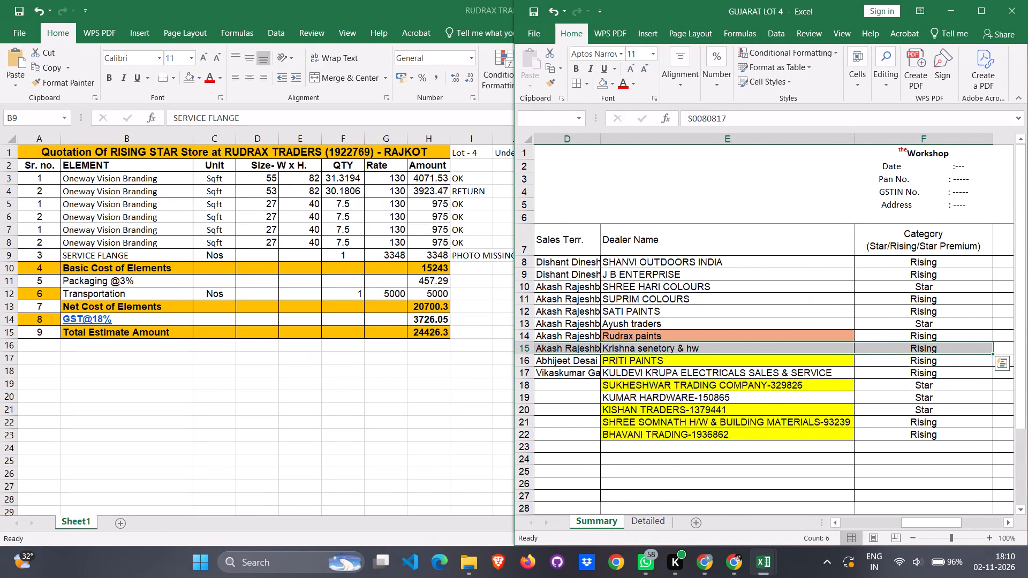
{"action": "key", "text": "ctrl+c"}
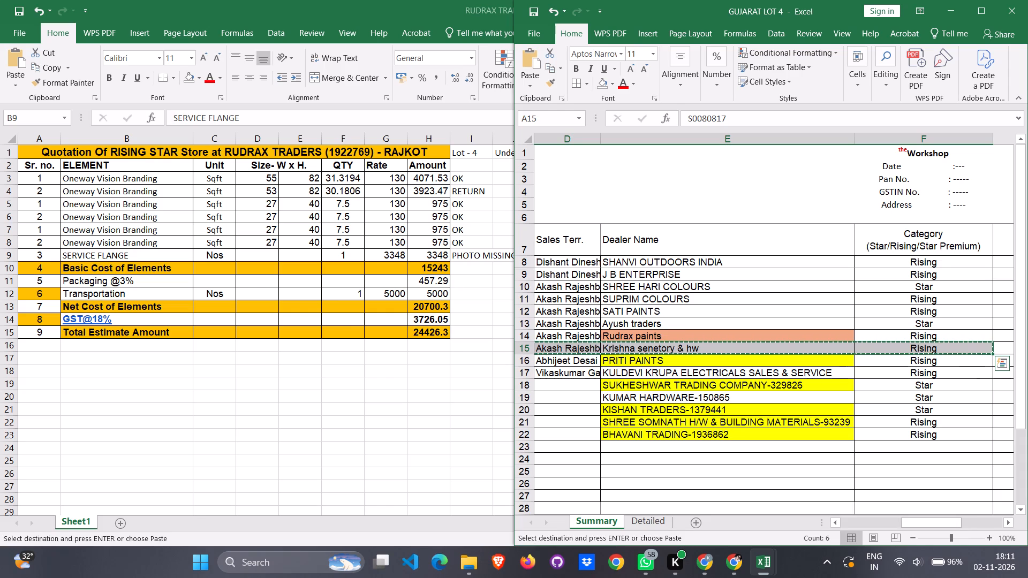
{"action": "left_click", "coordinate": [647, 520]}
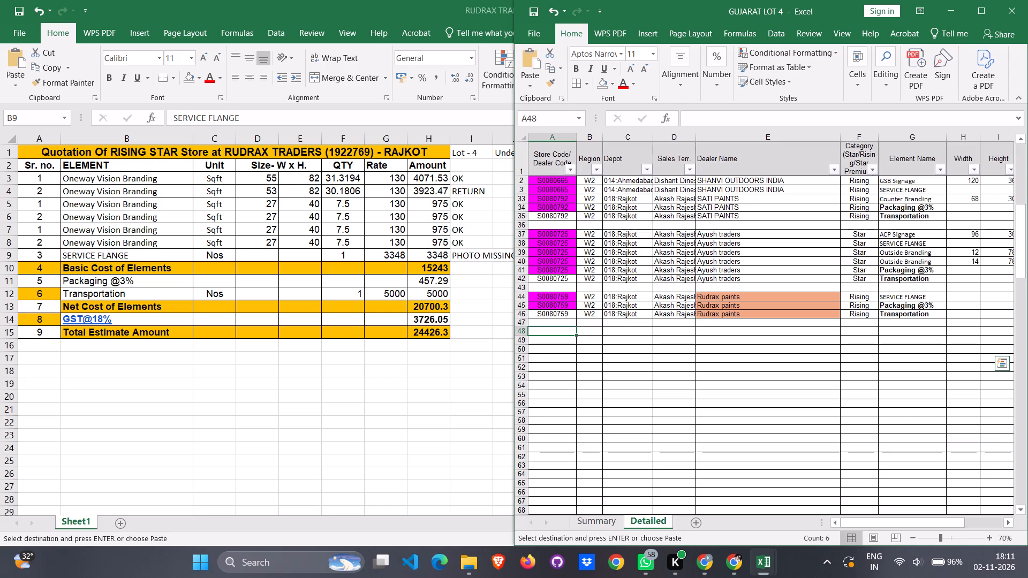
{"action": "key", "text": "ctrl+v"}
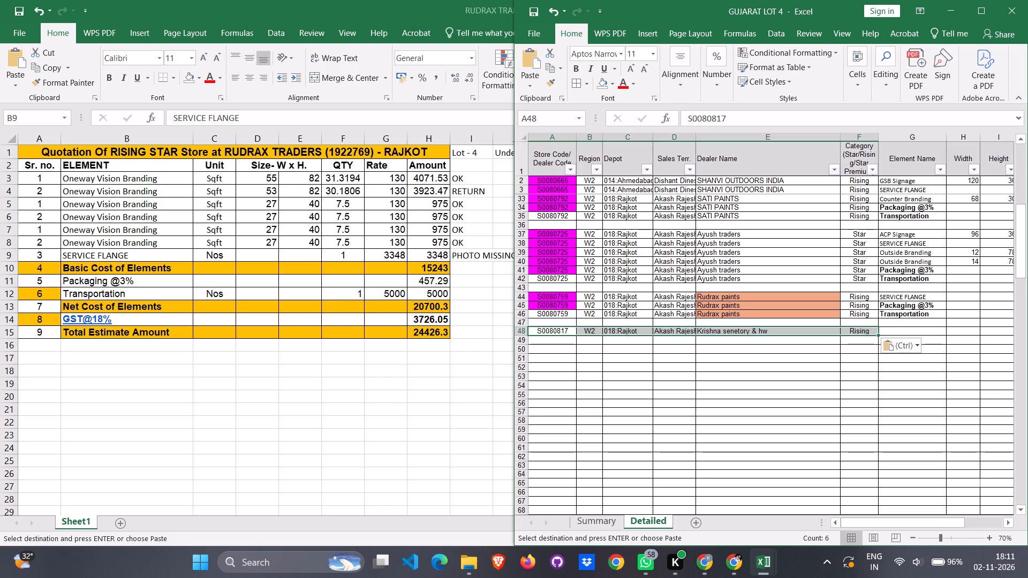
{"action": "left_click", "coordinate": [919, 329]}
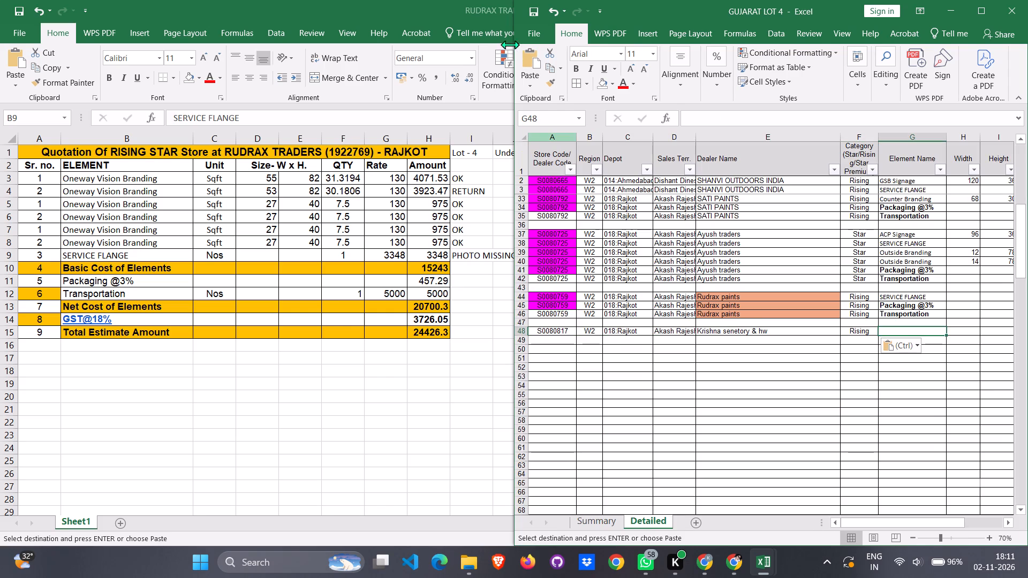
Close the RUDRAX TRADERS estimate workbook.
{"action": "left_click", "coordinate": [412, 4]}
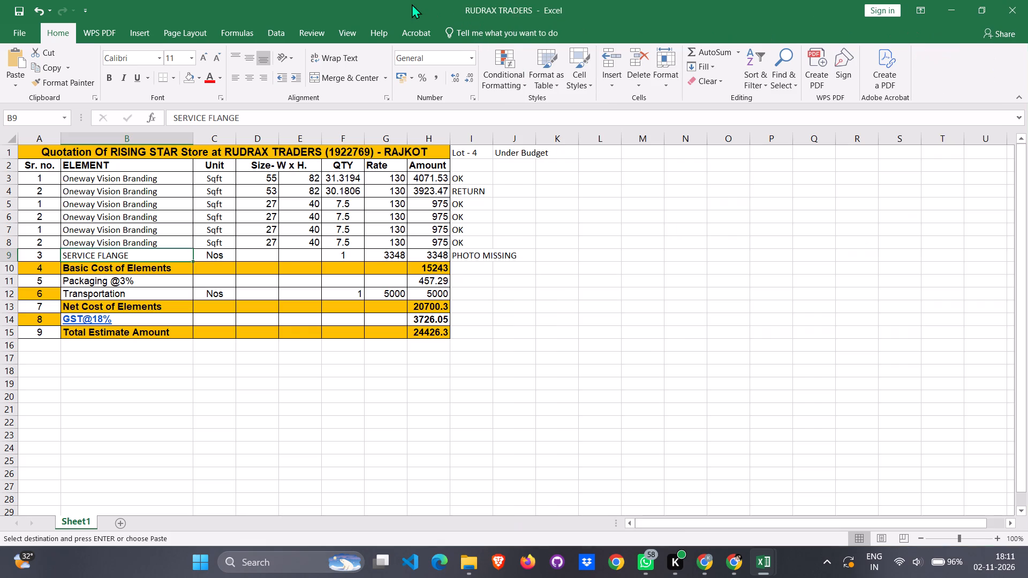
{"action": "left_click", "coordinate": [978, 5]}
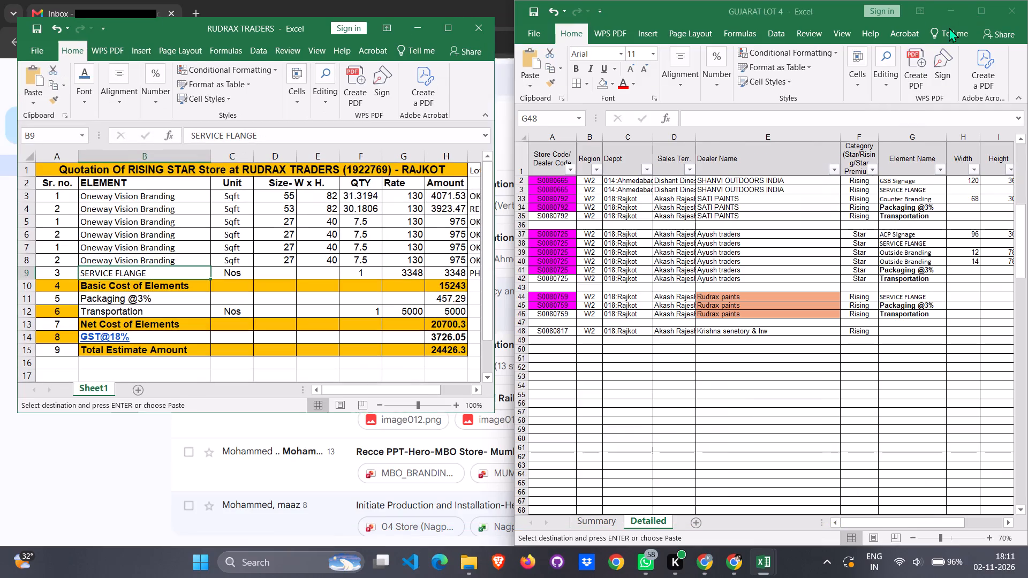
{"action": "left_click", "coordinate": [469, 27]}
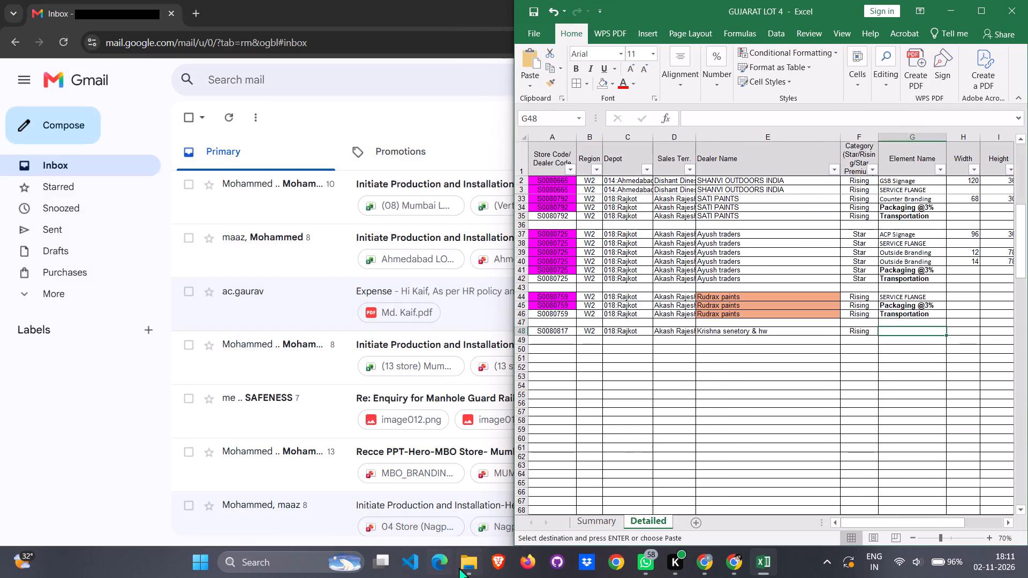
In File Explorer, search the SEPARATAION ESTIMATE folder for KRIS and place its window side by side with the GUJARAT LOT 4 workbook.
{"action": "left_click", "coordinate": [459, 567]}
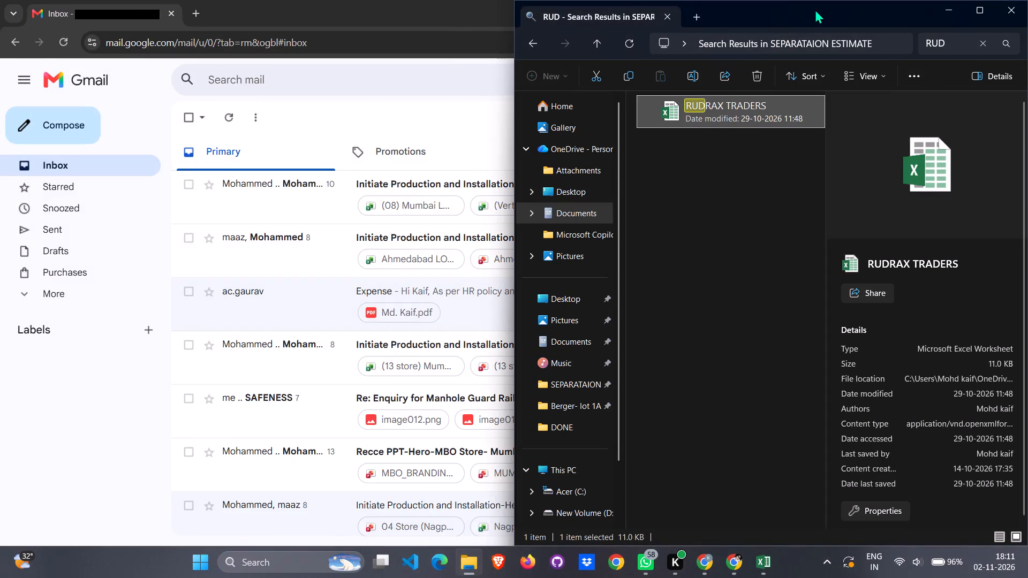
{"action": "left_click_drag", "start_coordinate": [817, 7], "coordinate": [458, 57]}
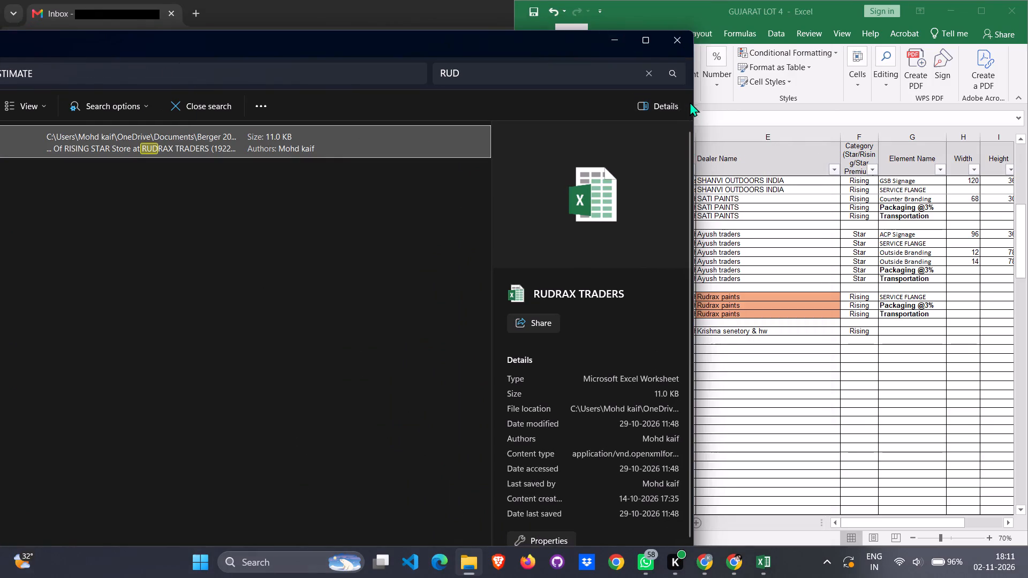
{"action": "left_click", "coordinate": [645, 72]}
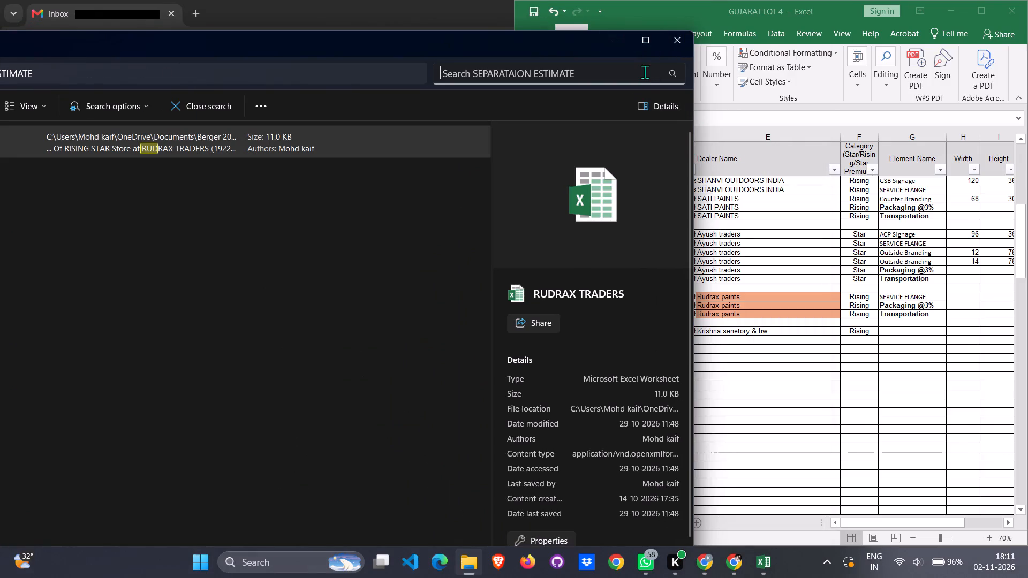
{"action": "type", "text": "KRIS"}
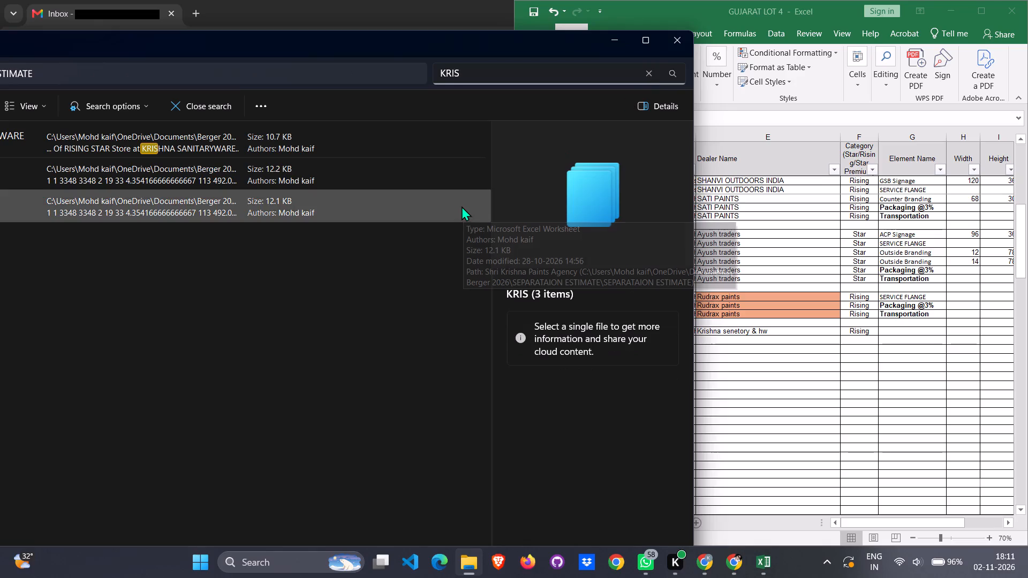
{"action": "scroll", "coordinate": [462, 207], "scroll_direction": "right", "scroll_amount": 4}
{"action": "scroll", "coordinate": [168, 156], "scroll_direction": "right", "scroll_amount": 9}
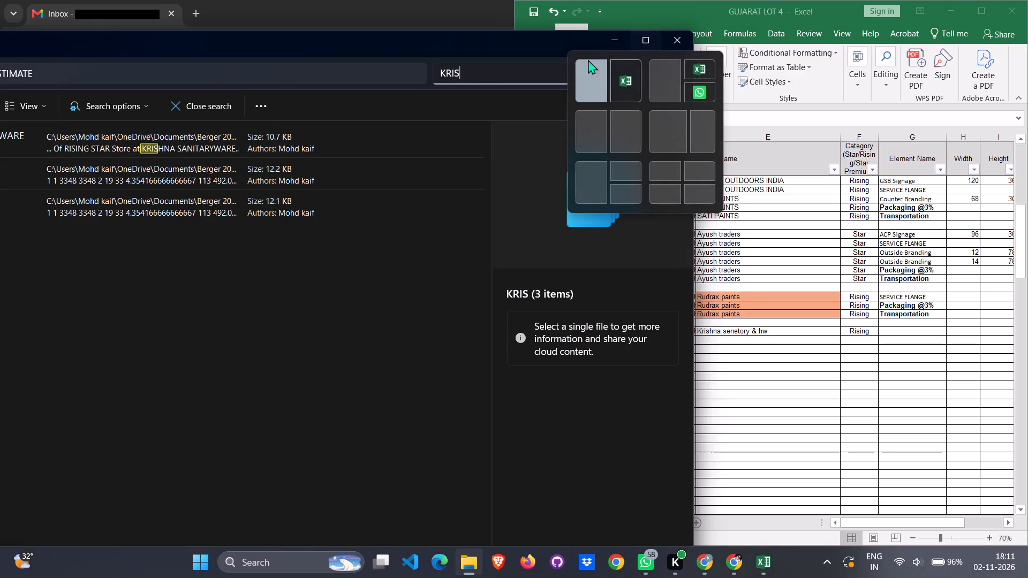
{"action": "left_click", "coordinate": [588, 74]}
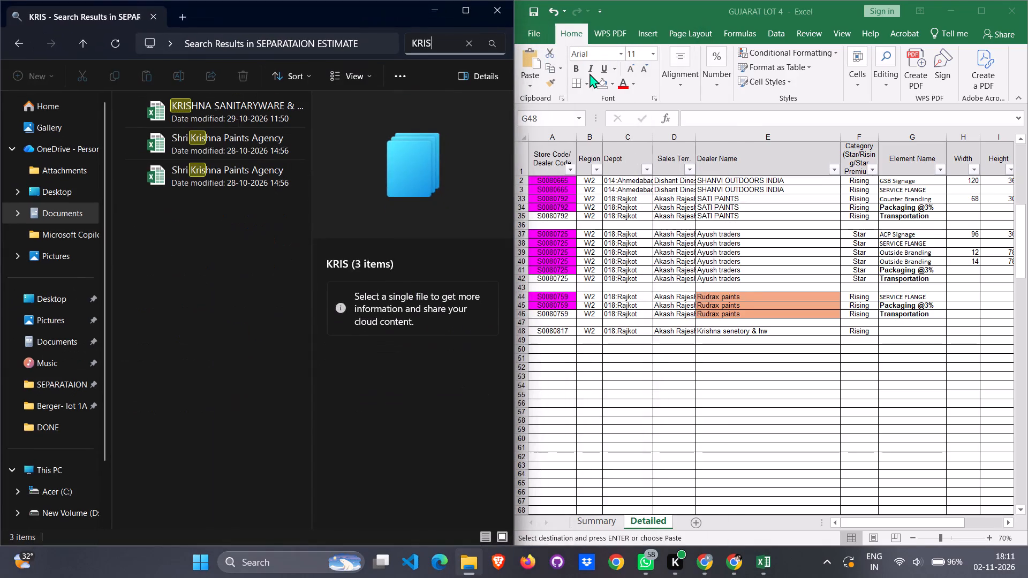
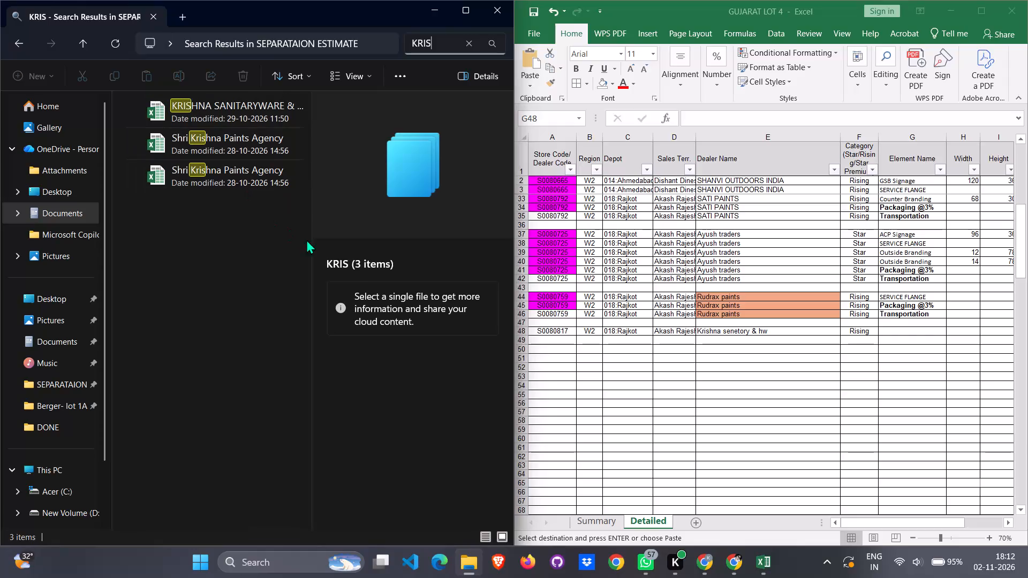
Open the KRISHNA SANITARYWARE & HARDWARE estimate workbook and place it side by side with the GUJARAT LOT 4 workbook.
{"action": "left_click", "coordinate": [235, 111]}
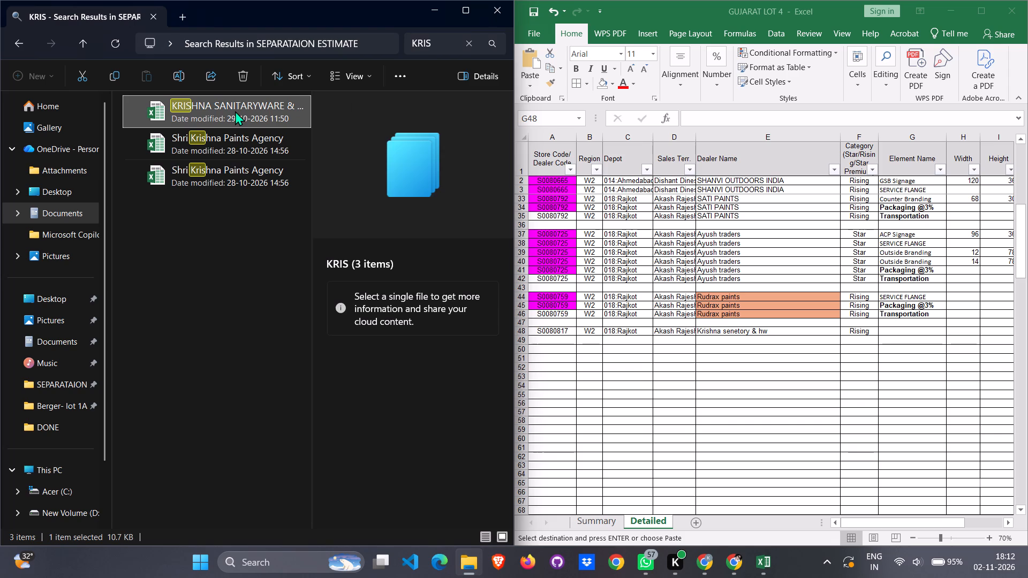
{"action": "double_click", "coordinate": [235, 111]}
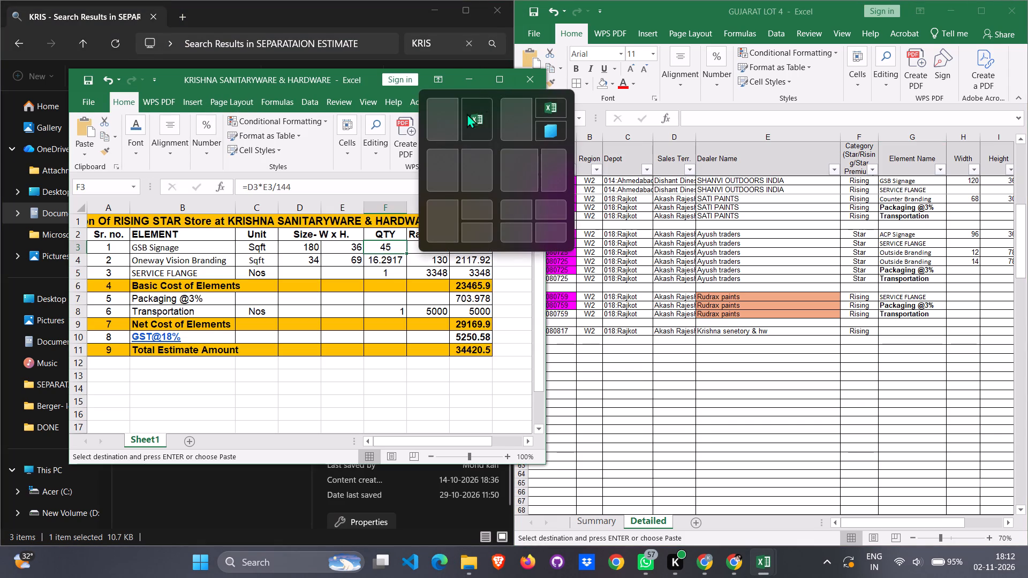
{"action": "left_click", "coordinate": [460, 117]}
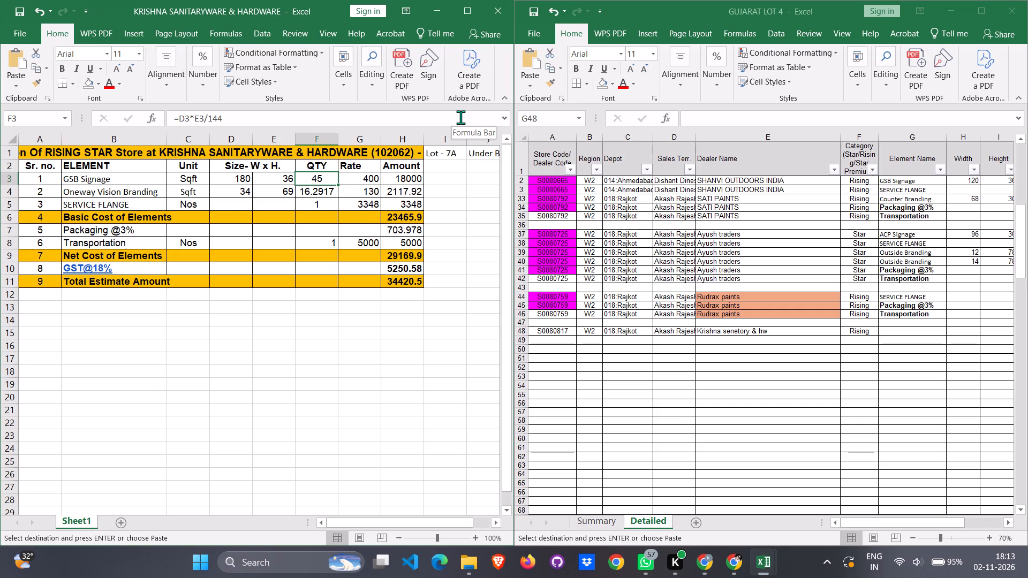
Copy GSB Signage and its 180 x 36 size from the Krishna estimate into G48 and H48:I48 of the Detailed sheet, and save.
{"action": "left_click", "coordinate": [103, 177]}
{"action": "key", "text": "ctrl+c"}
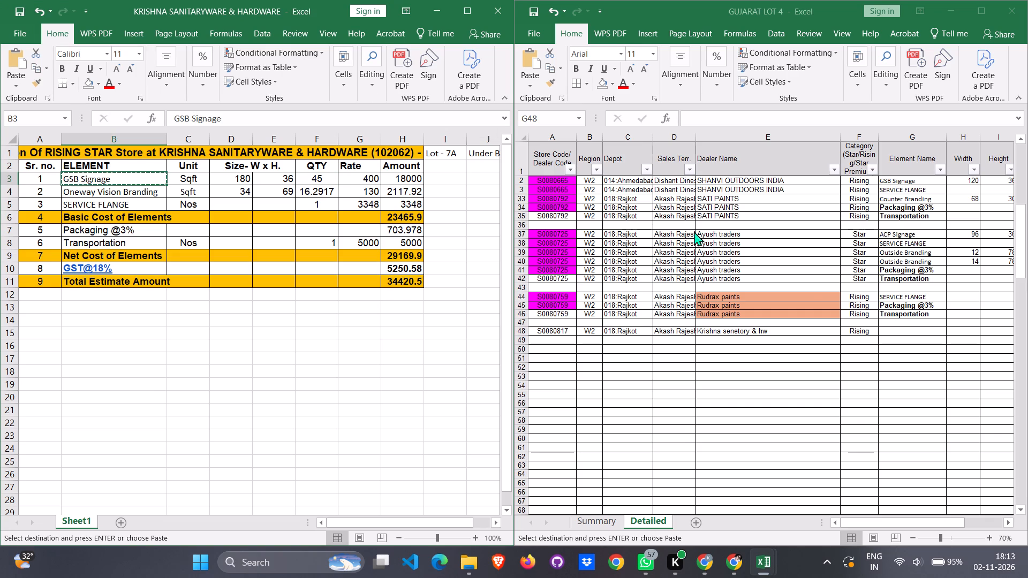
{"action": "left_click", "coordinate": [916, 326]}
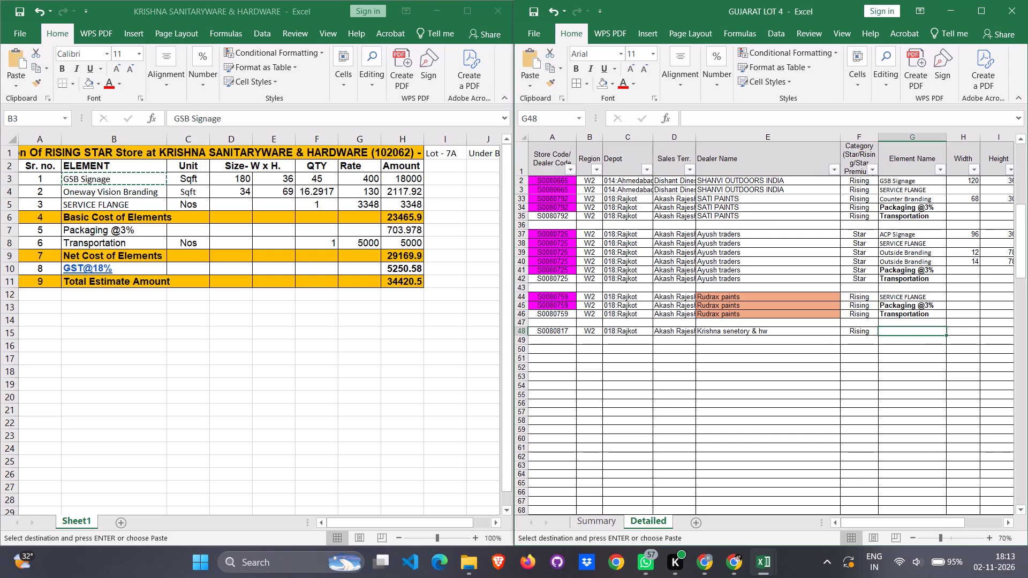
{"action": "key", "text": "ctrl+v"}
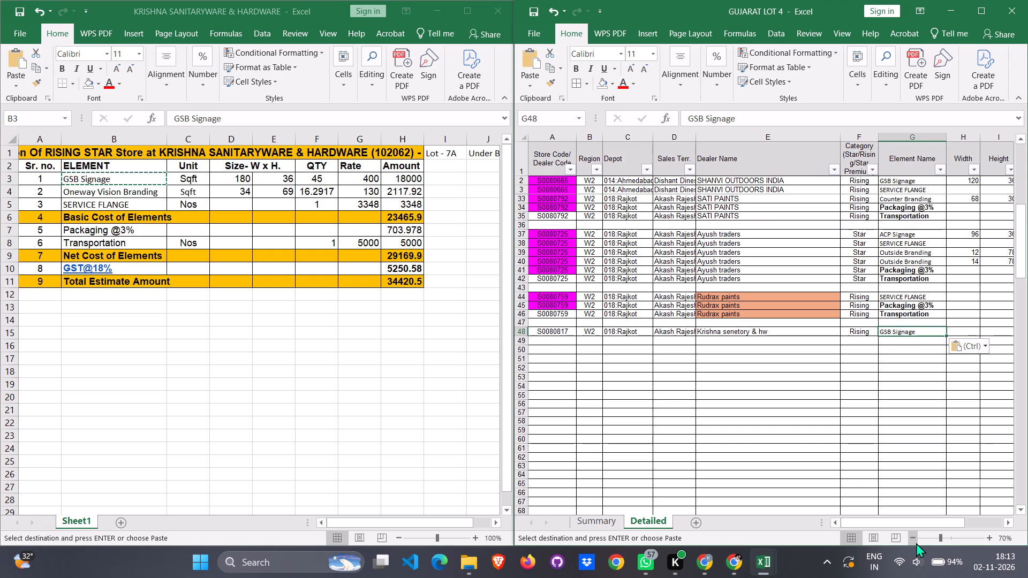
{"action": "left_click", "coordinate": [912, 537]}
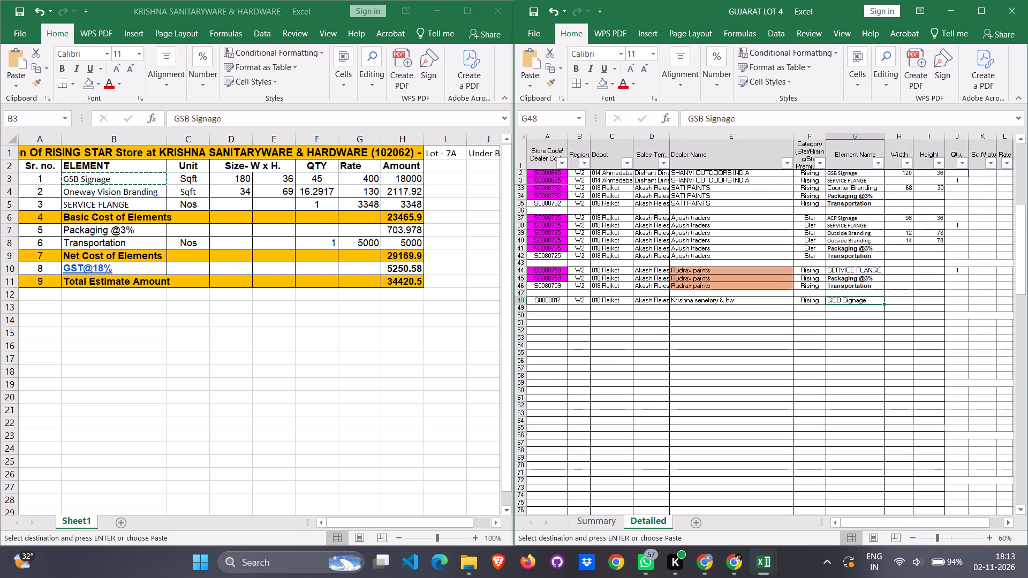
{"action": "double_click", "coordinate": [233, 176]}
{"action": "key", "text": "shift+Right"}
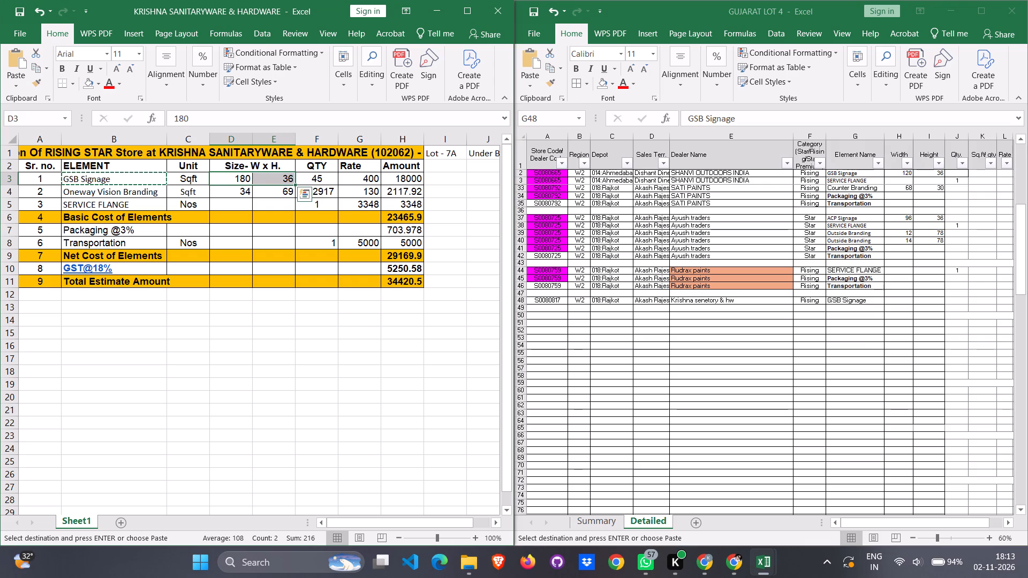
{"action": "key", "text": "ctrl+c"}
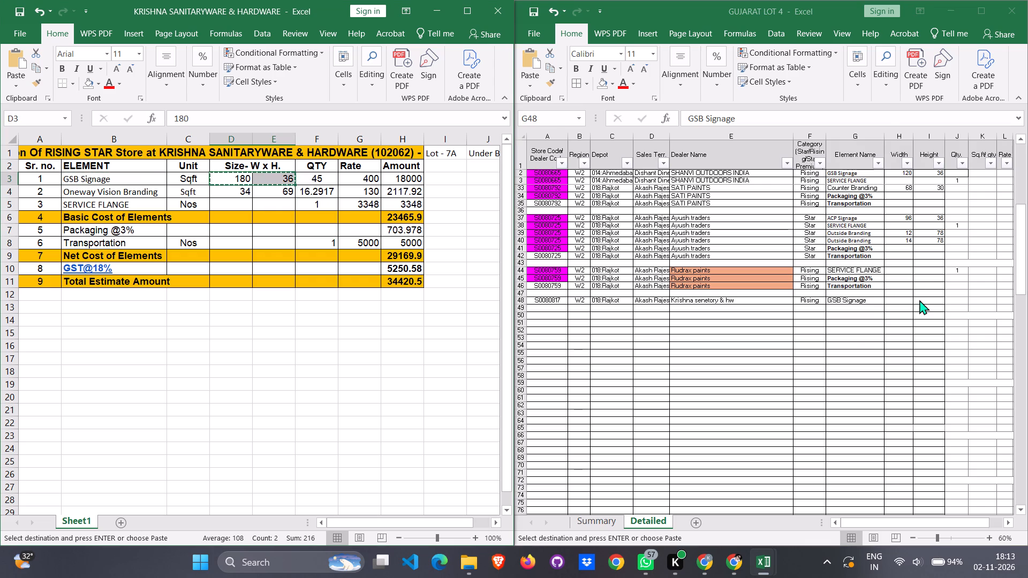
{"action": "double_click", "coordinate": [893, 300]}
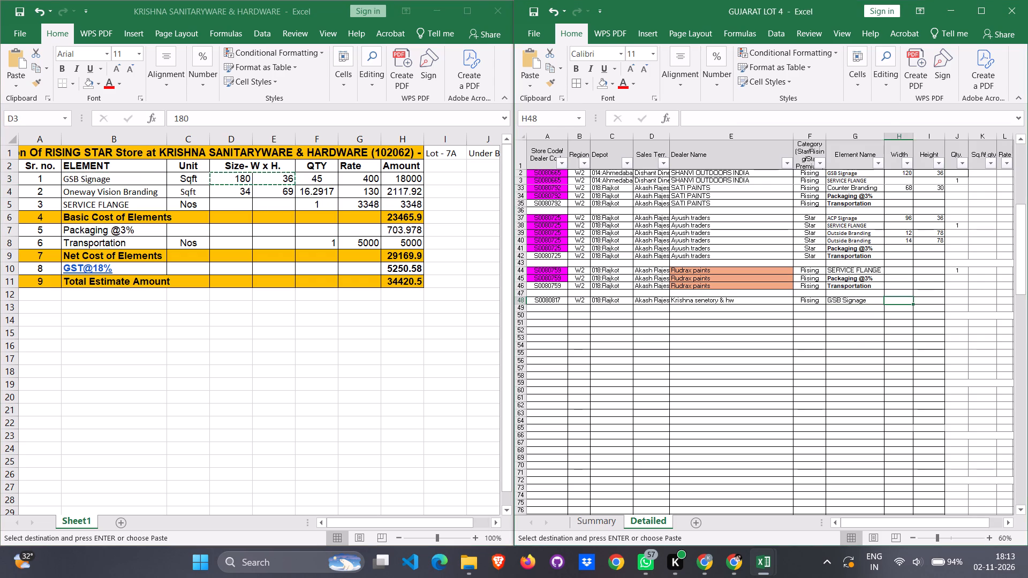
{"action": "key", "text": "ctrl+v"}
{"action": "key", "text": "ctrl+s"}
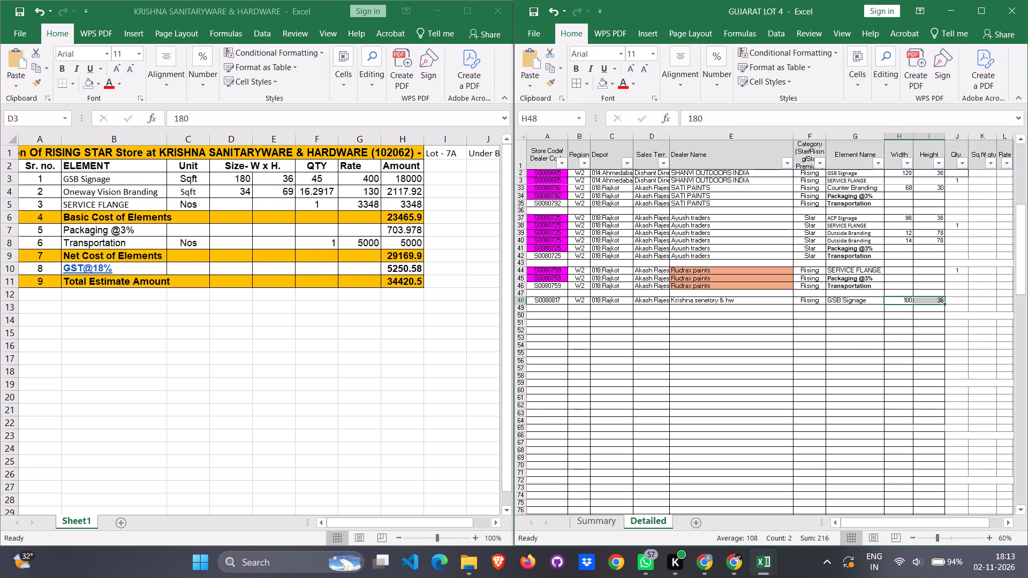
Copy SERVICE FLANGE from the Krishna estimate into G49 of the Detailed sheet, enter quantity 1 in J49, and save.
{"action": "double_click", "coordinate": [115, 203]}
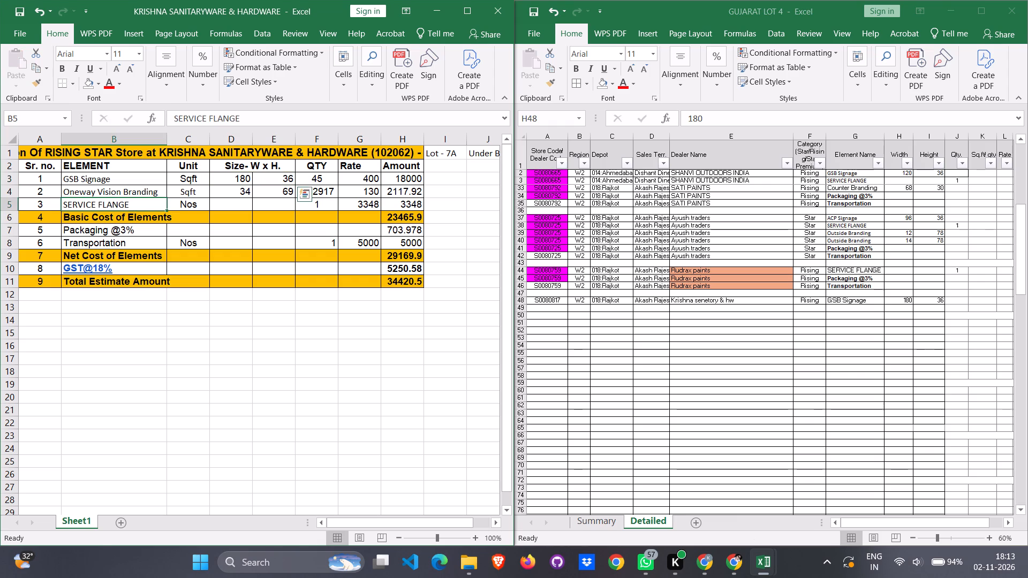
{"action": "key", "text": "ctrl+c"}
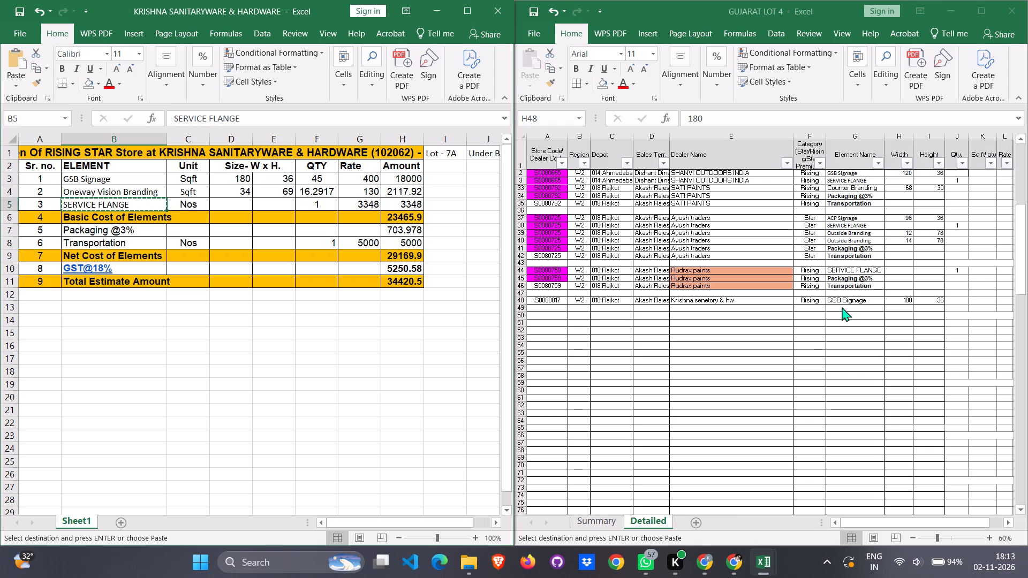
{"action": "left_click", "coordinate": [846, 305]}
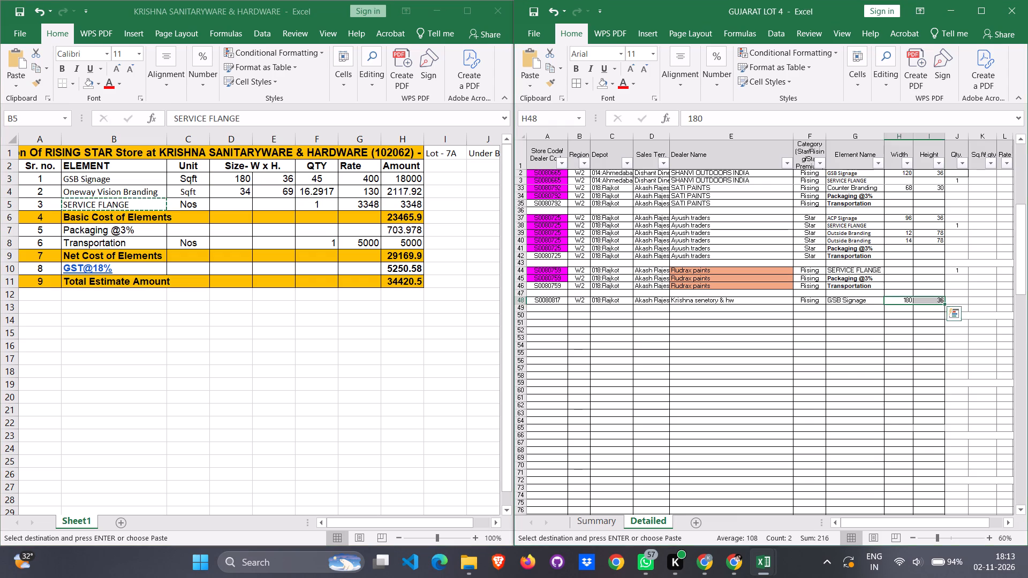
{"action": "left_click", "coordinate": [846, 305]}
{"action": "key", "text": "ctrl+v"}
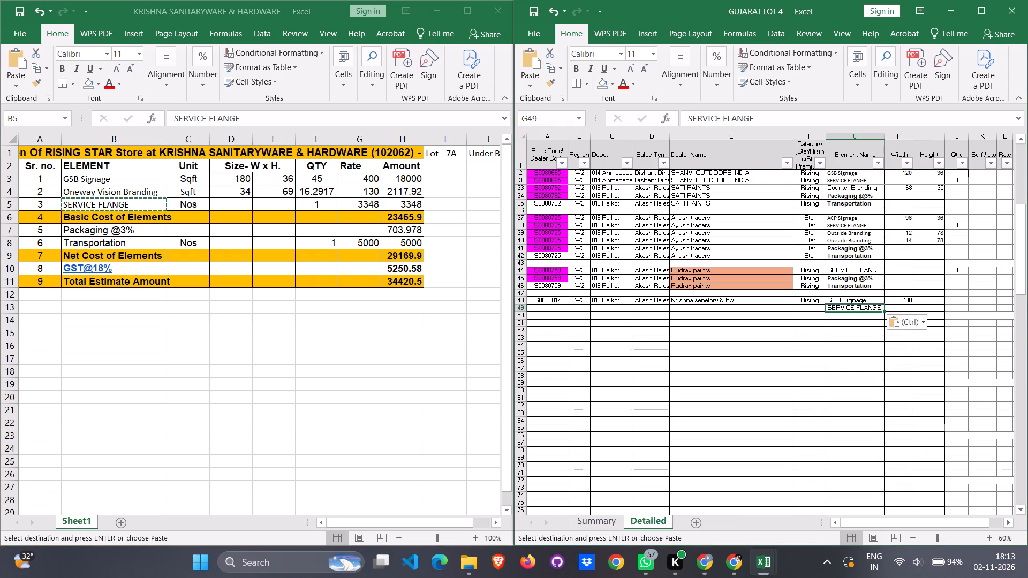
{"action": "left_click", "coordinate": [964, 309]}
{"action": "key", "text": "1"}
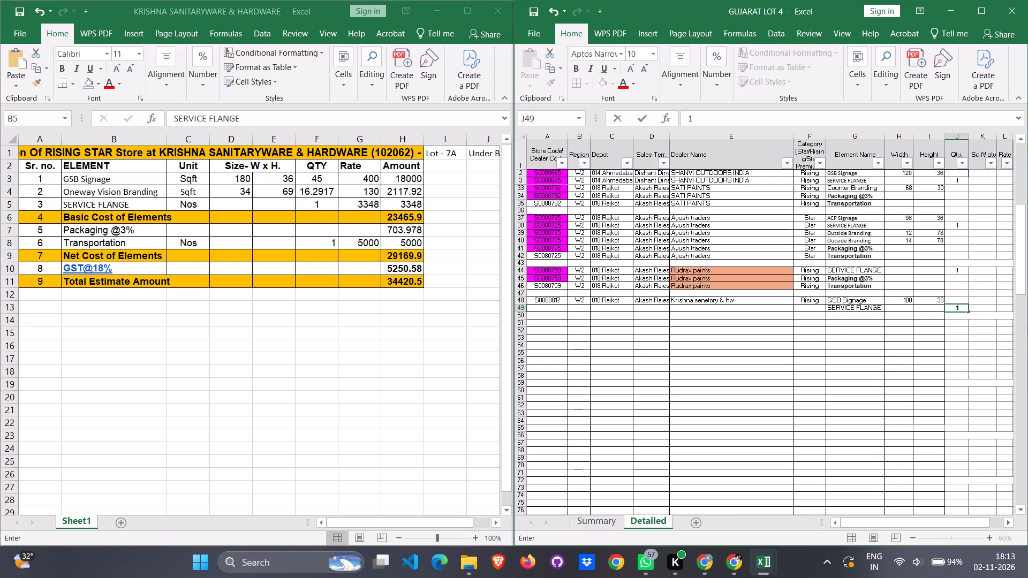
{"action": "key", "text": "ctrl+s"}
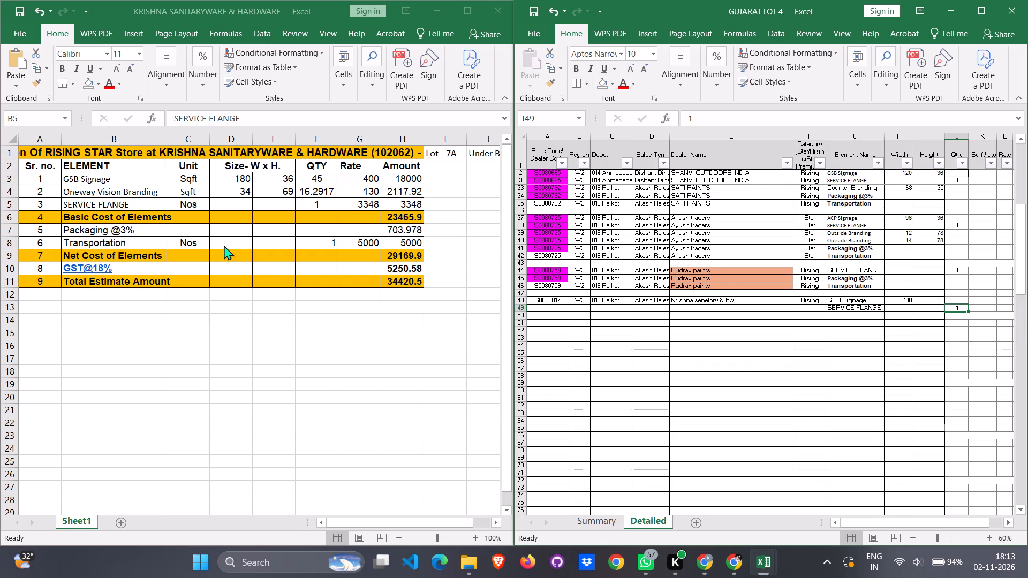
Copy the Packaging @3% and Transportation entries from G45:G46 into G50:G51 of the Detailed sheet, and save.
{"action": "left_click", "coordinate": [855, 278]}
{"action": "key", "text": "shift+Down"}
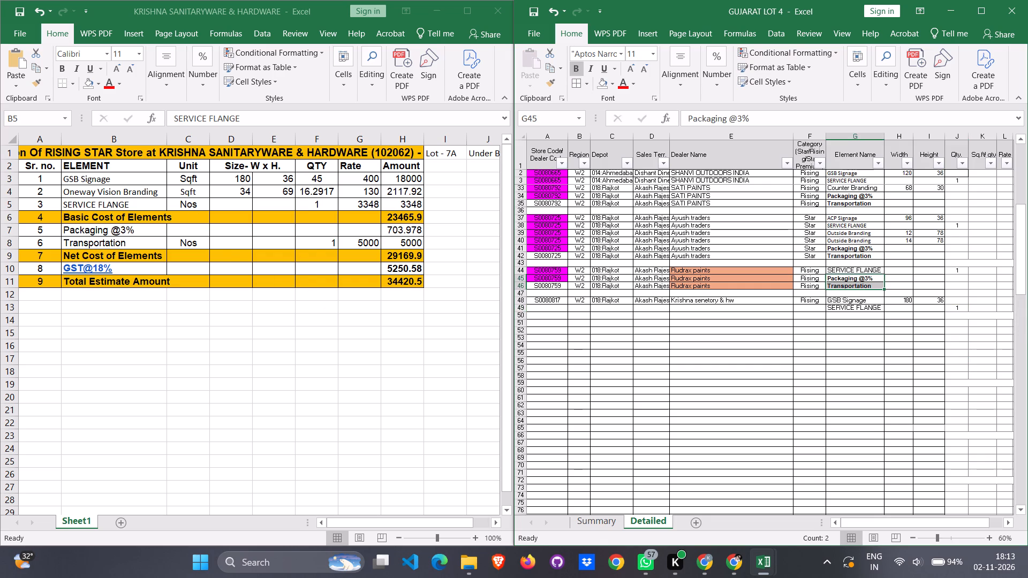
{"action": "key", "text": "ctrl+c"}
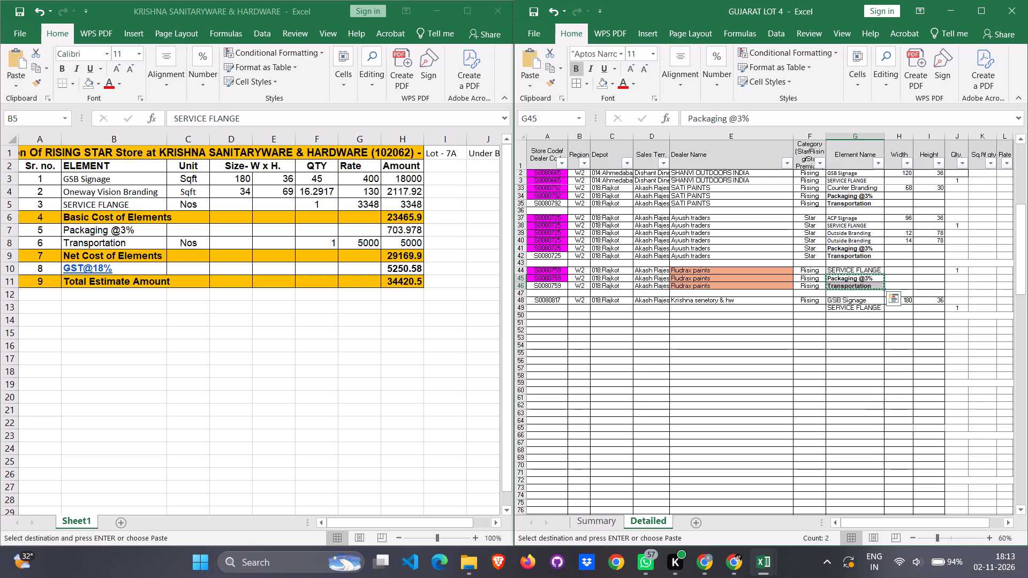
{"action": "left_click", "coordinate": [851, 316]}
{"action": "key", "text": "ctrl+v"}
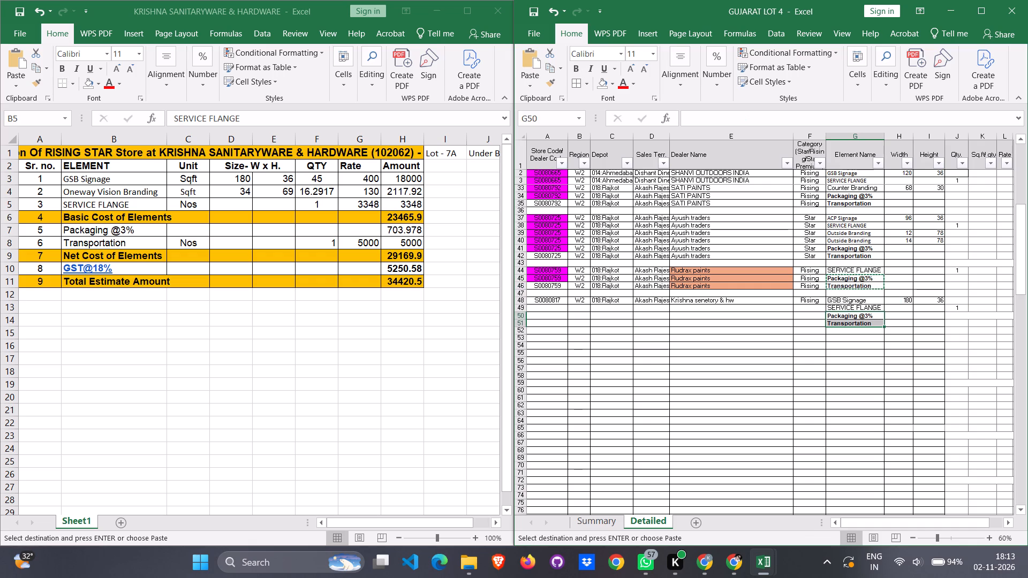
{"action": "key", "text": "ctrl+s"}
Copy the Krishna senetory & hw dealer details in A48:F48 over rows 48 to 51 of the Detailed sheet, and save.
{"action": "scroll", "coordinate": [827, 339], "scroll_direction": "right", "scroll_amount": 4}
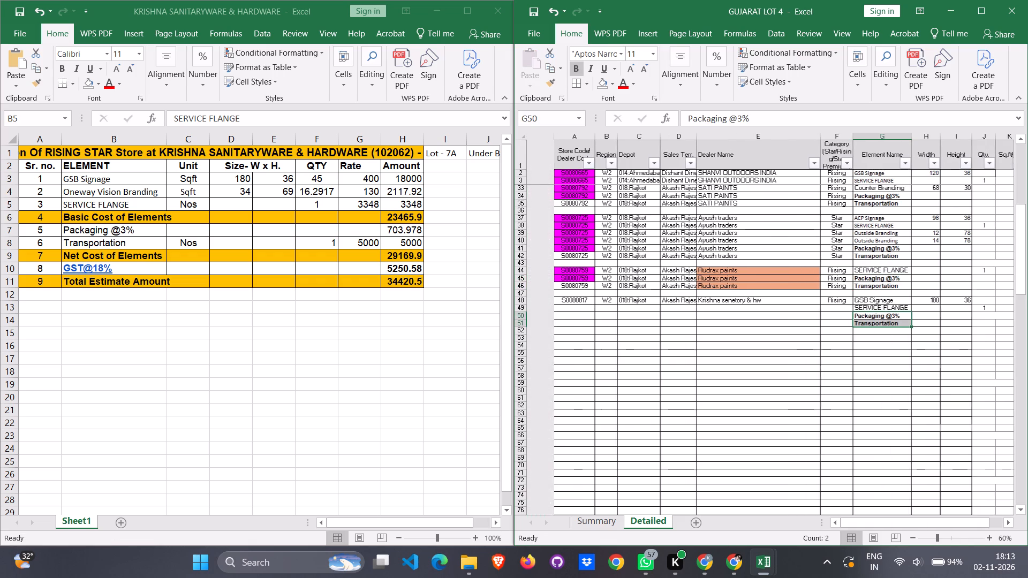
{"action": "left_click", "coordinate": [556, 302]}
{"action": "key", "text": "shift+Right"}
{"action": "key", "text": "shift+Right"}
{"action": "key", "text": "shift+Right"}
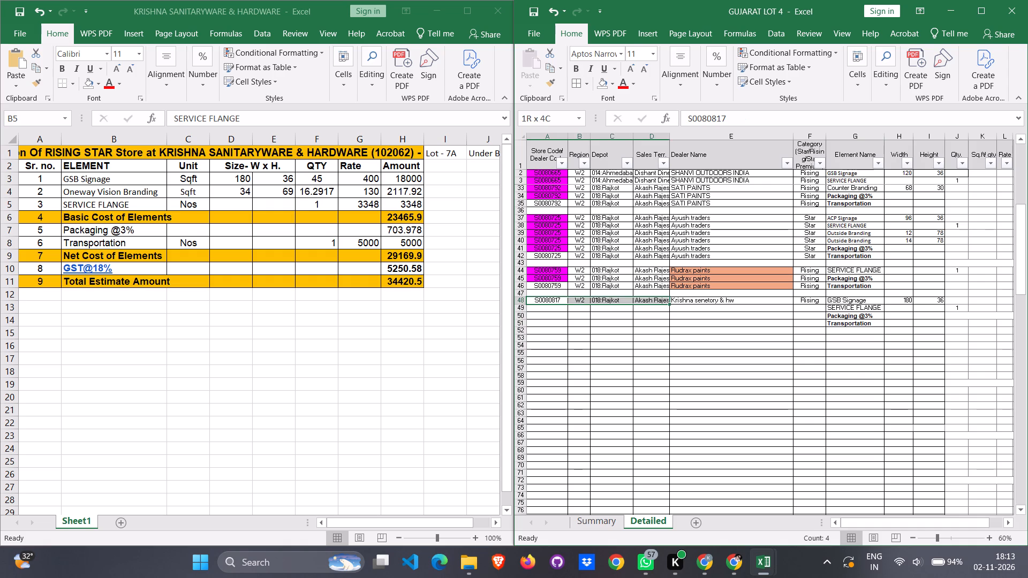
{"action": "key", "text": "shift+Right"}
{"action": "key", "text": "shift+Right"}
{"action": "key", "text": "ctrl+c"}
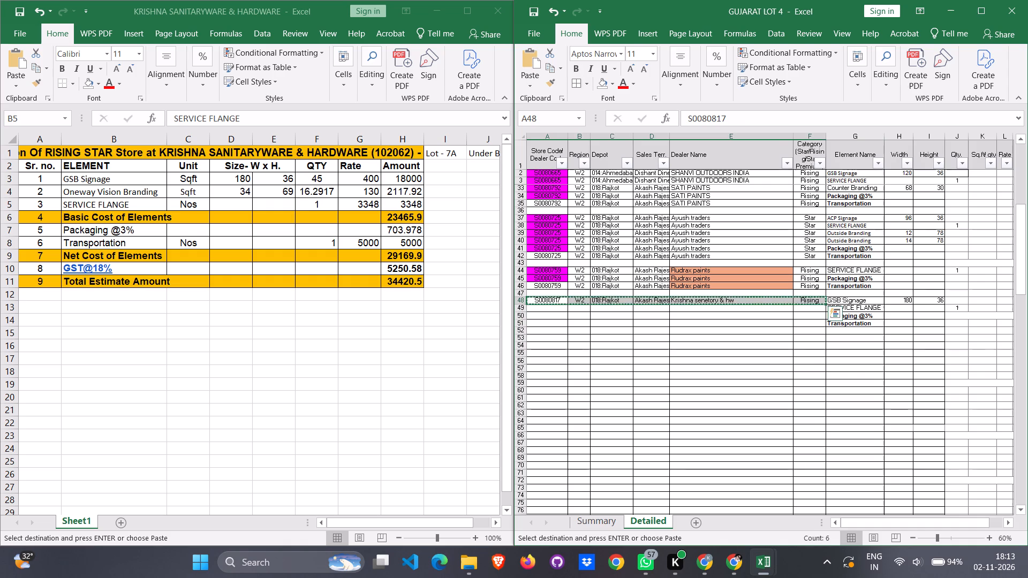
{"action": "key", "text": "shift+Down"}
{"action": "key", "text": "shift+Down"}
{"action": "key", "text": "shift+Down"}
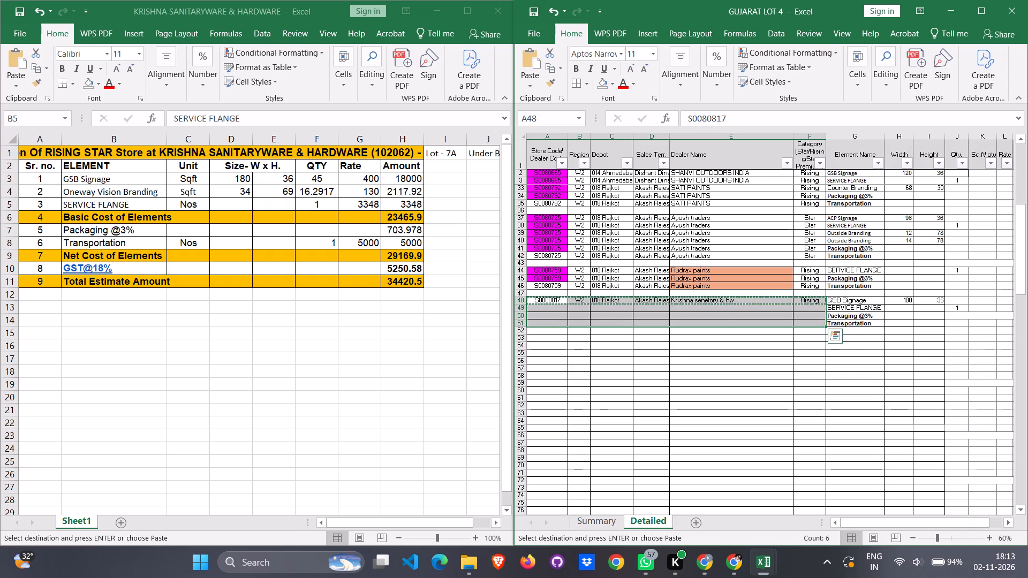
{"action": "key", "text": "ctrl+v"}
{"action": "key", "text": "ctrl+s"}
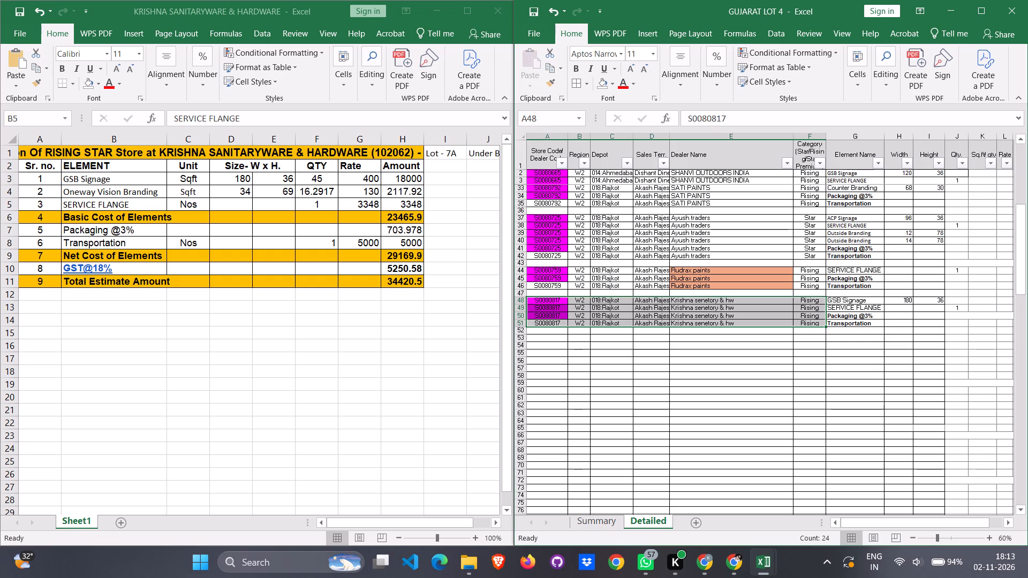
Select cell A53 in the Detailed sheet and close the KRISHNA SANITARYWARE & HARDWARE estimate workbook.
{"action": "left_click", "coordinate": [545, 336]}
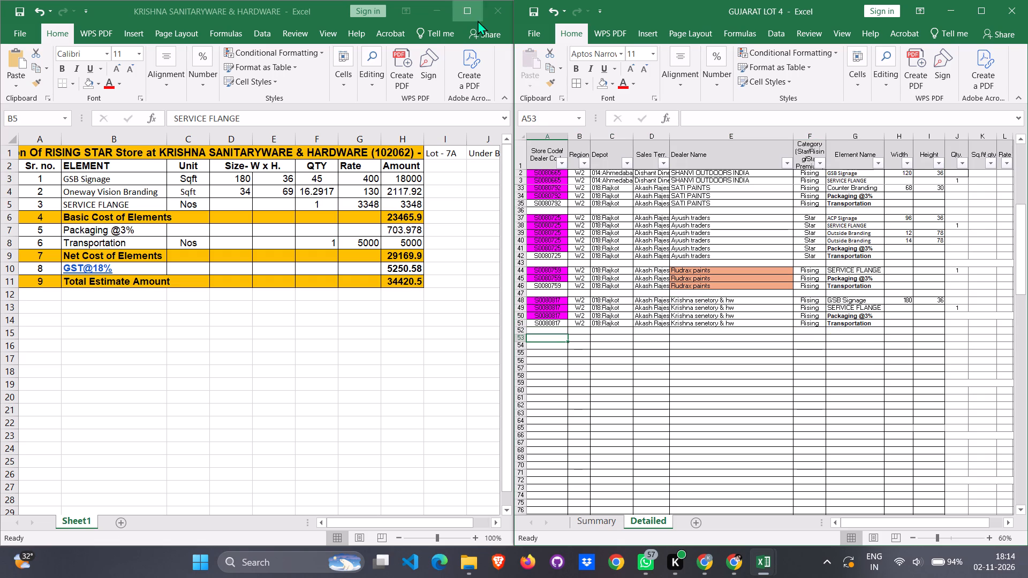
{"action": "left_click", "coordinate": [502, 12]}
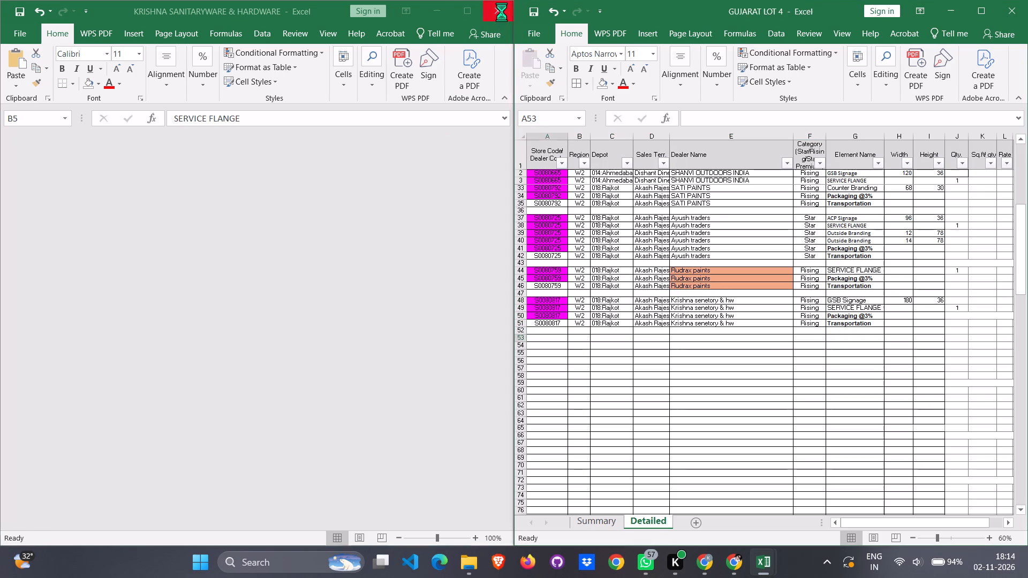
{"action": "left_click", "coordinate": [527, 13]}
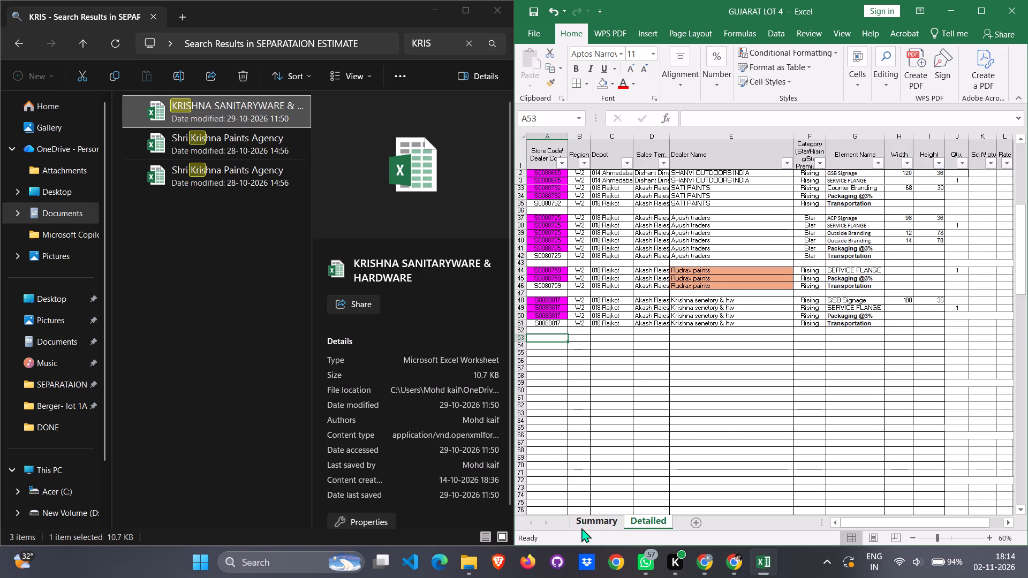
Copy the PRITI PAINTS dealer details from A16:F16 of the Summary sheet into row 53 of the Detailed sheet, starting at A53.
{"action": "left_click", "coordinate": [588, 518]}
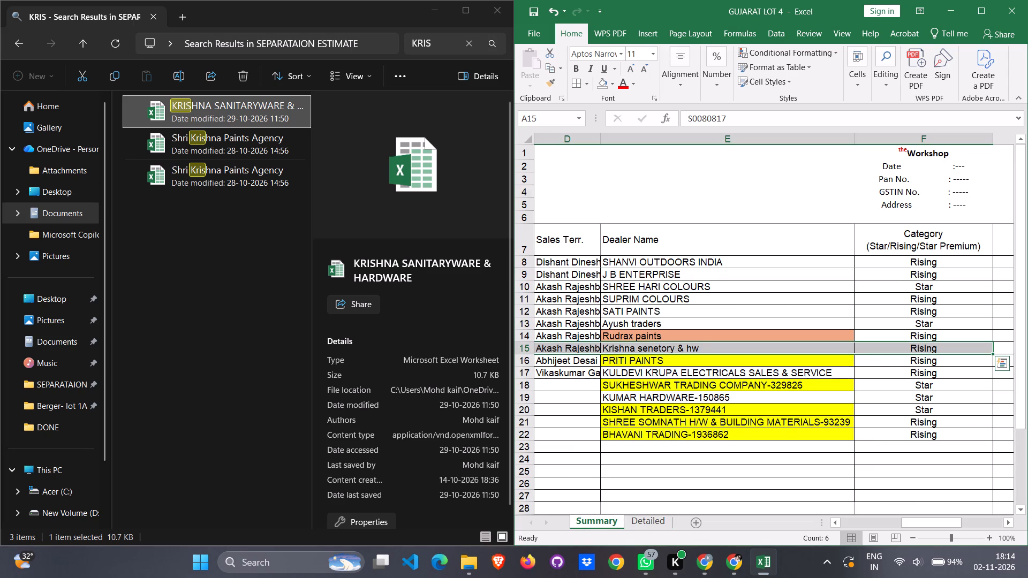
{"action": "left_click", "coordinate": [619, 363]}
{"action": "key", "text": "Down"}
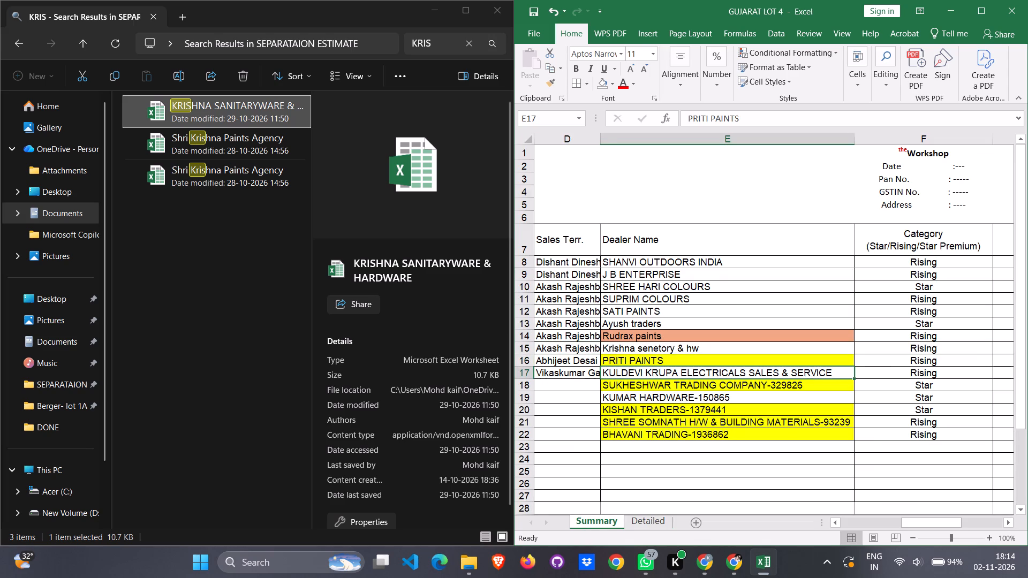
{"action": "key", "text": "Up"}
{"action": "key", "text": "Left"}
{"action": "key", "text": "Left"}
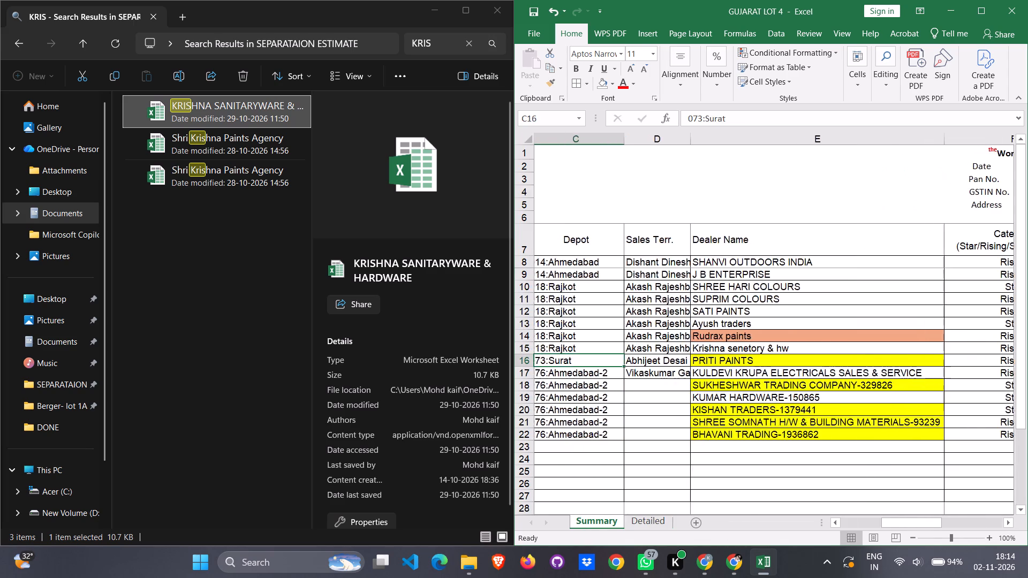
{"action": "key", "text": "Left"}
{"action": "key", "text": "Left"}
{"action": "key", "text": "shift+Right"}
{"action": "key", "text": "shift+Right"}
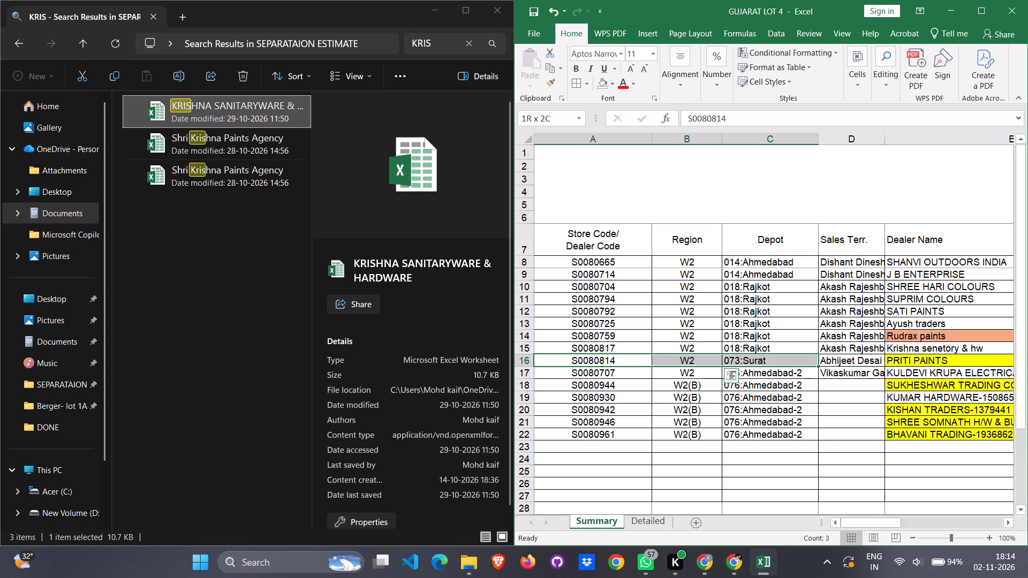
{"action": "key", "text": "shift+Right"}
{"action": "key", "text": "shift+Right"}
{"action": "key", "text": "shift+Right"}
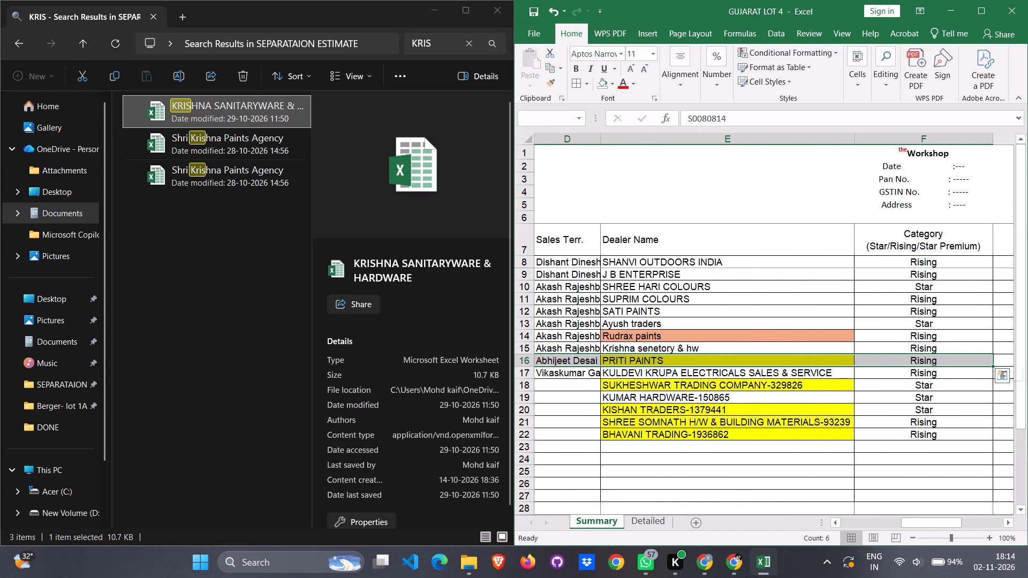
{"action": "key", "text": "ctrl+c"}
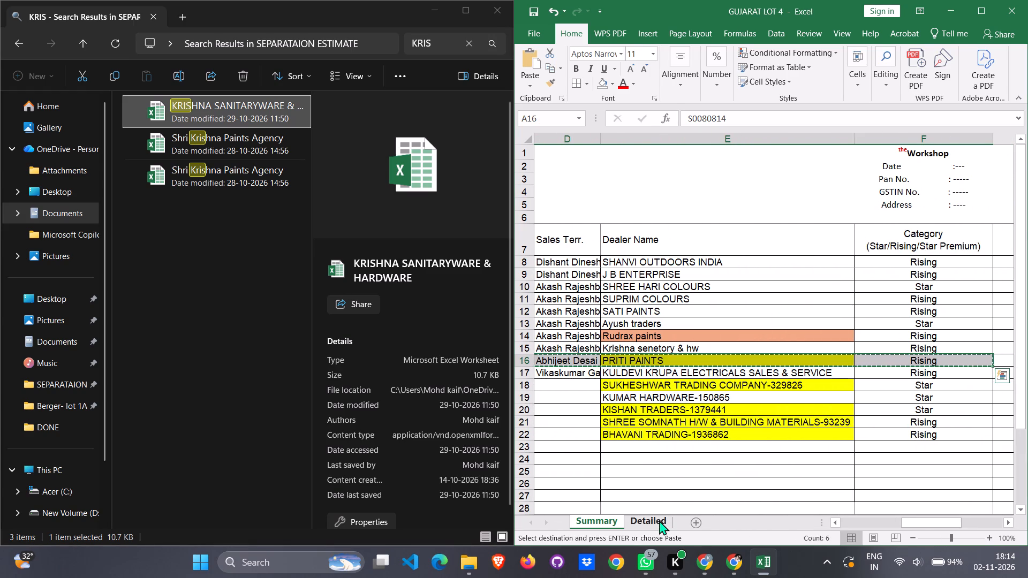
{"action": "left_click", "coordinate": [659, 520]}
{"action": "key", "text": "ctrl+v"}
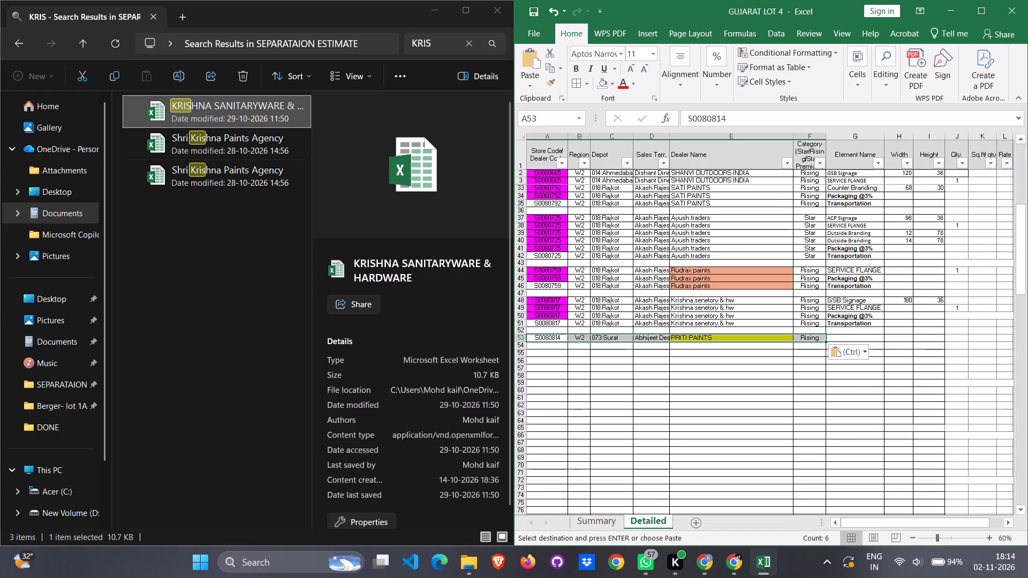
Search the SEPARATAION ESTIMATE folder for PRITI, open the PRITI PAINTS estimate workbook, and place it beside the GUJARAT LOT 4 workbook.
{"action": "left_click", "coordinate": [456, 39]}
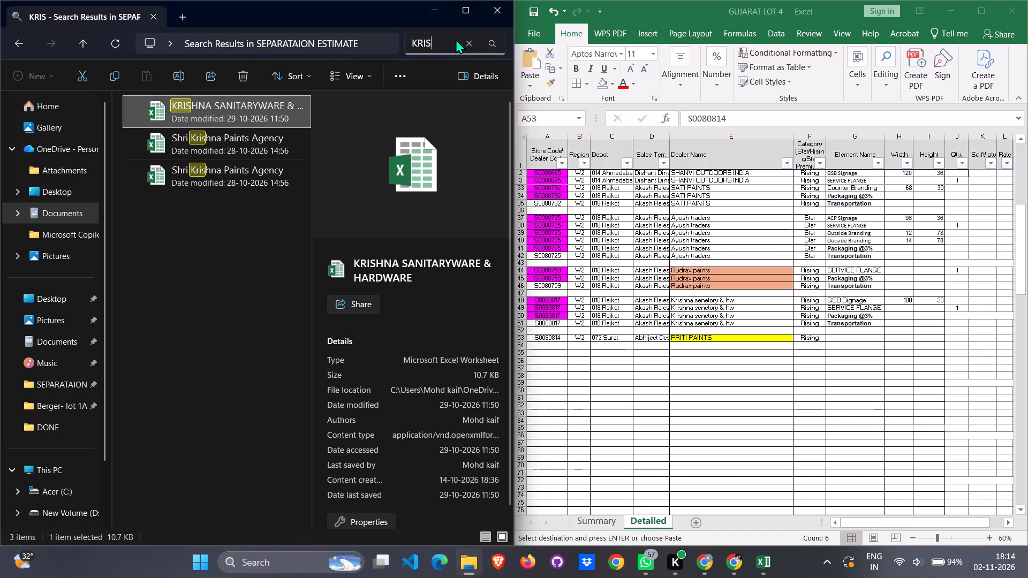
{"action": "key", "text": "BackSpace"}
{"action": "key", "text": "BackSpace"}
{"action": "key", "text": "BackSpace"}
{"action": "key", "text": "BackSpace"}
{"action": "type", "text": "PRITI"}
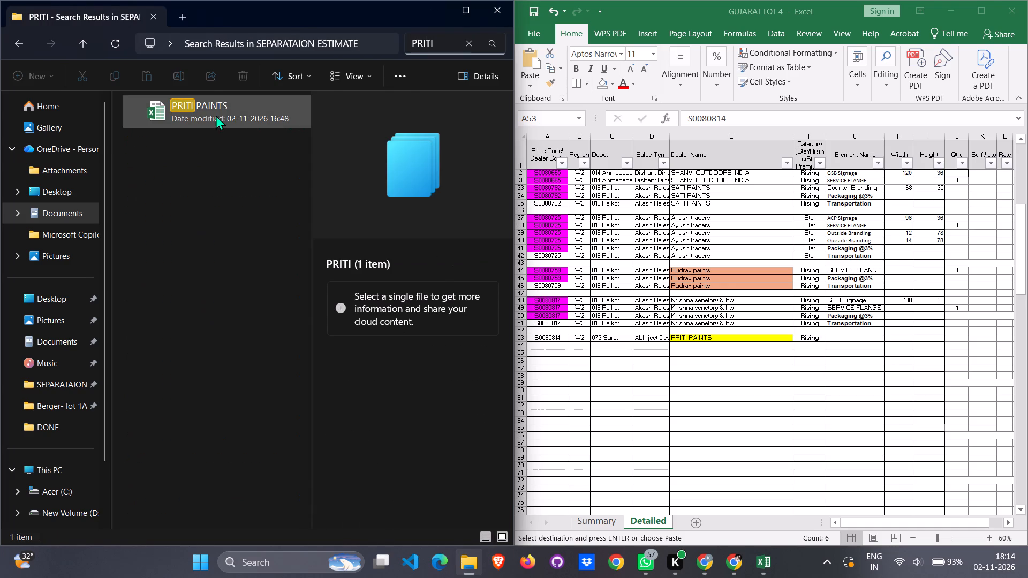
{"action": "double_click", "coordinate": [215, 115]}
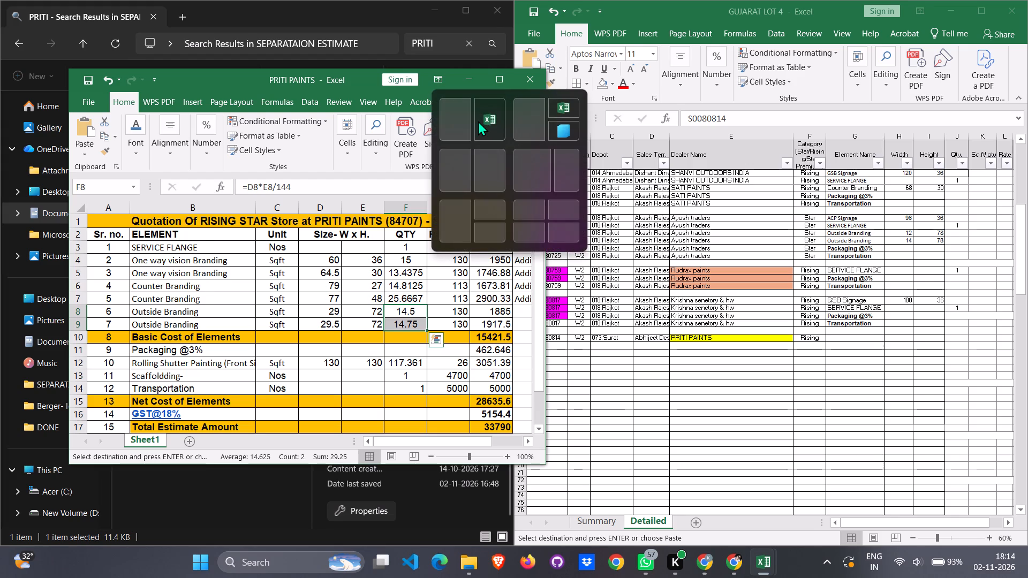
{"action": "left_click", "coordinate": [478, 121]}
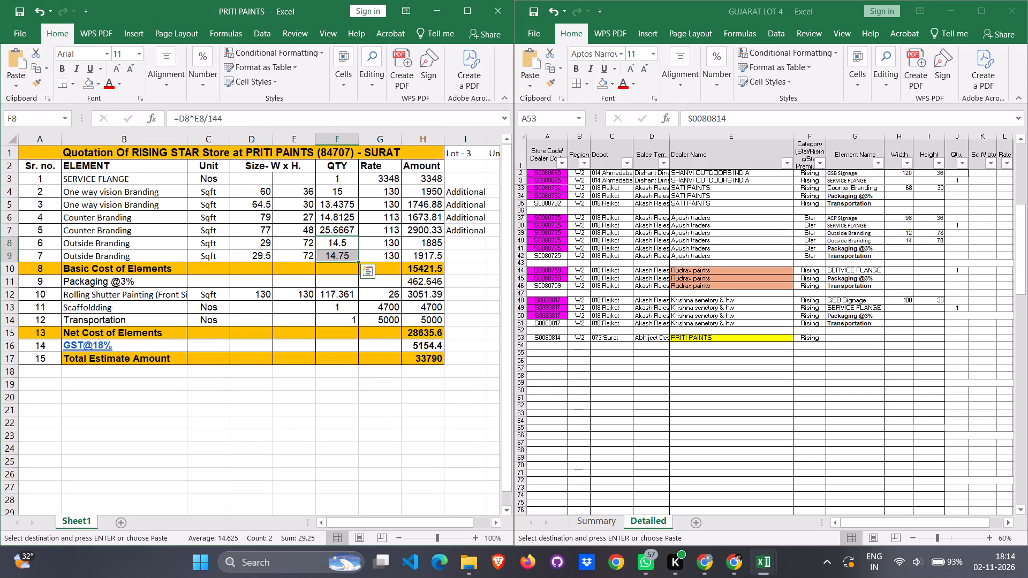
Copy SERVICE FLANGE from B3 of the estimate into G53 of the Detailed sheet, enter quantity 1 in J53, and save.
{"action": "left_click", "coordinate": [123, 177]}
{"action": "key", "text": "ctrl+c"}
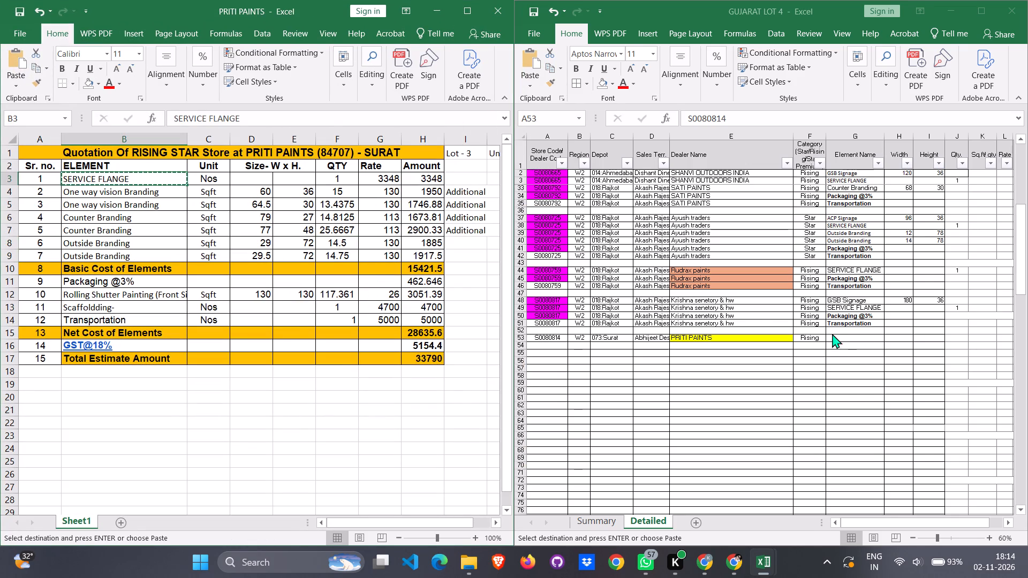
{"action": "left_click", "coordinate": [851, 339]}
{"action": "left_click", "coordinate": [851, 339]}
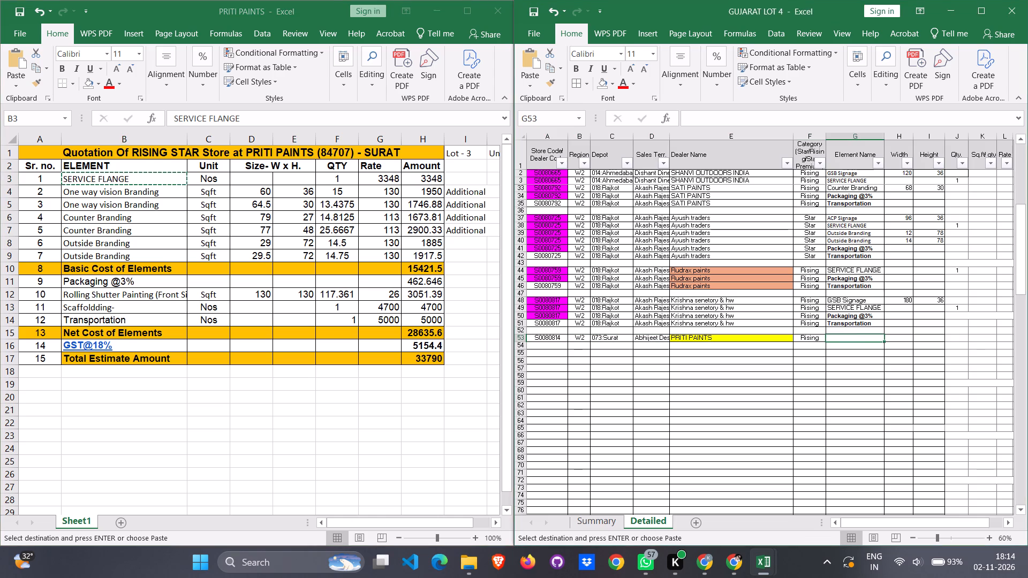
{"action": "key", "text": "ctrl+v"}
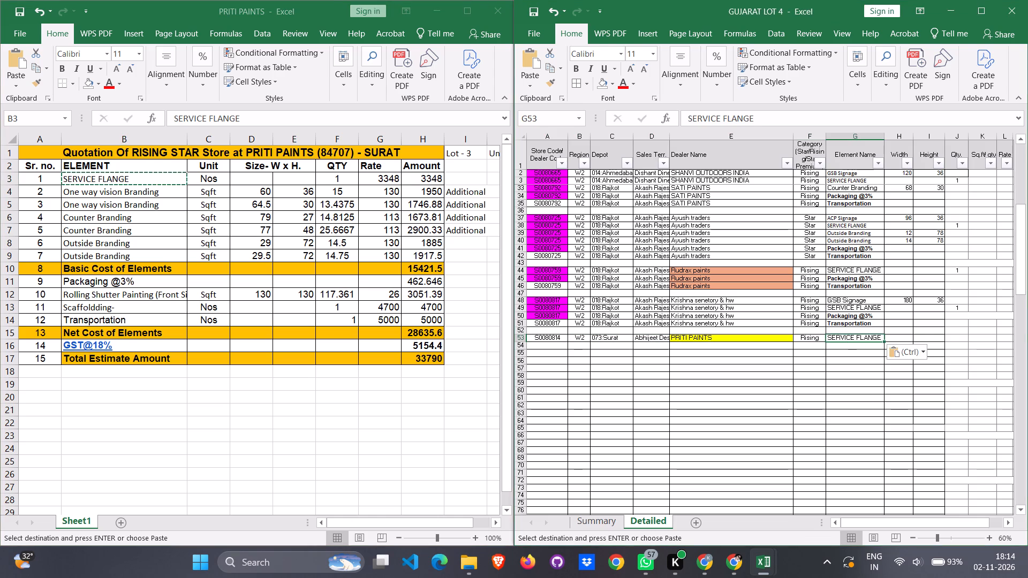
{"action": "left_click", "coordinate": [955, 338]}
{"action": "key", "text": "1"}
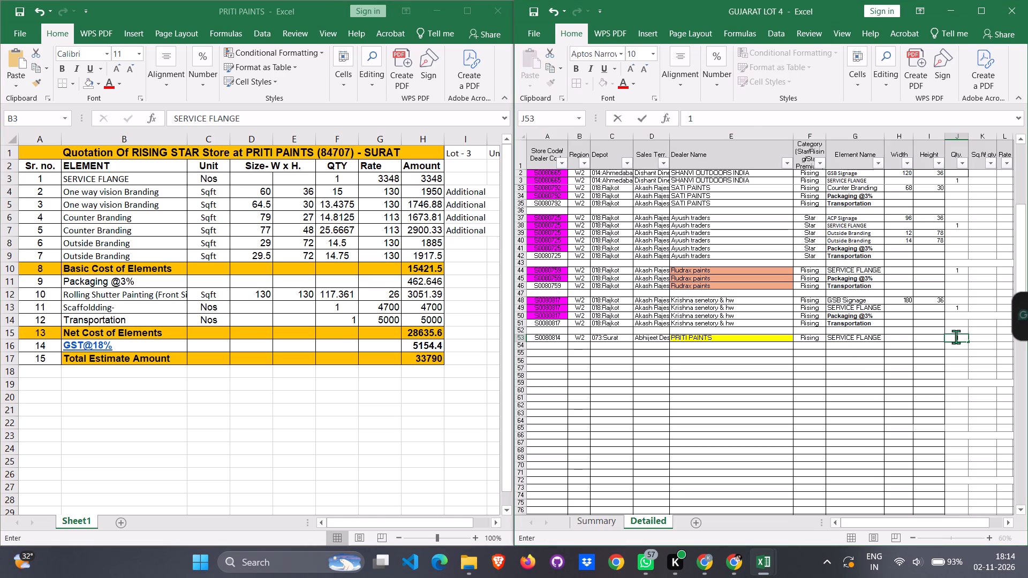
{"action": "key", "text": "ctrl+s"}
Copy the Counter Branding and Outside Branding element names from B6:B9 of the estimate into G54:G57 of the Detailed sheet.
{"action": "left_click", "coordinate": [844, 344]}
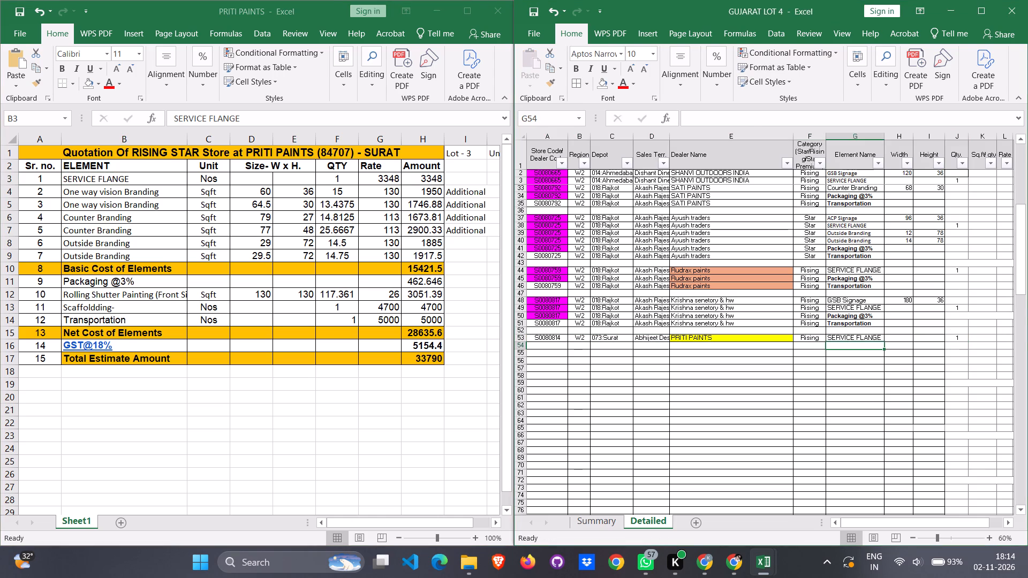
{"action": "left_click", "coordinate": [129, 215]}
{"action": "left_click", "coordinate": [130, 216]}
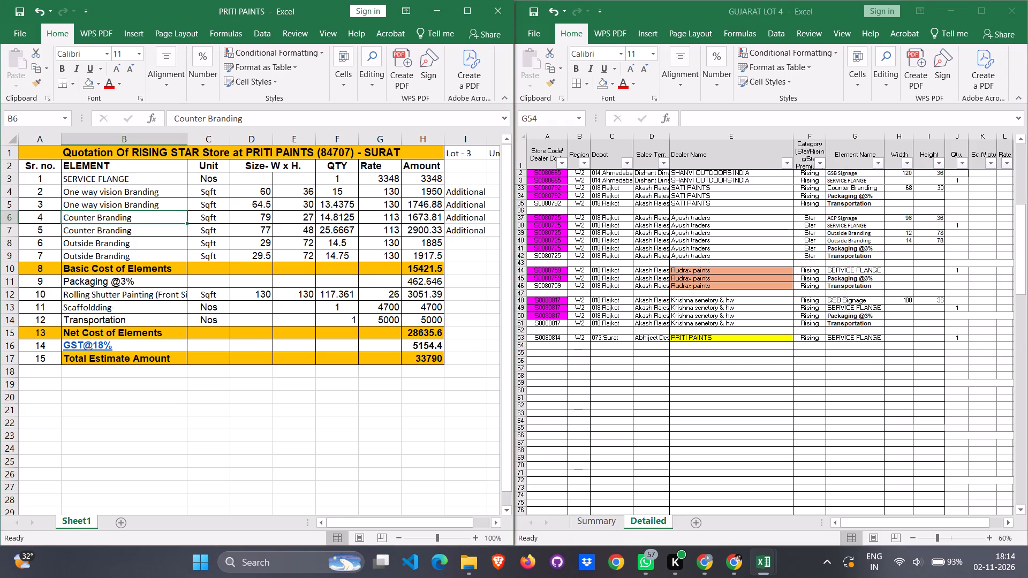
{"action": "key", "text": "shift+Down"}
{"action": "key", "text": "shift+Down"}
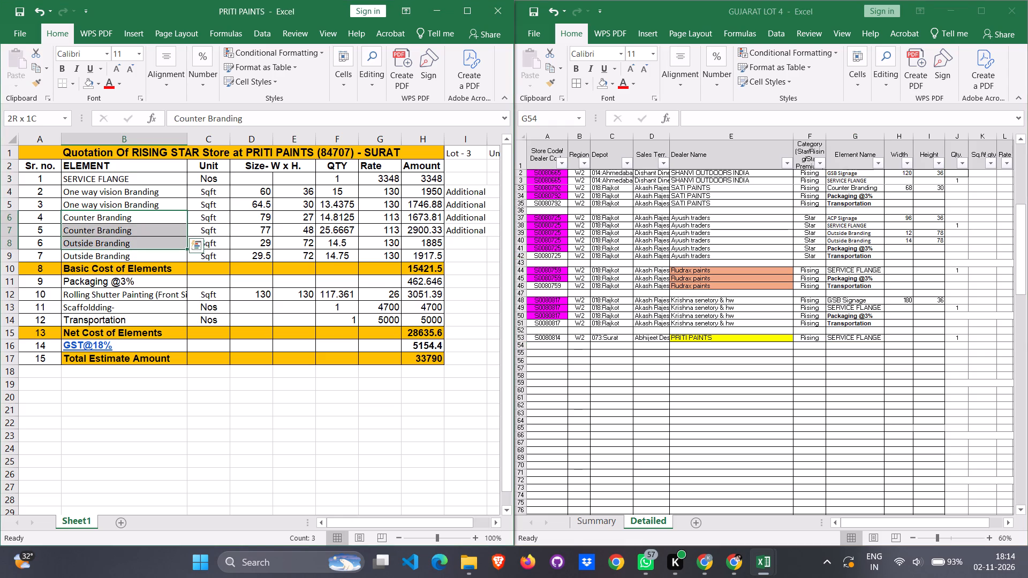
{"action": "key", "text": "shift+Down"}
{"action": "key", "text": "ctrl+c"}
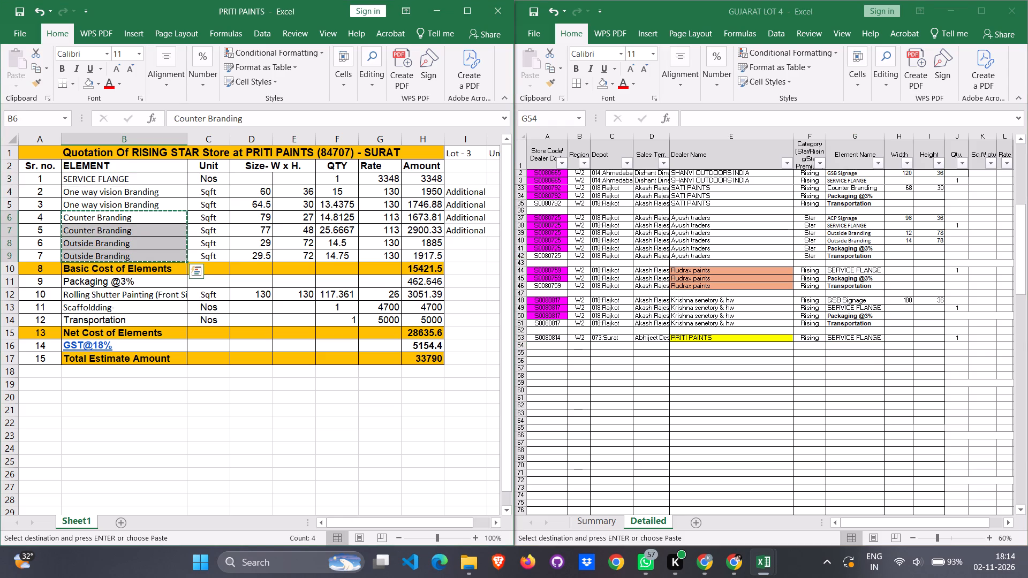
{"action": "left_click", "coordinate": [849, 342]}
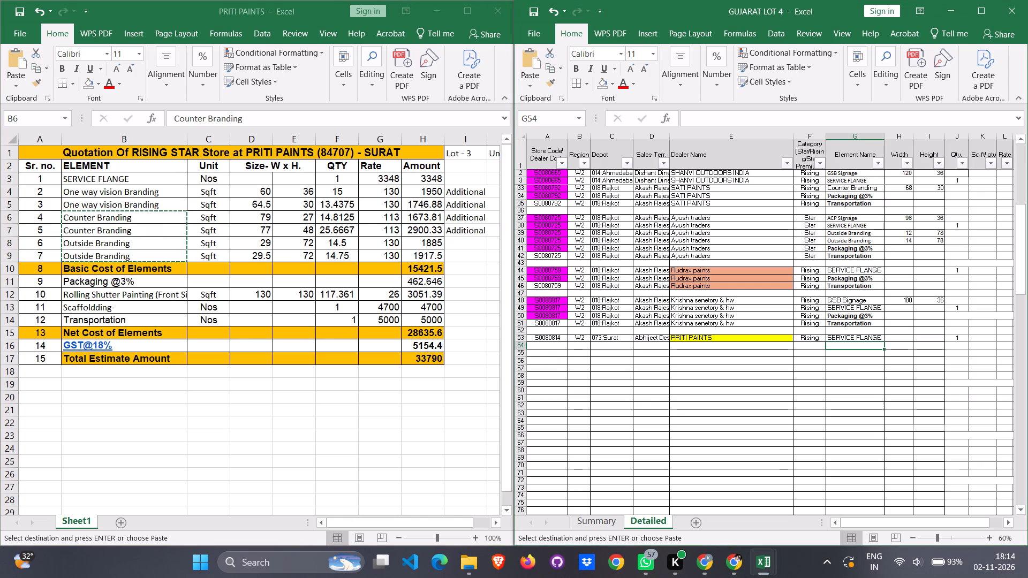
{"action": "left_click", "coordinate": [851, 346]}
{"action": "key", "text": "ctrl+v"}
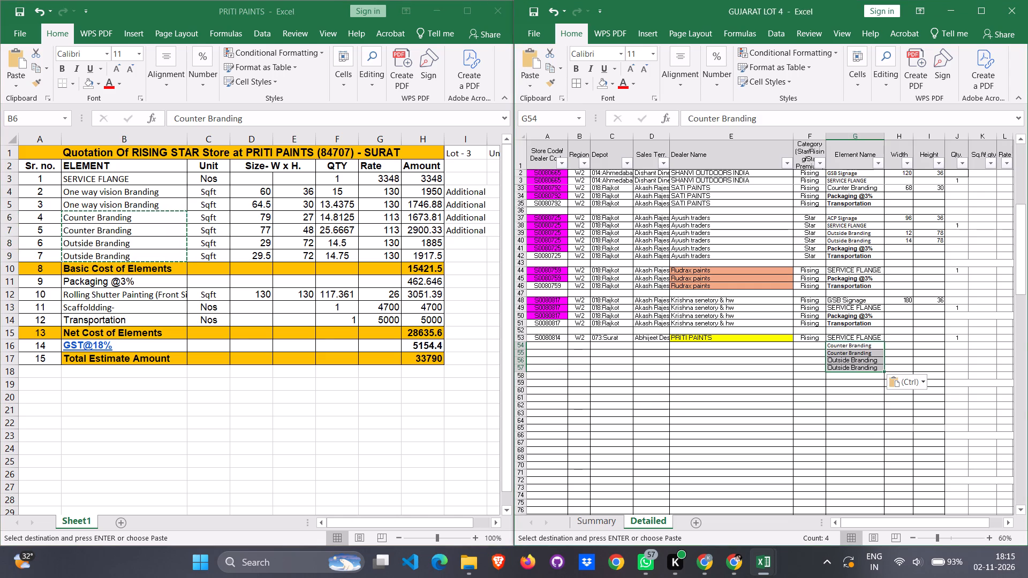
Copy the Counter Branding and Outside Branding sizes from D6:E9 of the estimate into H54:I57 of the Detailed sheet, and save.
{"action": "double_click", "coordinate": [250, 218]}
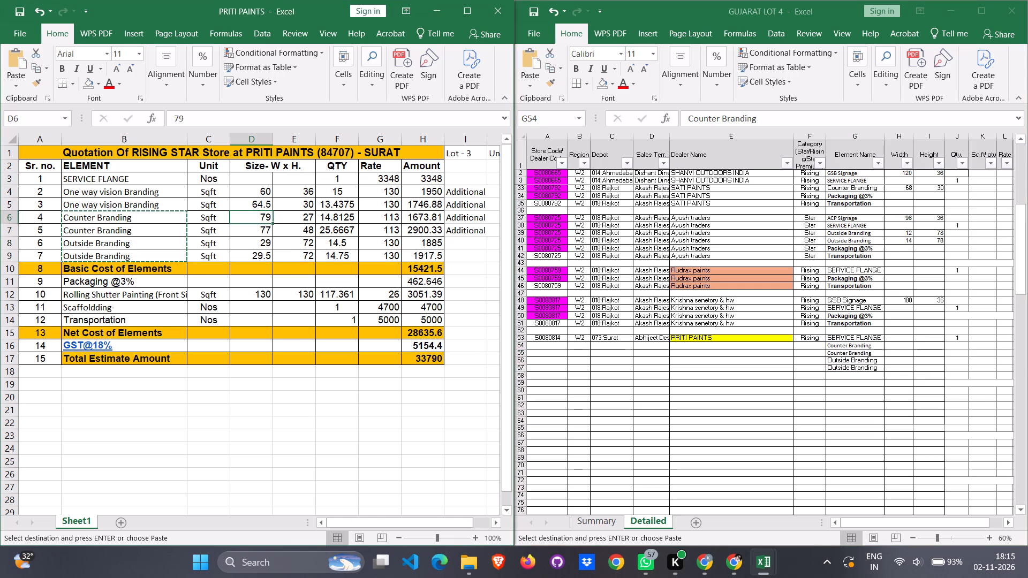
{"action": "key", "text": "shift+Down"}
{"action": "key", "text": "shift+Down"}
{"action": "key", "text": "shift+Down"}
{"action": "key", "text": "shift+Right"}
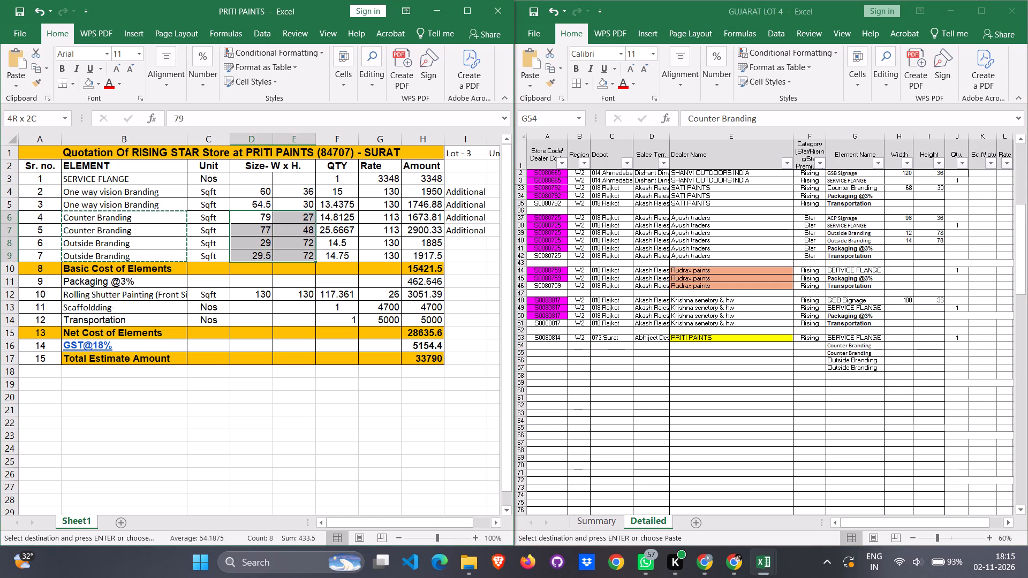
{"action": "key", "text": "ctrl+c"}
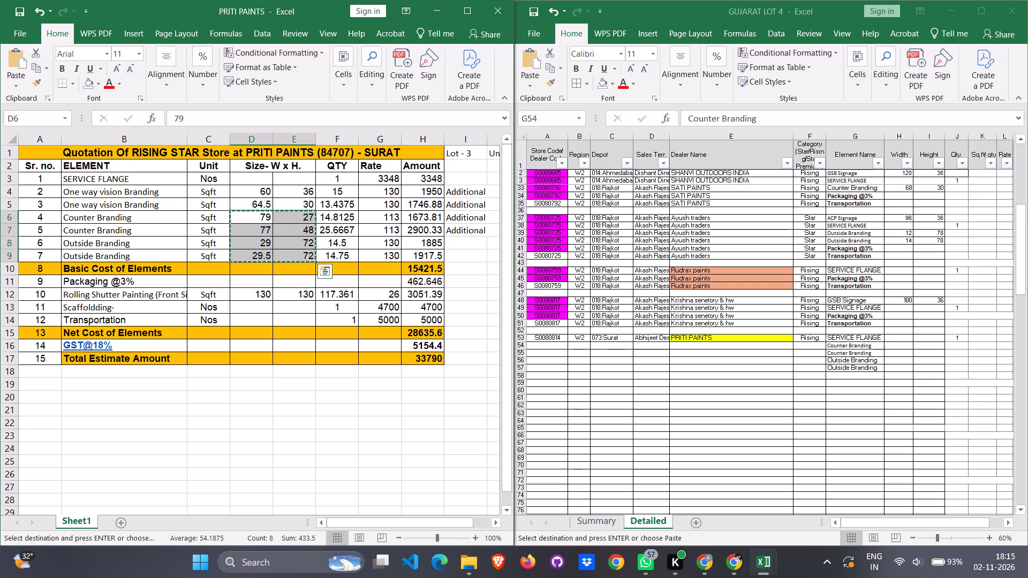
{"action": "left_click", "coordinate": [898, 342]}
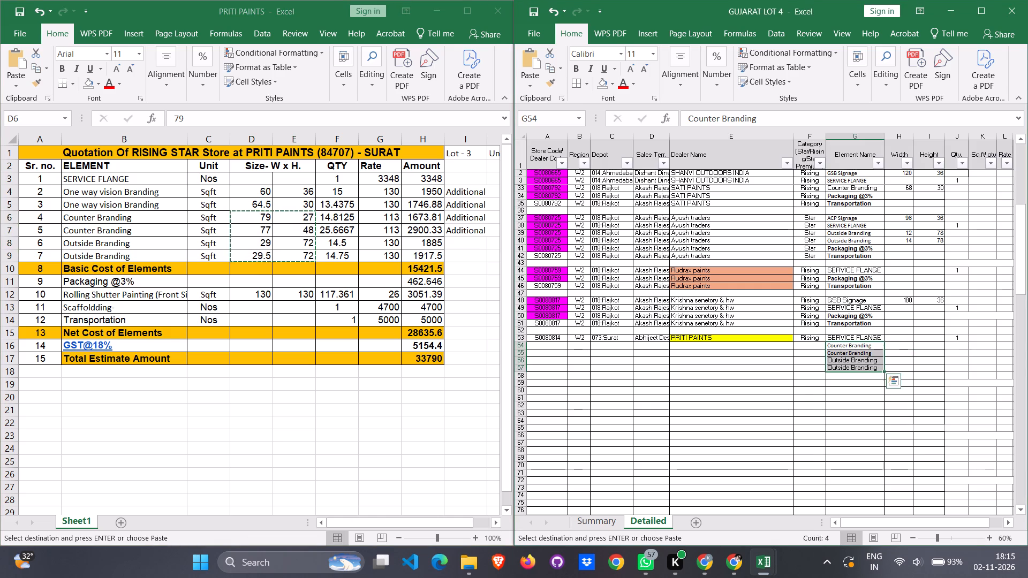
{"action": "left_click", "coordinate": [898, 342]}
{"action": "key", "text": "ctrl+v"}
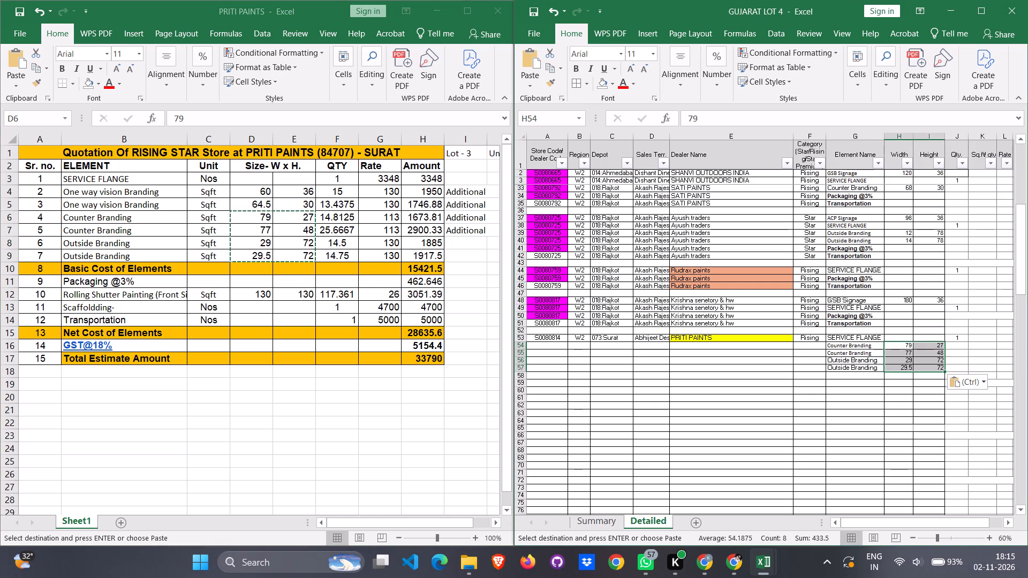
{"action": "key", "text": "ctrl+s"}
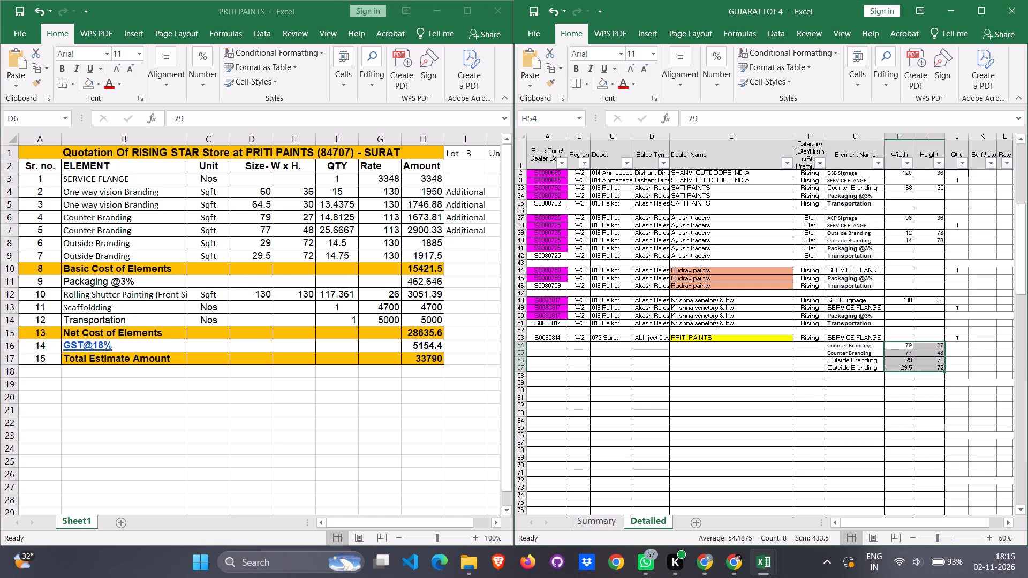
Copy the Packaging @3% entry from G45 into G58 of the Detailed sheet.
{"action": "left_click", "coordinate": [849, 280]}
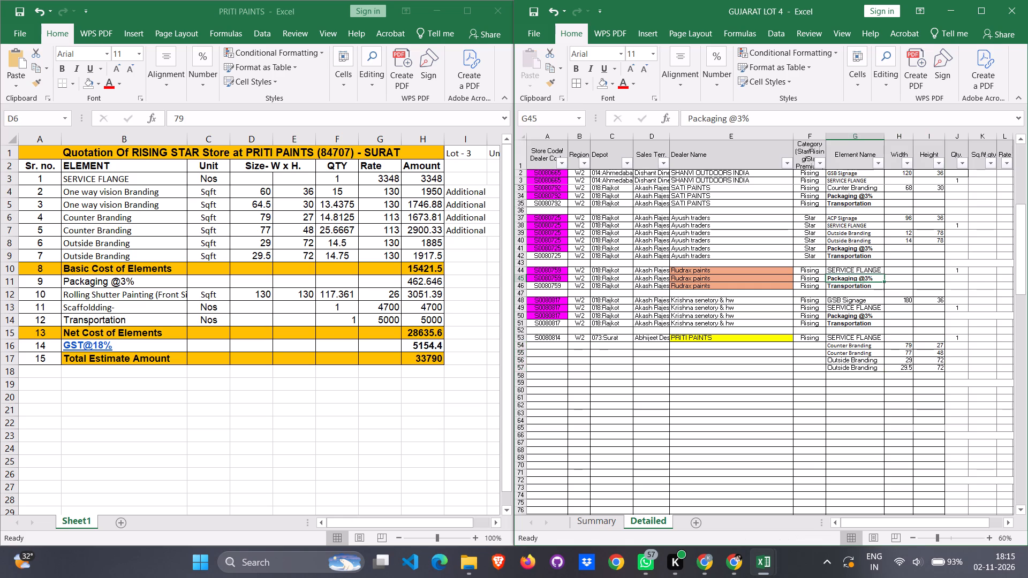
{"action": "key", "text": "ctrl+c"}
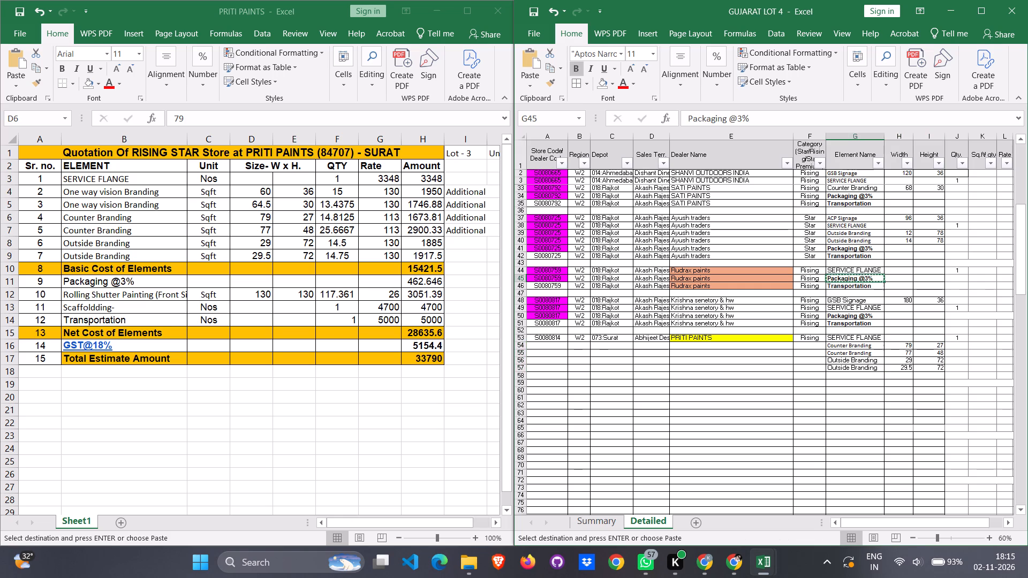
{"action": "left_click", "coordinate": [859, 374]}
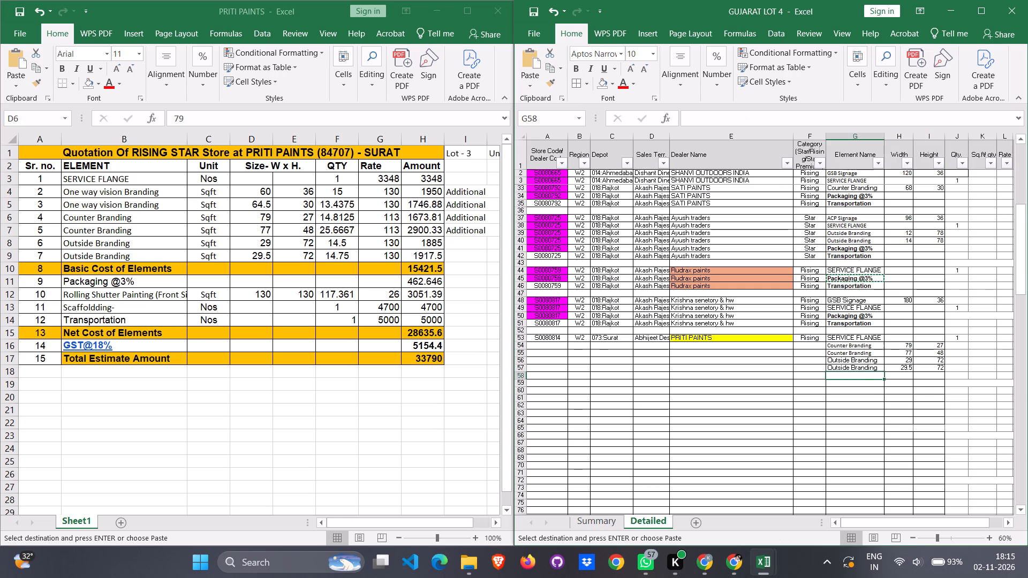
{"action": "key", "text": "ctrl+v"}
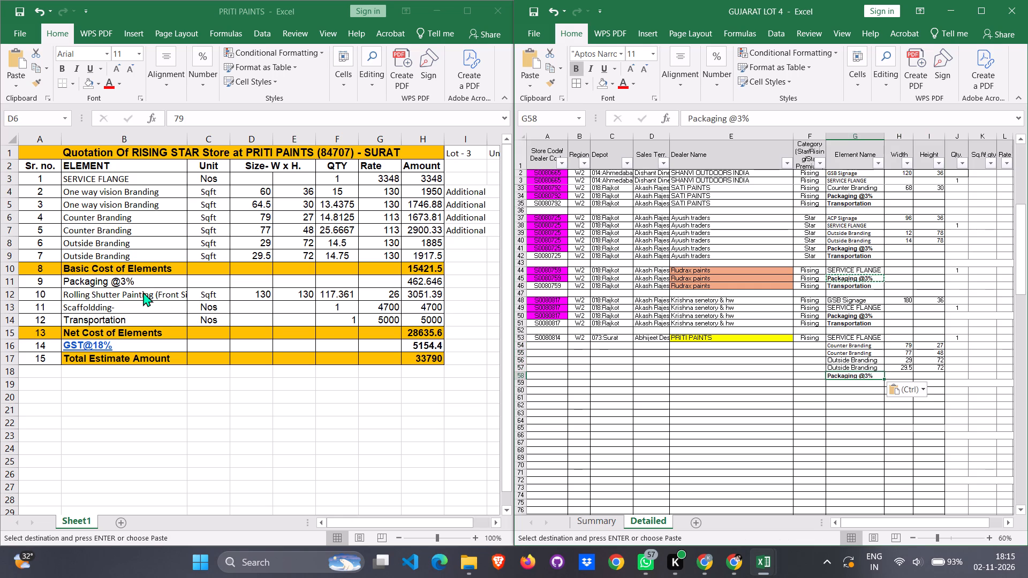
Copy Rolling Shutter Painting (Front Side) and its 130 by 130 size from row 12 of the estimate into G59:I59 of the Detailed sheet, and save.
{"action": "left_click", "coordinate": [143, 292]}
{"action": "left_click", "coordinate": [143, 299]}
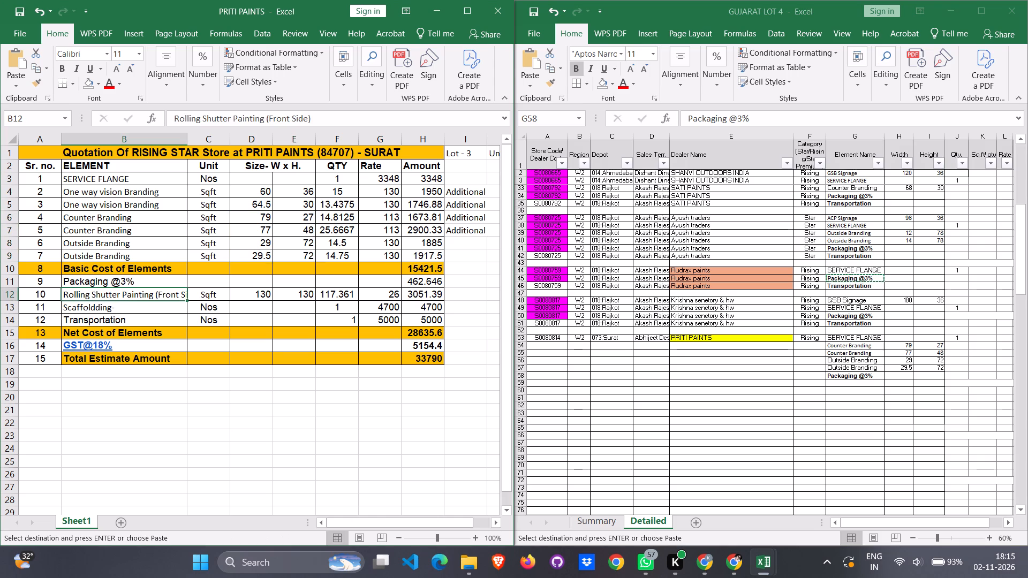
{"action": "key", "text": "ctrl+c"}
{"action": "double_click", "coordinate": [846, 381]}
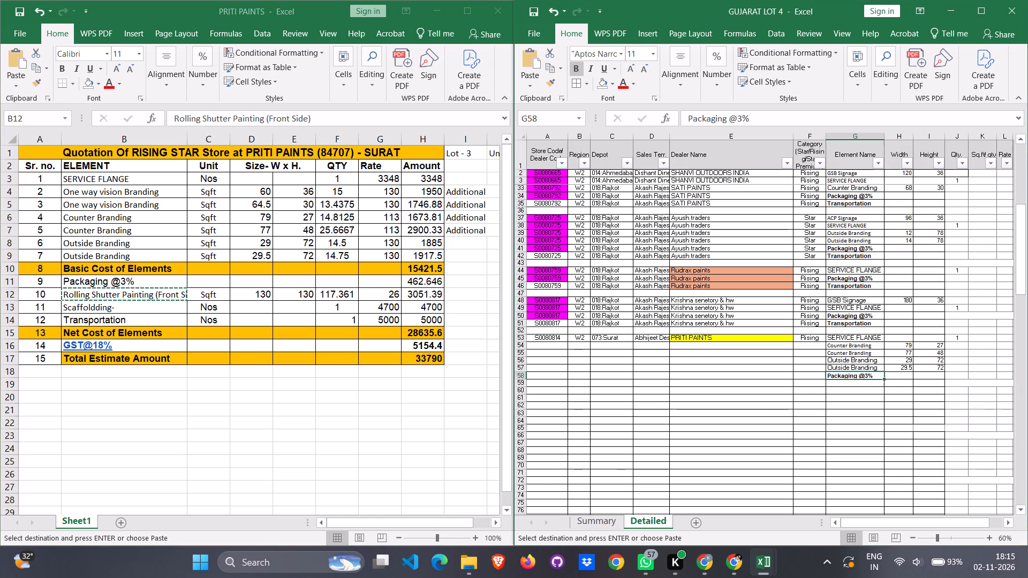
{"action": "key", "text": "ctrl+v"}
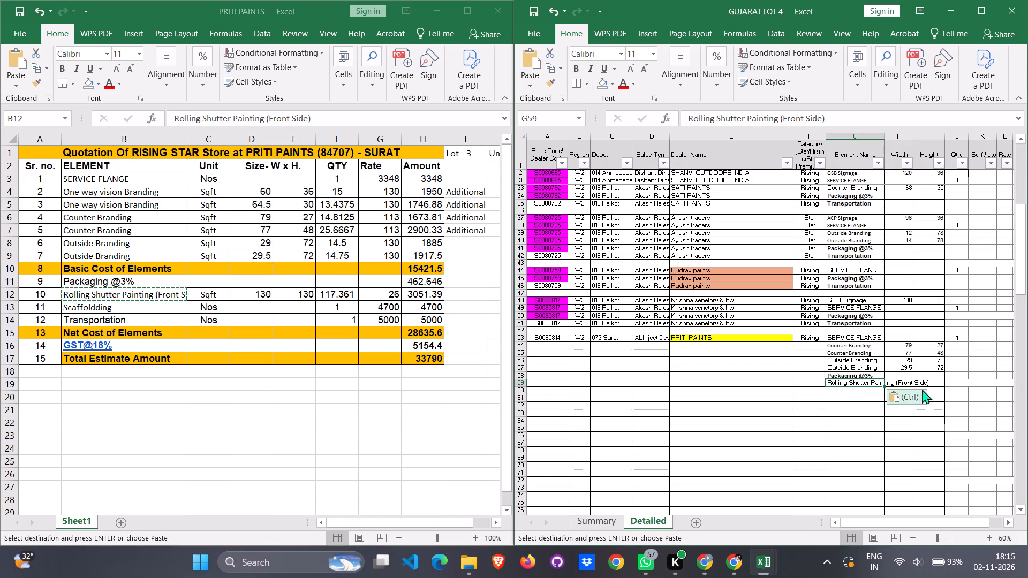
{"action": "left_click", "coordinate": [246, 292]}
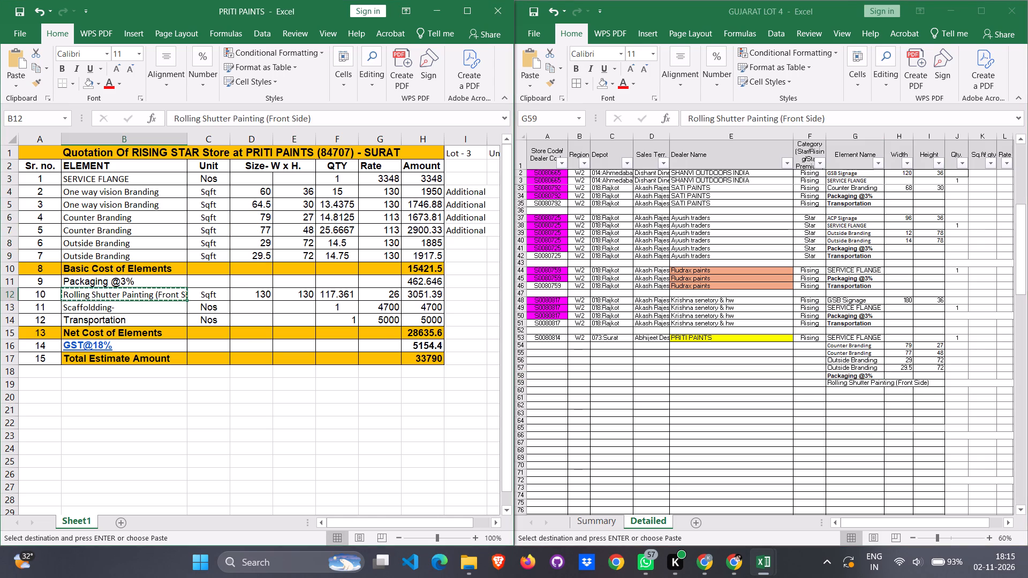
{"action": "left_click", "coordinate": [246, 292]}
{"action": "key", "text": "shift+Right"}
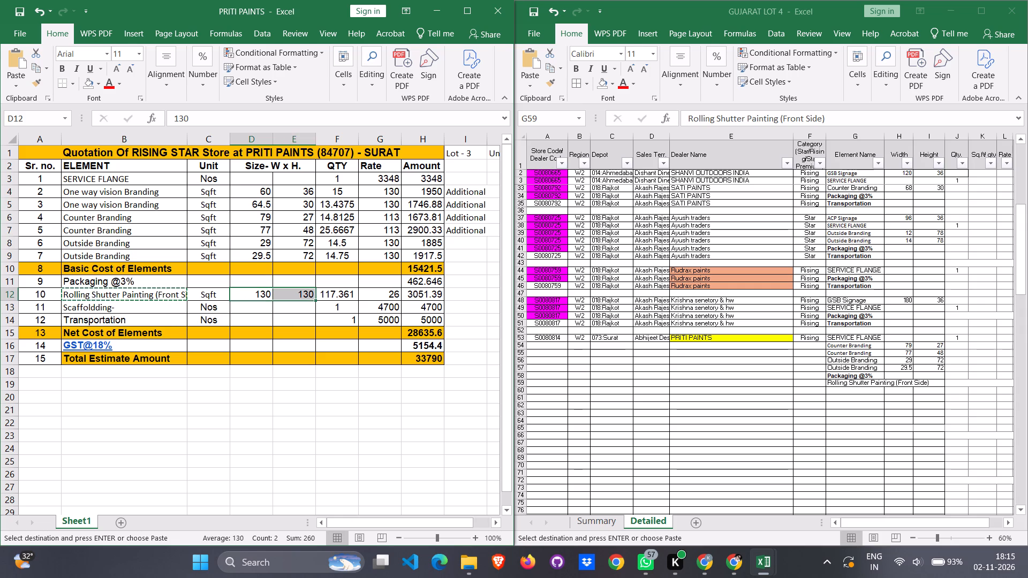
{"action": "key", "text": "ctrl+c"}
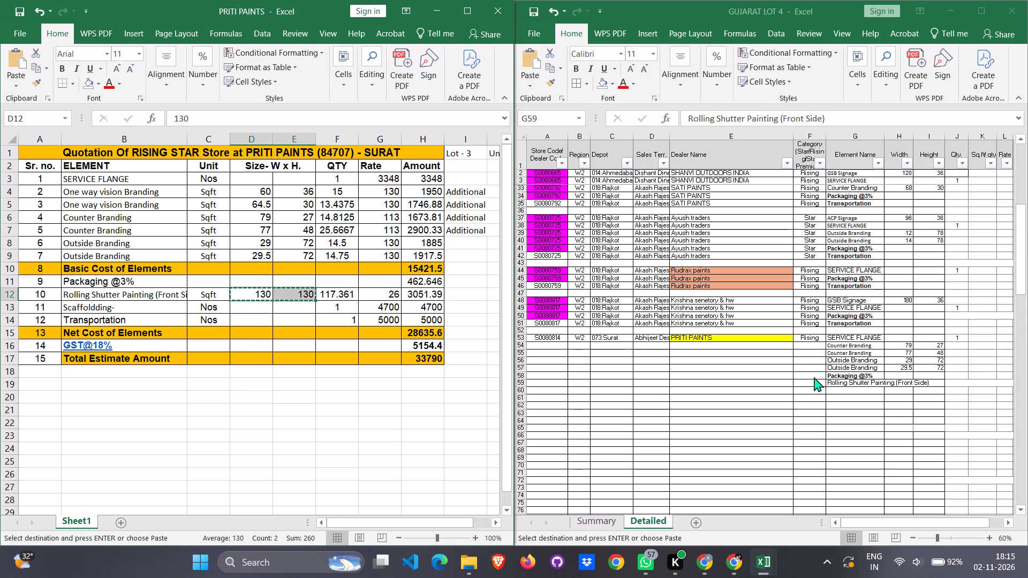
{"action": "left_click", "coordinate": [902, 383]}
{"action": "left_click", "coordinate": [902, 383]}
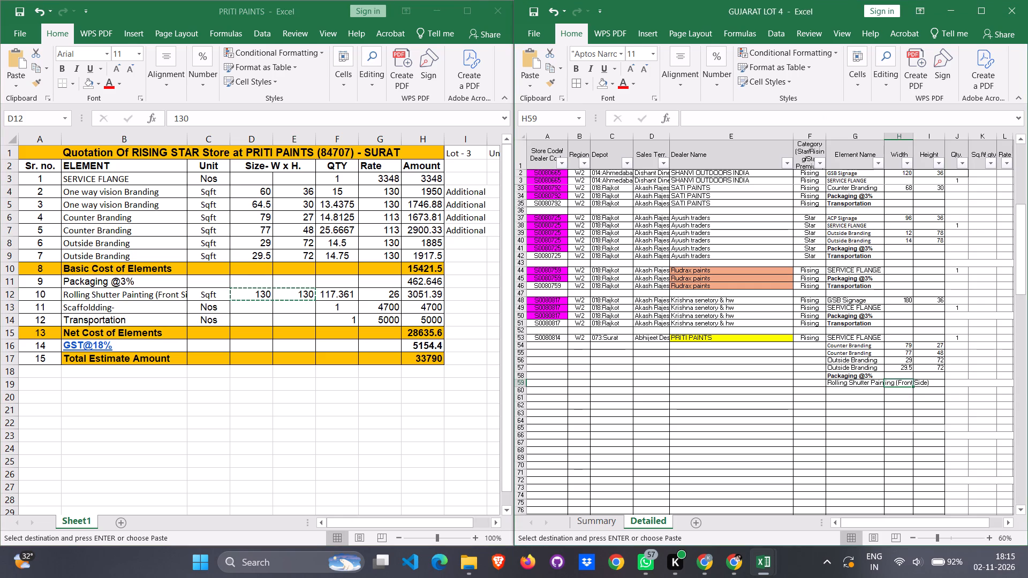
{"action": "key", "text": "ctrl+v"}
{"action": "key", "text": "ctrl+s"}
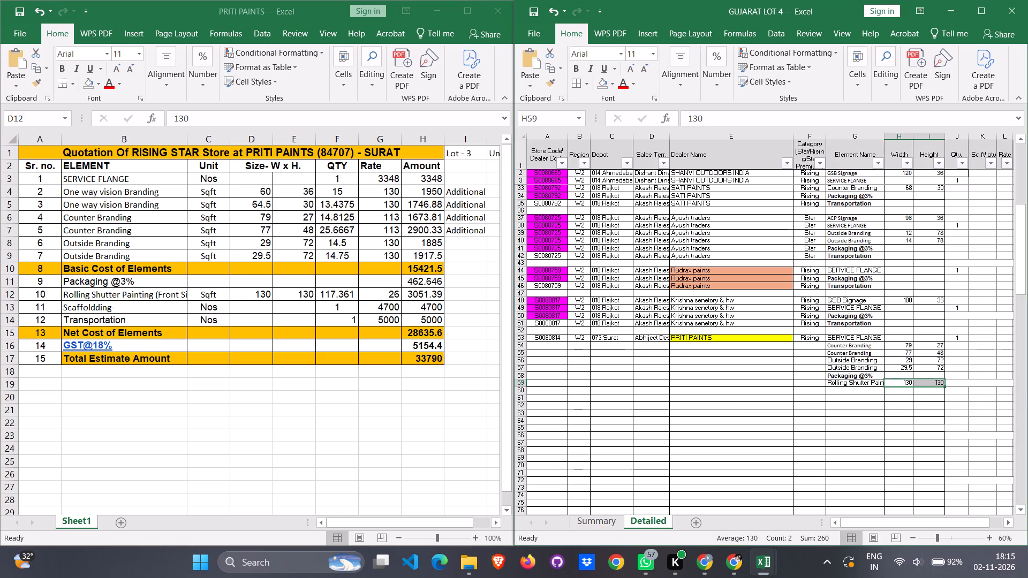
Copy the Scaffoldding- element name from B13 of the estimate into G60 of the Detailed sheet, set its quantity to 1, and save.
{"action": "left_click", "coordinate": [104, 307]}
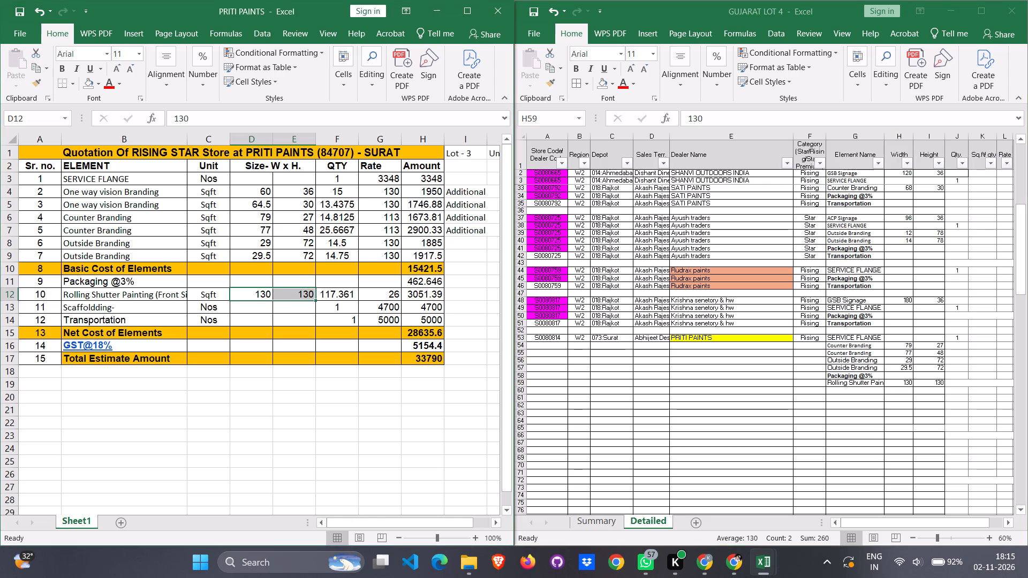
{"action": "left_click", "coordinate": [104, 307]}
{"action": "key", "text": "ctrl+c"}
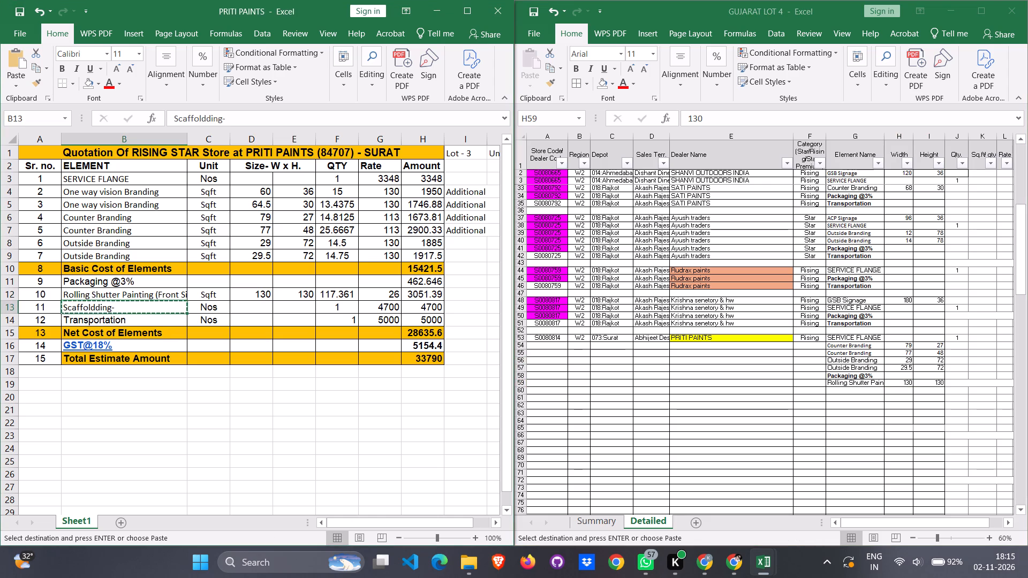
{"action": "left_click", "coordinate": [842, 386]}
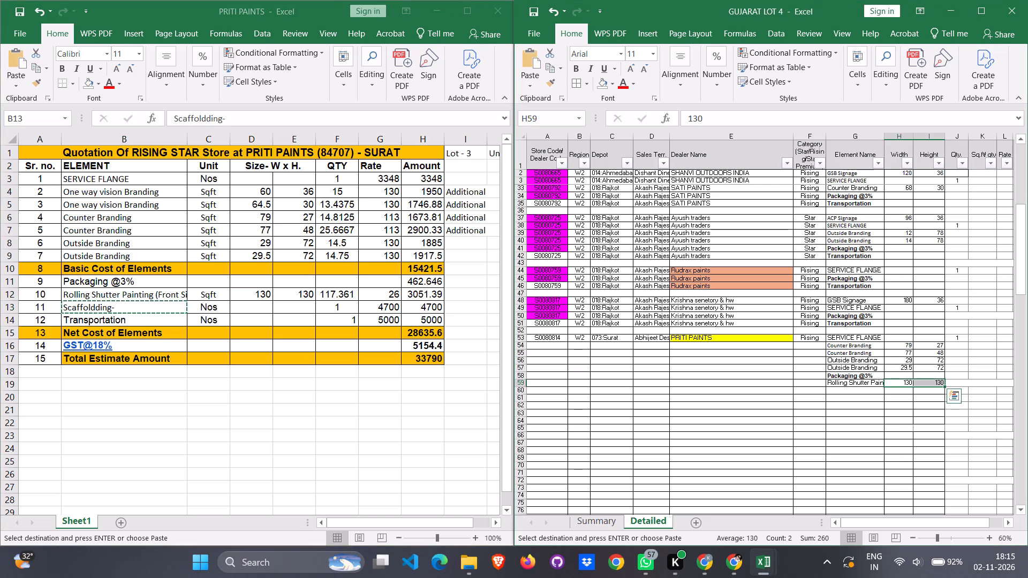
{"action": "left_click", "coordinate": [843, 389]}
{"action": "key", "text": "ctrl+v"}
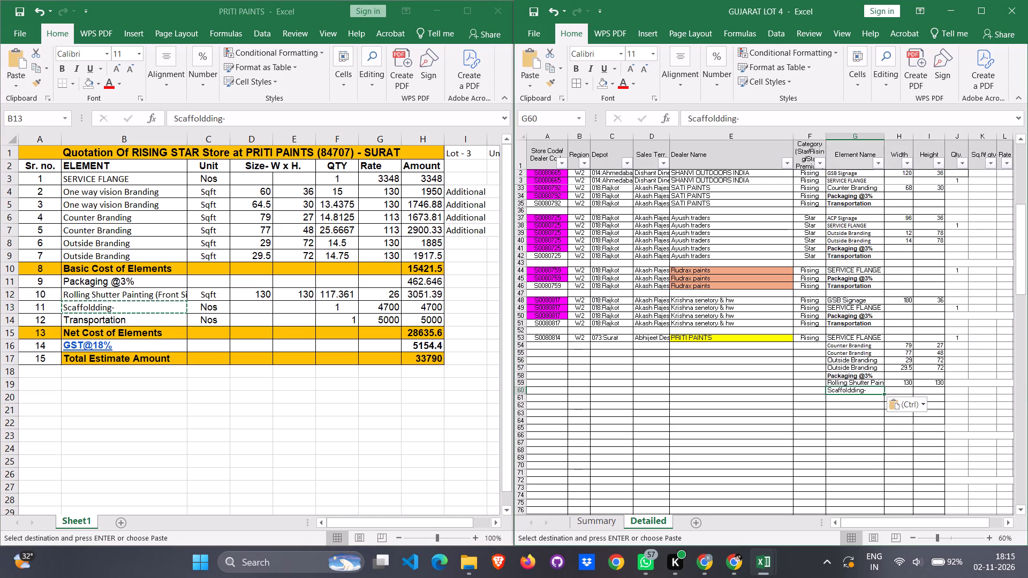
{"action": "left_click", "coordinate": [957, 392]}
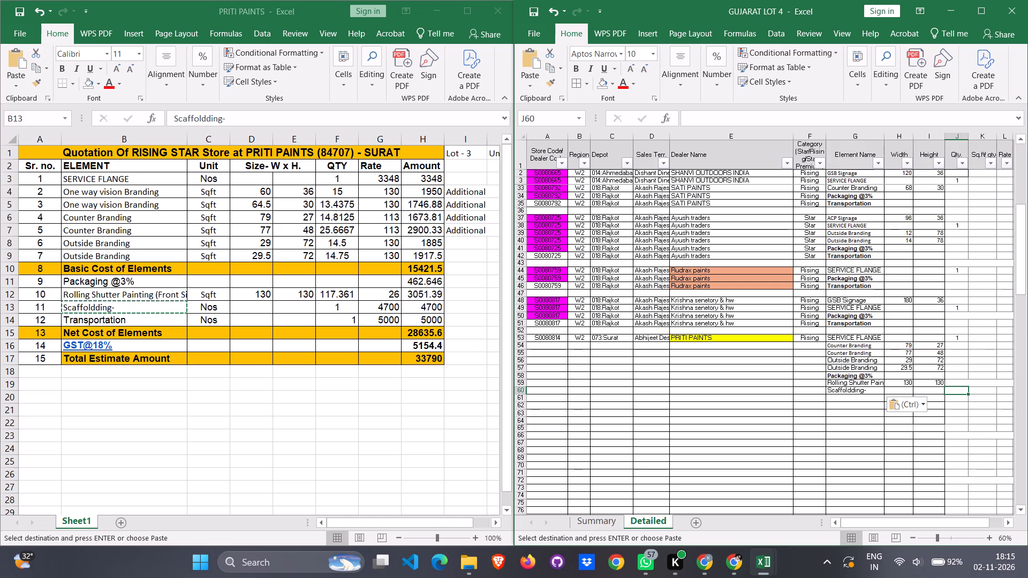
{"action": "key", "text": "1"}
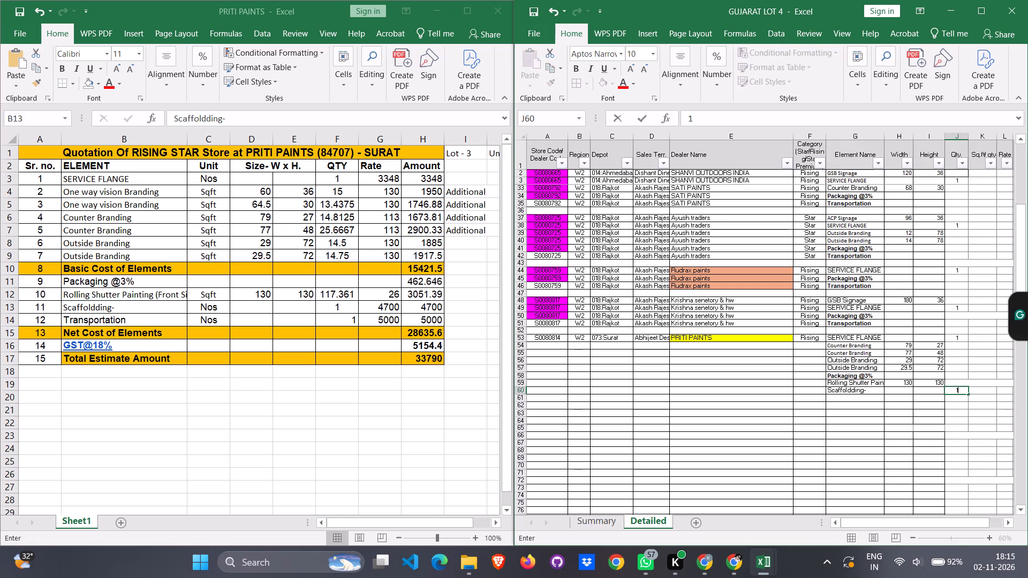
{"action": "key", "text": "ctrl+s"}
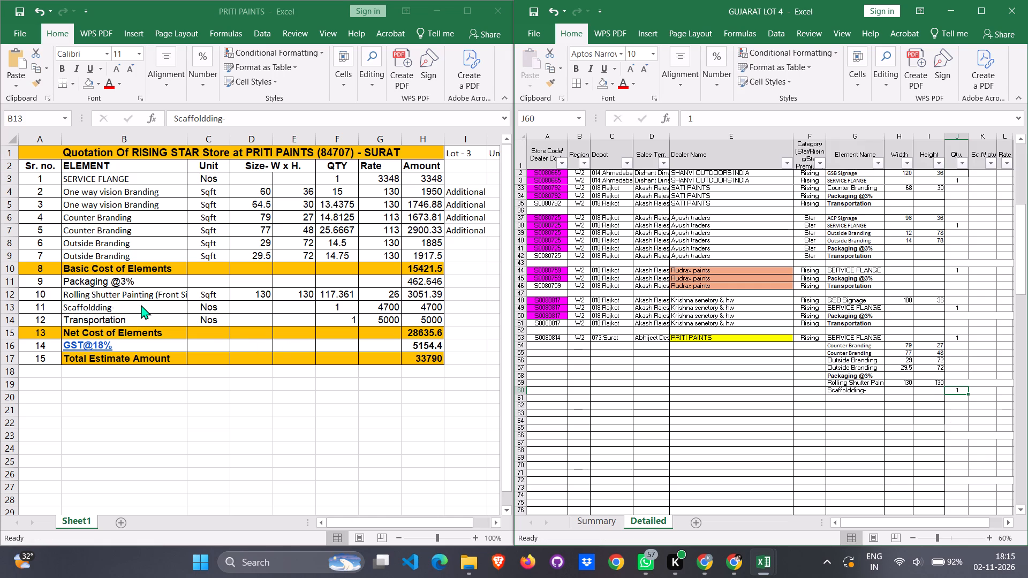
Copy the Transportation entry from G51 into G61 of the Detailed sheet.
{"action": "left_click", "coordinate": [851, 326]}
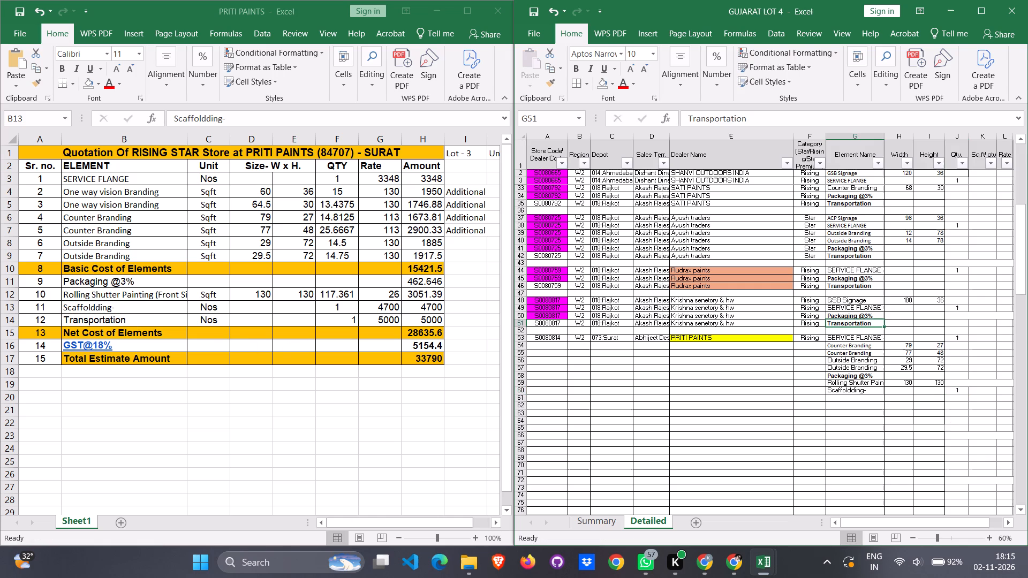
{"action": "key", "text": "ctrl+c"}
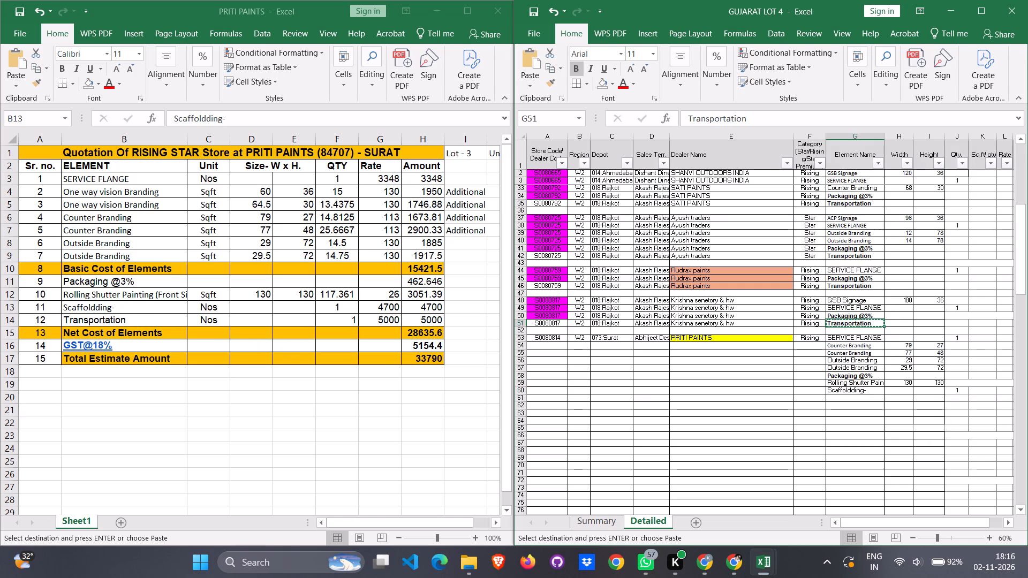
{"action": "left_click", "coordinate": [849, 400]}
{"action": "key", "text": "ctrl+v"}
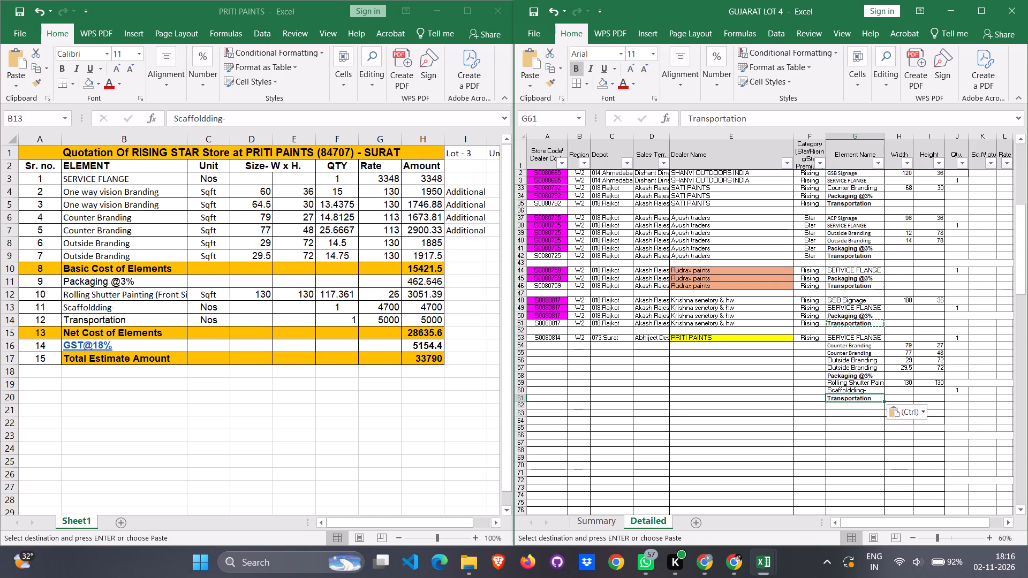
Enter a Transportation amount of 5000 in M61 of the Detailed sheet, make it bold, and save.
{"action": "key", "text": "Right"}
{"action": "key", "text": "Right"}
{"action": "key", "text": "Right"}
{"action": "key", "text": "Right"}
{"action": "key", "text": "Right"}
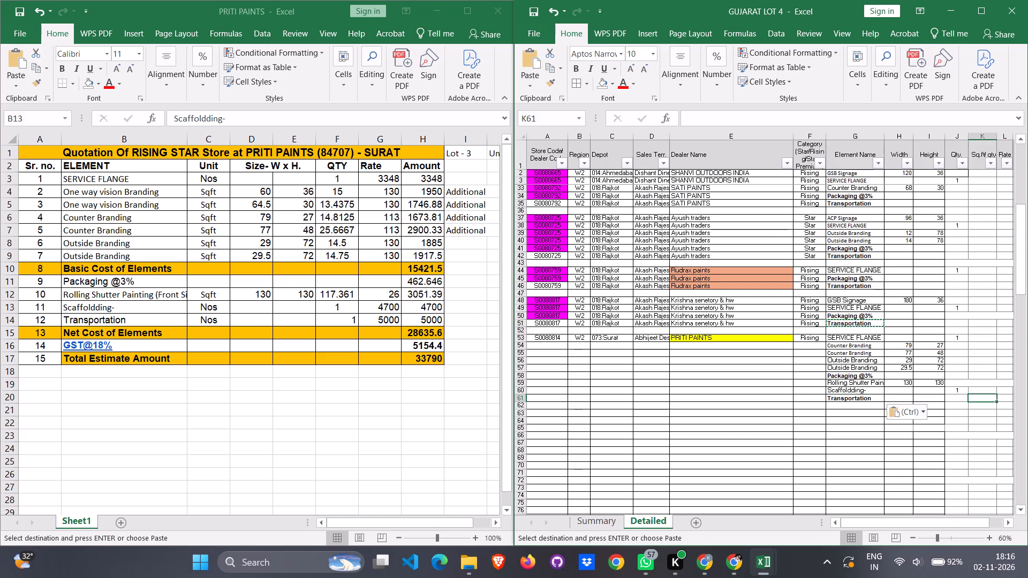
{"action": "key", "text": "Right"}
{"action": "key", "text": "Right"}
{"action": "key", "text": "Left"}
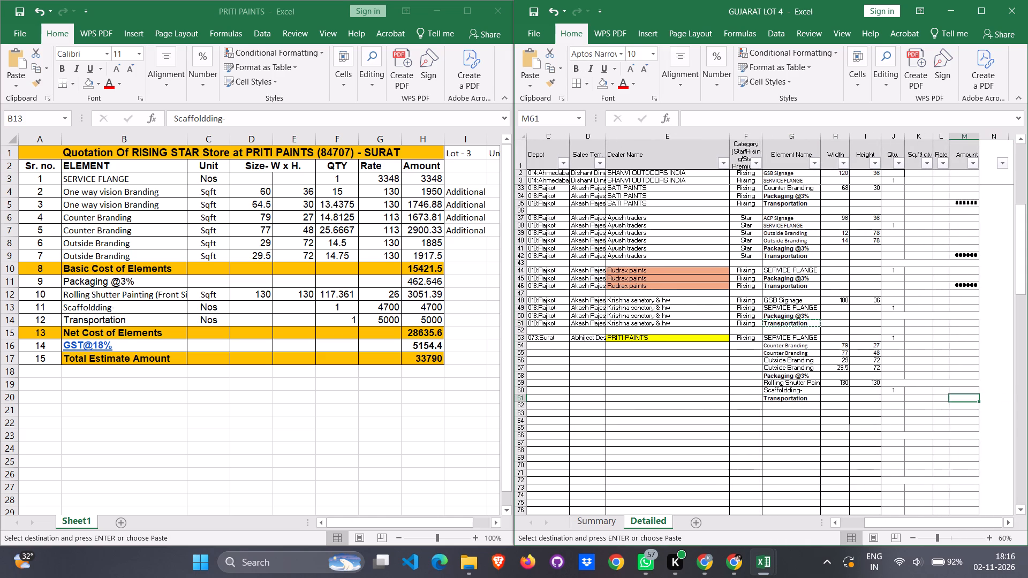
{"action": "type", "text": "5000"}
{"action": "key", "text": "Return"}
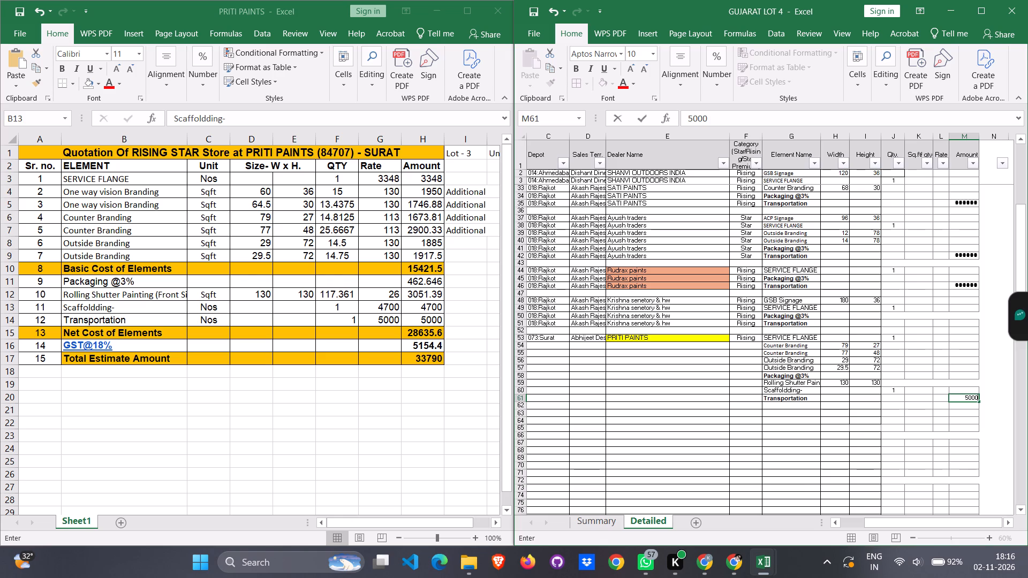
{"action": "key", "text": "Up"}
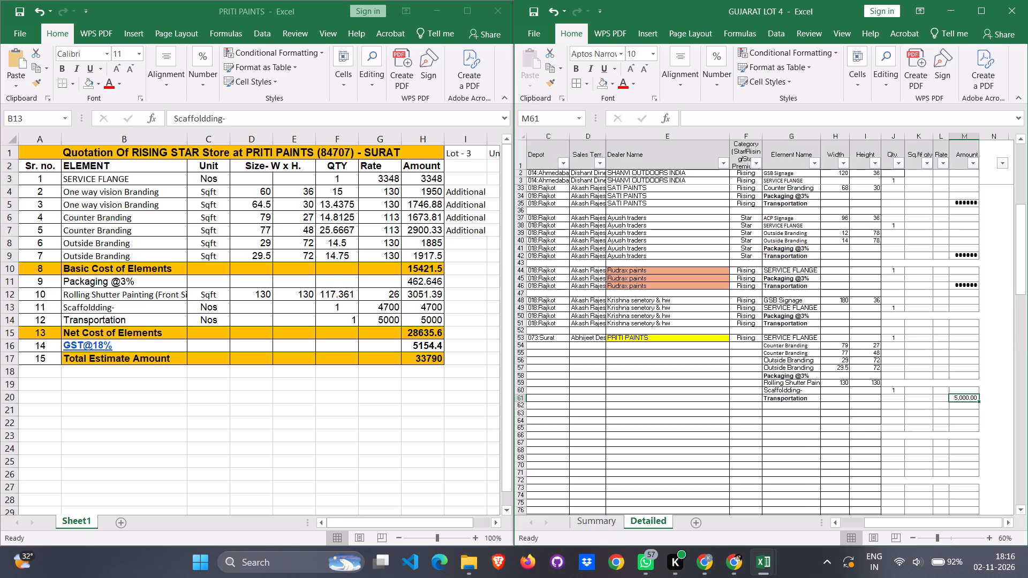
{"action": "left_click", "coordinate": [578, 69]}
{"action": "key", "text": "ctrl+s"}
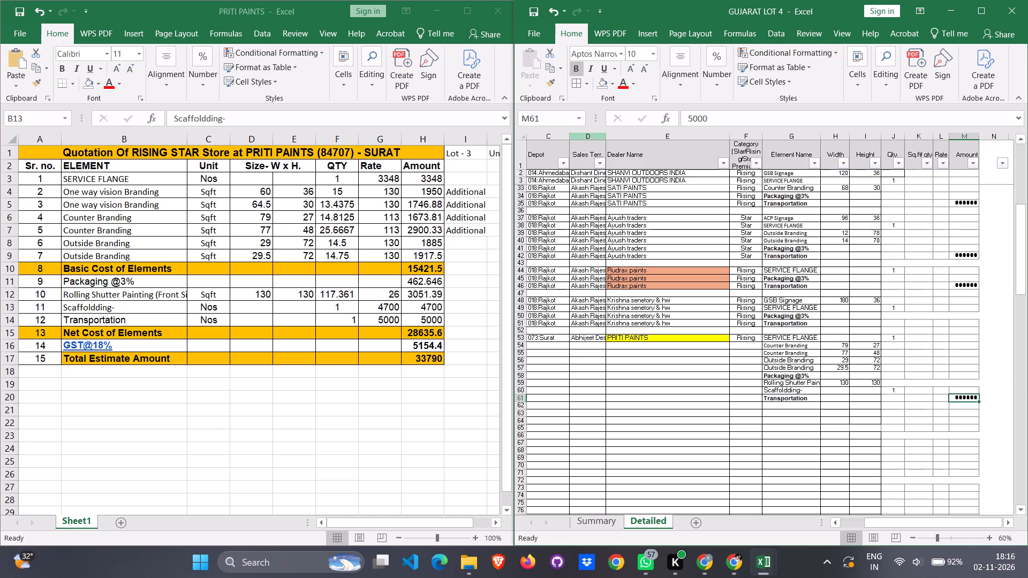
Copy the PRITI PAINTS dealer details from A53:F53 down through row 61 of the Detailed sheet, and save.
{"action": "scroll", "coordinate": [570, 366], "scroll_direction": "right", "scroll_amount": 2}
{"action": "scroll", "coordinate": [568, 359], "scroll_direction": "down", "scroll_amount": 1}
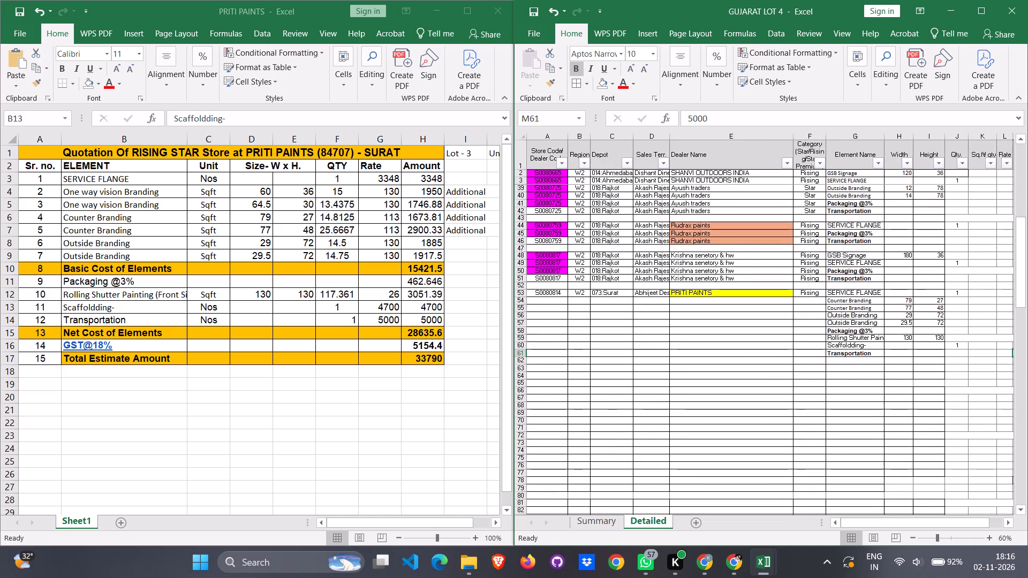
{"action": "left_click", "coordinate": [550, 293]}
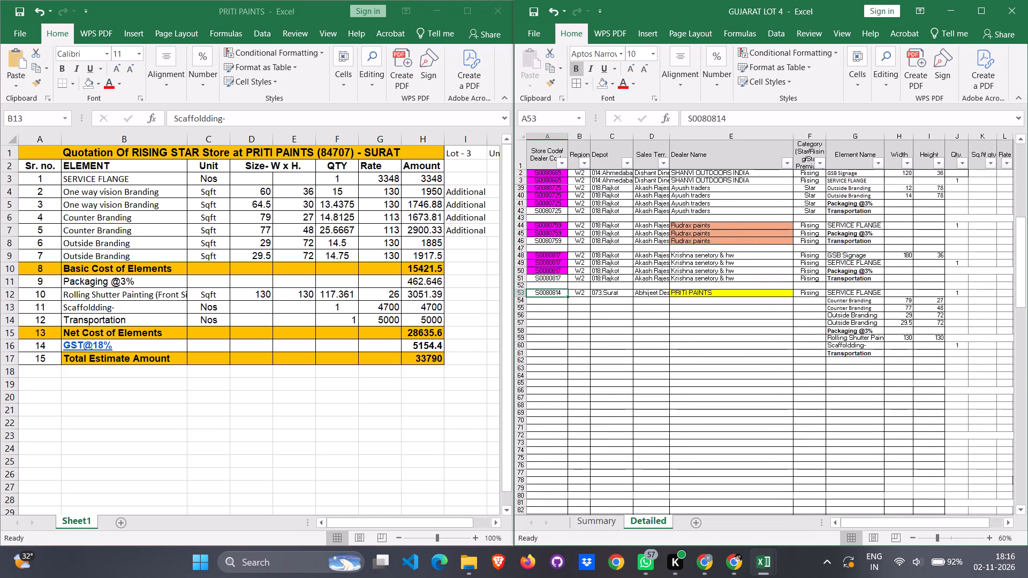
{"action": "key", "text": "shift+Right"}
{"action": "key", "text": "shift+Right"}
{"action": "key", "text": "shift+Right"}
{"action": "key", "text": "shift+Right"}
{"action": "key", "text": "shift+Right"}
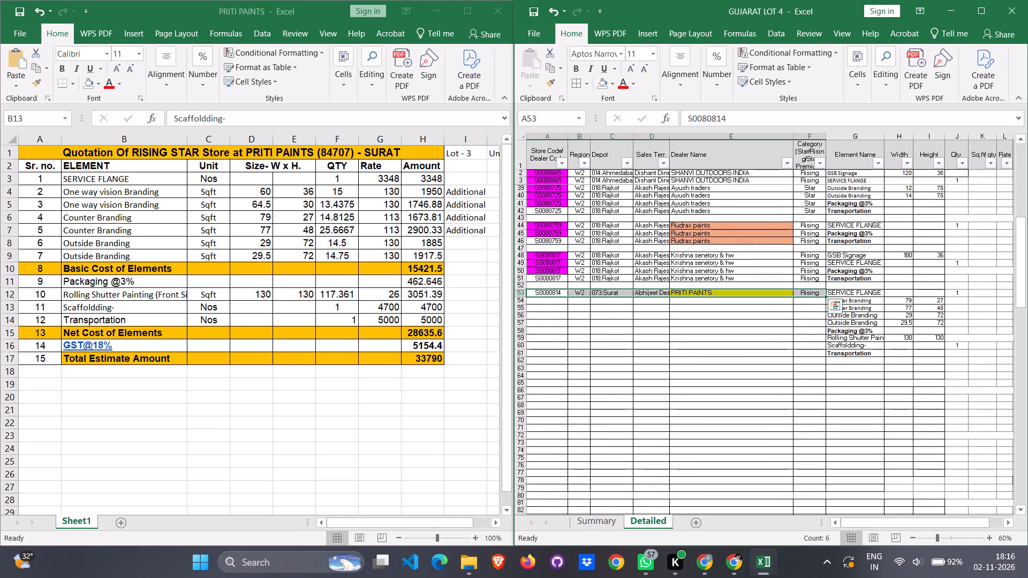
{"action": "key", "text": "ctrl+c"}
{"action": "key", "text": "shift+Down"}
{"action": "key", "text": "shift+Down"}
{"action": "key", "text": "shift+Down"}
{"action": "key", "text": "shift+Down"}
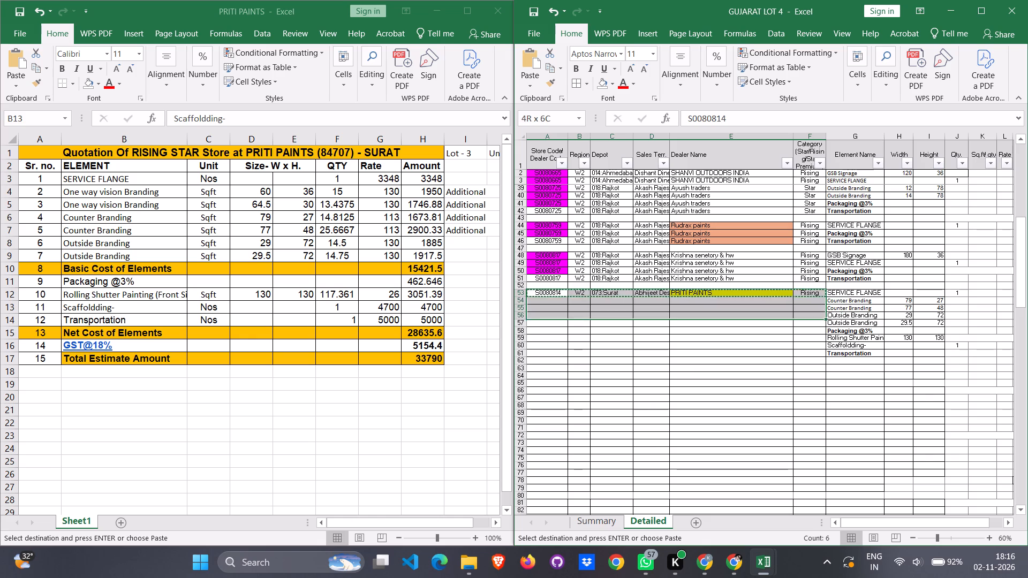
{"action": "key", "text": "shift+Down"}
{"action": "key", "text": "shift+Down"}
{"action": "key", "text": "shift+Down"}
{"action": "key", "text": "shift+Down"}
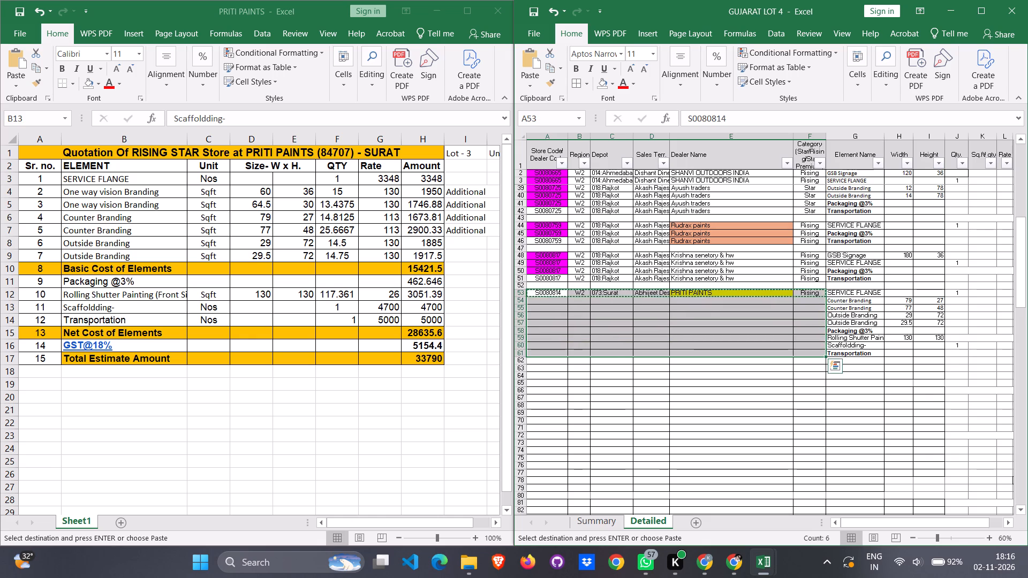
{"action": "key", "text": "ctrl+v"}
{"action": "key", "text": "ctrl+s"}
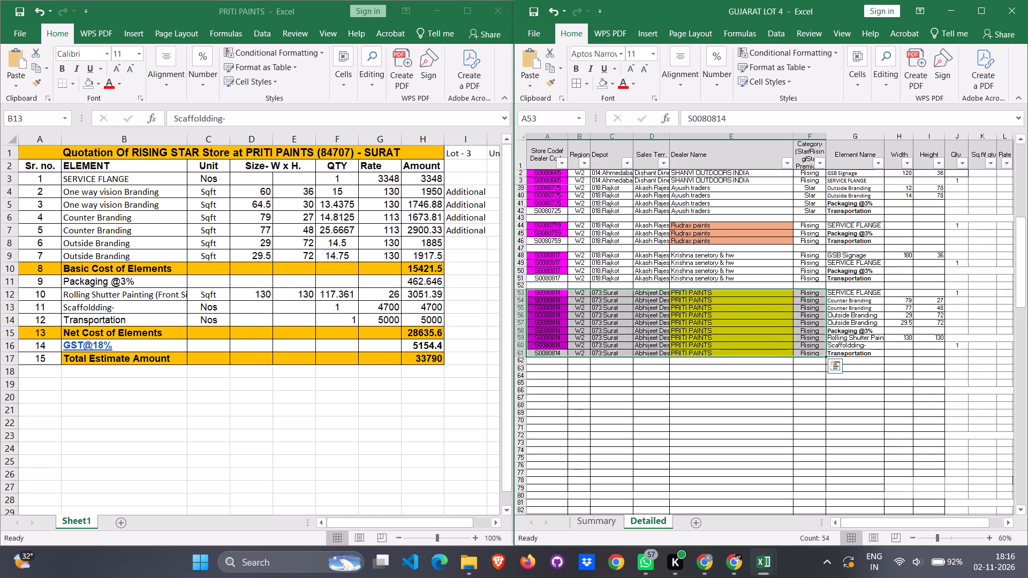
Select A63 in the Detailed sheet for the next dealer and close the PRITI PAINTS estimate.
{"action": "left_click", "coordinate": [539, 369]}
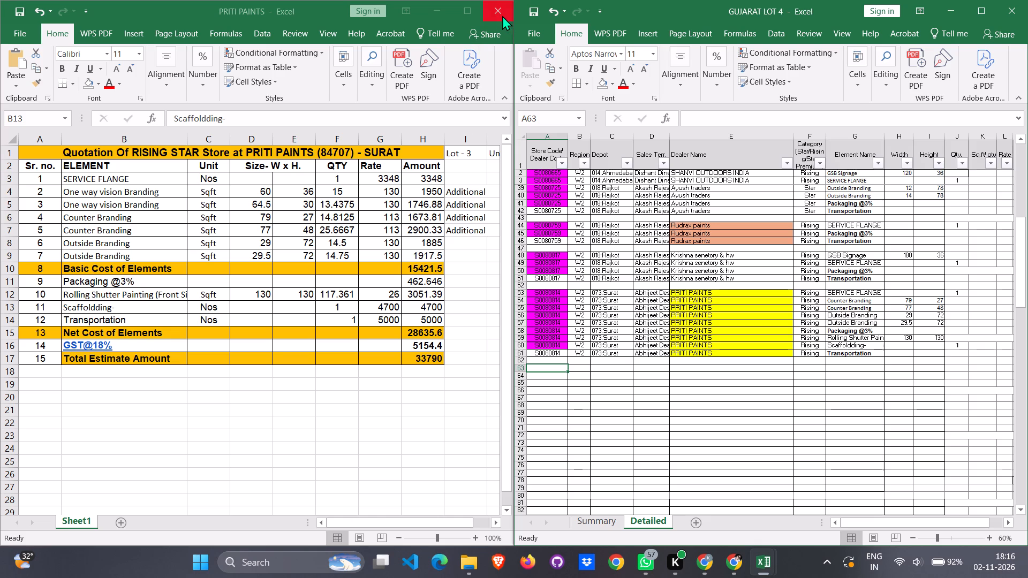
{"action": "left_click", "coordinate": [500, 13]}
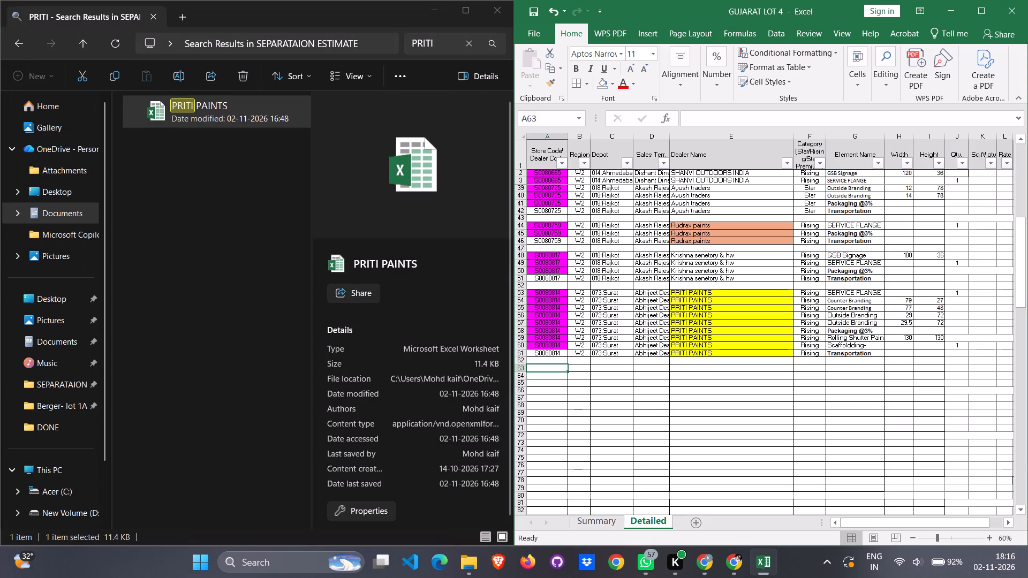
Copy the KULDEVI KRUPA ELECTRICALS SALES & SERVICE details from A17:F17 of the Summary sheet into A63:F63 of the Detailed sheet.
{"action": "left_click", "coordinate": [528, 10]}
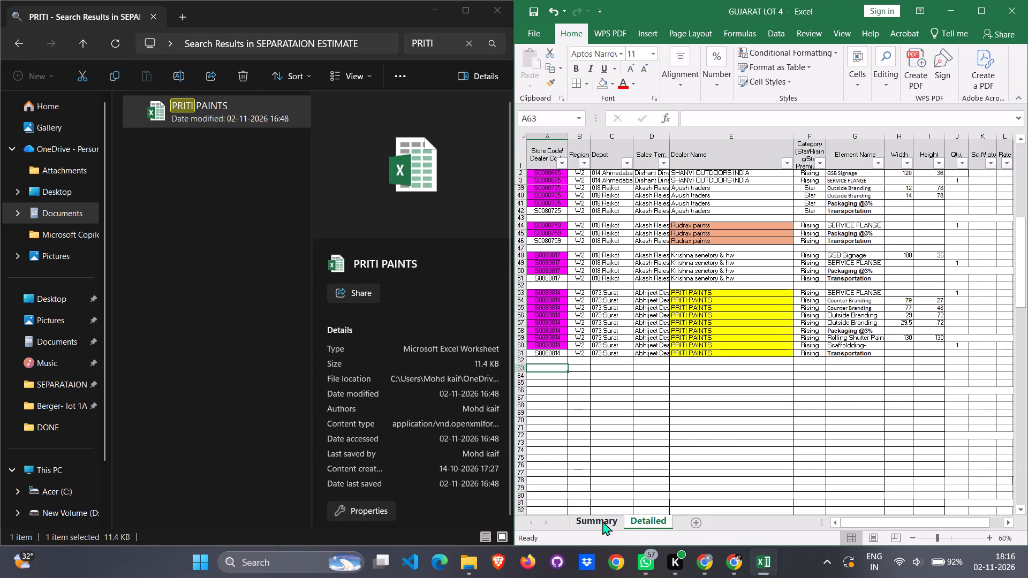
{"action": "left_click", "coordinate": [602, 521]}
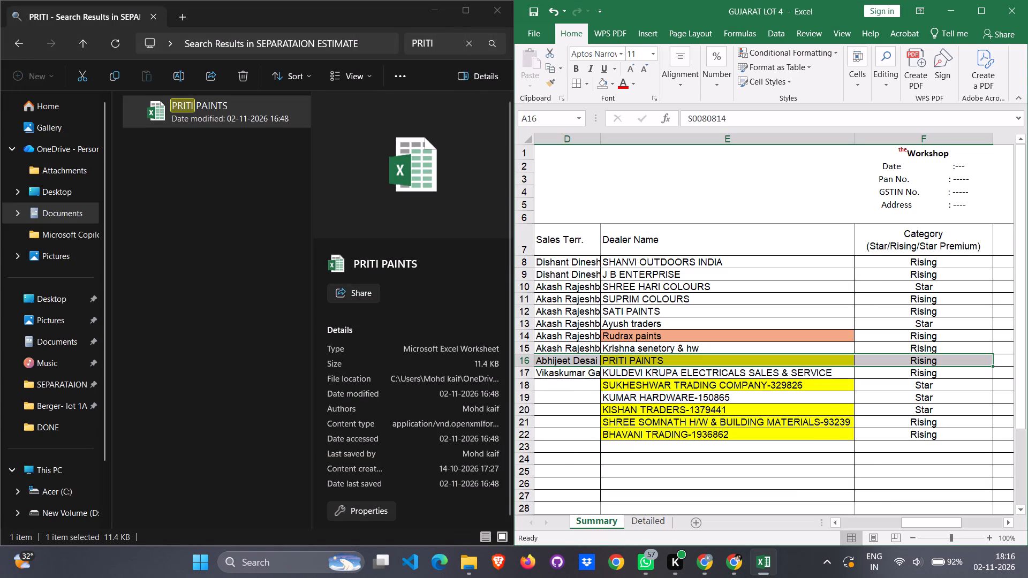
{"action": "left_click", "coordinate": [624, 375]}
{"action": "key", "text": "Left"}
{"action": "key", "text": "Left"}
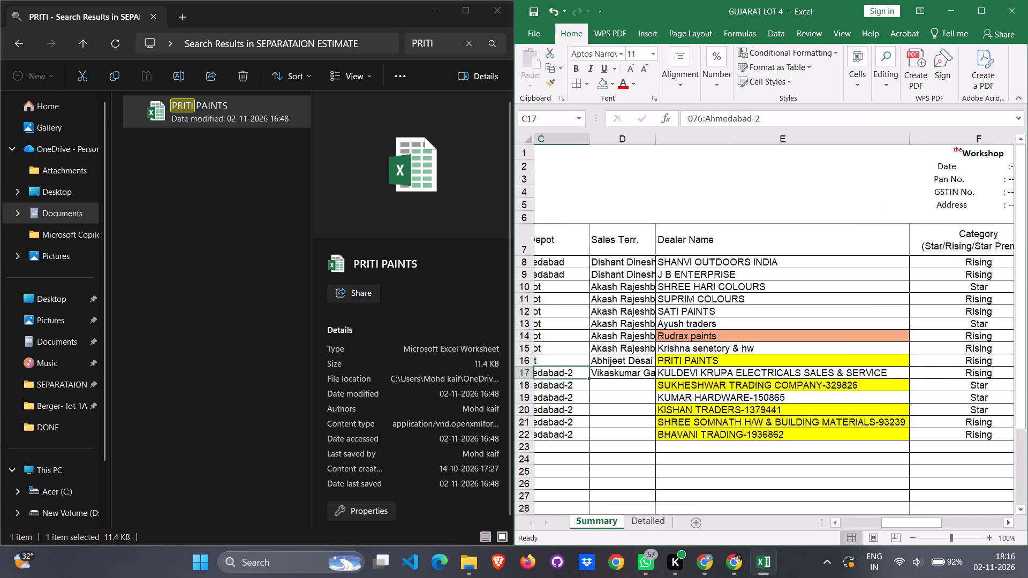
{"action": "key", "text": "Left"}
{"action": "key", "text": "Left"}
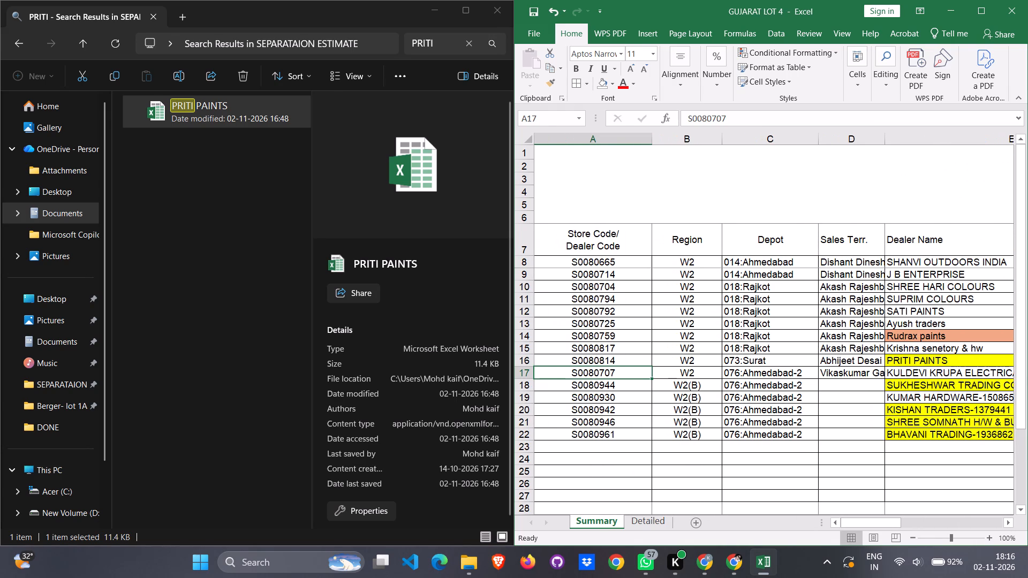
{"action": "key", "text": "shift+Right"}
{"action": "key", "text": "shift+Right"}
{"action": "key", "text": "shift+Right"}
{"action": "key", "text": "shift+Right"}
{"action": "key", "text": "shift+Right"}
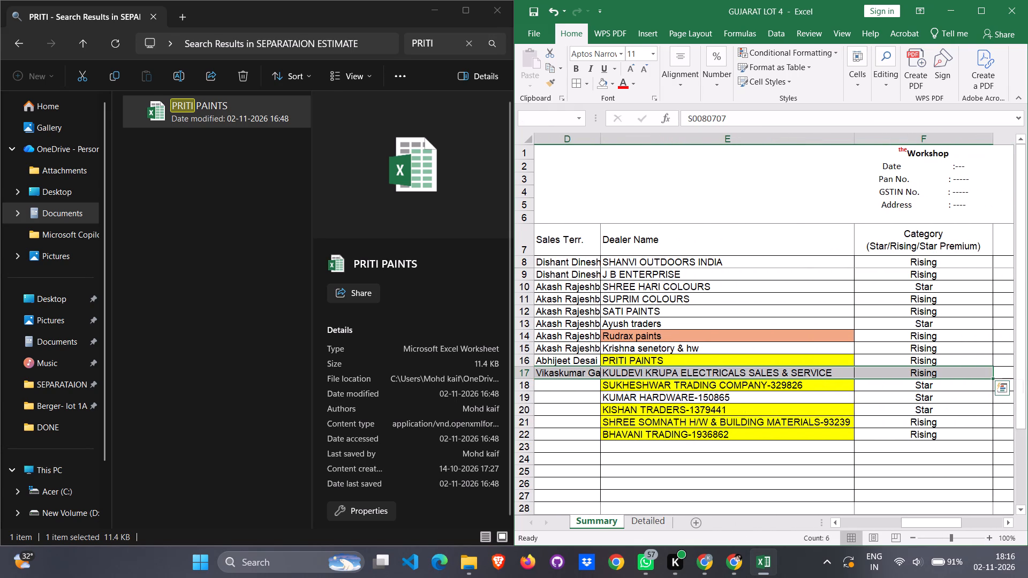
{"action": "key", "text": "ctrl+c"}
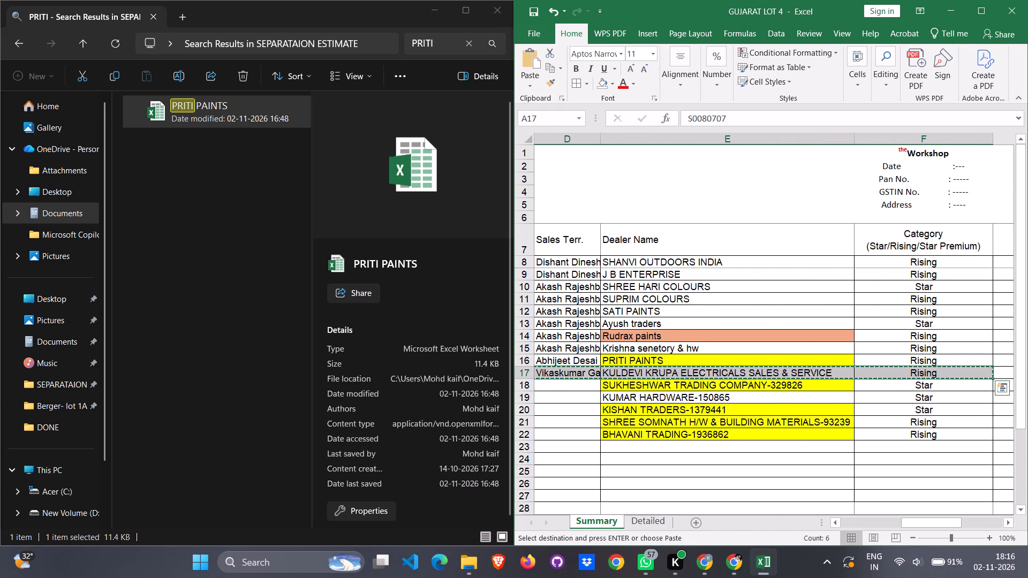
{"action": "left_click", "coordinate": [652, 516]}
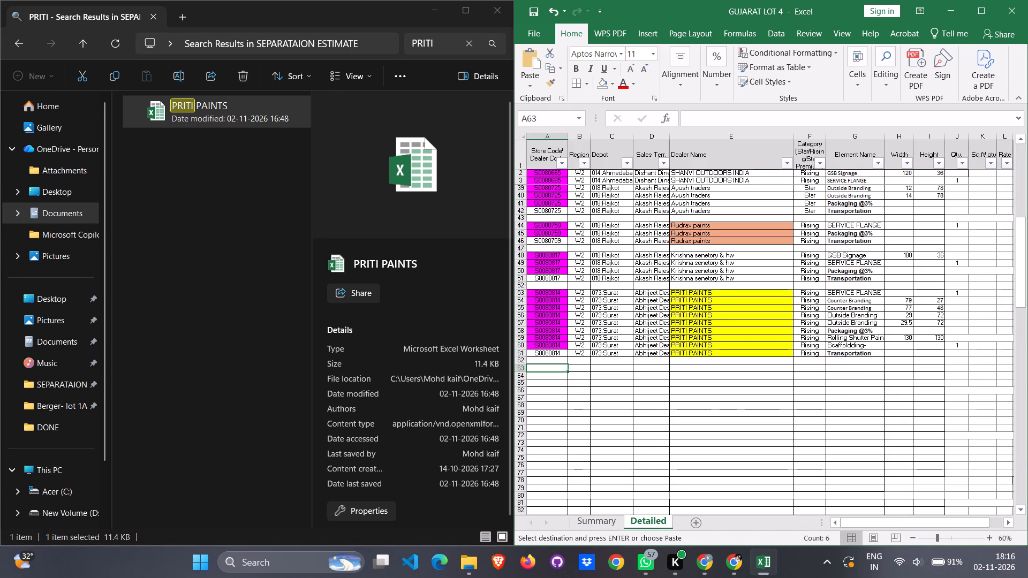
{"action": "key", "text": "ctrl+v"}
{"action": "left_click", "coordinate": [861, 368]}
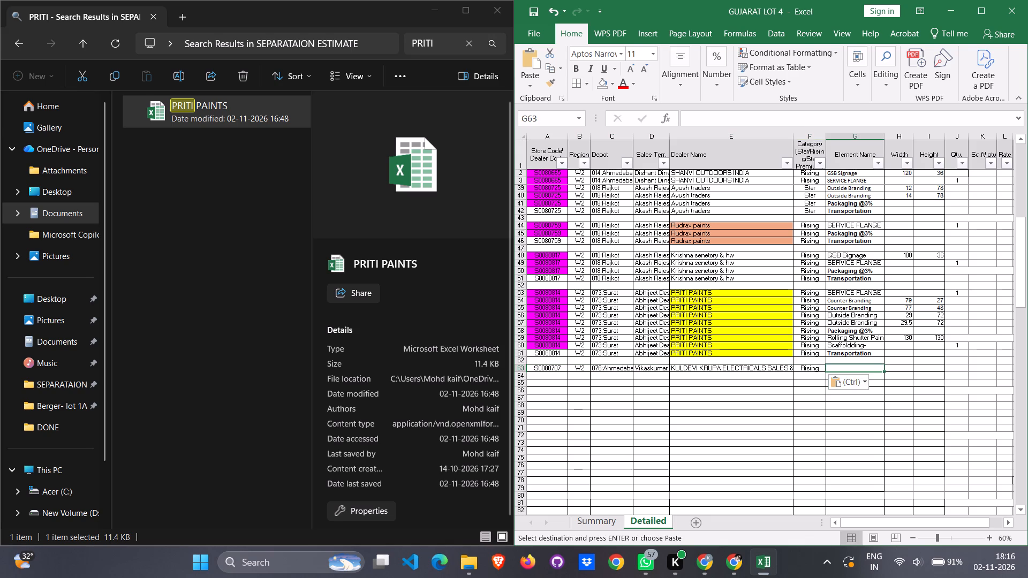
Search the estimate folder for KULDEV, open the KULDEVI KRUPA ELECTRICALS estimate, and place it beside the GUJARAT LOT 4 workbook.
{"action": "left_click", "coordinate": [455, 43]}
{"action": "key", "text": "BackSpace"}
{"action": "key", "text": "BackSpace"}
{"action": "key", "text": "BackSpace"}
{"action": "key", "text": "BackSpace"}
{"action": "key", "text": "BackSpace"}
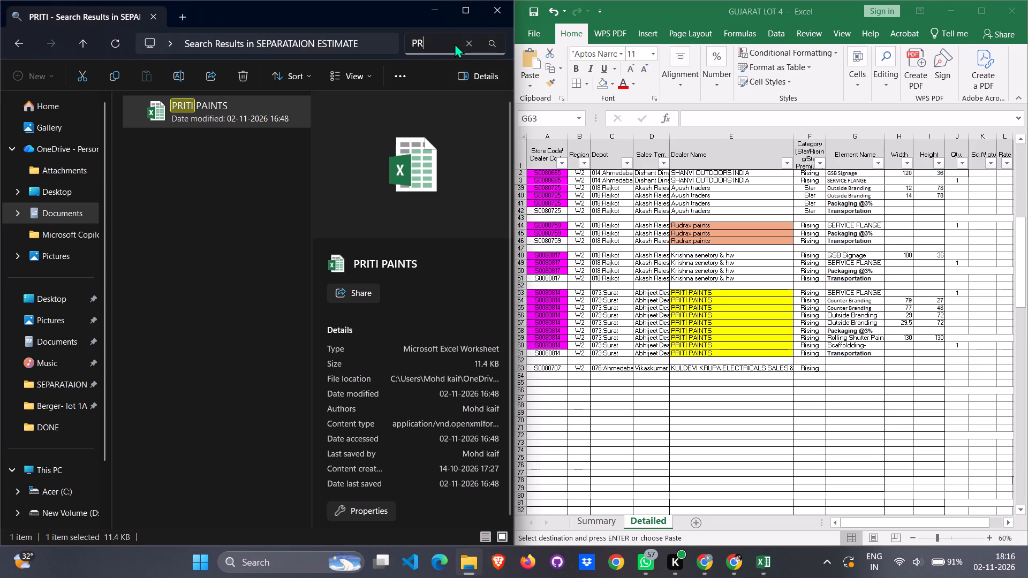
{"action": "key", "text": "BackSpace"}
{"action": "type", "text": "KULDEV"}
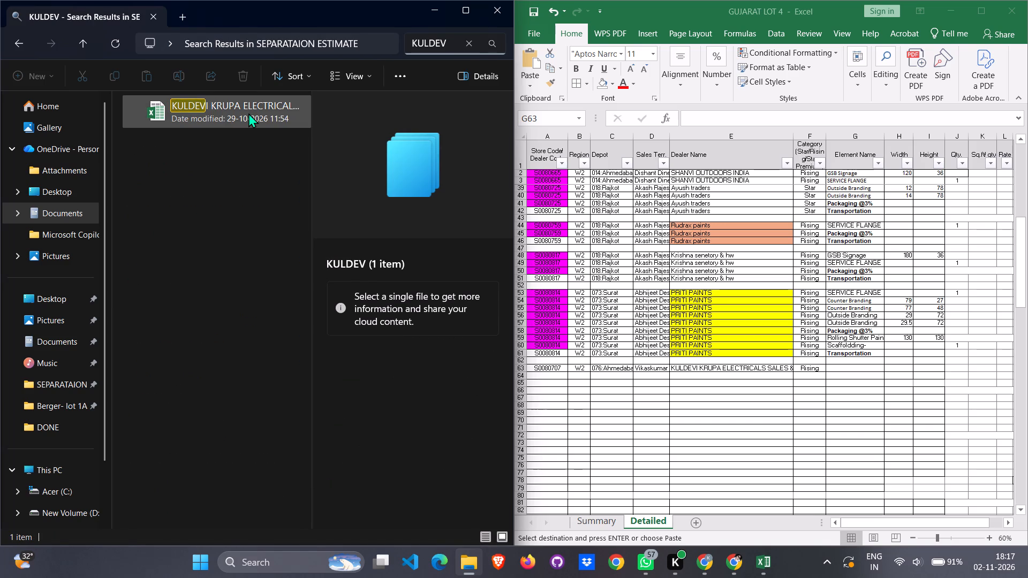
{"action": "double_click", "coordinate": [248, 113]}
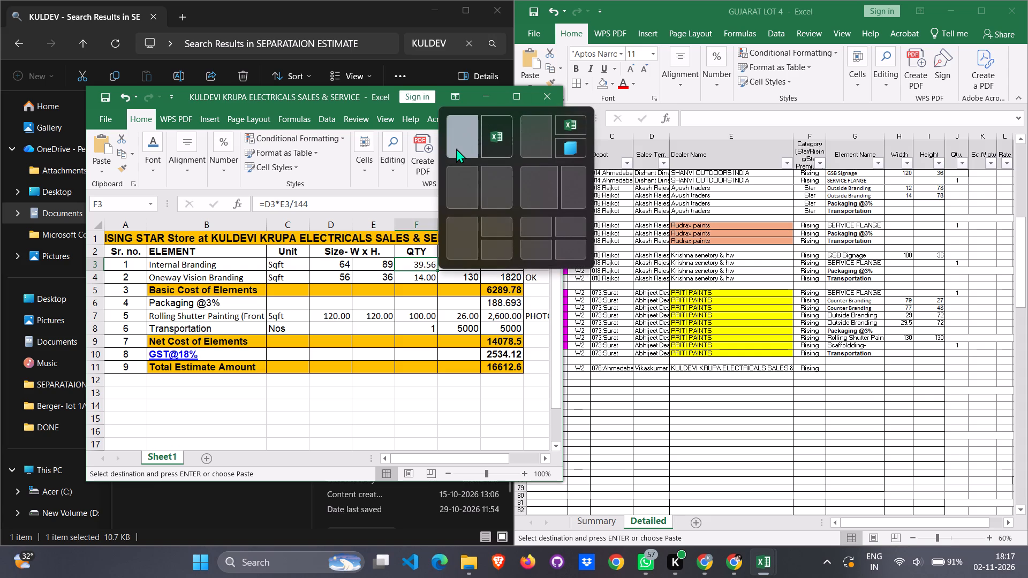
{"action": "left_click", "coordinate": [456, 148]}
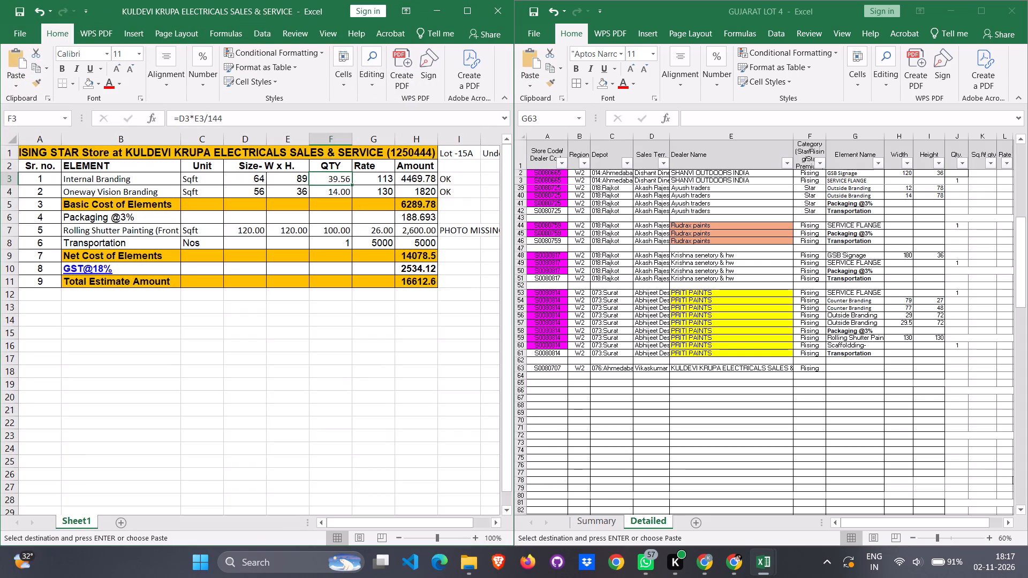
Copy Internal Branding and its 64 × 89 size from the KULDEVI KRUPA estimate into G63 and H63:I63 of the Detailed sheet, and save.
{"action": "left_click", "coordinate": [130, 179]}
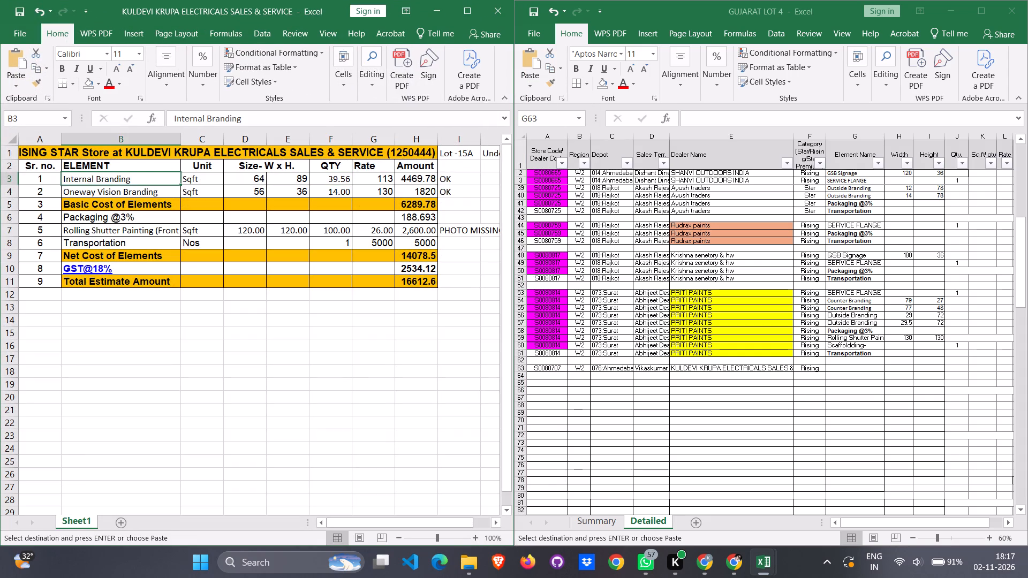
{"action": "key", "text": "ctrl+c"}
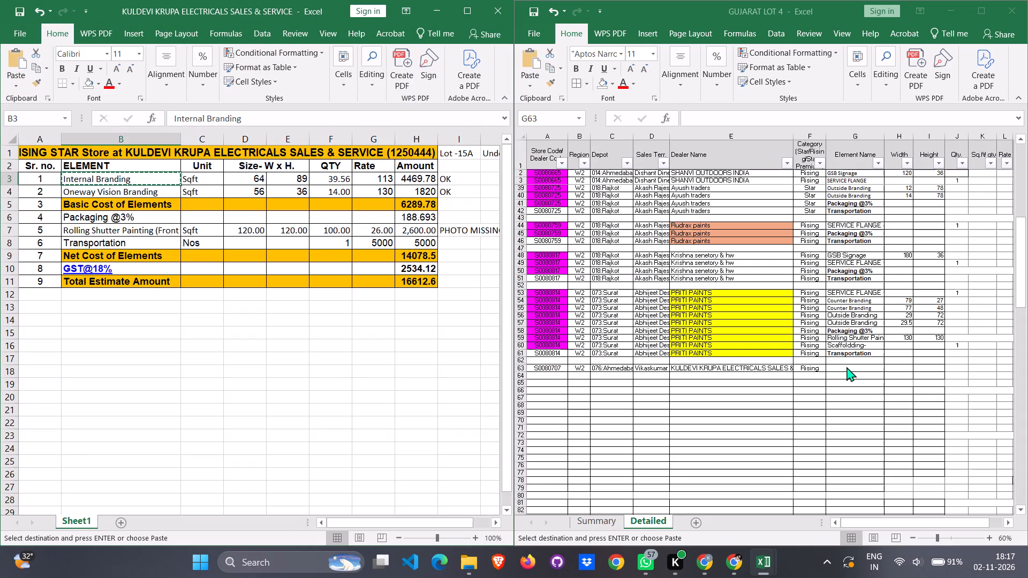
{"action": "left_click", "coordinate": [845, 366]}
{"action": "key", "text": "ctrl+v"}
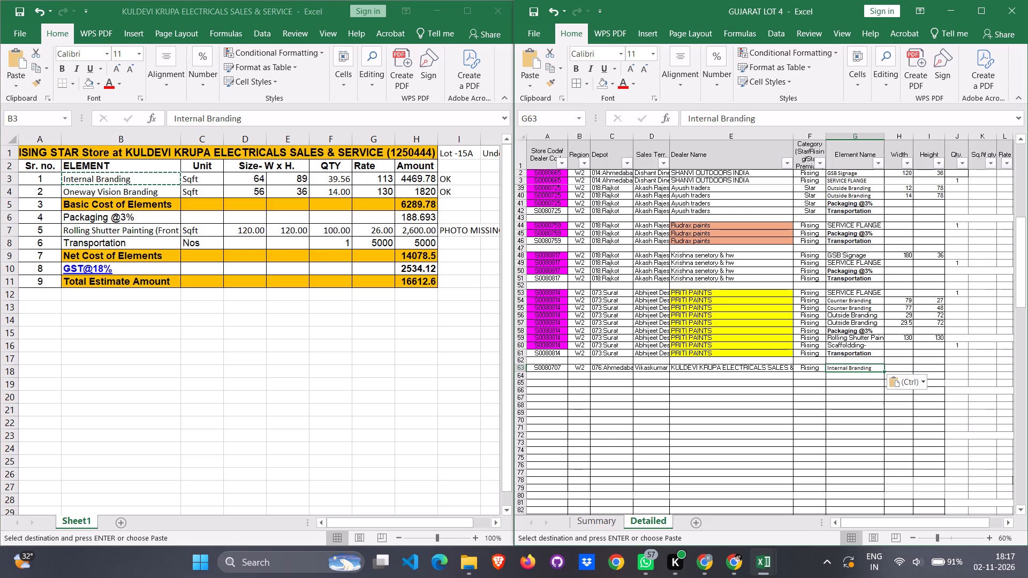
{"action": "double_click", "coordinate": [232, 176]}
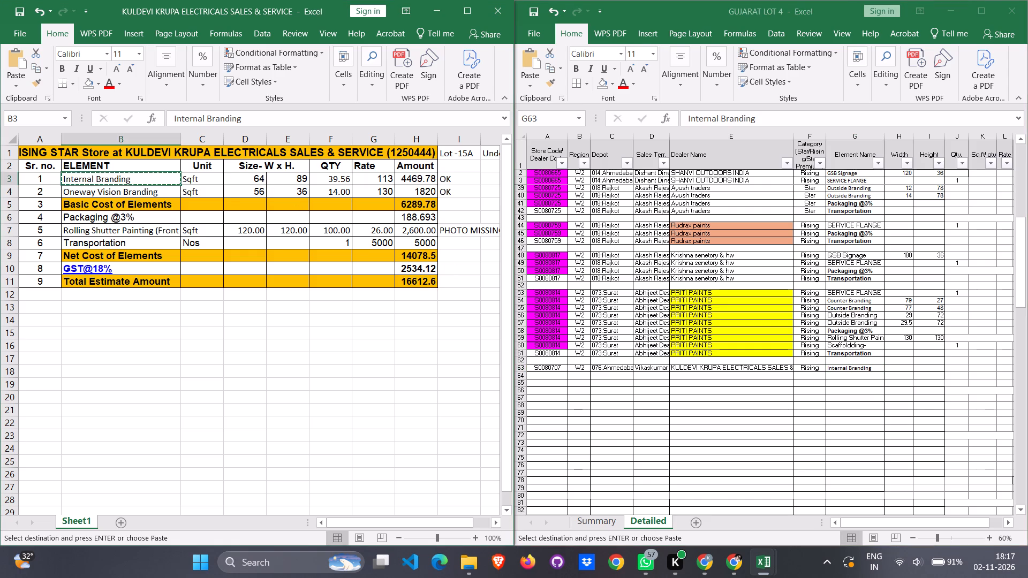
{"action": "key", "text": "shift+Right"}
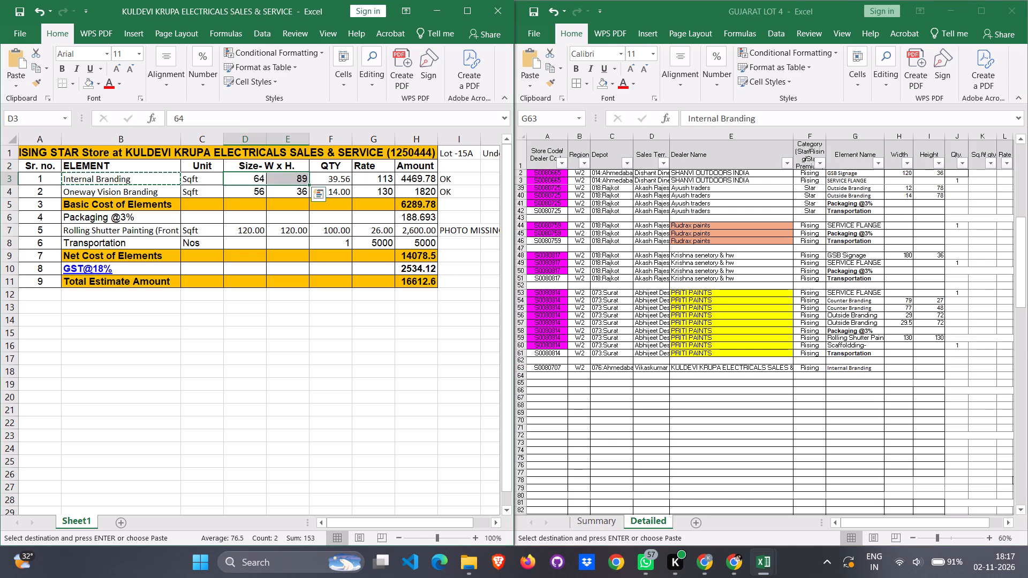
{"action": "key", "text": "ctrl+c"}
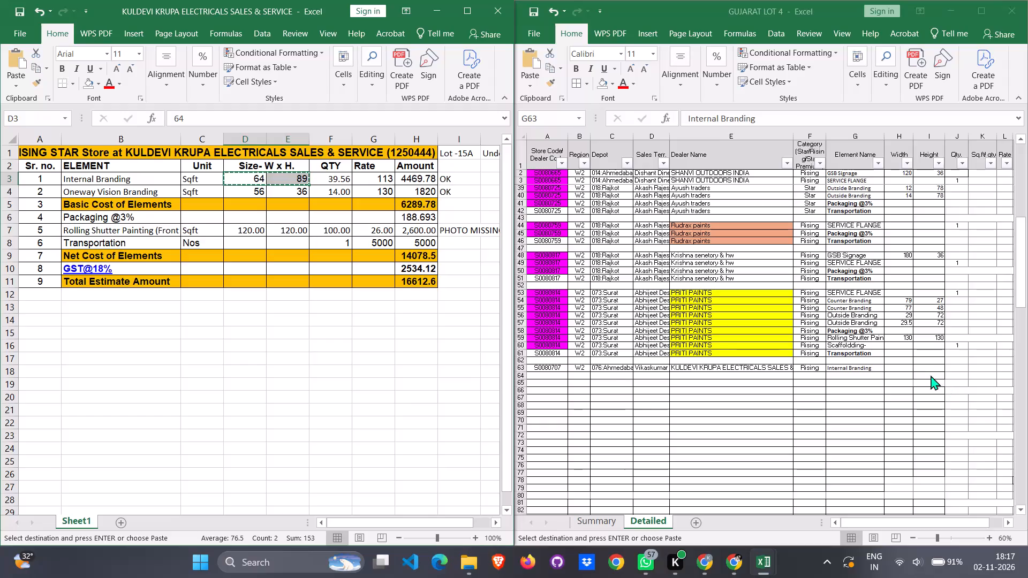
{"action": "double_click", "coordinate": [900, 368]}
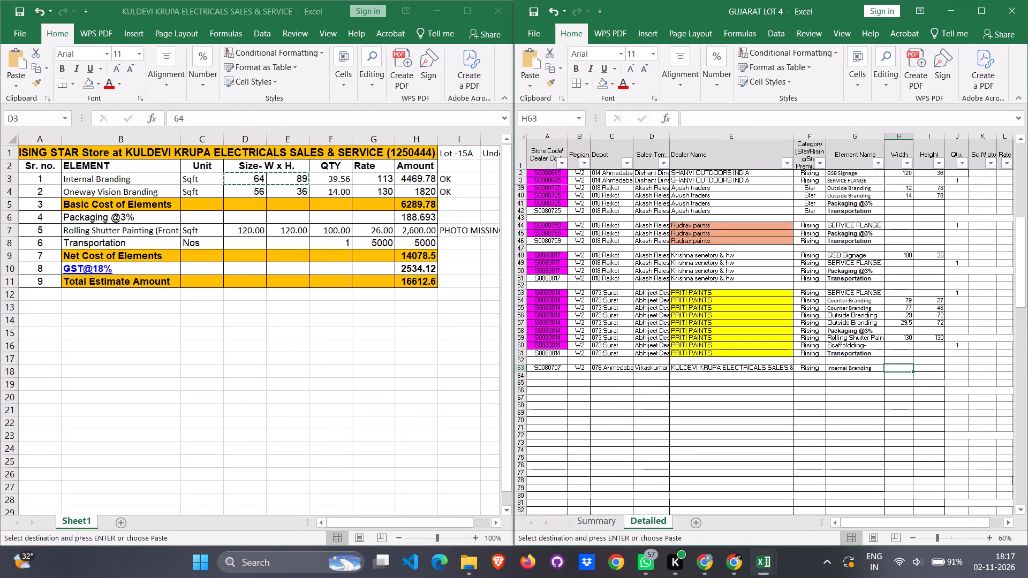
{"action": "key", "text": "ctrl+v"}
{"action": "key", "text": "ctrl+s"}
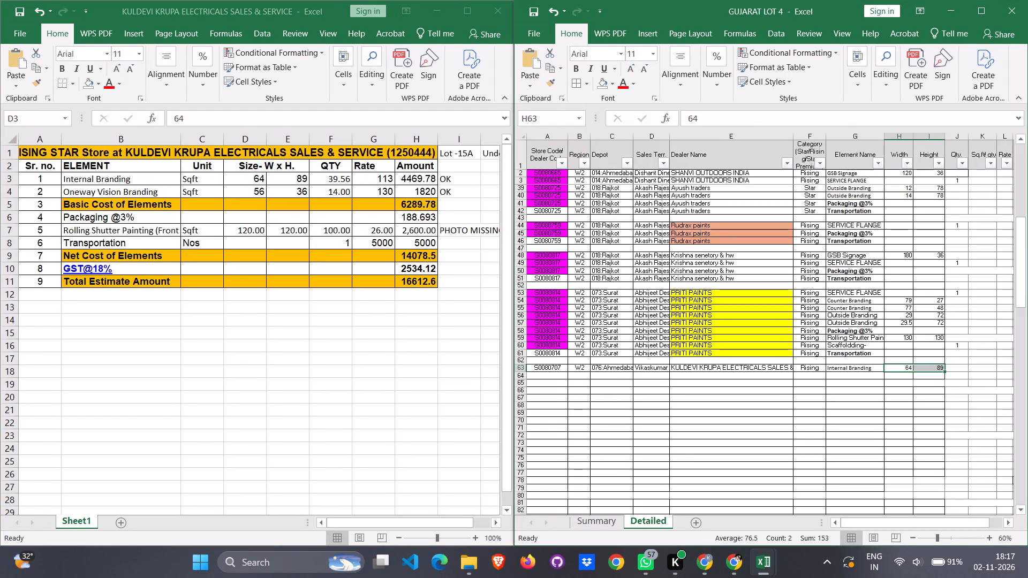
Copy the Packaging @3% element from G58 into G64 of the Detailed sheet.
{"action": "left_click", "coordinate": [853, 331]}
{"action": "key", "text": "ctrl+c"}
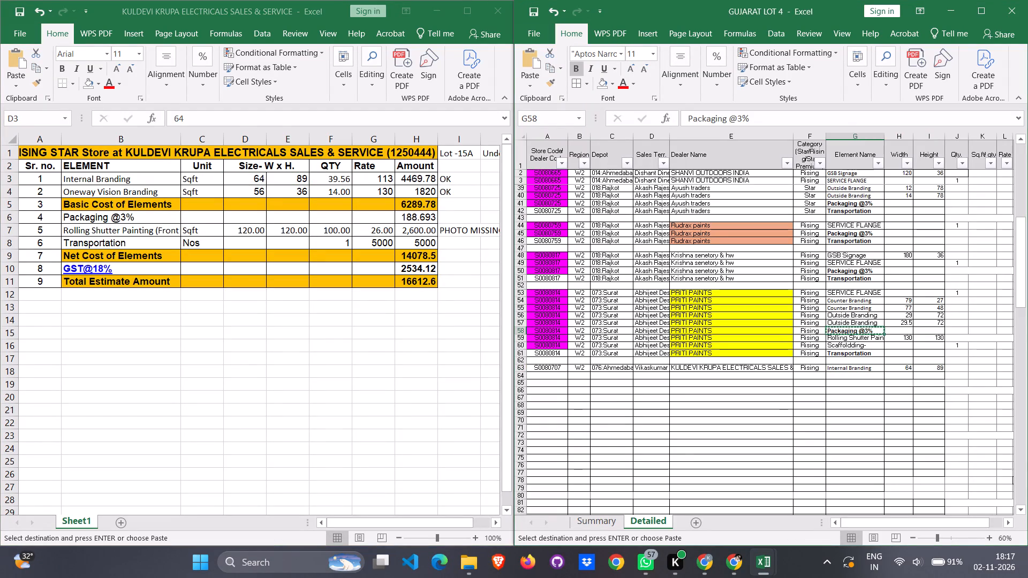
{"action": "left_click", "coordinate": [851, 375]}
{"action": "key", "text": "ctrl+v"}
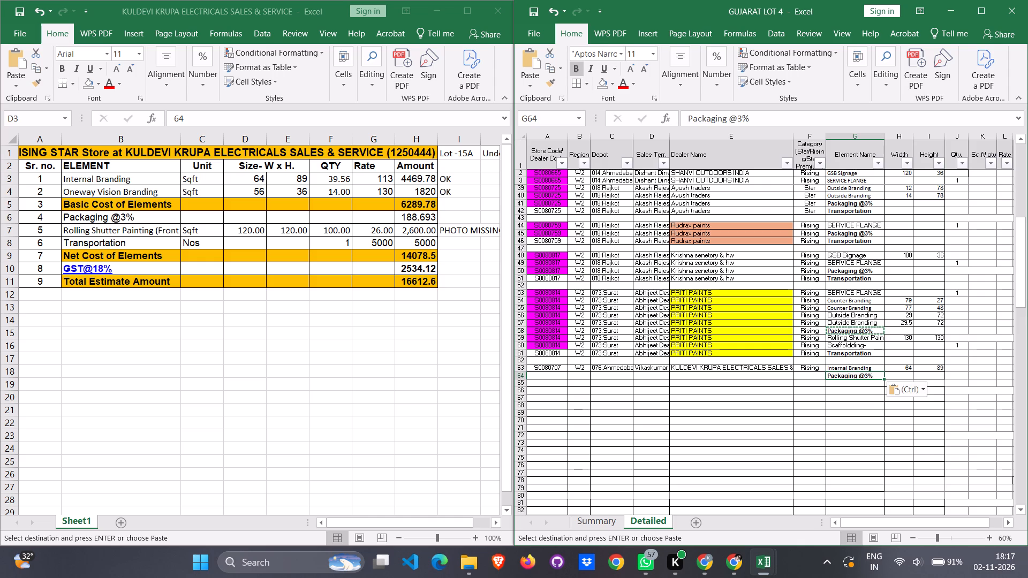
Copy the element name Rolling Shutter Painting (Front Side) from B7 of the estimate into G65 of the Detailed sheet.
{"action": "double_click", "coordinate": [128, 230]}
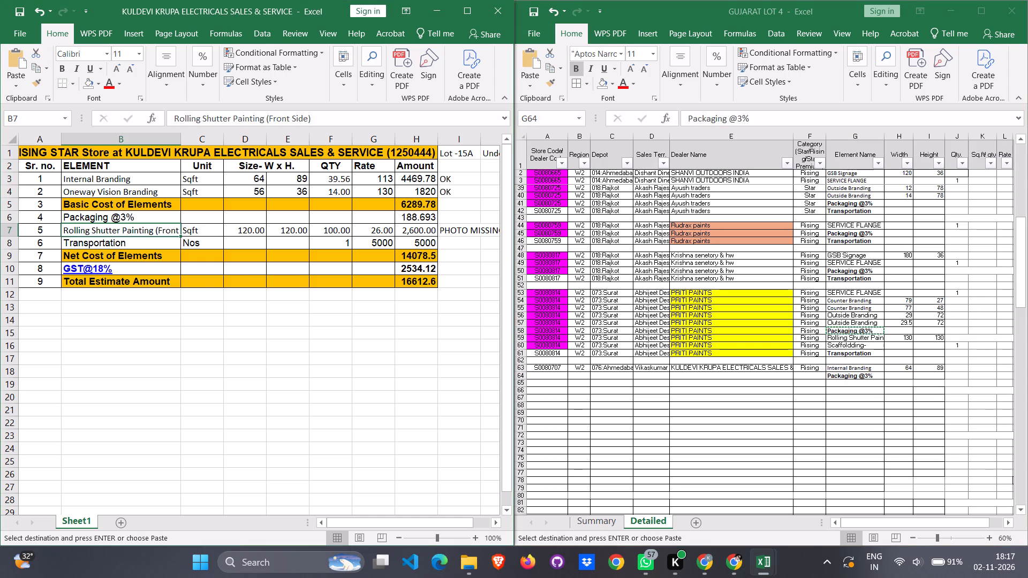
{"action": "key", "text": "ctrl+c"}
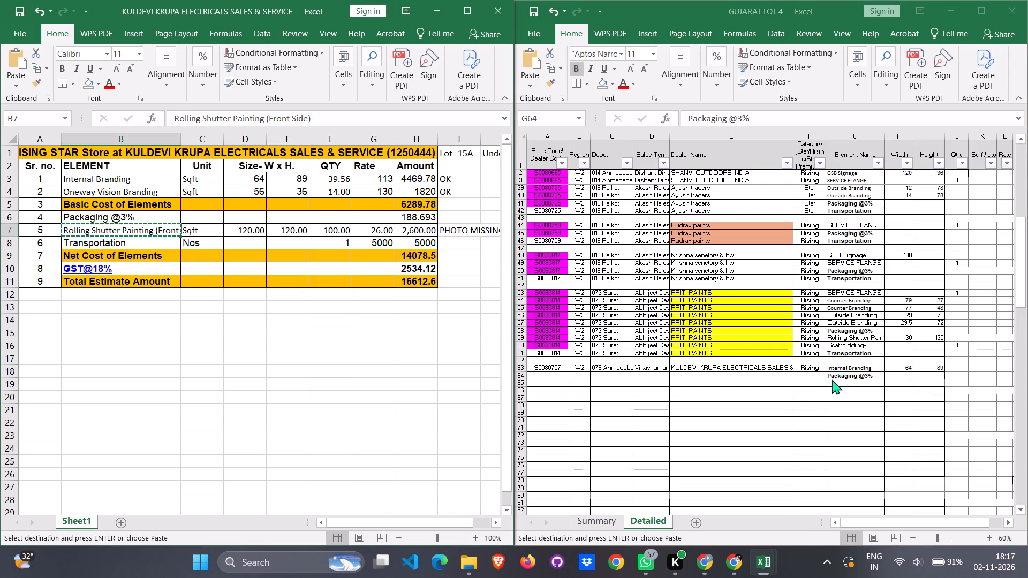
{"action": "double_click", "coordinate": [844, 381]}
{"action": "key", "text": "ctrl+v"}
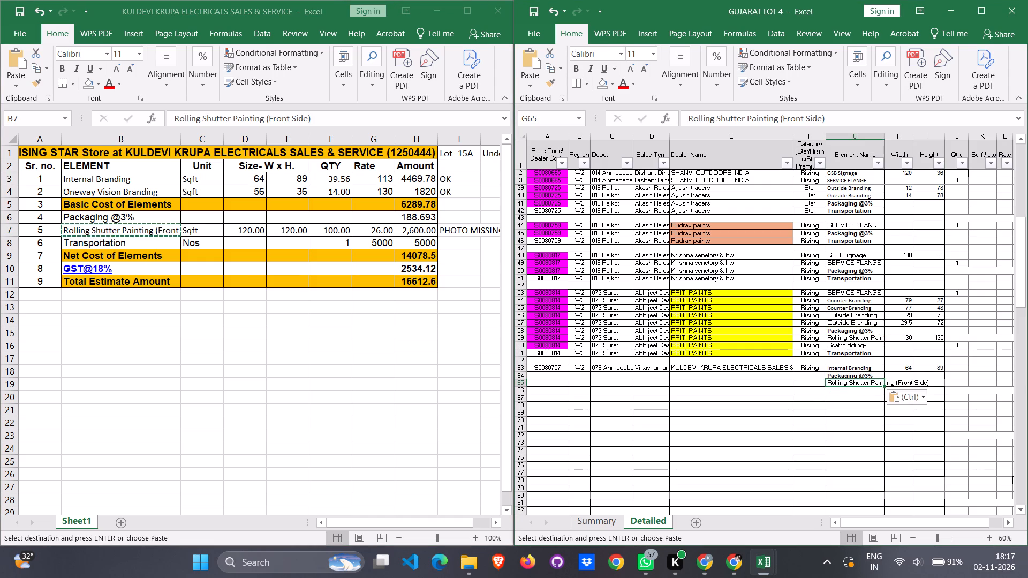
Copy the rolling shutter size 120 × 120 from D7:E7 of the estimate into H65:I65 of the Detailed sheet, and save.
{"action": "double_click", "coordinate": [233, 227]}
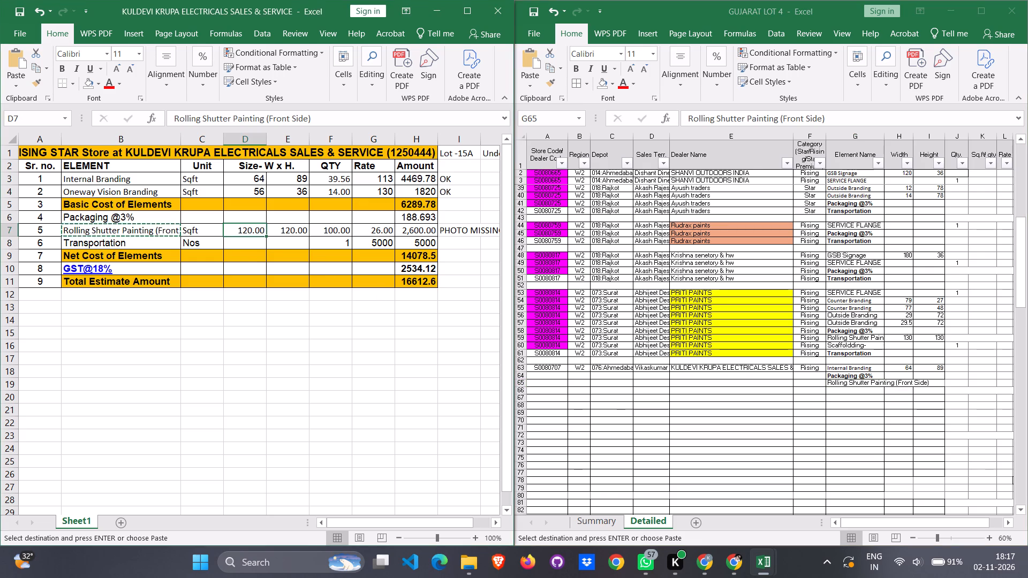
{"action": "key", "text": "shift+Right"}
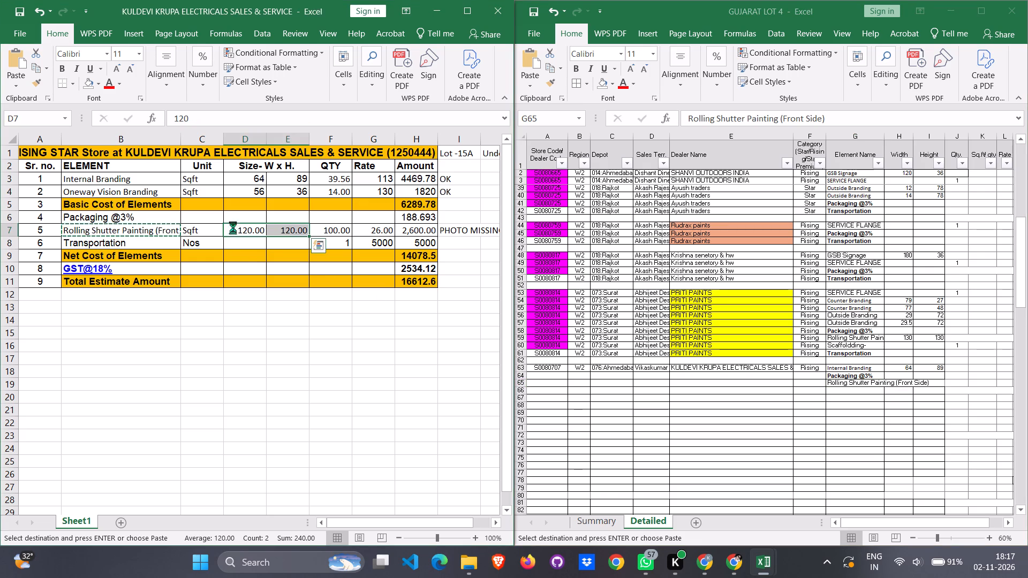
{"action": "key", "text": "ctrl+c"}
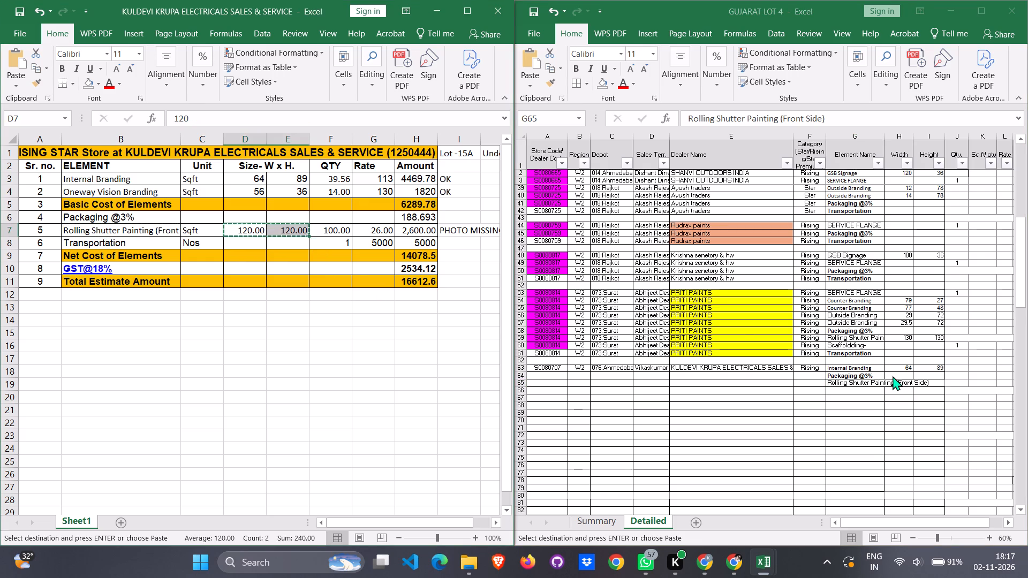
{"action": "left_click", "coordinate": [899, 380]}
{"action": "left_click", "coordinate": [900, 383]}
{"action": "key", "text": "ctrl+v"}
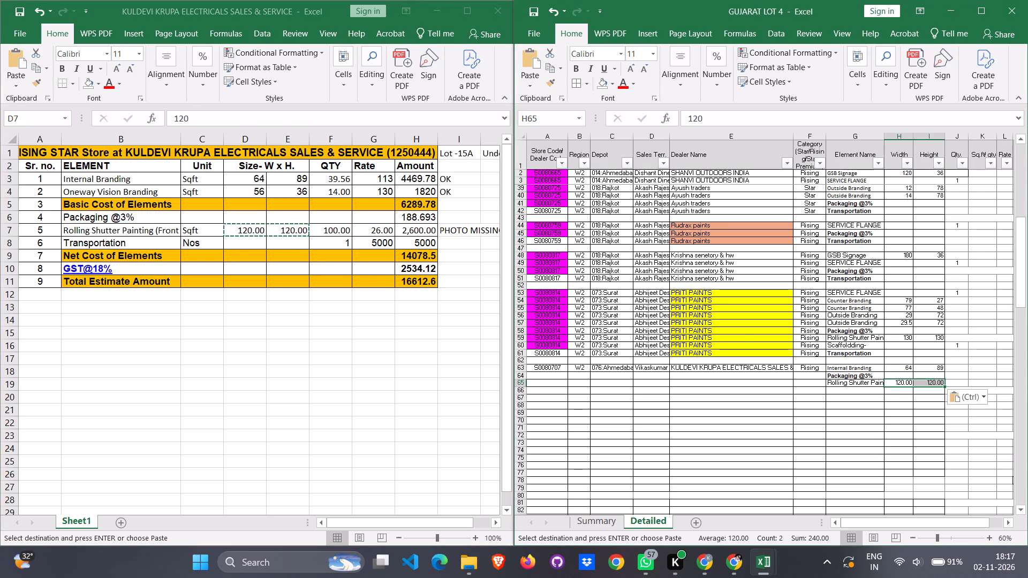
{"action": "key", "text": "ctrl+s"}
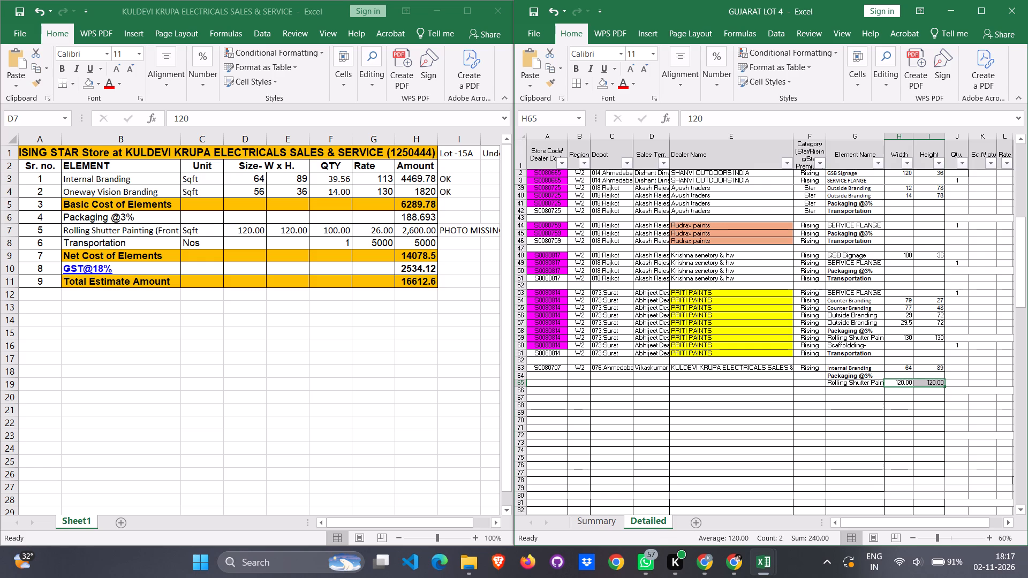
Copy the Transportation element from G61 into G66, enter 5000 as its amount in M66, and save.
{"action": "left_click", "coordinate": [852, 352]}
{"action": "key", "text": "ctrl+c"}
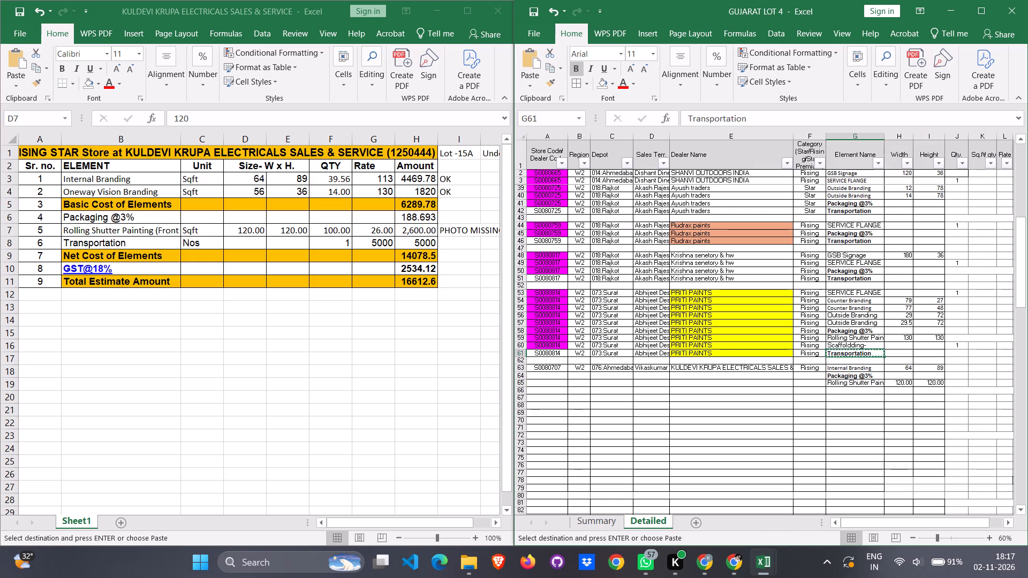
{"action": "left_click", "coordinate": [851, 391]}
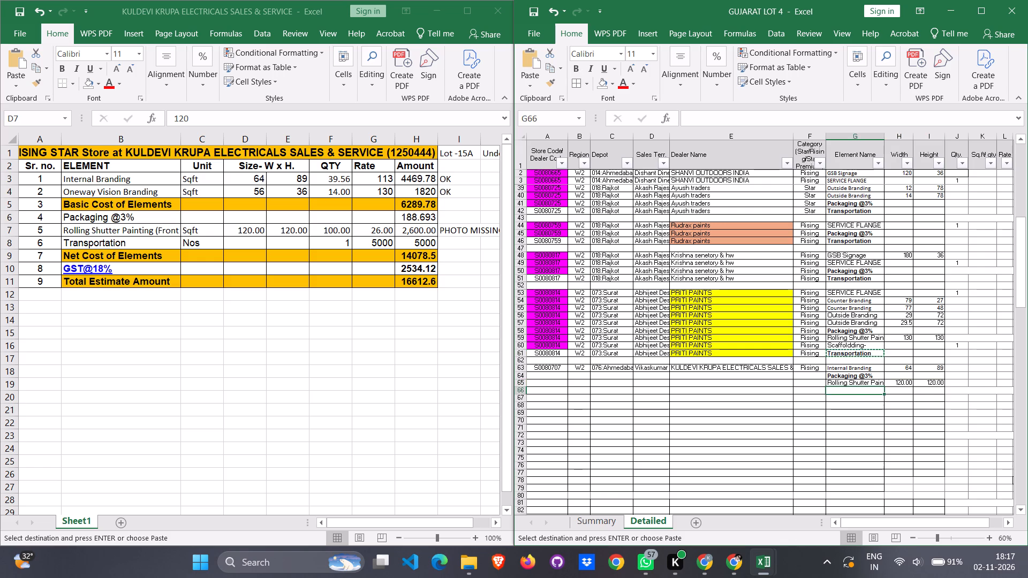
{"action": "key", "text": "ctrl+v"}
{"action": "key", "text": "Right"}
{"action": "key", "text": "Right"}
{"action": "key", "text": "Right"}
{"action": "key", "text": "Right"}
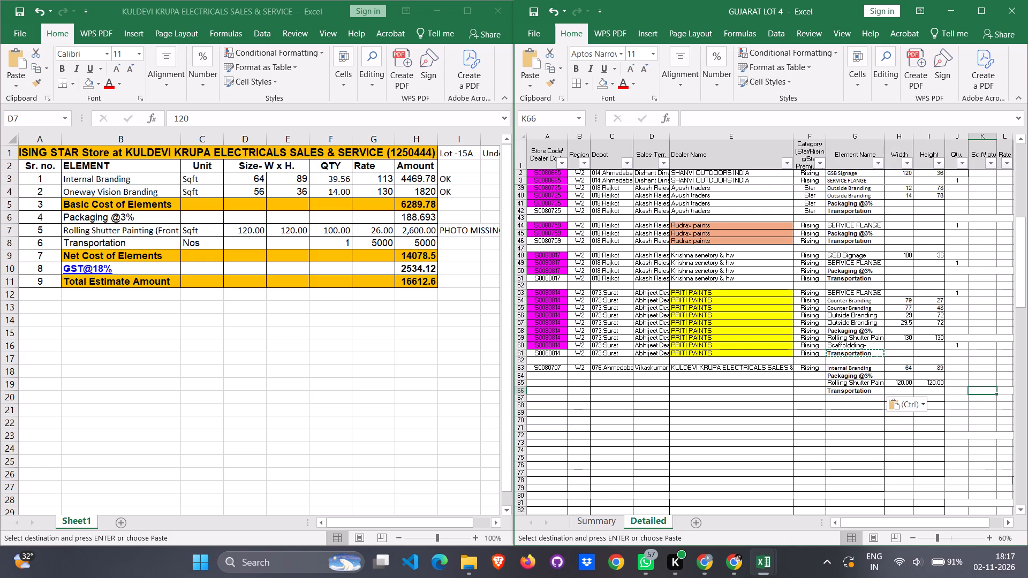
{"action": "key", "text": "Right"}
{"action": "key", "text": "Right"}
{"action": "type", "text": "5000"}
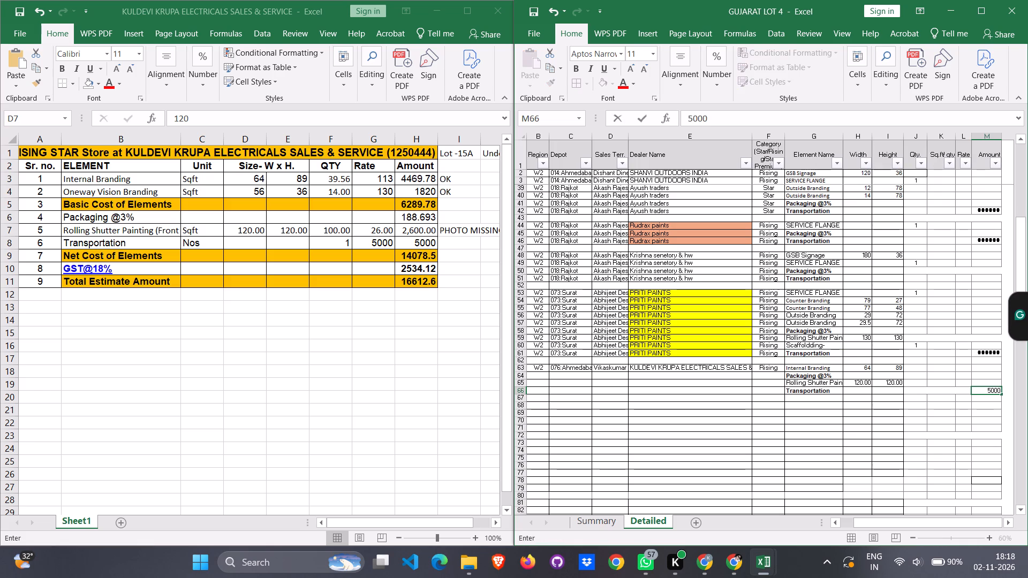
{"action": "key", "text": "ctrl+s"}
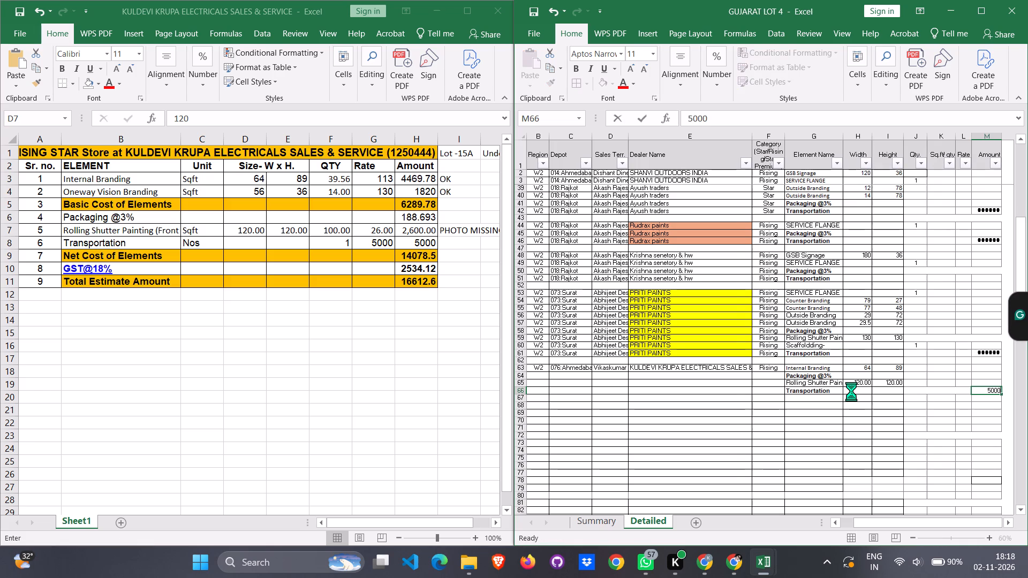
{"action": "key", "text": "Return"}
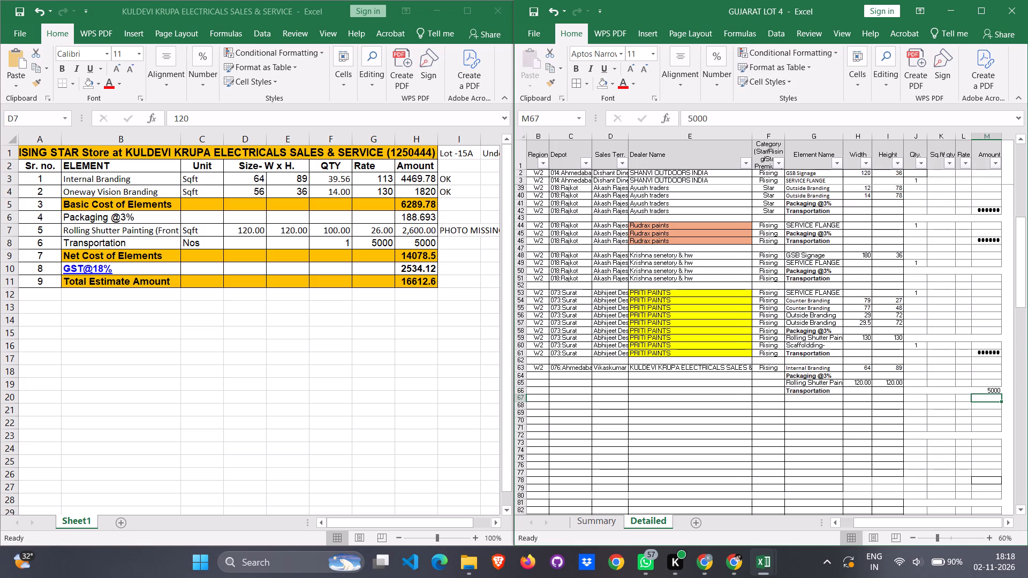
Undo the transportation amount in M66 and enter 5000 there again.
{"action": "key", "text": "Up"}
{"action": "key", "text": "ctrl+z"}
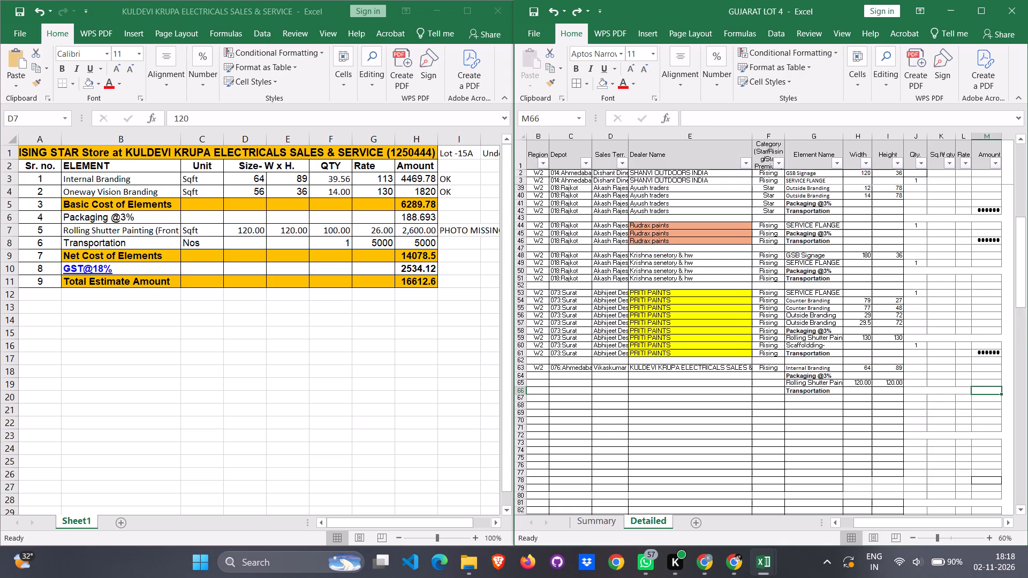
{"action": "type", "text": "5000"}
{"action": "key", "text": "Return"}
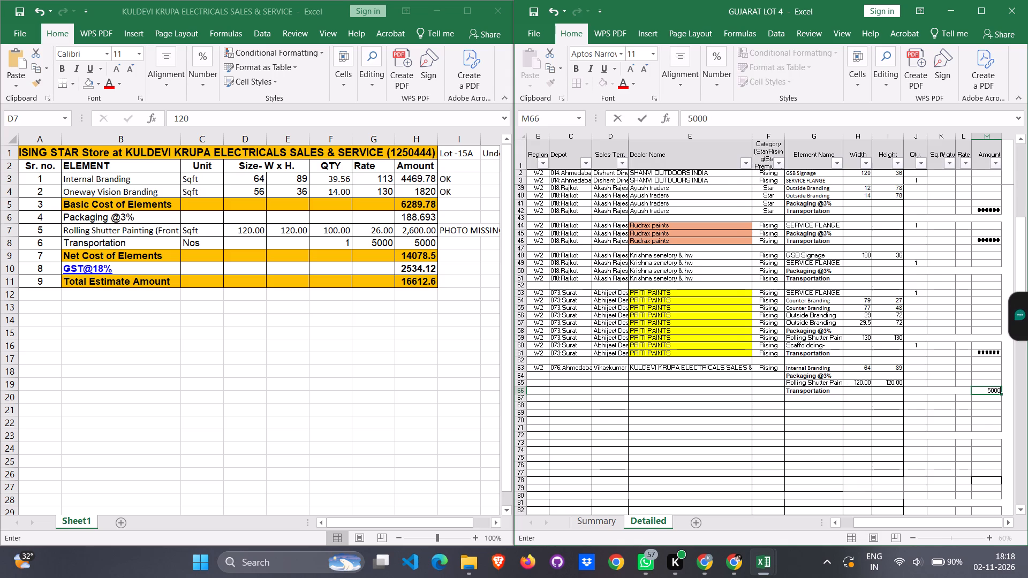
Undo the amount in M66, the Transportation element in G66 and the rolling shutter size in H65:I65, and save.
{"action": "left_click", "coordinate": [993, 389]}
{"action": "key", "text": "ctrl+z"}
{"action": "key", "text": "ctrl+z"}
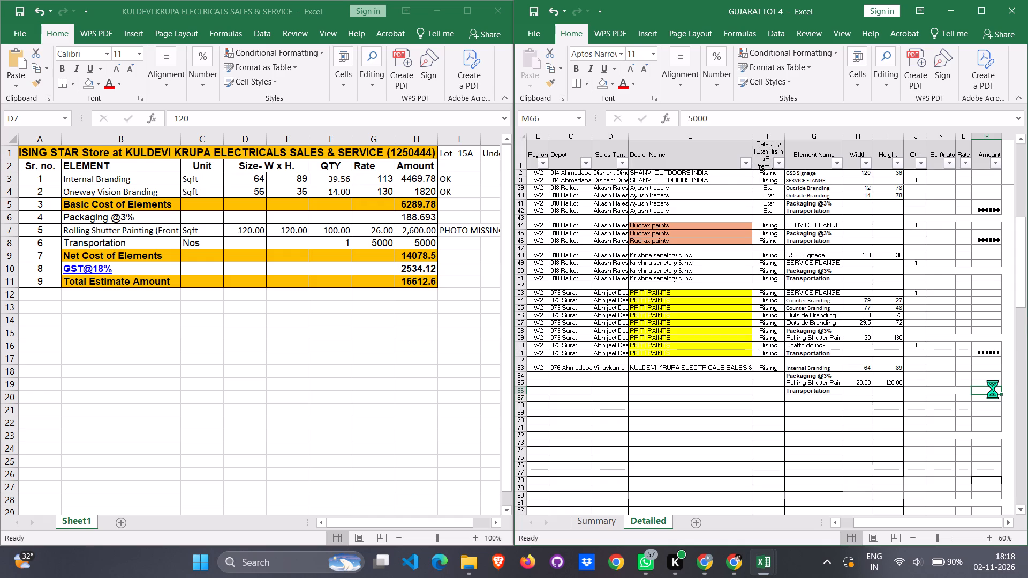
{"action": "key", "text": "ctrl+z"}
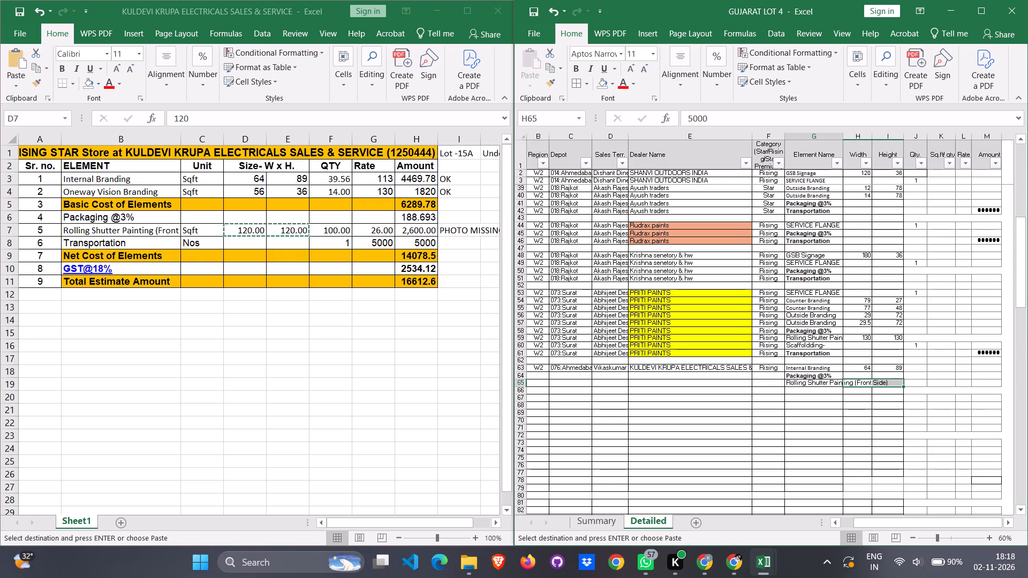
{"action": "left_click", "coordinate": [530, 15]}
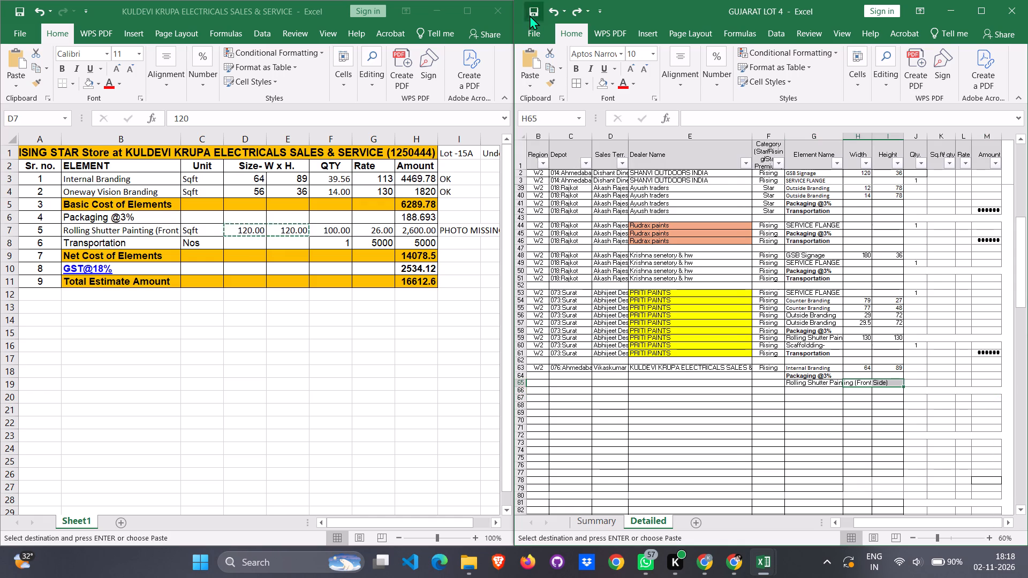
Copy the 120 × 120 rolling shutter size from D7:E7 of the estimate into H65:I65 of the Detailed sheet, and save.
{"action": "left_click", "coordinate": [246, 229]}
{"action": "key", "text": "ctrl+c"}
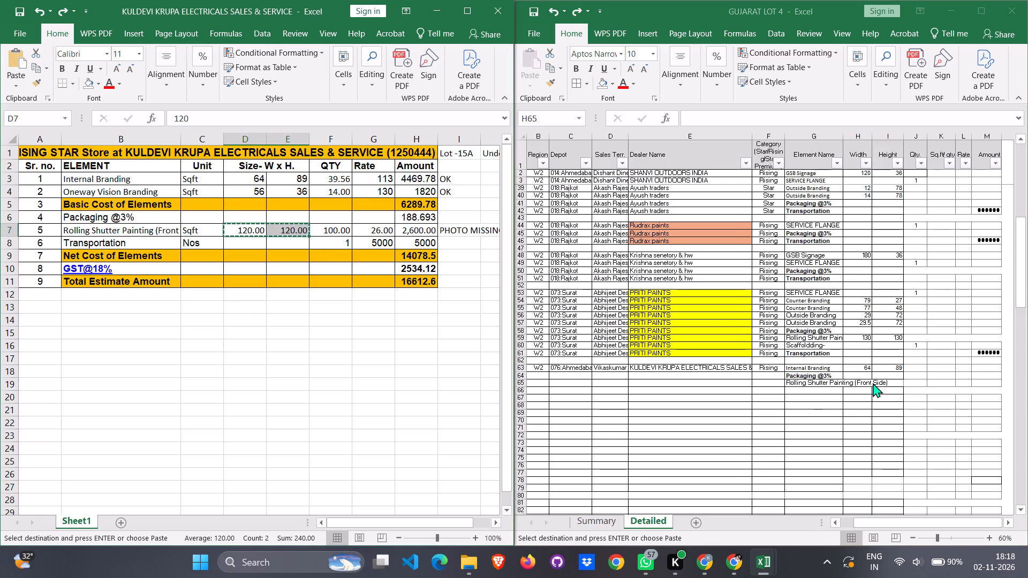
{"action": "left_click", "coordinate": [855, 382]}
{"action": "left_click", "coordinate": [857, 381]}
{"action": "left_click", "coordinate": [857, 381]}
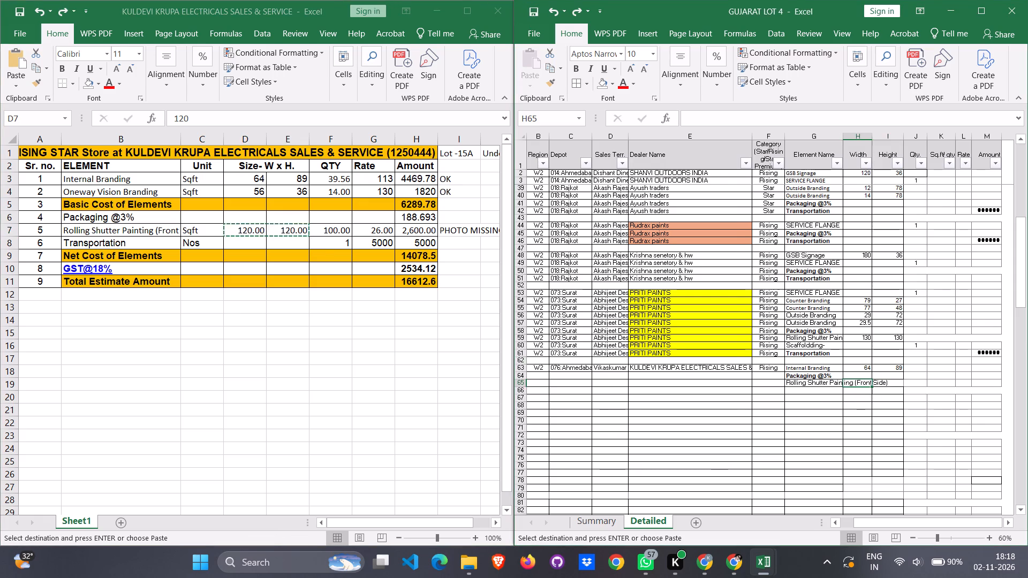
{"action": "key", "text": "ctrl+v"}
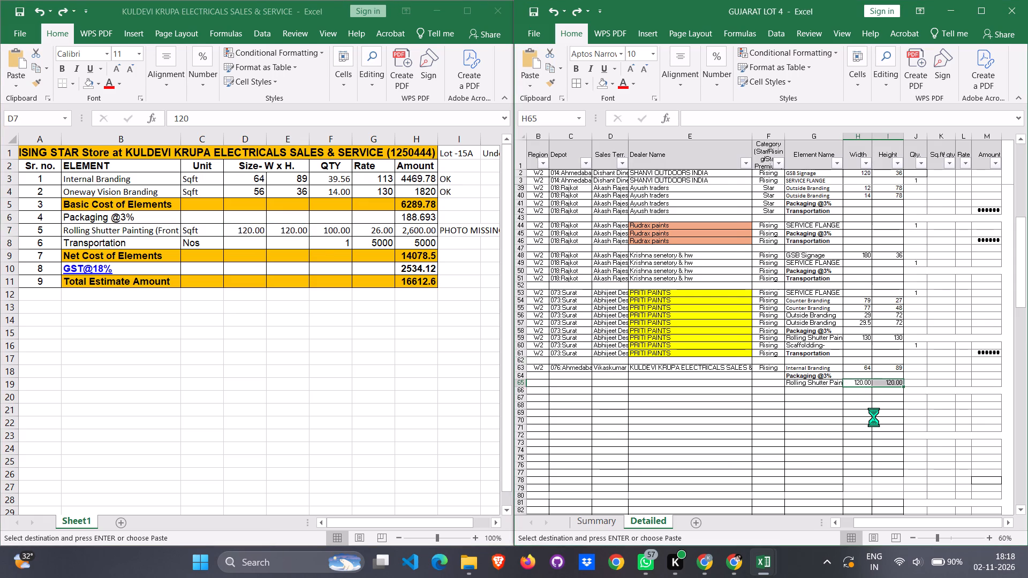
{"action": "key", "text": "ctrl+s"}
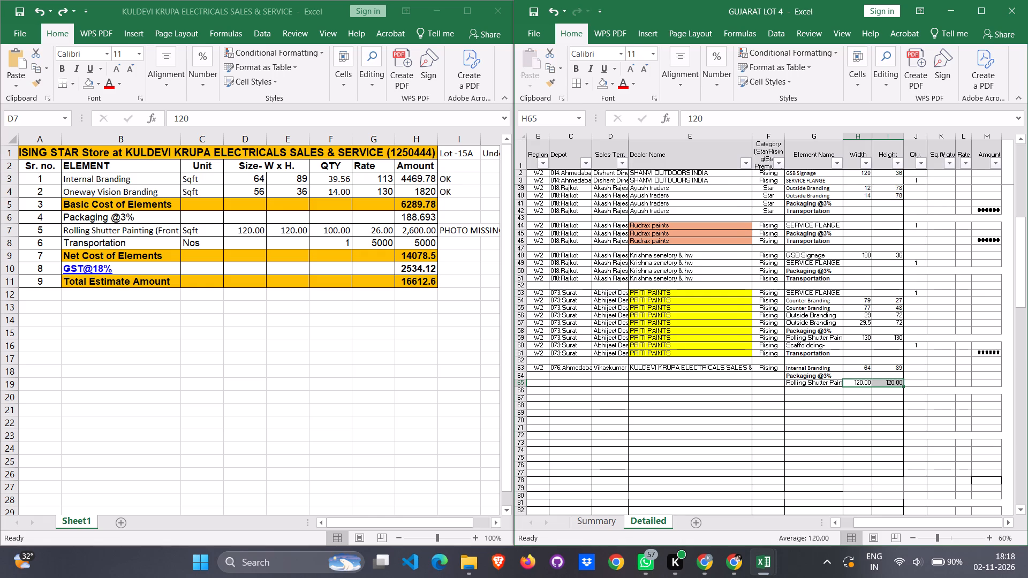
Enter 5000 in the Amount column of row 65, cell M65, in the Detailed sheet.
{"action": "key", "text": "Right"}
{"action": "key", "text": "Right"}
{"action": "key", "text": "Right"}
{"action": "key", "text": "Right"}
{"action": "key", "text": "Right"}
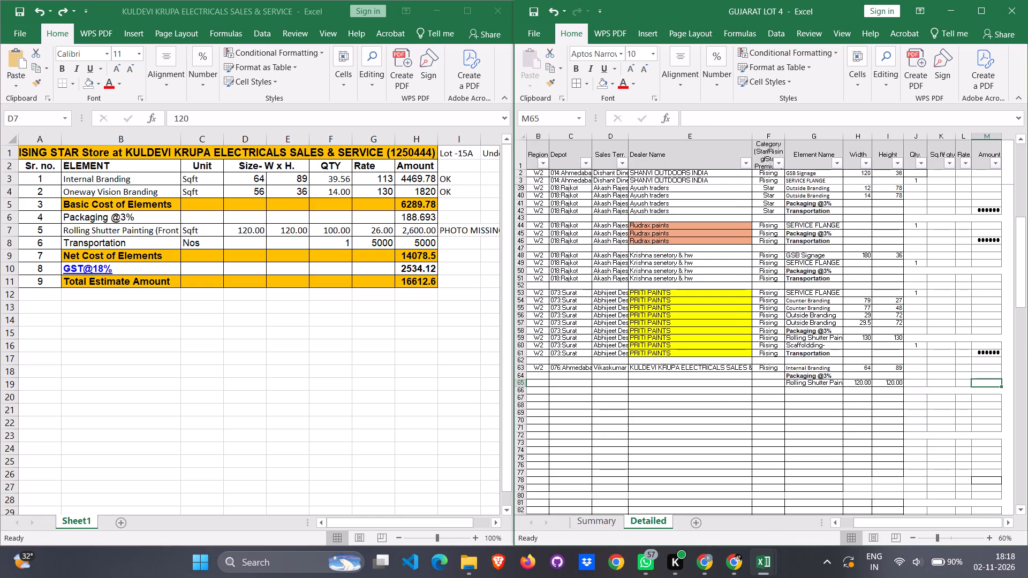
{"action": "type", "text": "5000"}
{"action": "key", "text": "Return"}
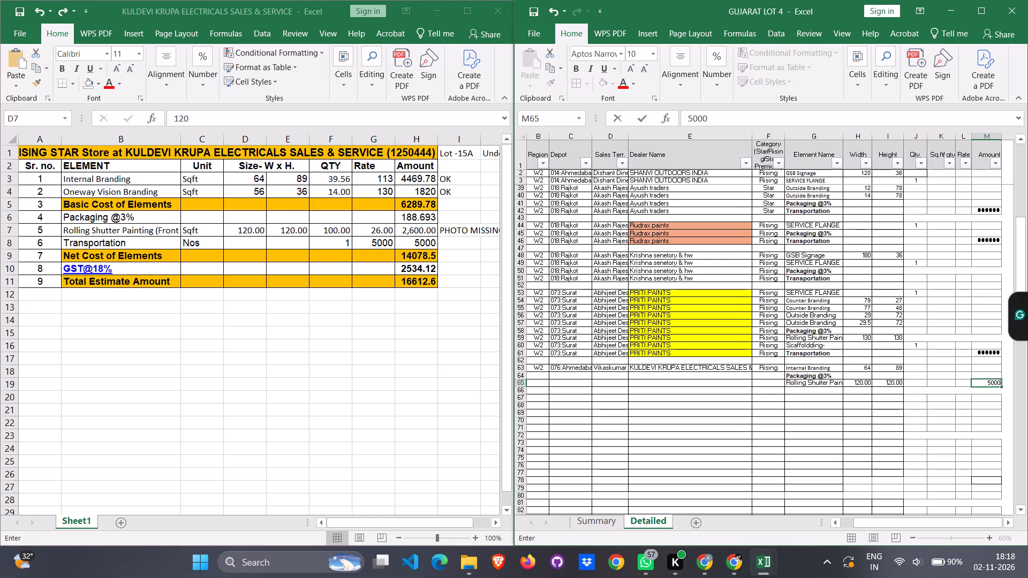
Make the amount in M65 of the Detailed sheet bold and save the workbook.
{"action": "key", "text": "Up"}
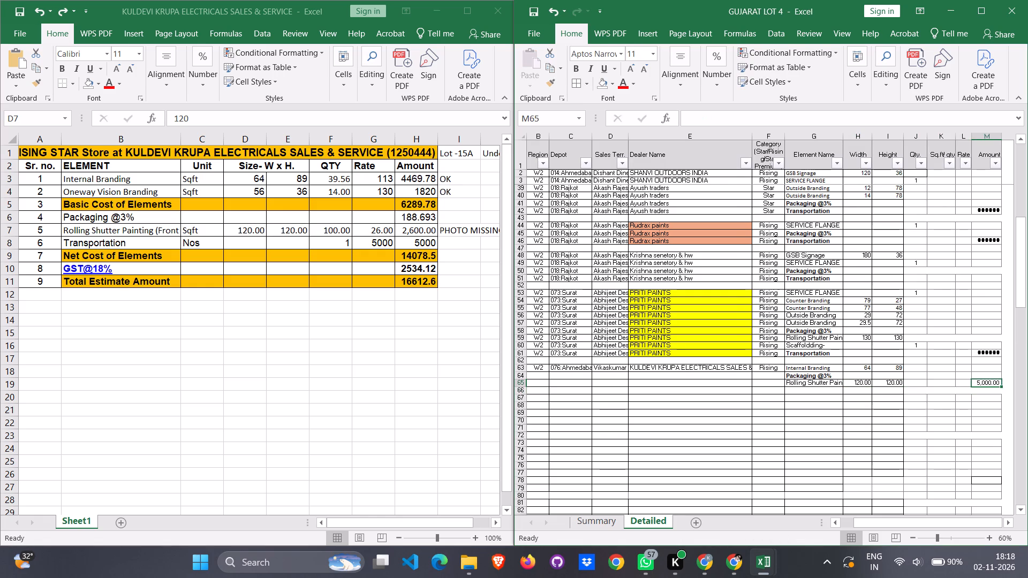
{"action": "left_click", "coordinate": [577, 65]}
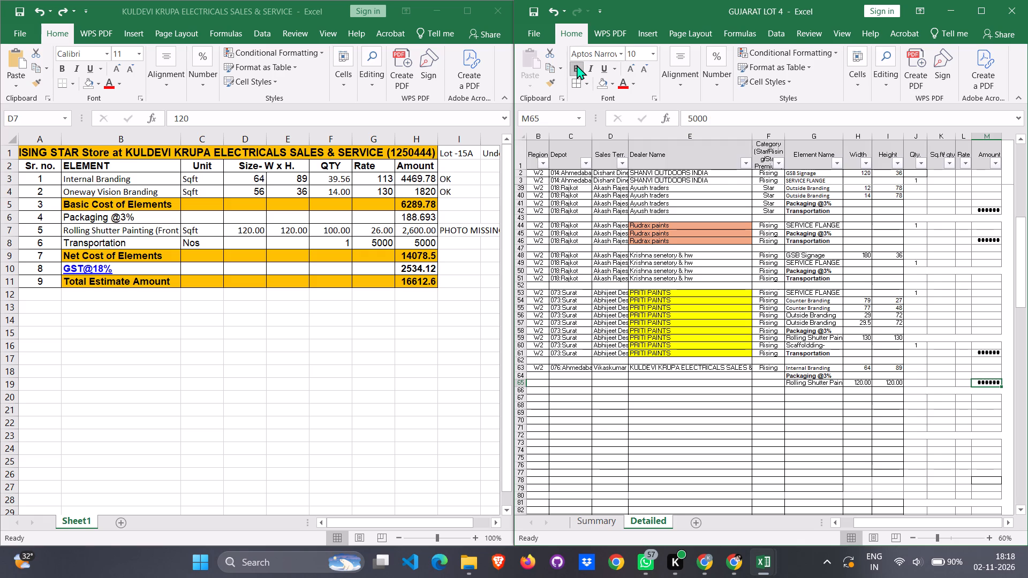
{"action": "key", "text": "ctrl+s"}
Copy the Transportation element from G61 of the Detailed sheet into G66.
{"action": "left_click", "coordinate": [818, 355]}
{"action": "key", "text": "ctrl+c"}
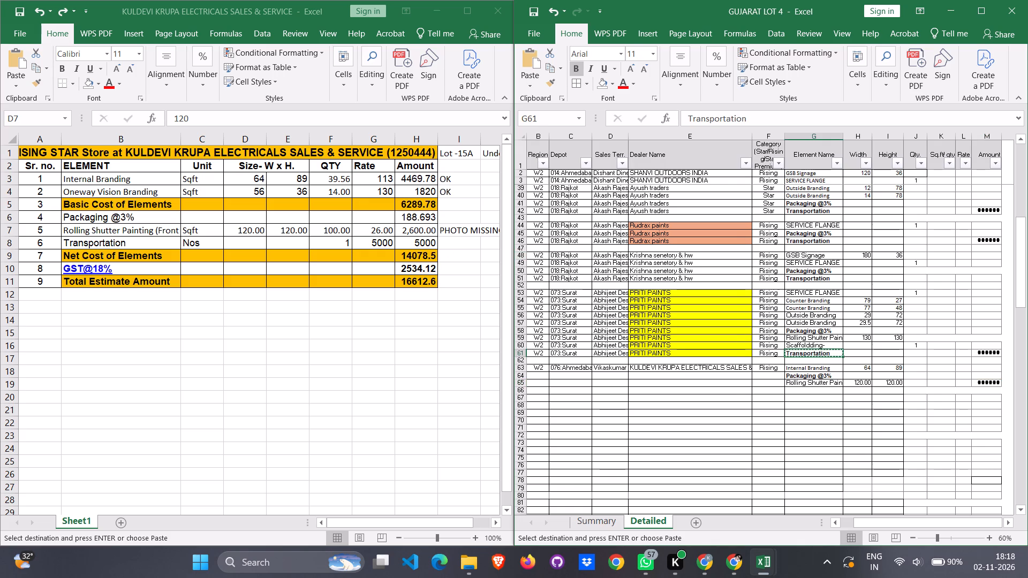
{"action": "left_click", "coordinate": [812, 391]}
{"action": "key", "text": "ctrl+v"}
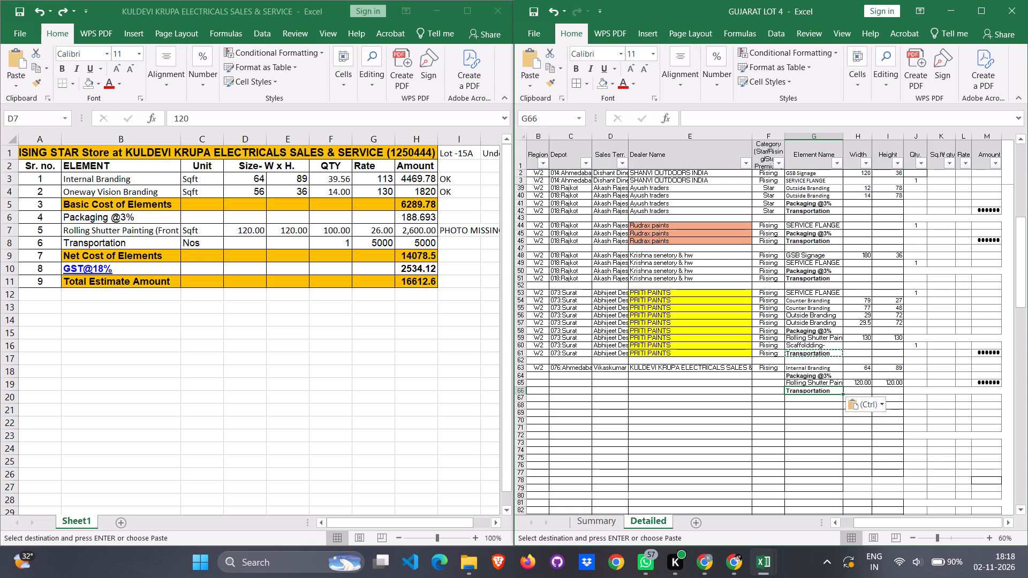
Move the 5000 amount from M65 to the Transportation row, cell M66, and save the workbook.
{"action": "left_click", "coordinate": [993, 382]}
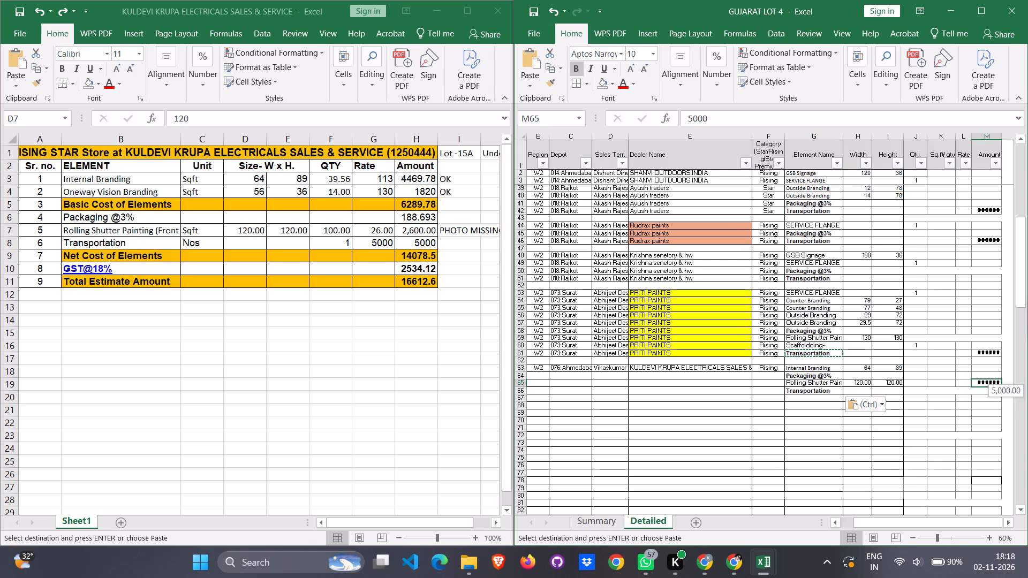
{"action": "key", "text": "ctrl+x"}
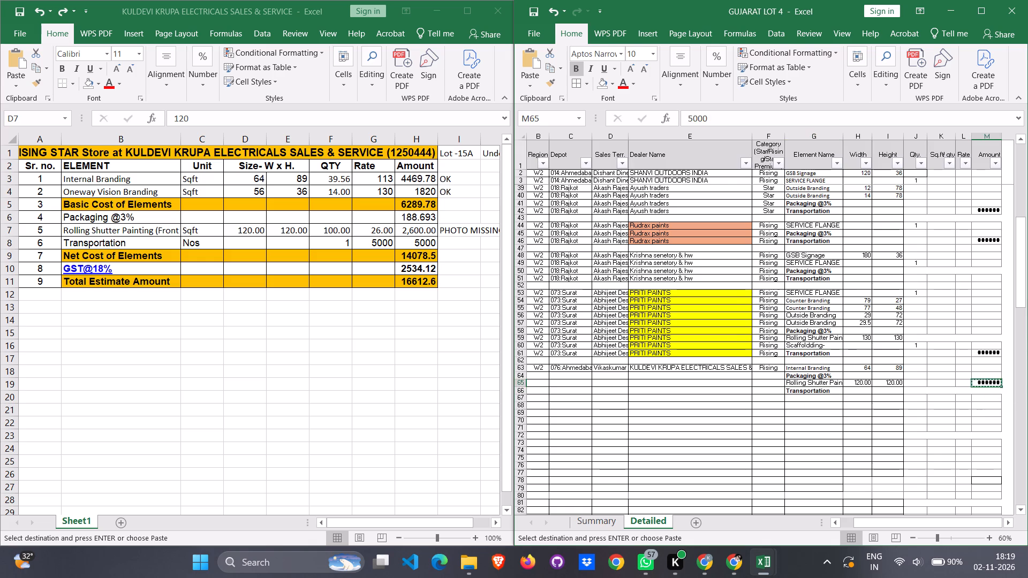
{"action": "left_click", "coordinate": [993, 392]}
{"action": "key", "text": "ctrl+v"}
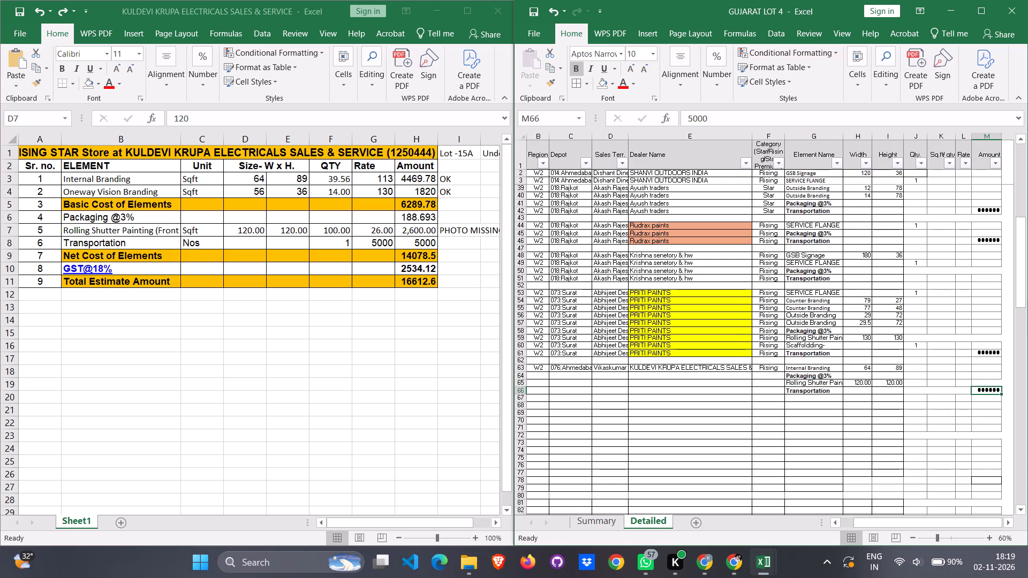
{"action": "key", "text": "ctrl+s"}
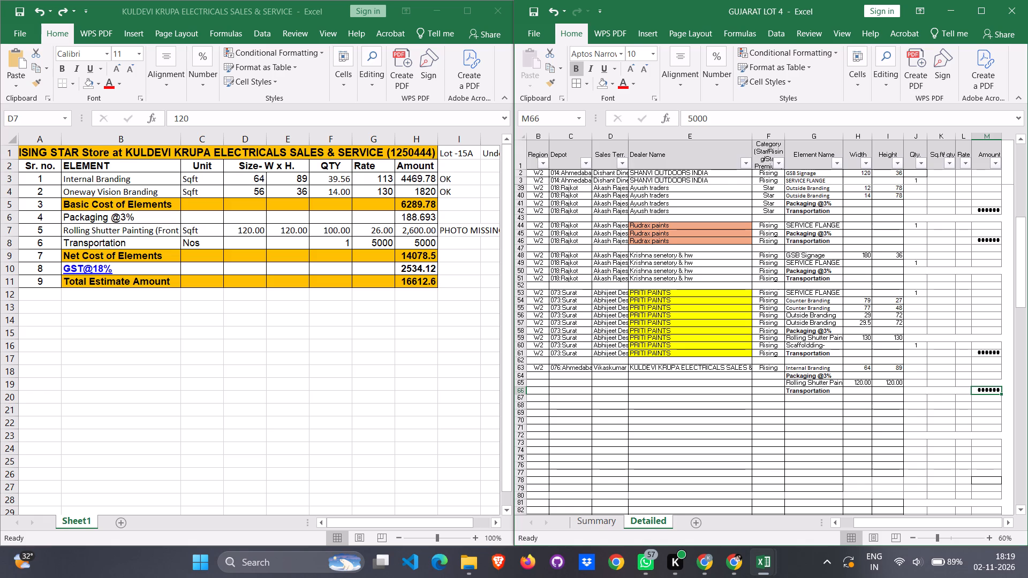
Fill the KULDEVI KRUPA dealer details in A63:F63 of the Detailed sheet down through row 66, and save.
{"action": "scroll", "coordinate": [739, 419], "scroll_direction": "right", "scroll_amount": 3}
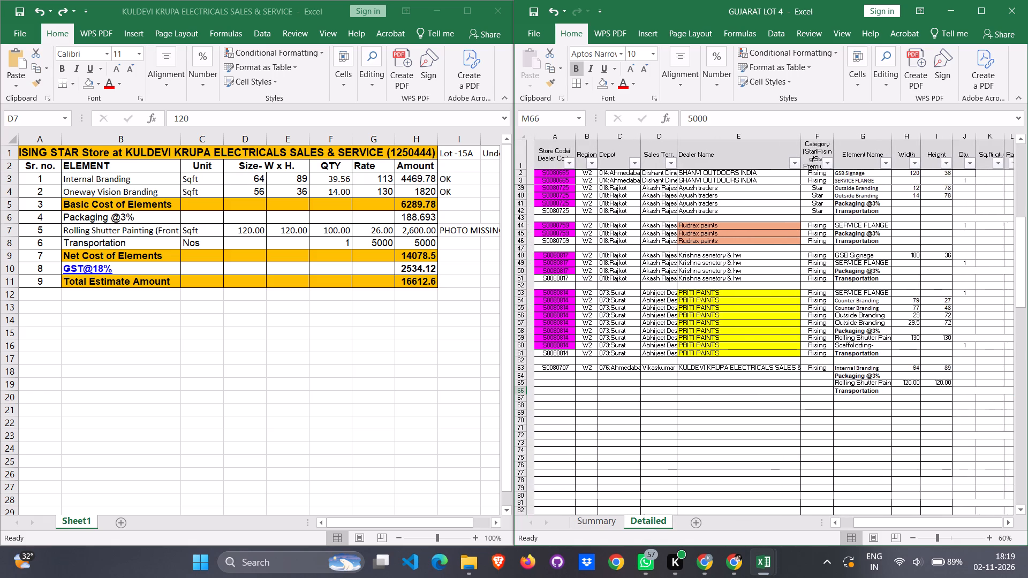
{"action": "left_click", "coordinate": [548, 368]}
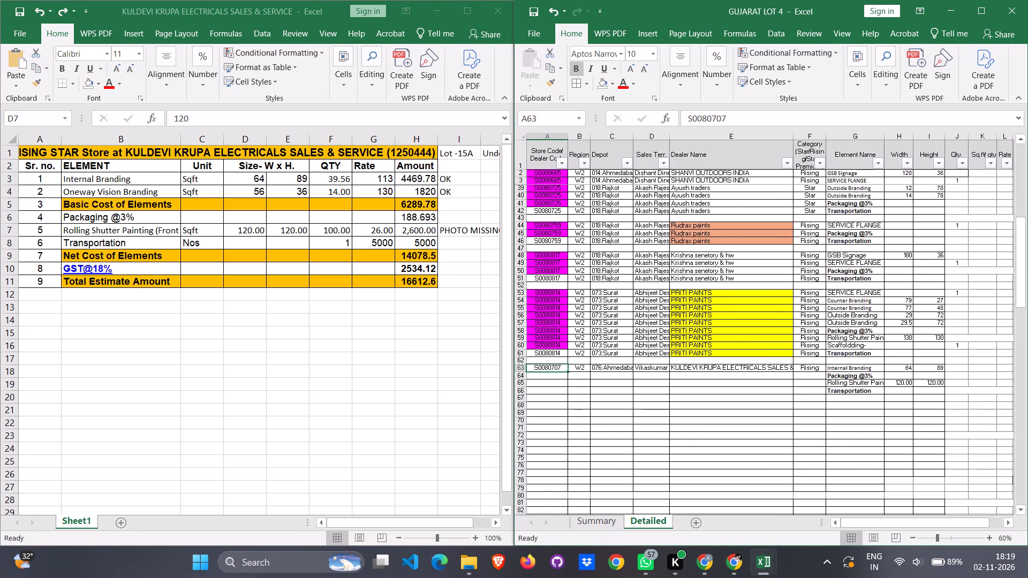
{"action": "key", "text": "shift+Right"}
{"action": "key", "text": "shift+Right"}
{"action": "key", "text": "shift+Right"}
{"action": "key", "text": "shift+Right"}
{"action": "key", "text": "shift+Right"}
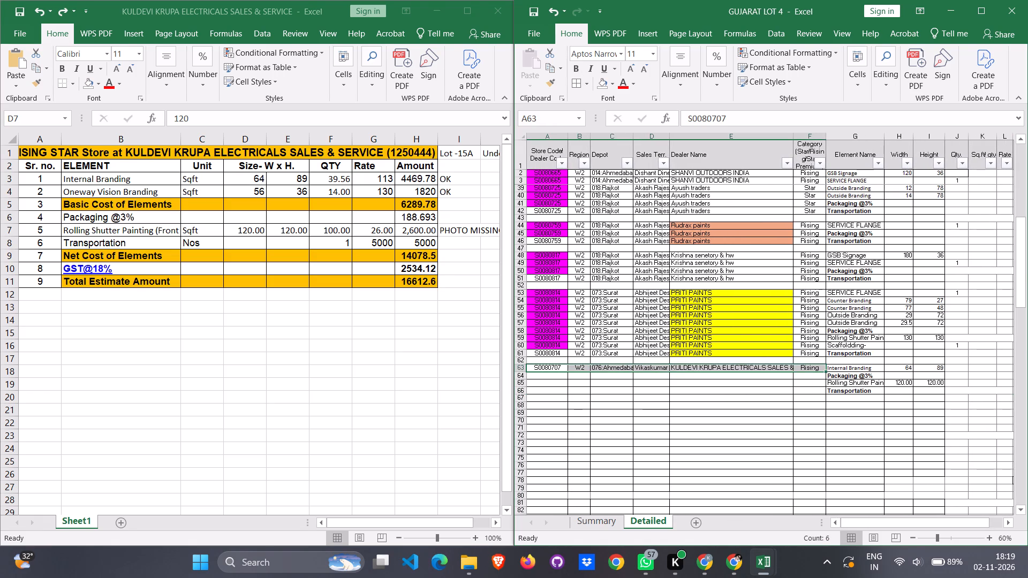
{"action": "key", "text": "ctrl+c"}
{"action": "key", "text": "shift+Down"}
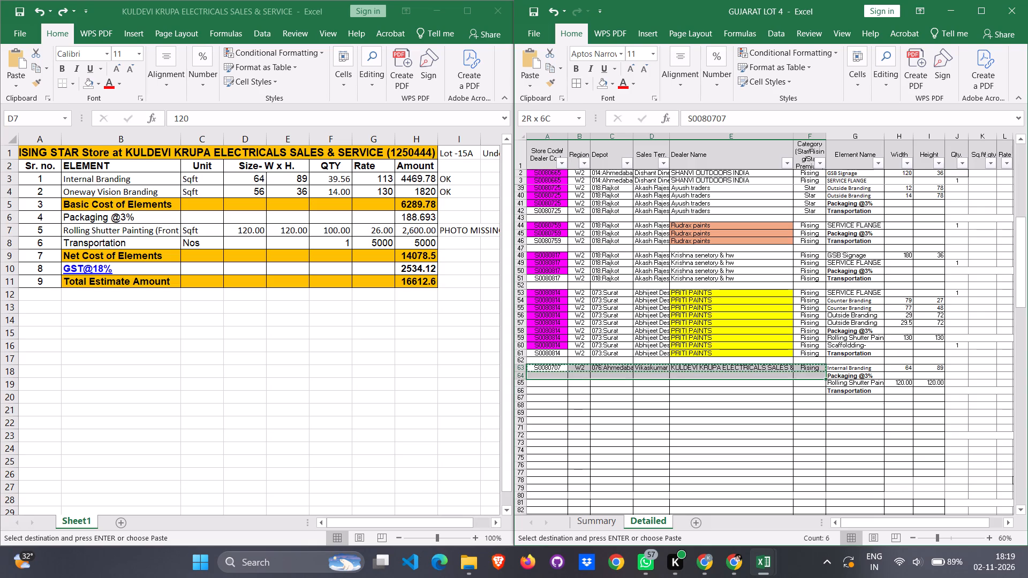
{"action": "key", "text": "shift+Down"}
{"action": "key", "text": "shift+Down"}
{"action": "key", "text": "ctrl+v"}
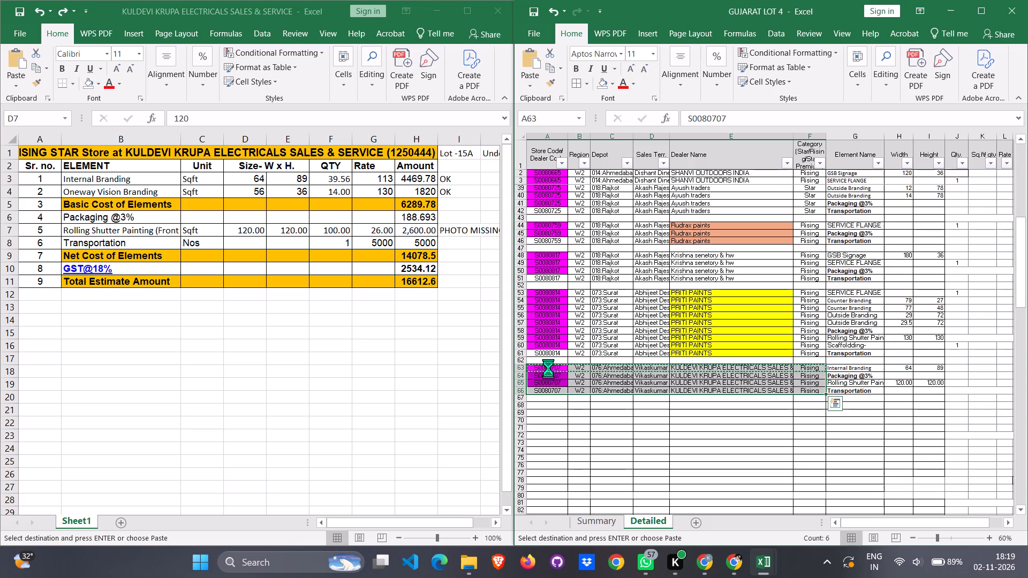
{"action": "key", "text": "ctrl+s"}
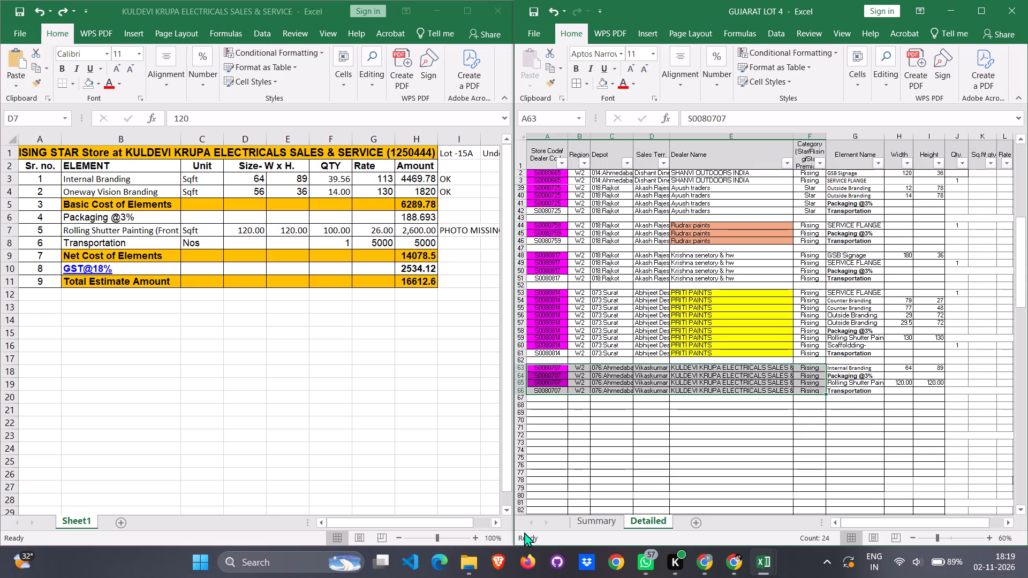
{"action": "left_click", "coordinate": [533, 6]}
Copy SUKHESHWAR TRADING COMPANY's details from A18:F18 of the Summary sheet into row 68 of the Detailed sheet, starting at A68.
{"action": "left_click", "coordinate": [551, 405]}
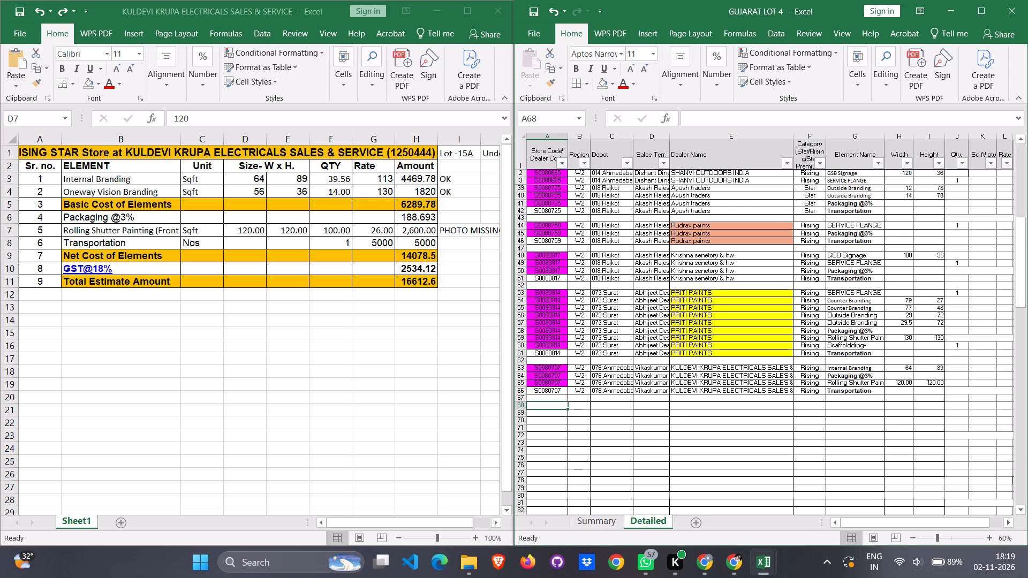
{"action": "left_click", "coordinate": [596, 521]}
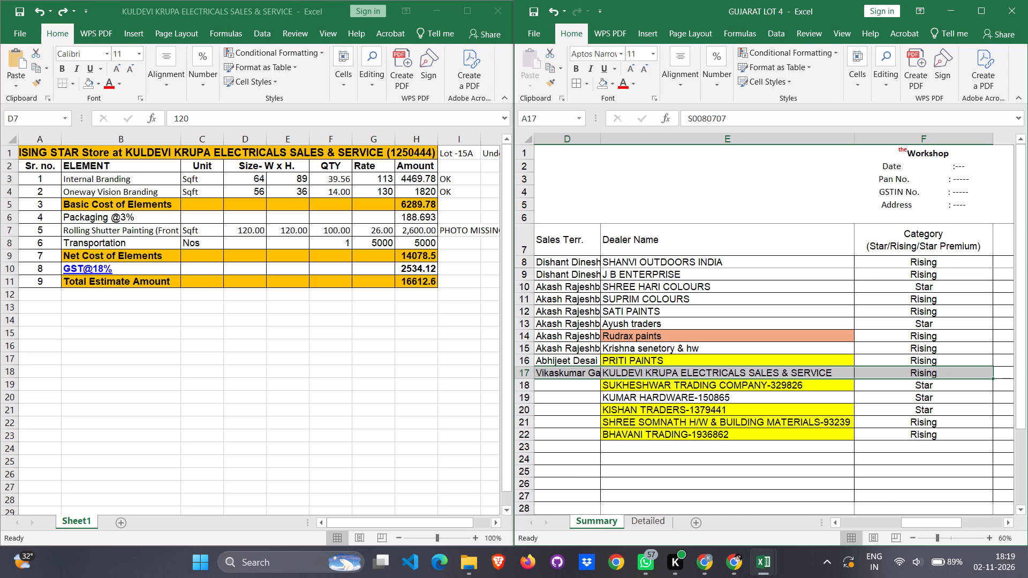
{"action": "left_click", "coordinate": [653, 385]}
{"action": "key", "text": "Left"}
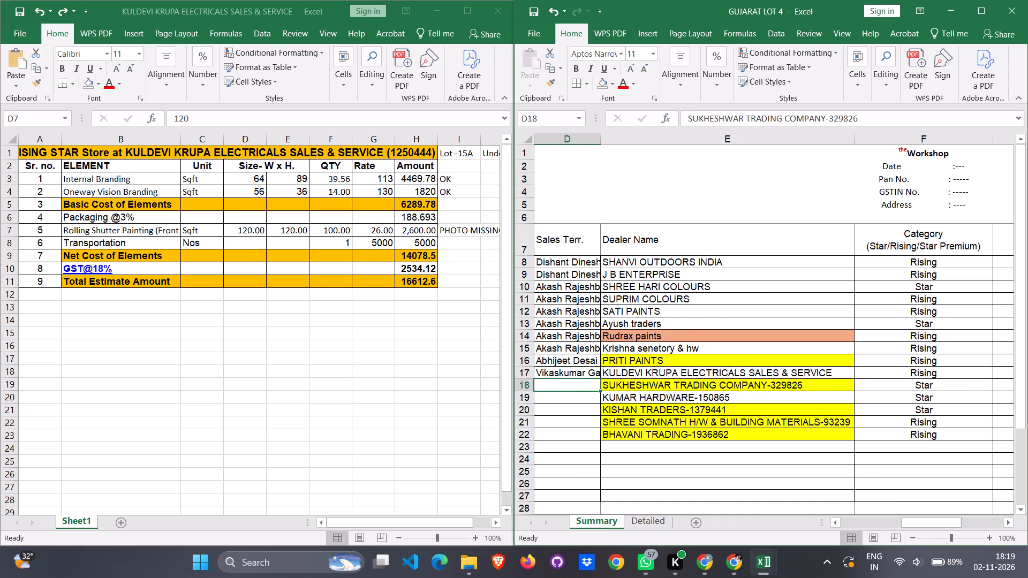
{"action": "key", "text": "Left"}
{"action": "key", "text": "Left"}
{"action": "key", "text": "Left"}
{"action": "key", "text": "shift+Right"}
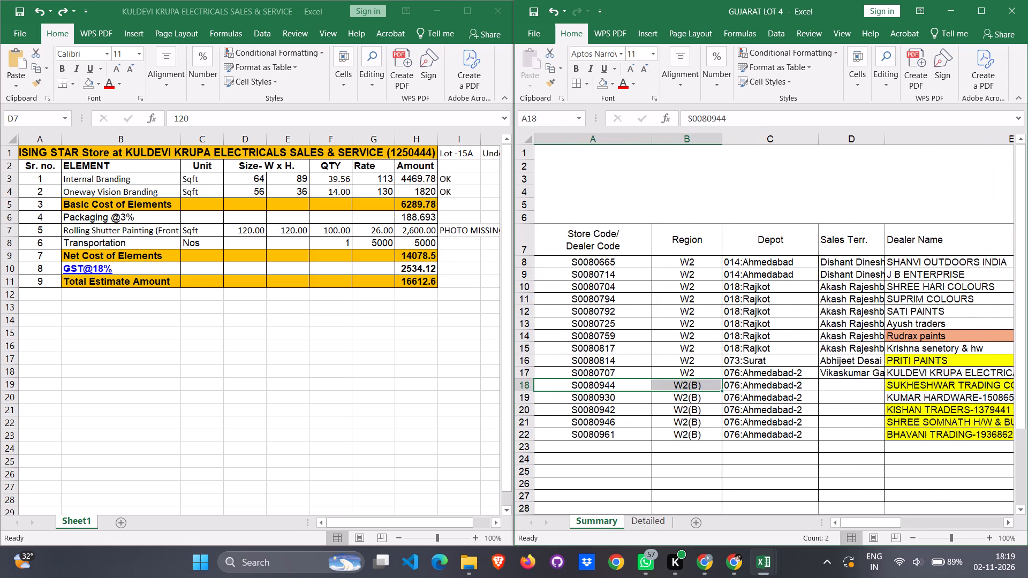
{"action": "key", "text": "shift+Right"}
{"action": "key", "text": "shift+Right"}
{"action": "key", "text": "shift+Right"}
{"action": "key", "text": "shift+Right"}
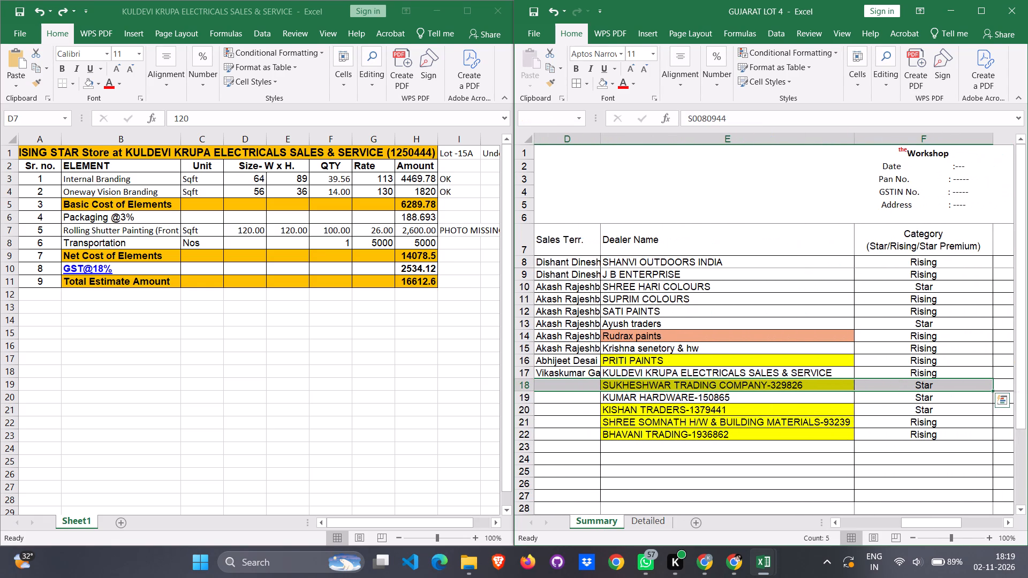
{"action": "key", "text": "ctrl+c"}
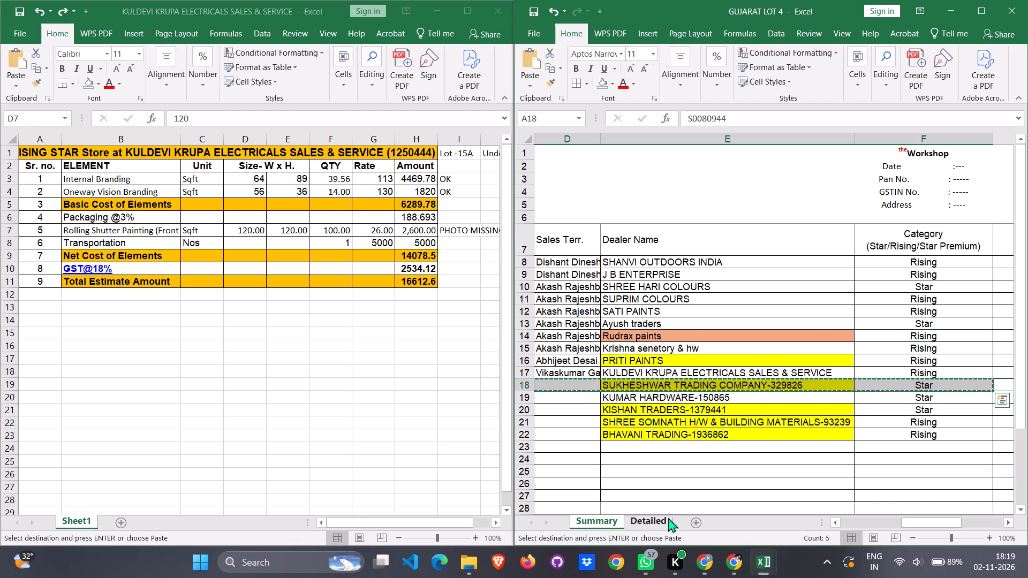
{"action": "left_click", "coordinate": [655, 520]}
{"action": "key", "text": "ctrl+v"}
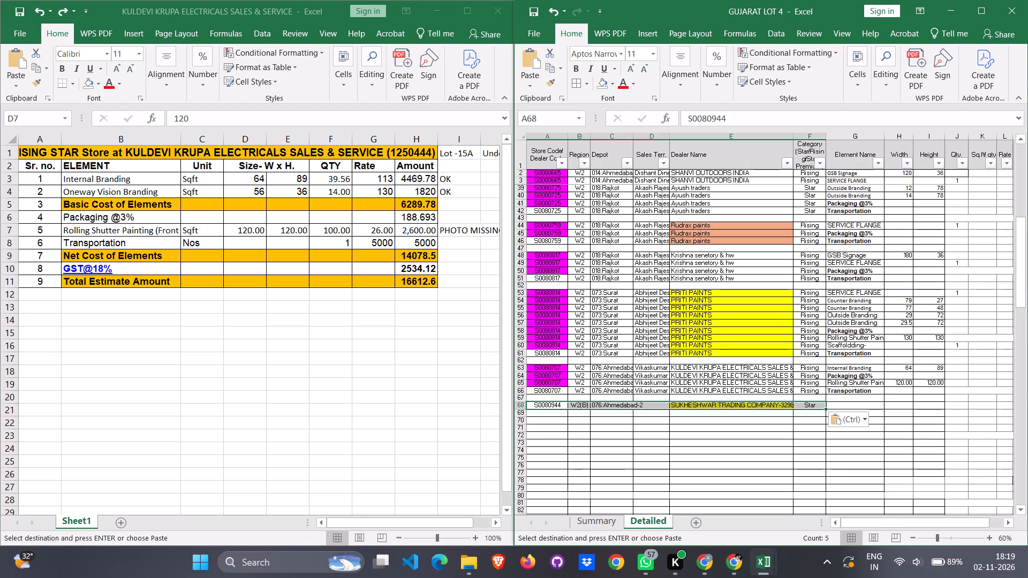
Close the KULDEVI KRUPA ELECTRICALS estimate workbook.
{"action": "left_click", "coordinate": [852, 406]}
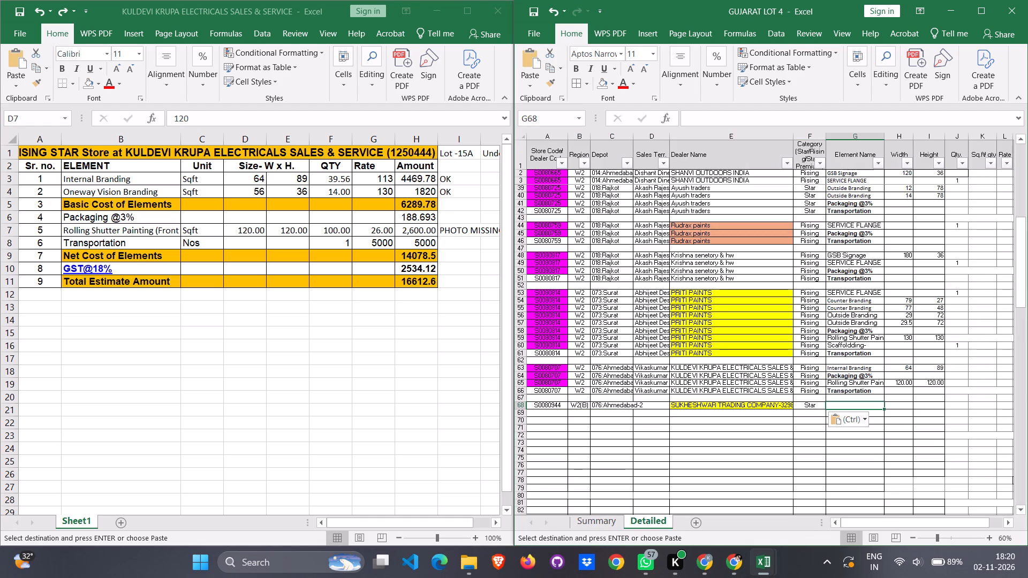
{"action": "left_click", "coordinate": [494, 11]}
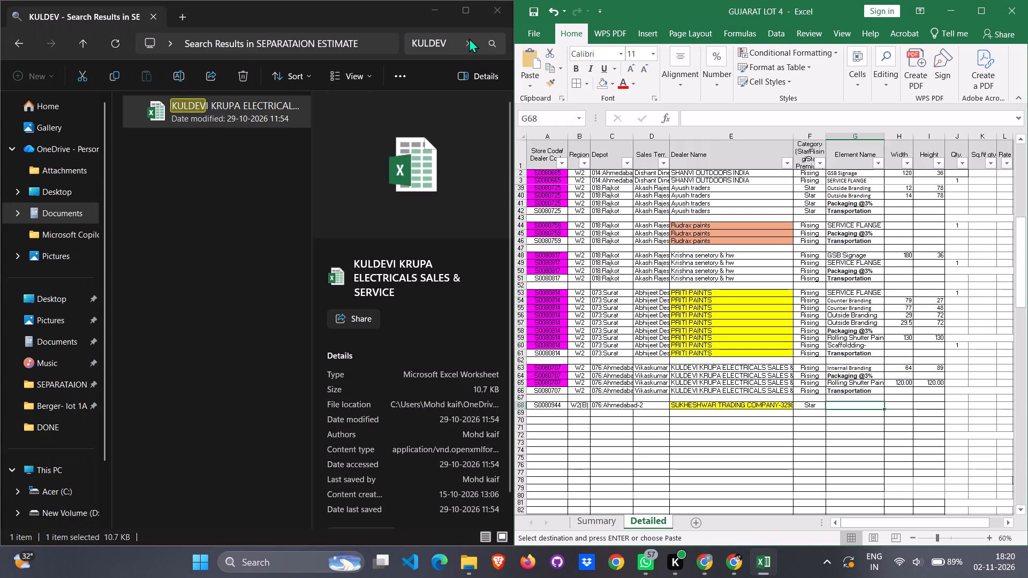
In File Explorer, search the estimate folder for SUKHE and open the SUKHESHWAR TRADING workbook side by side with GUJARAT LOT 4.
{"action": "left_click", "coordinate": [445, 41]}
{"action": "key", "text": "BackSpace"}
{"action": "key", "text": "BackSpace"}
{"action": "key", "text": "BackSpace"}
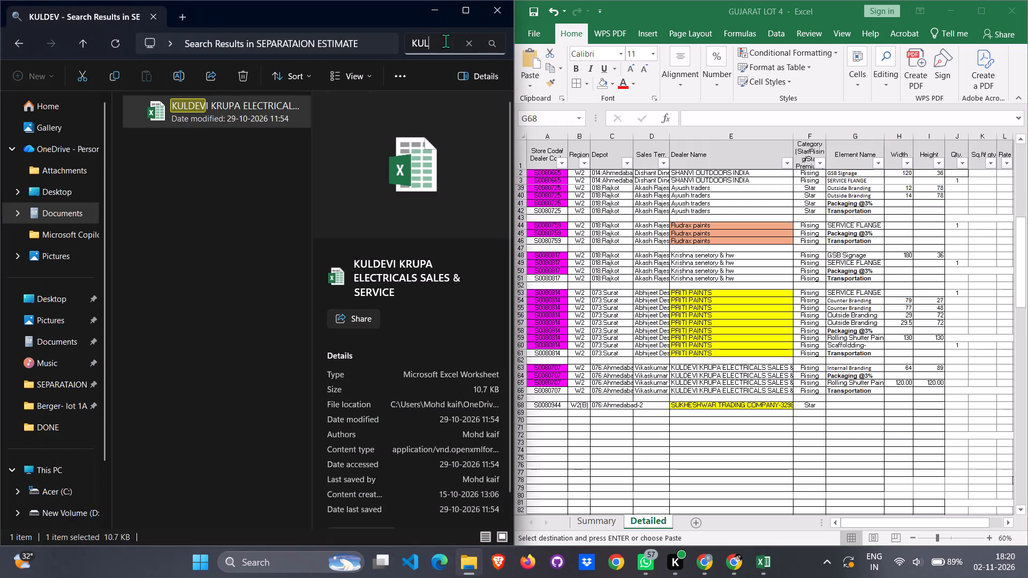
{"action": "key", "text": "BackSpace"}
{"action": "key", "text": "BackSpace"}
{"action": "key", "text": "BackSpace"}
{"action": "type", "text": "SUKHE"}
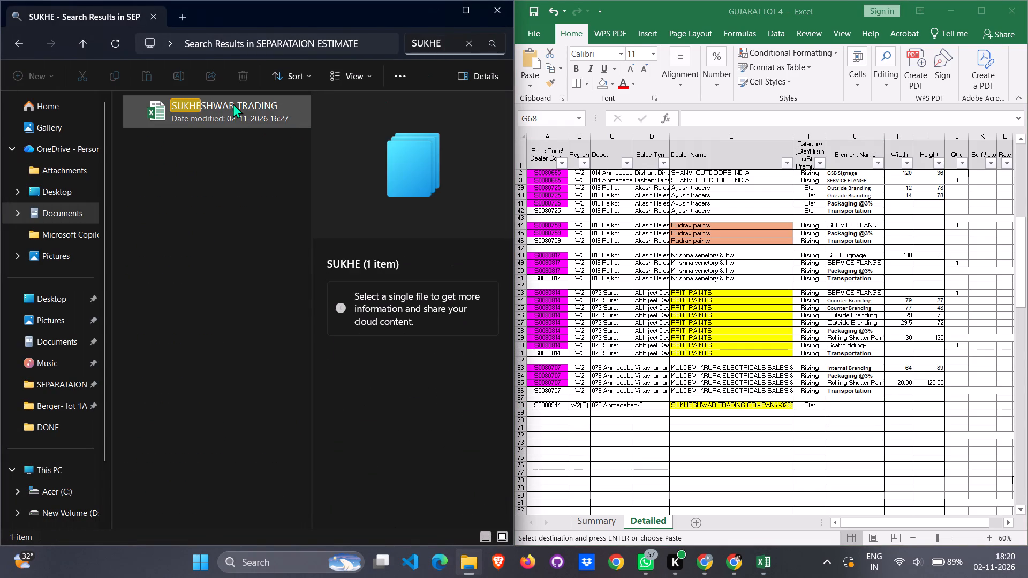
{"action": "double_click", "coordinate": [233, 103]}
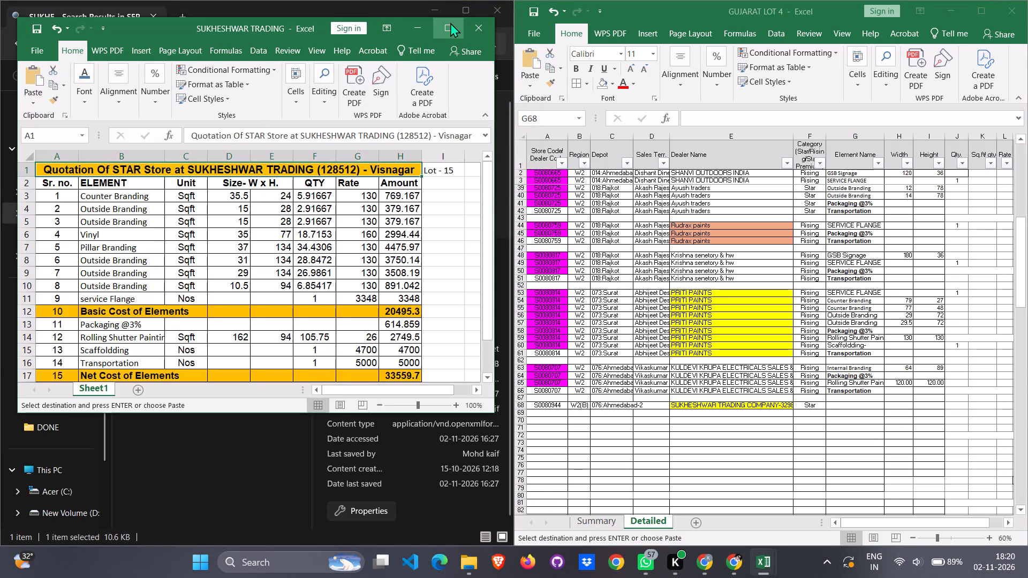
{"action": "left_click", "coordinate": [420, 64]}
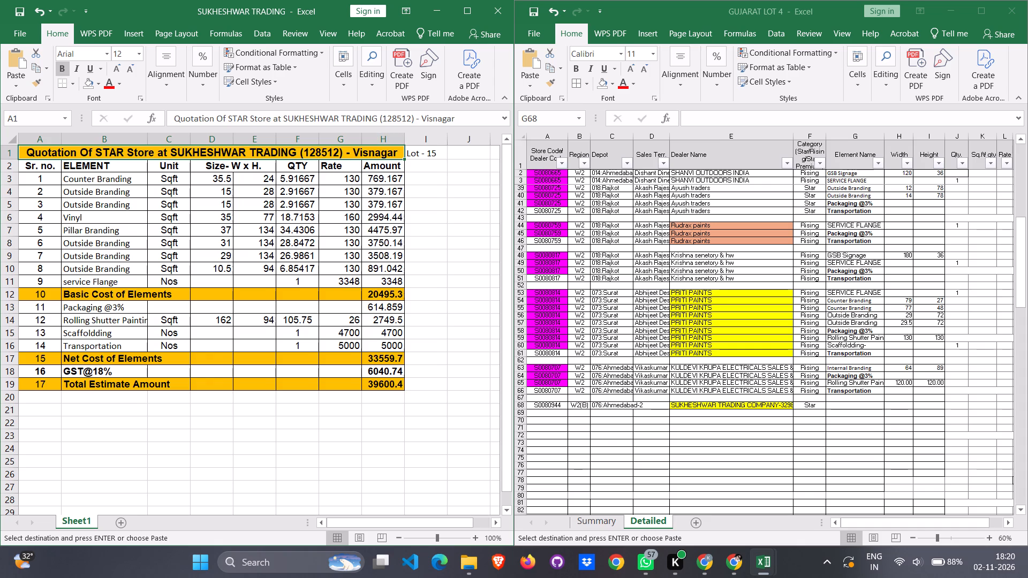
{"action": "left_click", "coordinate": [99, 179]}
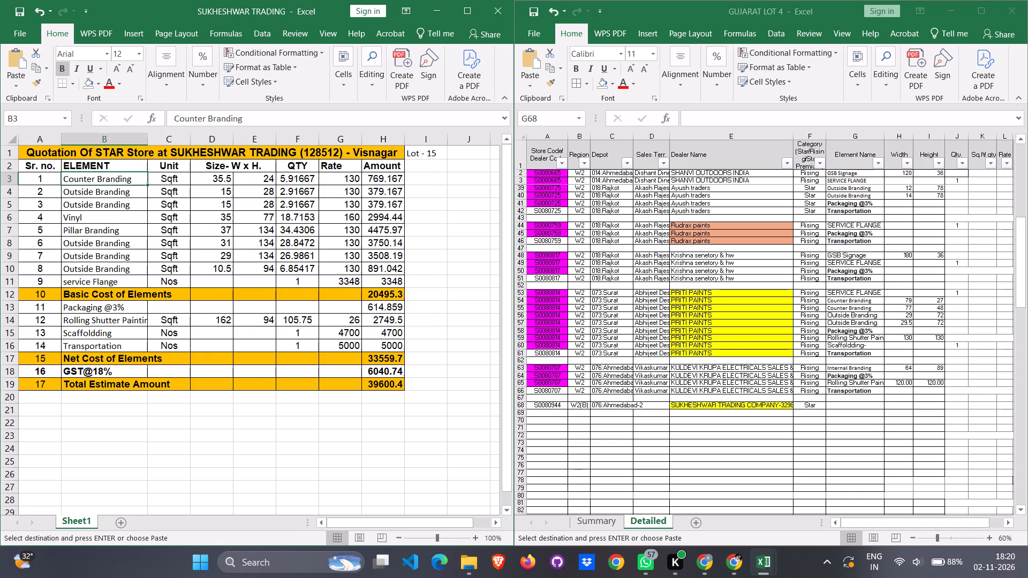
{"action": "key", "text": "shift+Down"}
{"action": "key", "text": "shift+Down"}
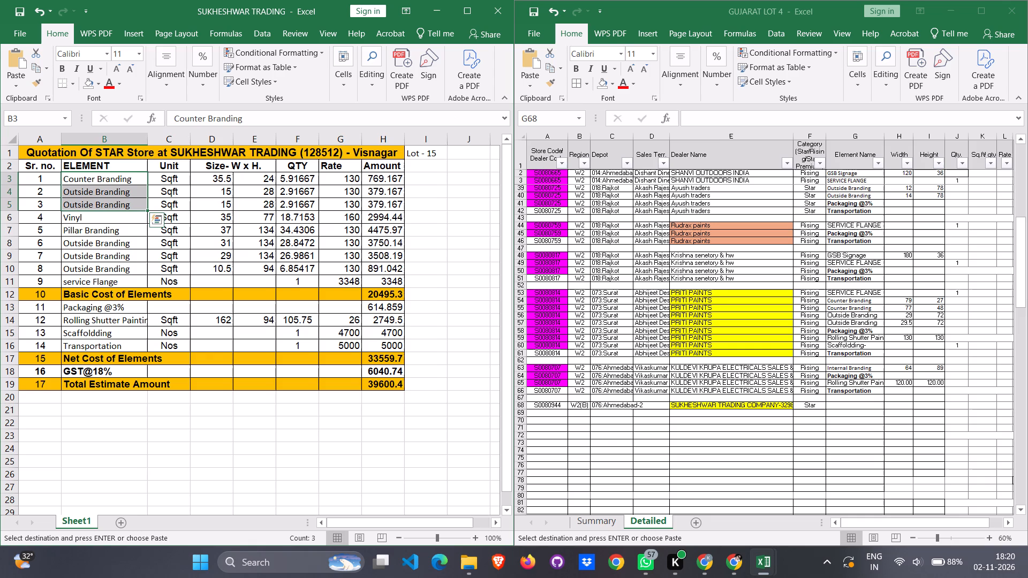
Copy the service Flange element from B11 of the estimate into G68 of the Detailed sheet, enter quantity 1 in J68, and save.
{"action": "left_click", "coordinate": [102, 280]}
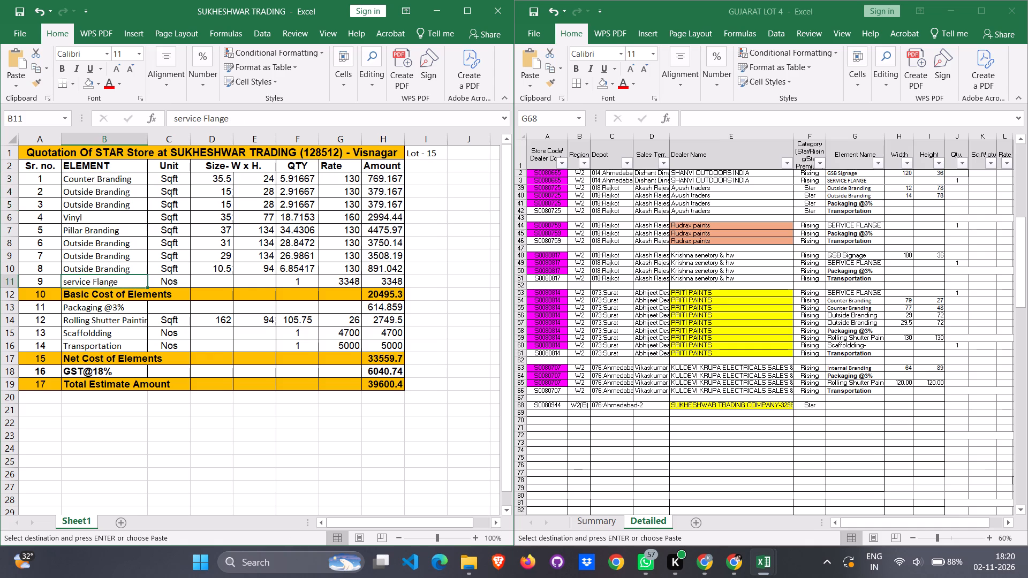
{"action": "key", "text": "ctrl+c"}
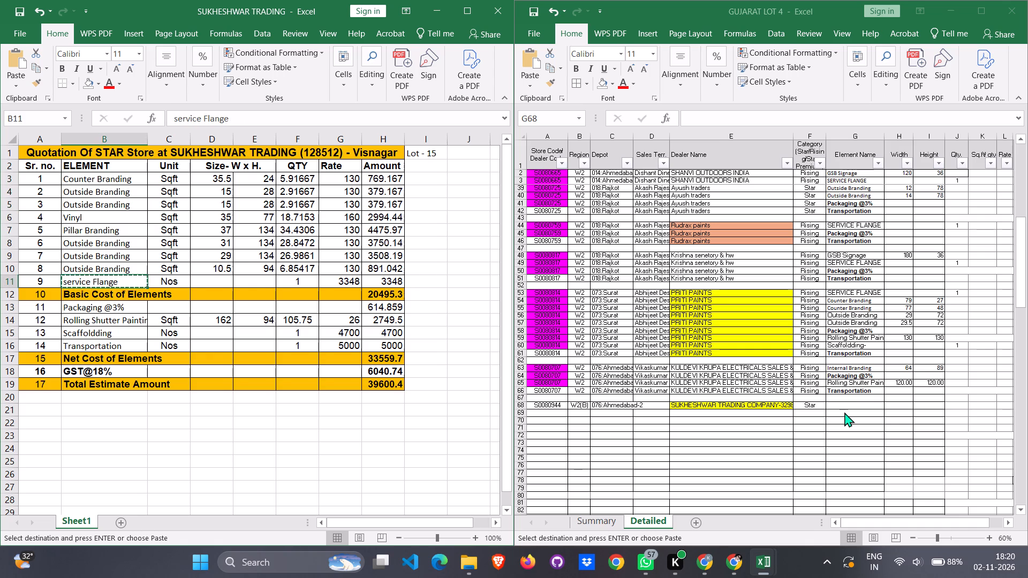
{"action": "left_click", "coordinate": [849, 406]}
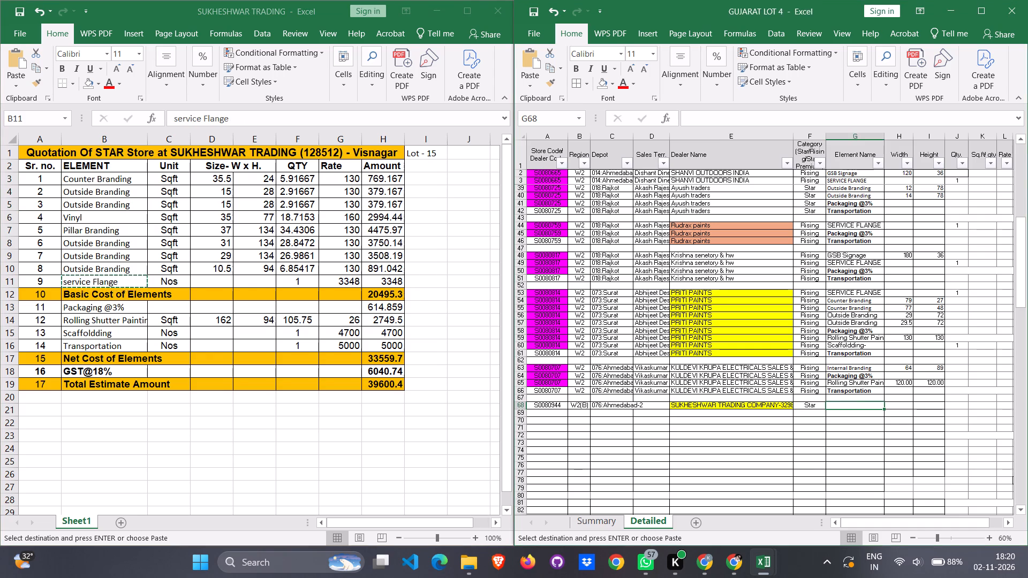
{"action": "key", "text": "ctrl+v"}
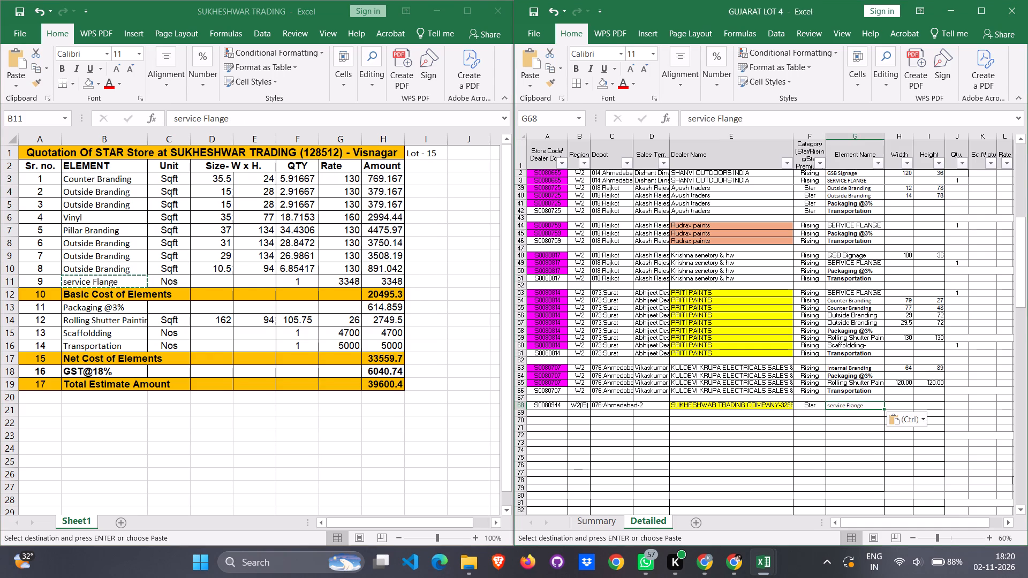
{"action": "left_click", "coordinate": [957, 407]}
{"action": "key", "text": "1"}
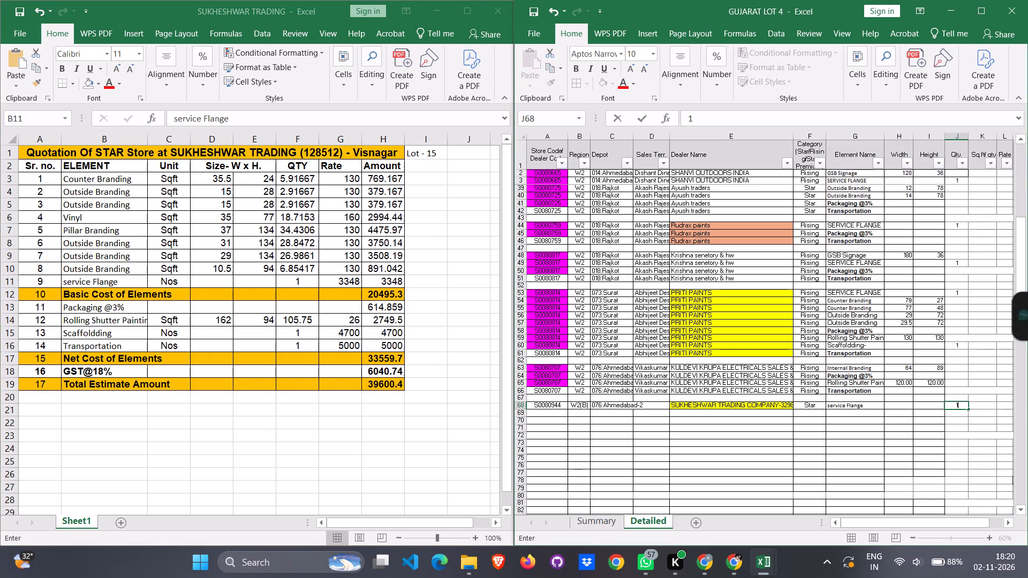
{"action": "key", "text": "ctrl+s"}
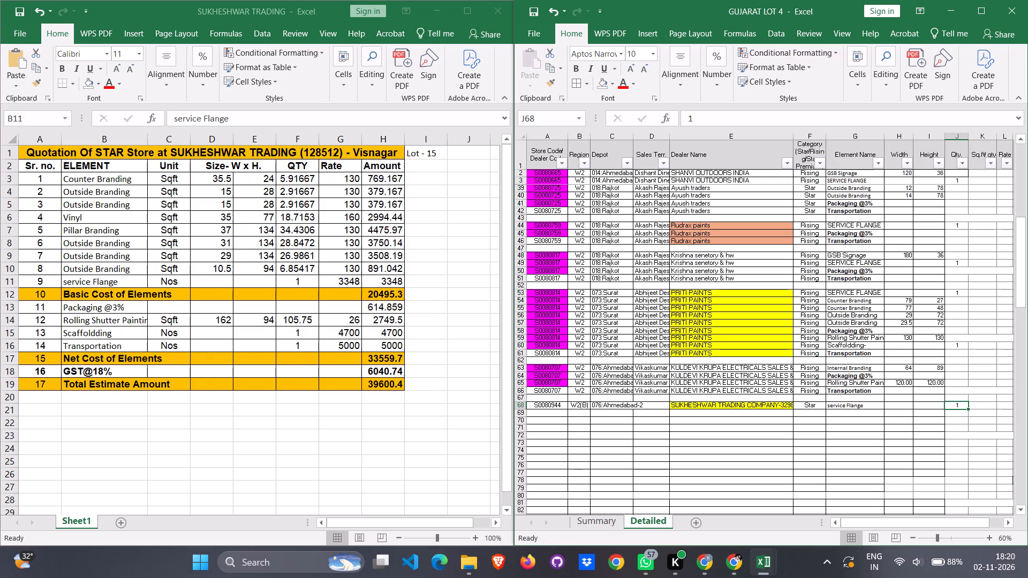
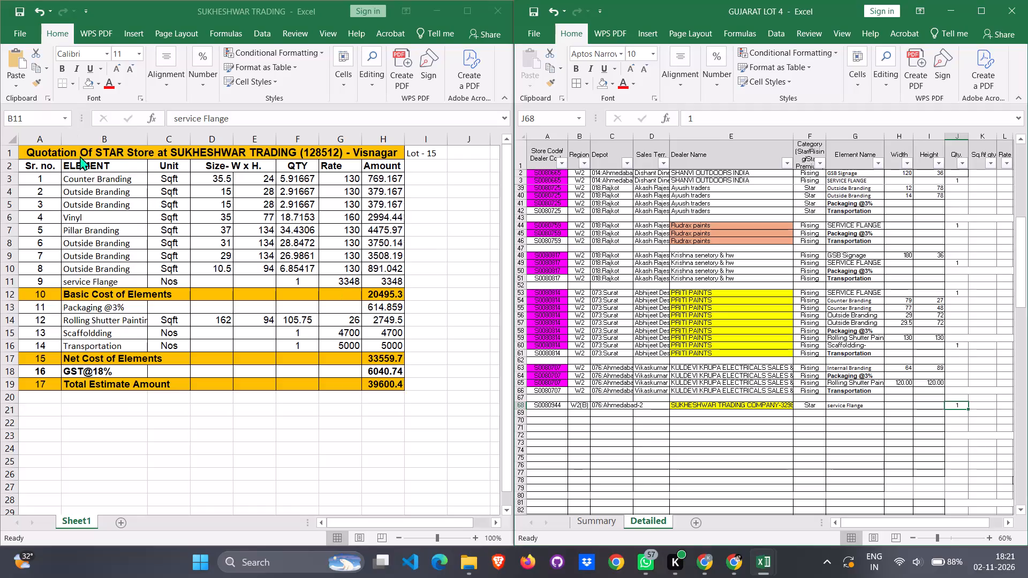
Copy the Counter Branding and first two Outside Branding element names from the SUKHESHWAR TRADING quotation into G69:G71 of the Detailed sheet.
{"action": "left_click", "coordinate": [102, 175]}
{"action": "left_click", "coordinate": [102, 175]}
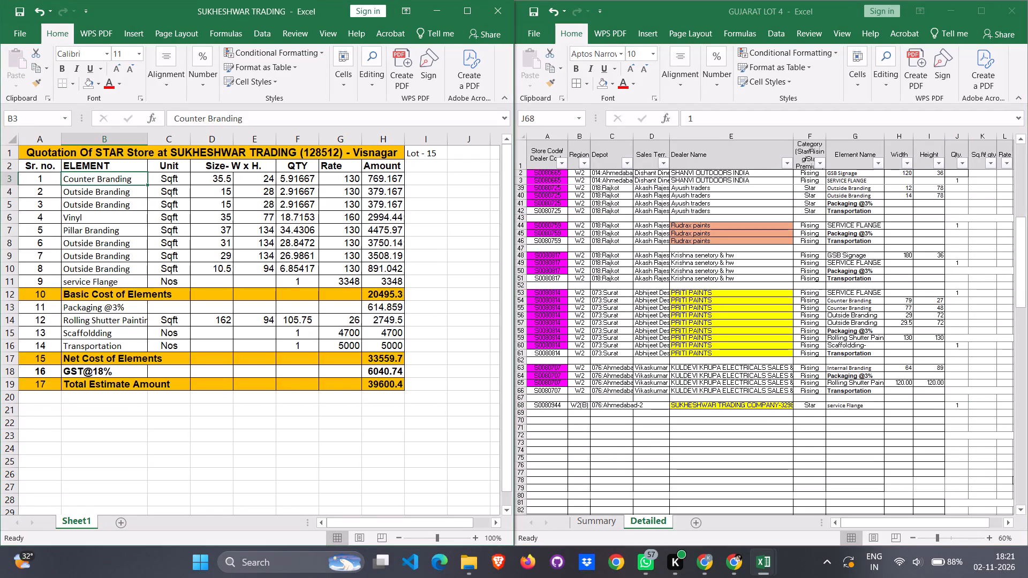
{"action": "key", "text": "shift+Down"}
{"action": "key", "text": "shift+Down"}
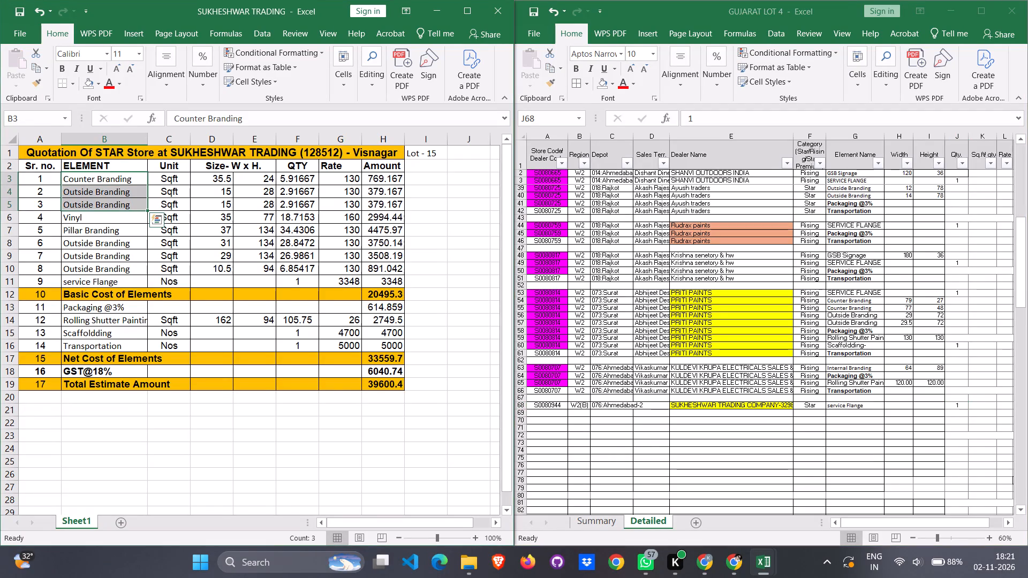
{"action": "key", "text": "ctrl+c"}
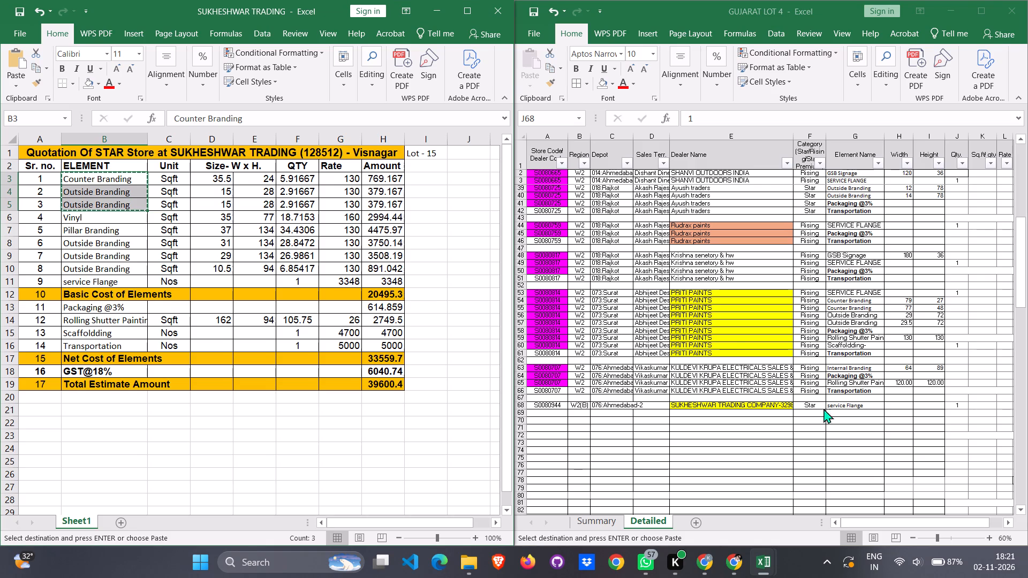
{"action": "double_click", "coordinate": [842, 413]}
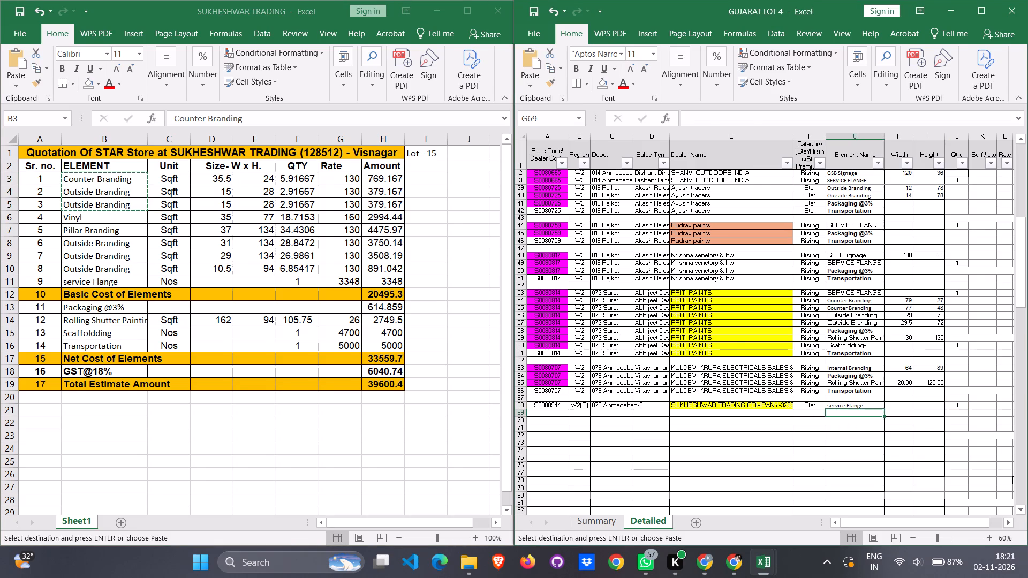
{"action": "key", "text": "ctrl+v"}
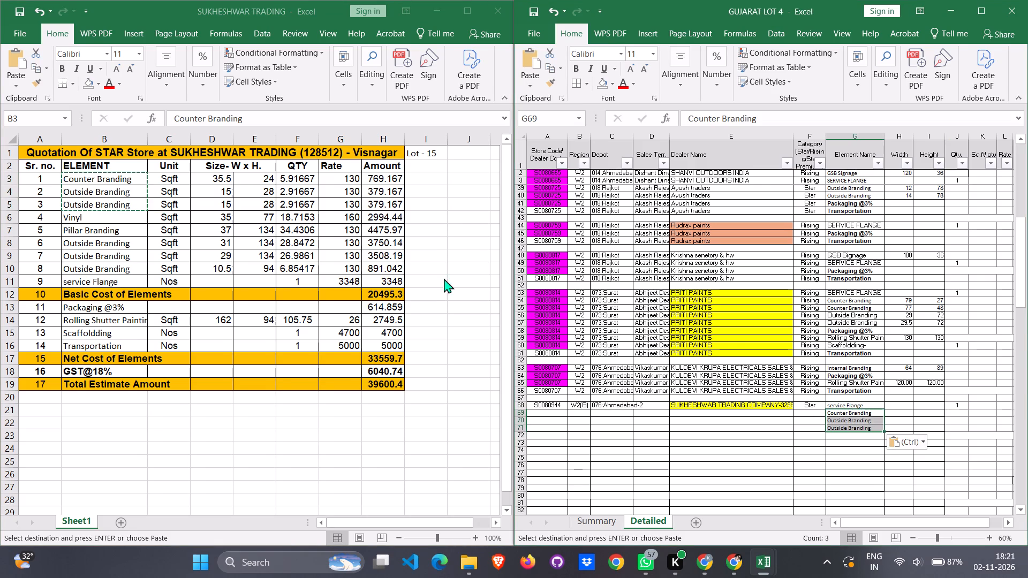
Copy the matching sizes 35.5 x 24, 15 x 28 and 15 x 28 into Width and Height at H69:I71, and save the GUJARAT LOT 4 workbook.
{"action": "left_click", "coordinate": [211, 178]}
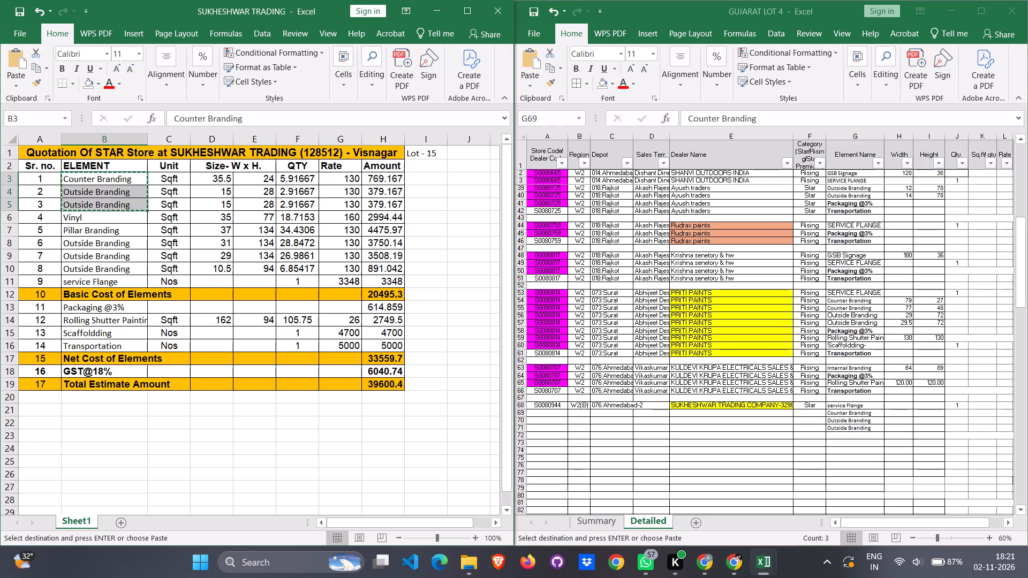
{"action": "left_click", "coordinate": [211, 178]}
{"action": "key", "text": "shift+Down"}
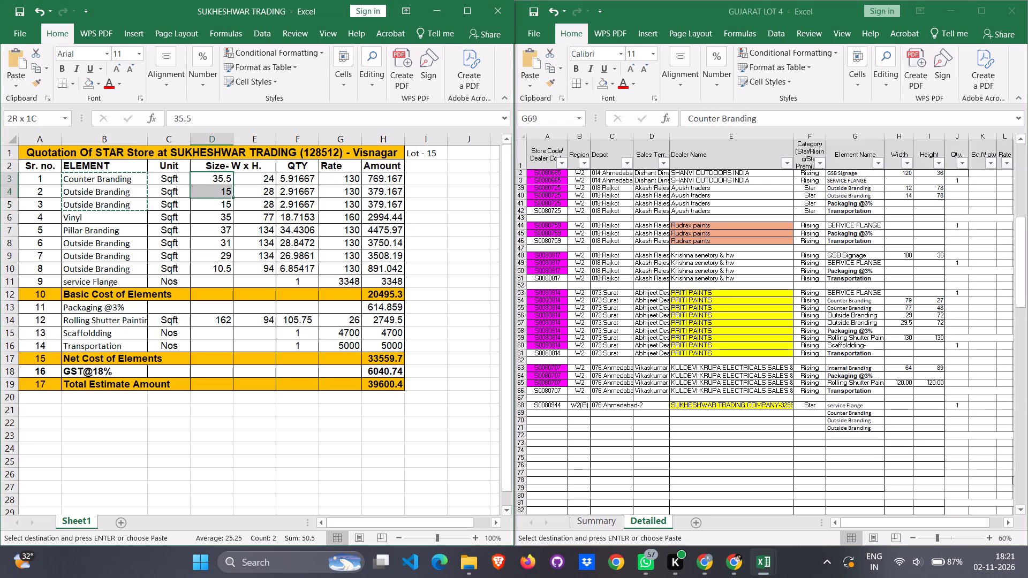
{"action": "key", "text": "shift+Down"}
{"action": "key", "text": "shift+Right"}
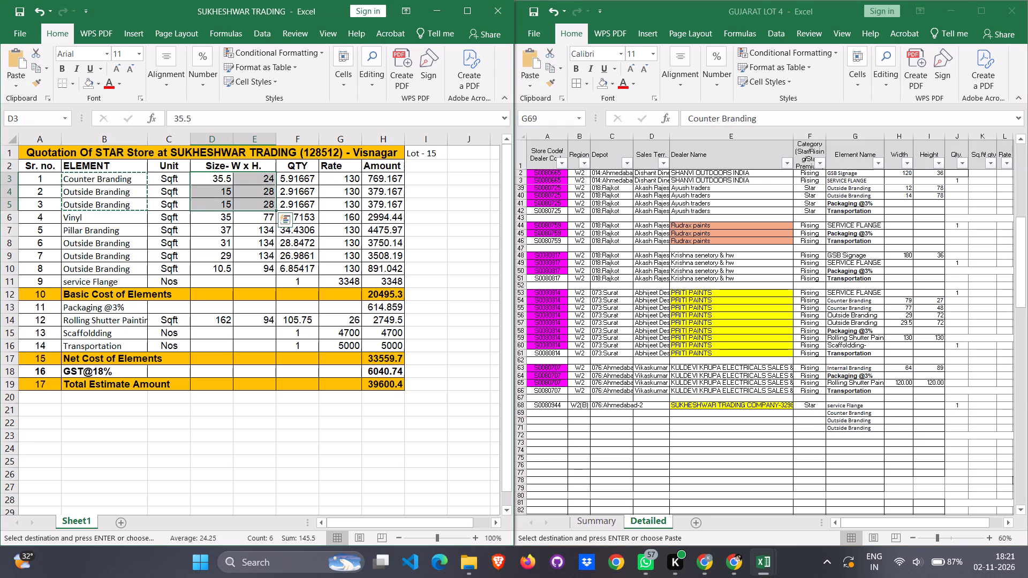
{"action": "key", "text": "ctrl+c"}
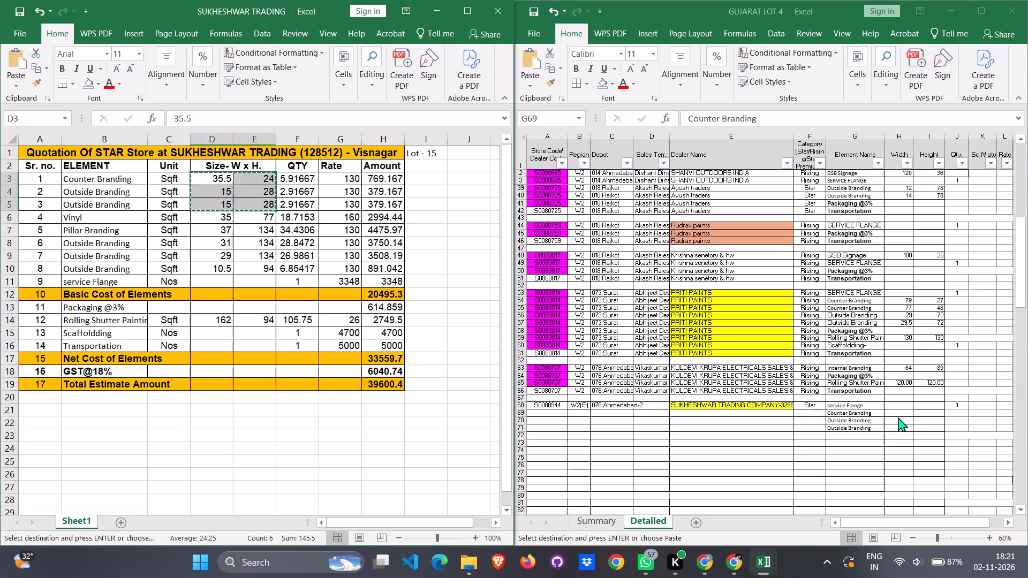
{"action": "left_click", "coordinate": [897, 408]}
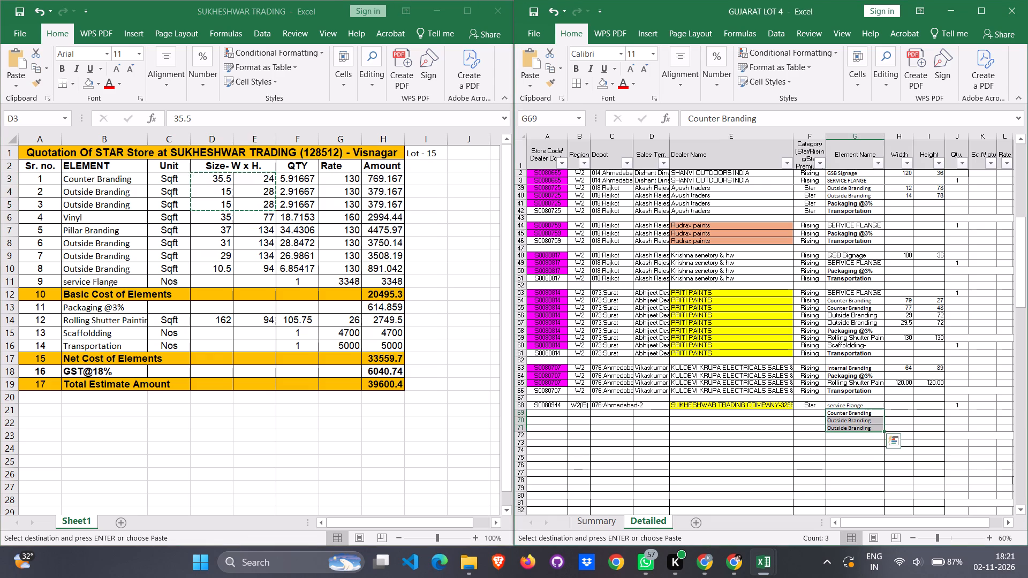
{"action": "left_click", "coordinate": [898, 414]}
{"action": "key", "text": "ctrl+v"}
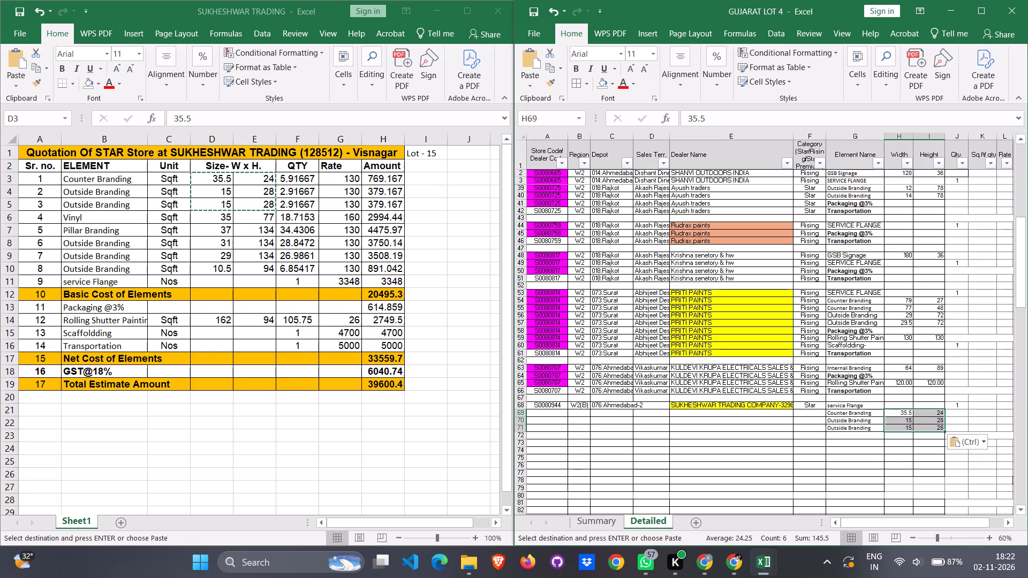
{"action": "key", "text": "ctrl+s"}
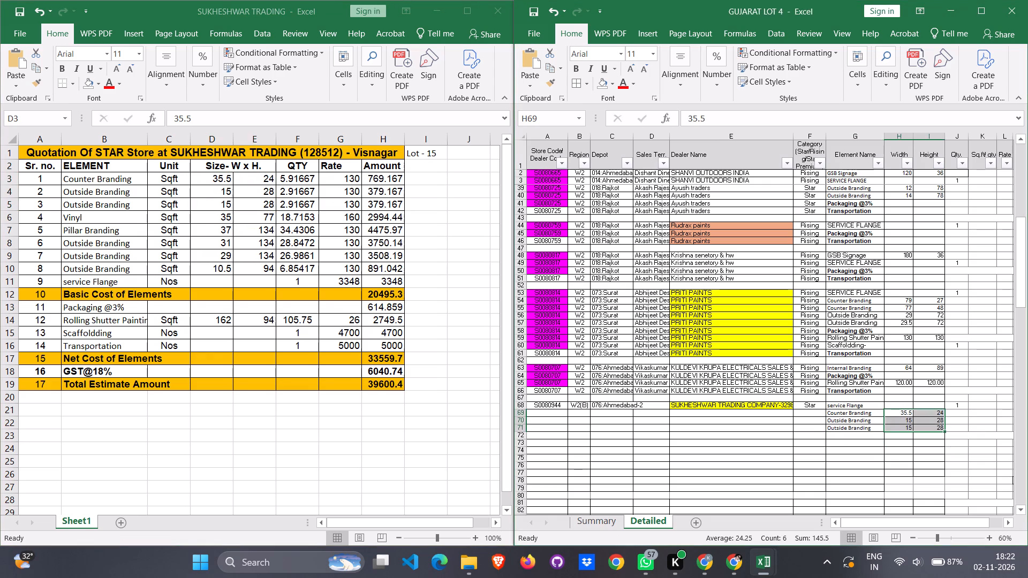
Copy the Pillar Branding name and the three Outside Branding names below it from the quotation into G72:G75 of the Detailed sheet.
{"action": "left_click", "coordinate": [110, 229]}
{"action": "left_click", "coordinate": [110, 229]}
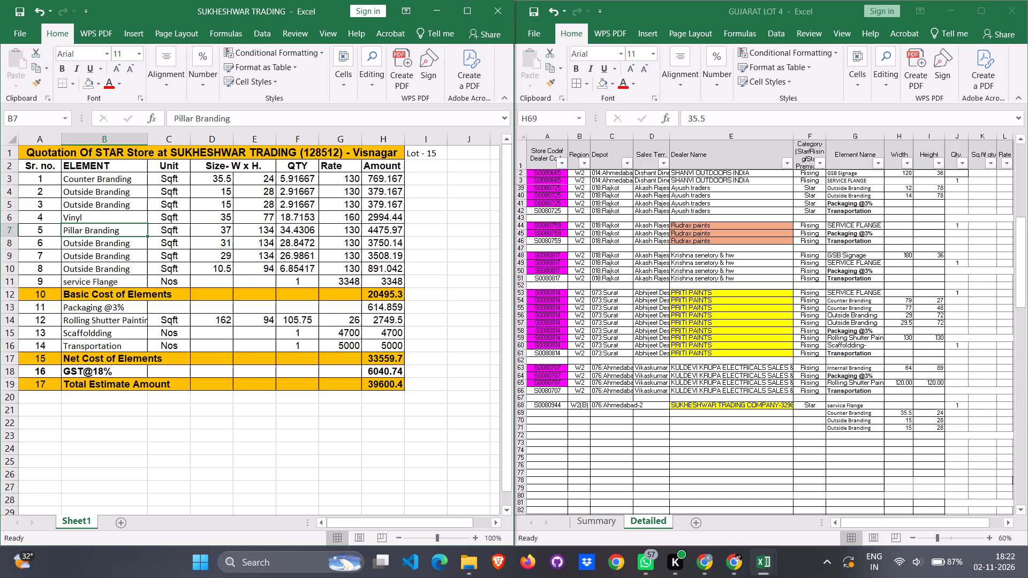
{"action": "key", "text": "shift+Down"}
{"action": "key", "text": "shift+Down"}
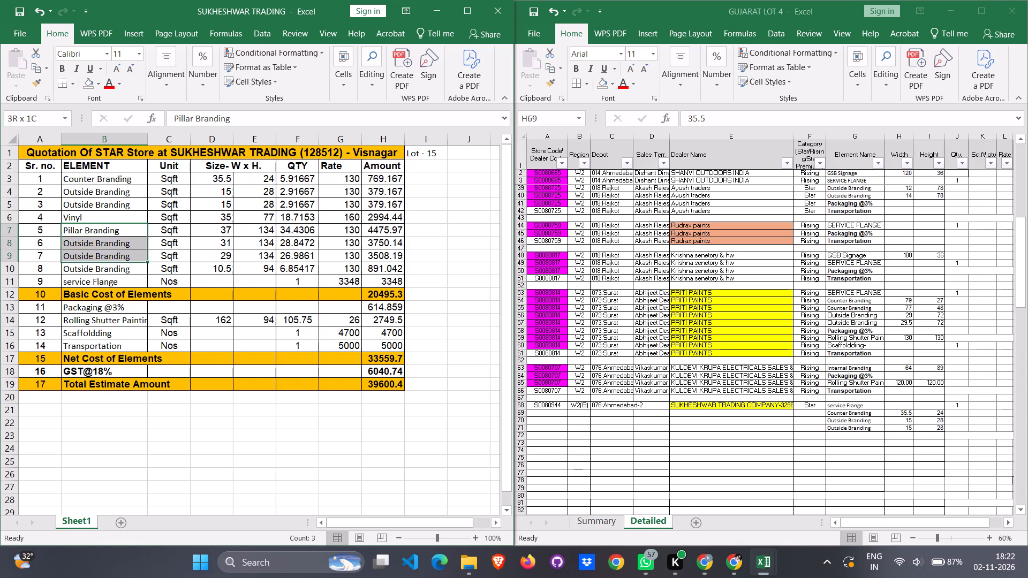
{"action": "key", "text": "shift+Down"}
{"action": "key", "text": "ctrl+c"}
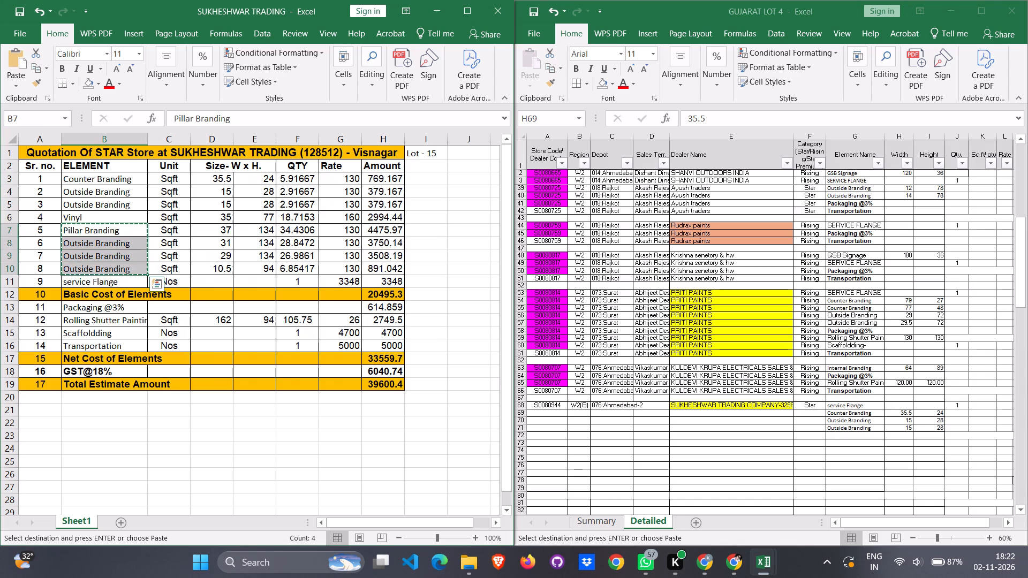
{"action": "double_click", "coordinate": [842, 436]}
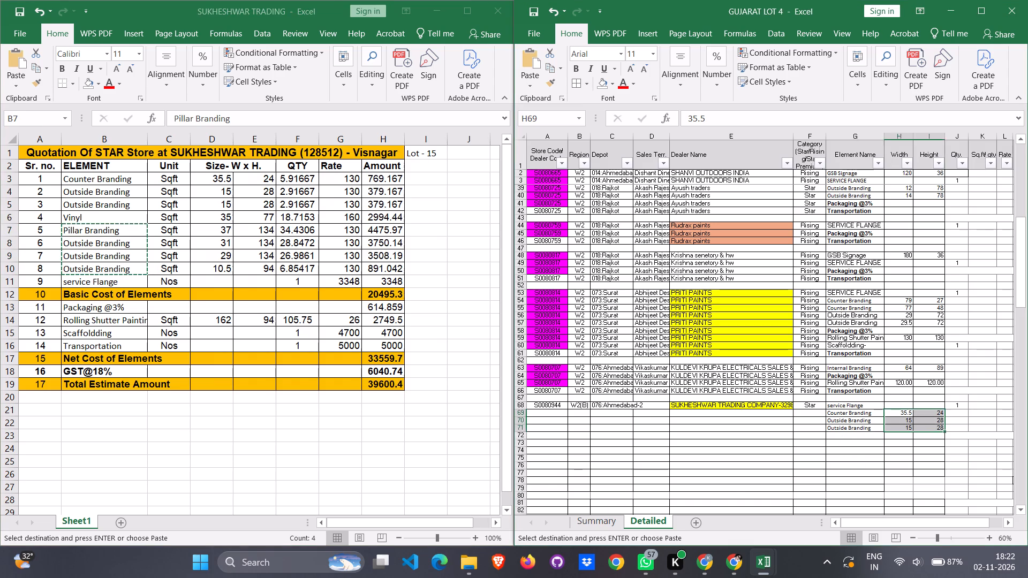
{"action": "key", "text": "ctrl+v"}
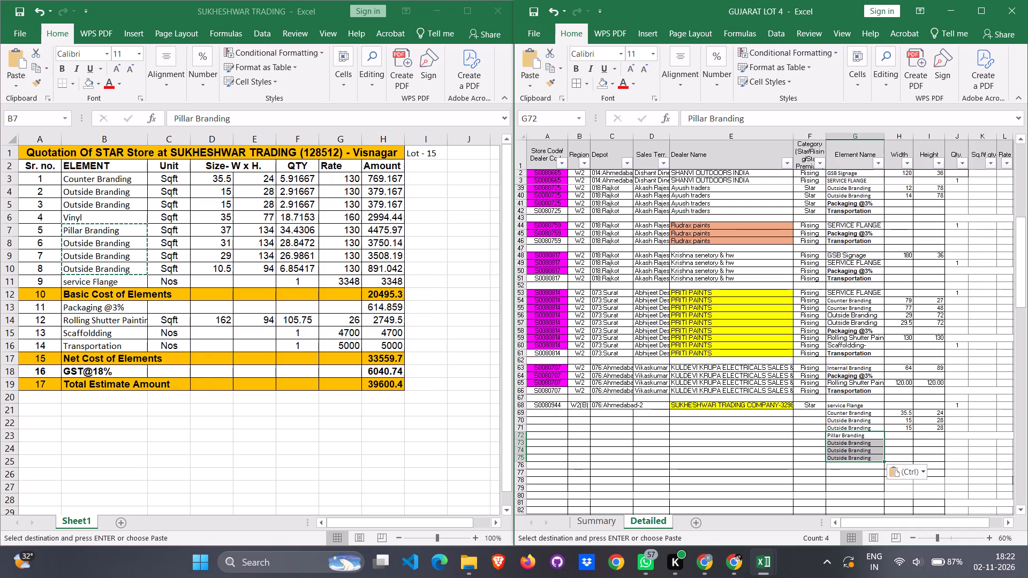
Copy the quotation sizes 37 x 134, 31 x 134, 29 x 134 and 10.5 x 94 into H72:I75, and save the lot workbook.
{"action": "left_click", "coordinate": [203, 230]}
{"action": "left_click", "coordinate": [203, 230]}
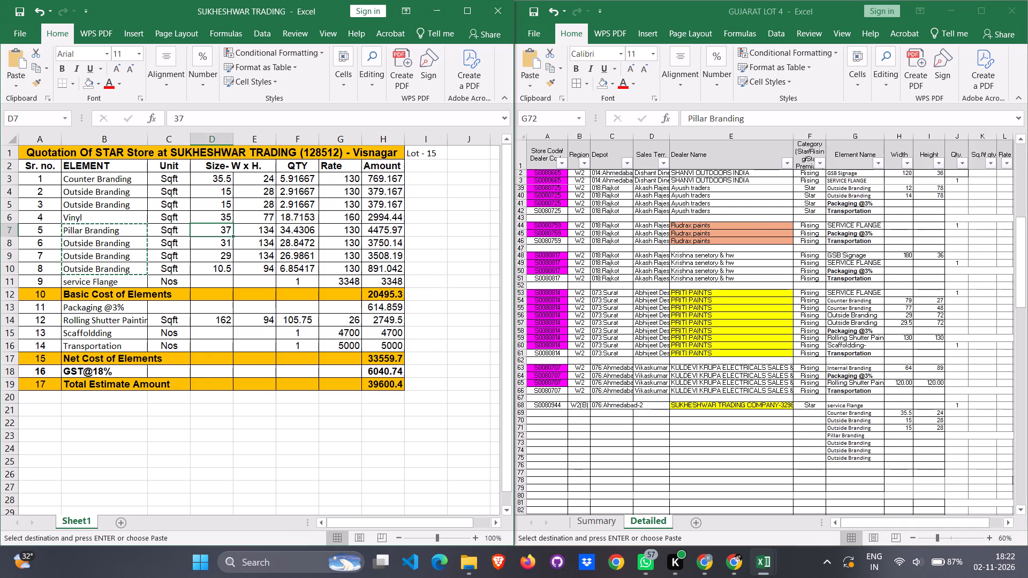
{"action": "key", "text": "shift+Down"}
{"action": "key", "text": "shift+Down"}
{"action": "key", "text": "shift+Down"}
{"action": "key", "text": "shift+Right"}
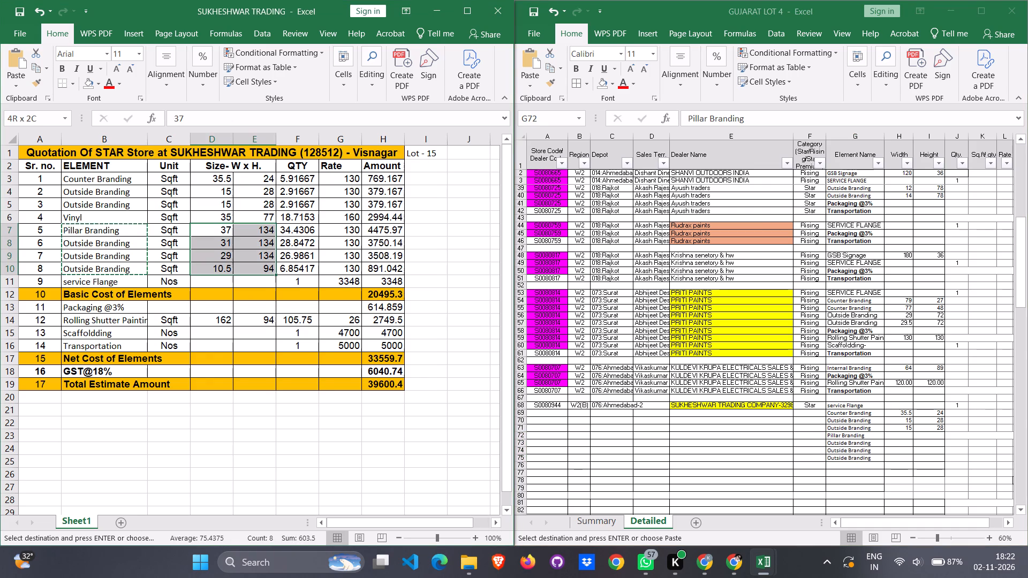
{"action": "key", "text": "ctrl+c"}
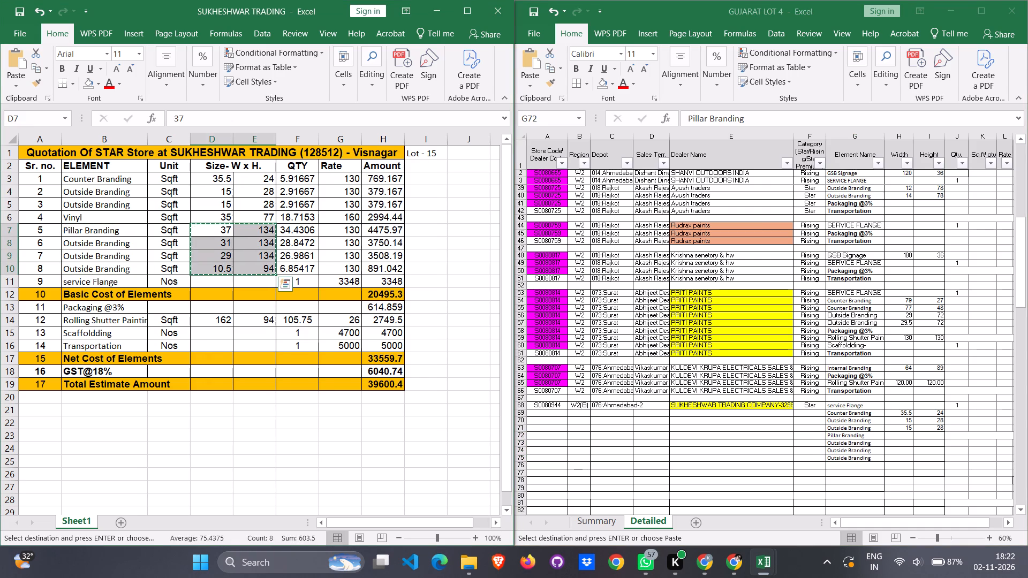
{"action": "double_click", "coordinate": [902, 434]}
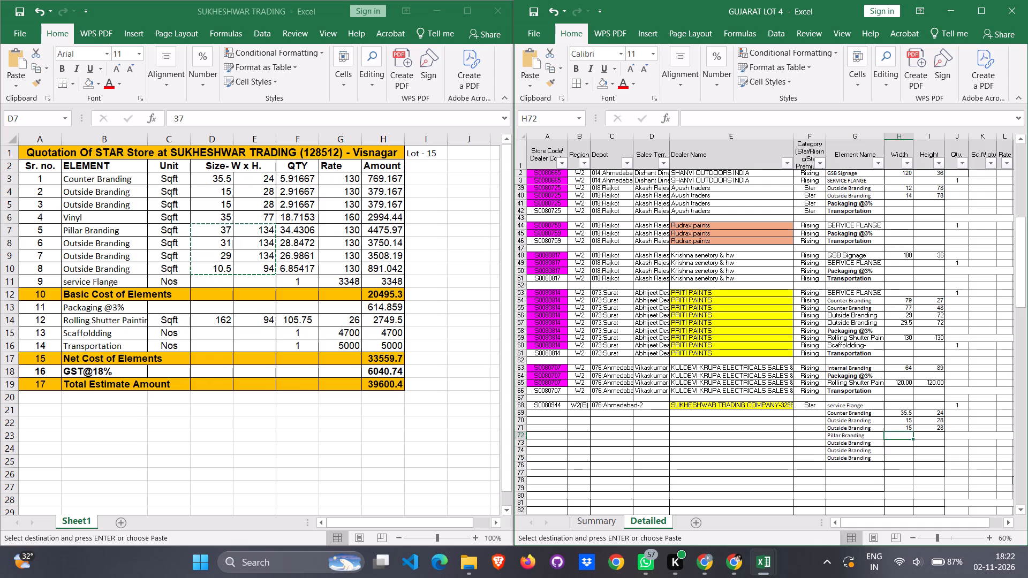
{"action": "key", "text": "ctrl+v"}
{"action": "key", "text": "ctrl+s"}
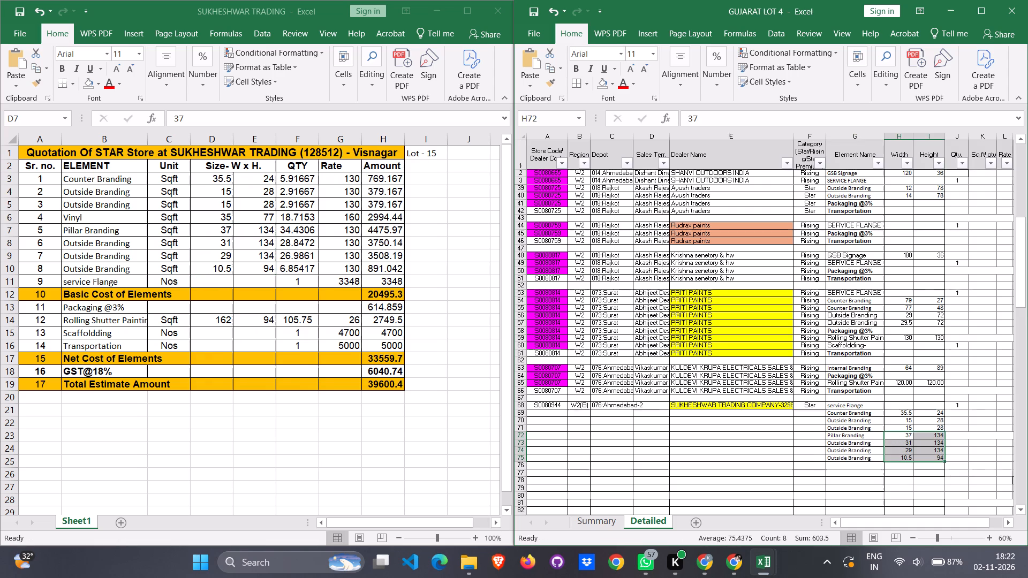
Copy the Vinyl element name from the quotation into G76, below the last Outside Branding row of the Detailed sheet.
{"action": "left_click", "coordinate": [851, 466]}
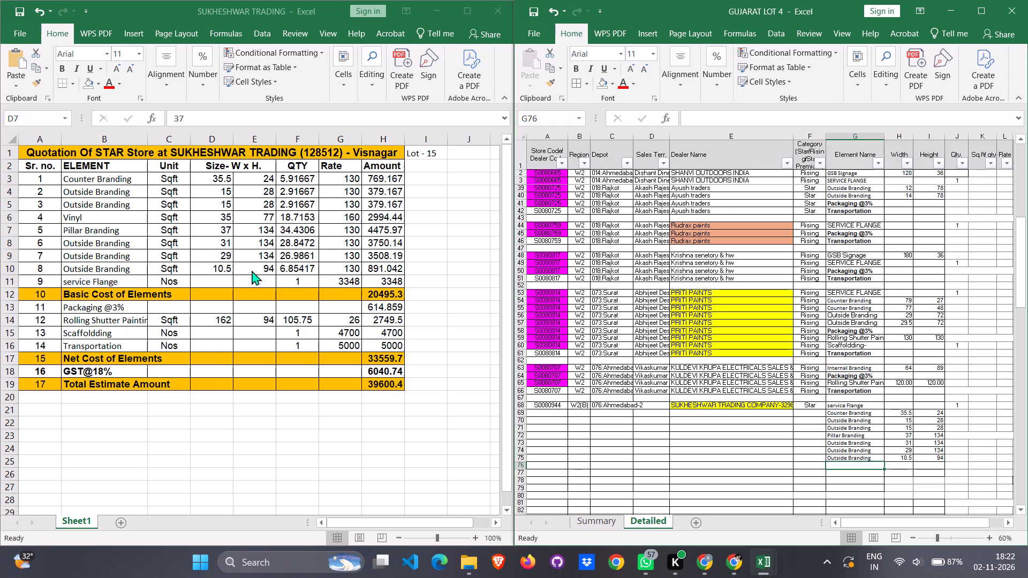
{"action": "left_click", "coordinate": [106, 216]}
{"action": "left_click", "coordinate": [106, 216]}
{"action": "key", "text": "ctrl+c"}
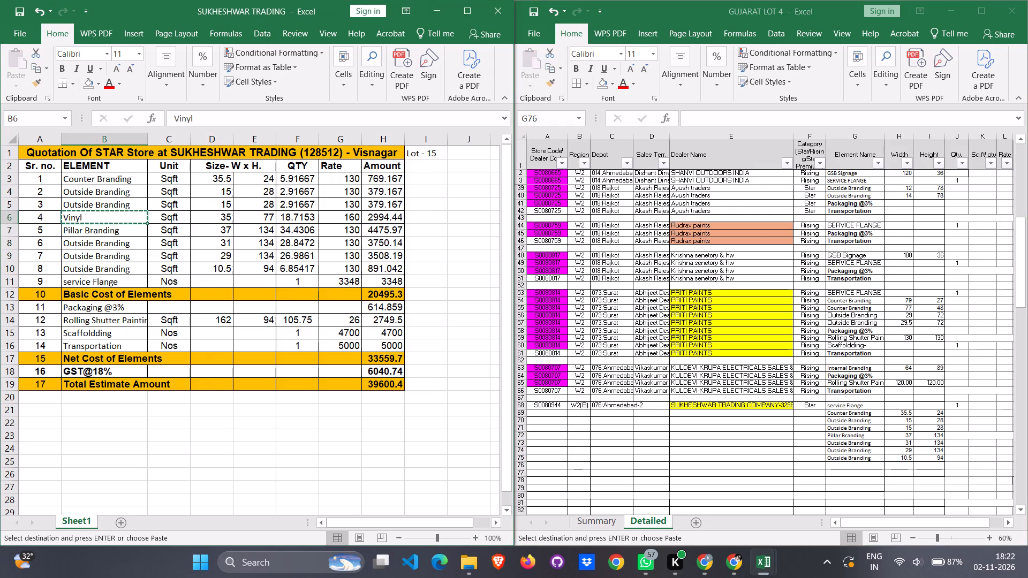
{"action": "left_click", "coordinate": [852, 461]}
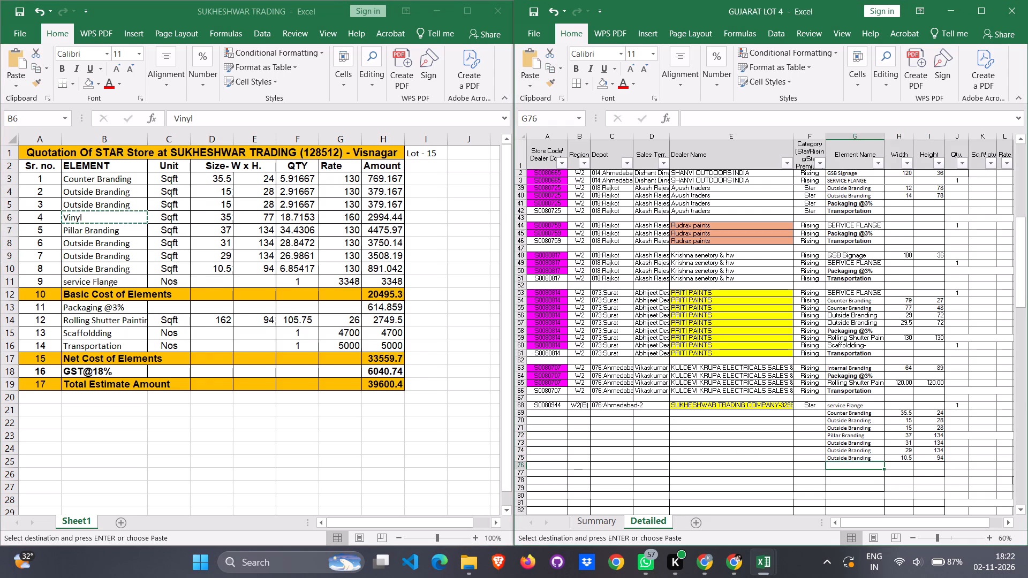
{"action": "key", "text": "ctrl+v"}
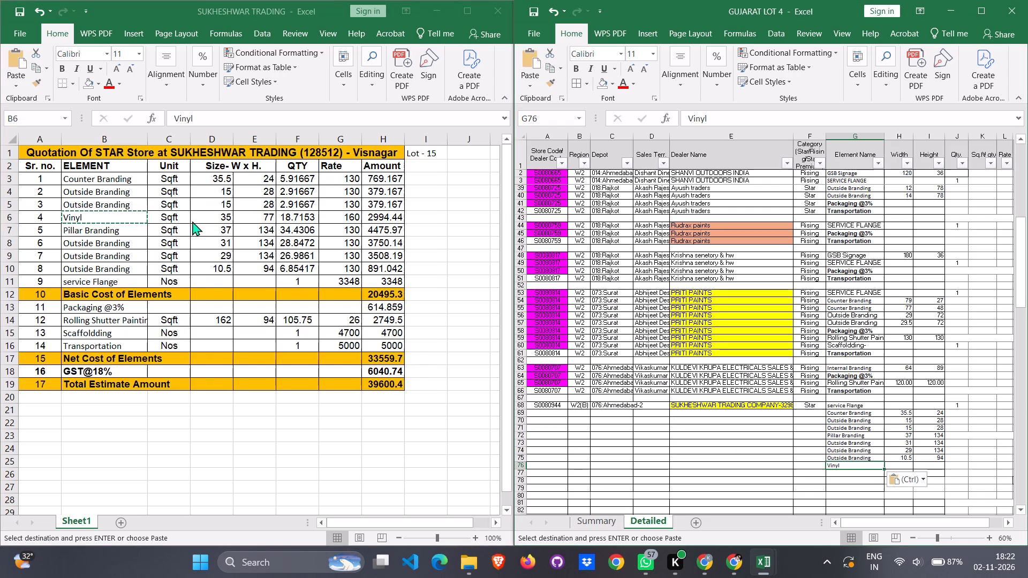
Copy the Vinyl size 35 x 77 from the quotation into Width and Height at H76:I76, and save the lot workbook.
{"action": "left_click", "coordinate": [209, 216]}
{"action": "left_click", "coordinate": [209, 216]}
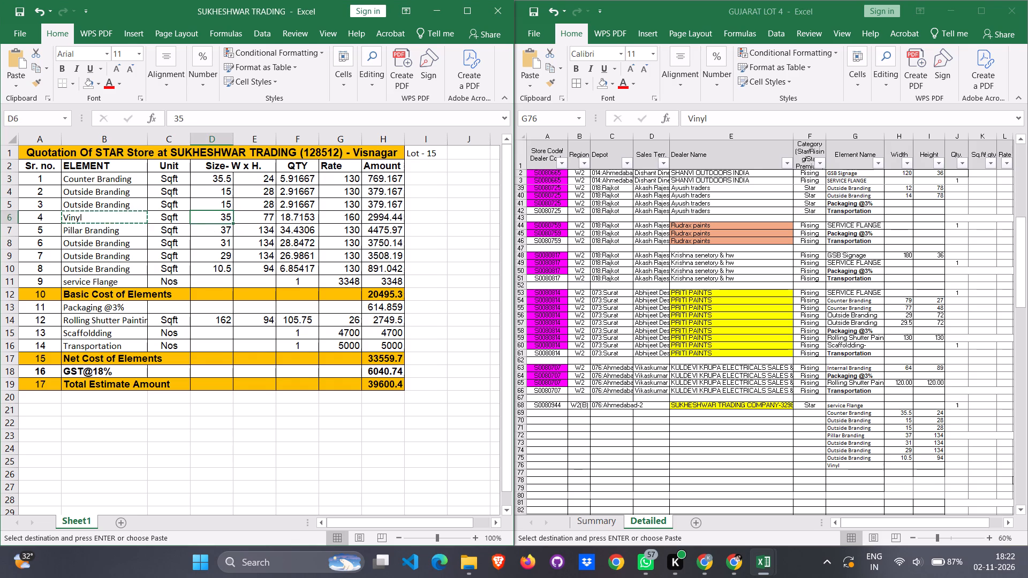
{"action": "key", "text": "shift+Right"}
{"action": "key", "text": "ctrl+c"}
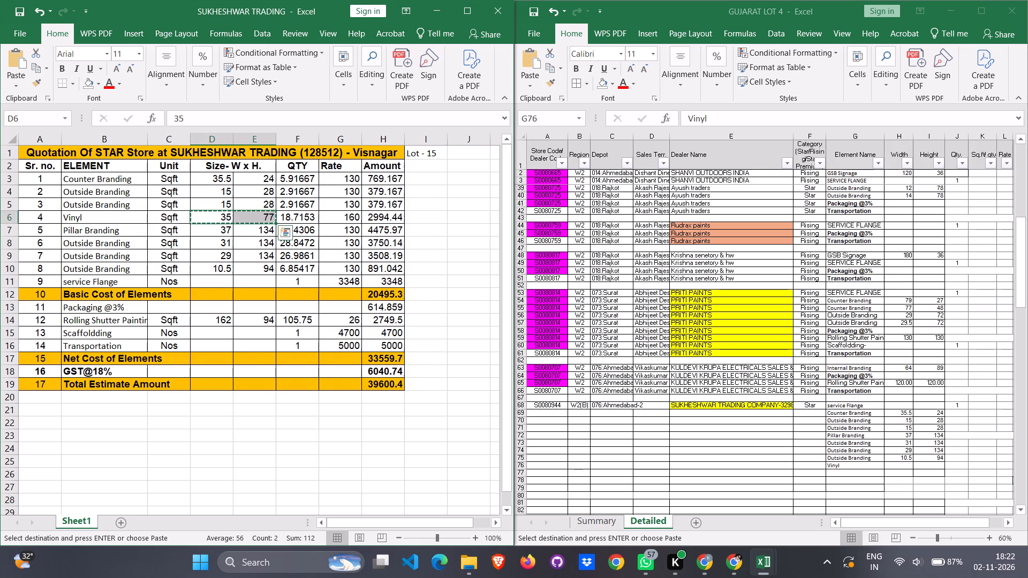
{"action": "left_click", "coordinate": [892, 463]}
{"action": "left_click", "coordinate": [894, 467]}
{"action": "key", "text": "ctrl+v"}
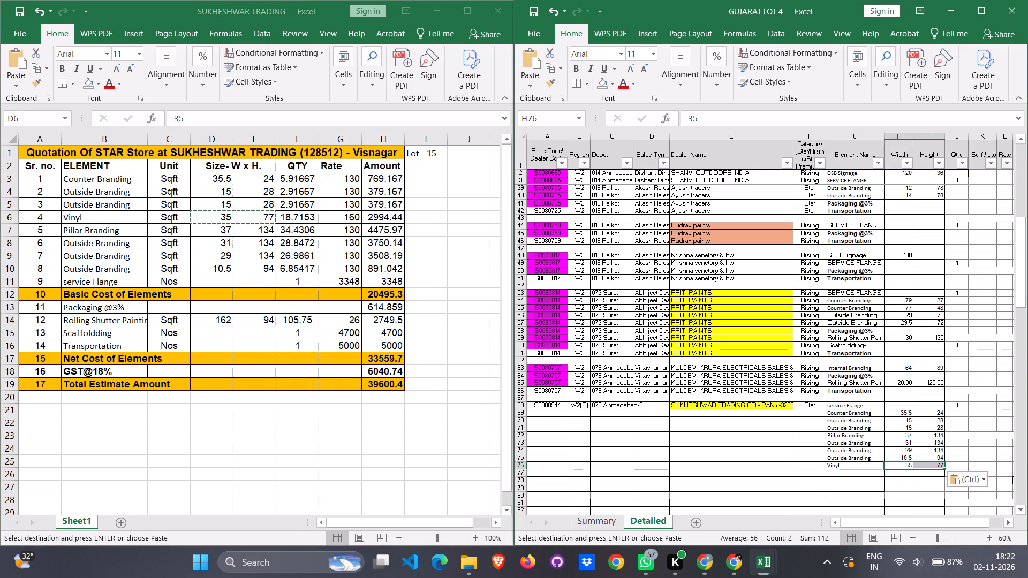
{"action": "key", "text": "ctrl+s"}
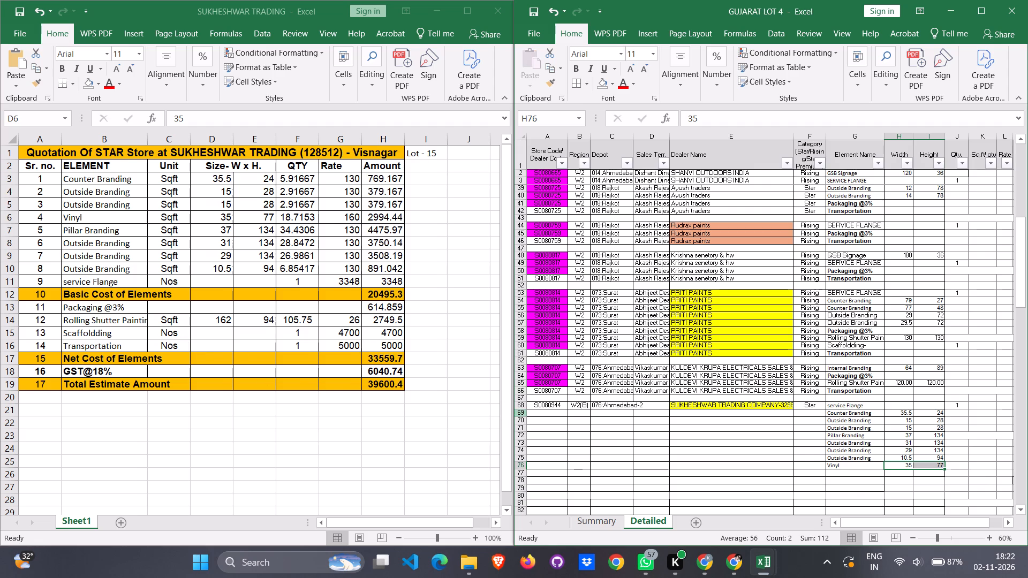
Copy the Packaging @3% element name from the PRITI PAINTS block (G58) into G77, below the Vinyl row.
{"action": "scroll", "coordinate": [777, 441], "scroll_direction": "down", "scroll_amount": 3}
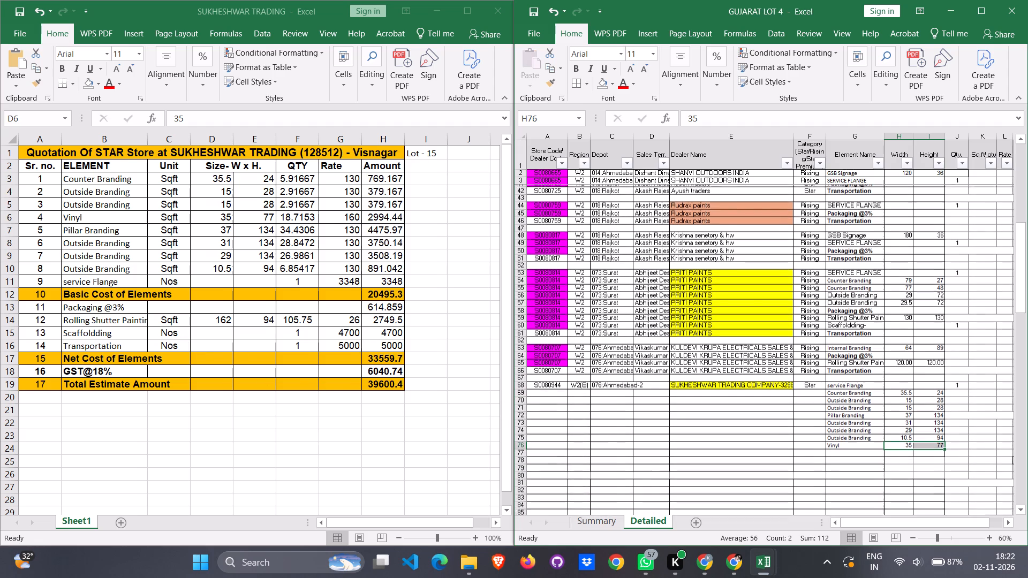
{"action": "scroll", "coordinate": [777, 441], "scroll_direction": "down", "scroll_amount": 1}
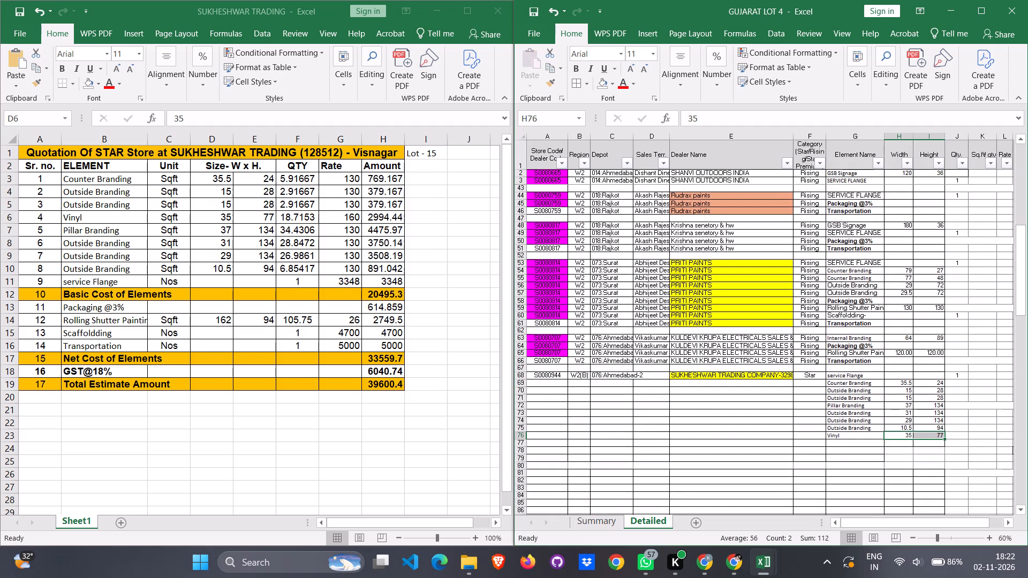
{"action": "scroll", "coordinate": [777, 441], "scroll_direction": "down", "scroll_amount": 1}
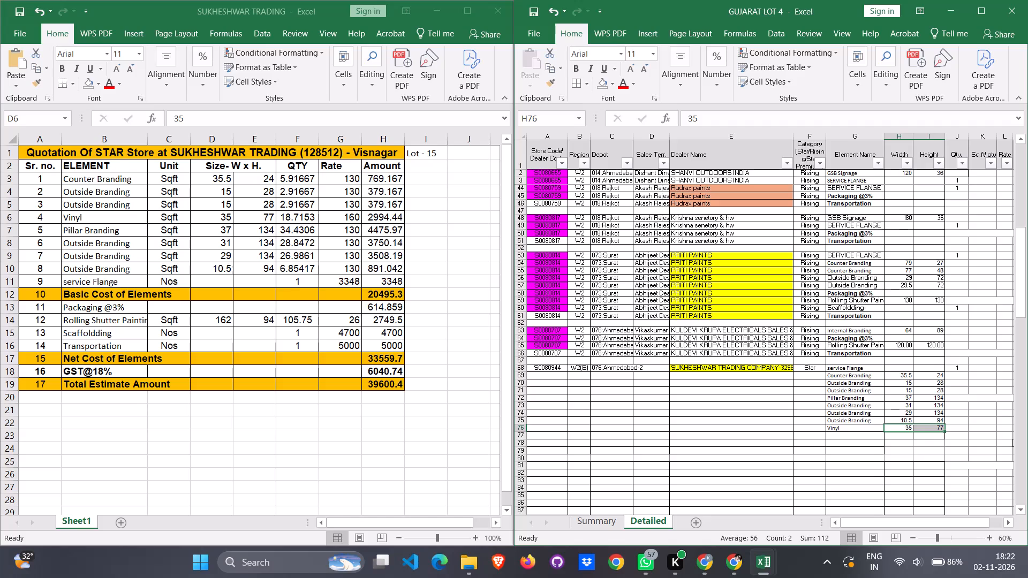
{"action": "left_click", "coordinate": [849, 291]}
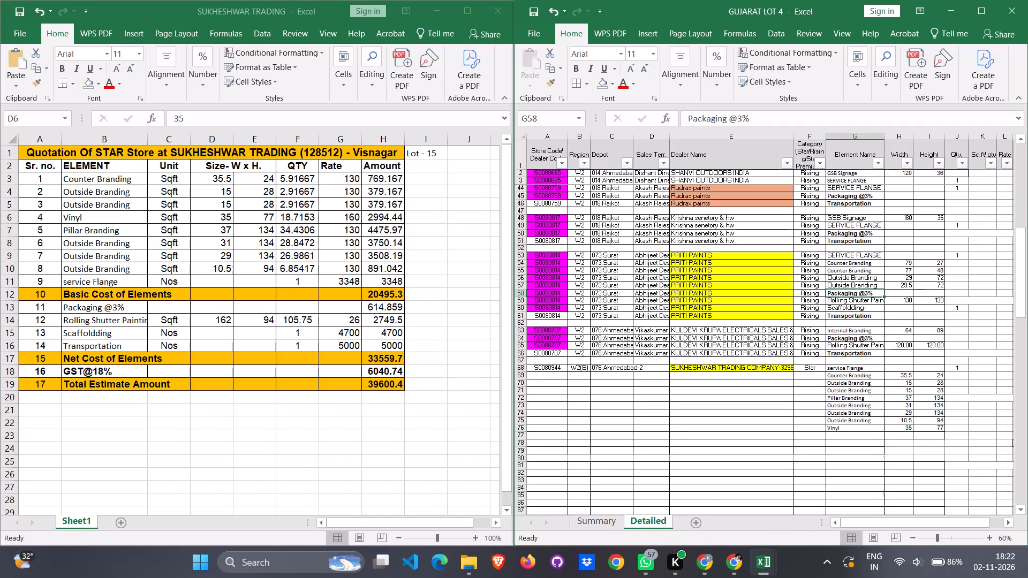
{"action": "key", "text": "ctrl+c"}
{"action": "left_click", "coordinate": [850, 435]}
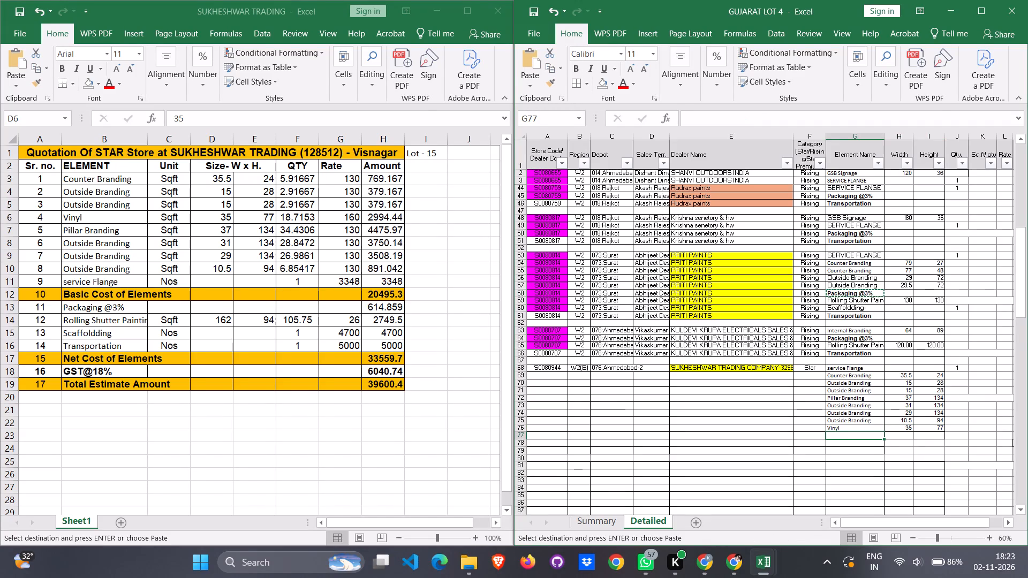
{"action": "key", "text": "ctrl+v"}
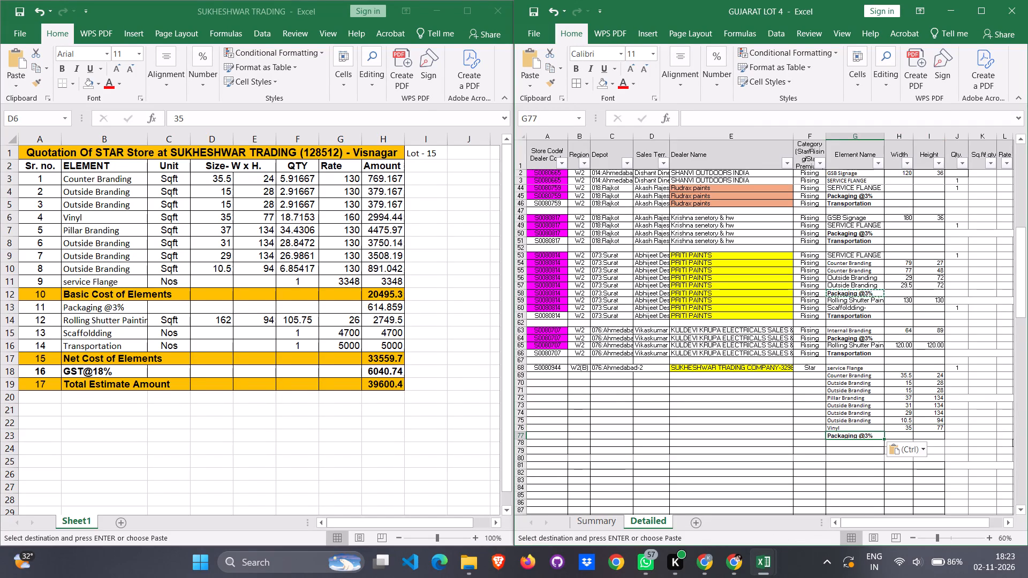
Copy the Rolling Shutter Painting (Front Side) element name from the quotation into G78 of the Detailed sheet.
{"action": "double_click", "coordinate": [122, 318]}
{"action": "key", "text": "ctrl+c"}
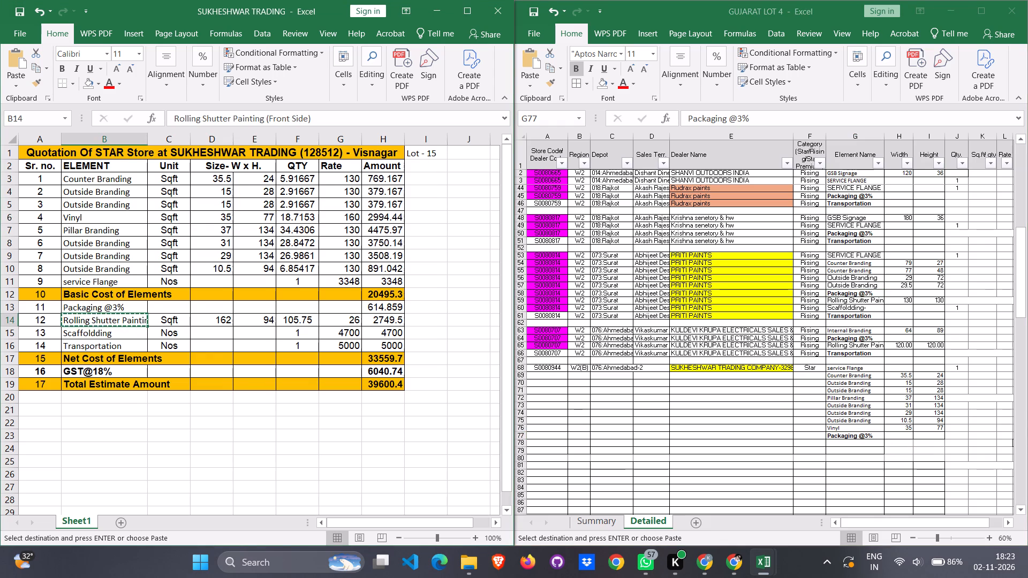
{"action": "double_click", "coordinate": [844, 439]}
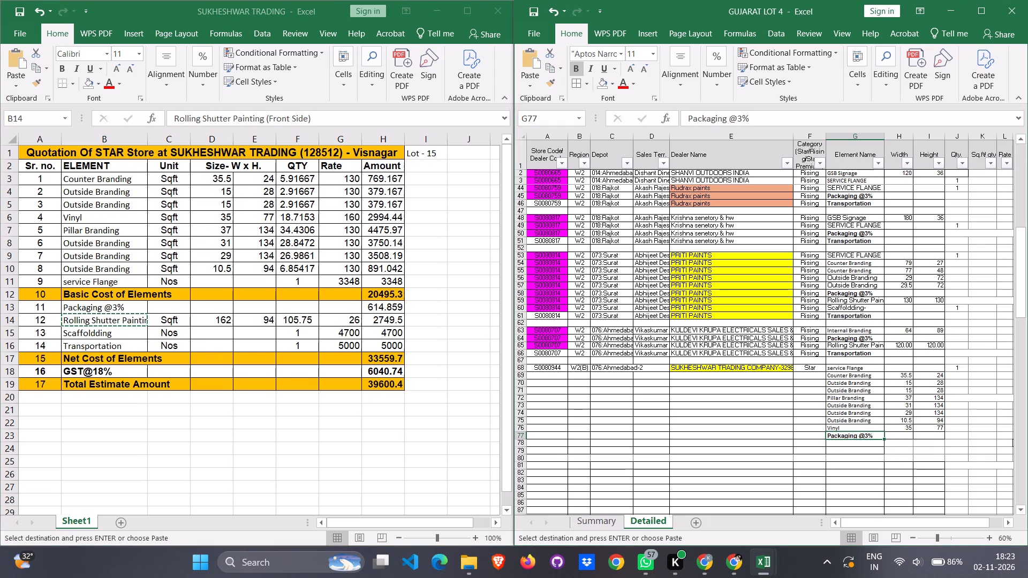
{"action": "left_click", "coordinate": [844, 443]}
{"action": "key", "text": "ctrl+v"}
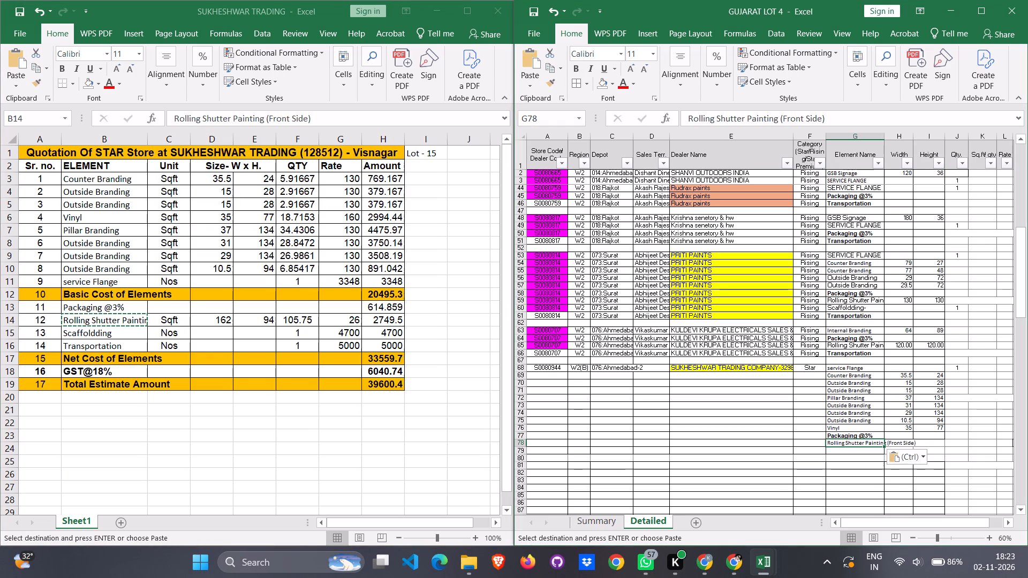
Copy the rolling shutter size 162 x 94 from the quotation into Width and Height at H78:I78, and save the lot workbook.
{"action": "left_click", "coordinate": [896, 445]}
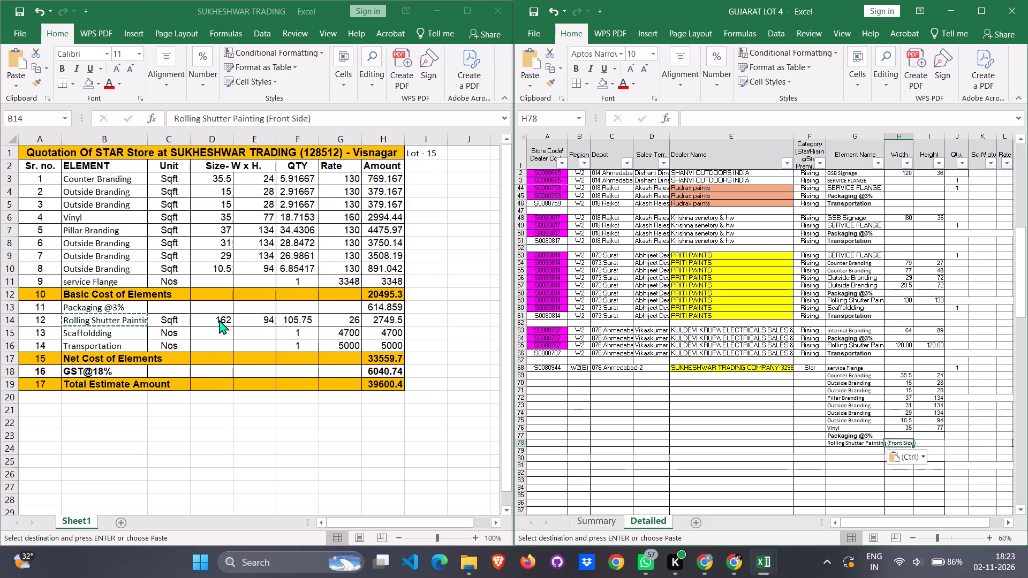
{"action": "left_click", "coordinate": [219, 320]}
{"action": "left_click", "coordinate": [219, 320]}
{"action": "key", "text": "shift+Right"}
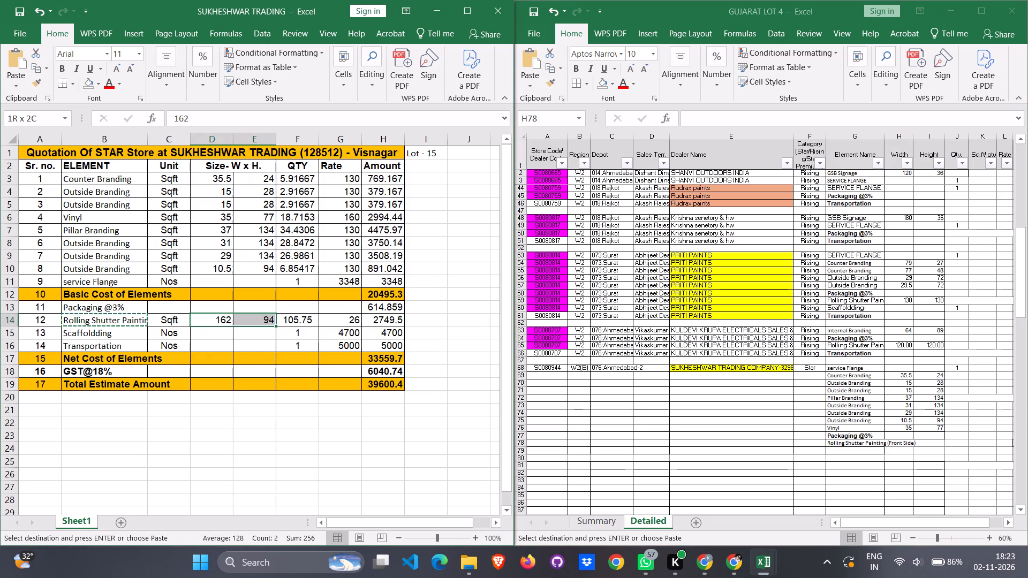
{"action": "key", "text": "ctrl+c"}
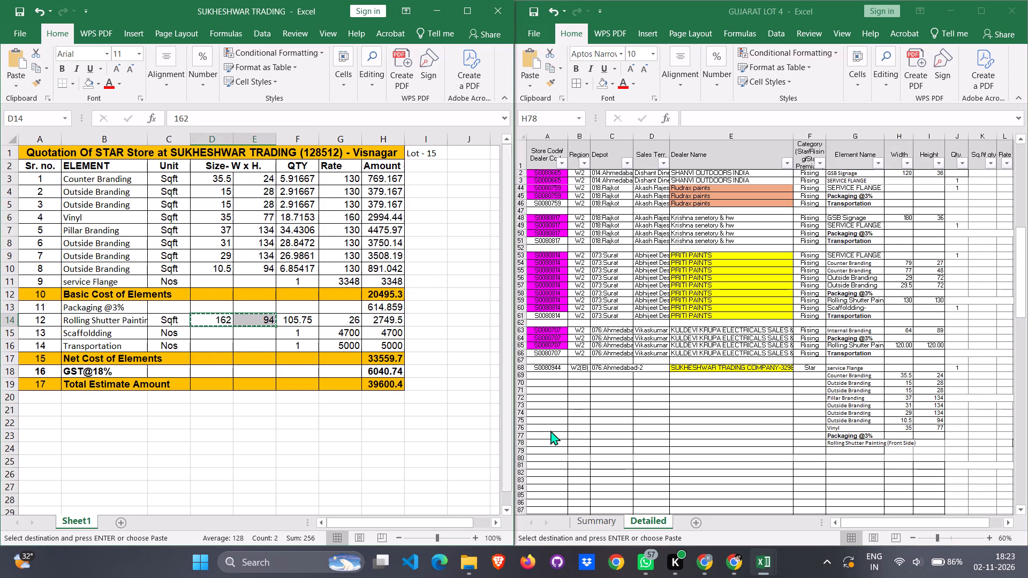
{"action": "double_click", "coordinate": [902, 440]}
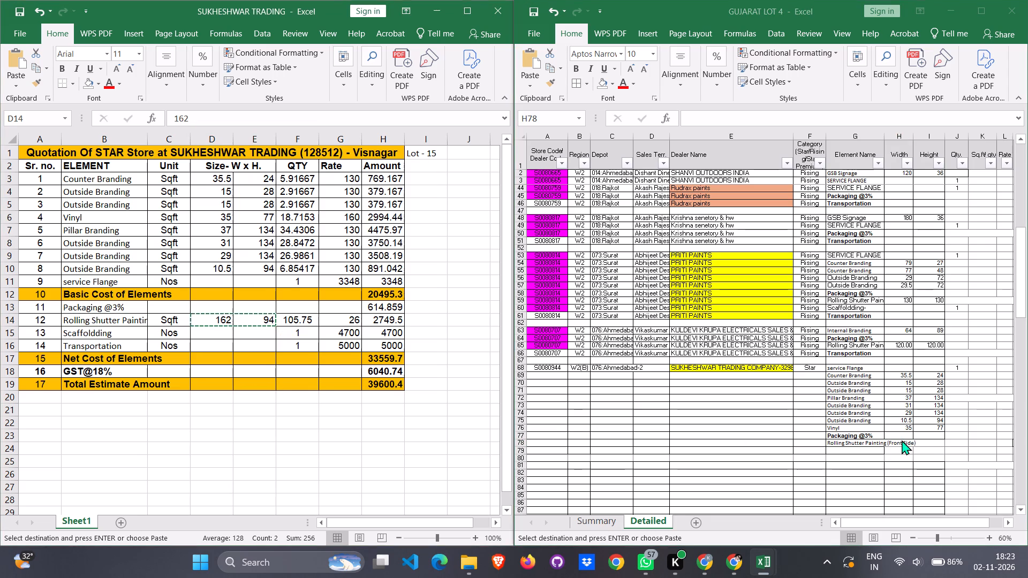
{"action": "key", "text": "ctrl+v"}
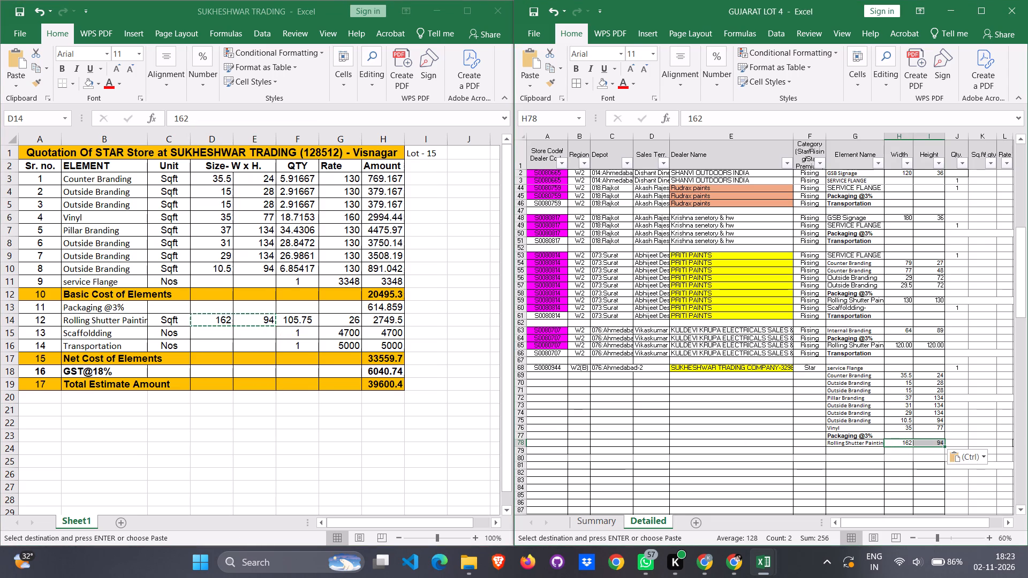
{"action": "key", "text": "ctrl+s"}
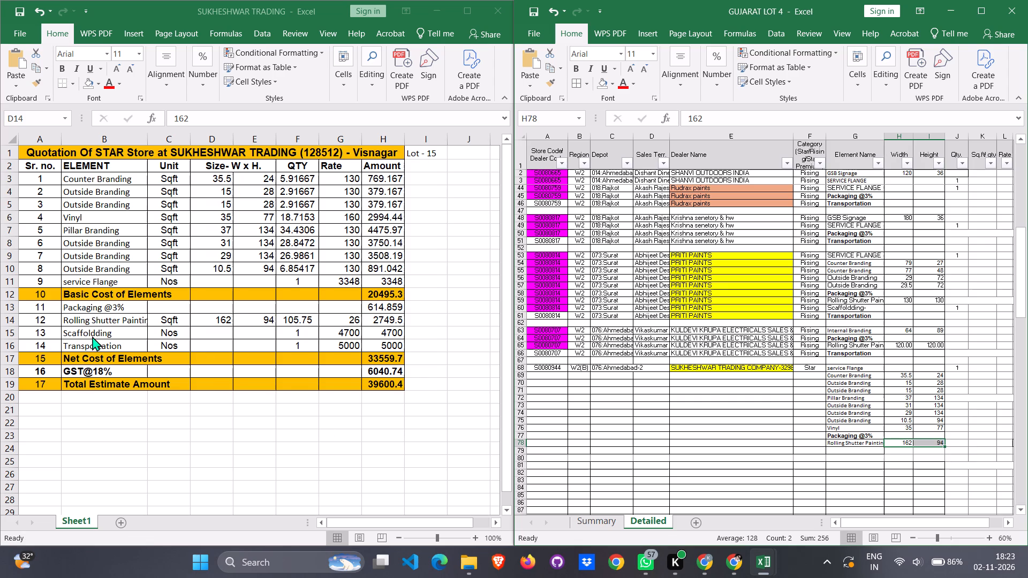
Copy the Scaffoldding element name from the quotation into G79, enter quantity 1 in J79, and save the lot workbook.
{"action": "double_click", "coordinate": [92, 333]}
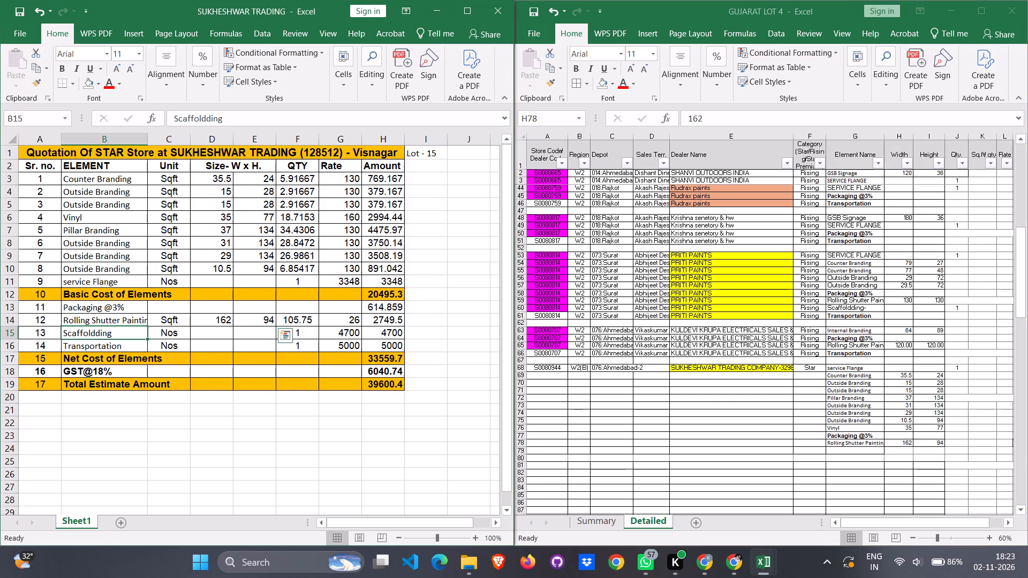
{"action": "key", "text": "ctrl+c"}
{"action": "double_click", "coordinate": [840, 450]}
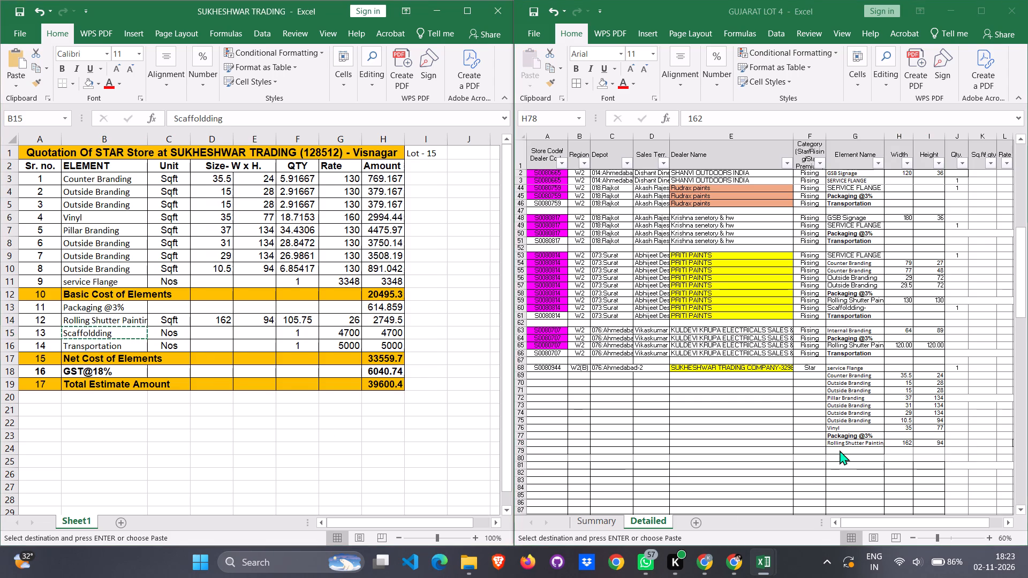
{"action": "key", "text": "ctrl+v"}
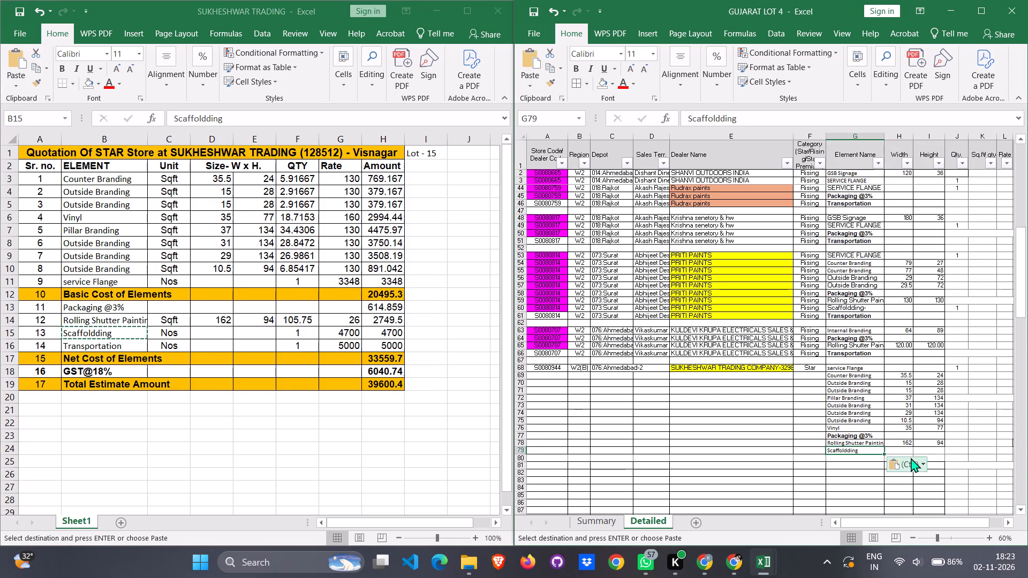
{"action": "left_click", "coordinate": [904, 453]}
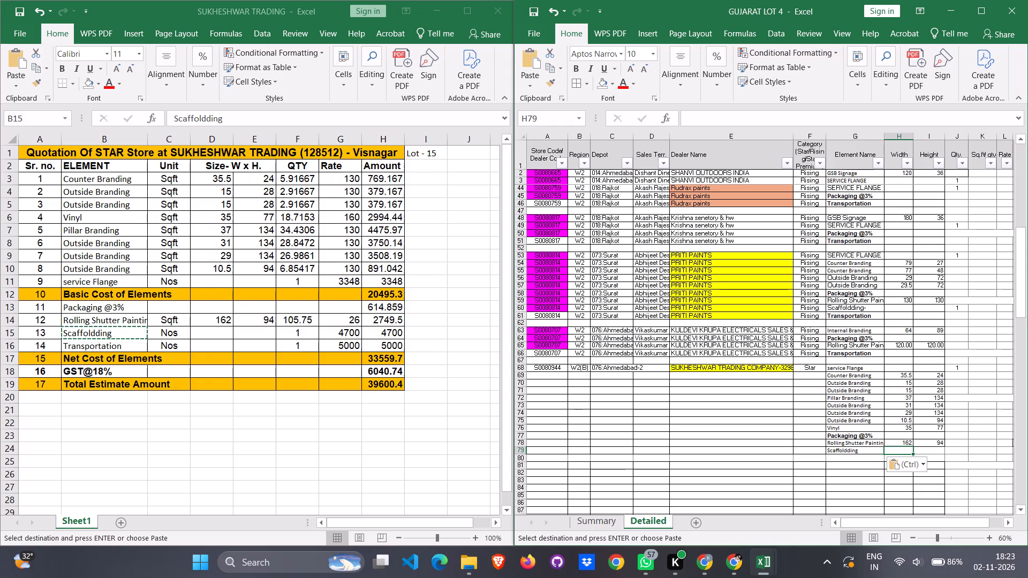
{"action": "left_click", "coordinate": [961, 450]}
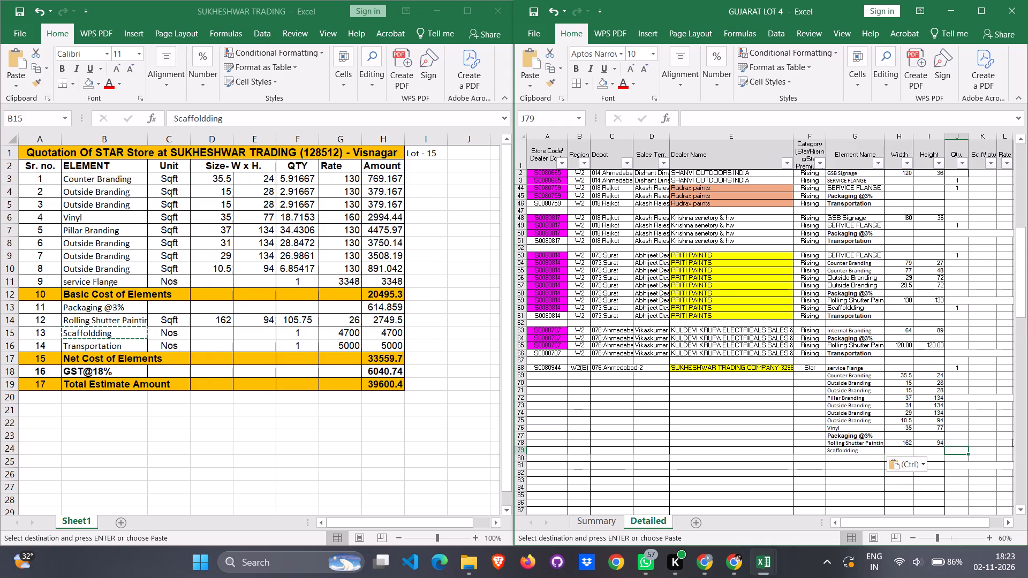
{"action": "key", "text": "1"}
{"action": "key", "text": "ctrl+s"}
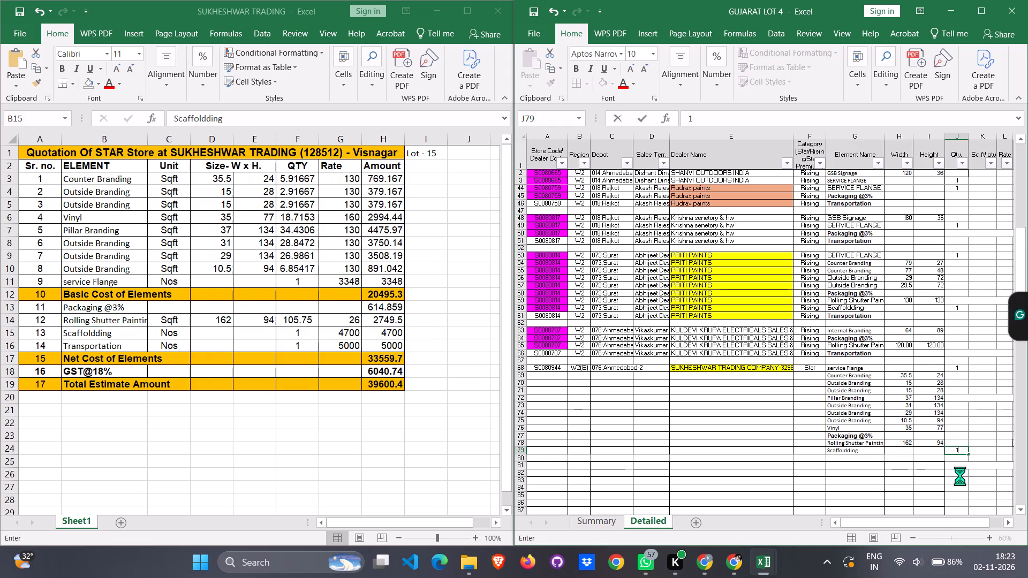
Copy the Transportation element name from G66 into G80, below the Scaffoldding row, and save the lot workbook.
{"action": "left_click", "coordinate": [854, 356]}
{"action": "key", "text": "ctrl+c"}
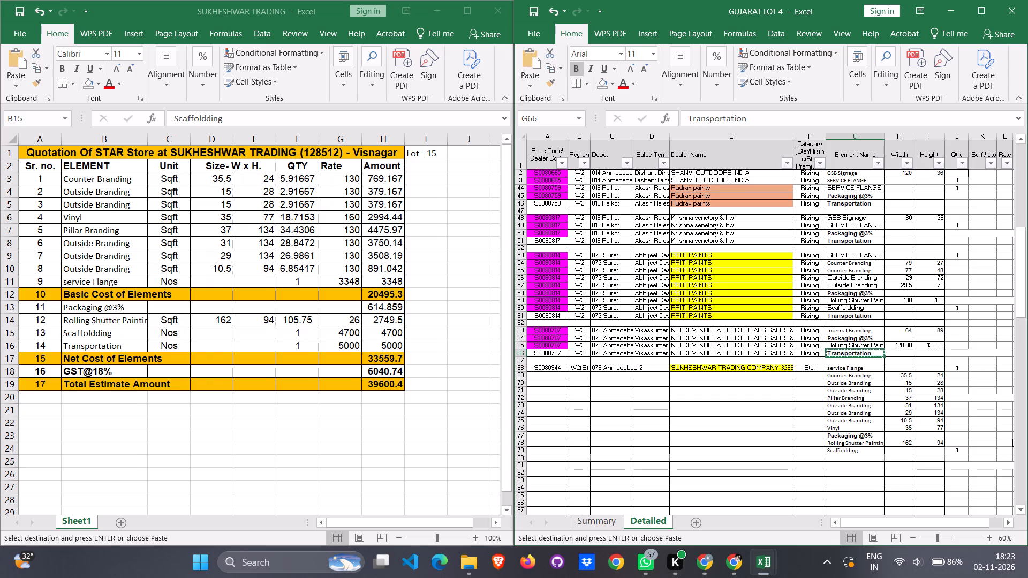
{"action": "left_click", "coordinate": [849, 459]}
{"action": "key", "text": "ctrl+v"}
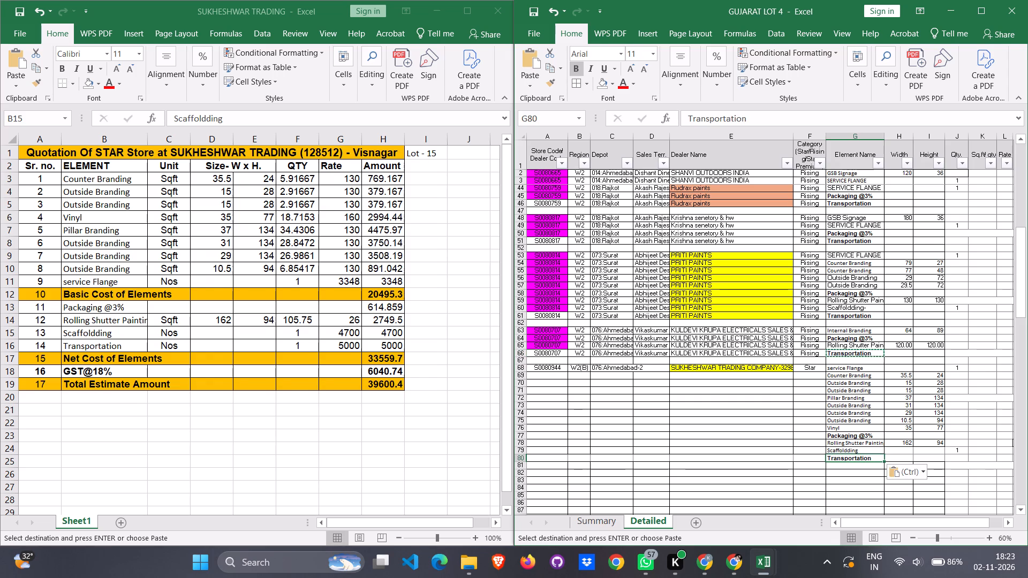
{"action": "key", "text": "ctrl+s"}
Enter 5000 as the Transportation amount in M80, make it bold, and save the lot workbook.
{"action": "key", "text": "Right"}
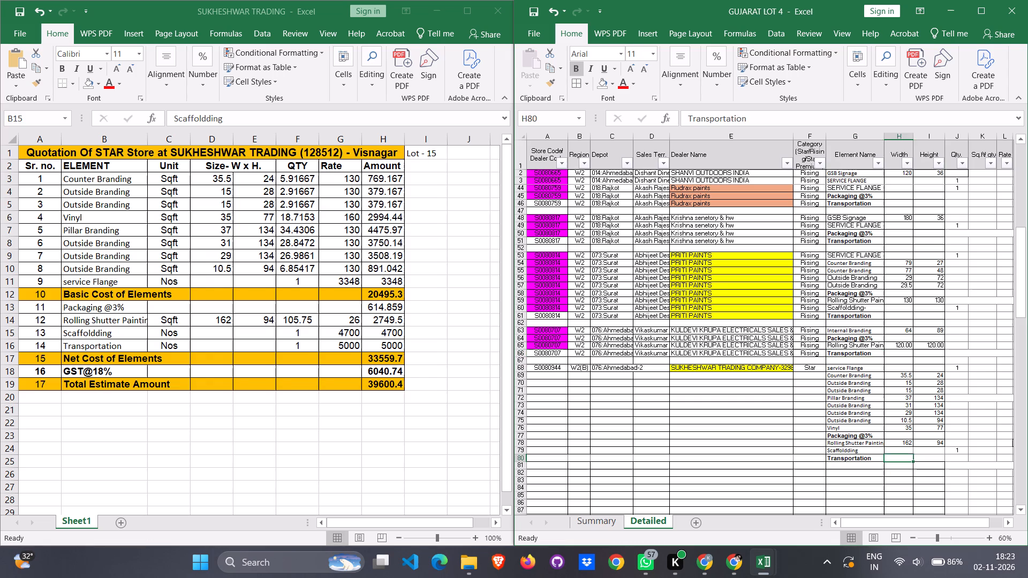
{"action": "key", "text": "Right"}
{"action": "key", "text": "Right"}
{"action": "key", "text": "Right"}
{"action": "key", "text": "Right"}
{"action": "key", "text": "Right"}
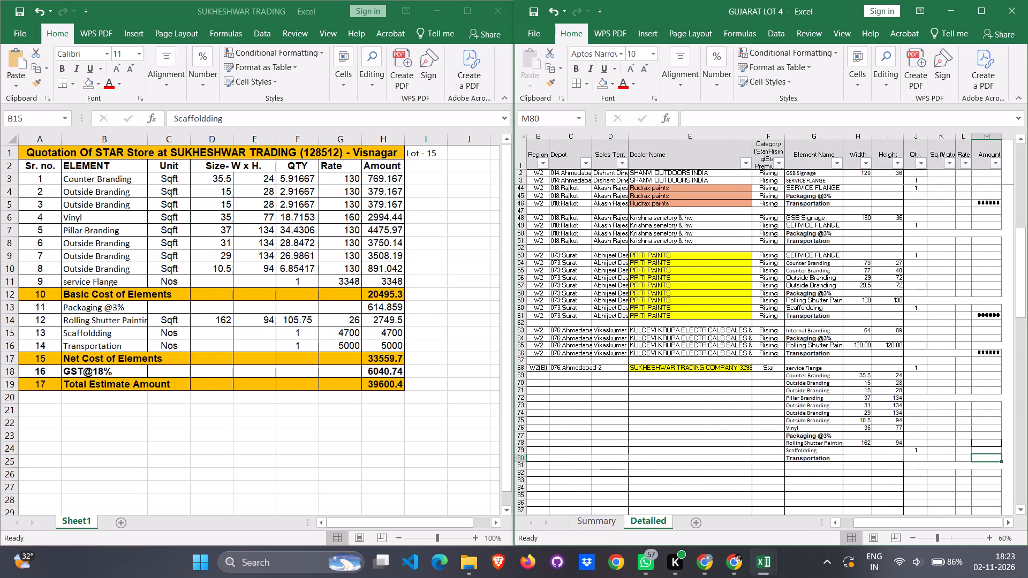
{"action": "type", "text": "5000"}
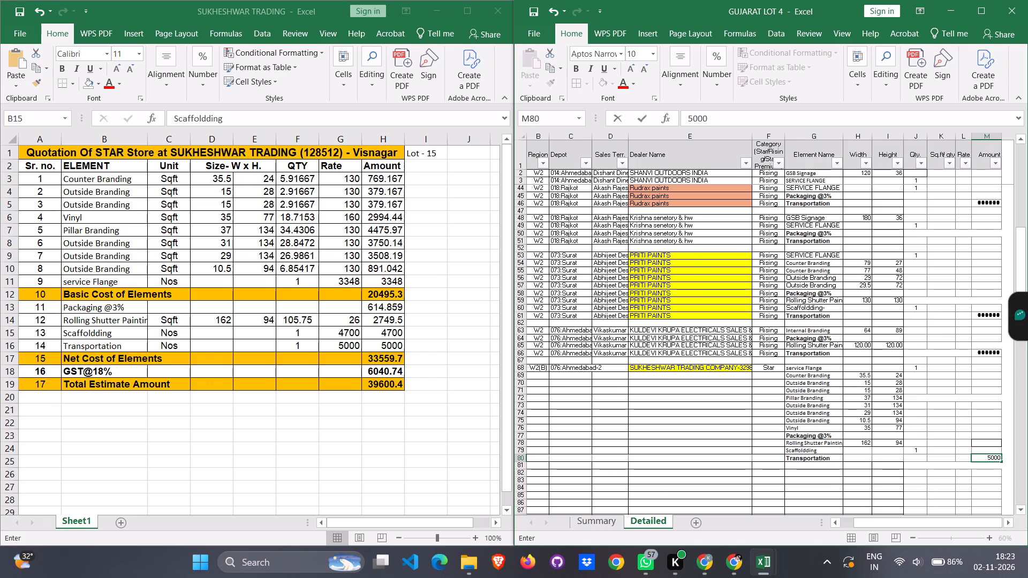
{"action": "key", "text": "Return"}
{"action": "key", "text": "Up"}
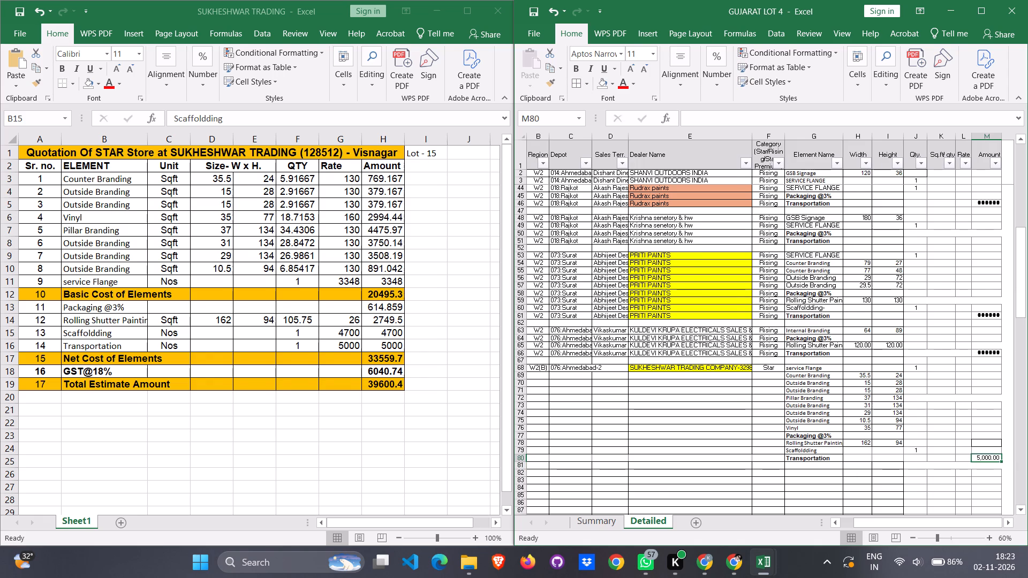
{"action": "left_click", "coordinate": [579, 69]}
{"action": "key", "text": "ctrl+s"}
Copy the SUKHESHWAR TRADING COMPANY dealer details in A68:F68 down to every element row through row 80, and save the lot workbook.
{"action": "scroll", "coordinate": [630, 435], "scroll_direction": "right", "scroll_amount": 4}
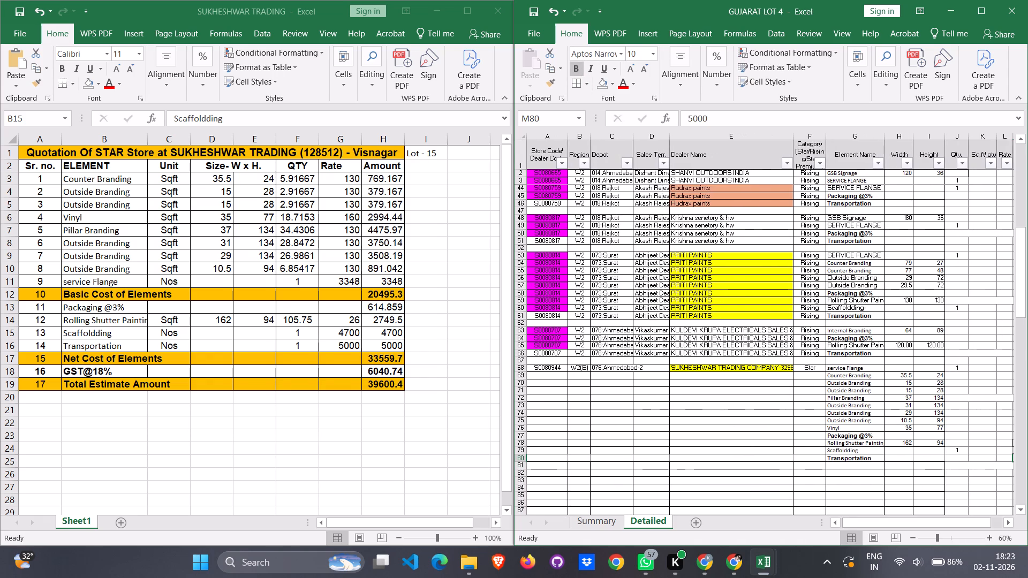
{"action": "left_click", "coordinate": [548, 366]}
{"action": "key", "text": "shift+Right"}
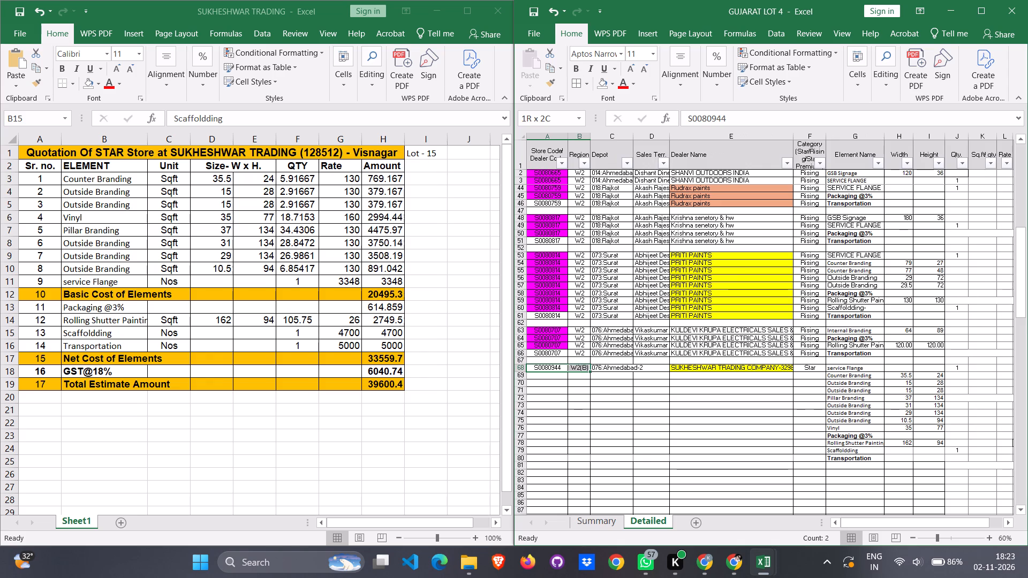
{"action": "key", "text": "shift+Right"}
{"action": "key", "text": "shift+Right"}
{"action": "key", "text": "shift+Right"}
{"action": "key", "text": "shift+Right"}
{"action": "key", "text": "ctrl+c"}
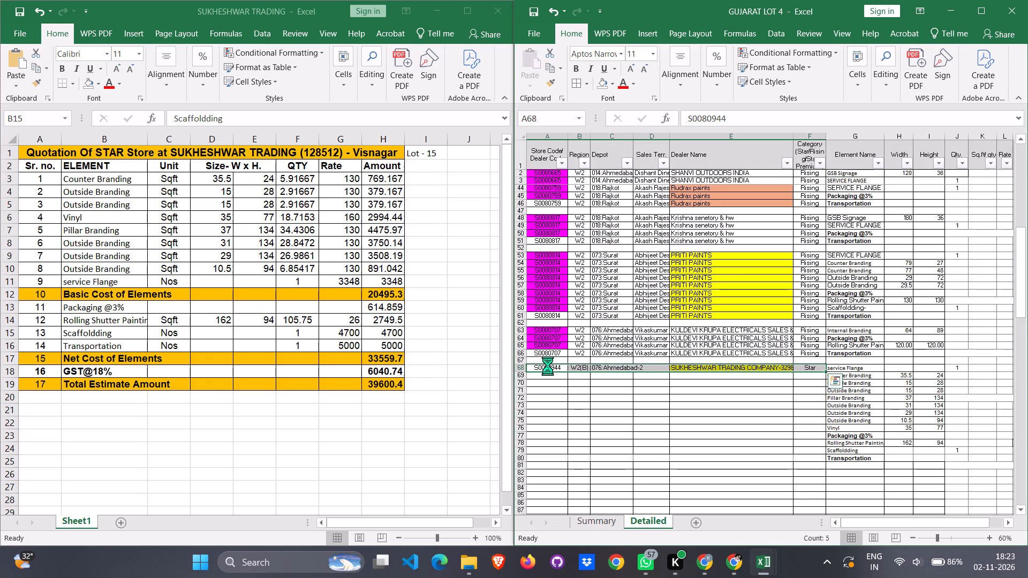
{"action": "key", "text": "shift+Down"}
{"action": "key", "text": "shift+Down"}
{"action": "key", "text": "shift+Down"}
{"action": "key", "text": "shift+Down"}
{"action": "key", "text": "shift+Down"}
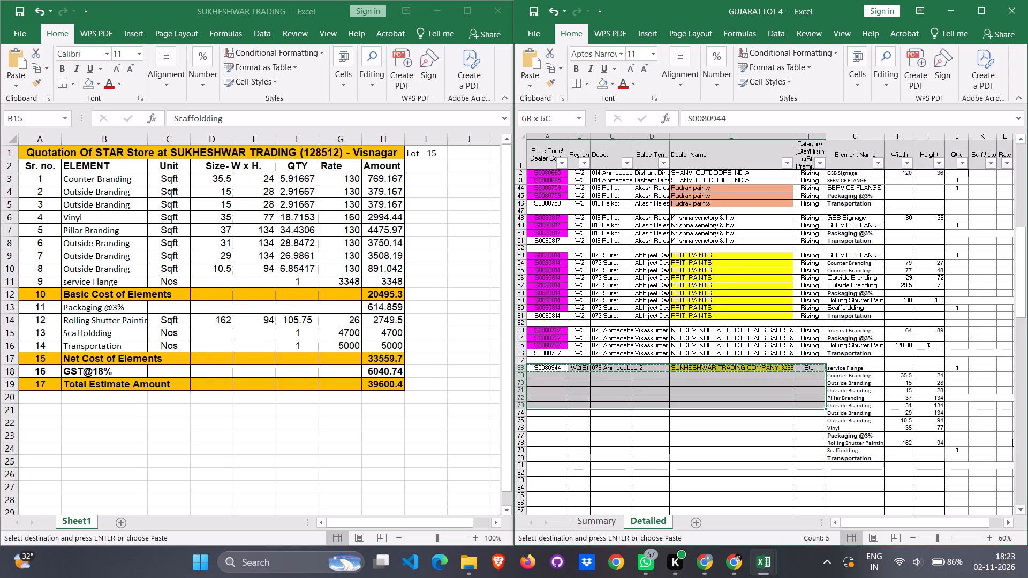
{"action": "key", "text": "shift+Down"}
{"action": "key", "text": "shift+Down"}
{"action": "key", "text": "shift+Down"}
{"action": "key", "text": "shift+Down"}
{"action": "key", "text": "shift+Down"}
{"action": "key", "text": "shift+Down"}
{"action": "key", "text": "shift+Down"}
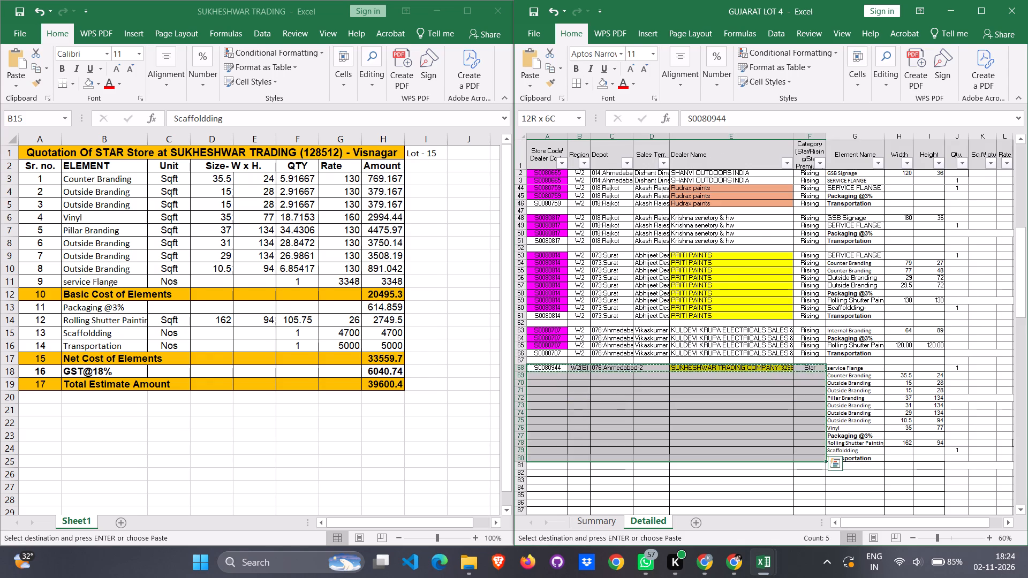
{"action": "key", "text": "ctrl+v"}
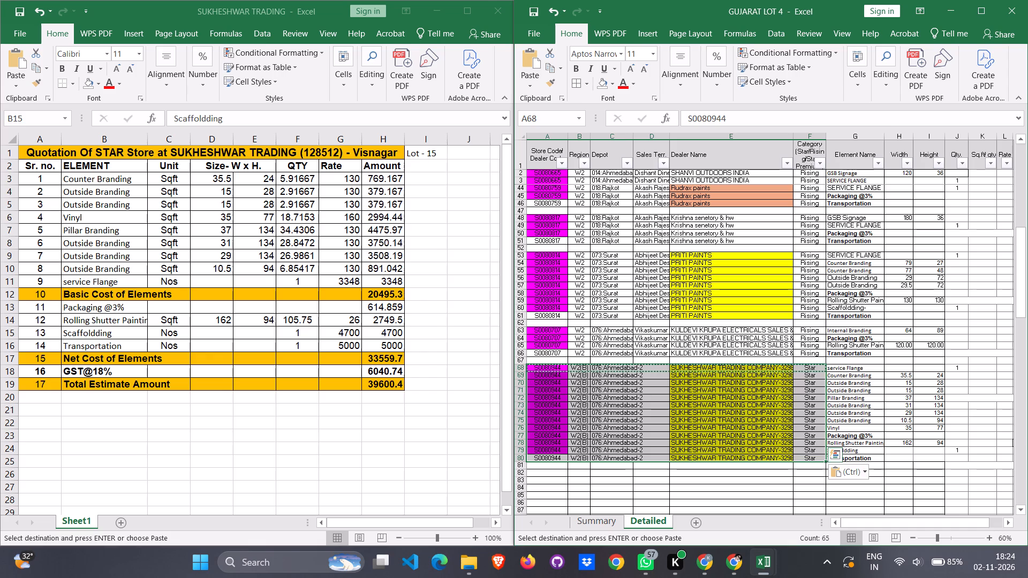
{"action": "key", "text": "ctrl+s"}
{"action": "scroll", "coordinate": [599, 399], "scroll_direction": "down", "scroll_amount": 3}
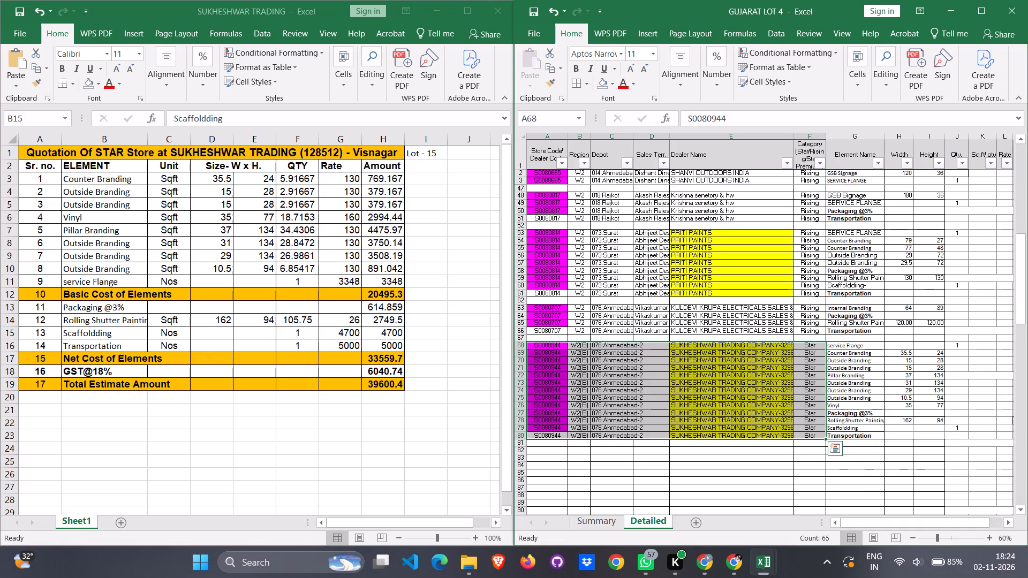
Save the lot workbook, and copy the KUMAR HARDWARE dealer details from Summary A19:F19 into row 82 of the Detailed sheet, starting at A82.
{"action": "scroll", "coordinate": [599, 399], "scroll_direction": "down", "scroll_amount": 7}
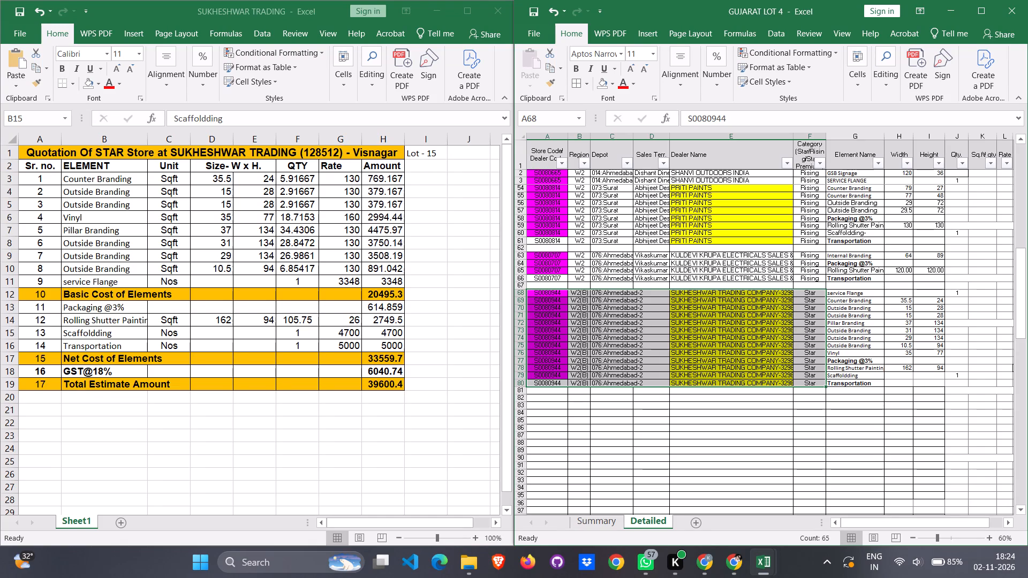
{"action": "left_click", "coordinate": [528, 18]}
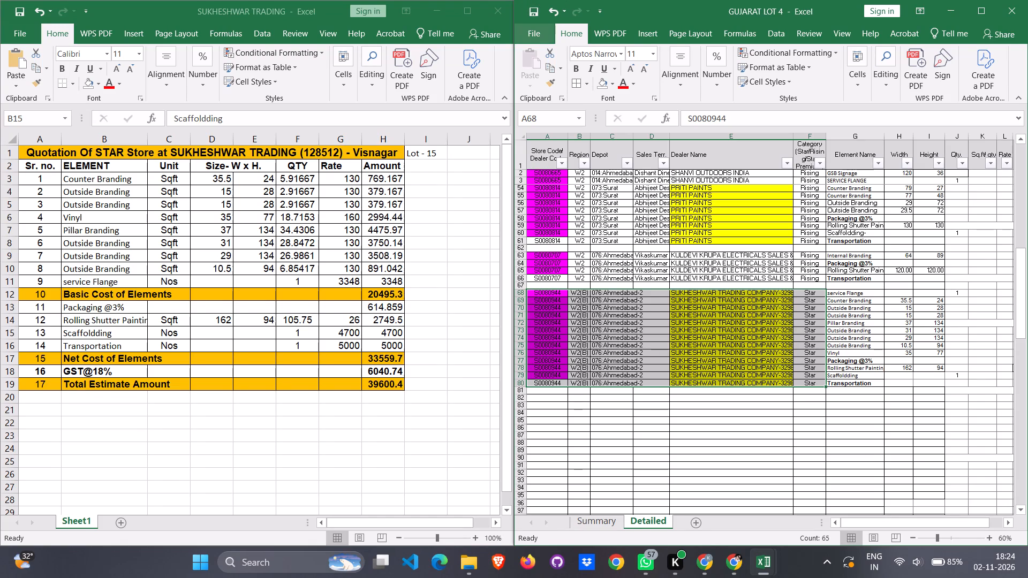
{"action": "left_click", "coordinate": [594, 521]}
{"action": "left_click", "coordinate": [671, 398]}
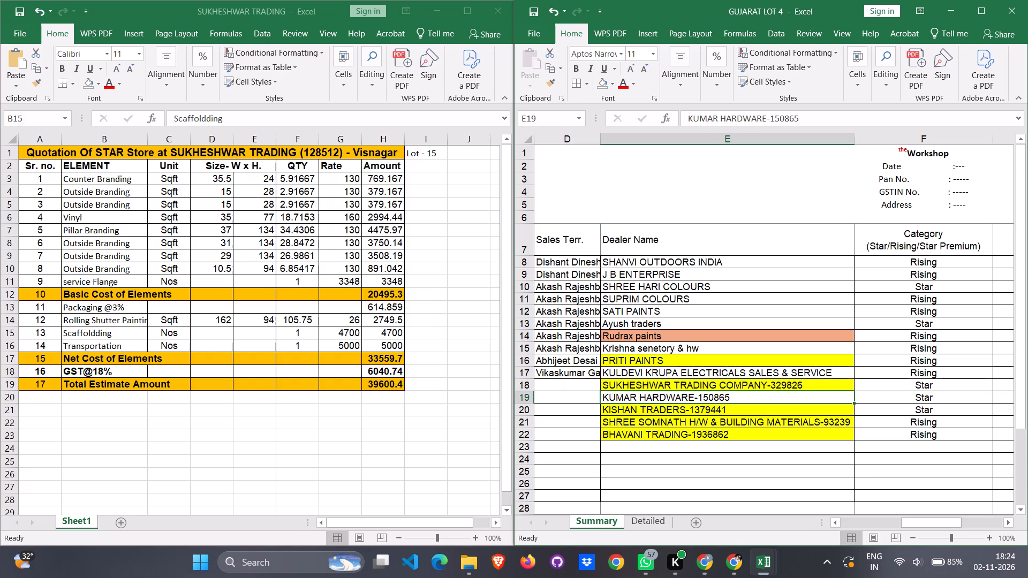
{"action": "key", "text": "Left"}
{"action": "key", "text": "Left"}
{"action": "key", "text": "Left"}
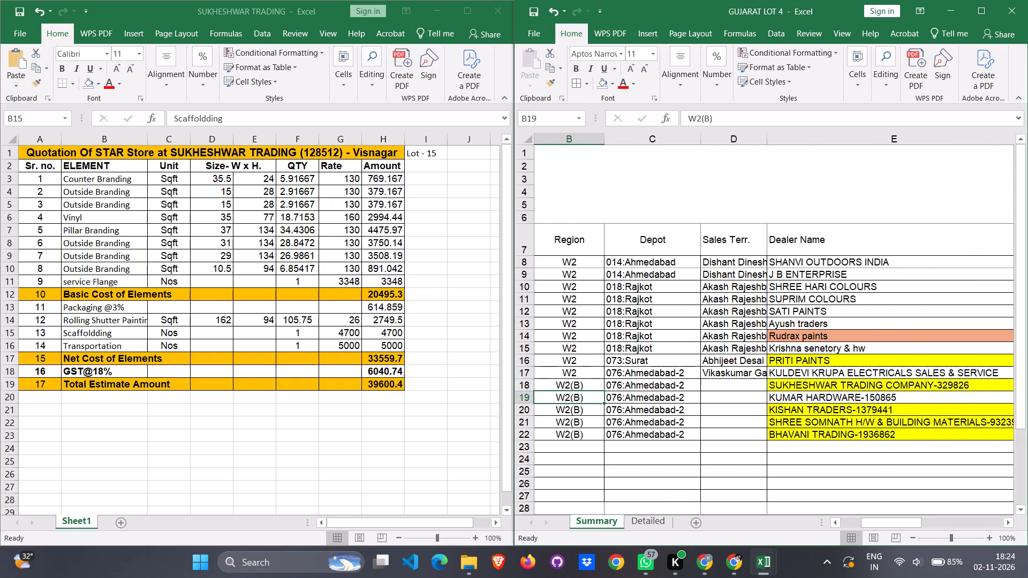
{"action": "key", "text": "Left"}
{"action": "key", "text": "shift+Right"}
{"action": "key", "text": "shift+Right"}
{"action": "key", "text": "shift+Right"}
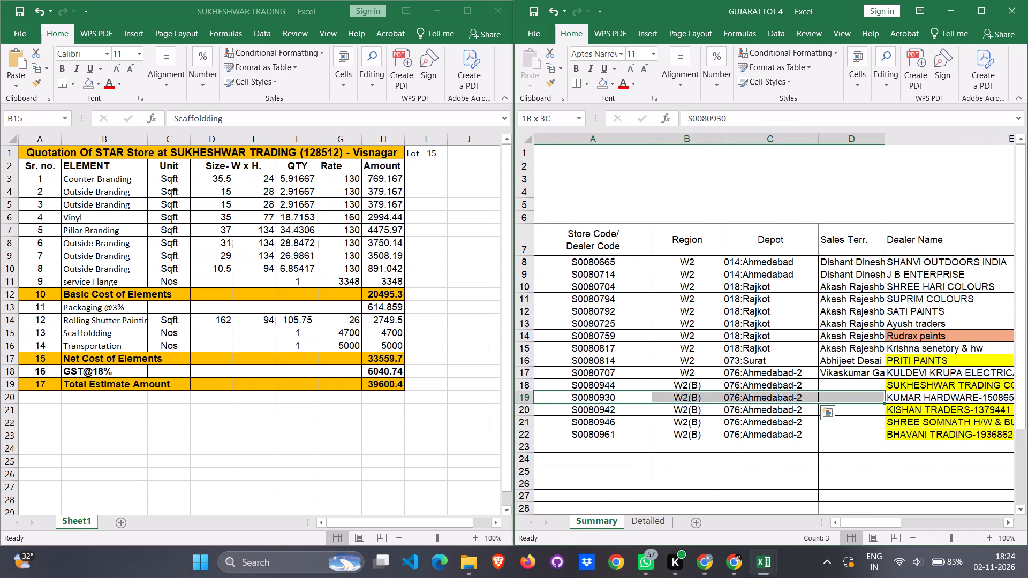
{"action": "key", "text": "shift+Right"}
{"action": "key", "text": "shift+Right"}
{"action": "key", "text": "ctrl+c"}
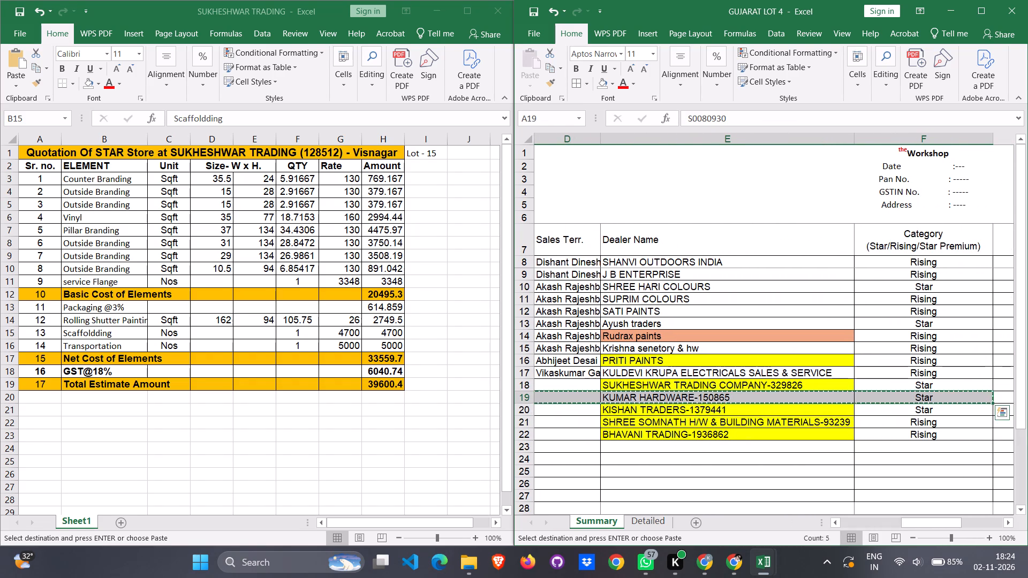
{"action": "left_click", "coordinate": [657, 520]}
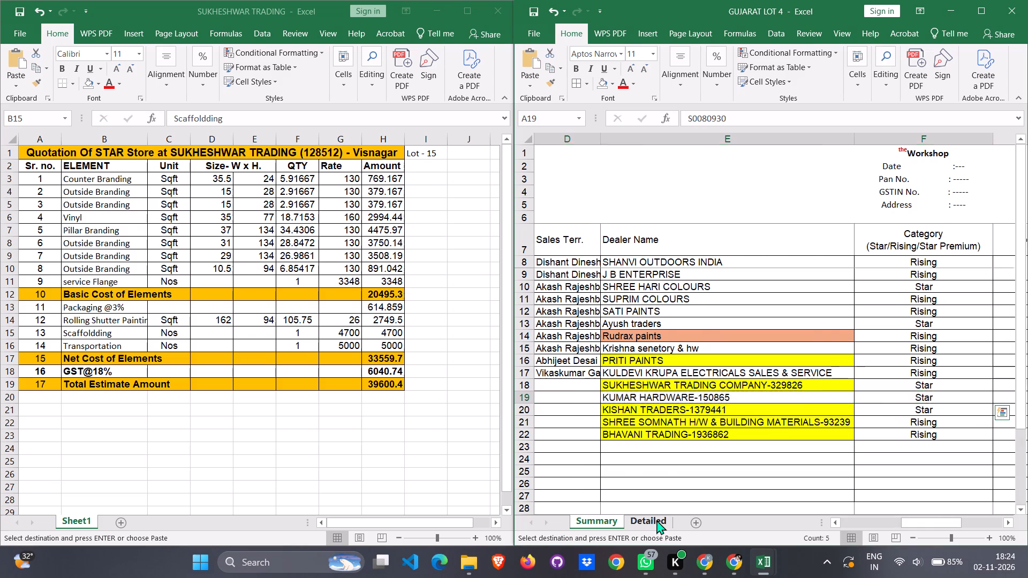
{"action": "left_click", "coordinate": [552, 397]}
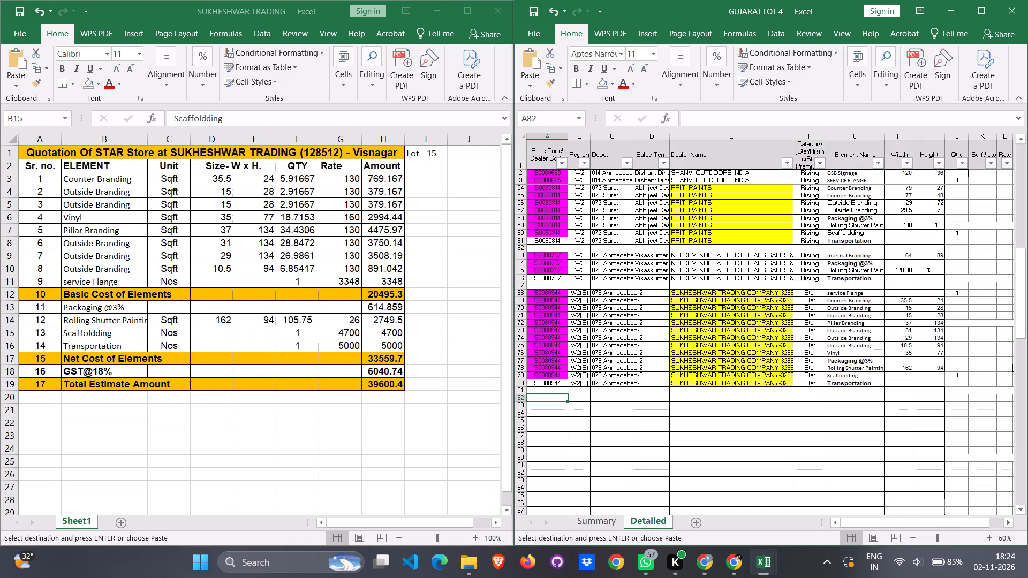
{"action": "key", "text": "ctrl+v"}
{"action": "left_click", "coordinate": [857, 399]}
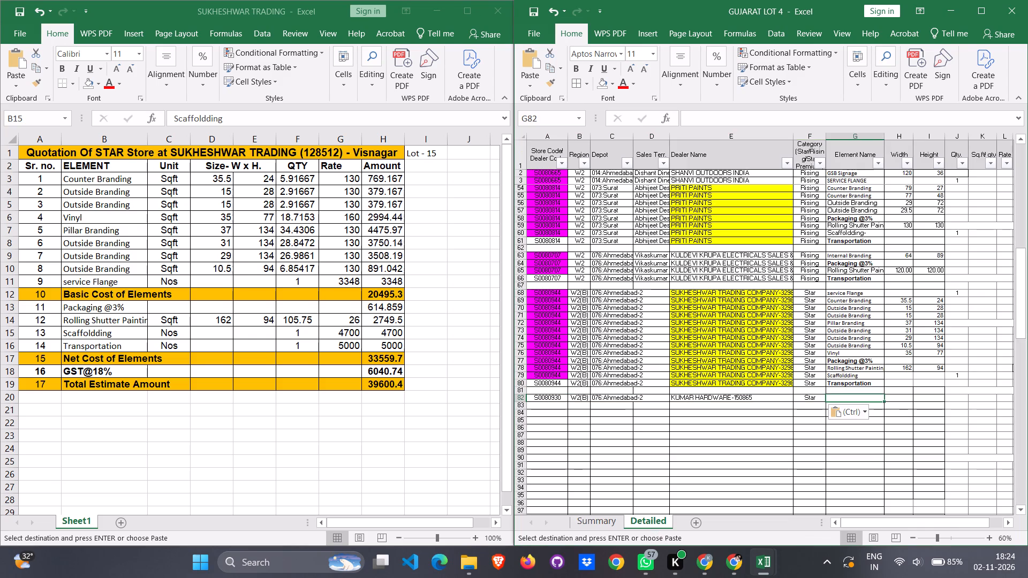
Close the SUKHESHWAR TRADING quotation, search the SEPARATAION ESTIMATE folder for KUMAR, and open the KUMAR HARDWARE quotation beside the lot workbook.
{"action": "left_click", "coordinate": [496, 13]}
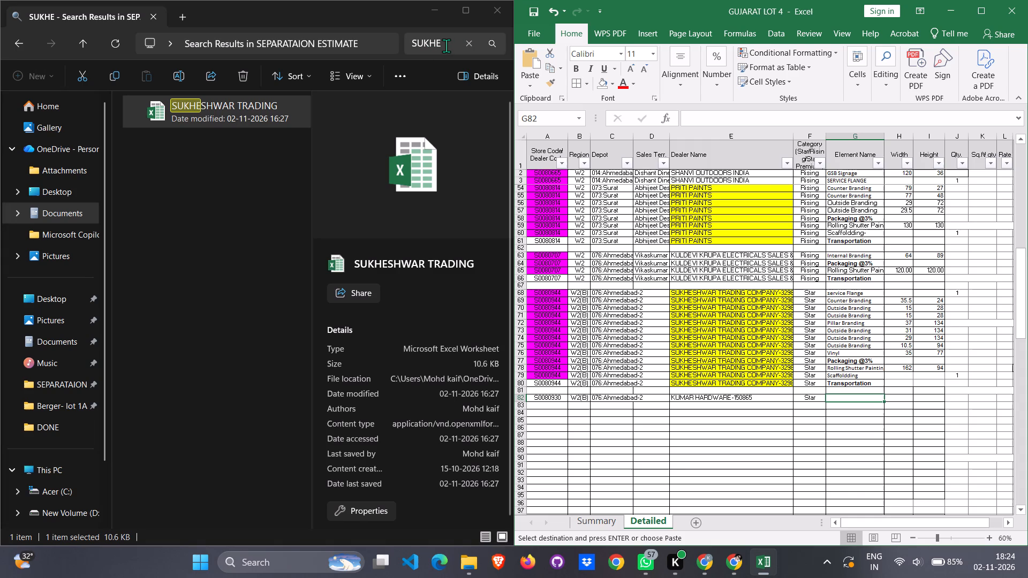
{"action": "left_click", "coordinate": [446, 43]}
{"action": "key", "text": "BackSpace"}
{"action": "key", "text": "BackSpace"}
{"action": "key", "text": "BackSpace"}
{"action": "key", "text": "BackSpace"}
{"action": "key", "text": "BackSpace"}
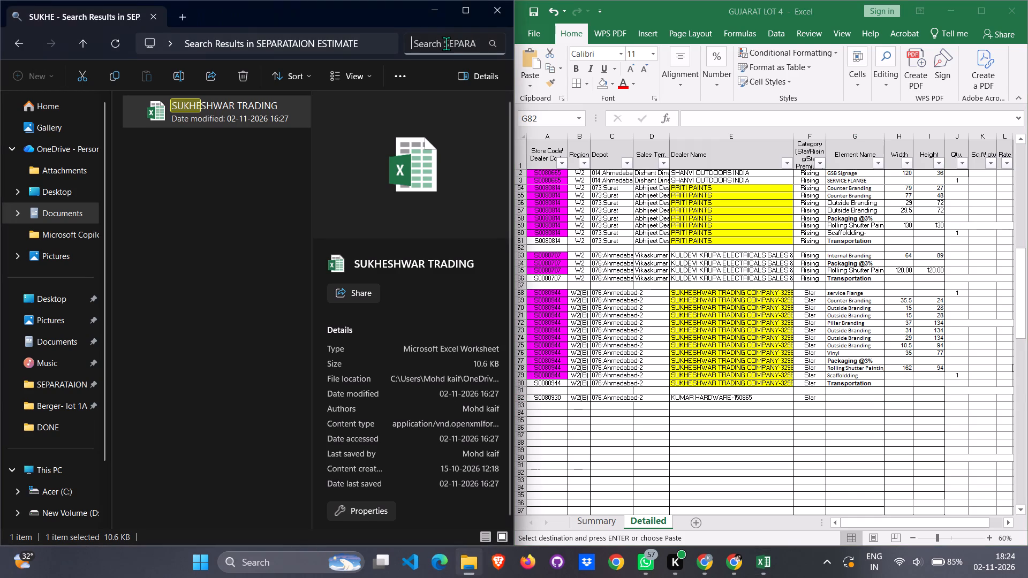
{"action": "type", "text": "KUMAR"}
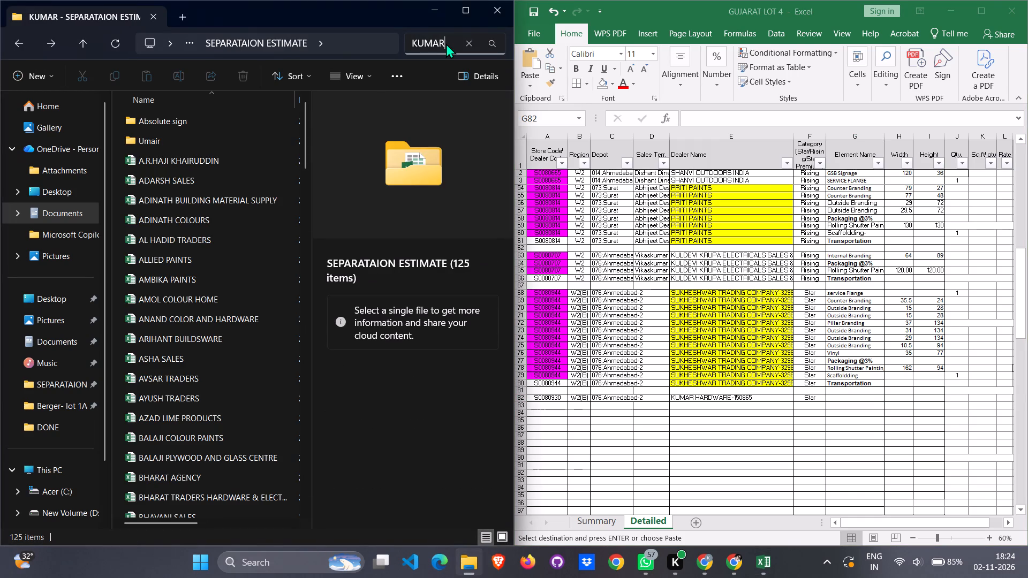
{"action": "double_click", "coordinate": [259, 113]}
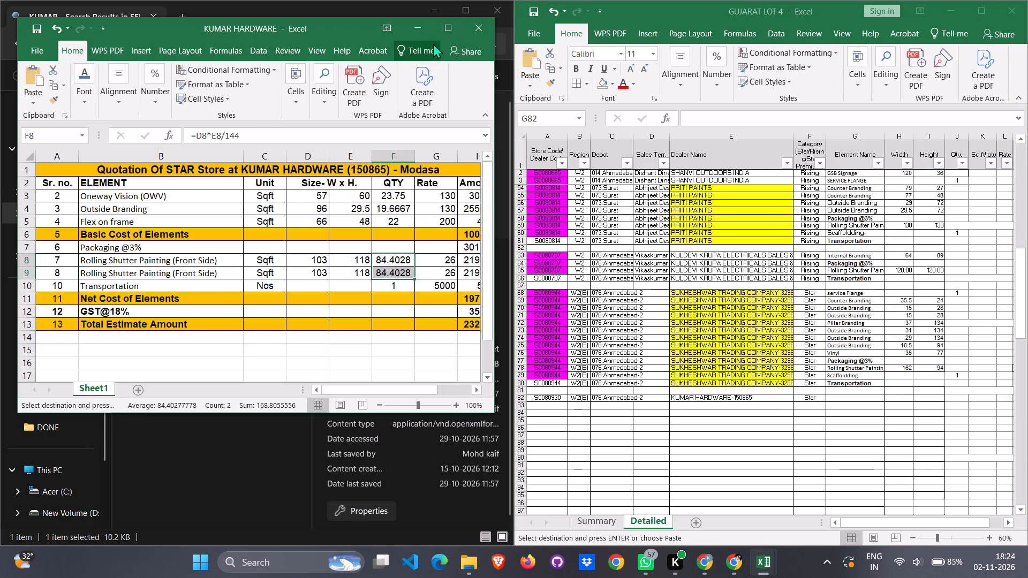
{"action": "left_click", "coordinate": [426, 64]}
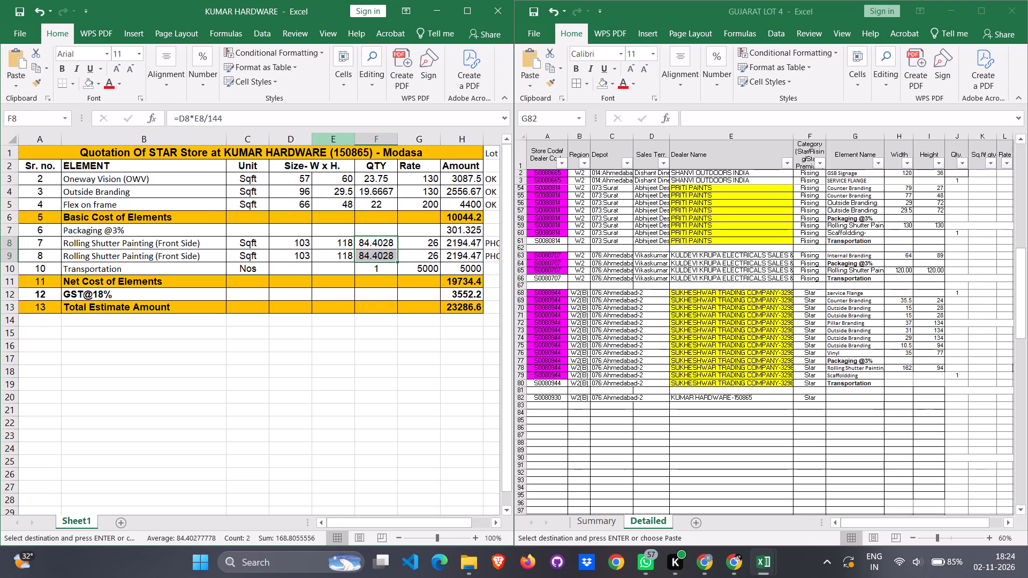
Copy the quotation's Outside Branding element name into G82 and its size 96 x 29.5 into H82:I82, and save the lot workbook.
{"action": "left_click", "coordinate": [128, 193]}
{"action": "key", "text": "ctrl+c"}
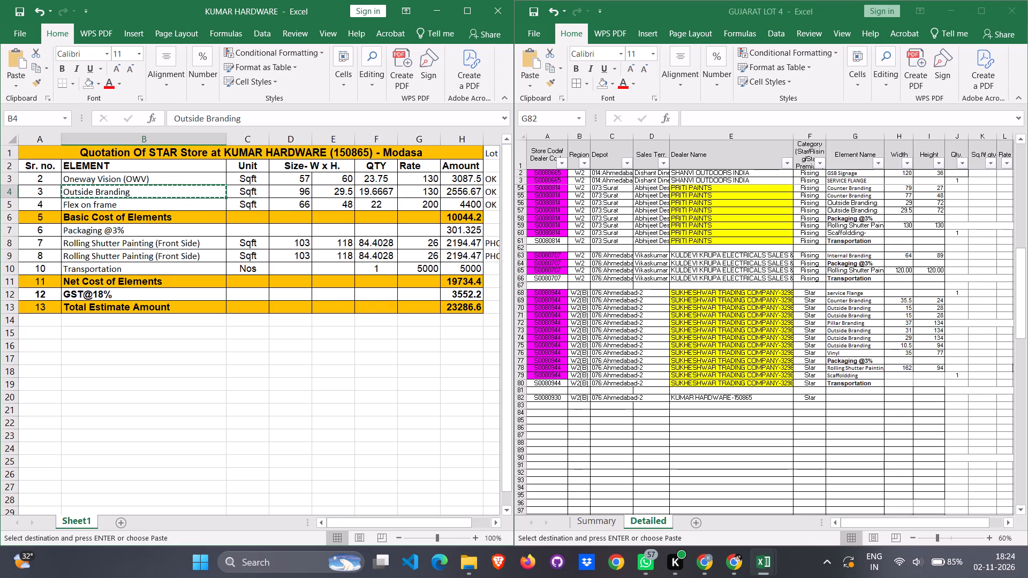
{"action": "double_click", "coordinate": [846, 397]}
{"action": "key", "text": "ctrl+v"}
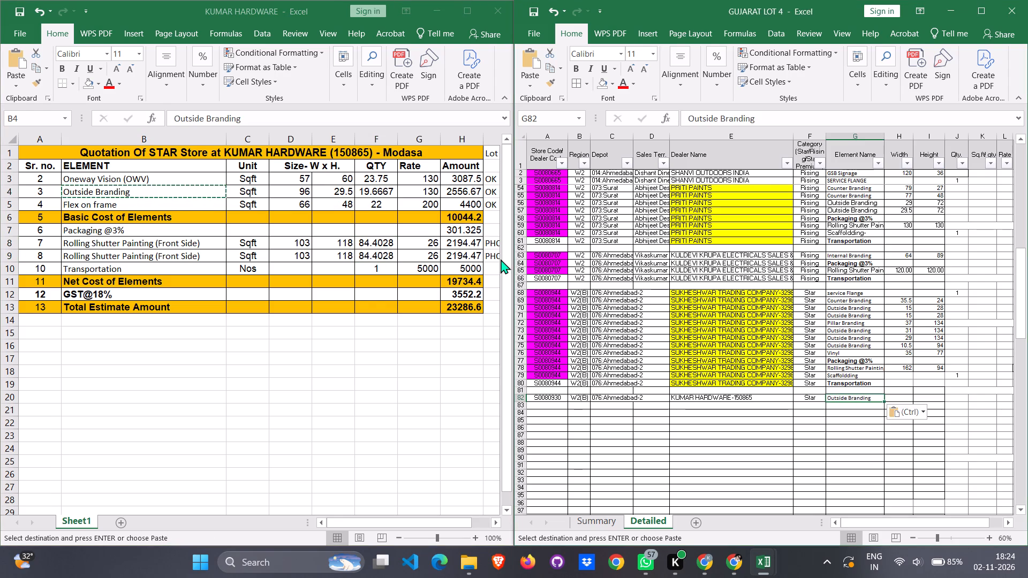
{"action": "double_click", "coordinate": [289, 188]}
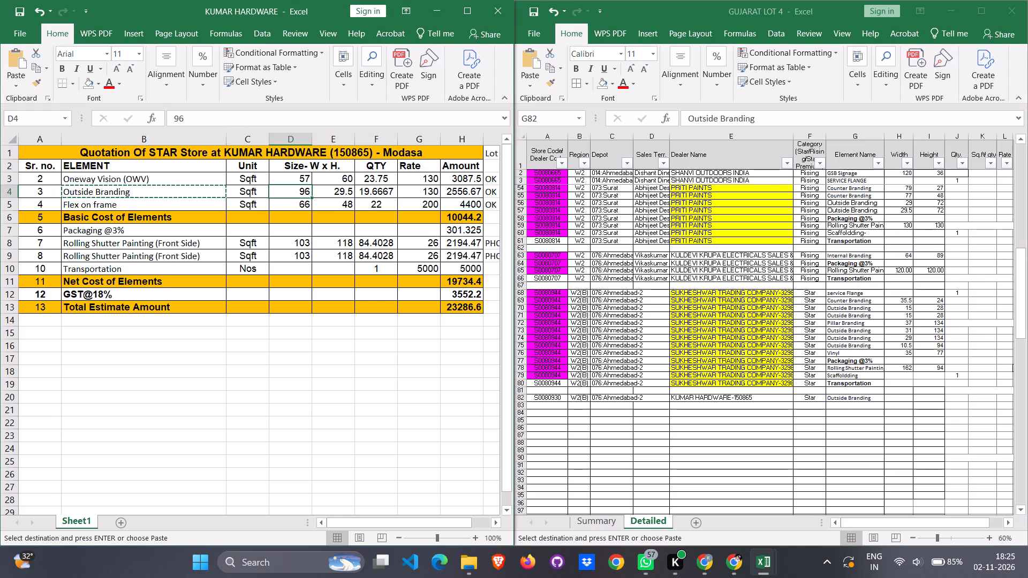
{"action": "key", "text": "shift+Right"}
{"action": "key", "text": "ctrl+c"}
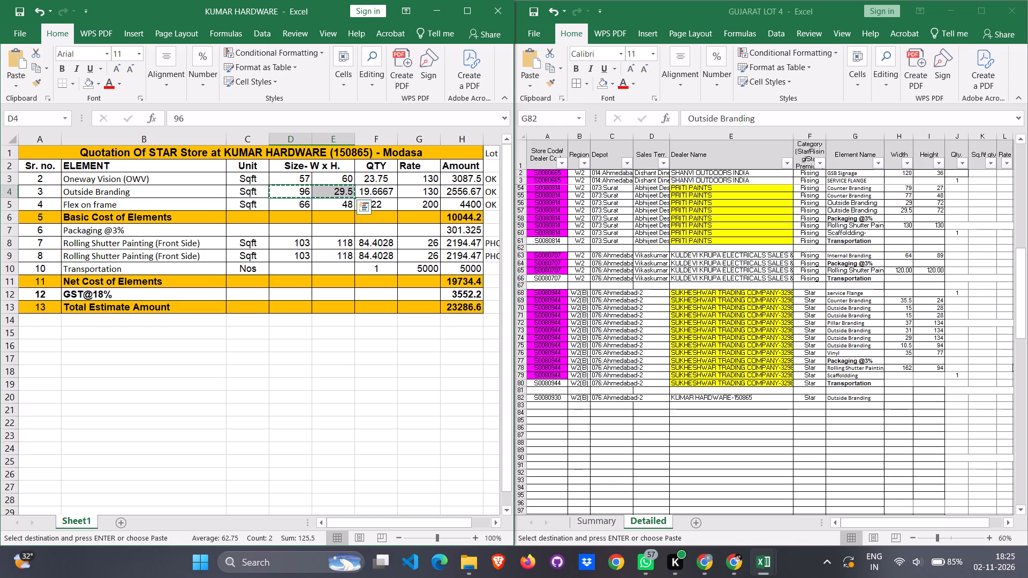
{"action": "double_click", "coordinate": [898, 397]}
{"action": "key", "text": "ctrl+v"}
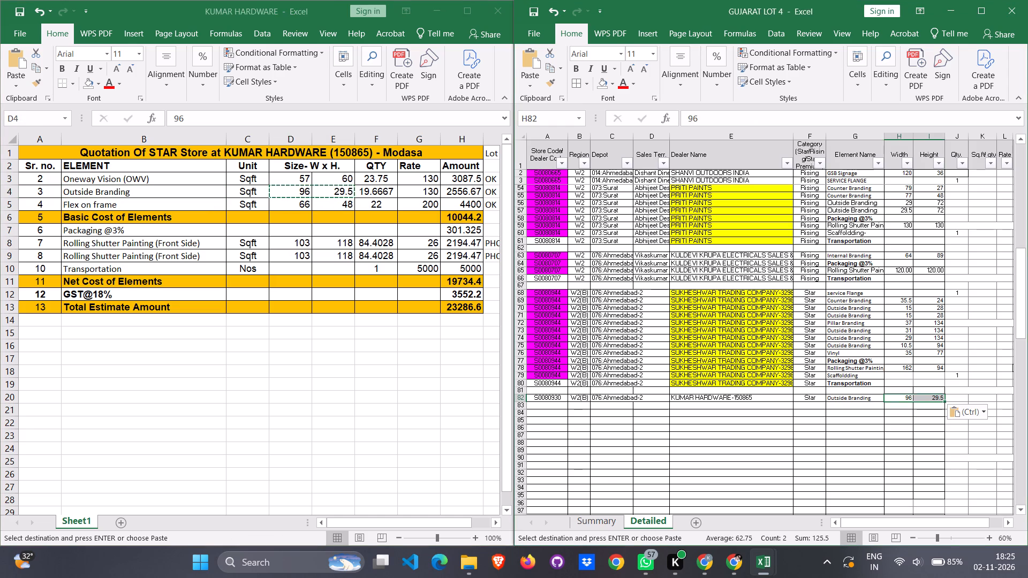
{"action": "key", "text": "ctrl+s"}
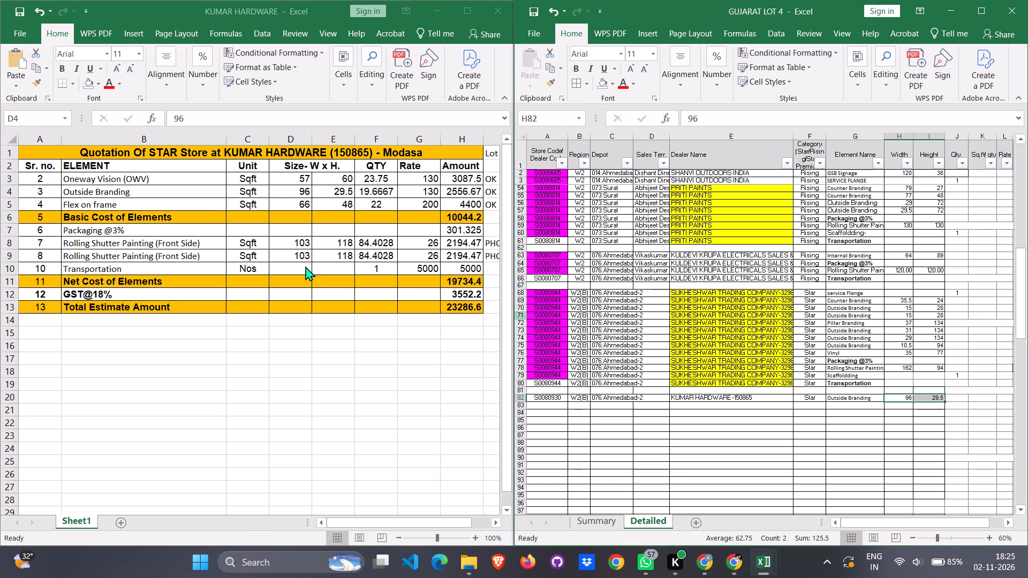
Copy the Packaging @3% element name from G77 into G83, below the Outside Branding row.
{"action": "left_click", "coordinate": [856, 362]}
{"action": "key", "text": "ctrl+c"}
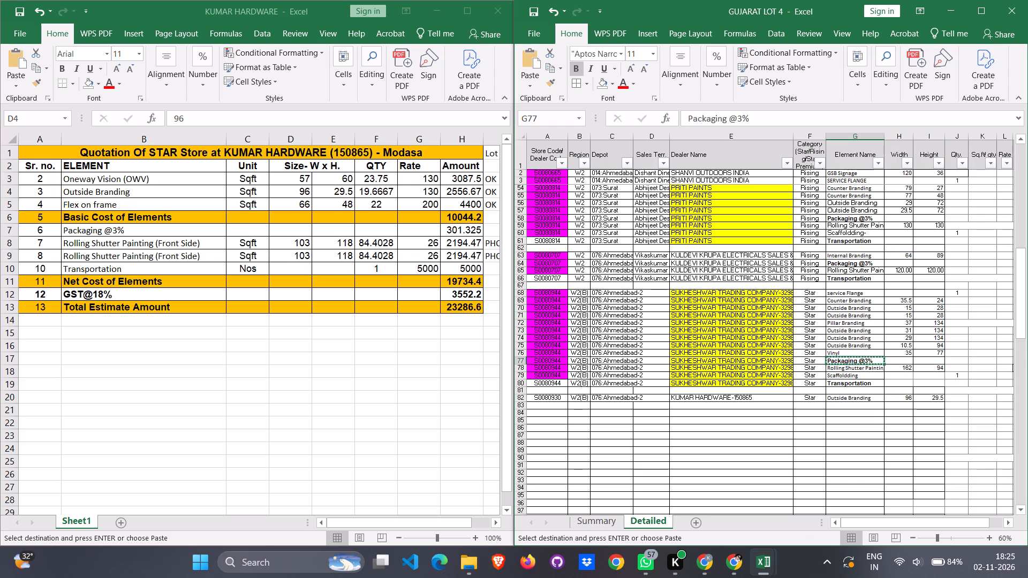
{"action": "left_click", "coordinate": [853, 405]}
{"action": "key", "text": "ctrl+v"}
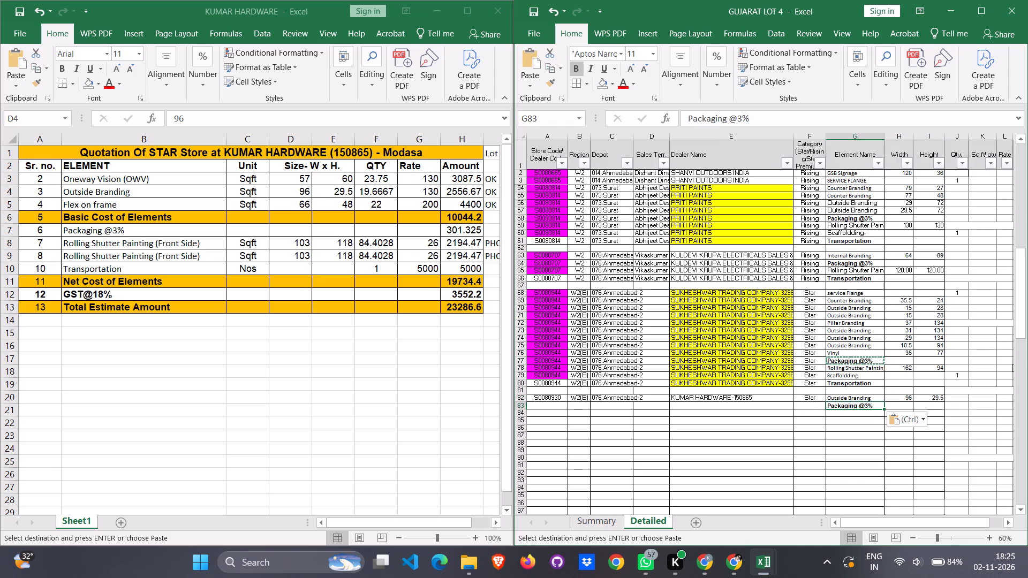
Copy both Rolling Shutter Painting (Front Side) element names from the quotation into G84:G85, and save the lot workbook.
{"action": "left_click", "coordinate": [848, 411]}
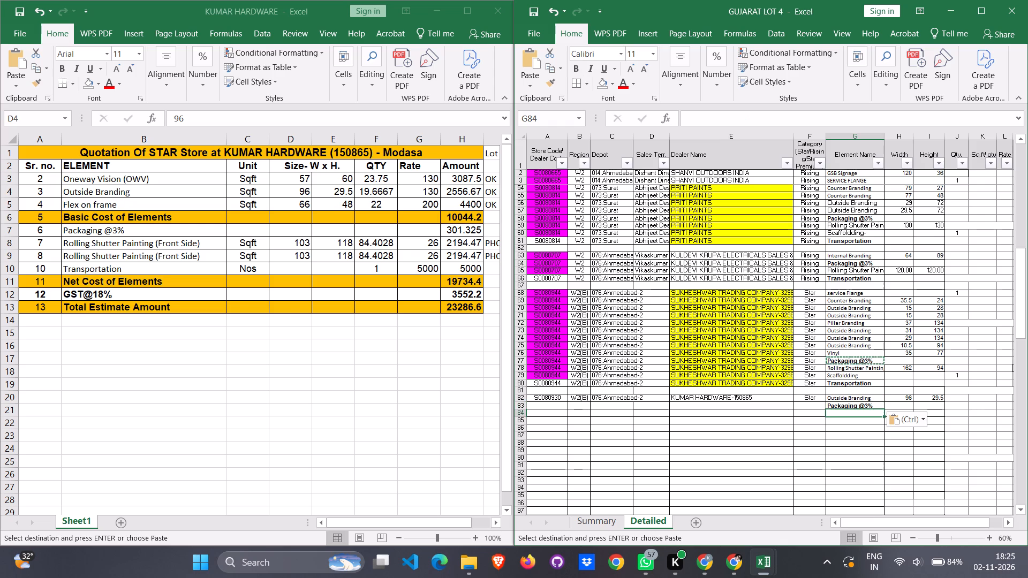
{"action": "left_click", "coordinate": [93, 242]}
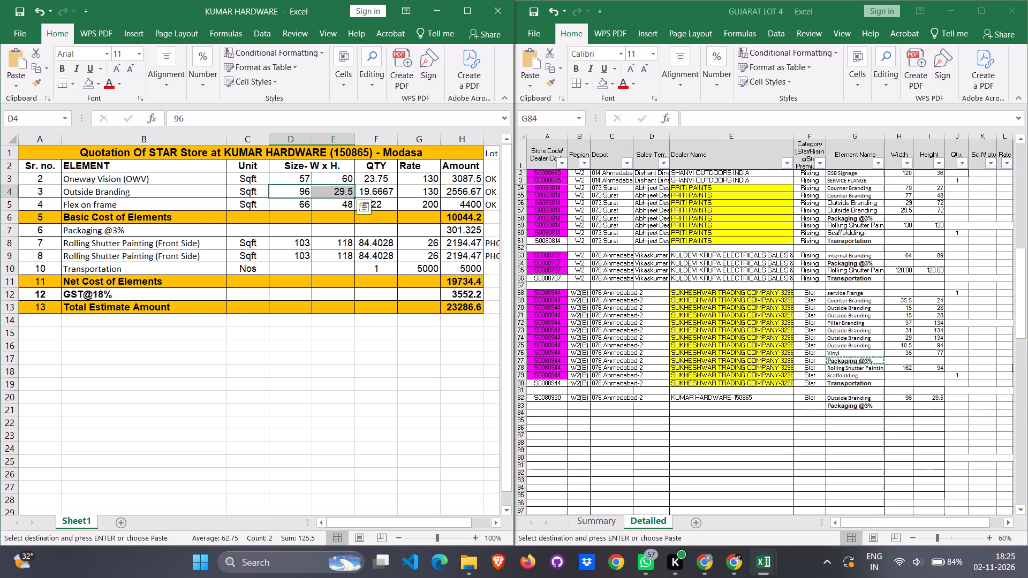
{"action": "left_click", "coordinate": [93, 242]}
{"action": "key", "text": "shift+Down"}
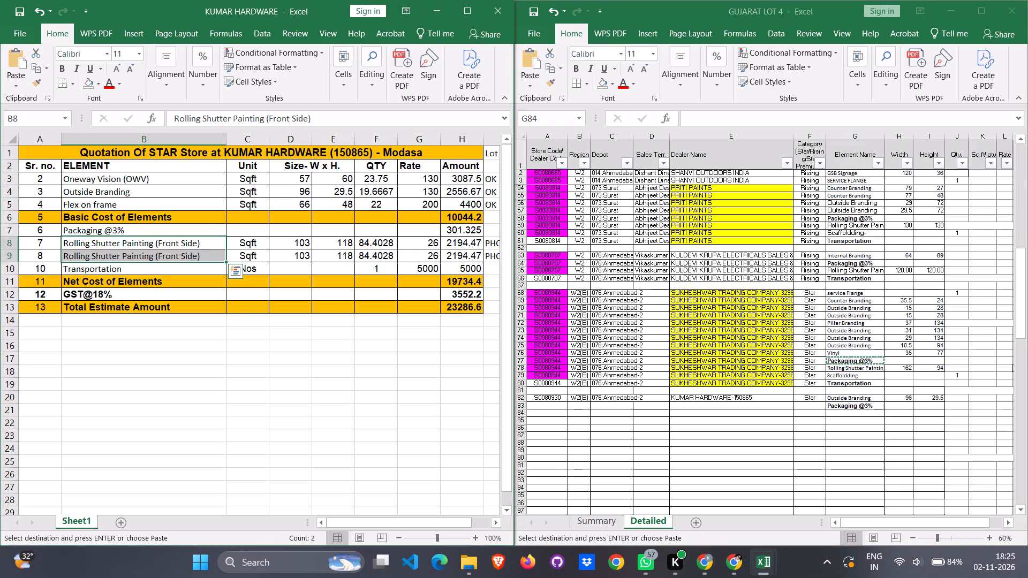
{"action": "key", "text": "ctrl+c"}
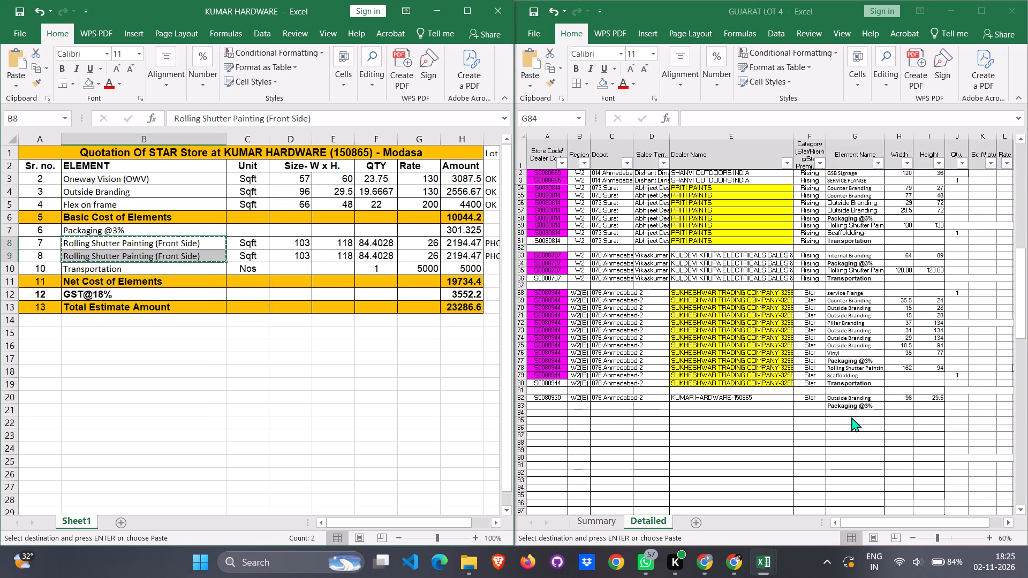
{"action": "double_click", "coordinate": [850, 410]}
{"action": "key", "text": "ctrl+v"}
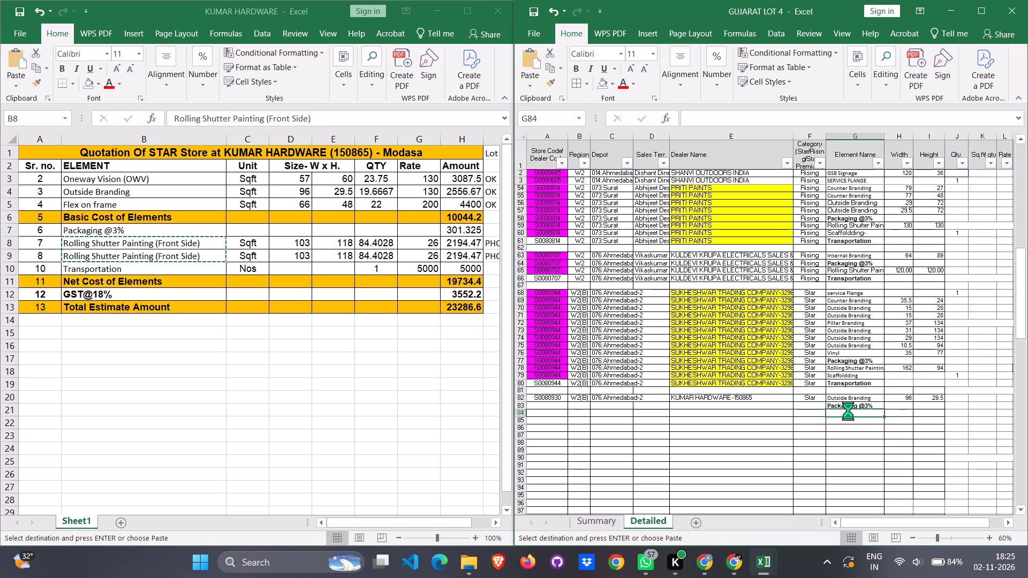
{"action": "key", "text": "ctrl+s"}
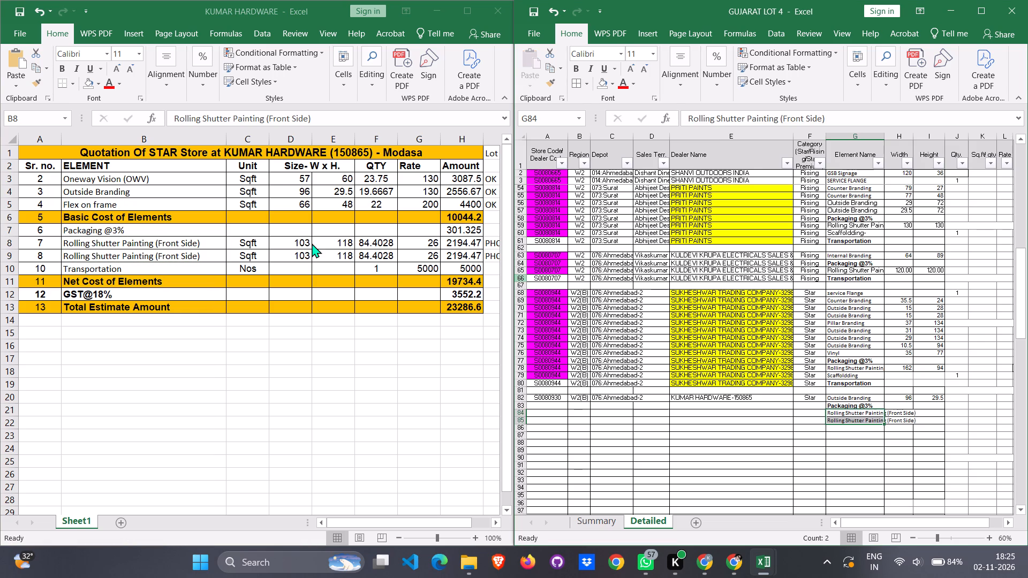
Copy the two Rolling Shutter Painting sizes, 103 x 118 each, from the quotation into H84:I85, and save the lot workbook.
{"action": "left_click", "coordinate": [268, 240]}
{"action": "left_click", "coordinate": [294, 245]}
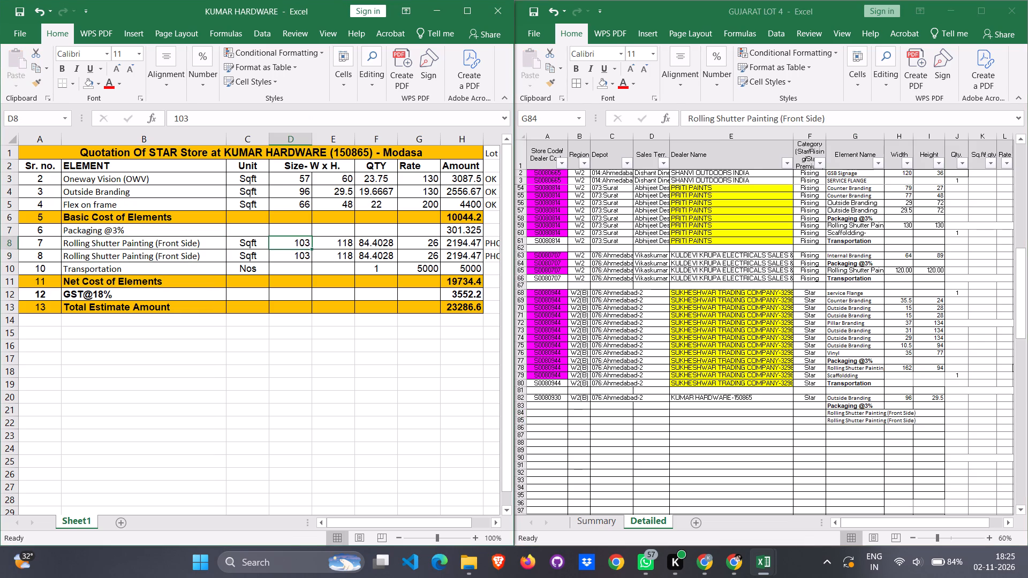
{"action": "key", "text": "shift+Down"}
{"action": "key", "text": "shift+Right"}
{"action": "key", "text": "ctrl+c"}
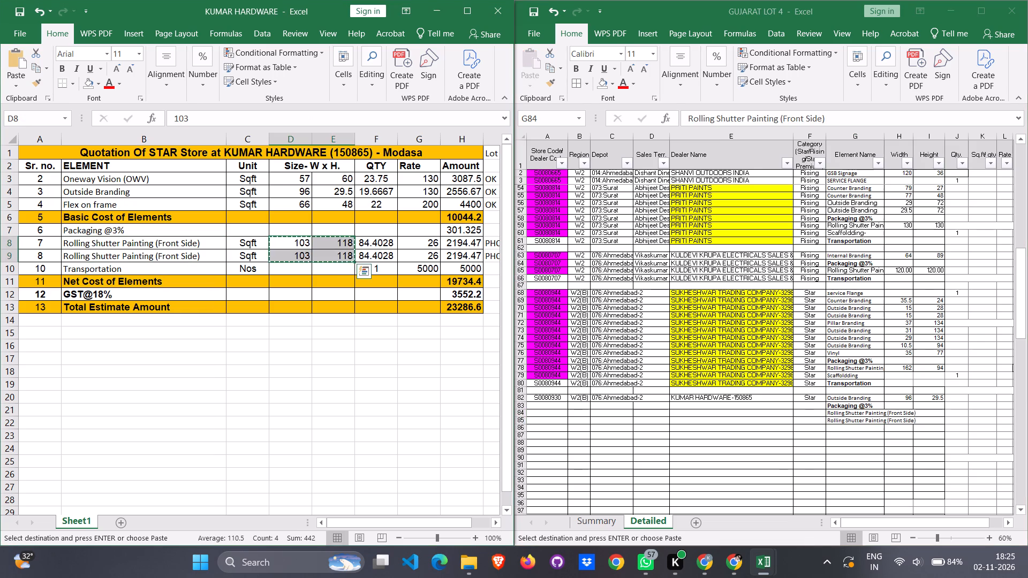
{"action": "double_click", "coordinate": [897, 410]}
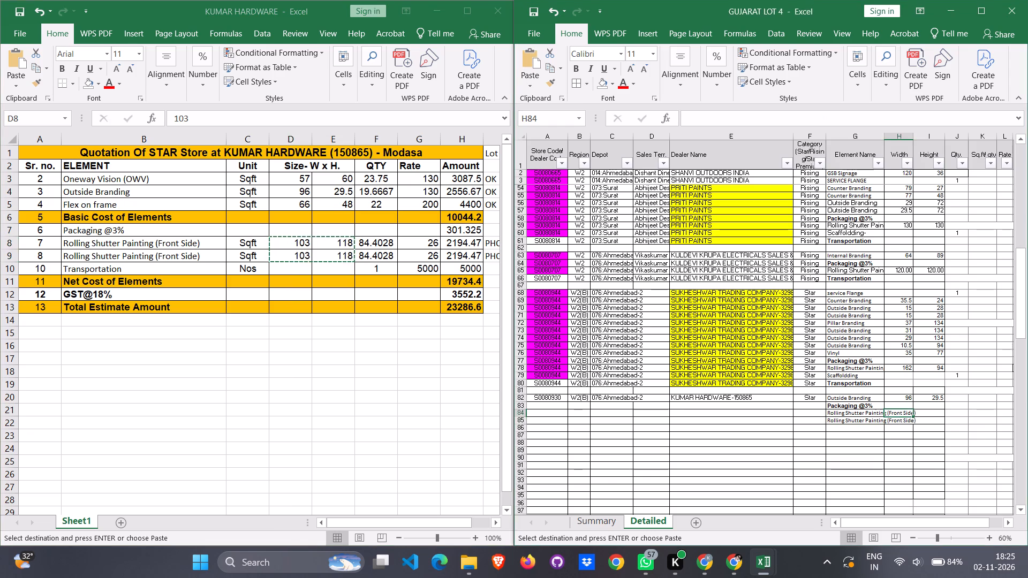
{"action": "key", "text": "ctrl+v"}
{"action": "key", "text": "ctrl+s"}
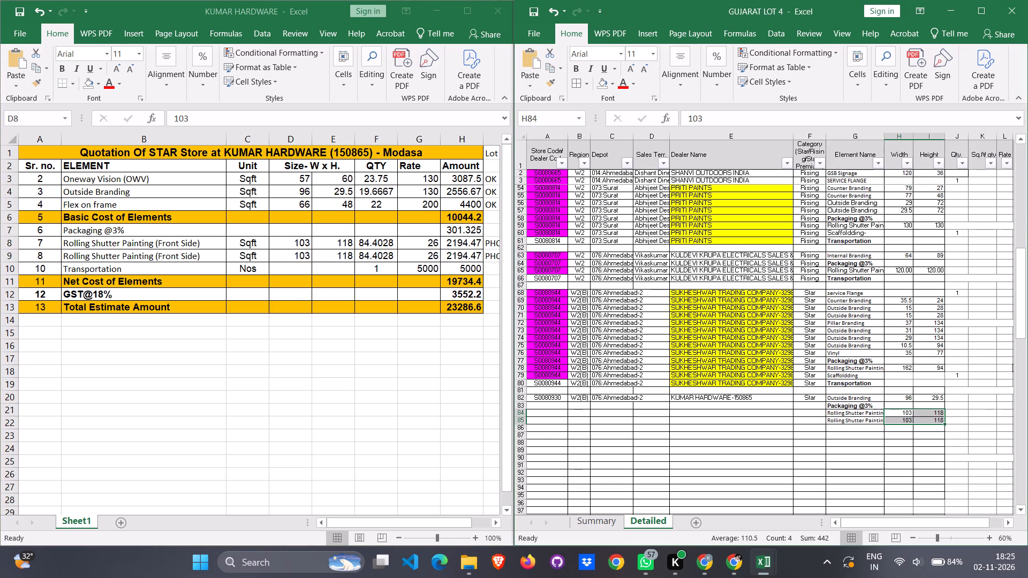
Copy the Transportation element name from G80 into G86, below the Rolling Shutter Painting rows.
{"action": "left_click", "coordinate": [850, 383]}
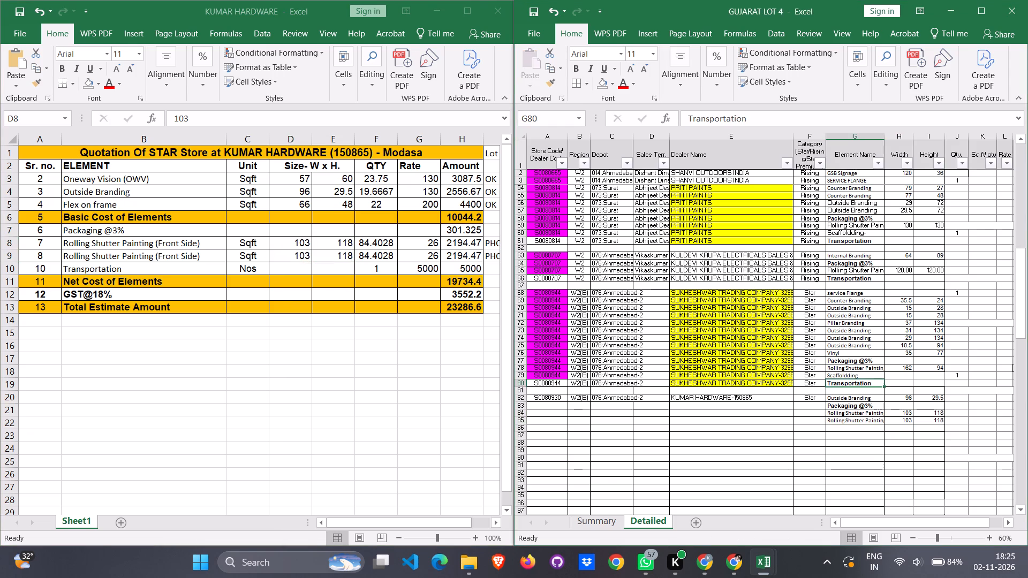
{"action": "key", "text": "ctrl+c"}
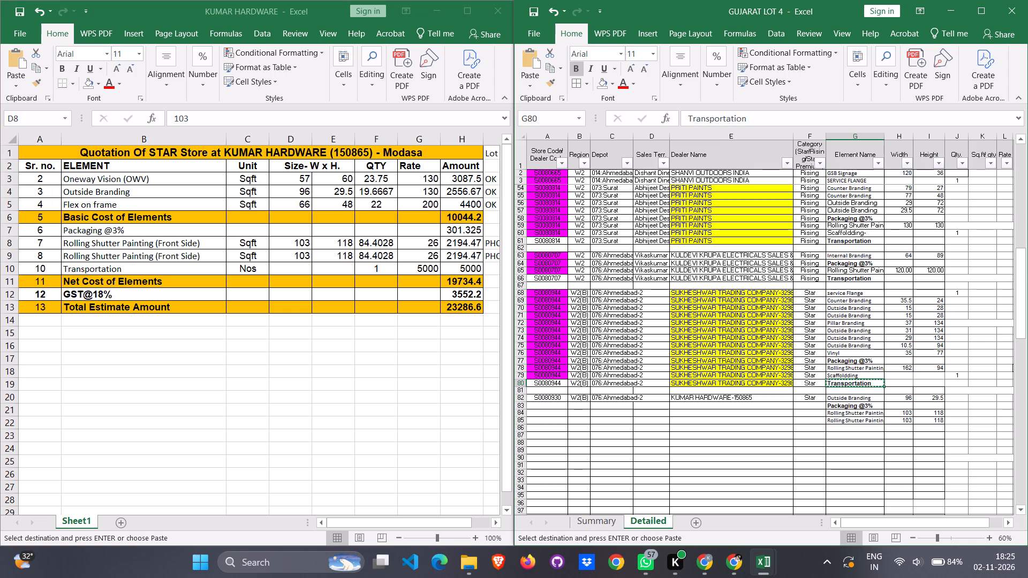
{"action": "left_click", "coordinate": [854, 430]}
{"action": "key", "text": "ctrl+v"}
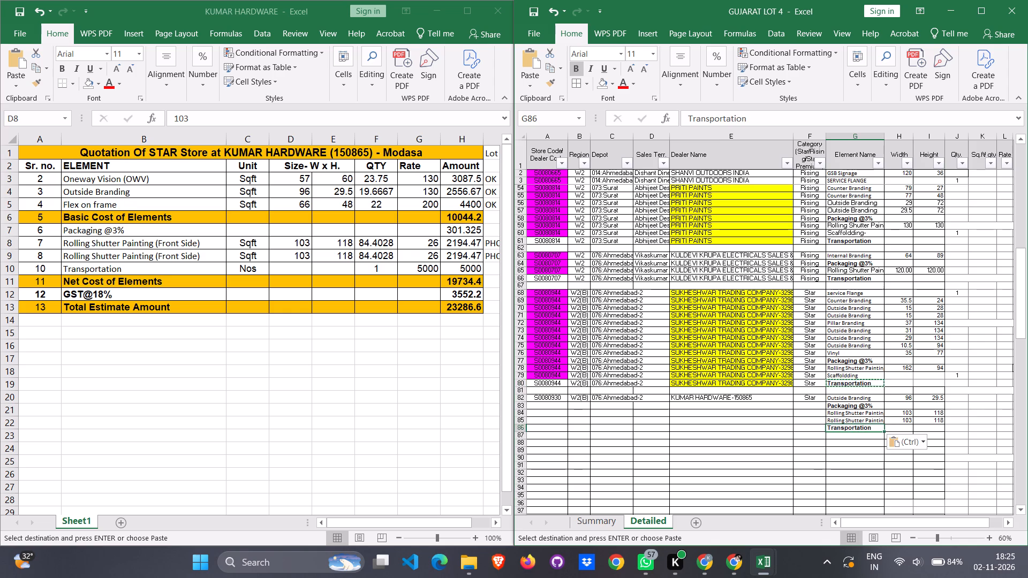
Enter 5000 in bold as the Transportation amount in M86, and save the lot workbook.
{"action": "key", "text": "Right"}
{"action": "key", "text": "Right"}
{"action": "key", "text": "Right"}
{"action": "key", "text": "Right"}
{"action": "key", "text": "Right"}
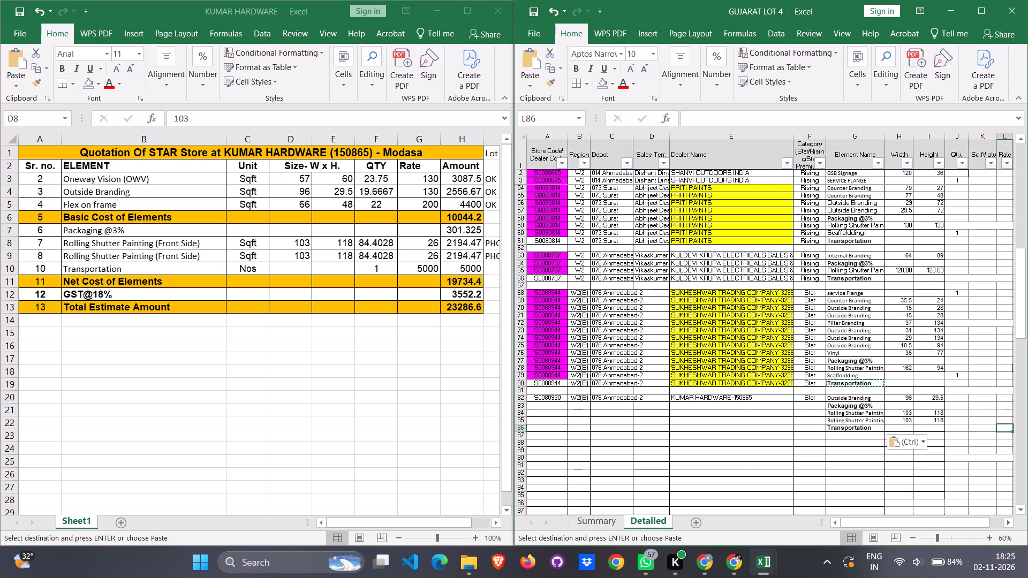
{"action": "key", "text": "Right"}
{"action": "type", "text": "5000"}
{"action": "key", "text": "Return"}
{"action": "key", "text": "Up"}
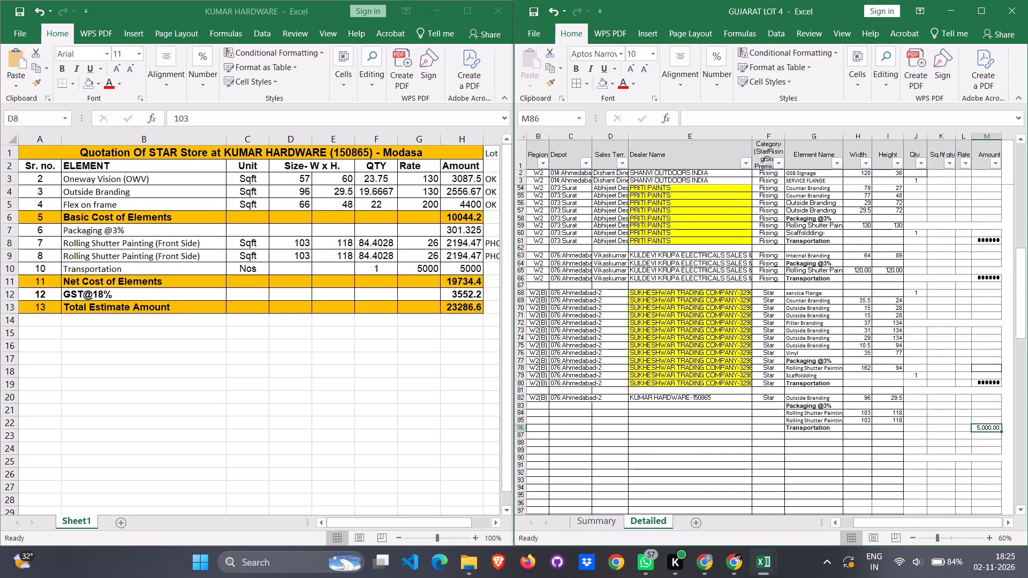
{"action": "left_click", "coordinate": [578, 66]}
{"action": "key", "text": "ctrl+s"}
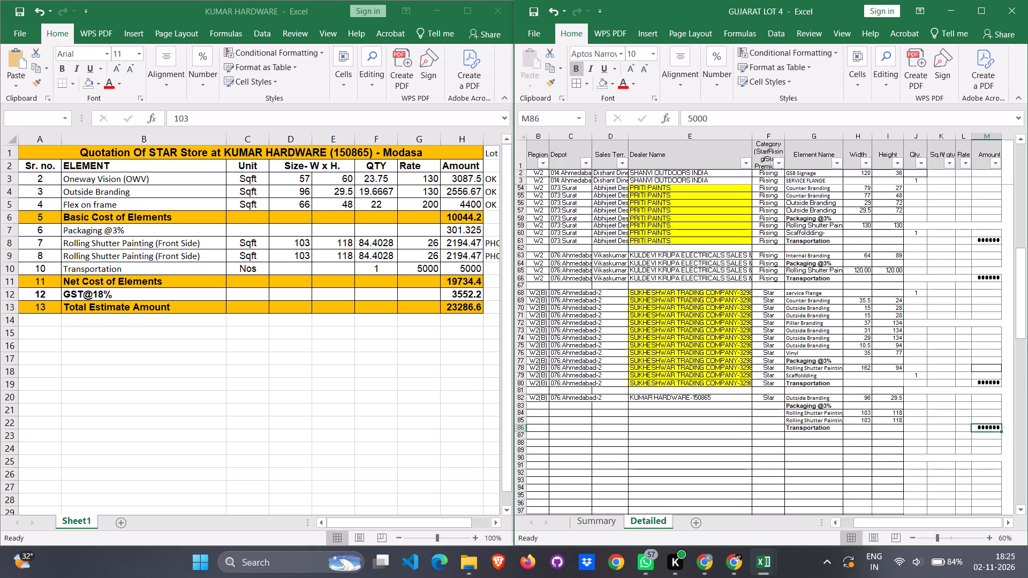
Copy the KUMAR HARDWARE dealer details from A82:F82 down through row 86, and save the lot workbook.
{"action": "scroll", "coordinate": [694, 444], "scroll_direction": "right", "scroll_amount": 5}
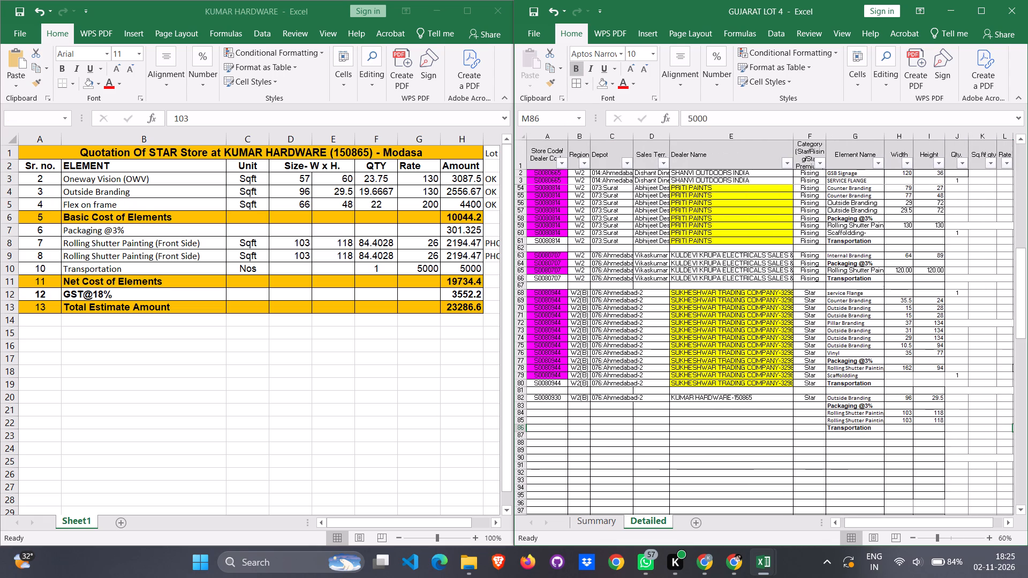
{"action": "left_click", "coordinate": [551, 398]}
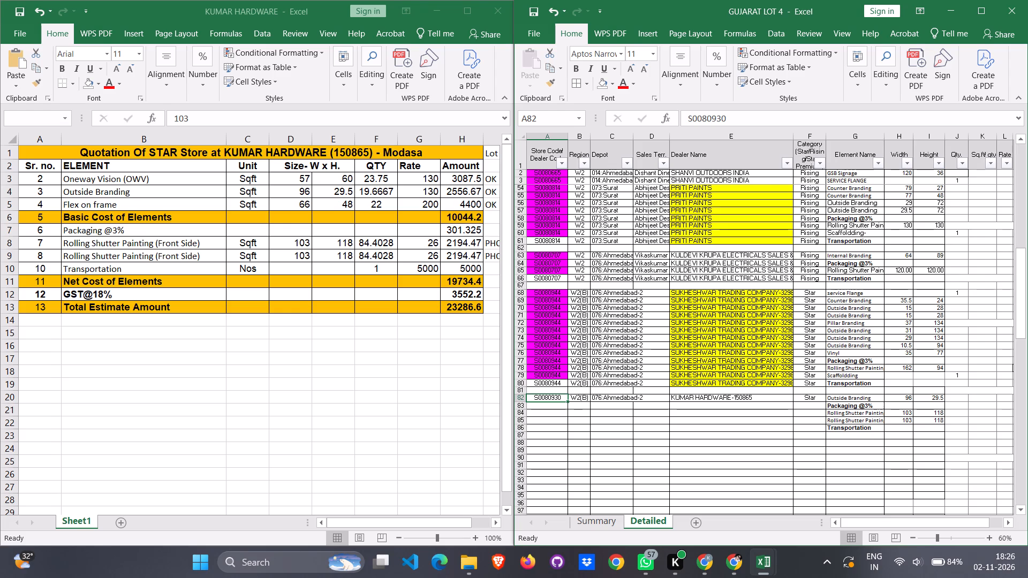
{"action": "key", "text": "shift+Right"}
{"action": "key", "text": "shift+Right"}
{"action": "key", "text": "shift+Right"}
{"action": "key", "text": "shift+Right"}
{"action": "key", "text": "shift+Right"}
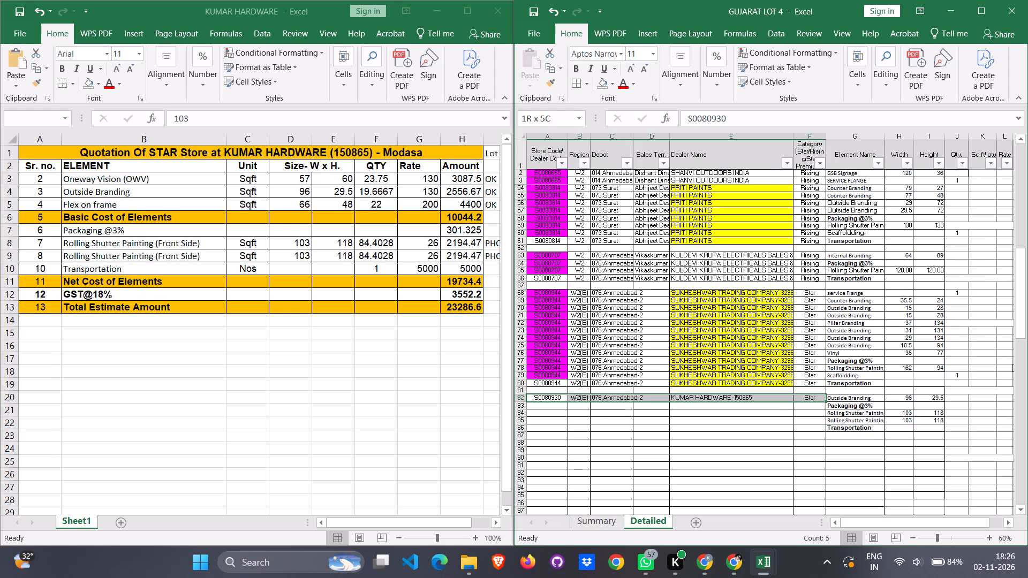
{"action": "key", "text": "ctrl+c"}
{"action": "key", "text": "shift+Down"}
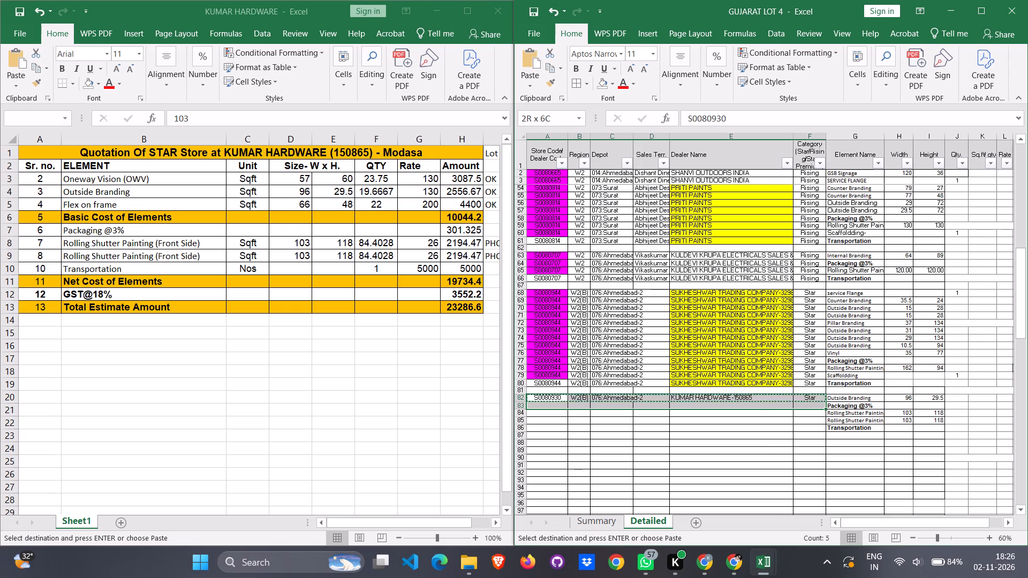
{"action": "key", "text": "shift+Down"}
{"action": "key", "text": "shift+Down"}
{"action": "key", "text": "shift+Down"}
{"action": "key", "text": "ctrl+v"}
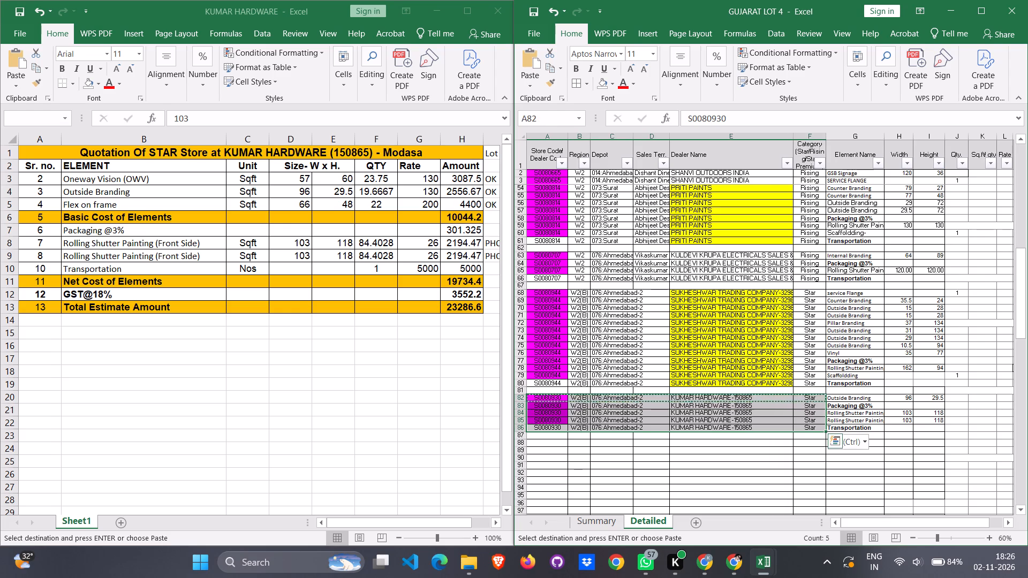
{"action": "key", "text": "ctrl+s"}
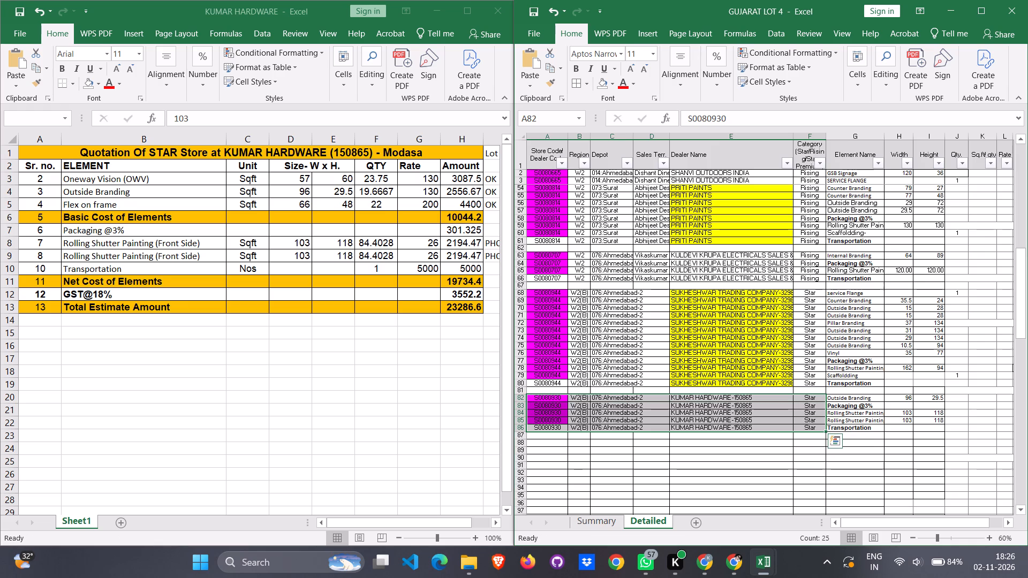
Copy the KISHAN TRADERS-1379441 dealer details, store code through category, from Summary row 20 into A88:F88 of the Detailed sheet.
{"action": "left_click", "coordinate": [608, 524]}
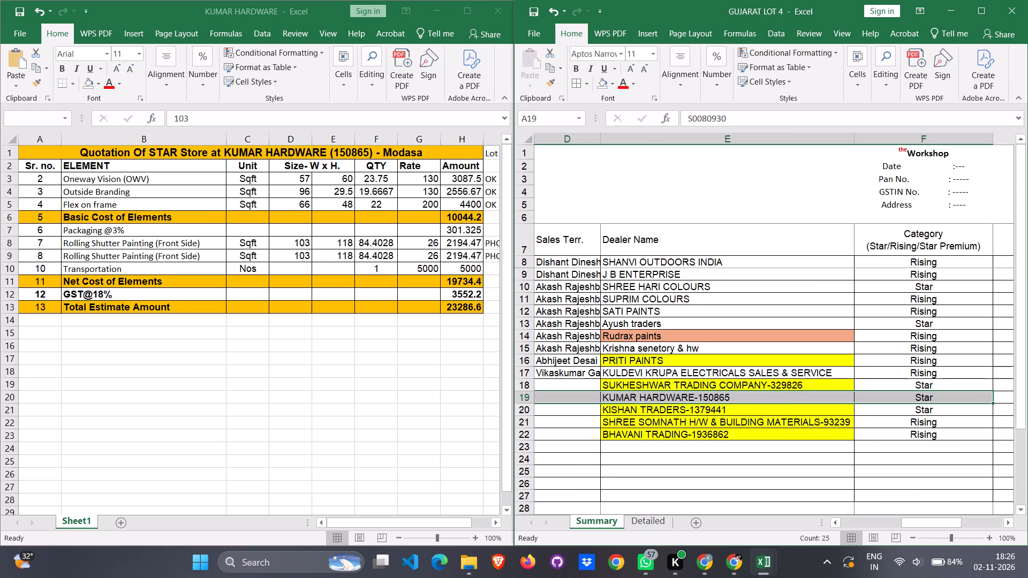
{"action": "left_click", "coordinate": [667, 412]}
{"action": "key", "text": "Left"}
{"action": "key", "text": "Left"}
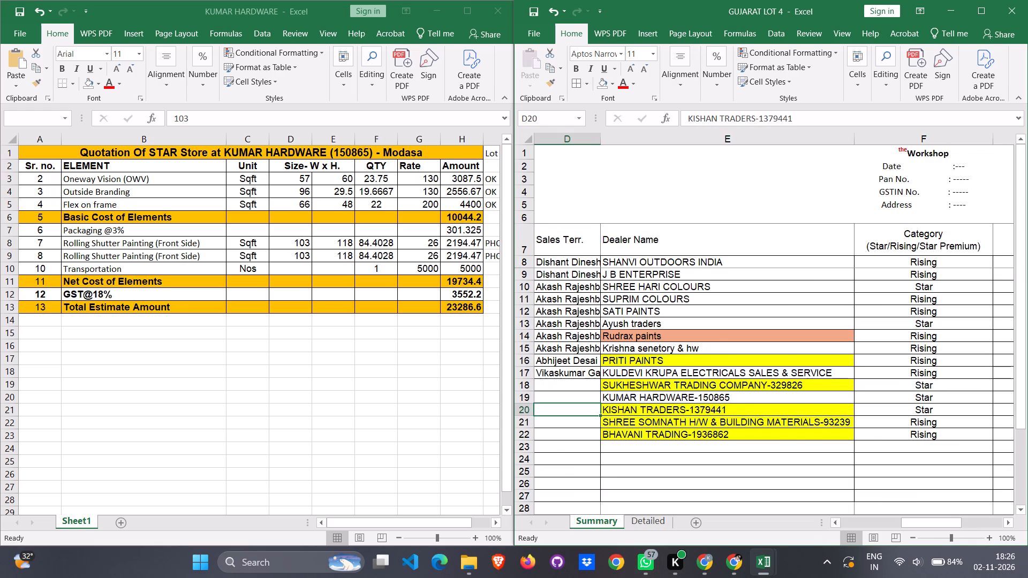
{"action": "key", "text": "Left"}
{"action": "key", "text": "Left"}
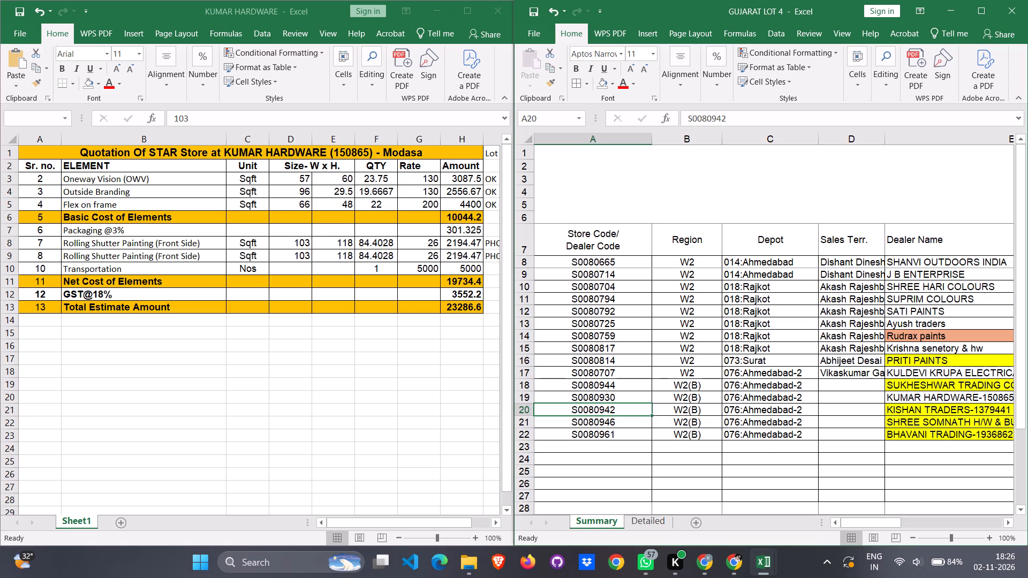
{"action": "key", "text": "shift+Right"}
{"action": "key", "text": "shift+Right"}
{"action": "key", "text": "shift+Right"}
{"action": "key", "text": "shift+Right"}
{"action": "key", "text": "shift+Right"}
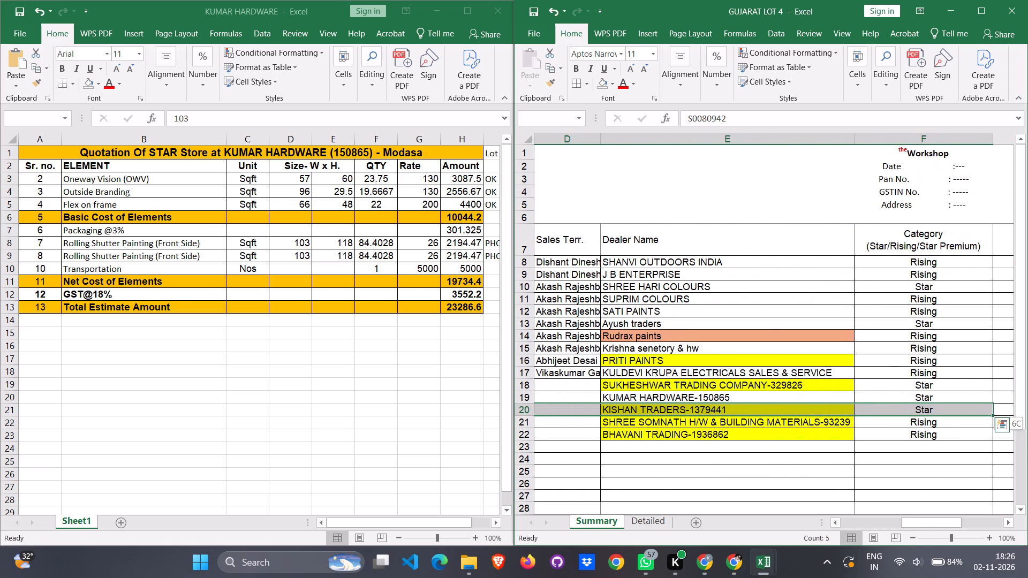
{"action": "key", "text": "ctrl+c"}
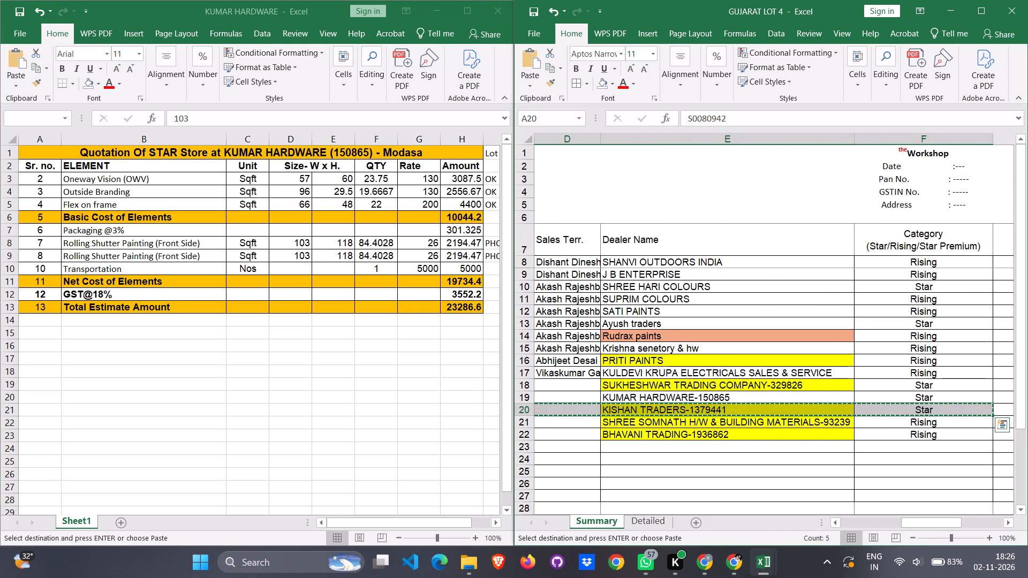
{"action": "left_click", "coordinate": [646, 524]}
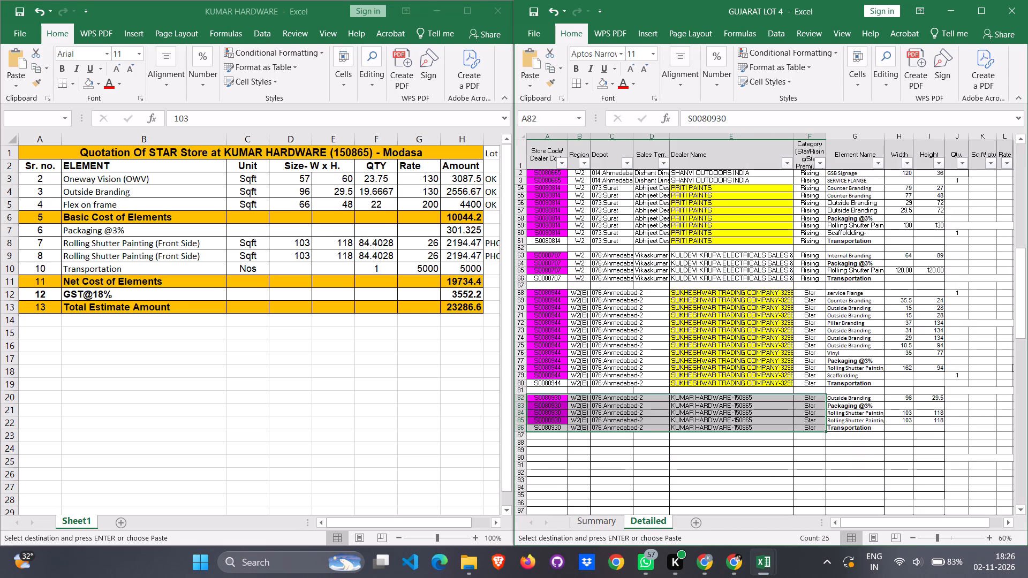
{"action": "left_click", "coordinate": [547, 445]}
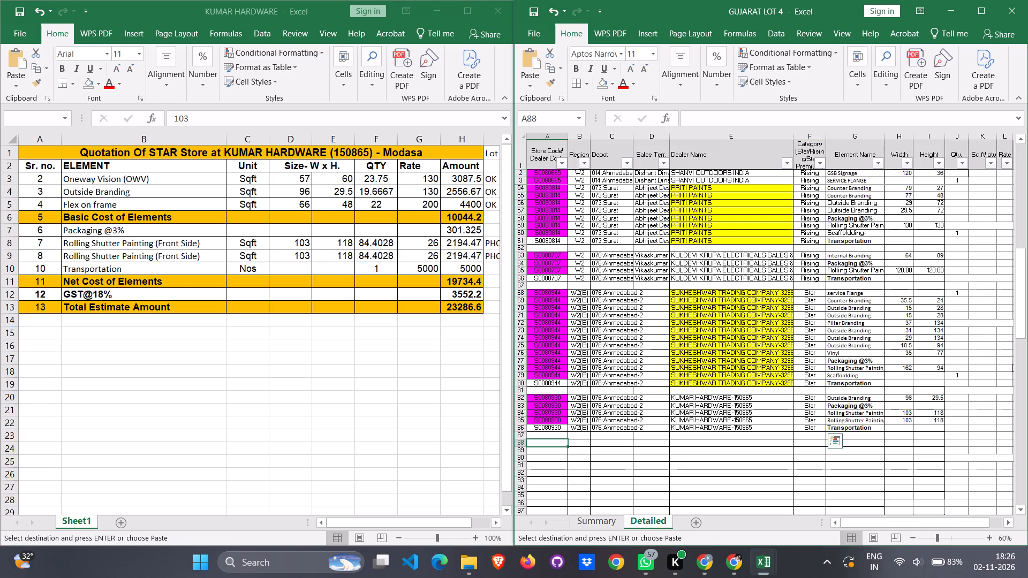
{"action": "key", "text": "ctrl+v"}
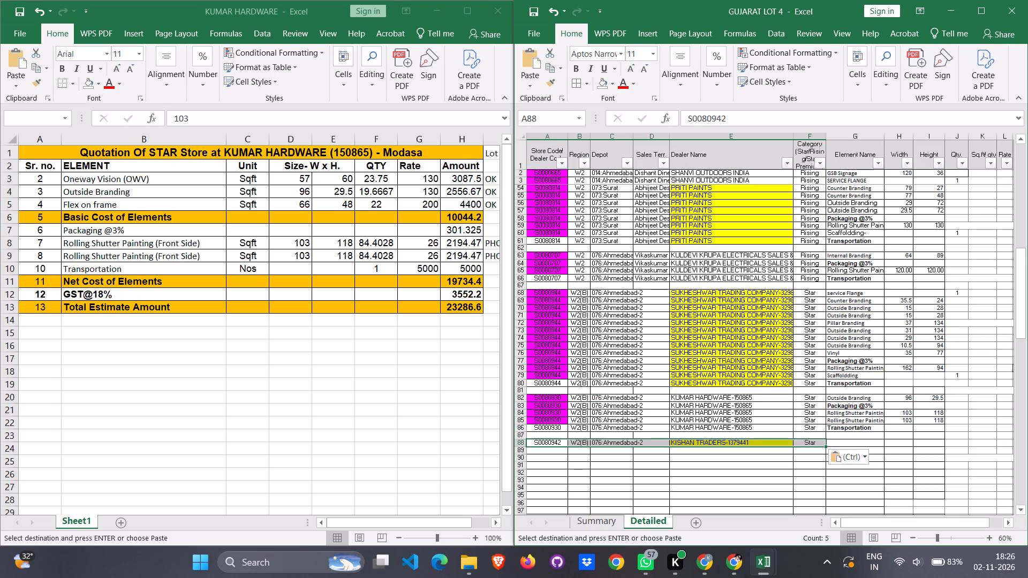
Close the KUMAR HARDWARE quotation, search the SEPARATAION ESTIMATE folder for KISHAN, and open the KISHAN TRADERS quotation beside the lot workbook.
{"action": "left_click", "coordinate": [857, 443]}
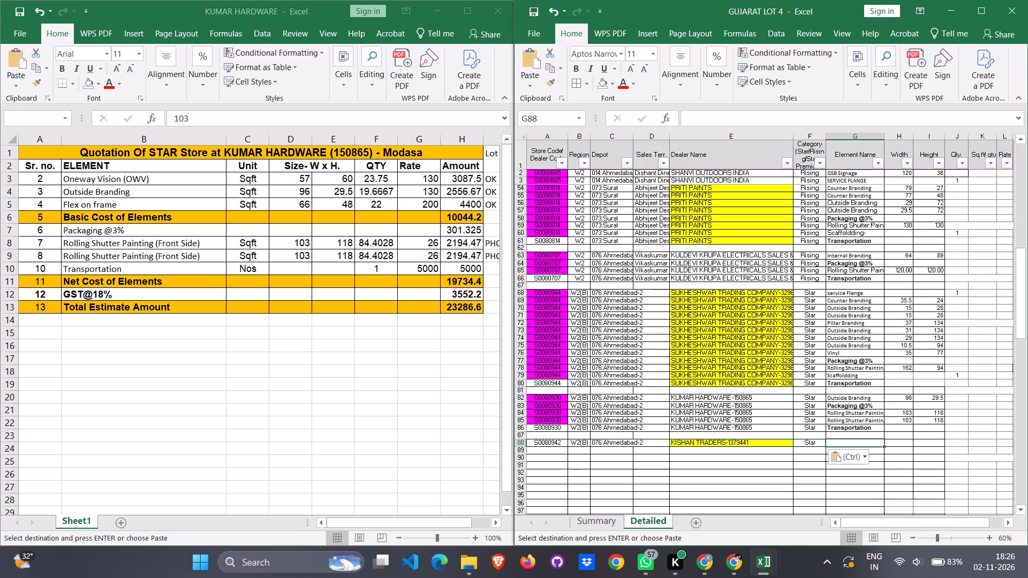
{"action": "left_click", "coordinate": [494, 10]}
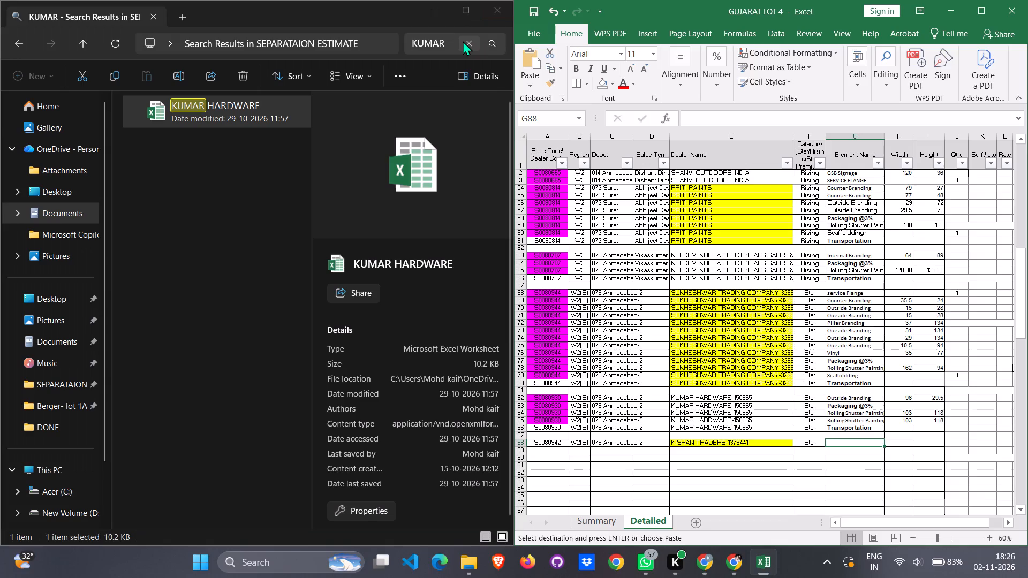
{"action": "left_click", "coordinate": [448, 40]}
{"action": "key", "text": "BackSpace"}
{"action": "key", "text": "BackSpace"}
{"action": "key", "text": "BackSpace"}
{"action": "key", "text": "BackSpace"}
{"action": "key", "text": "BackSpace"}
{"action": "key", "text": "BackSpace"}
{"action": "key", "text": "BackSpace"}
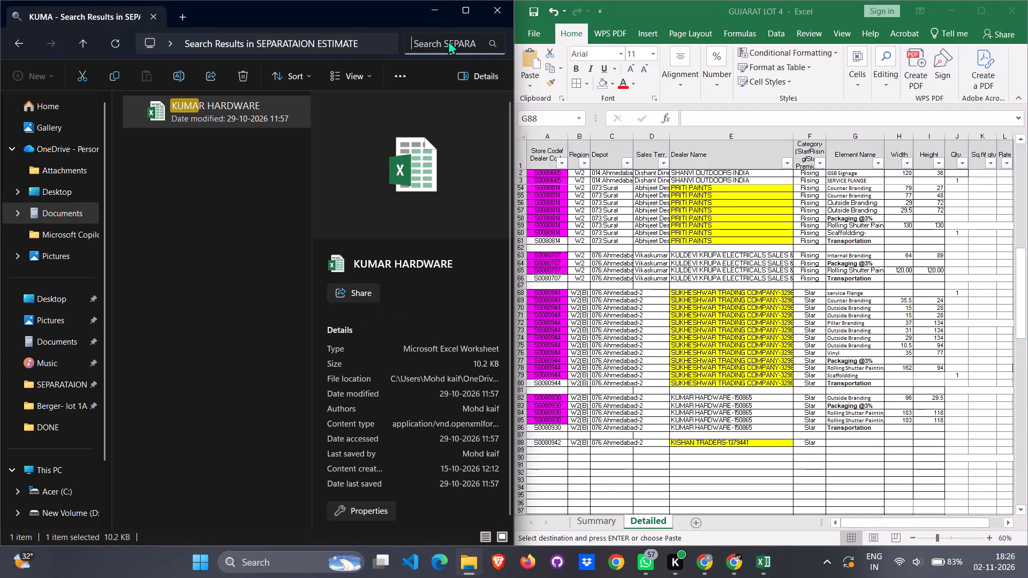
{"action": "type", "text": "KISHAN"}
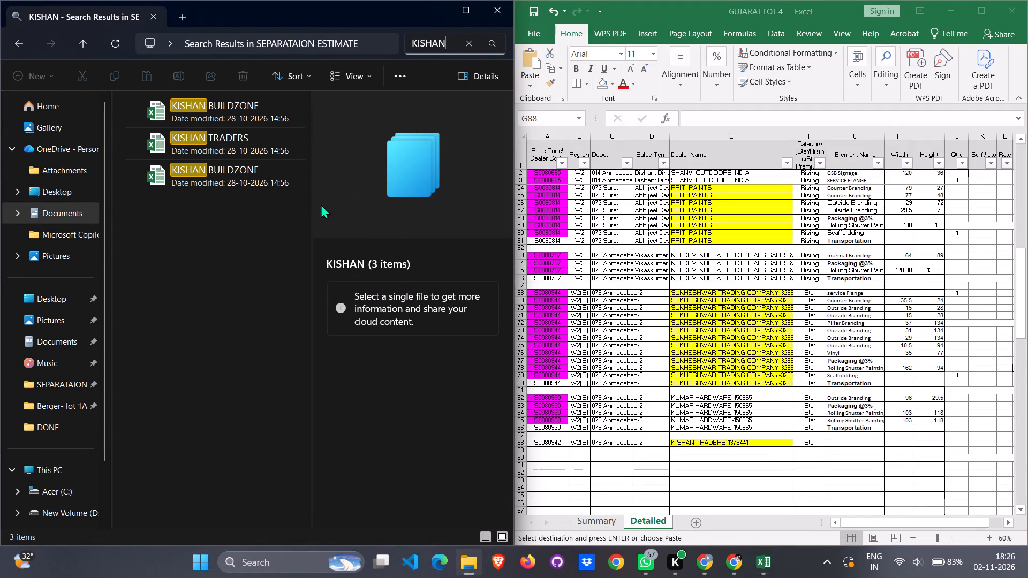
{"action": "triple_click", "coordinate": [228, 134]}
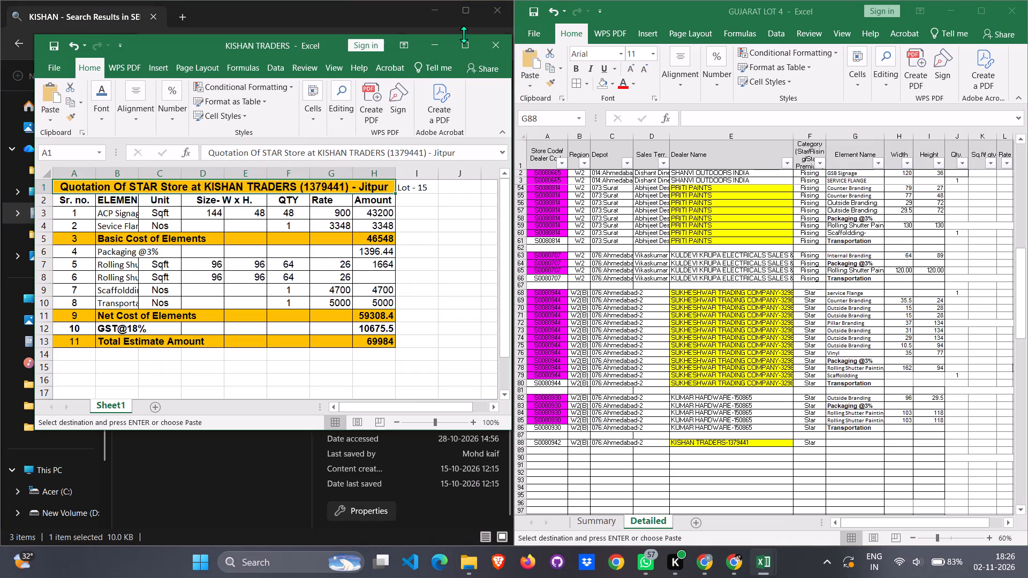
{"action": "left_click", "coordinate": [427, 76]}
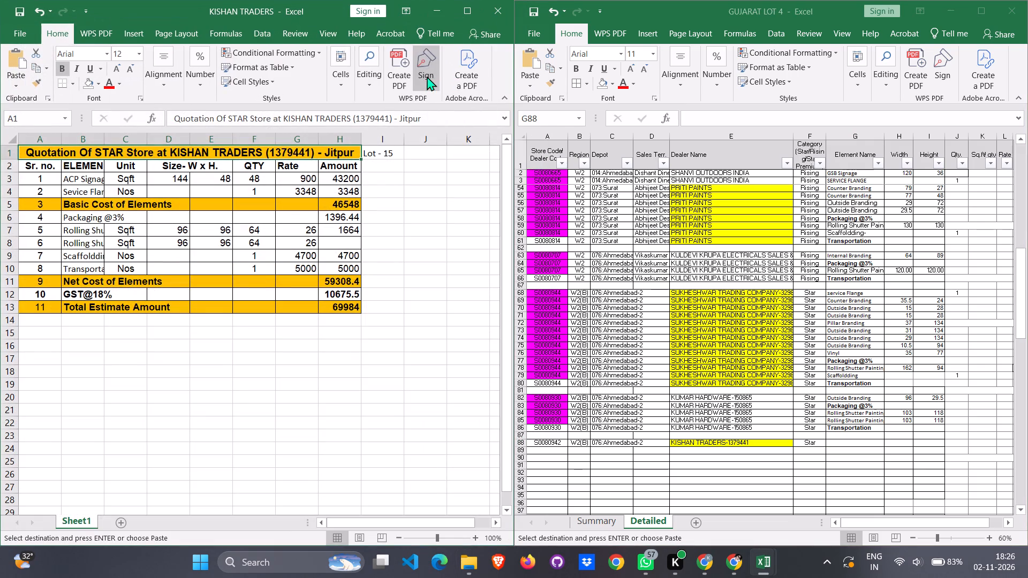
Copy the ACP Signage and Sevice Flange element names from the KISHAN TRADERS quotation into G88:G89.
{"action": "left_click", "coordinate": [89, 180]}
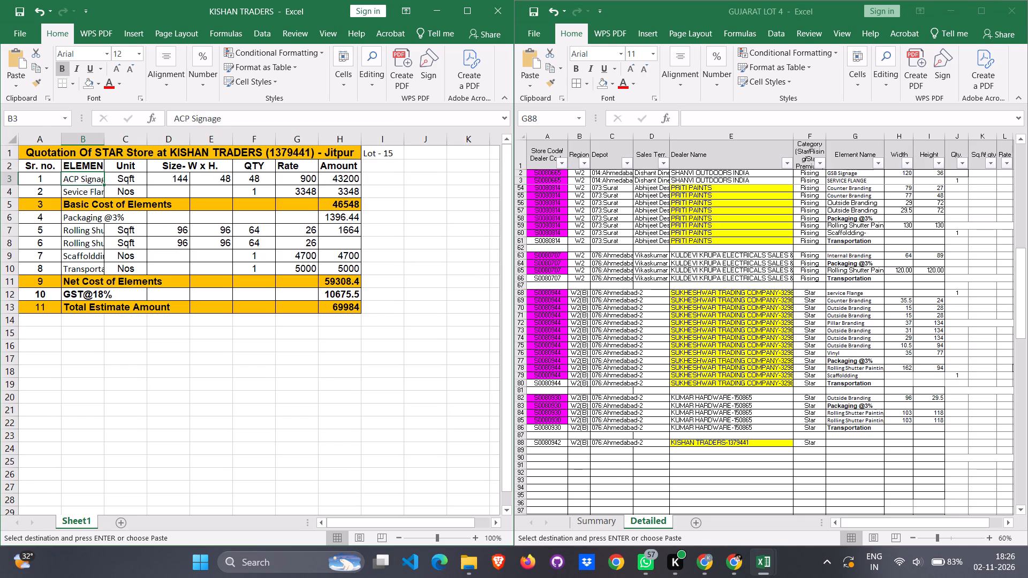
{"action": "key", "text": "shift+Down"}
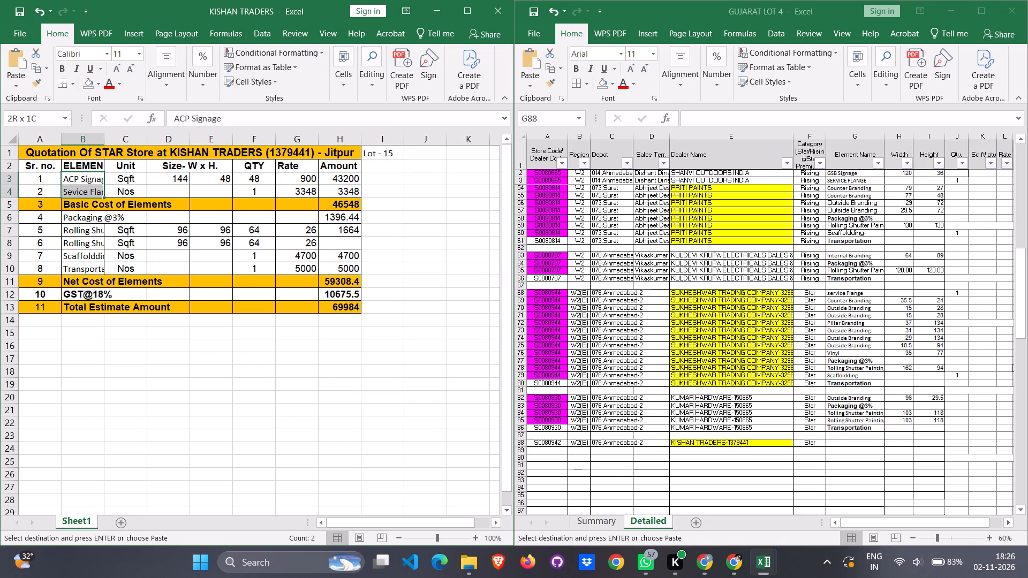
{"action": "key", "text": "ctrl+c"}
{"action": "double_click", "coordinate": [847, 441]}
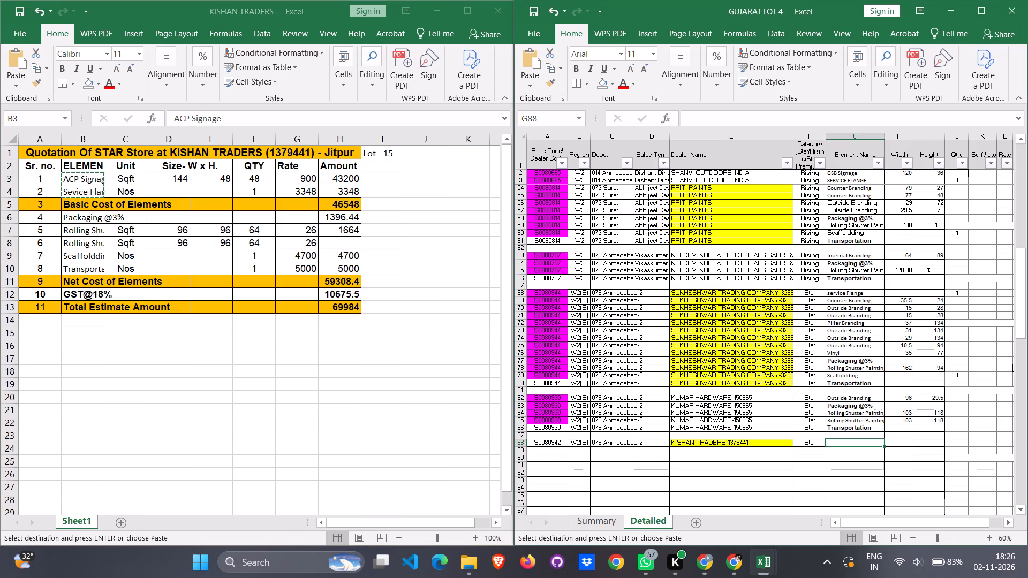
{"action": "key", "text": "ctrl+v"}
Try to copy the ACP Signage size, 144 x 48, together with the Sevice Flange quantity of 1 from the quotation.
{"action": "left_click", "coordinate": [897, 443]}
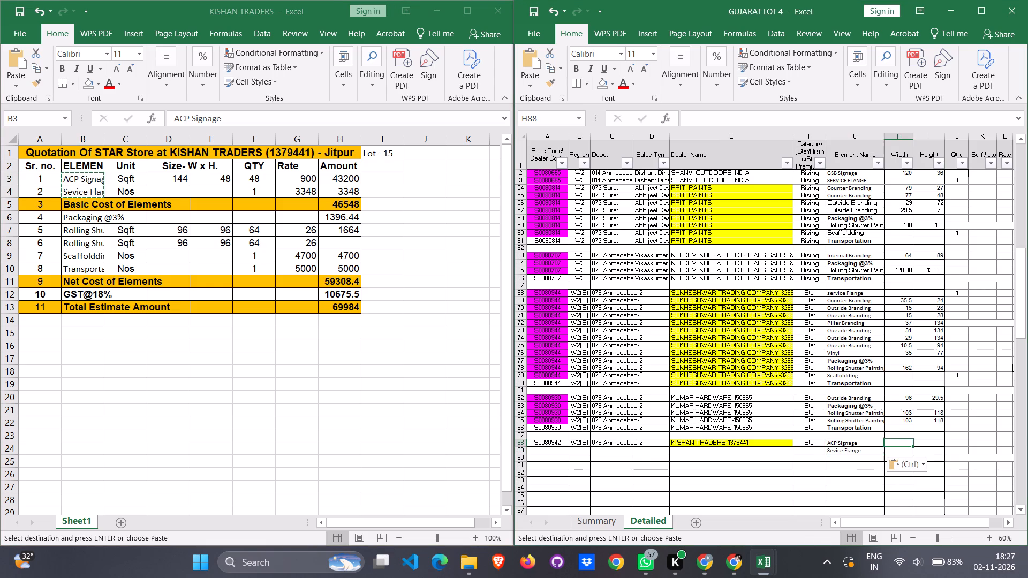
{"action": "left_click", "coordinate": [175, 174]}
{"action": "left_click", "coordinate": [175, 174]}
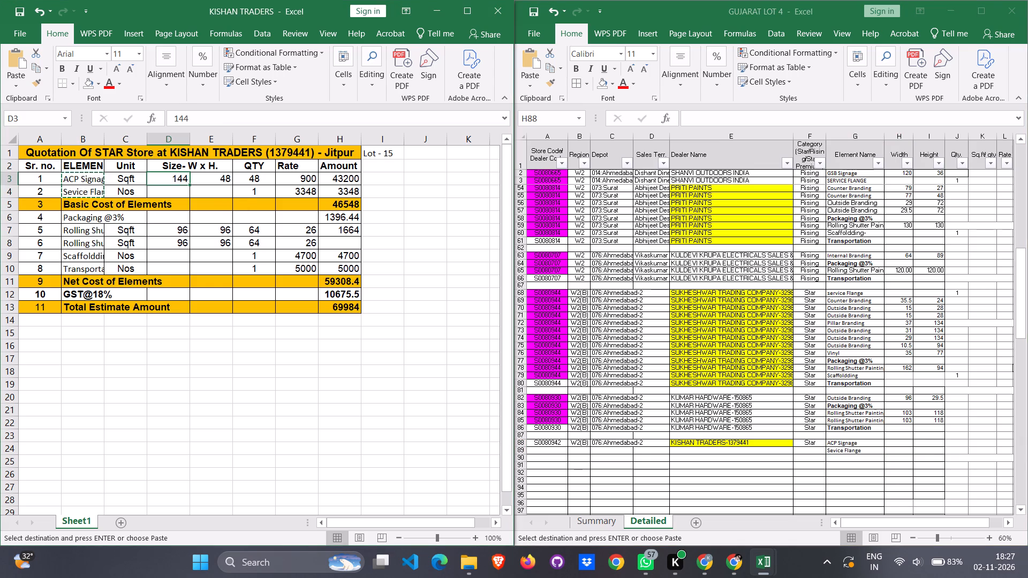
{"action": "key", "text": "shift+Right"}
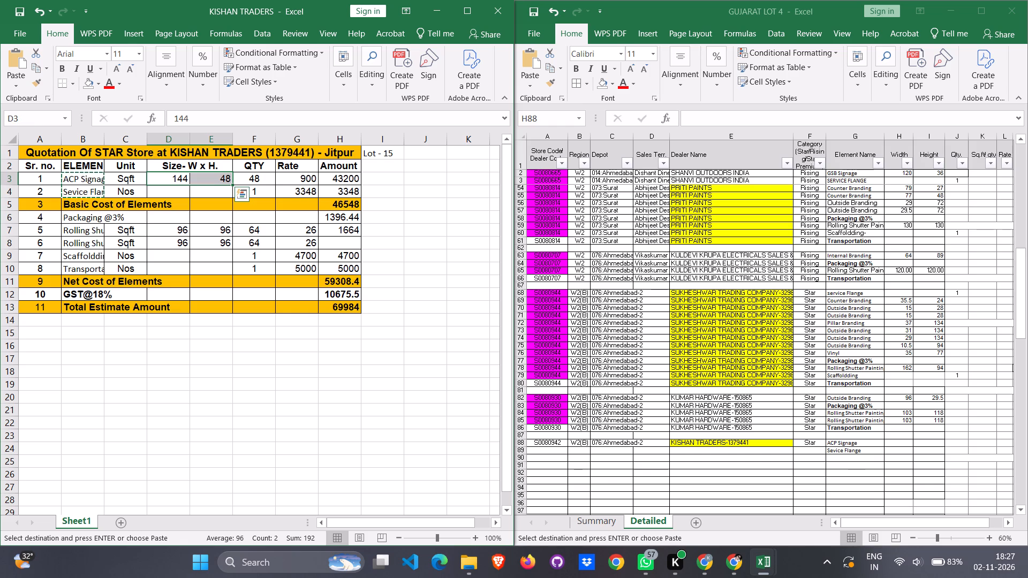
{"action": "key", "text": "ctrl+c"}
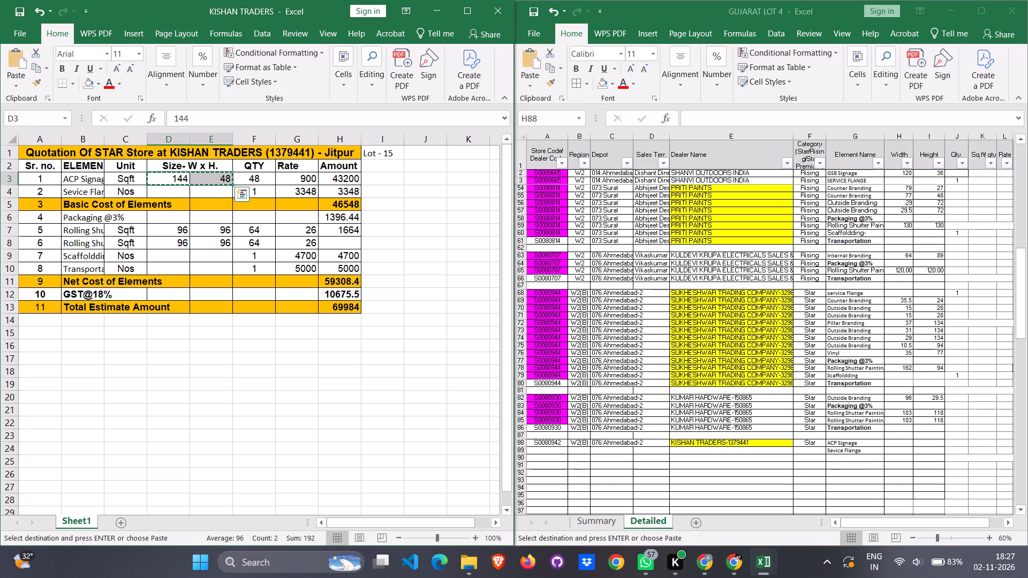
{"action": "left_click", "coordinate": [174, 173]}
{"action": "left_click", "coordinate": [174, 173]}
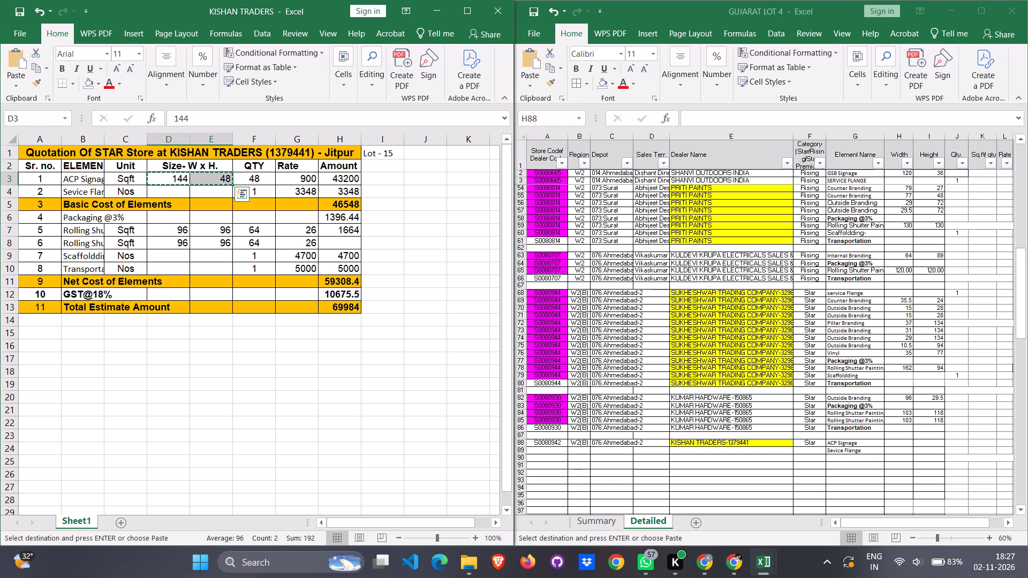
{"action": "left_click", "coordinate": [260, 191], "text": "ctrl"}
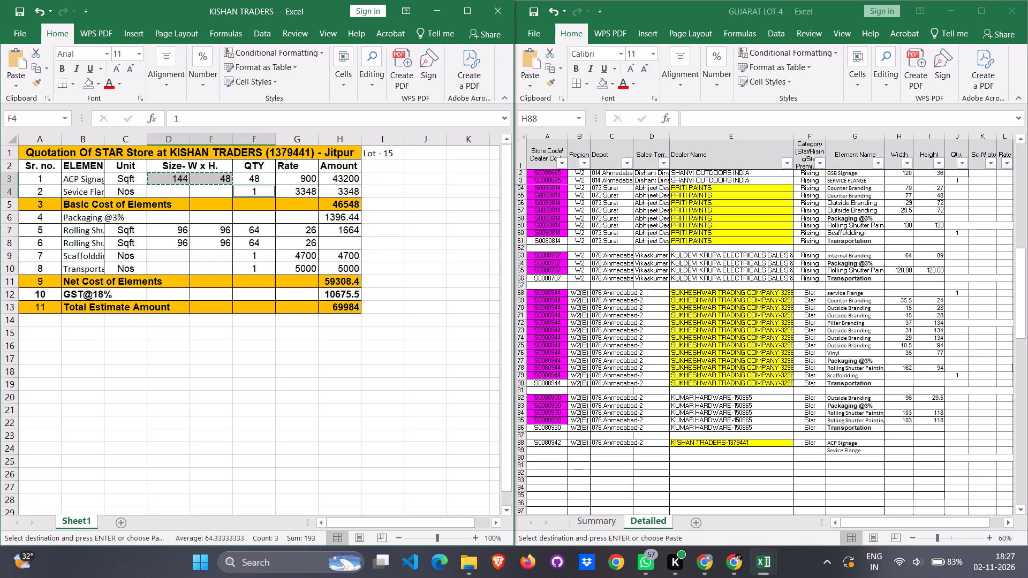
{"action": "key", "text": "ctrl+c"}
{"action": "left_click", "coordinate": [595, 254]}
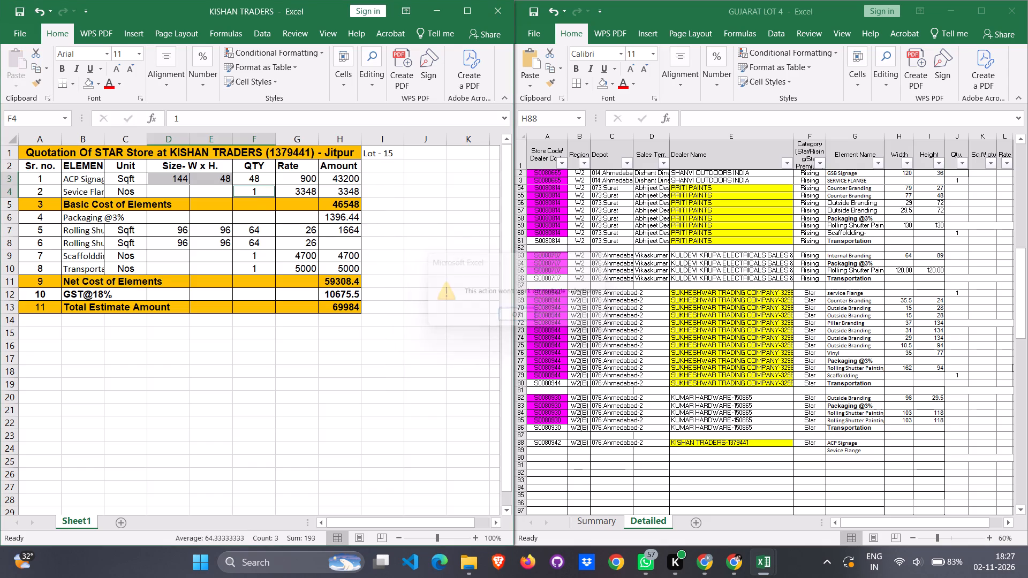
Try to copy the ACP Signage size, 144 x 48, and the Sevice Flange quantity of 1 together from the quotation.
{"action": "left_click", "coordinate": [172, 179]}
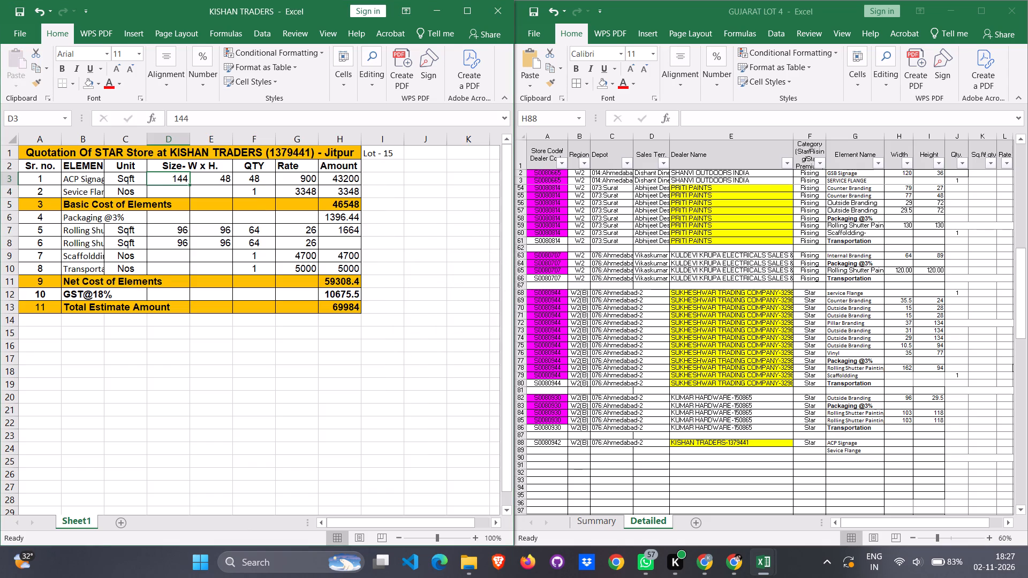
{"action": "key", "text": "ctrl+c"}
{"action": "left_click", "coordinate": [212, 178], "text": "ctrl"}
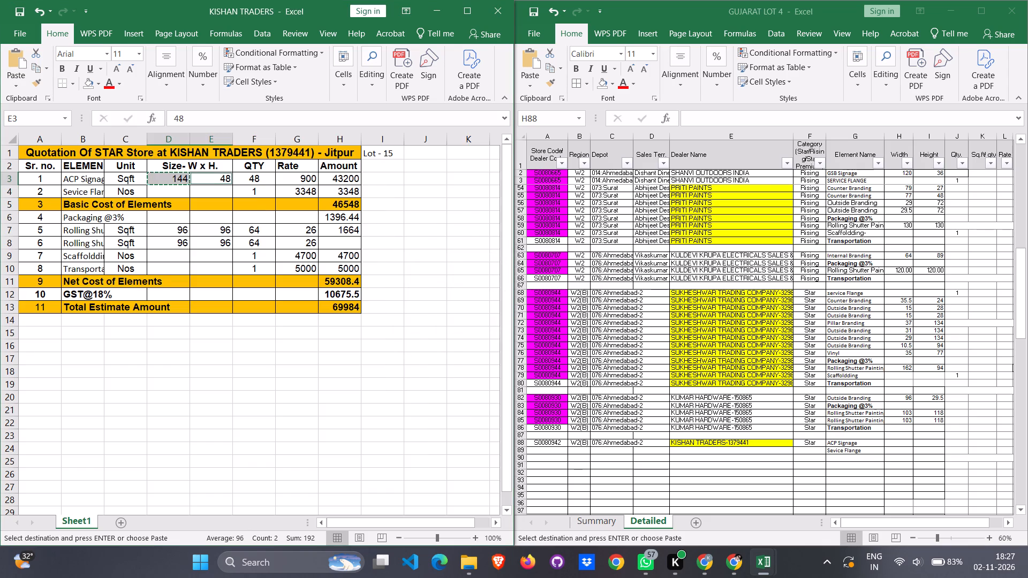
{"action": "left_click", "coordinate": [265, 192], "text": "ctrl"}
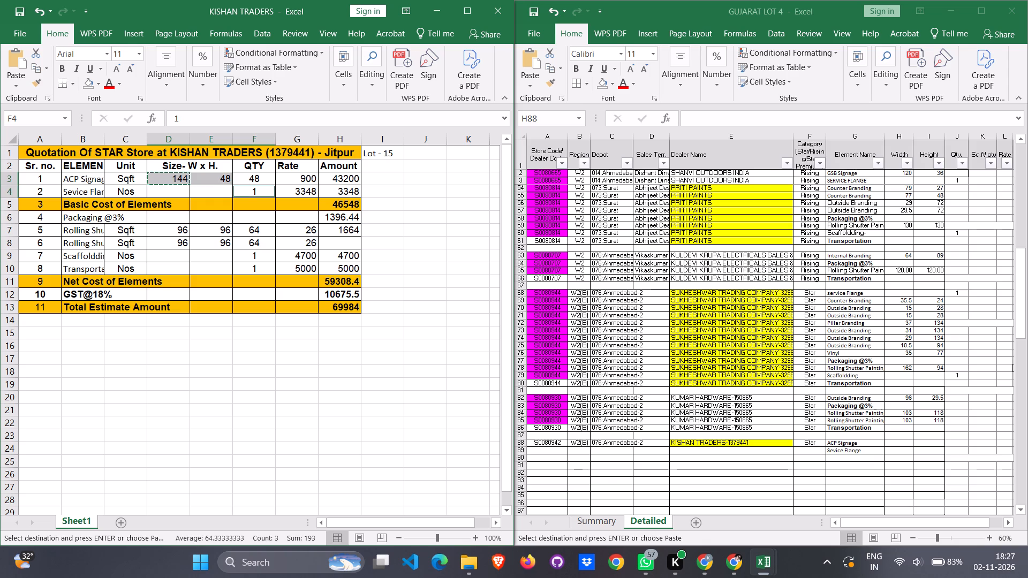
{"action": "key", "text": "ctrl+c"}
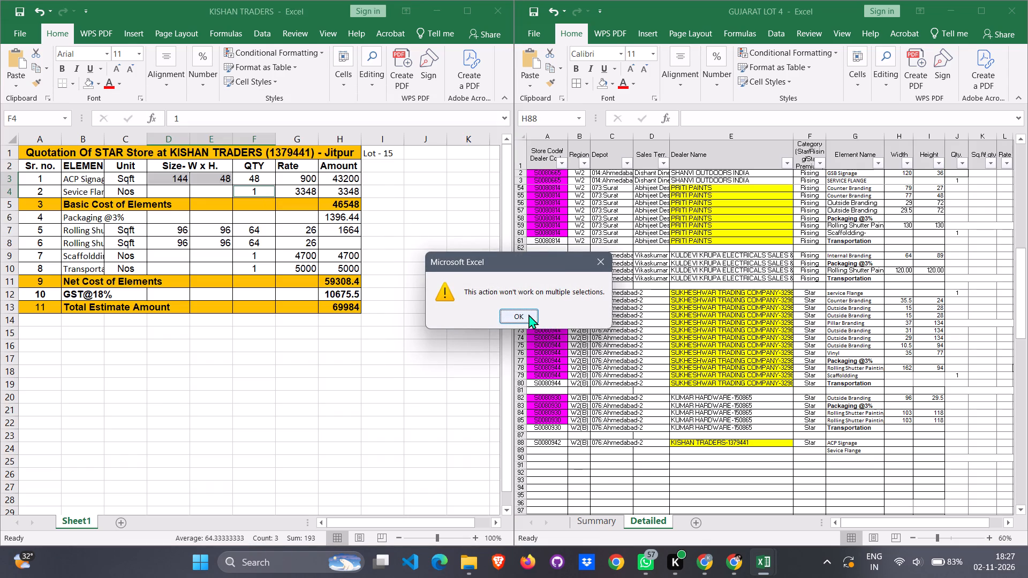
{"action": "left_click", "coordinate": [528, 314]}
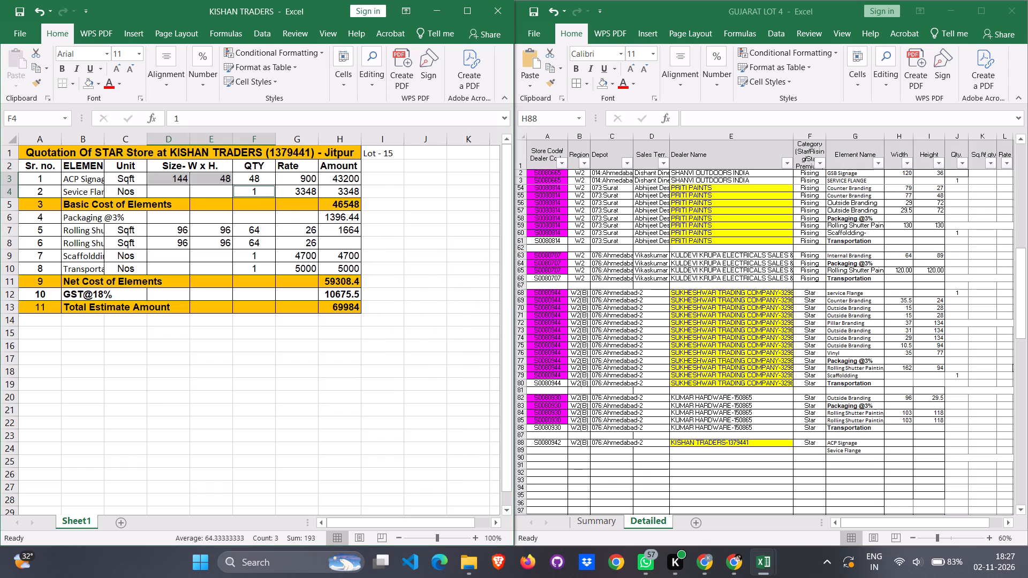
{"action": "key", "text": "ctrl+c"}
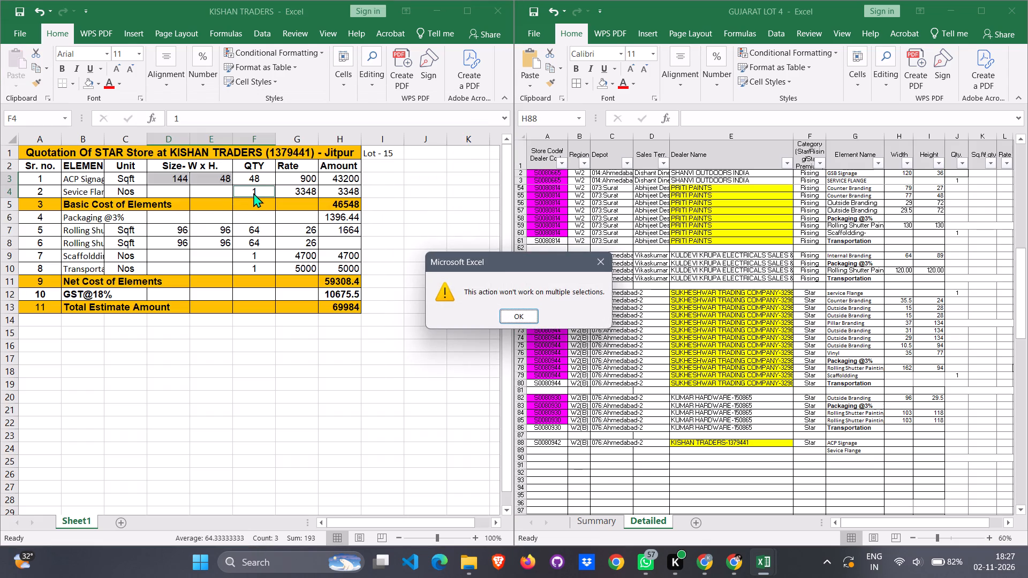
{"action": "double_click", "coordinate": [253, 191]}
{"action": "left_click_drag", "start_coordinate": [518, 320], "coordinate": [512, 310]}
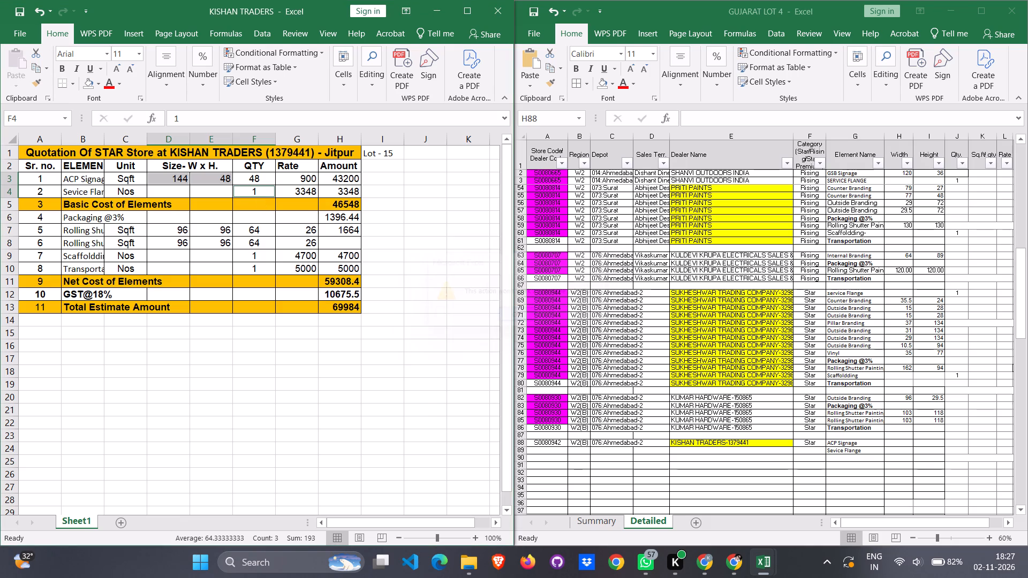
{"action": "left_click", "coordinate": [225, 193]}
Copy the ACP Signage width and height, 144 and 48, from the quotation into H88:I88 of the Detailed sheet and save.
{"action": "left_click", "coordinate": [173, 178]}
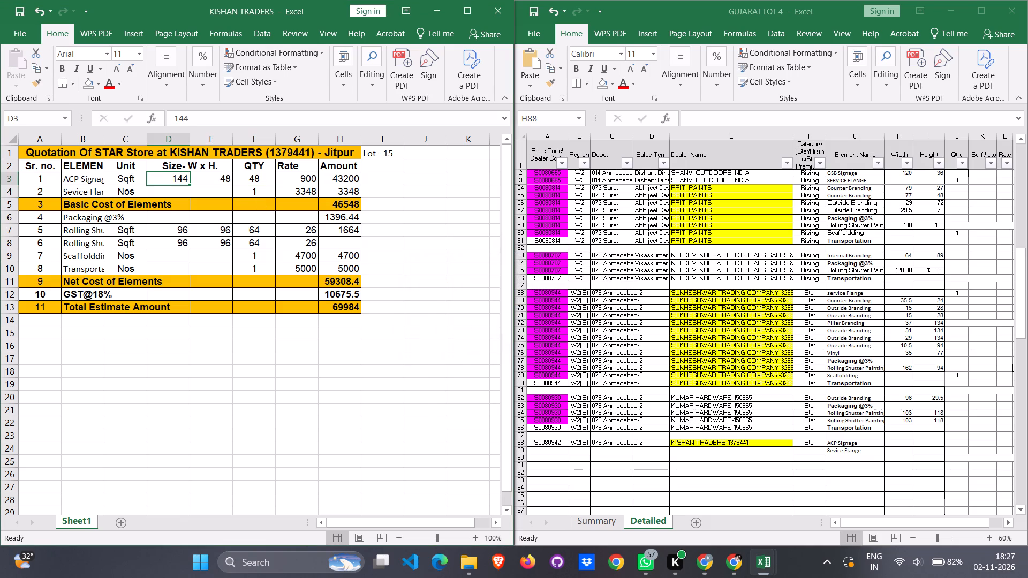
{"action": "key", "text": "shift+Right"}
{"action": "key", "text": "ctrl+c"}
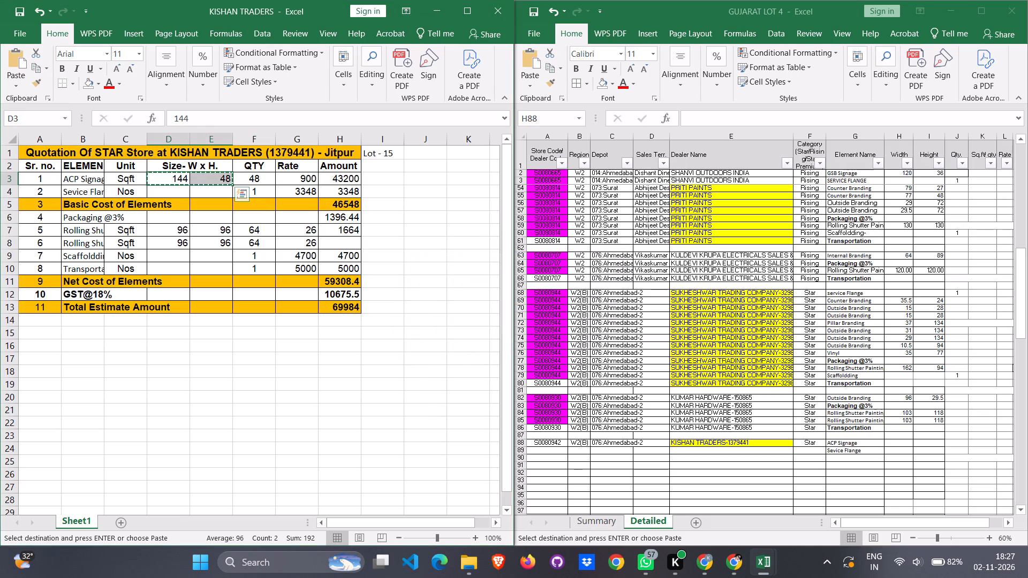
{"action": "double_click", "coordinate": [901, 443]}
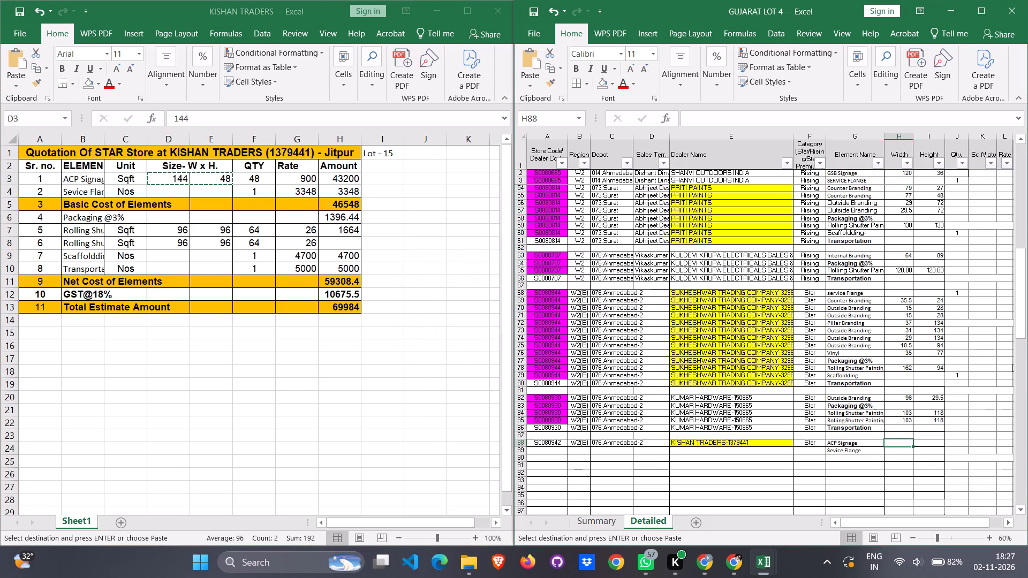
{"action": "key", "text": "ctrl+v"}
{"action": "key", "text": "ctrl+s"}
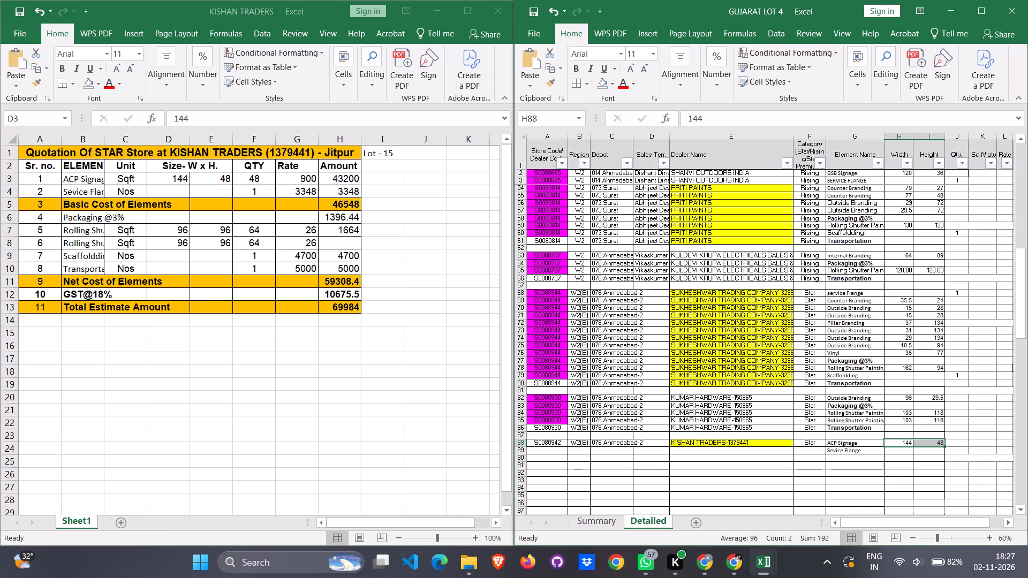
Set the Sevice Flange quantity in J89 to 1 and save the lot workbook.
{"action": "left_click", "coordinate": [961, 453]}
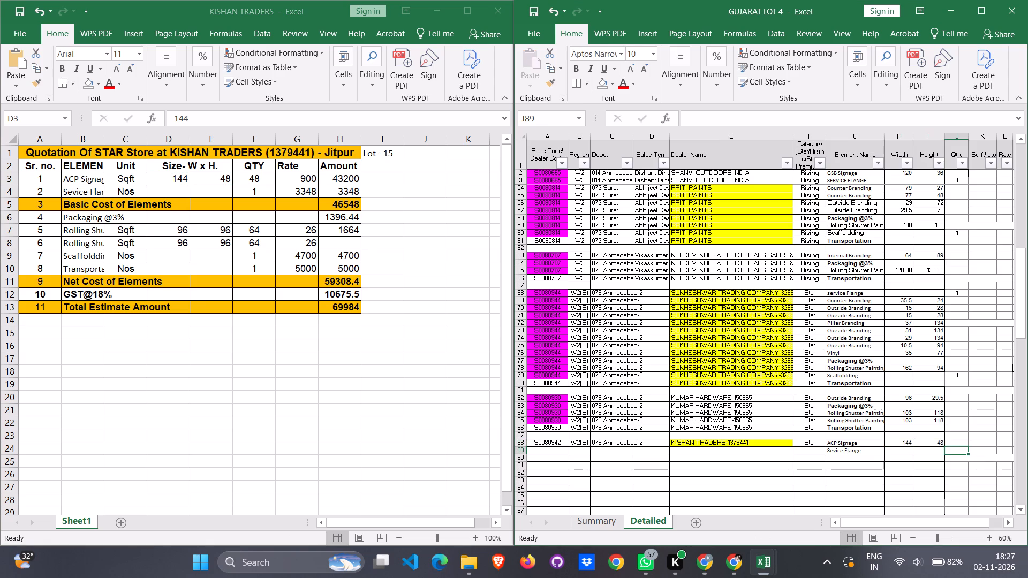
{"action": "key", "text": "1"}
{"action": "key", "text": "ctrl+s"}
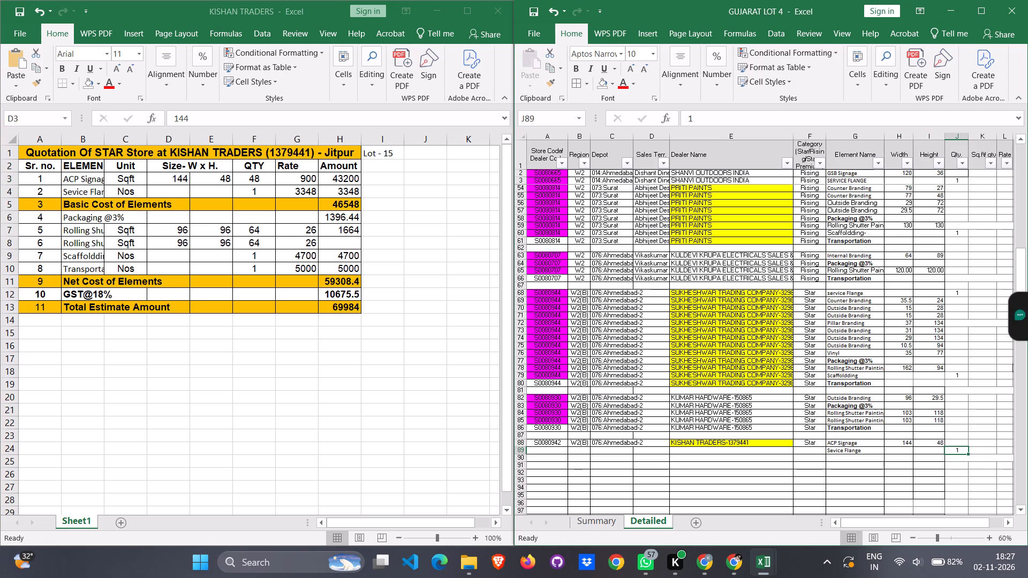
Copy the Packaging @3% element name from KUMAR HARDWARE's cell G83 into G90.
{"action": "left_click", "coordinate": [847, 408]}
{"action": "key", "text": "ctrl+c"}
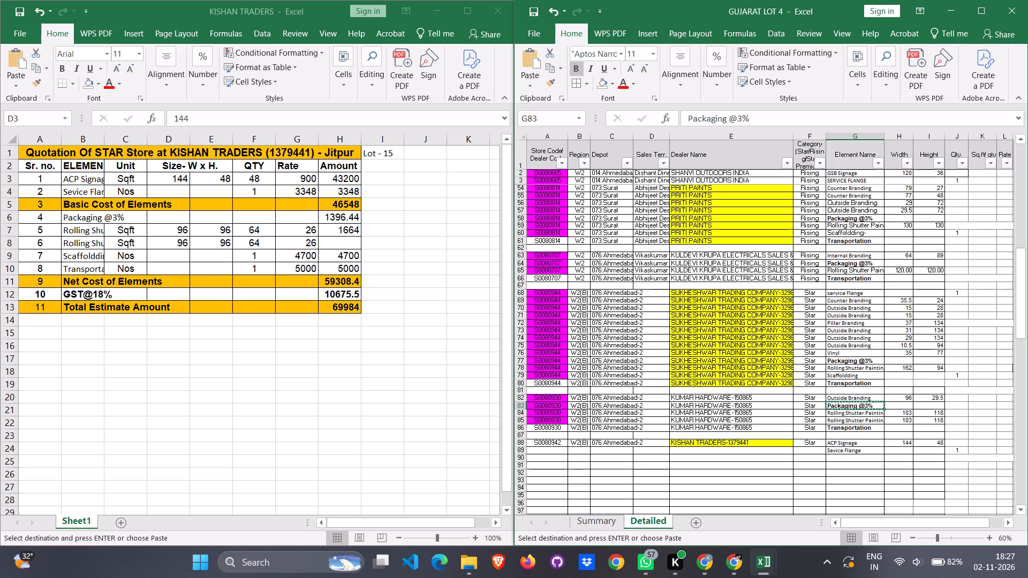
{"action": "left_click", "coordinate": [843, 460]}
{"action": "key", "text": "ctrl+v"}
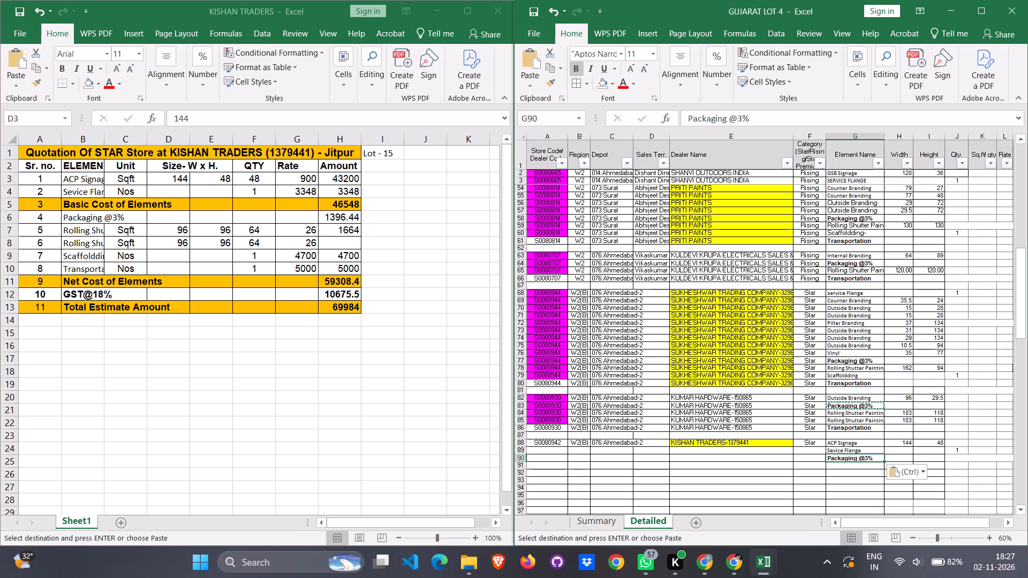
Copy the two Rolling Shutter Painting element names and Scaffoldding from the KISHAN TRADERS quotation into G91:G93.
{"action": "left_click", "coordinate": [843, 468]}
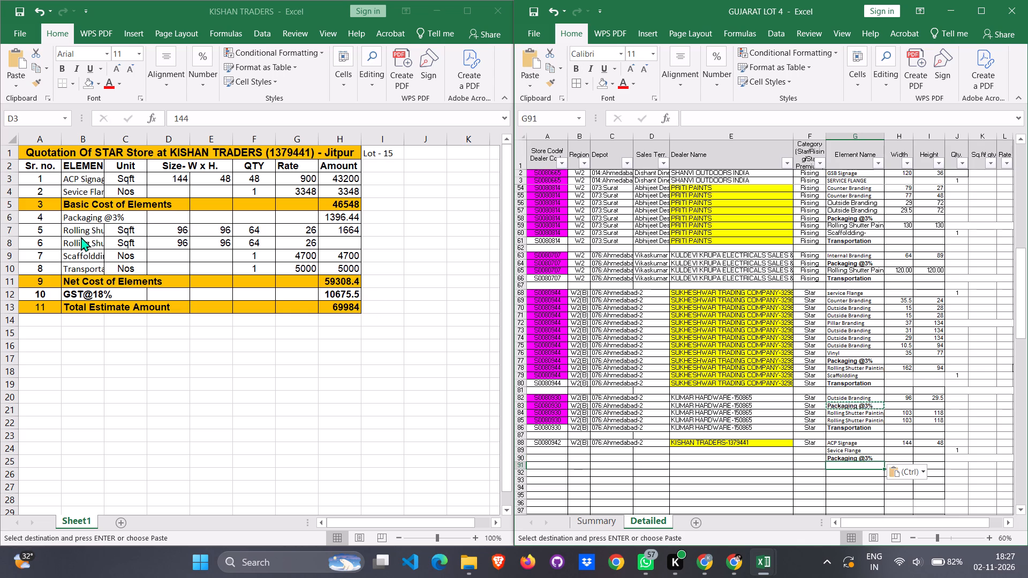
{"action": "left_click", "coordinate": [82, 232]}
{"action": "left_click", "coordinate": [82, 232]}
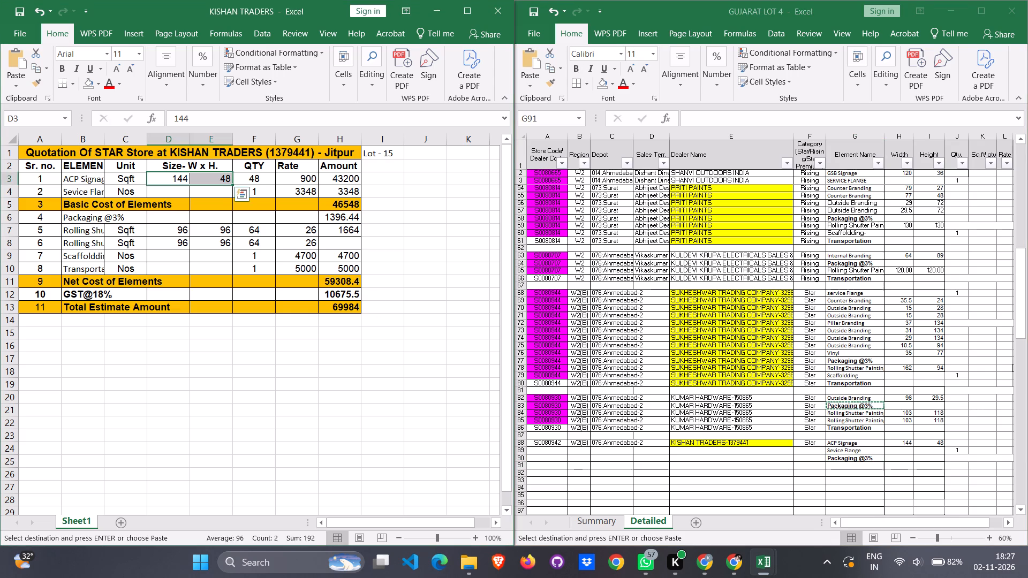
{"action": "key", "text": "shift+Down"}
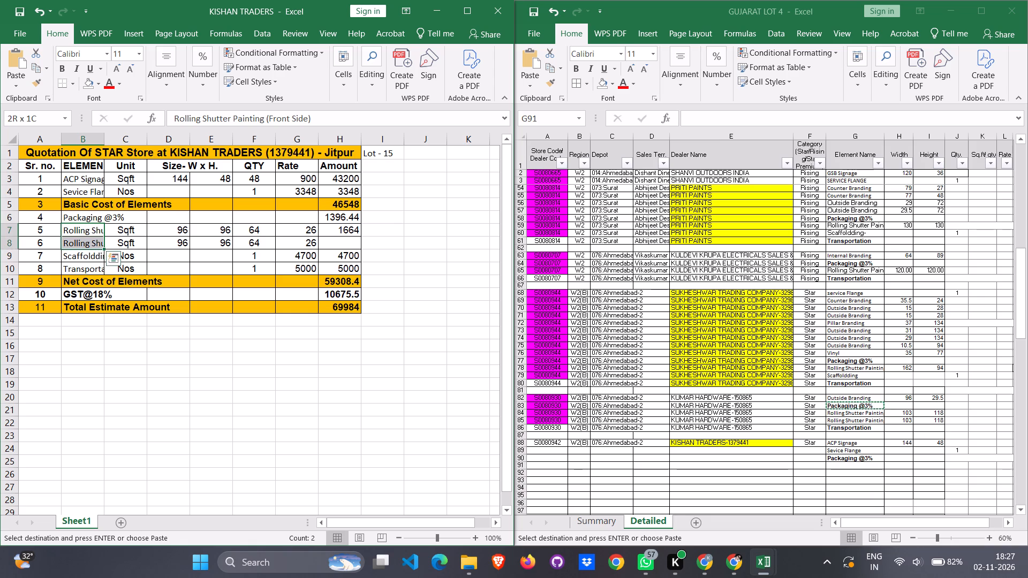
{"action": "key", "text": "shift+Down"}
{"action": "key", "text": "ctrl+c"}
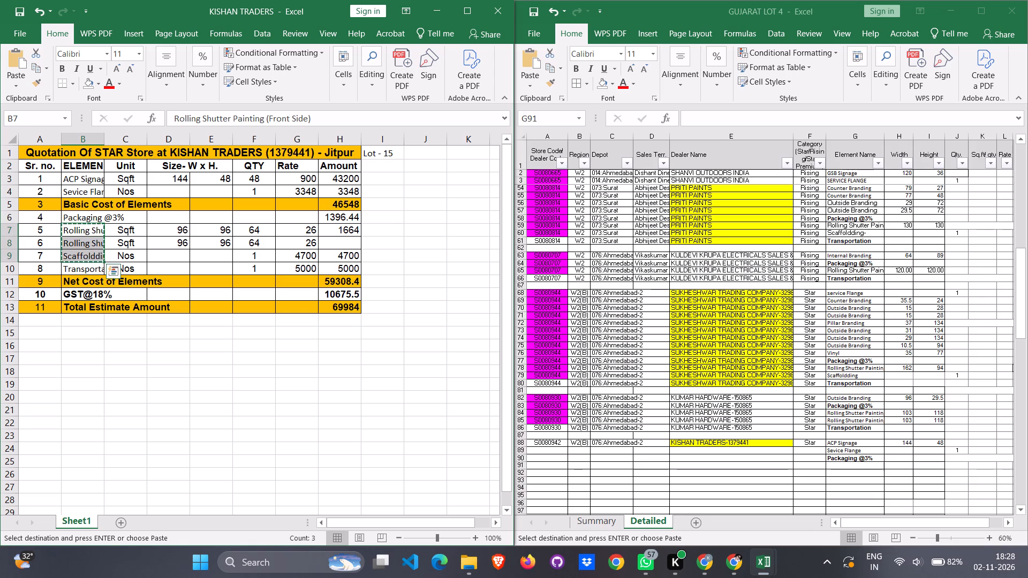
{"action": "left_click", "coordinate": [844, 462]}
{"action": "key", "text": "ctrl+v"}
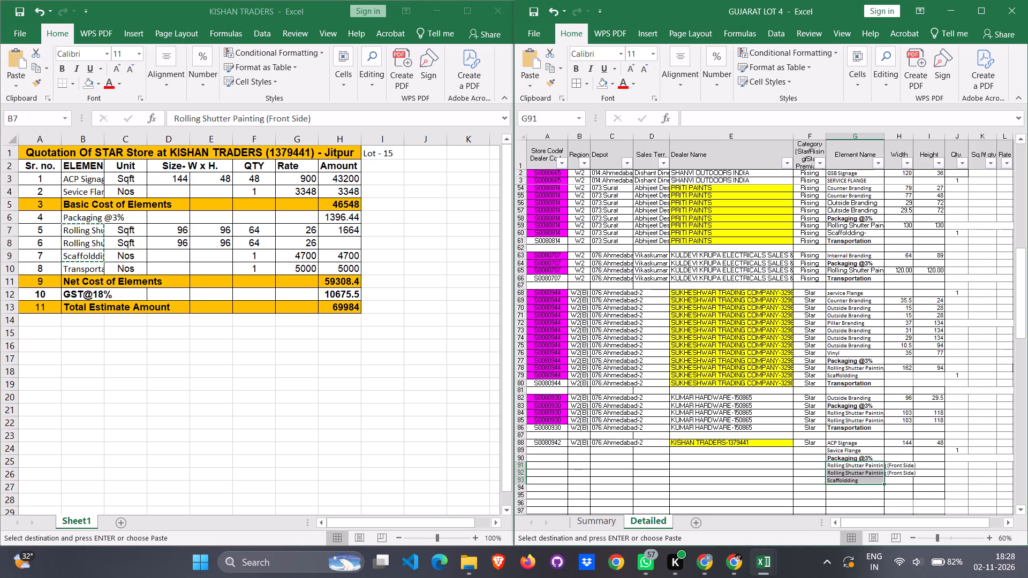
Copy the quotation's size block D7:E9, with both Rolling Shutter Painting sizes of 96 x 96, into H91:I93 and save.
{"action": "left_click", "coordinate": [902, 467]}
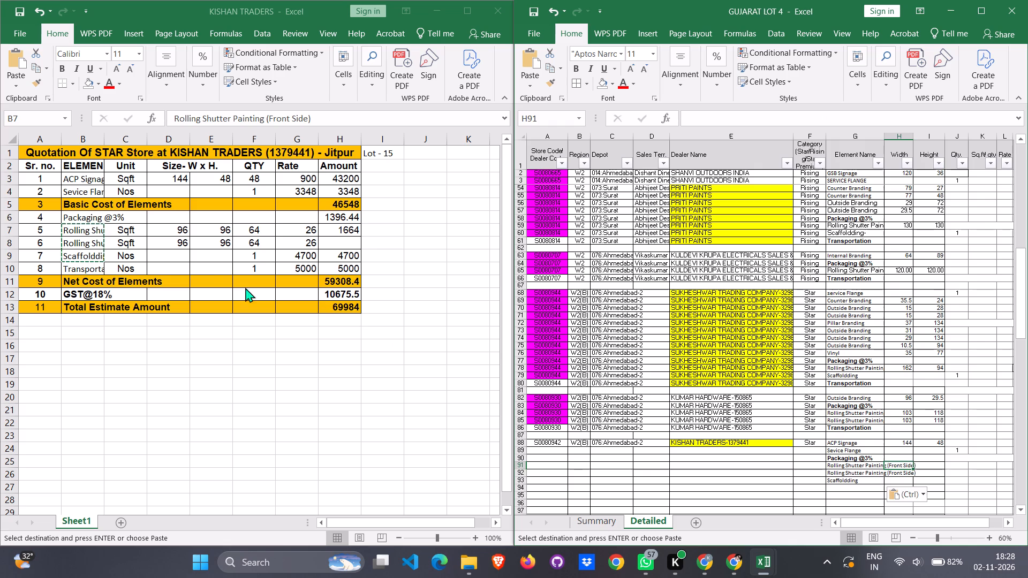
{"action": "double_click", "coordinate": [163, 230]}
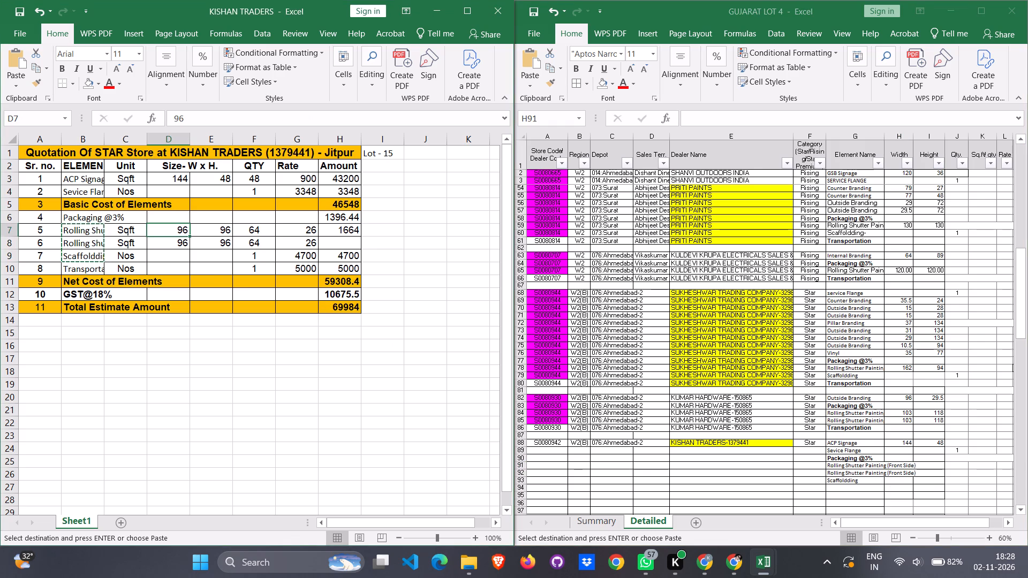
{"action": "key", "text": "shift+Right"}
{"action": "key", "text": "shift+Down"}
{"action": "key", "text": "shift+Down"}
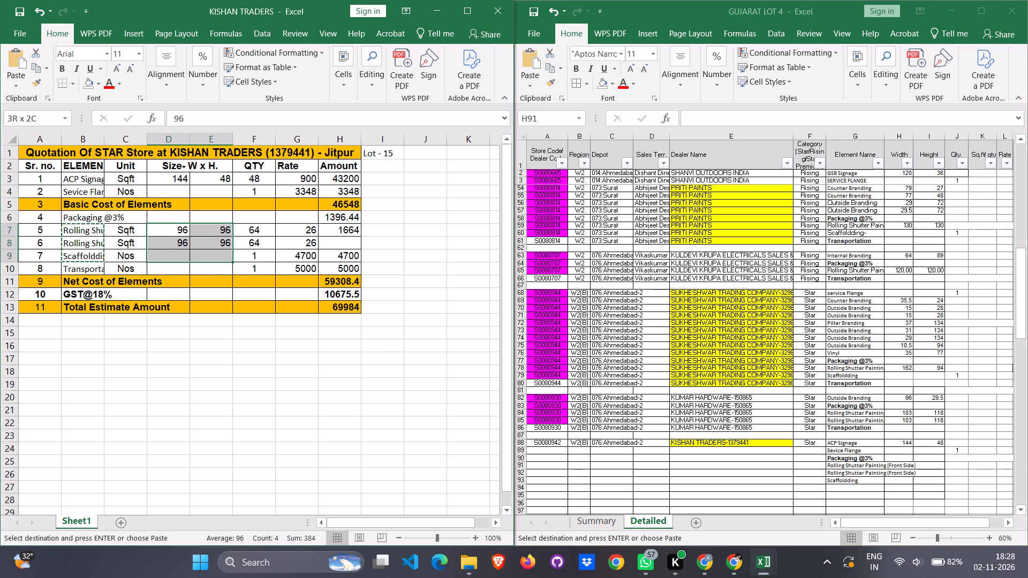
{"action": "key", "text": "ctrl+c"}
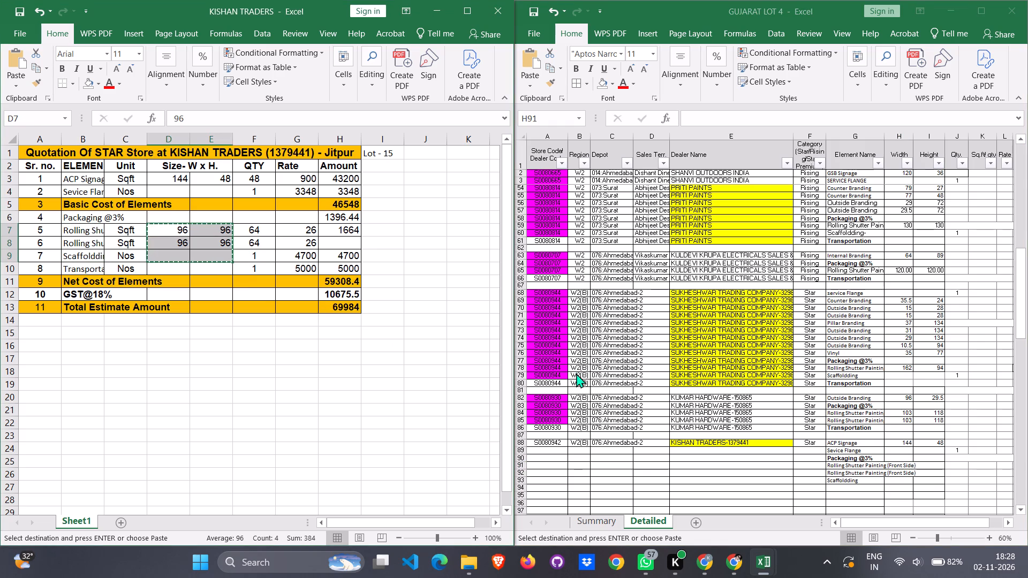
{"action": "double_click", "coordinate": [899, 463]}
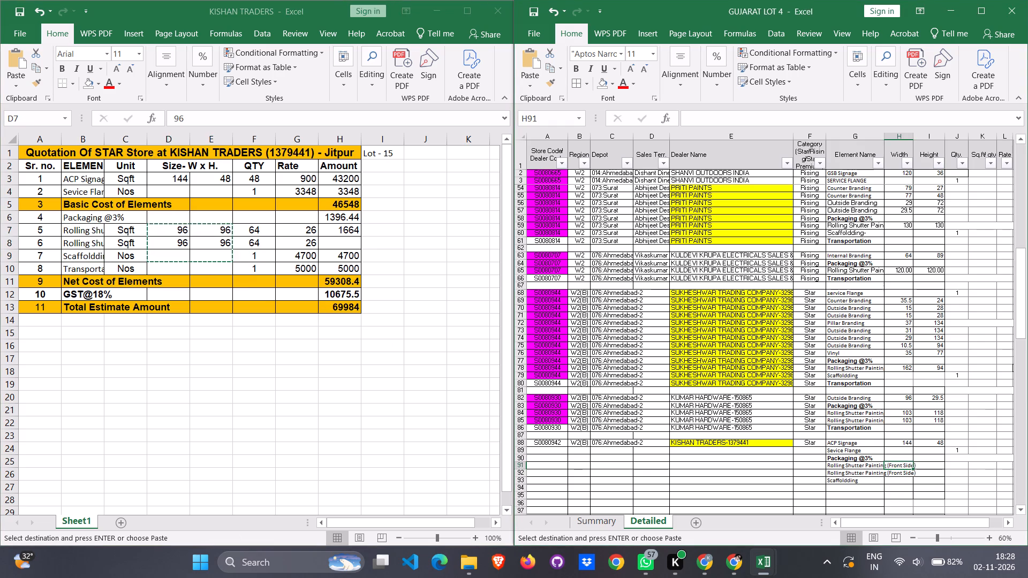
{"action": "key", "text": "ctrl+v"}
{"action": "key", "text": "ctrl+s"}
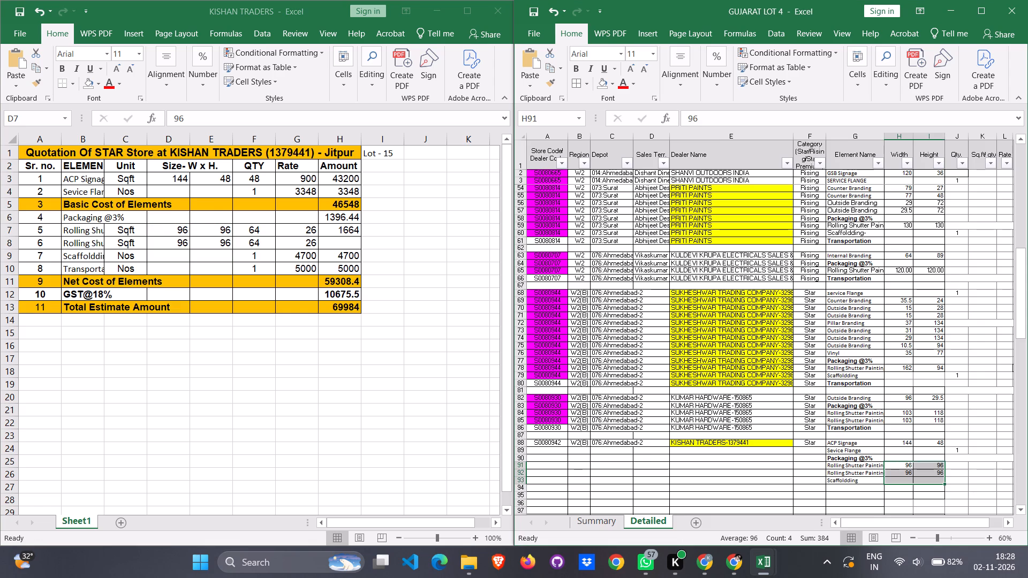
Set the Scaffoldding quantity in J93 to 1 and save the lot workbook.
{"action": "left_click", "coordinate": [962, 480]}
{"action": "key", "text": "1"}
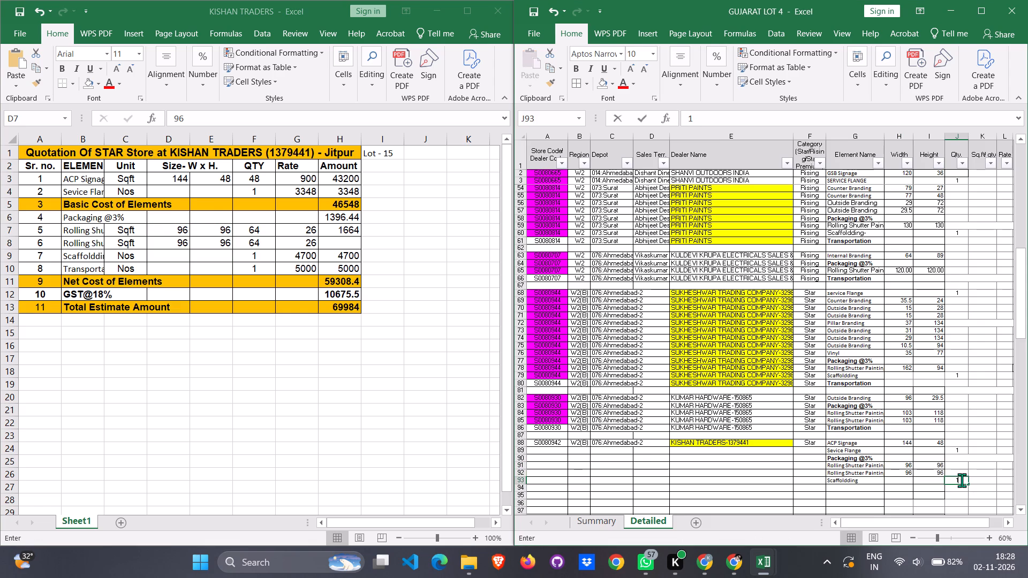
{"action": "key", "text": "ctrl+s"}
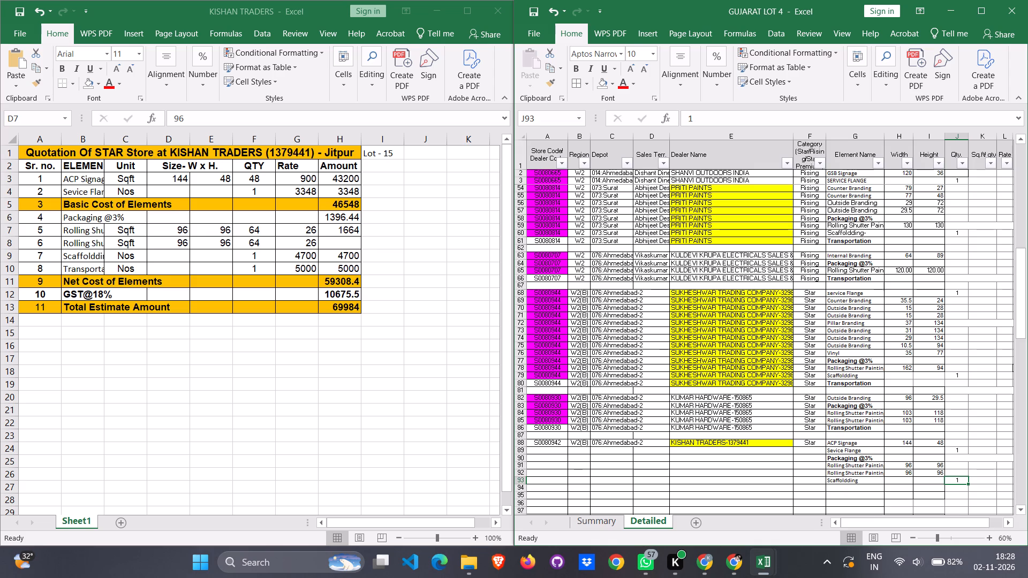
Copy the Transportation element name from KUMAR HARDWARE's cell G86 into G94.
{"action": "left_click", "coordinate": [848, 429]}
{"action": "key", "text": "ctrl+c"}
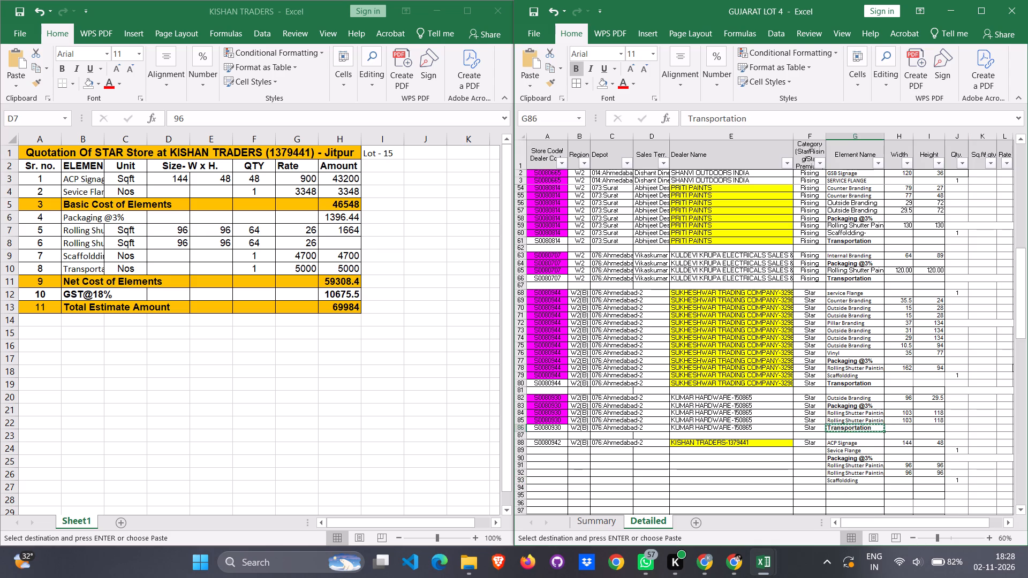
{"action": "left_click", "coordinate": [844, 487]}
{"action": "key", "text": "ctrl+v"}
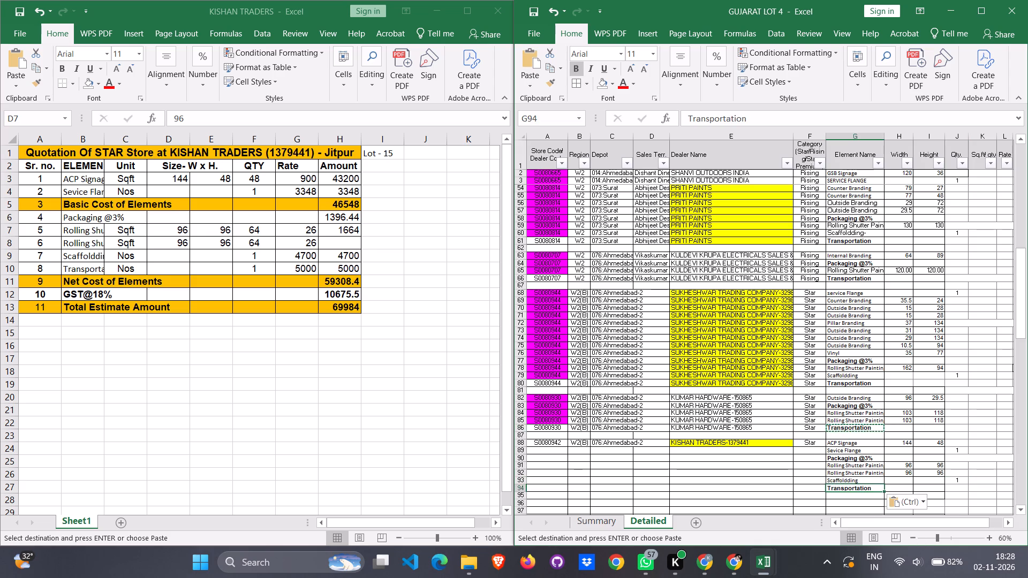
Enter the Transportation amount of 5000 in M94, make it bold, and save the lot workbook.
{"action": "key", "text": "Right"}
{"action": "key", "text": "Right"}
{"action": "key", "text": "Right"}
{"action": "key", "text": "Right"}
{"action": "key", "text": "Right"}
{"action": "key", "text": "Right"}
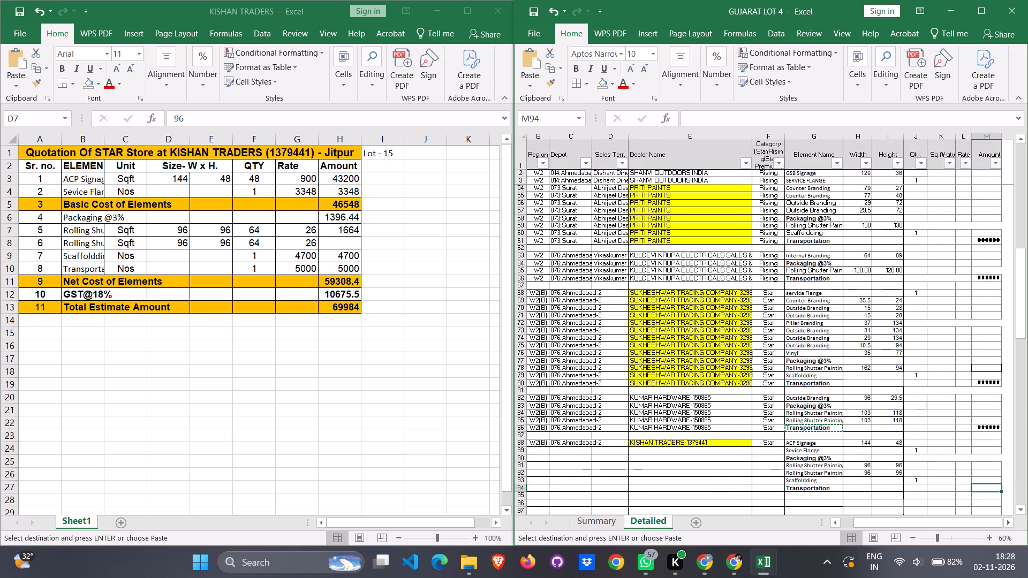
{"action": "type", "text": "5000"}
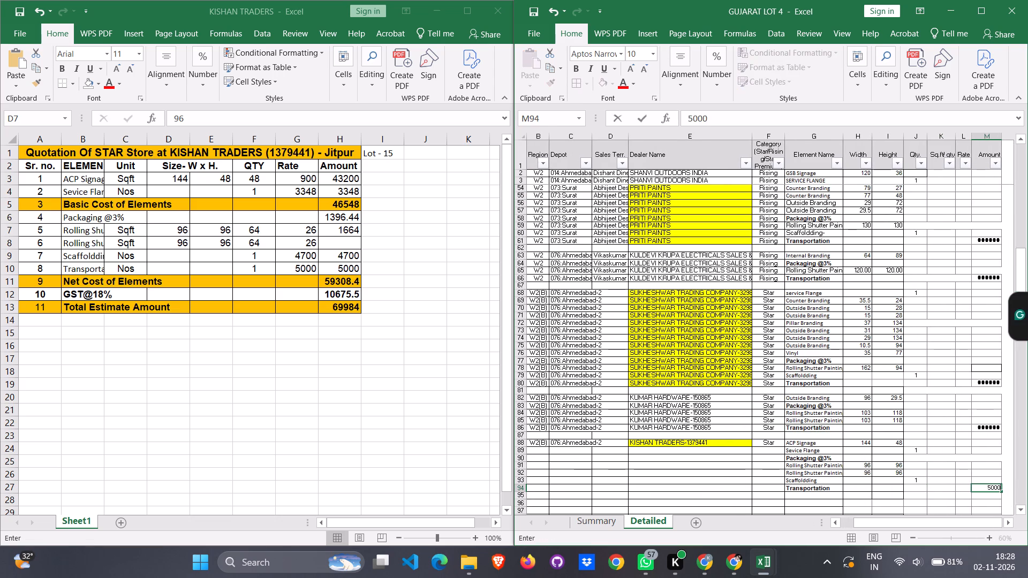
{"action": "key", "text": "Return"}
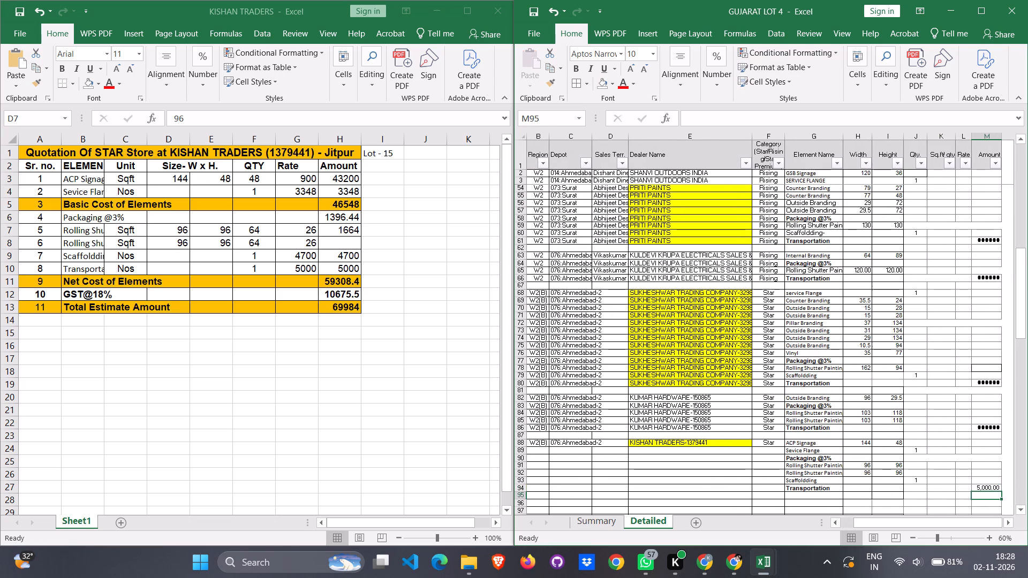
{"action": "key", "text": "Up"}
{"action": "left_click", "coordinate": [574, 69]}
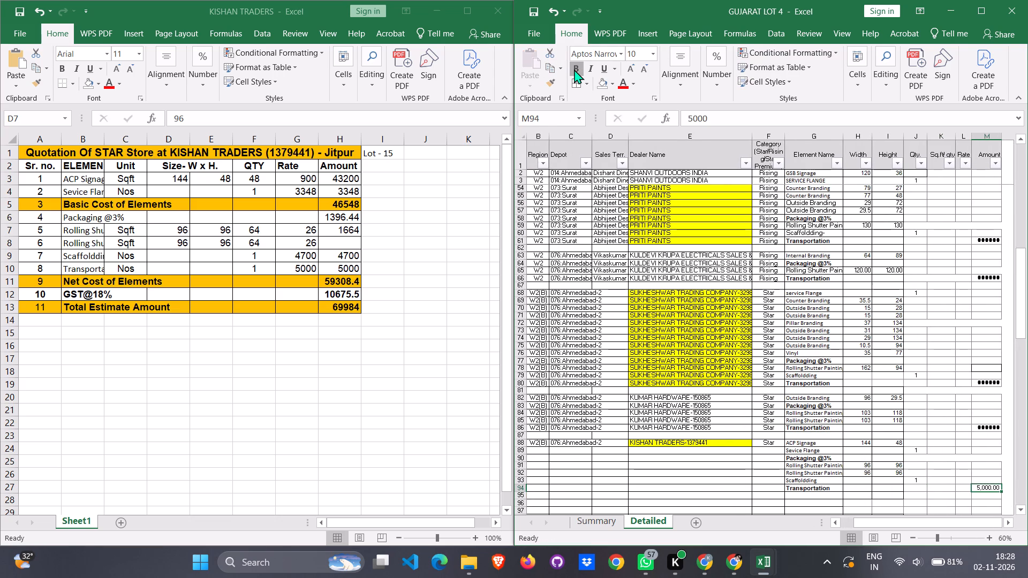
{"action": "key", "text": "ctrl+s"}
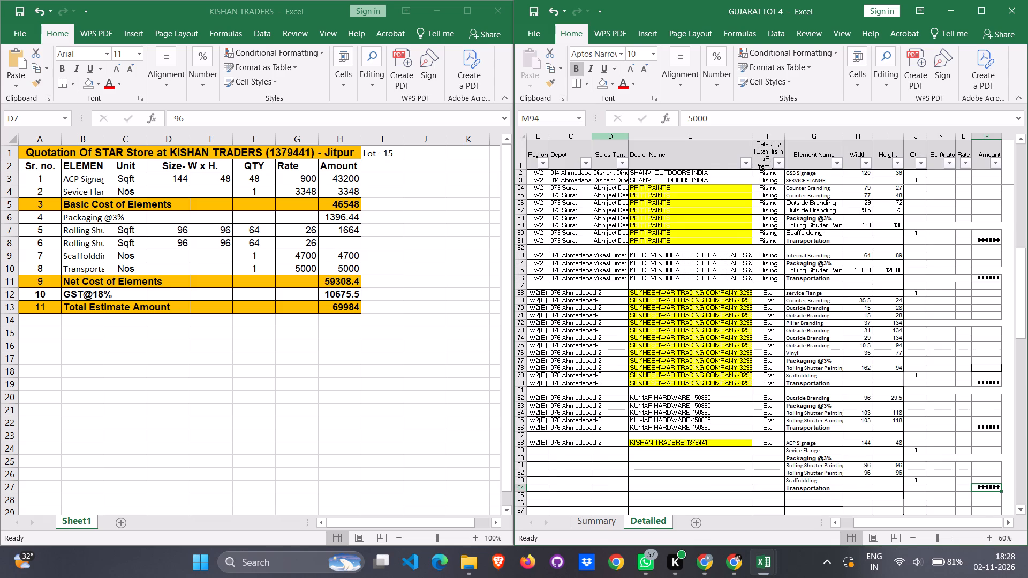
Fill KISHAN TRADERS' dealer details from A88:F88 down through row 94 on the Detailed sheet and save the lot workbook.
{"action": "scroll", "coordinate": [630, 197], "scroll_direction": "right", "scroll_amount": 6}
{"action": "left_click", "coordinate": [547, 443]}
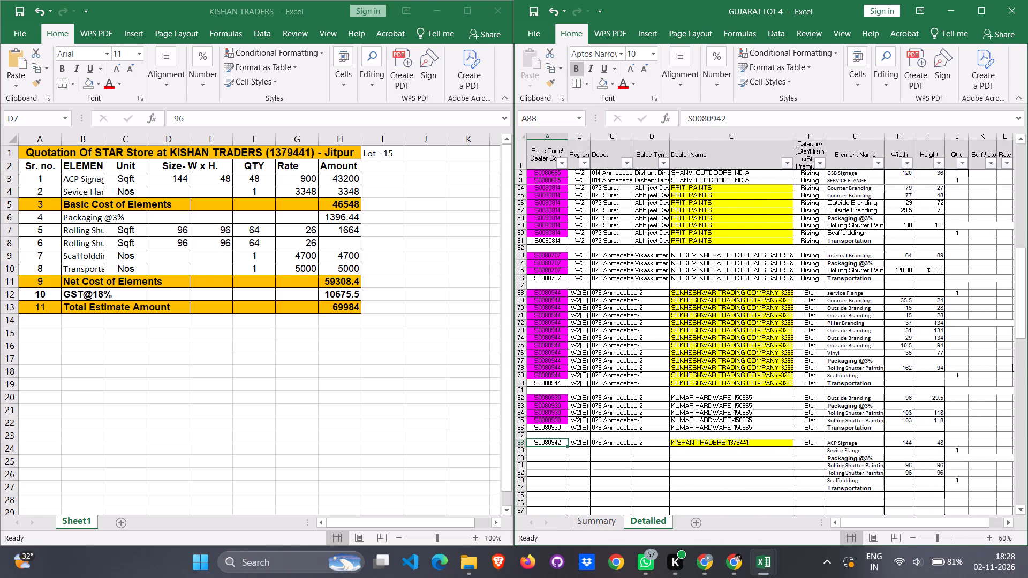
{"action": "key", "text": "shift+Right"}
{"action": "key", "text": "shift+Right"}
{"action": "key", "text": "shift+Right"}
{"action": "key", "text": "shift+Right"}
{"action": "key", "text": "shift+Right"}
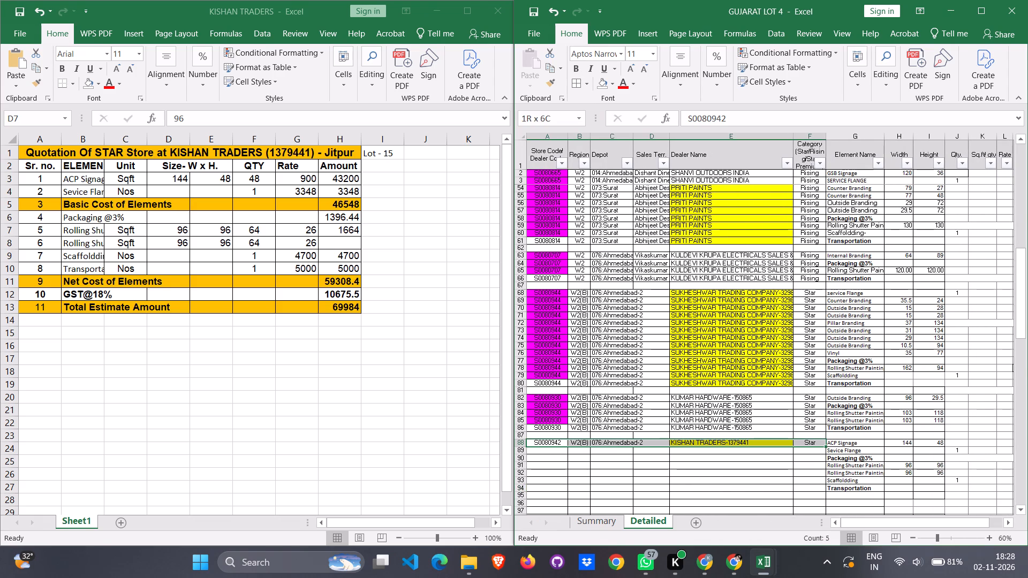
{"action": "key", "text": "ctrl+c"}
{"action": "key", "text": "shift+Down"}
{"action": "key", "text": "shift+Down"}
{"action": "key", "text": "shift+Down"}
{"action": "key", "text": "shift+Down"}
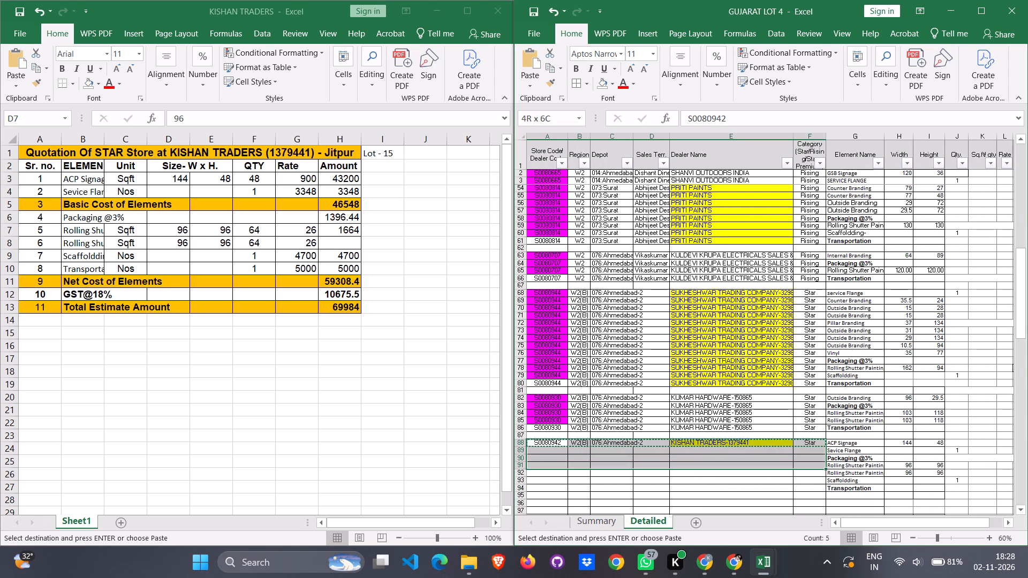
{"action": "key", "text": "shift+Down"}
{"action": "key", "text": "shift+Down"}
{"action": "key", "text": "ctrl+v"}
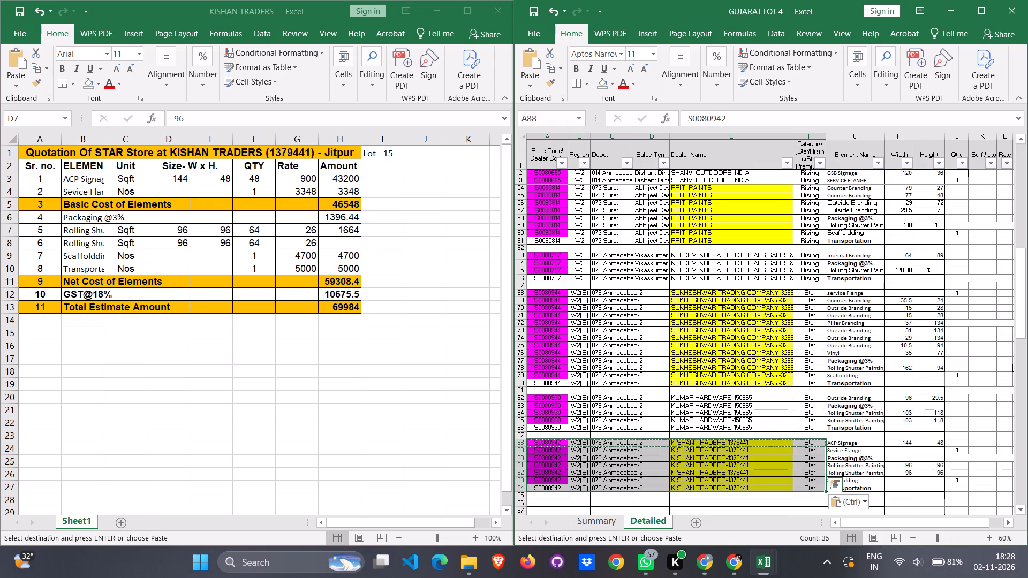
{"action": "double_click", "coordinate": [532, 12]}
Copy the SHREE SOMNATH H/W & BUILDING MATERIALS details from A21:F21 of the Summary sheet into A96 of the Detailed sheet.
{"action": "scroll", "coordinate": [649, 296], "scroll_direction": "down", "scroll_amount": 8}
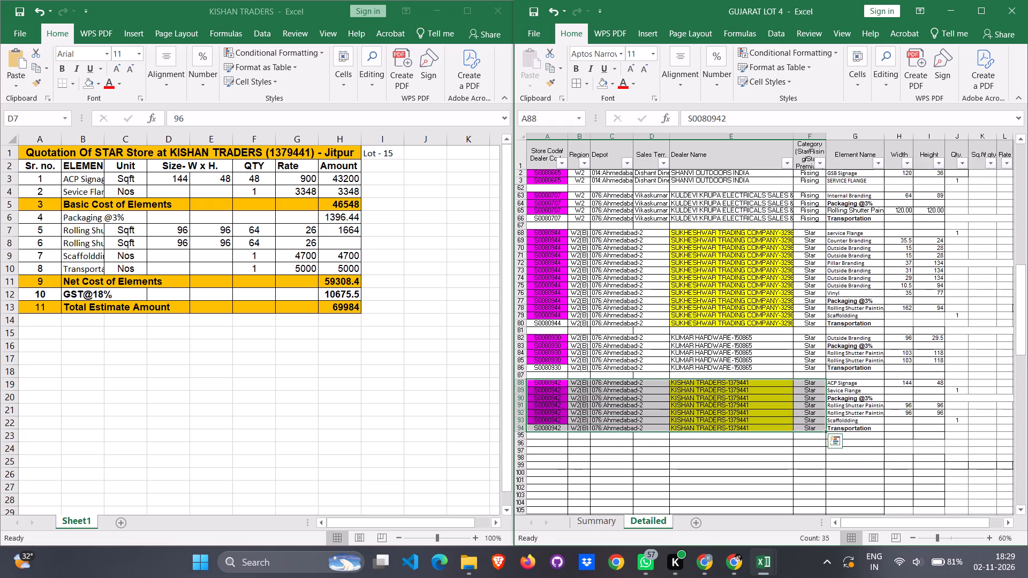
{"action": "scroll", "coordinate": [649, 296], "scroll_direction": "down", "scroll_amount": 12}
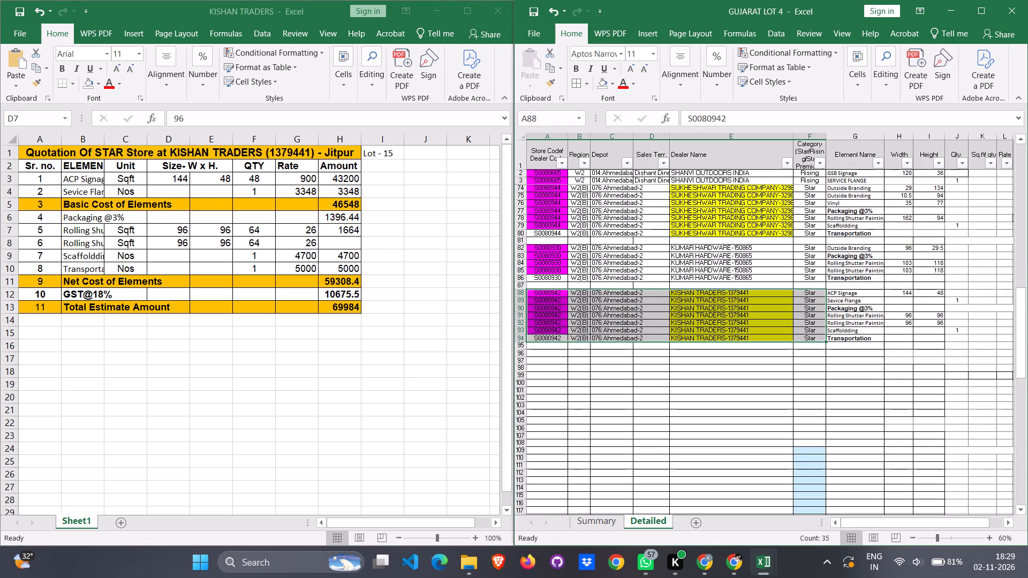
{"action": "left_click", "coordinate": [598, 519]}
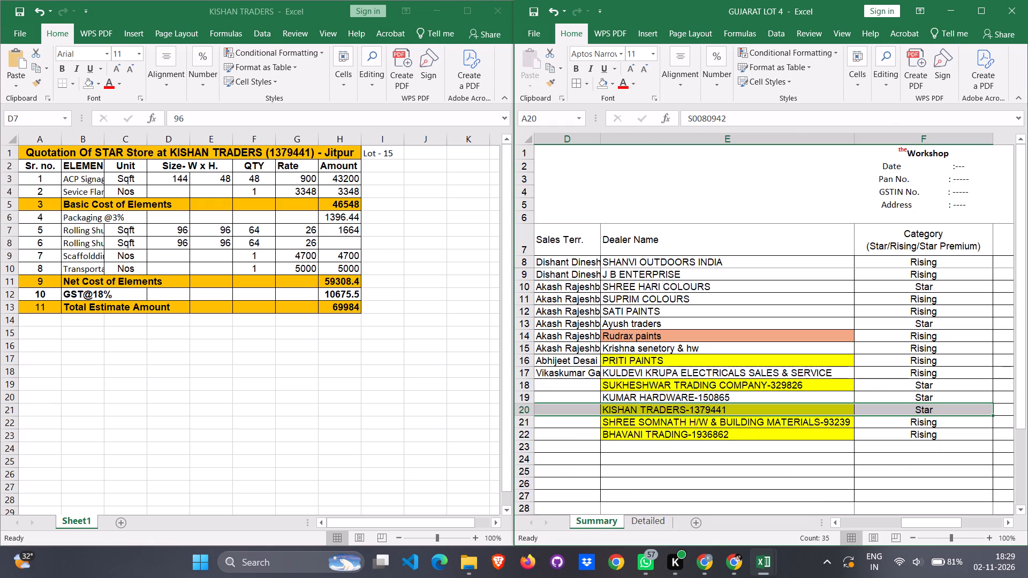
{"action": "left_click", "coordinate": [636, 425]}
{"action": "key", "text": "Left"}
{"action": "key", "text": "Left"}
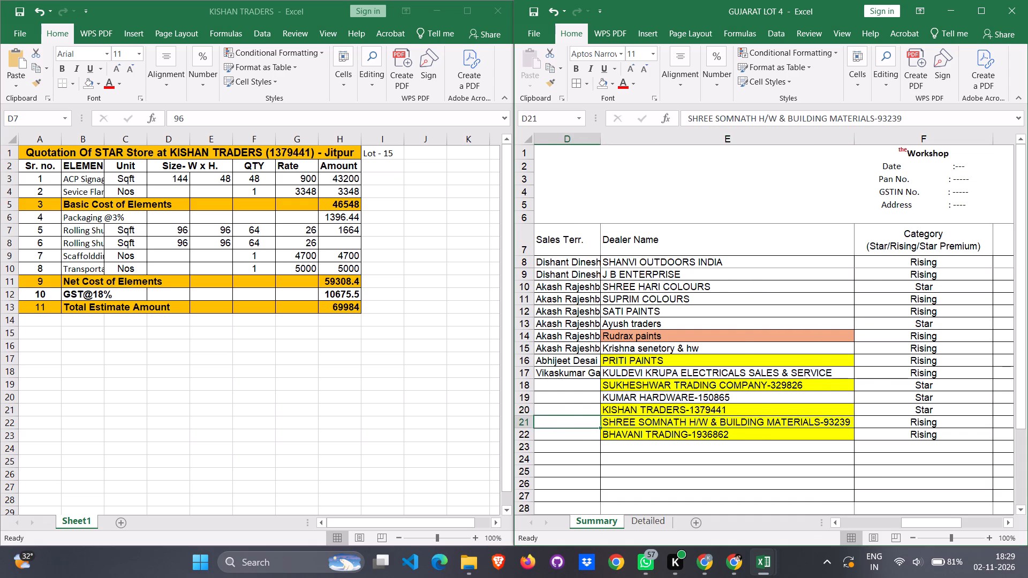
{"action": "key", "text": "Left"}
{"action": "key", "text": "Left"}
{"action": "key", "text": "shift+Right"}
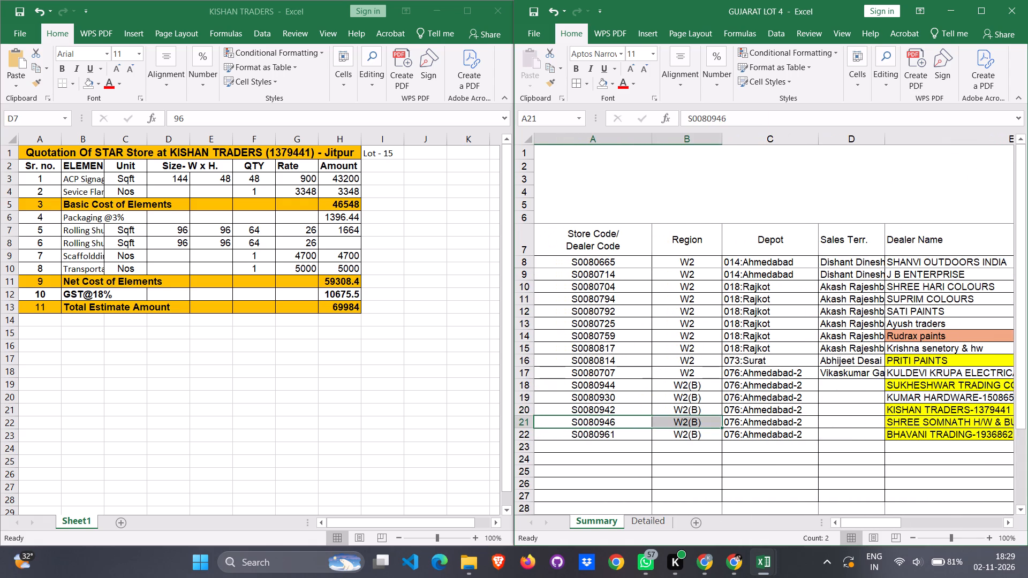
{"action": "key", "text": "shift+Right"}
{"action": "key", "text": "shift+Right"}
{"action": "key", "text": "shift+Right"}
{"action": "key", "text": "shift+Right"}
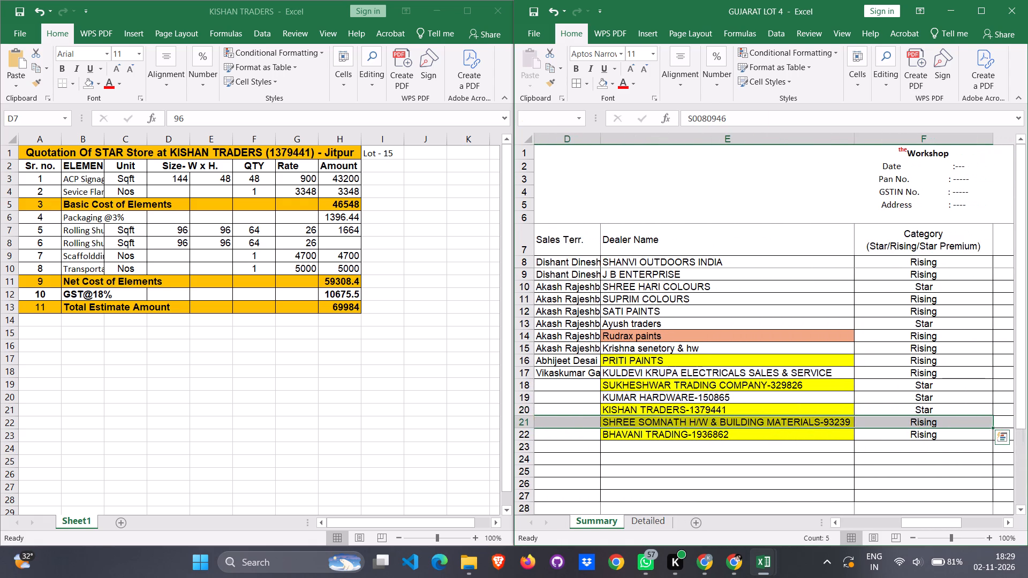
{"action": "key", "text": "ctrl+c"}
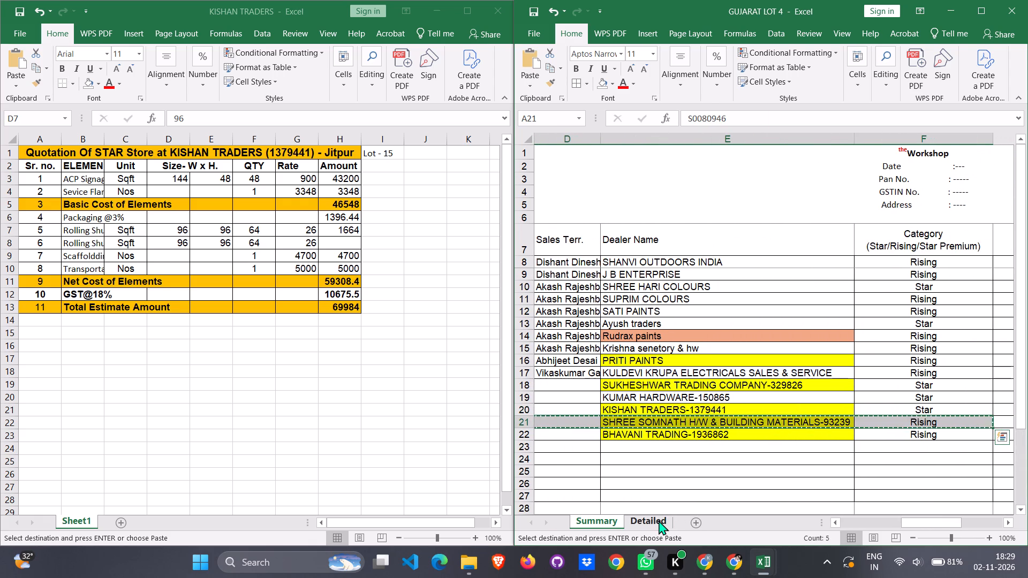
{"action": "left_click", "coordinate": [658, 520]}
{"action": "left_click", "coordinate": [549, 356]}
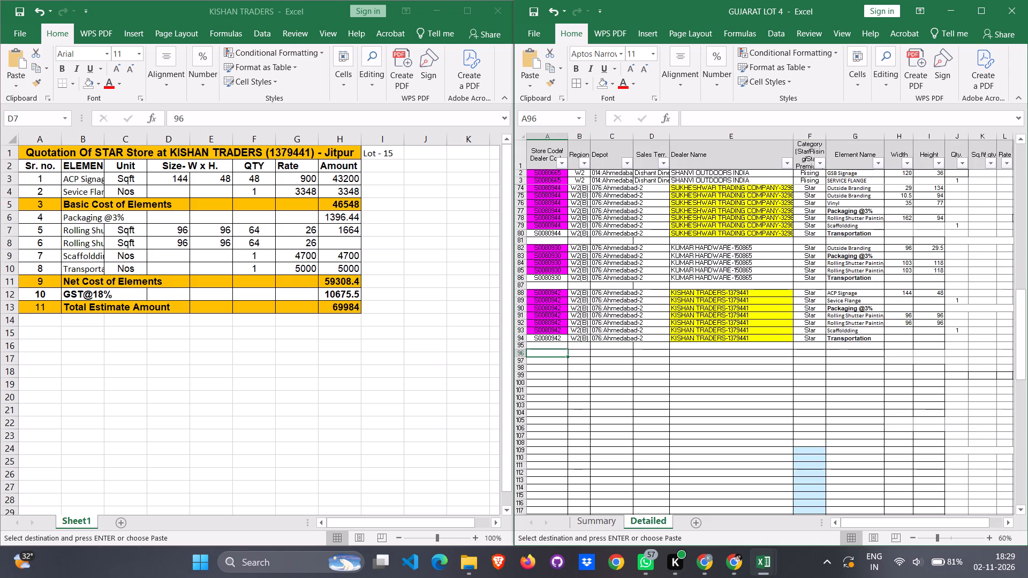
{"action": "key", "text": "ctrl+v"}
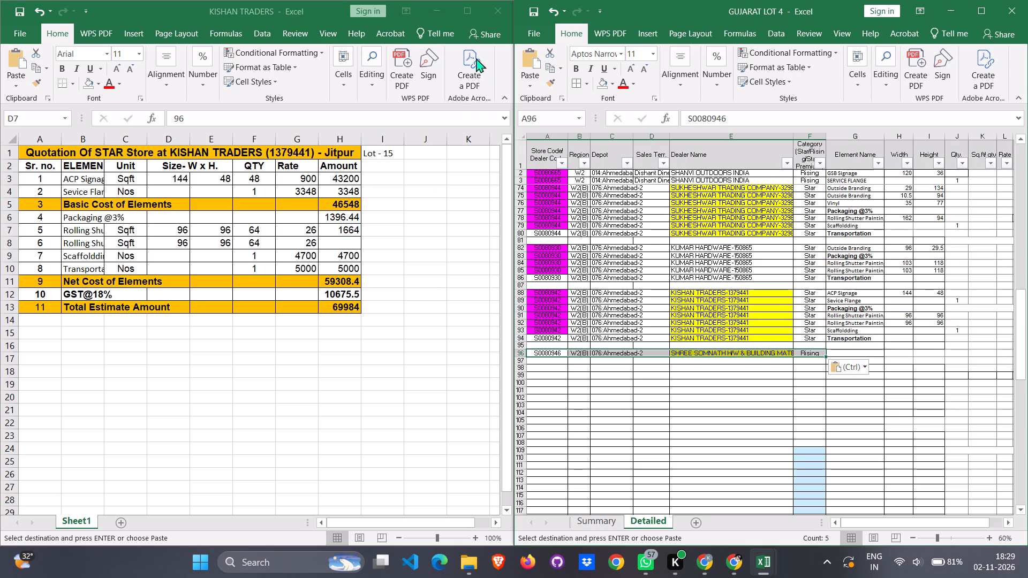
Close the KISHAN TRADERS quotation, search the estimate folder for SHREE, and open SHREE SOMNATH BUILDING MATERIALS beside the lot workbook.
{"action": "left_click", "coordinate": [494, 9]}
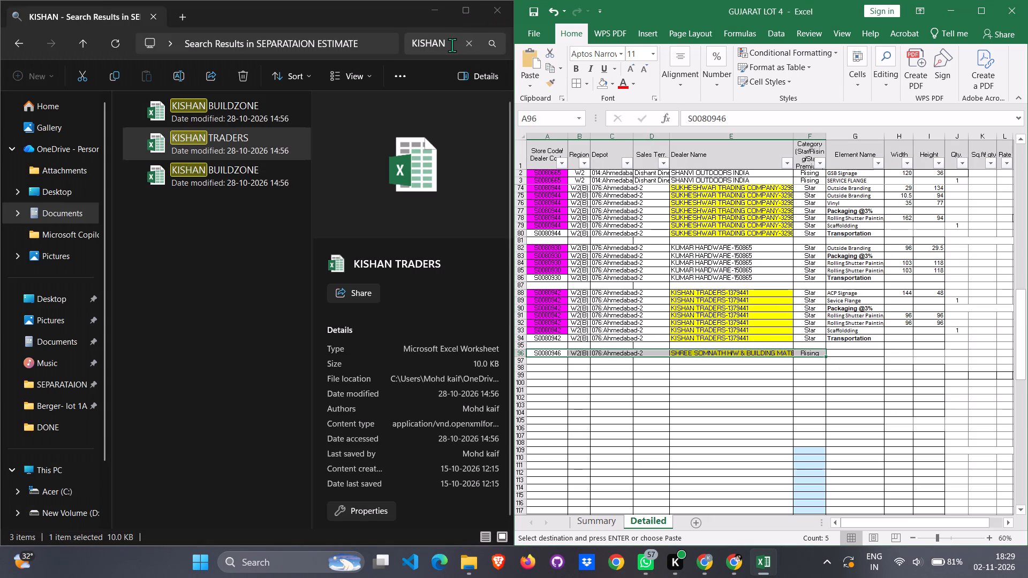
{"action": "left_click", "coordinate": [452, 45]}
{"action": "key", "text": "BackSpace"}
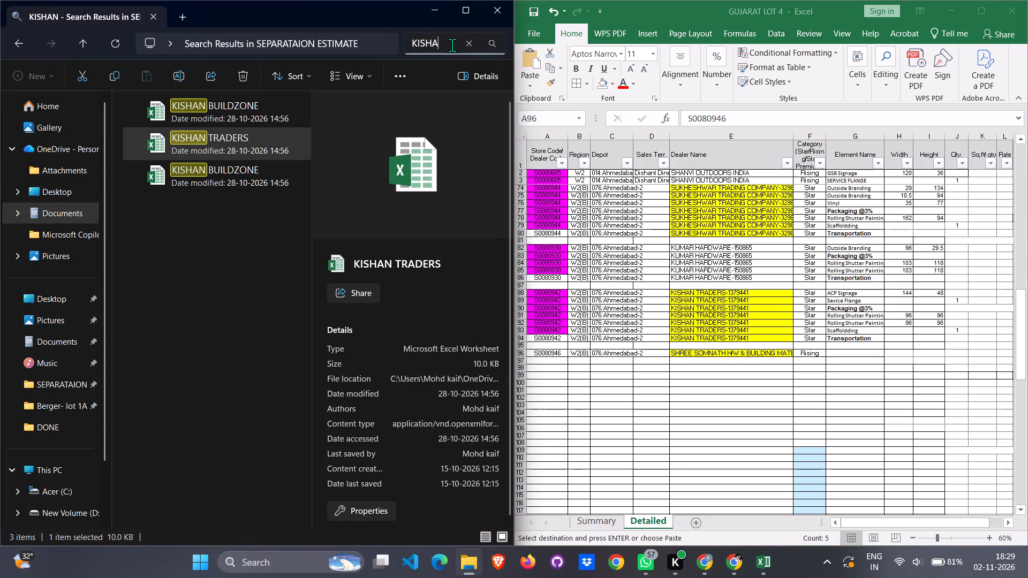
{"action": "key", "text": "BackSpace"}
{"action": "key", "text": "BackSpace"}
{"action": "key", "text": "BackSpace"}
{"action": "key", "text": "BackSpace"}
{"action": "key", "text": "BackSpace"}
{"action": "type", "text": "SHREE"}
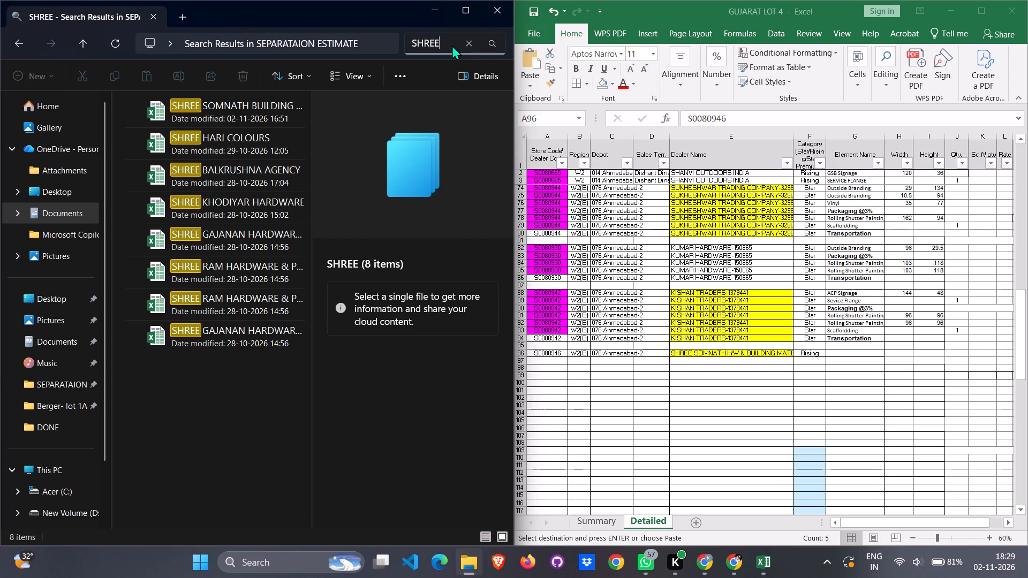
{"action": "double_click", "coordinate": [215, 114]}
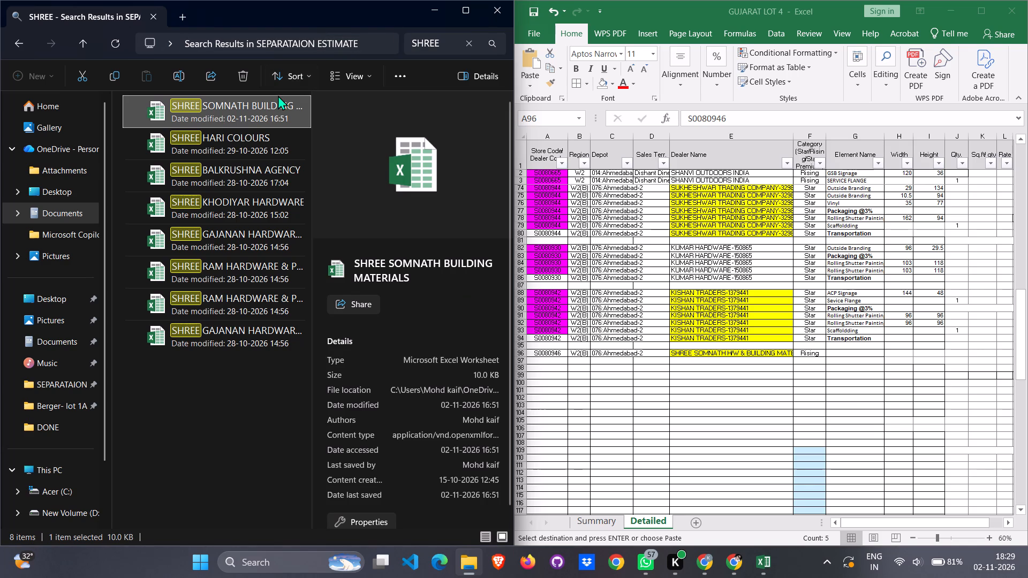
{"action": "double_click", "coordinate": [248, 110]}
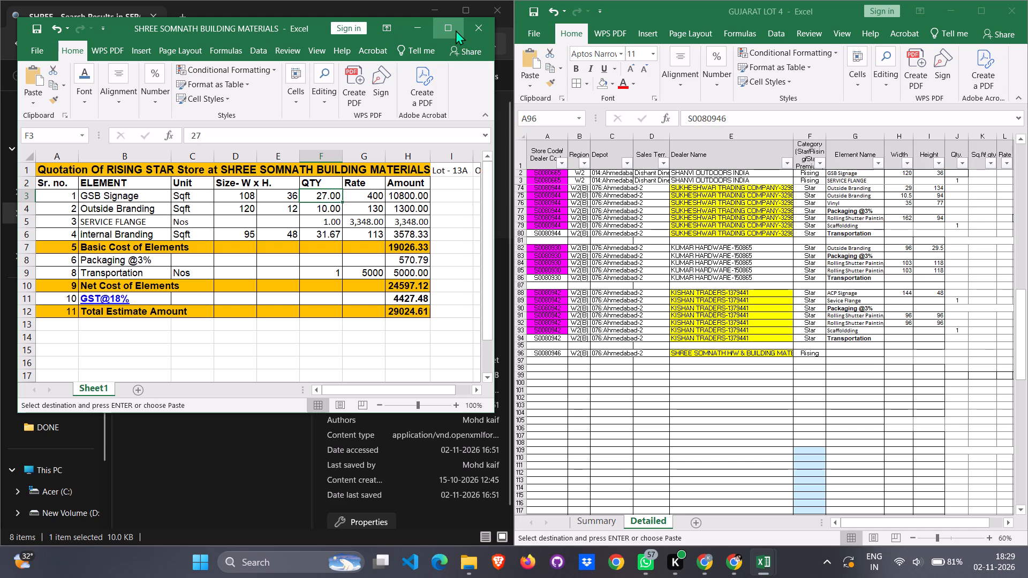
{"action": "left_click", "coordinate": [410, 64]}
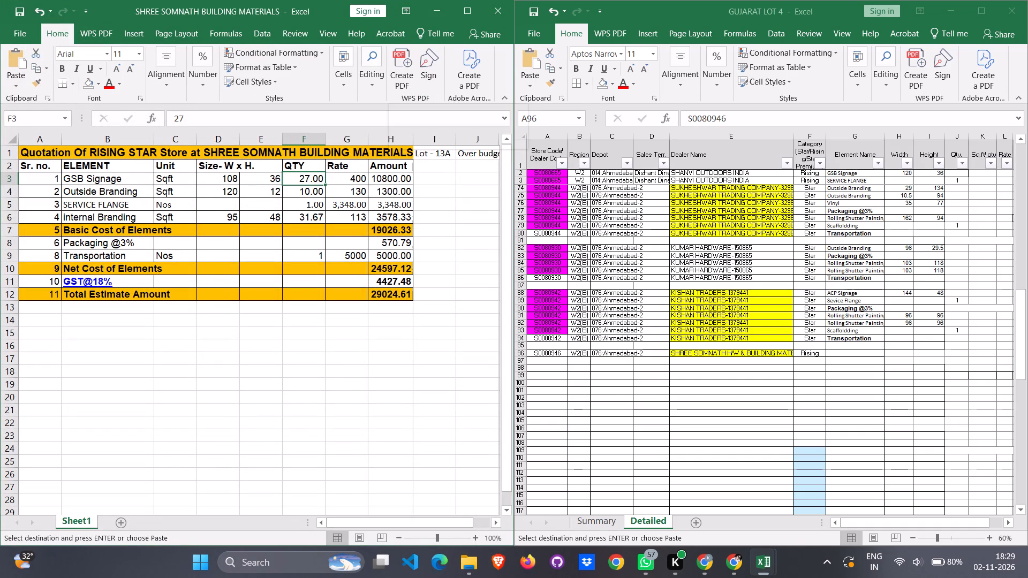
Copy the GSB Signage element name from the quotation's cell B3 into G96 of the Detailed sheet.
{"action": "left_click", "coordinate": [95, 178]}
{"action": "key", "text": "ctrl+c"}
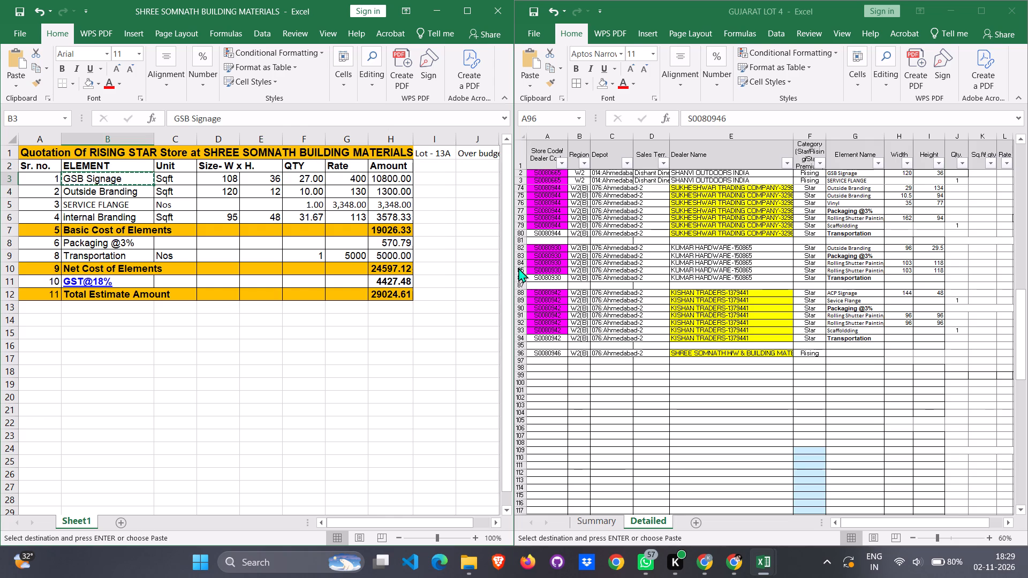
{"action": "left_click", "coordinate": [845, 354]}
{"action": "left_click", "coordinate": [845, 354]}
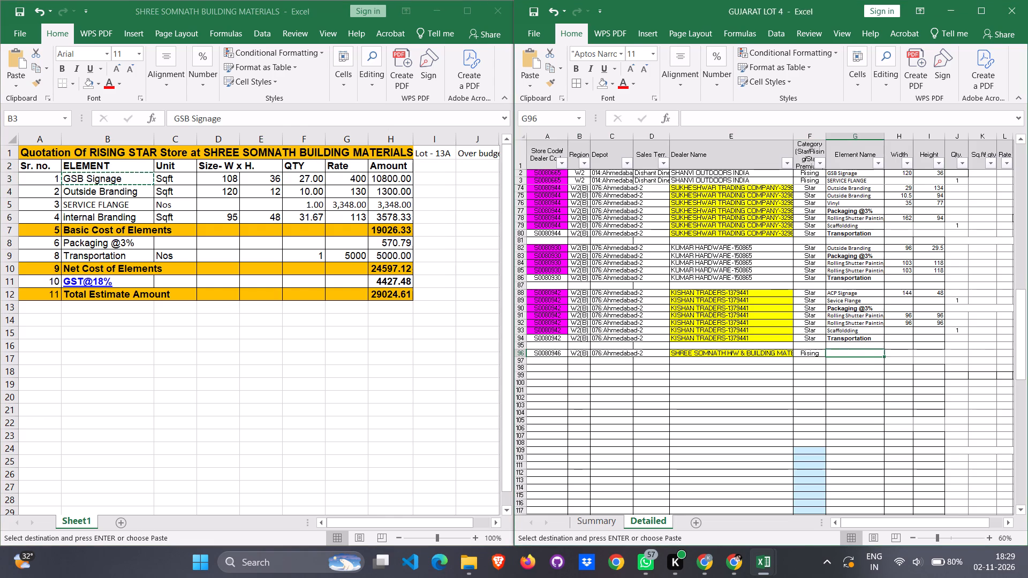
{"action": "key", "text": "ctrl+v"}
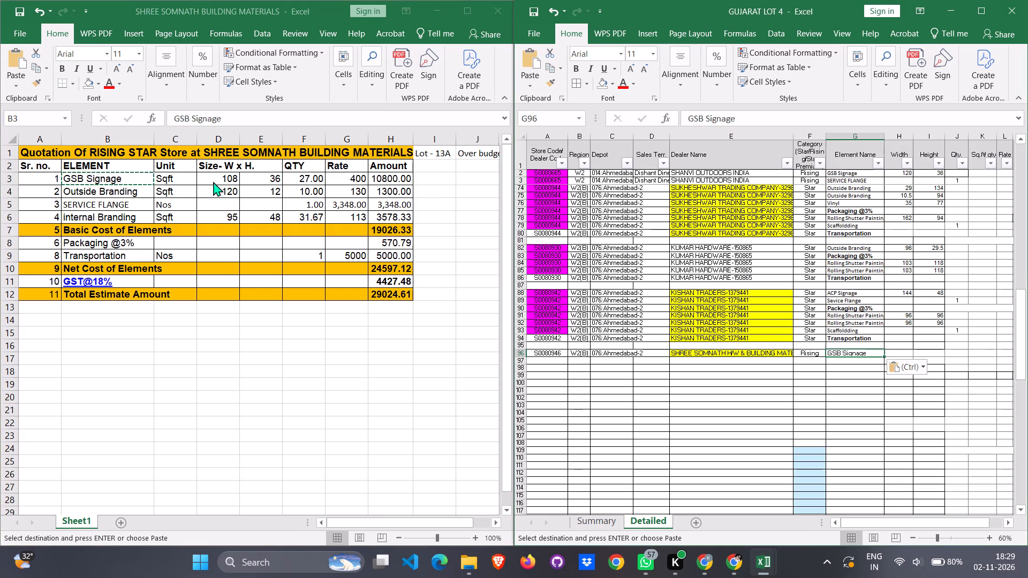
Copy the GSB Signage size of 108 x 36 from the quotation into H96:I96 and save the lot workbook.
{"action": "left_click", "coordinate": [213, 178]}
{"action": "left_click", "coordinate": [213, 178]}
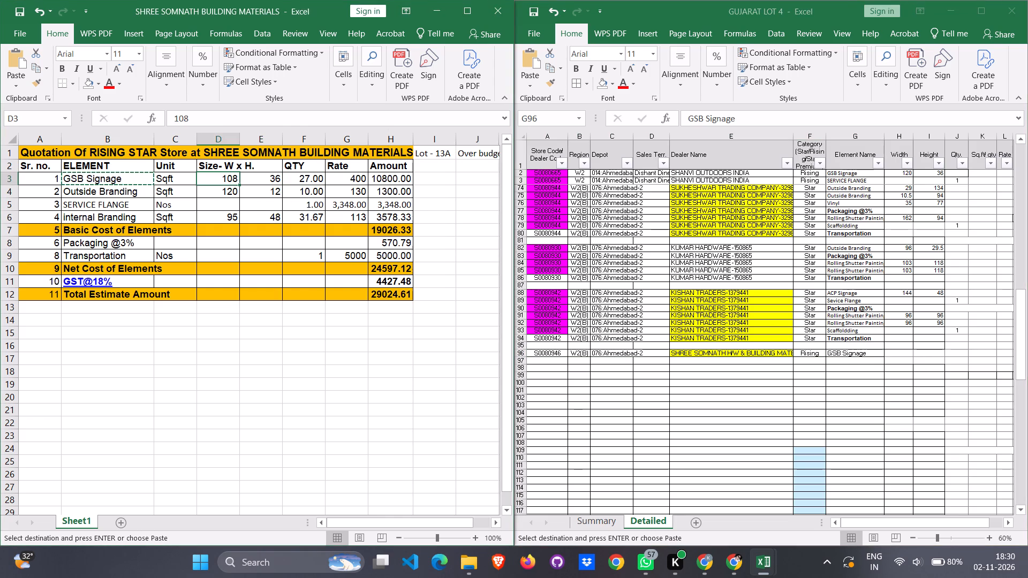
{"action": "key", "text": "shift+Right"}
{"action": "key", "text": "ctrl+c"}
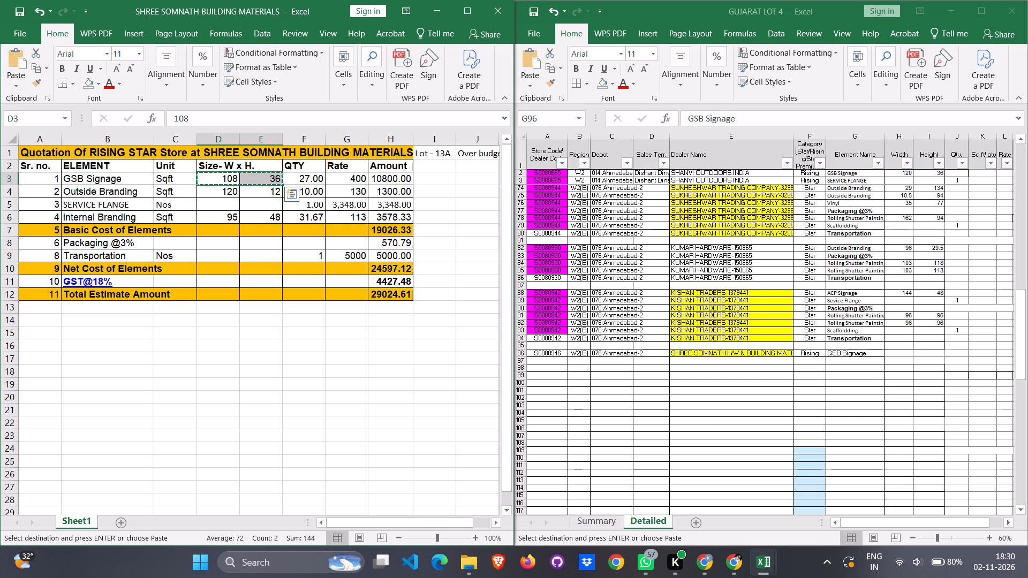
{"action": "double_click", "coordinate": [898, 352]}
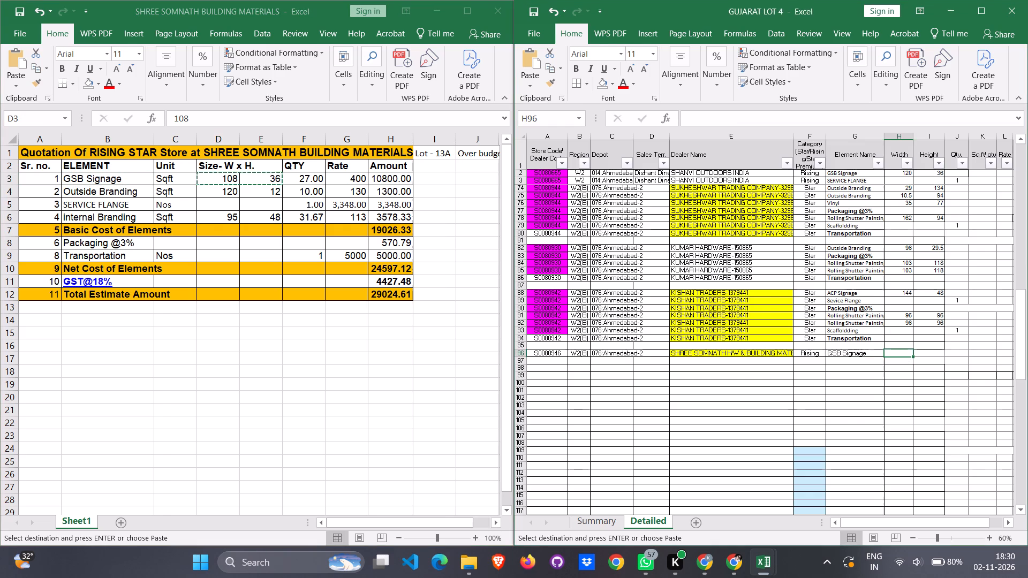
{"action": "key", "text": "ctrl+v"}
{"action": "key", "text": "ctrl+s"}
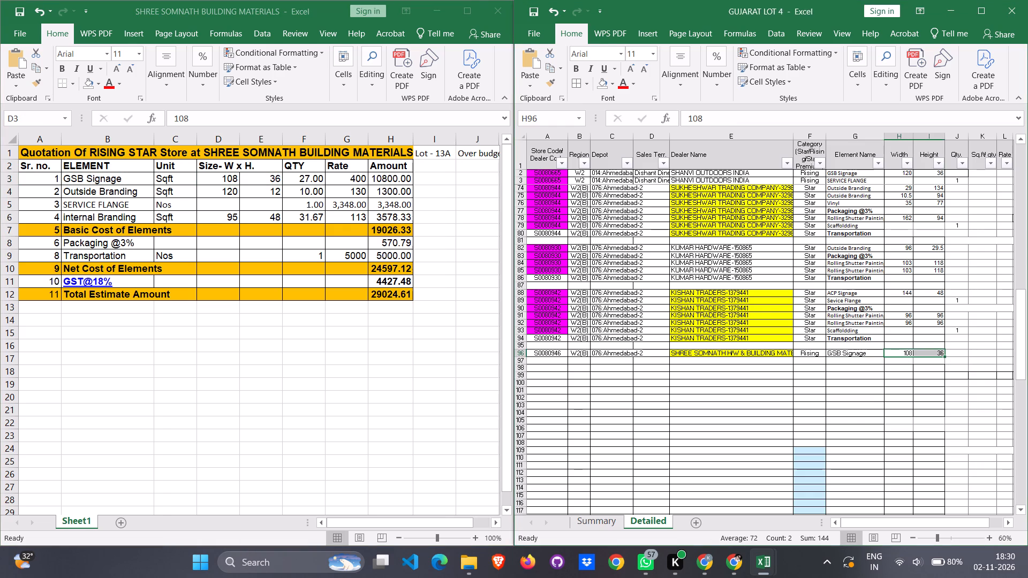
Copy the SERVICE FLANGE element name from the quotation into G97, set its quantity in J97 to 1, and save.
{"action": "double_click", "coordinate": [103, 201]}
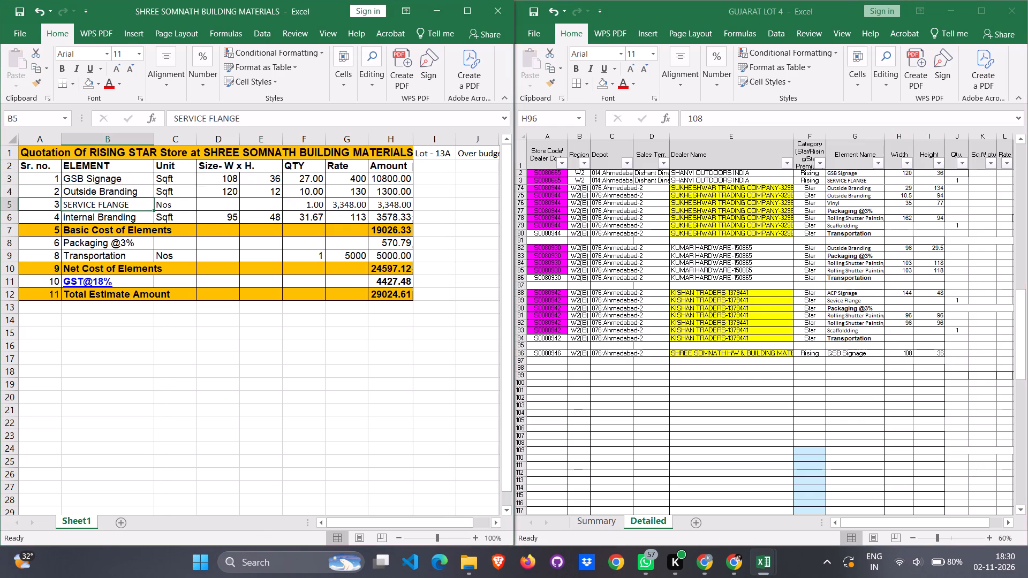
{"action": "key", "text": "ctrl+c"}
{"action": "double_click", "coordinate": [849, 361]}
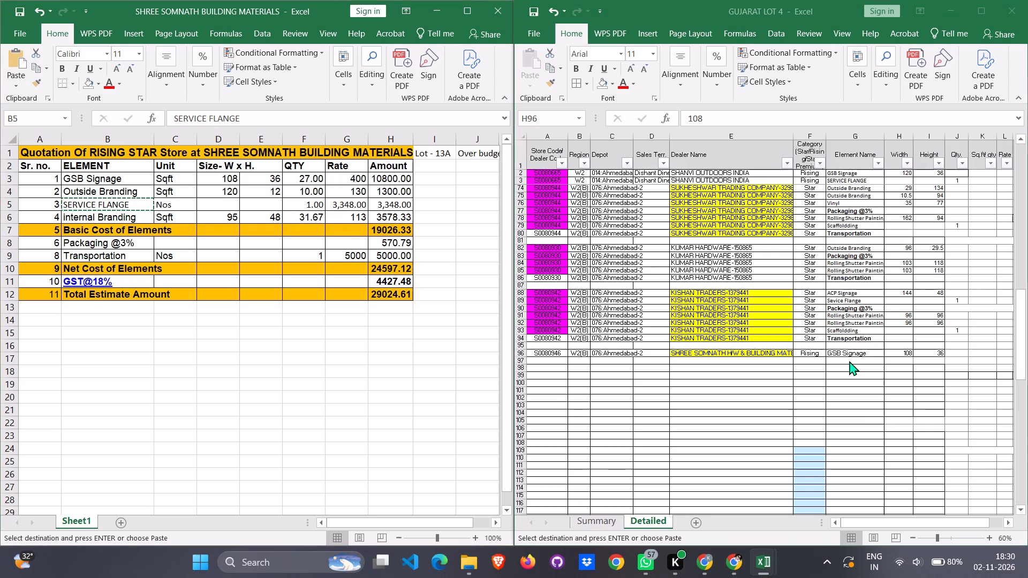
{"action": "key", "text": "ctrl+v"}
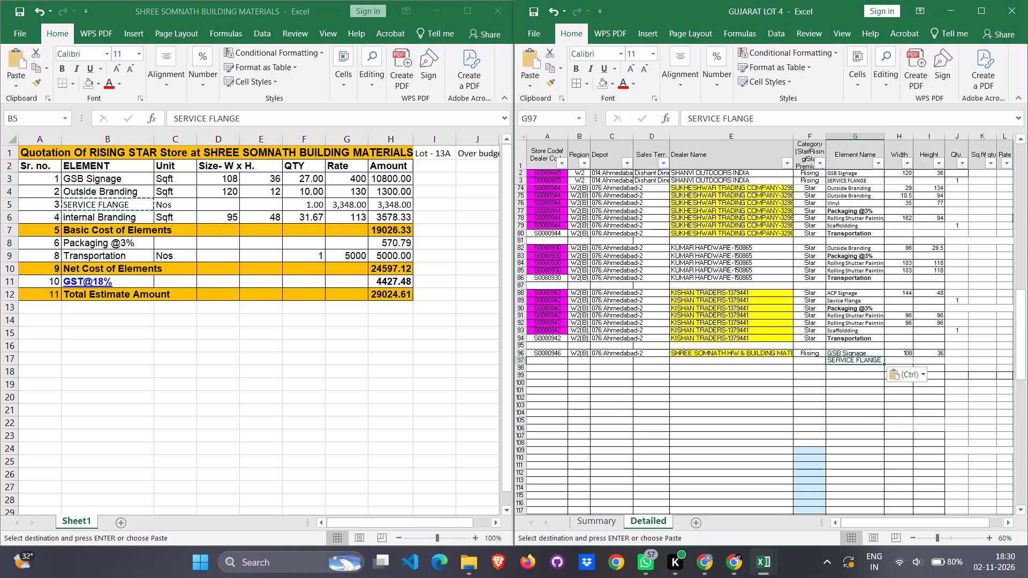
{"action": "left_click", "coordinate": [961, 363]}
{"action": "key", "text": "1"}
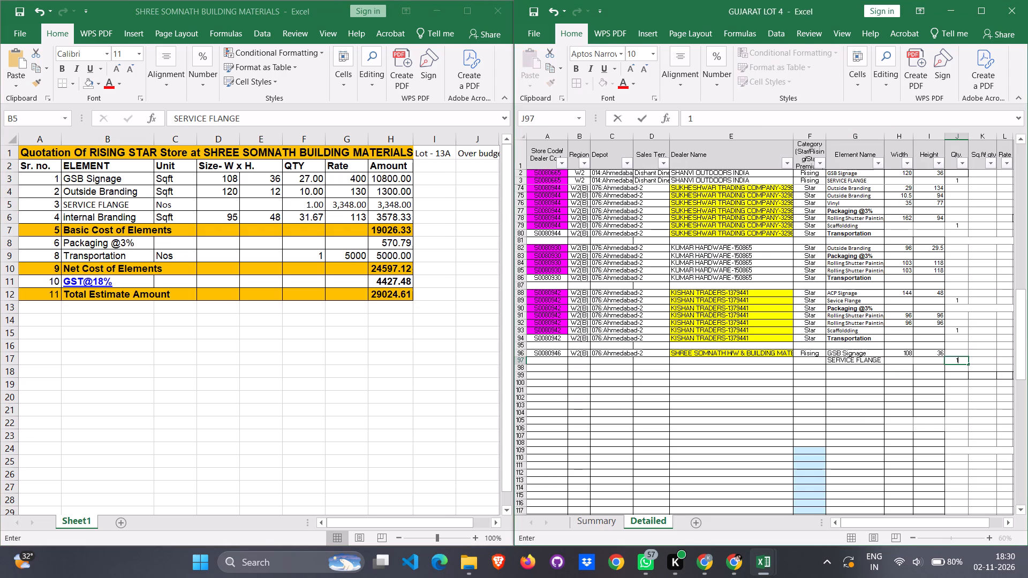
{"action": "key", "text": "ctrl+s"}
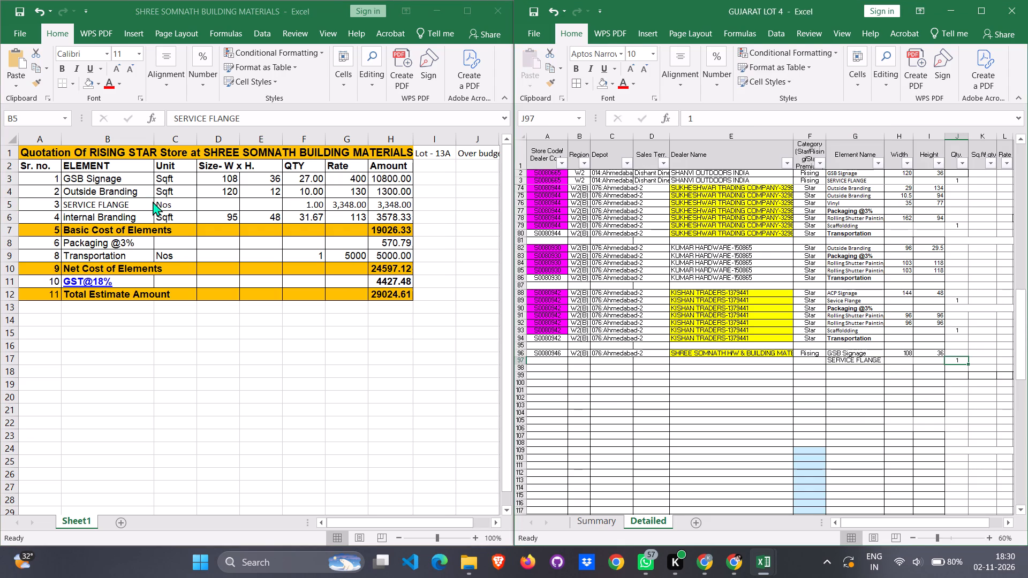
Copy the Outside Branding element name from the quotation's cell B4 into G98 of the Detailed sheet.
{"action": "left_click", "coordinate": [103, 188]}
{"action": "left_click", "coordinate": [103, 188]}
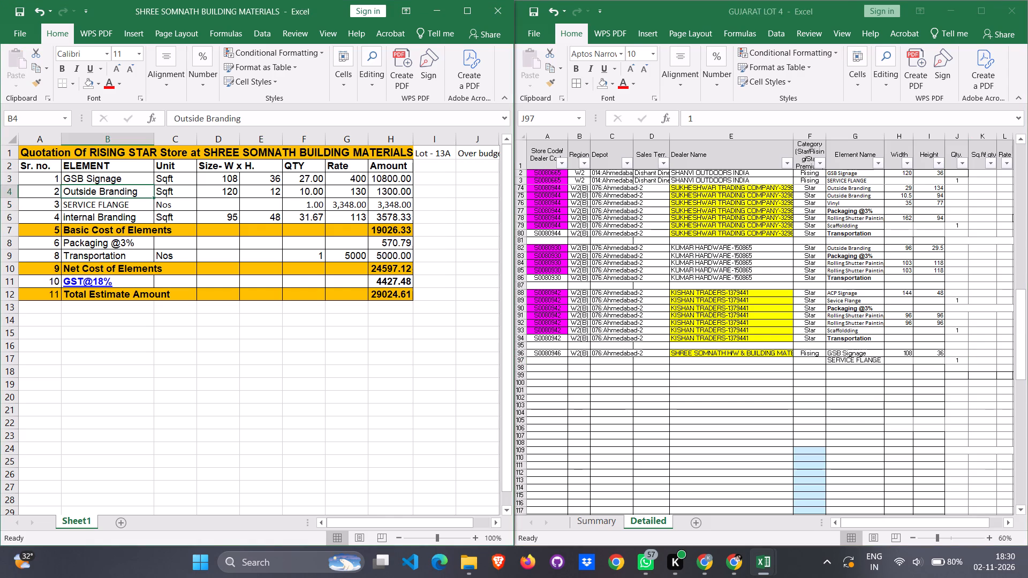
{"action": "key", "text": "ctrl+c"}
{"action": "double_click", "coordinate": [841, 366]}
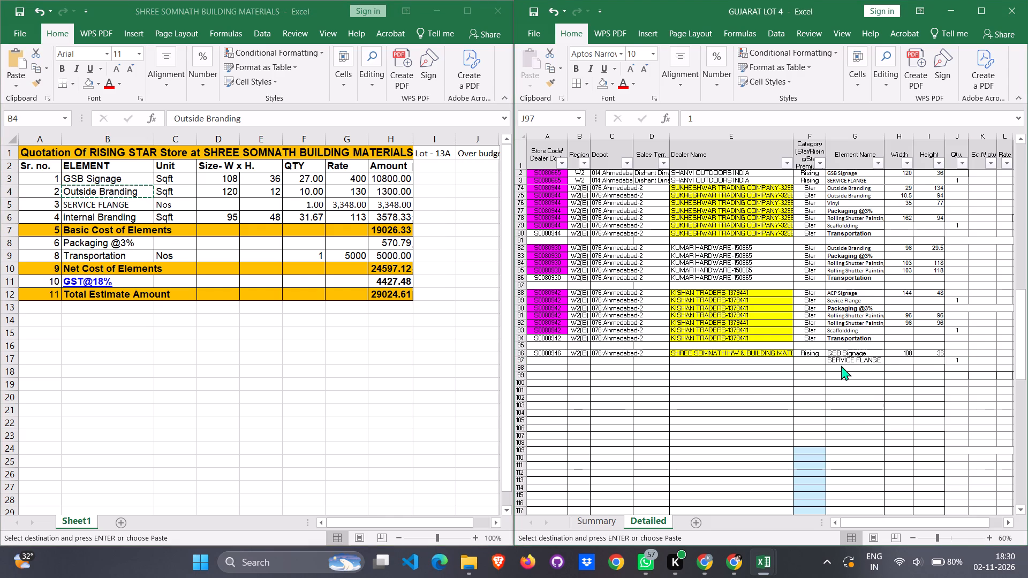
{"action": "key", "text": "ctrl+v"}
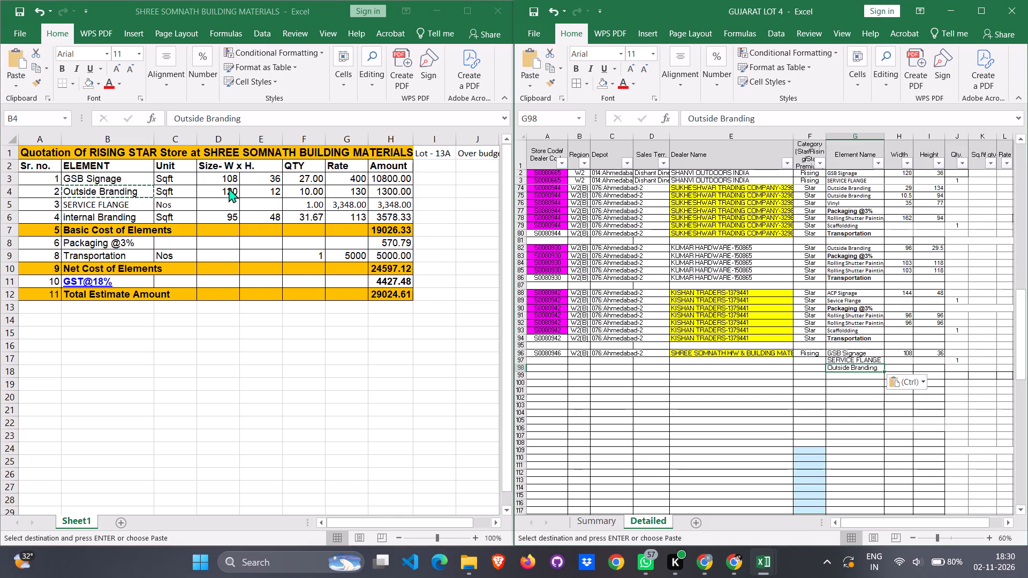
Copy the Outside Branding size of 120 x 12 from the quotation into H98:I98 and save the lot workbook.
{"action": "double_click", "coordinate": [216, 187]}
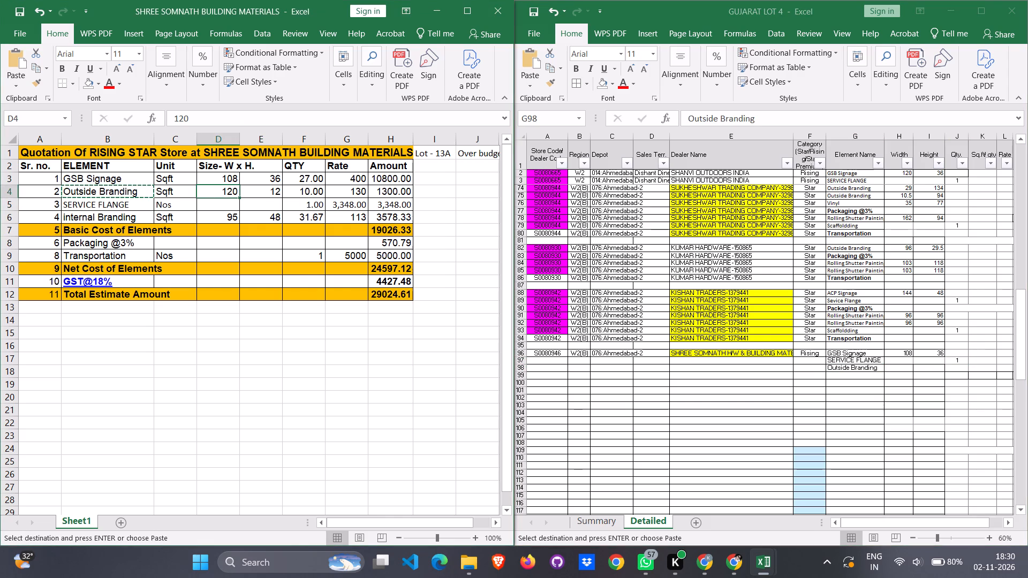
{"action": "key", "text": "shift+Right"}
{"action": "key", "text": "ctrl+c"}
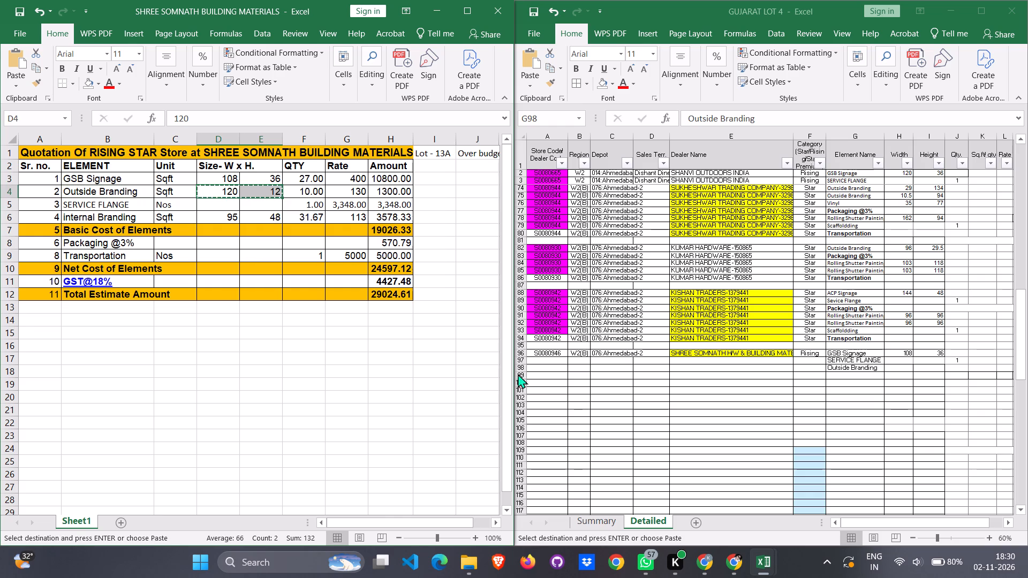
{"action": "double_click", "coordinate": [892, 368]}
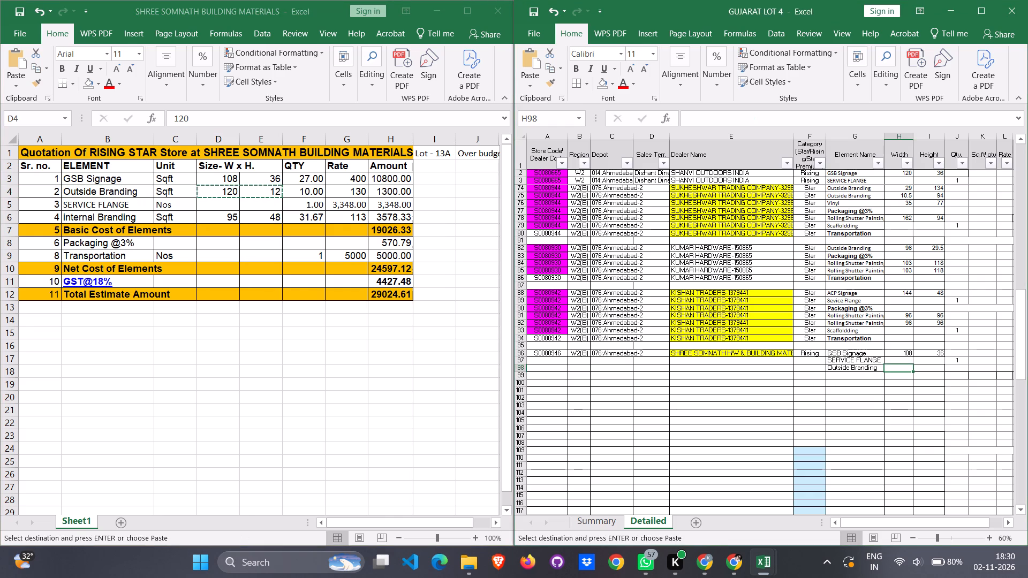
{"action": "key", "text": "ctrl+v"}
{"action": "key", "text": "ctrl+s"}
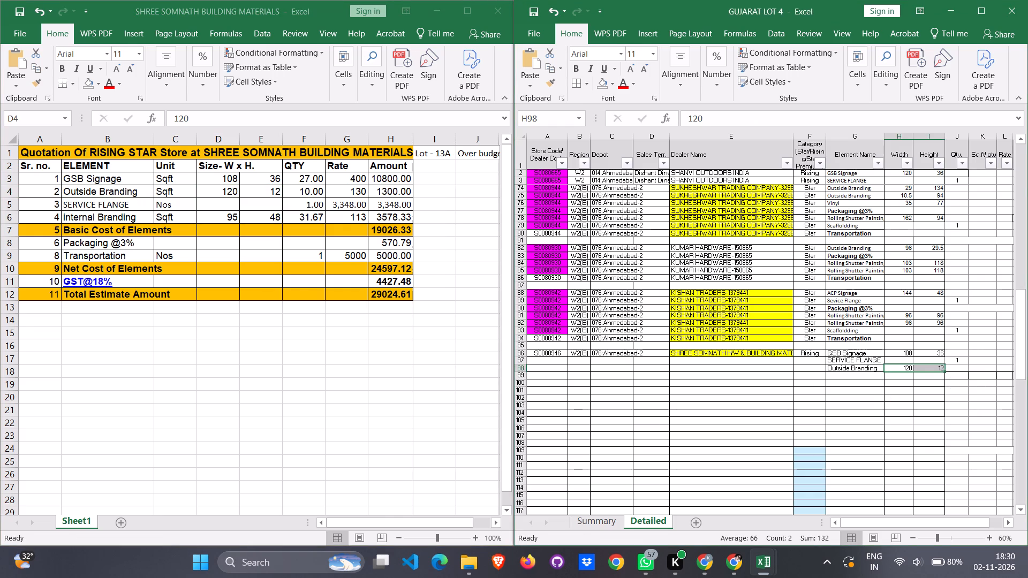
Copy the internal Branding element name from the quotation's cell B6 into G99 of the Detailed sheet.
{"action": "double_click", "coordinate": [102, 213]}
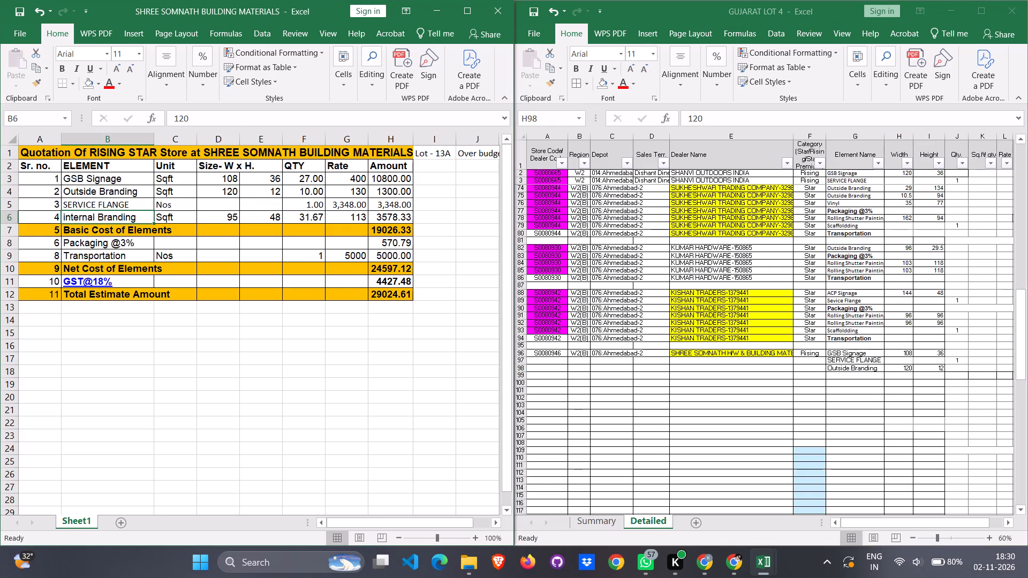
{"action": "key", "text": "ctrl+c"}
{"action": "double_click", "coordinate": [836, 373]}
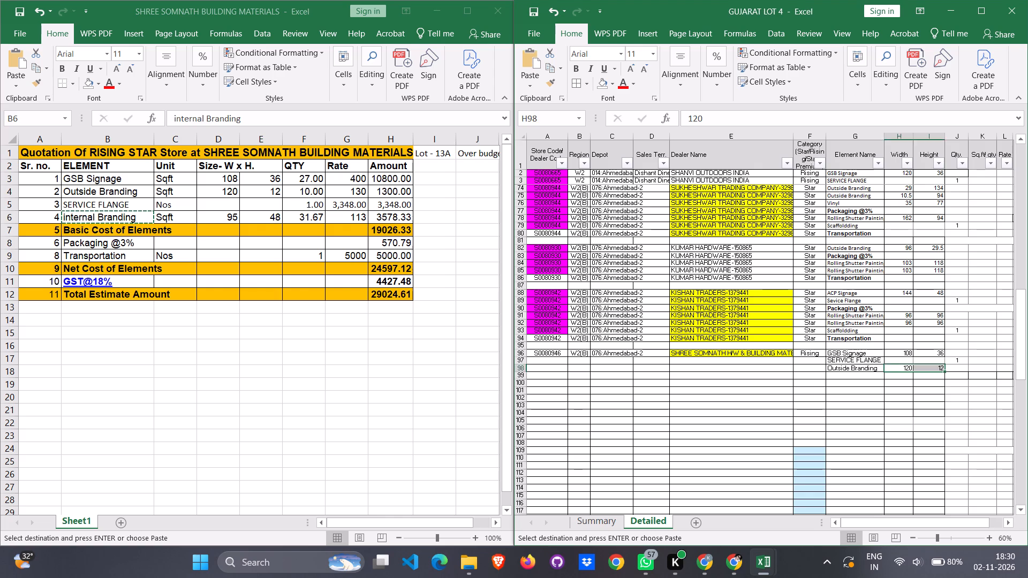
{"action": "key", "text": "ctrl+v"}
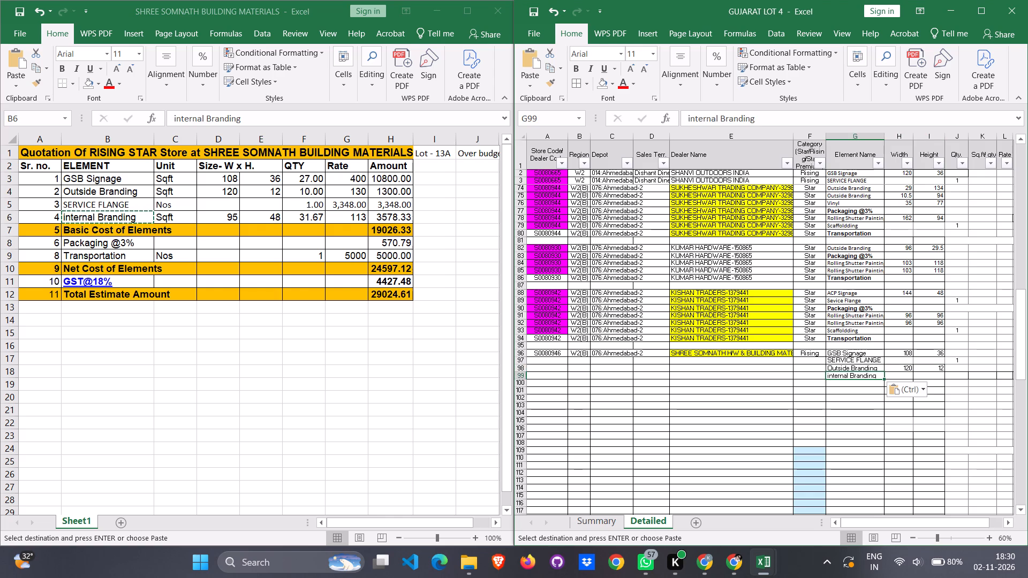
Copy the internal Branding size of 95 x 48 from the quotation into H99:I99 and save the lot workbook.
{"action": "left_click", "coordinate": [899, 376]}
{"action": "double_click", "coordinate": [217, 218]}
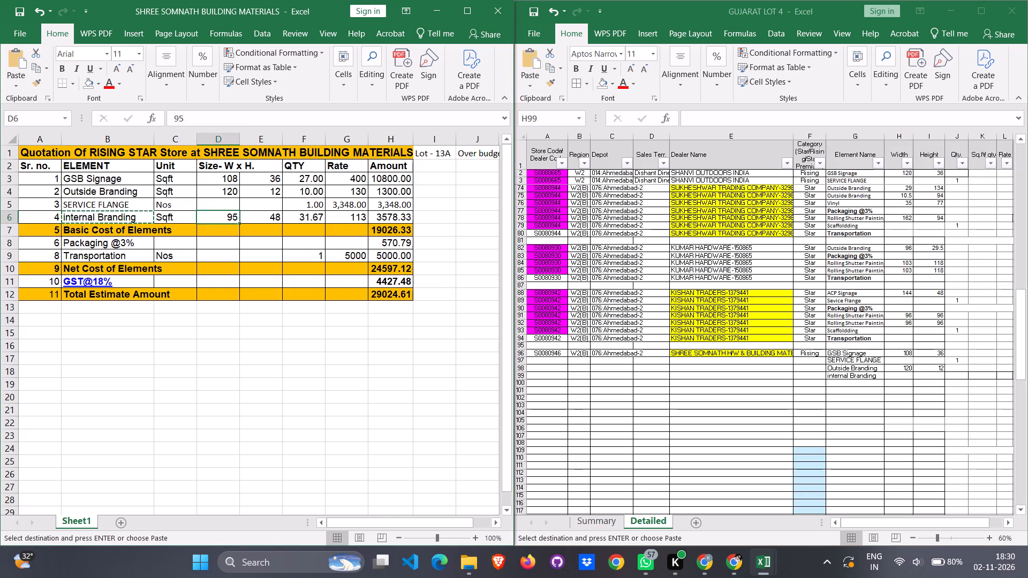
{"action": "key", "text": "shift+Right"}
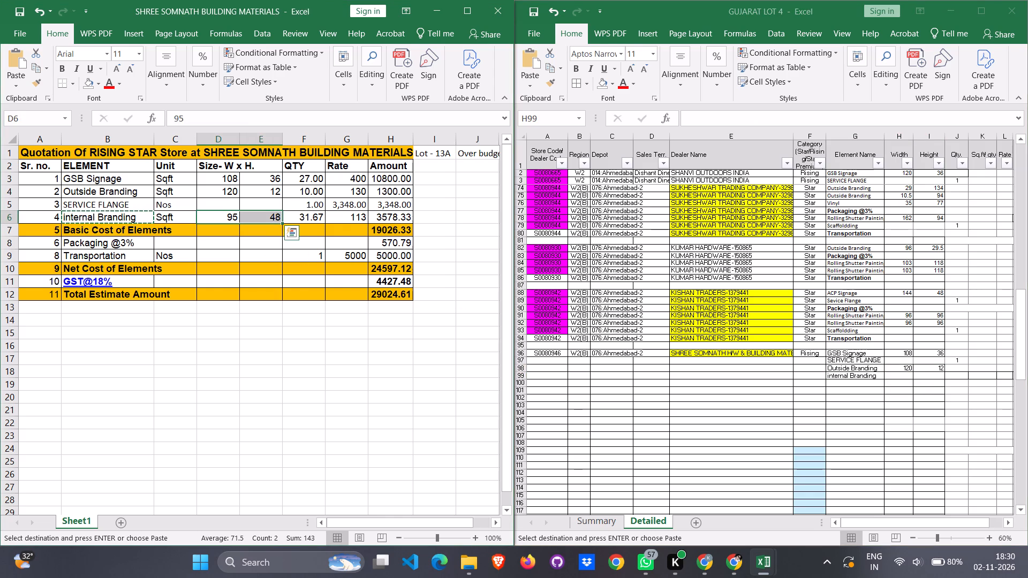
{"action": "key", "text": "ctrl+c"}
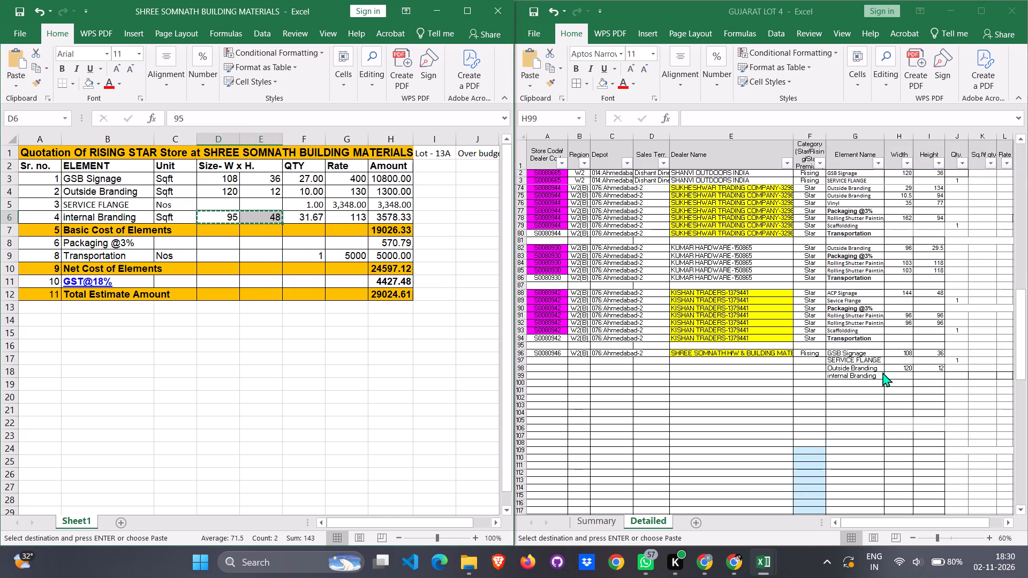
{"action": "double_click", "coordinate": [895, 375]}
{"action": "key", "text": "ctrl+v"}
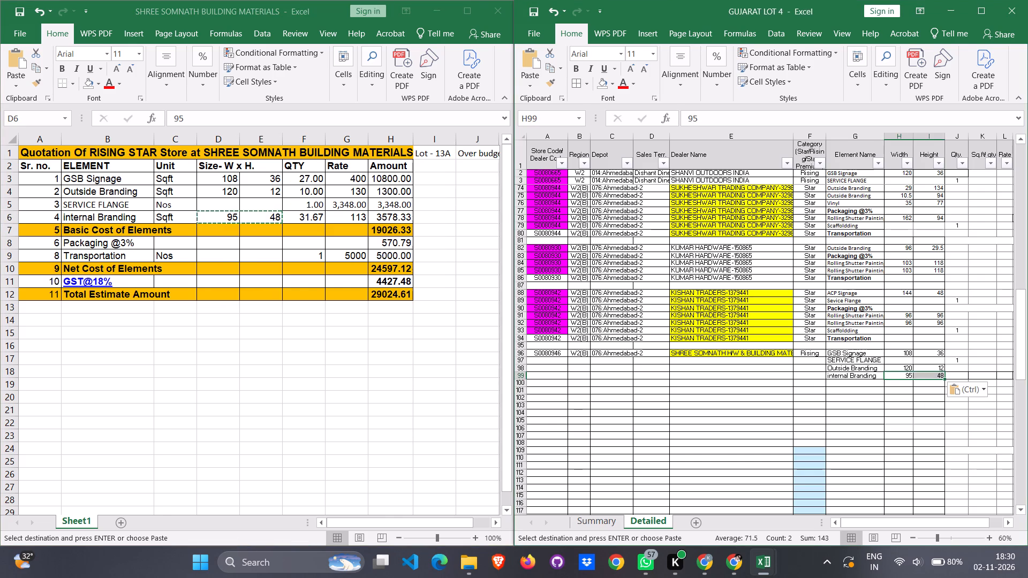
{"action": "key", "text": "ctrl+s"}
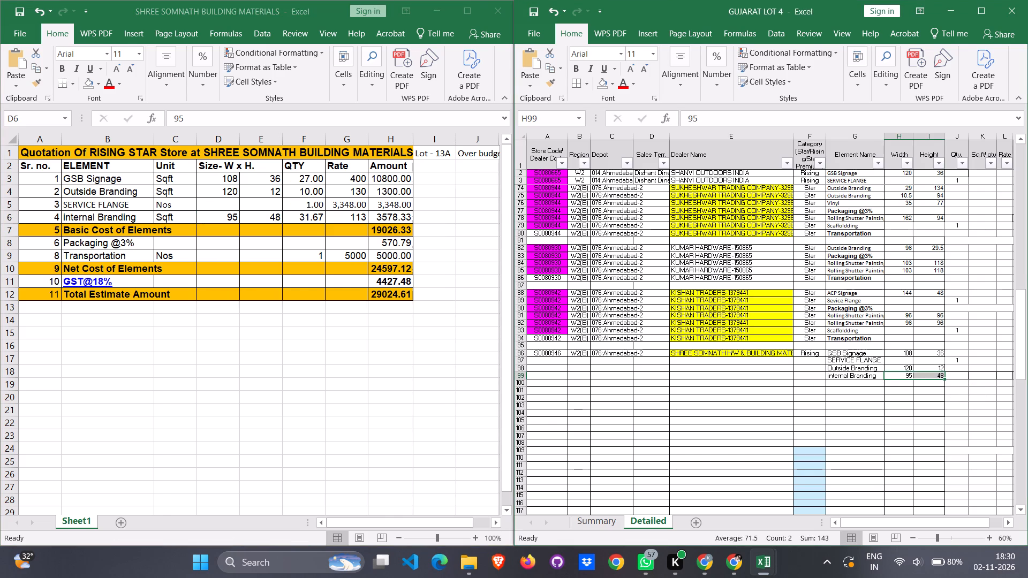
Copy the Packaging @3% and Transportation element names from the KISHAN TRADERS rows into G100 and G101 of the Detailed sheet.
{"action": "left_click", "coordinate": [853, 308]}
{"action": "key", "text": "ctrl+c"}
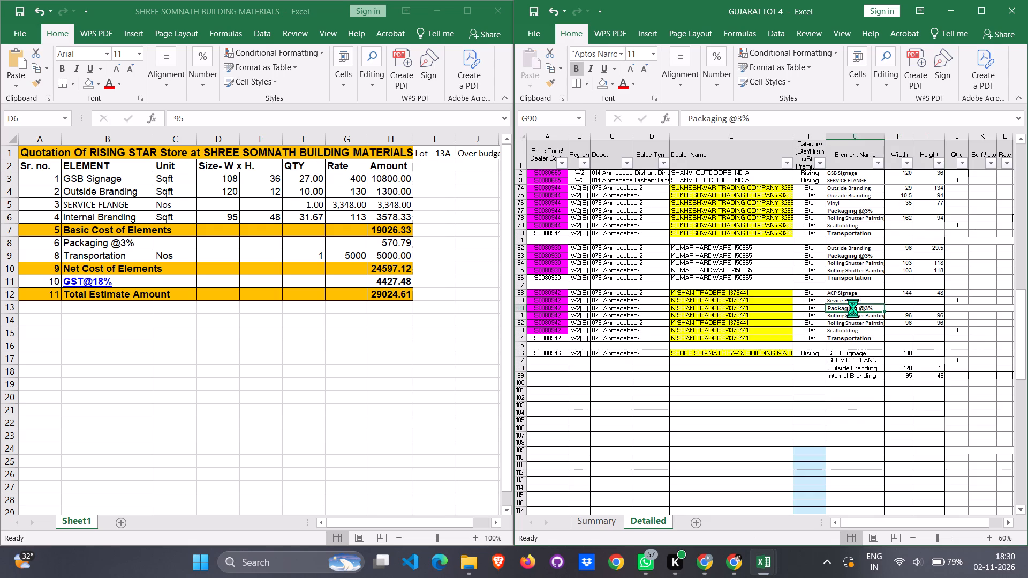
{"action": "left_click", "coordinate": [853, 384]}
{"action": "key", "text": "ctrl+v"}
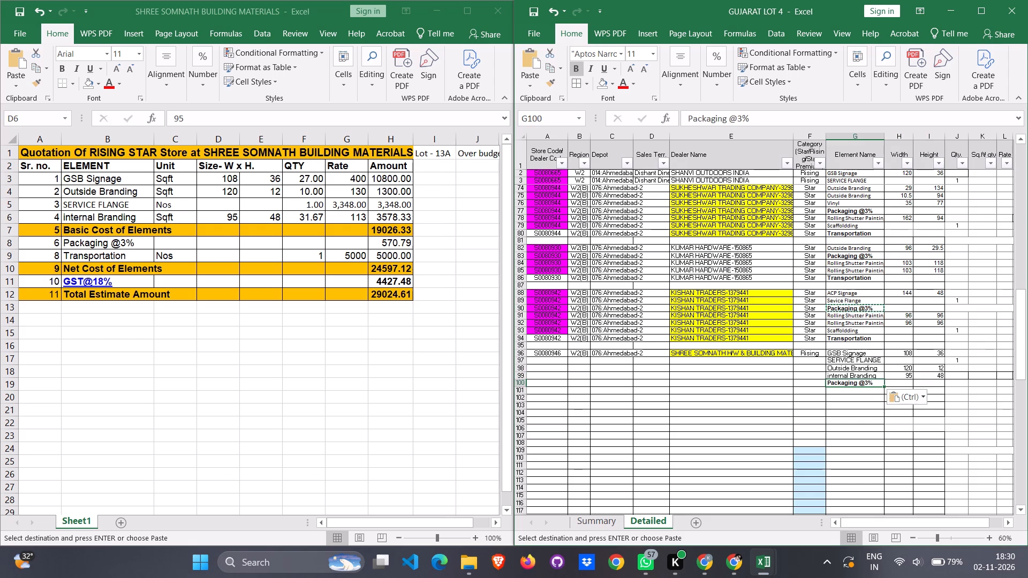
{"action": "left_click", "coordinate": [850, 337]}
{"action": "key", "text": "ctrl+c"}
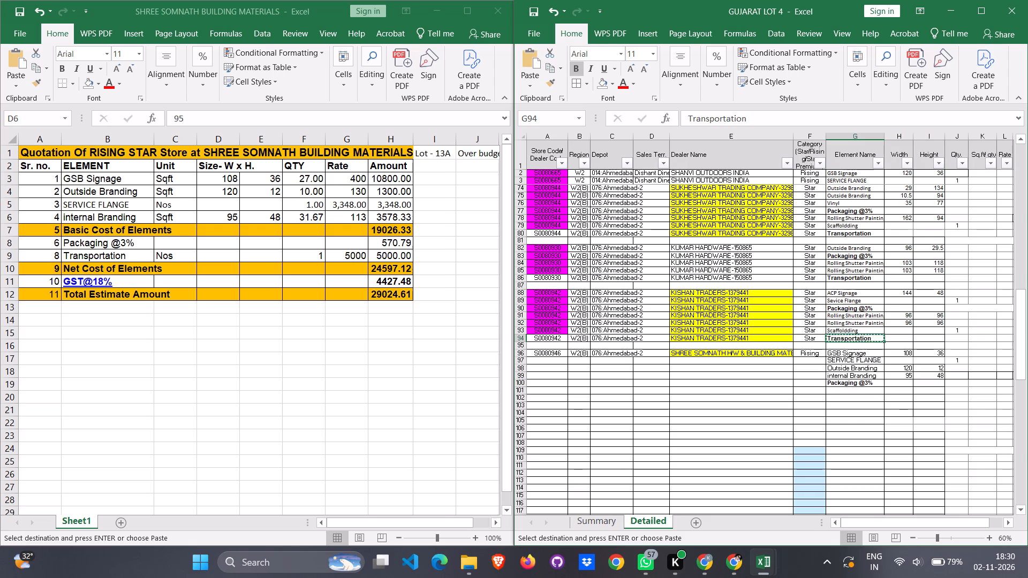
{"action": "left_click", "coordinate": [848, 388]}
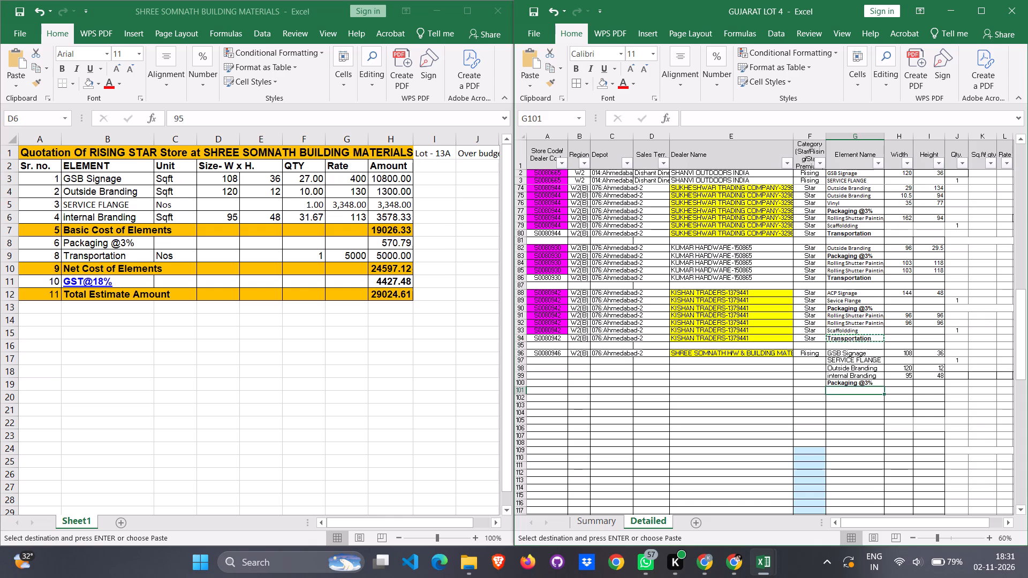
{"action": "key", "text": "ctrl+v"}
Enter the transportation amount 5000 in M101, make it bold, and save the lot workbook.
{"action": "key", "text": "Right"}
{"action": "key", "text": "Right"}
{"action": "key", "text": "Right"}
{"action": "key", "text": "Right"}
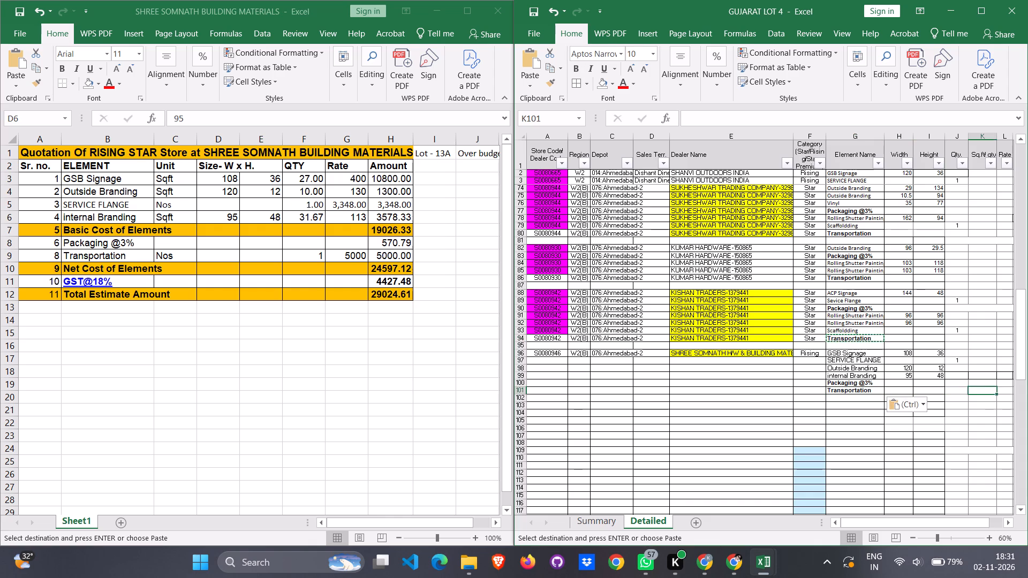
{"action": "key", "text": "Right"}
{"action": "key", "text": "Right"}
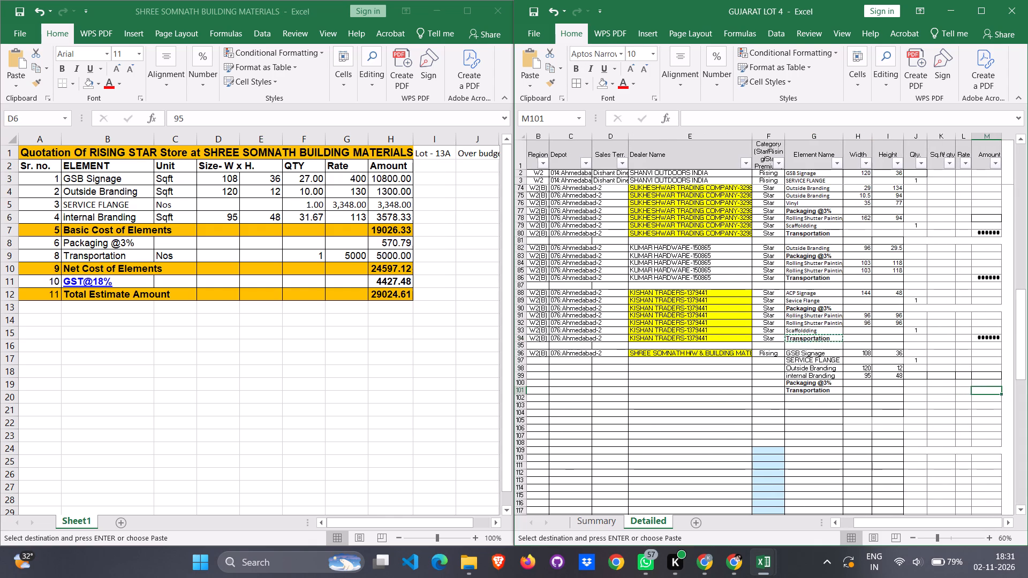
{"action": "key", "text": "5"}
{"action": "type", "text": "000"}
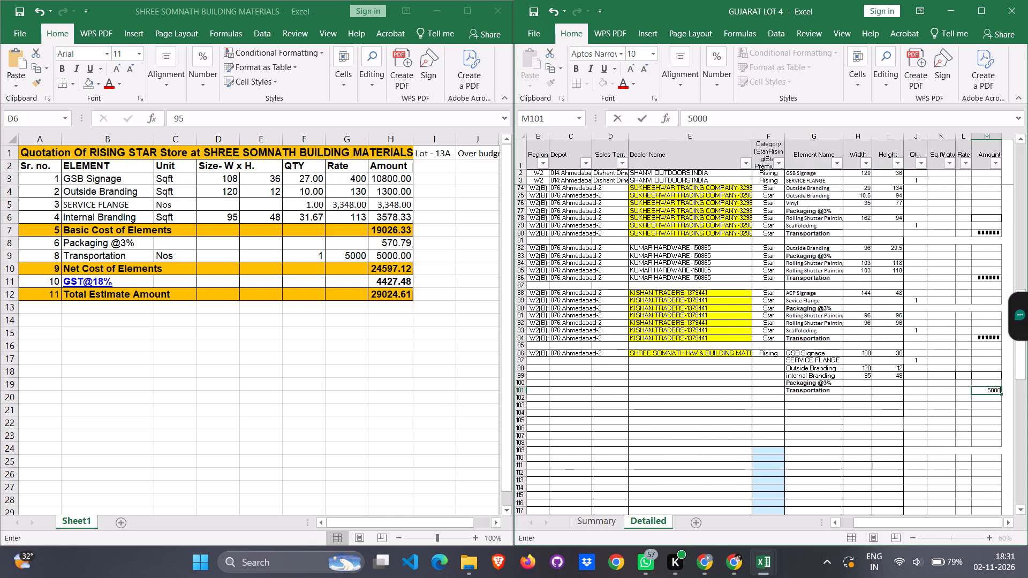
{"action": "key", "text": "Return"}
{"action": "key", "text": "Up"}
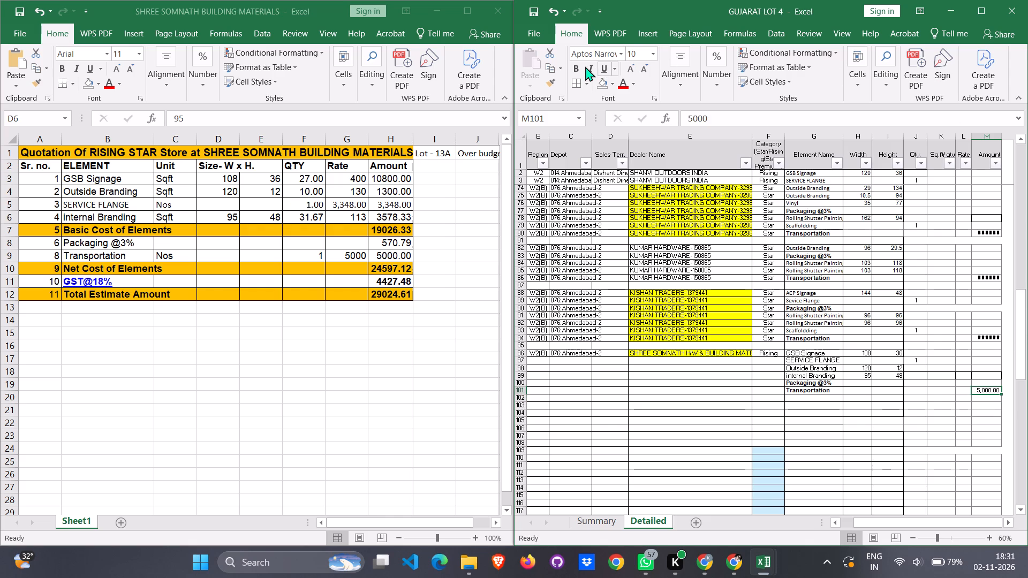
{"action": "left_click", "coordinate": [571, 69]}
{"action": "key", "text": "ctrl+s"}
{"action": "left_click", "coordinate": [532, 10]}
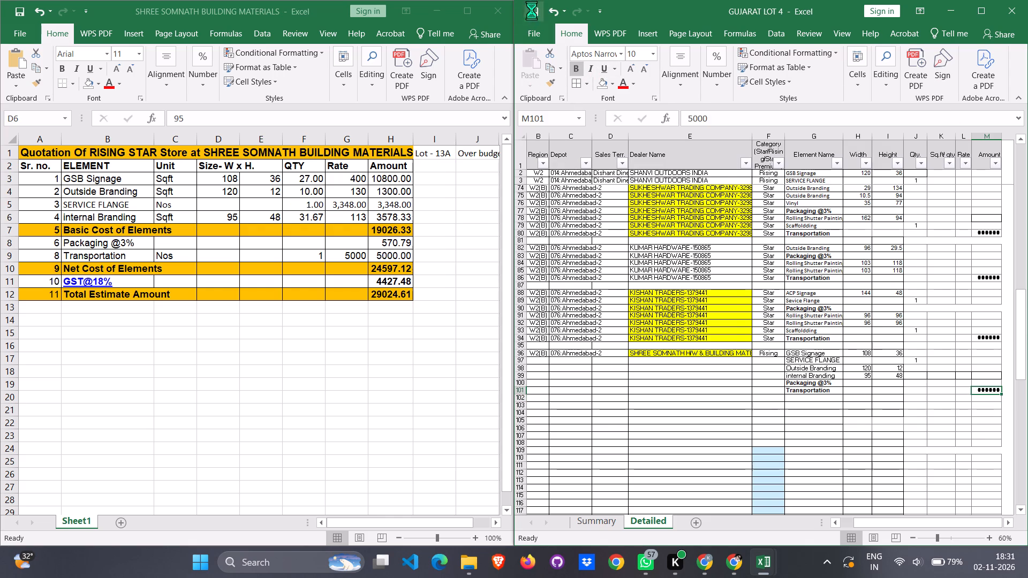
Copy the SHREE SOMNATH dealer details in A96:F96 down through row 101 and save the lot workbook.
{"action": "scroll", "coordinate": [684, 376], "scroll_direction": "right", "scroll_amount": 3}
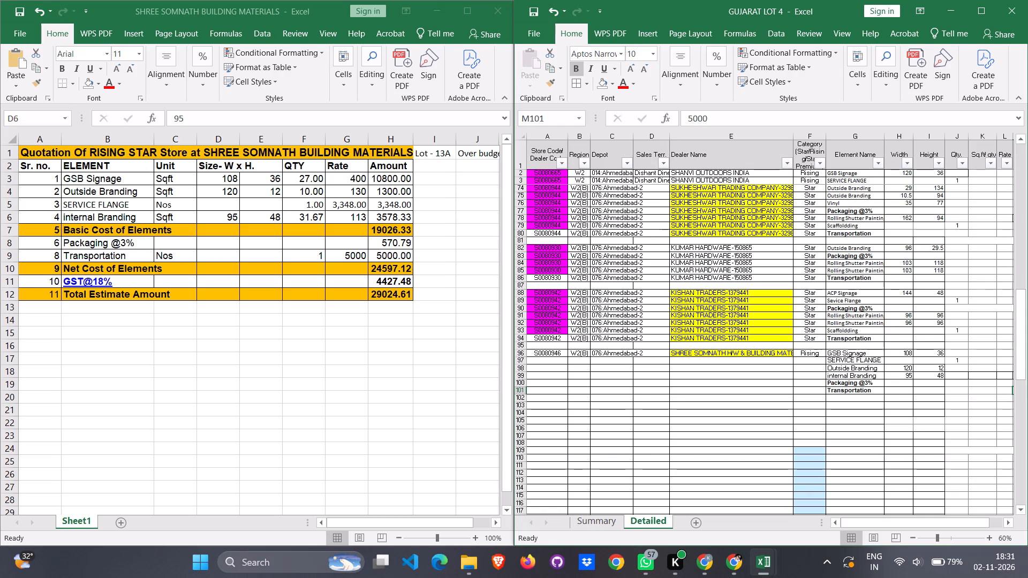
{"action": "left_click", "coordinate": [558, 352]}
{"action": "key", "text": "shift+Right"}
{"action": "key", "text": "shift+Right"}
{"action": "key", "text": "shift+Right"}
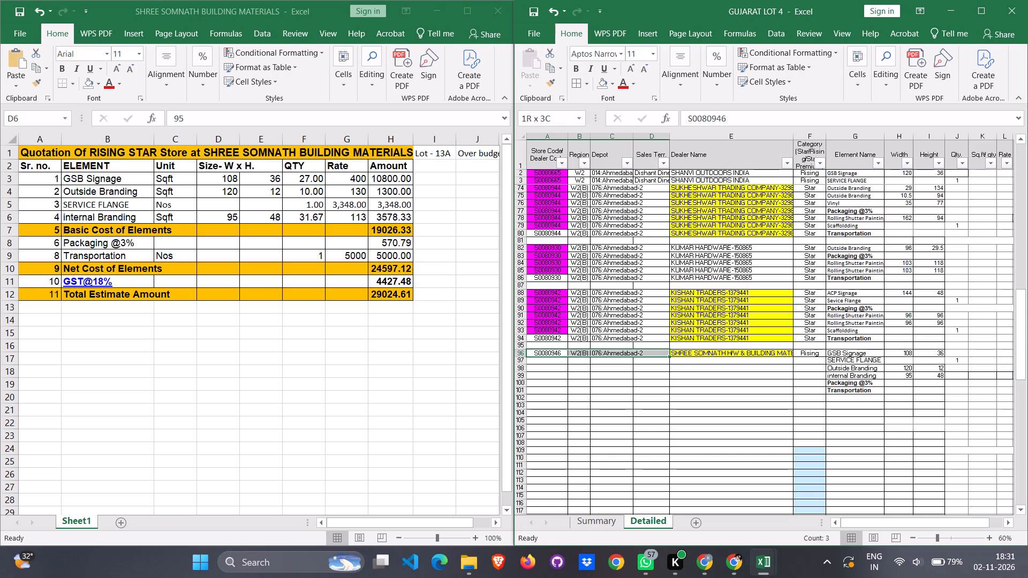
{"action": "key", "text": "shift+Right"}
{"action": "key", "text": "shift+Right"}
{"action": "key", "text": "ctrl+c"}
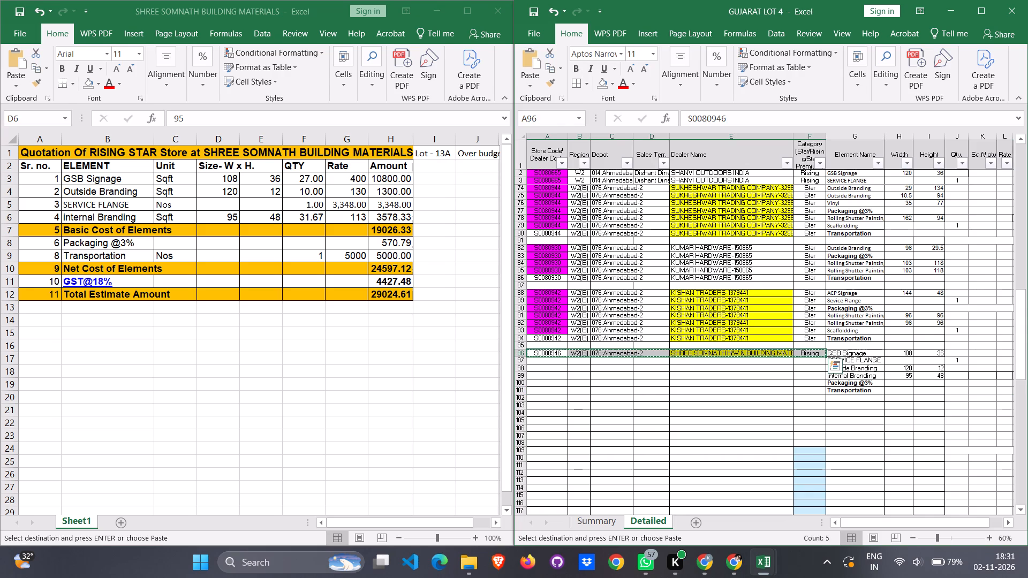
{"action": "key", "text": "shift+Down"}
{"action": "key", "text": "shift+Down"}
{"action": "key", "text": "shift+Down"}
{"action": "key", "text": "shift+Down"}
{"action": "key", "text": "shift+Down"}
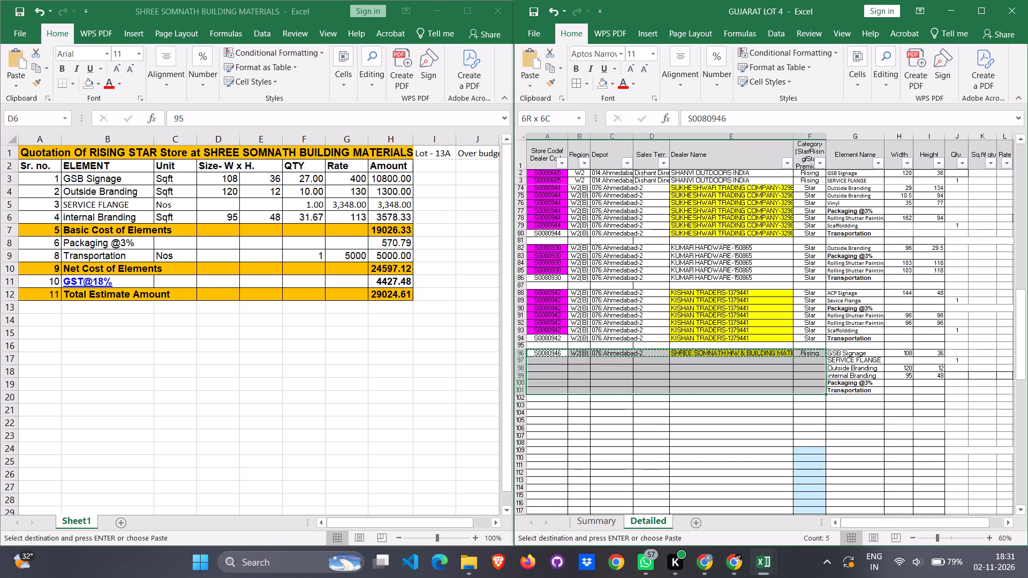
{"action": "key", "text": "ctrl+v"}
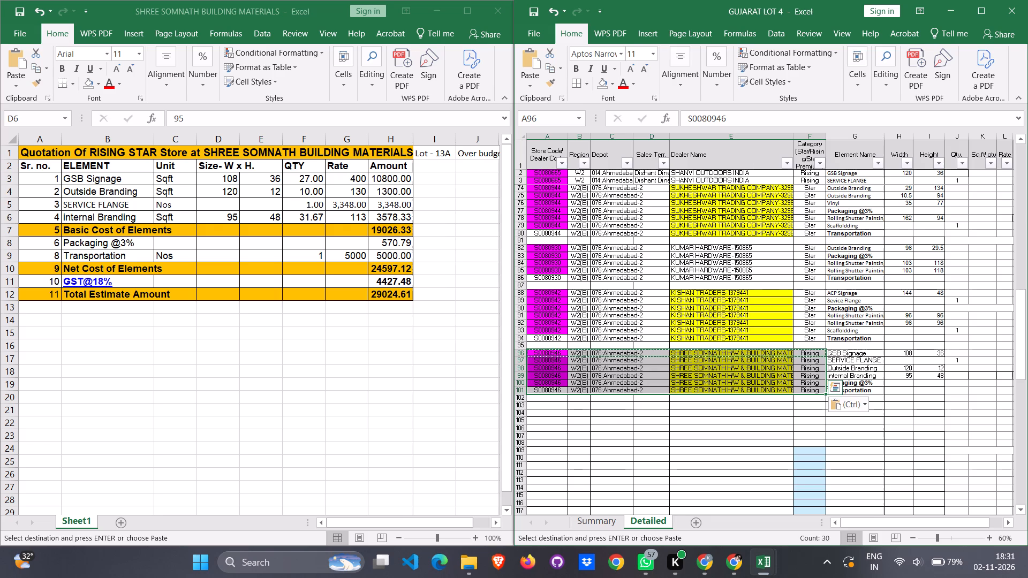
{"action": "key", "text": "ctrl+s"}
Select the light-blue shaded cells in the Category column from F109 down to F116.
{"action": "scroll", "coordinate": [690, 469], "scroll_direction": "down", "scroll_amount": 6}
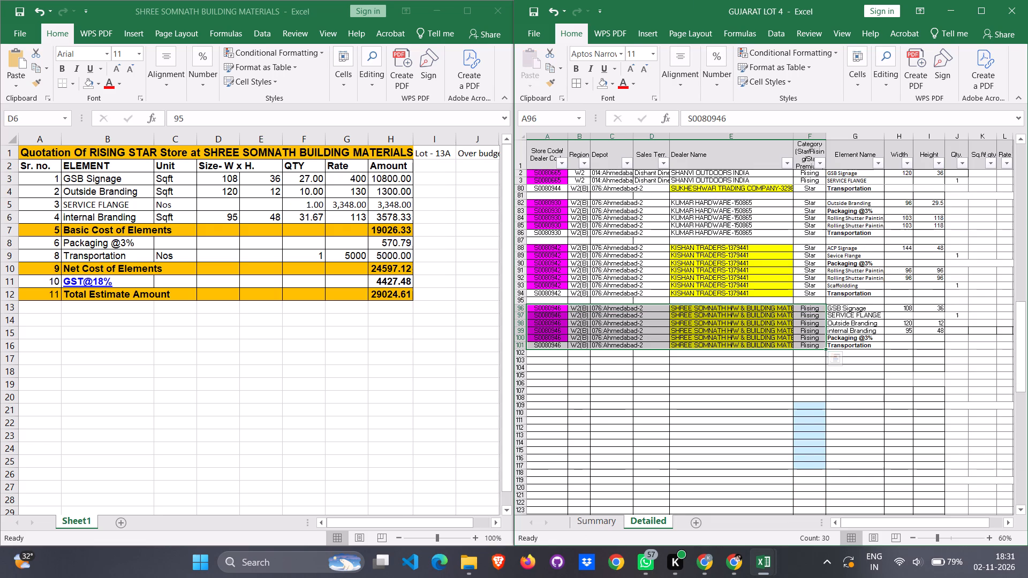
{"action": "scroll", "coordinate": [690, 469], "scroll_direction": "down", "scroll_amount": 2}
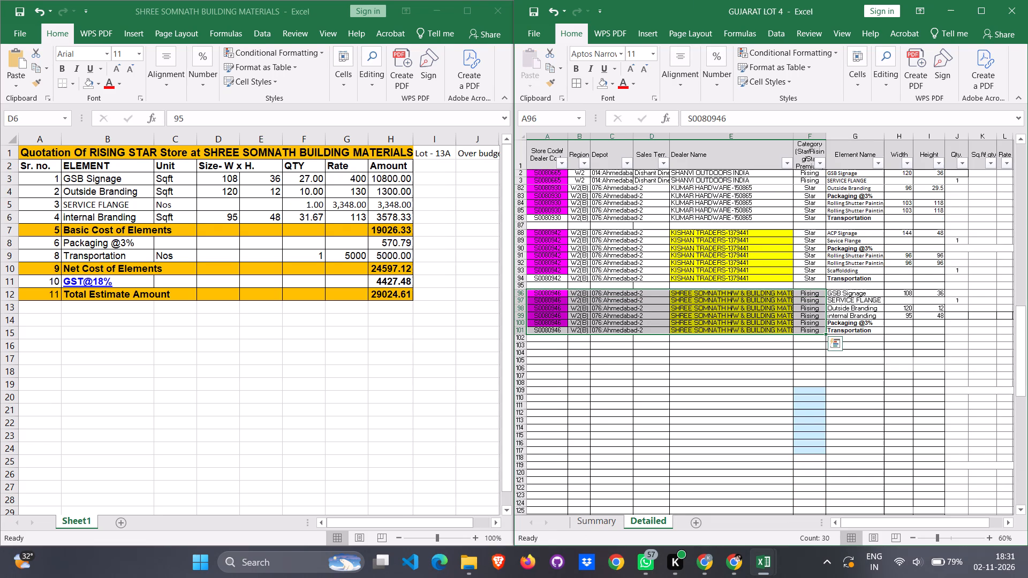
{"action": "left_click", "coordinate": [811, 390]}
{"action": "key", "text": "shift+Down"}
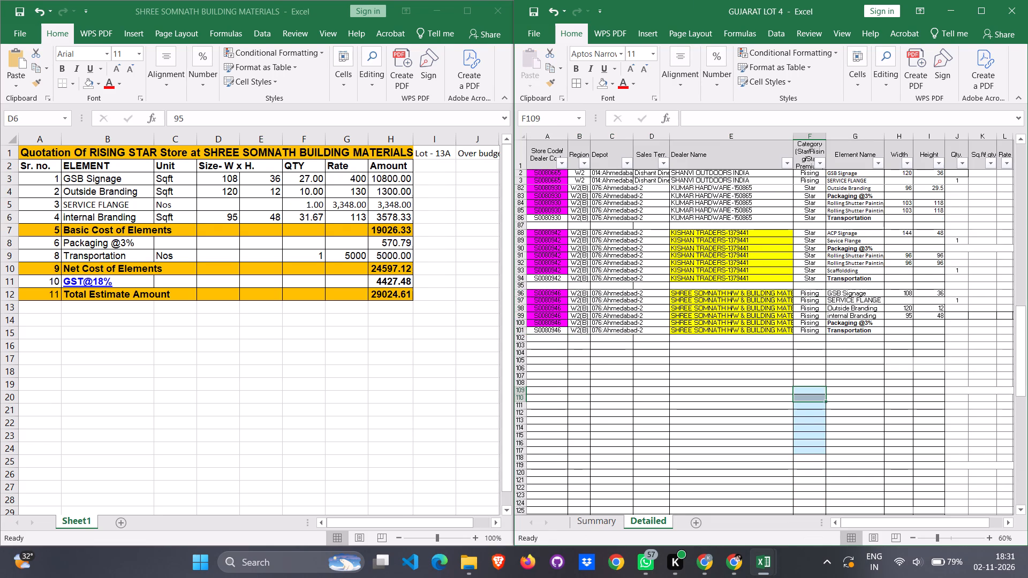
{"action": "key", "text": "shift+Down"}
{"action": "key", "text": "shift+Down"}
{"action": "key", "text": "shift+Down"}
{"action": "key", "text": "shift+Down"}
{"action": "key", "text": "shift+Down"}
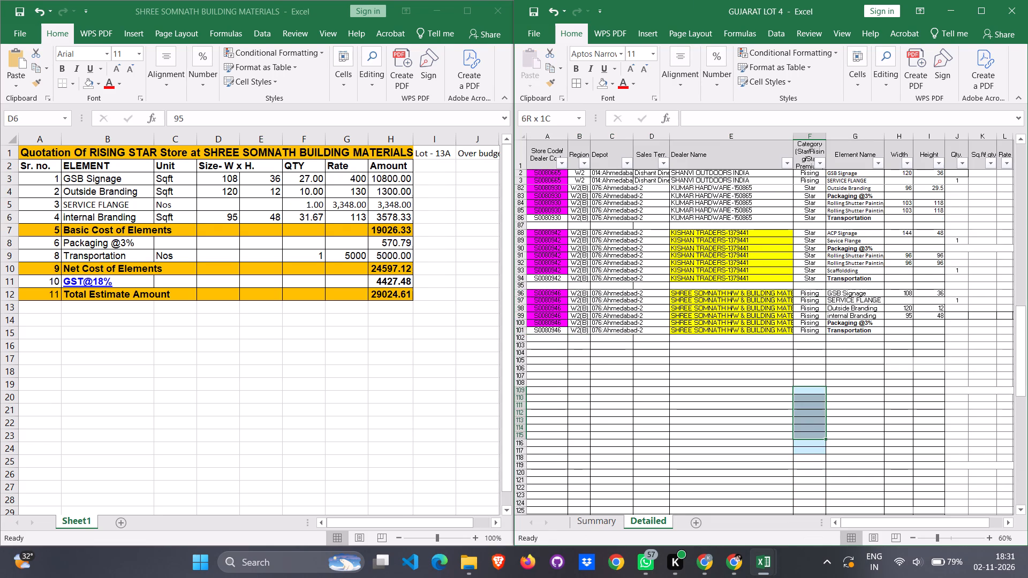
{"action": "key", "text": "shift+Down"}
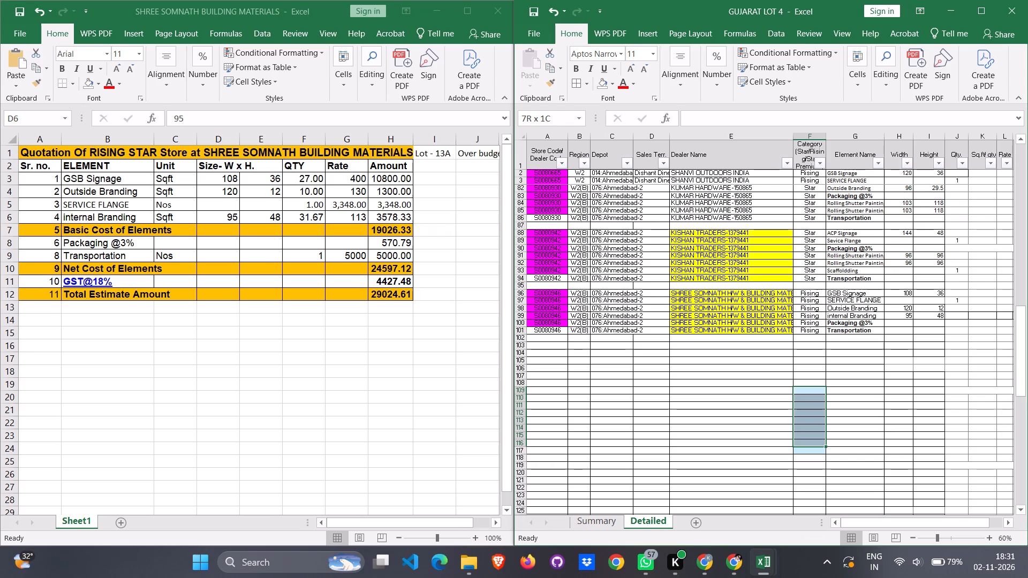
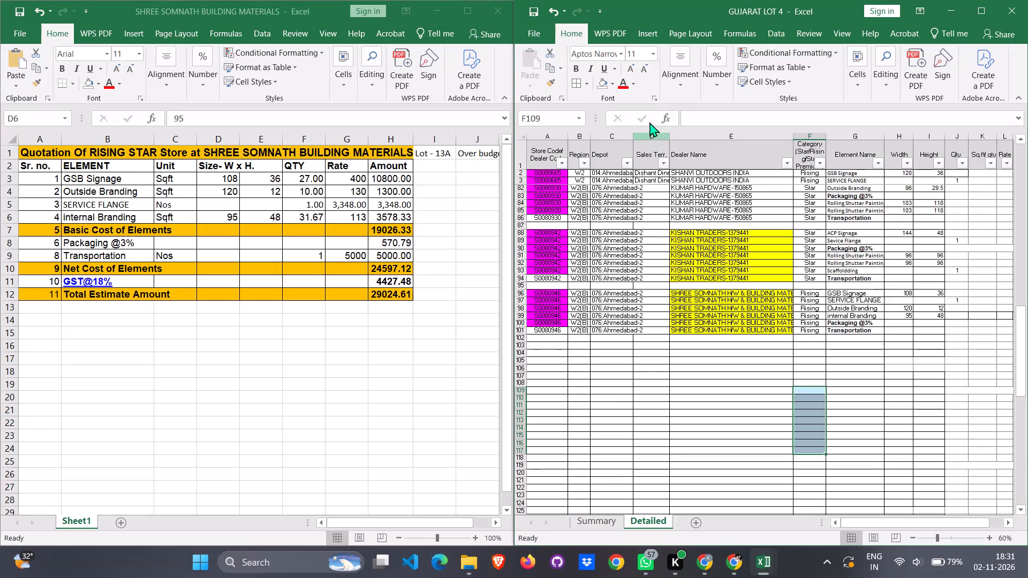
Remove the fill colour from the selected Category cells starting at F109 and save the lot workbook.
{"action": "left_click", "coordinate": [614, 82]}
{"action": "left_click", "coordinate": [628, 223]}
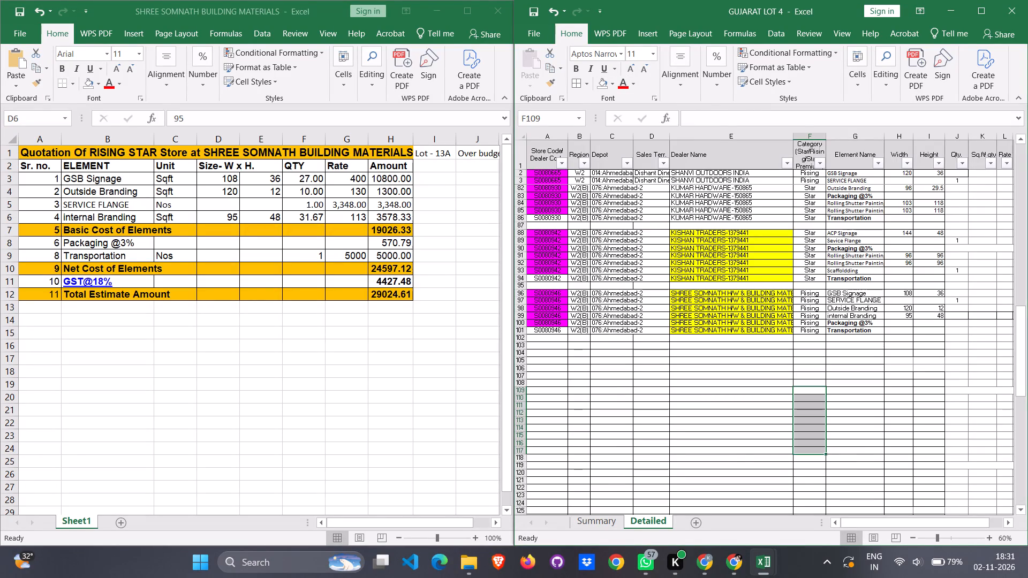
{"action": "left_click", "coordinate": [551, 345]}
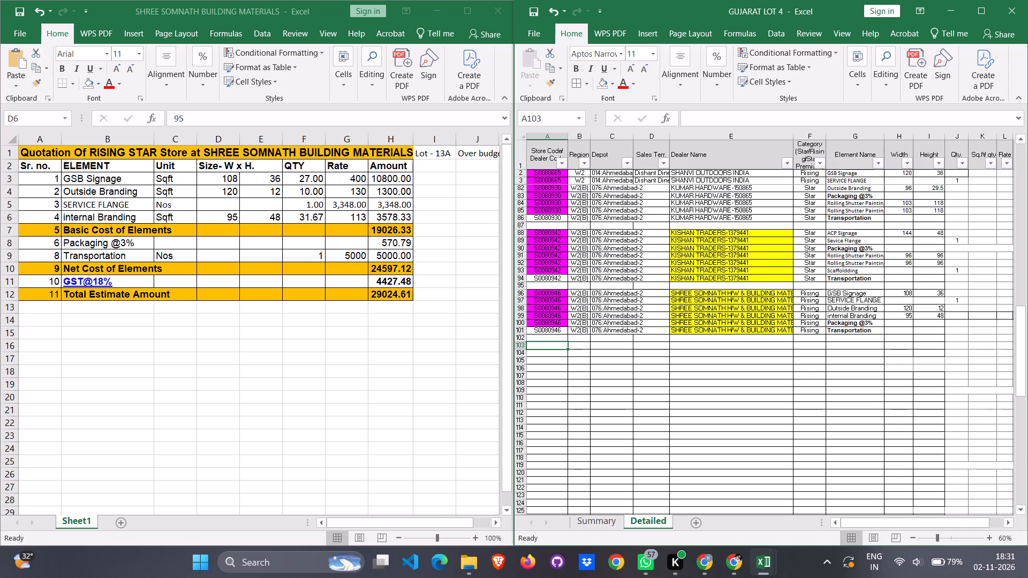
{"action": "left_click", "coordinate": [535, 11]}
Copy the BHAVANI TRADING dealer details in A22:F22 of the Summary sheet into the Detailed sheet at A103.
{"action": "left_click", "coordinate": [600, 526]}
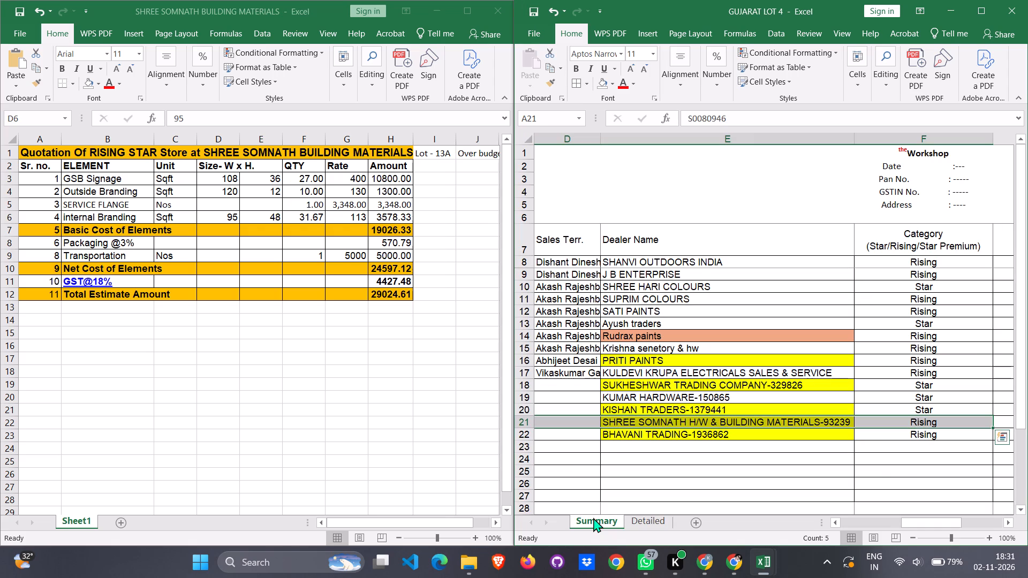
{"action": "left_click", "coordinate": [650, 436]}
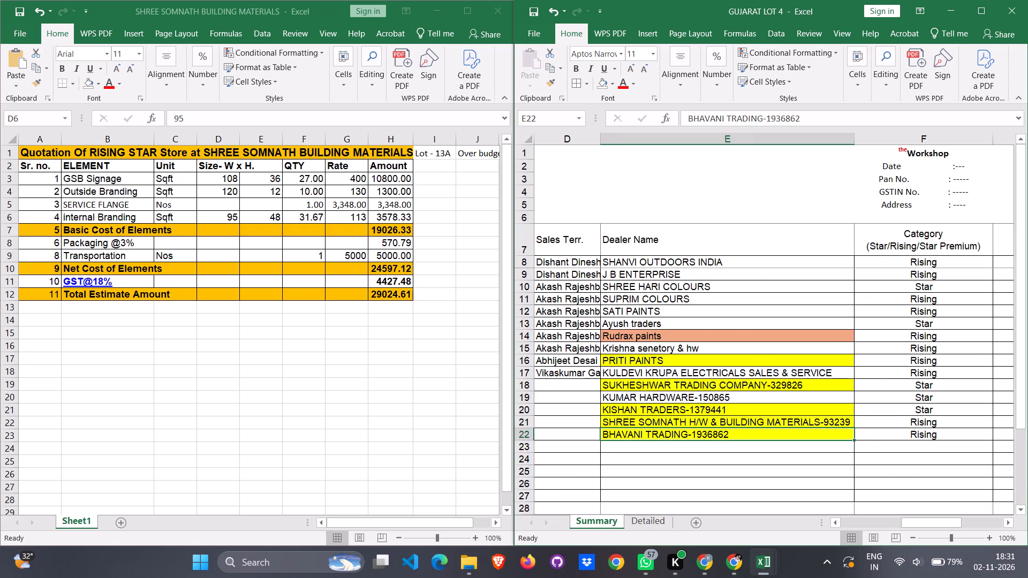
{"action": "key", "text": "Left"}
{"action": "key", "text": "Left"}
{"action": "key", "text": "Left"}
{"action": "key", "text": "Left"}
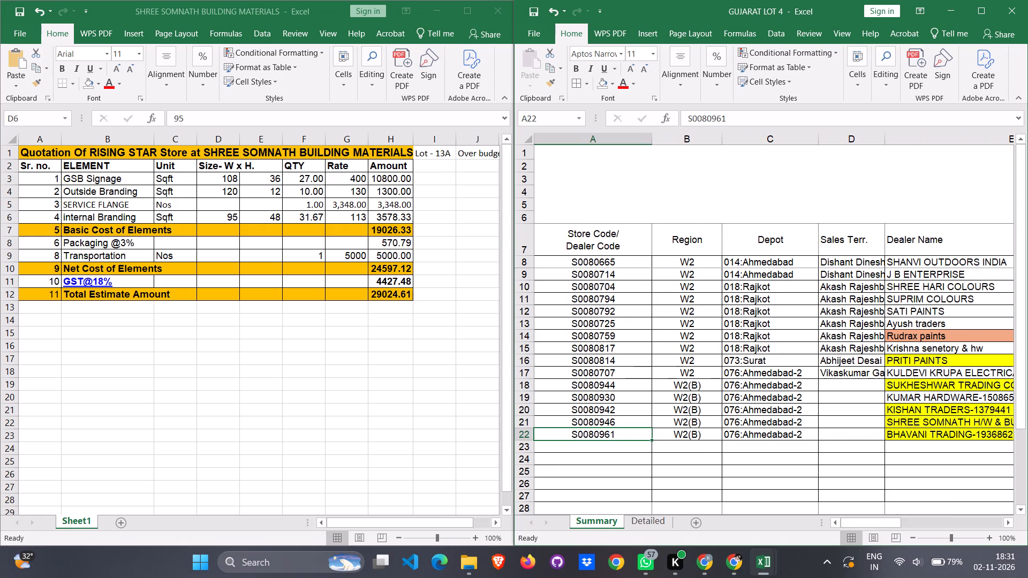
{"action": "key", "text": "shift+Right"}
{"action": "key", "text": "shift+Right"}
{"action": "key", "text": "shift+Right"}
{"action": "key", "text": "shift+Right"}
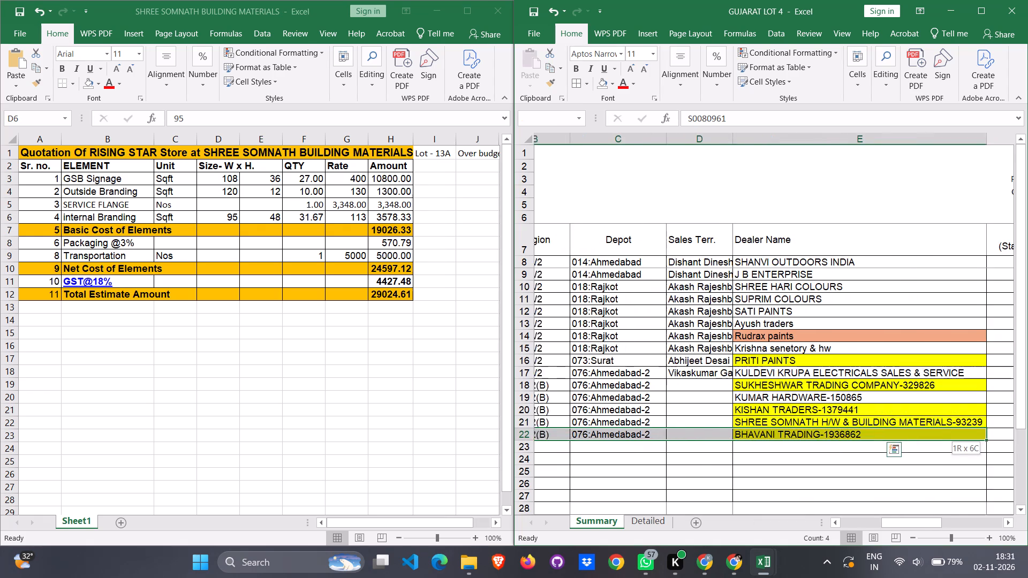
{"action": "key", "text": "shift+Right"}
{"action": "key", "text": "ctrl+c"}
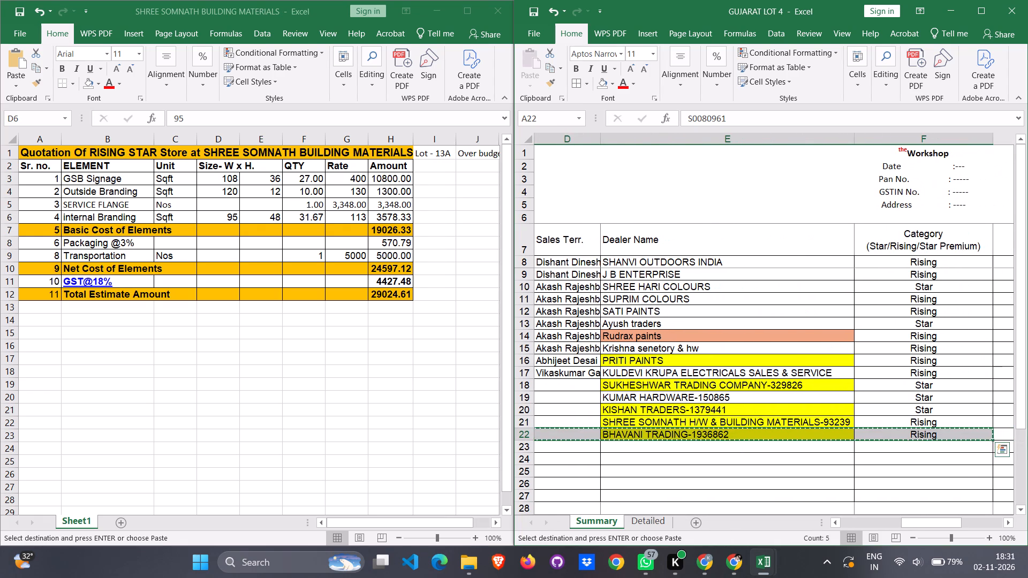
{"action": "left_click", "coordinate": [647, 521]}
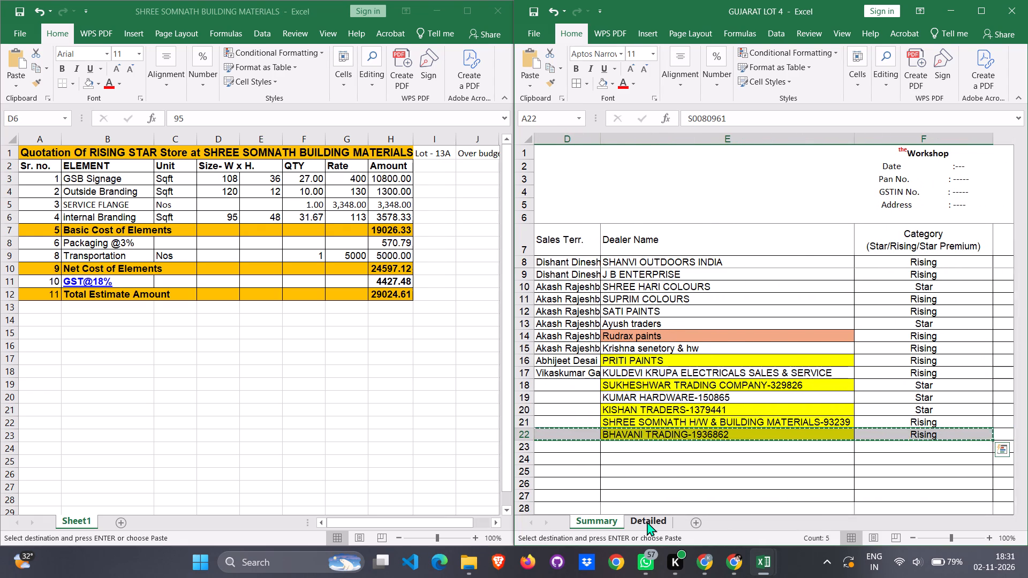
{"action": "key", "text": "ctrl+v"}
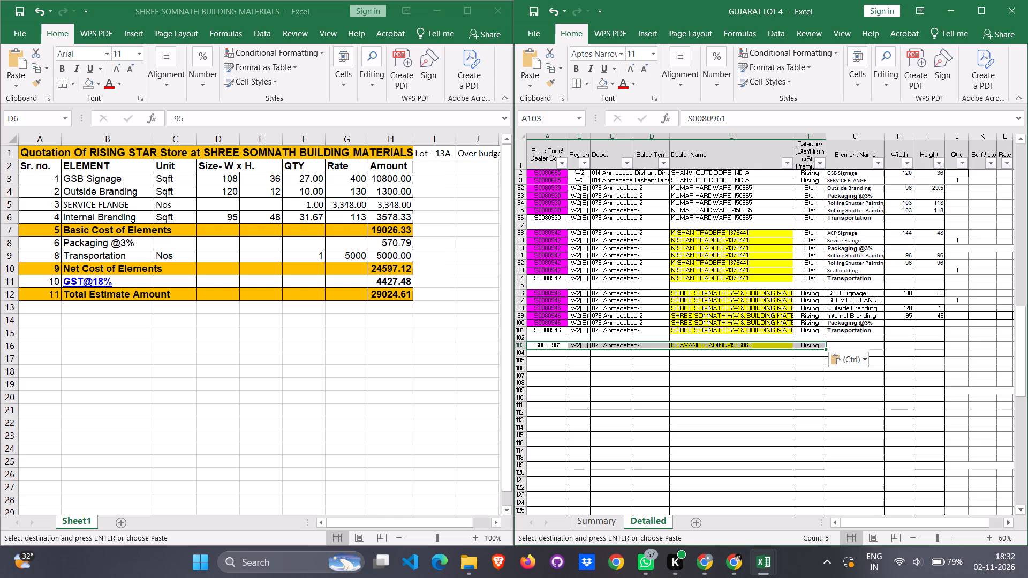
Close the SHREE SOMNATH quotation, search the SEPARATAION ESTIMATE folder for BHAVANI, and open the BHAVANI TRADING quotation.
{"action": "left_click", "coordinate": [859, 343]}
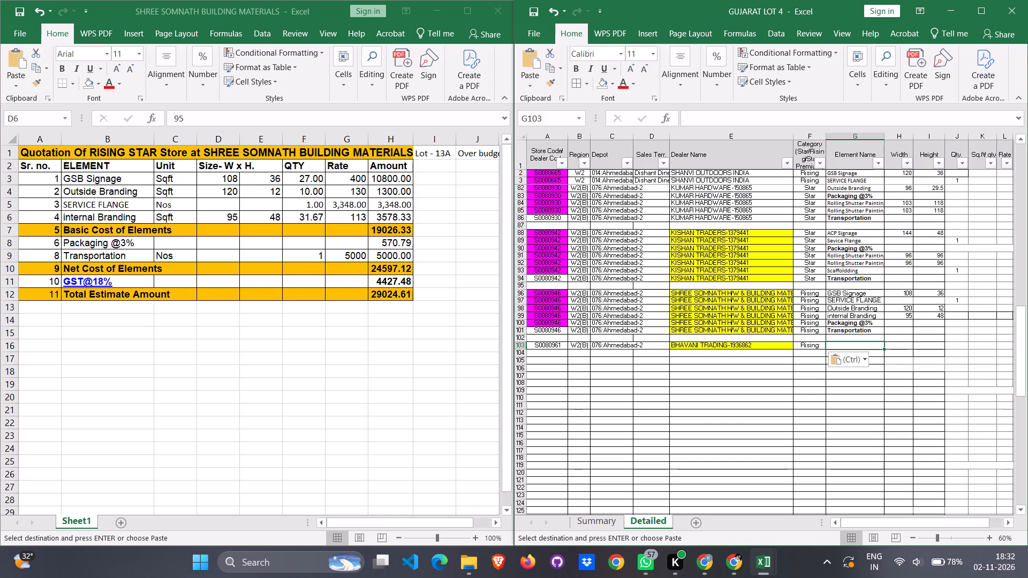
{"action": "left_click", "coordinate": [496, 2]}
{"action": "left_click", "coordinate": [451, 35]}
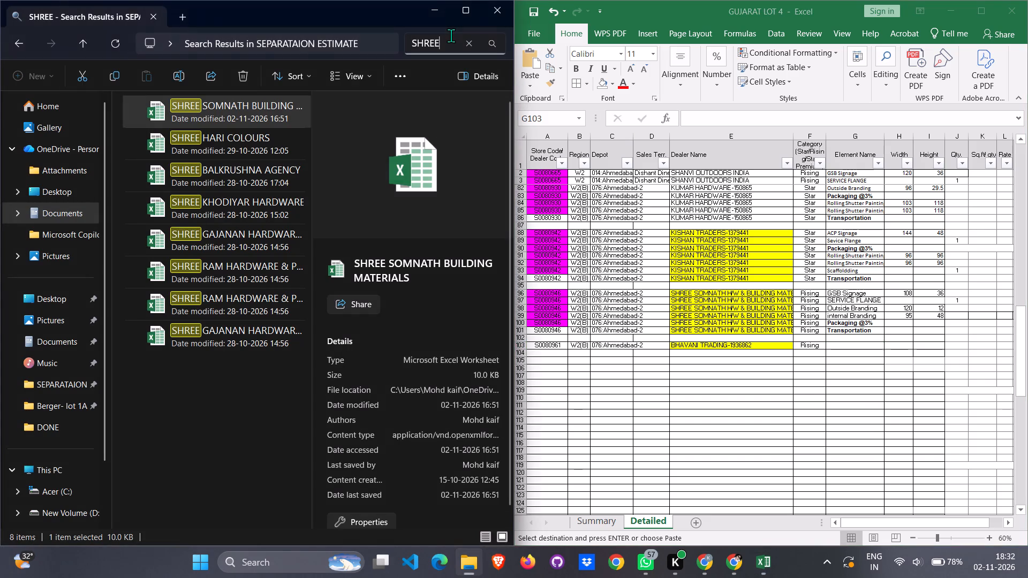
{"action": "key", "text": "BackSpace"}
{"action": "key", "text": "BackSpace"}
{"action": "key", "text": "BackSpace"}
{"action": "key", "text": "BackSpace"}
{"action": "key", "text": "BackSpace"}
{"action": "type", "text": "BHAVANI"}
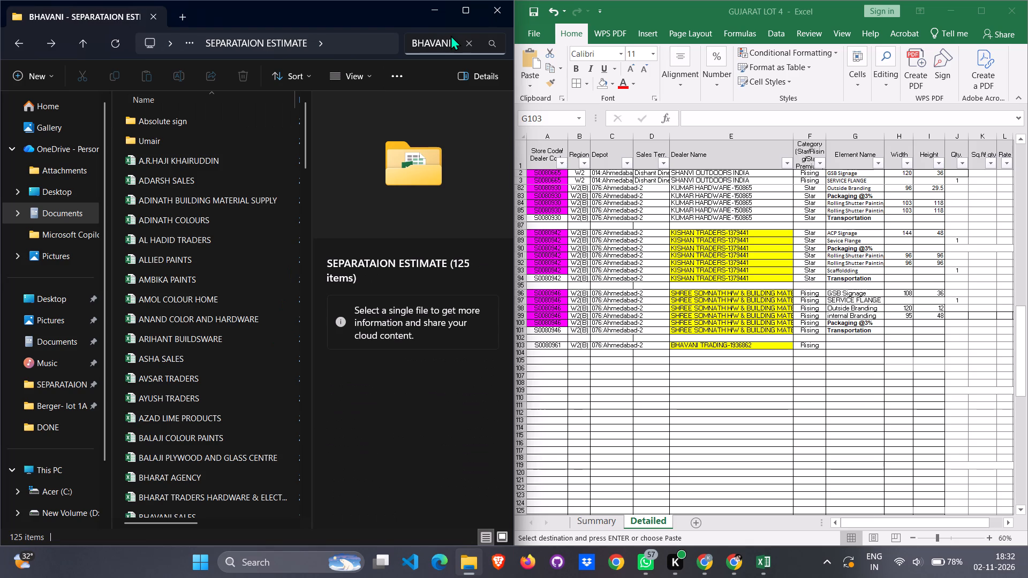
{"action": "double_click", "coordinate": [243, 108]}
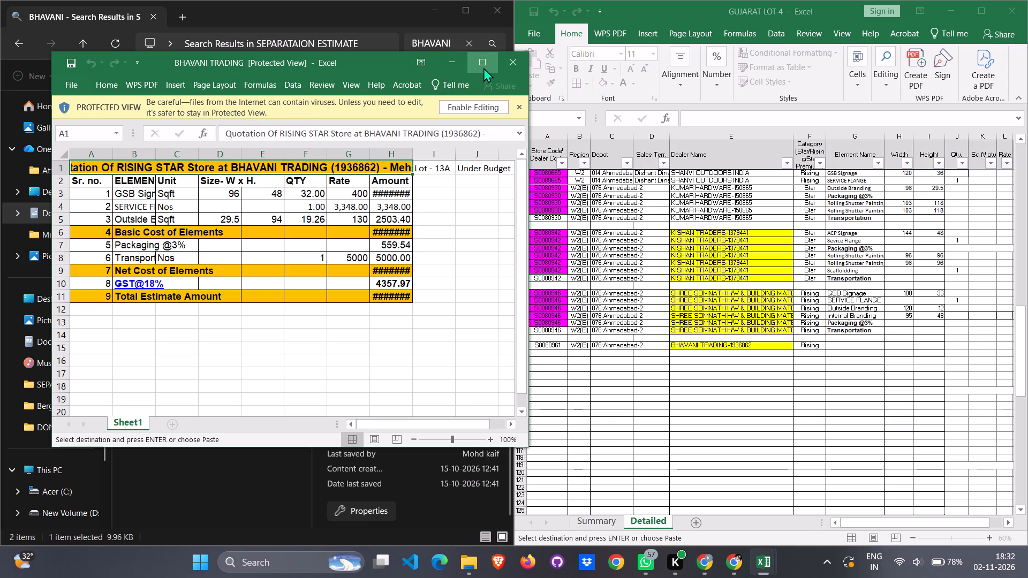
{"action": "left_click", "coordinate": [440, 107]}
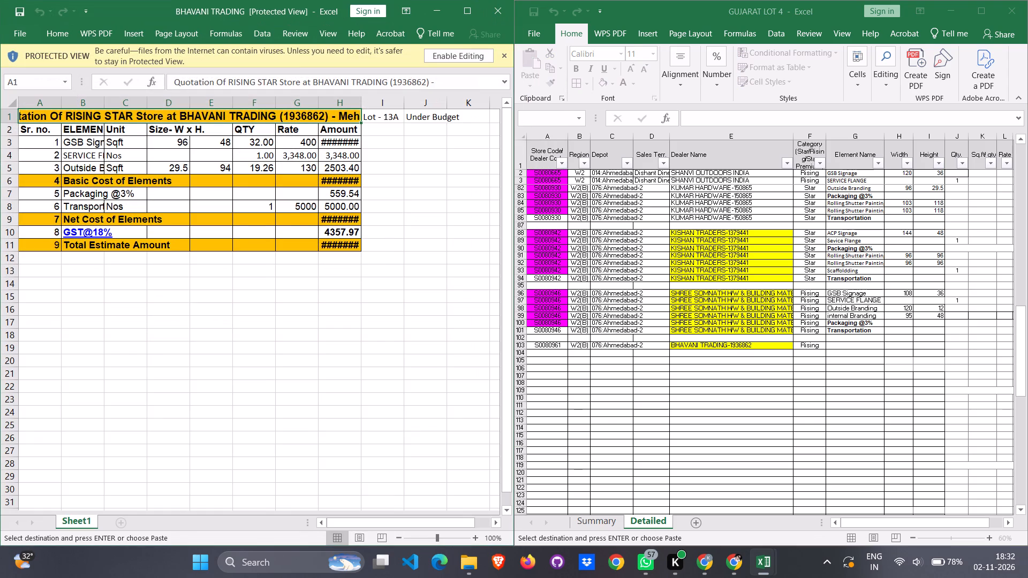
Copy the element names GSB Signage, SERVICE FLANGE and Outside Branding from the BHAVANI TRADING quotation into G103:G105 of the Detailed sheet.
{"action": "left_click", "coordinate": [86, 143]}
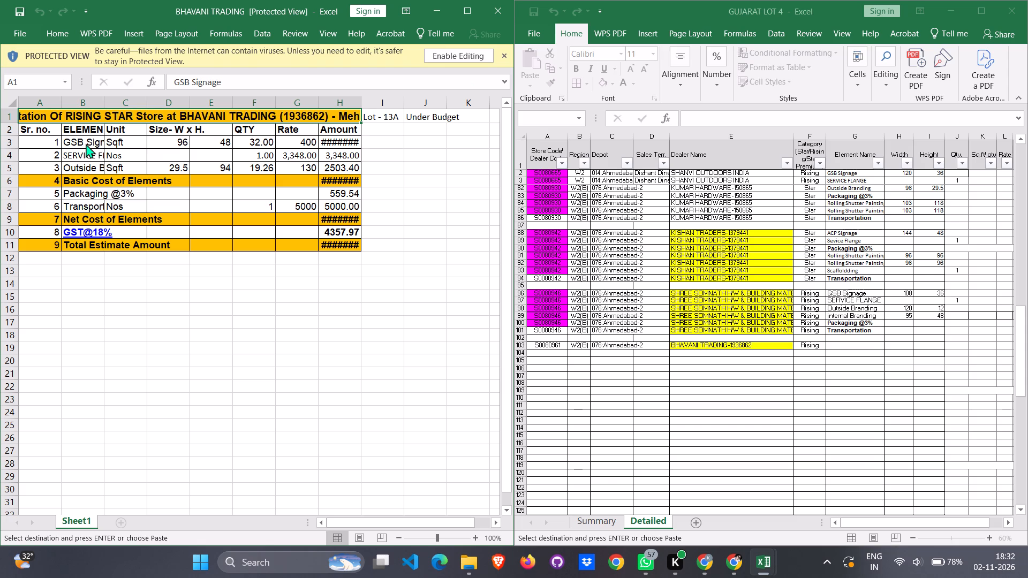
{"action": "key", "text": "shift+Down"}
{"action": "key", "text": "shift+Down"}
{"action": "key", "text": "ctrl+c"}
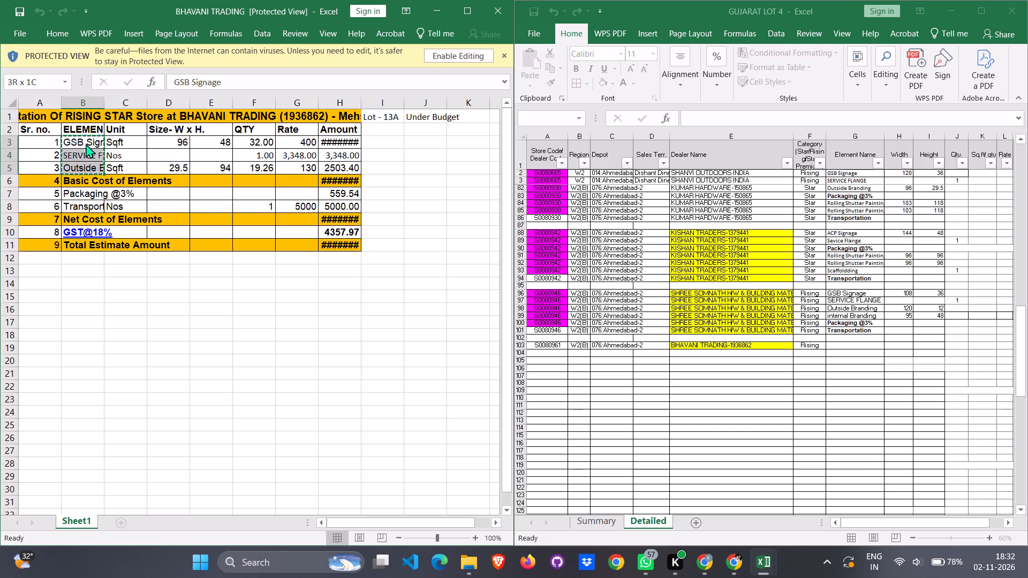
{"action": "left_click", "coordinate": [848, 343]}
{"action": "key", "text": "ctrl+v"}
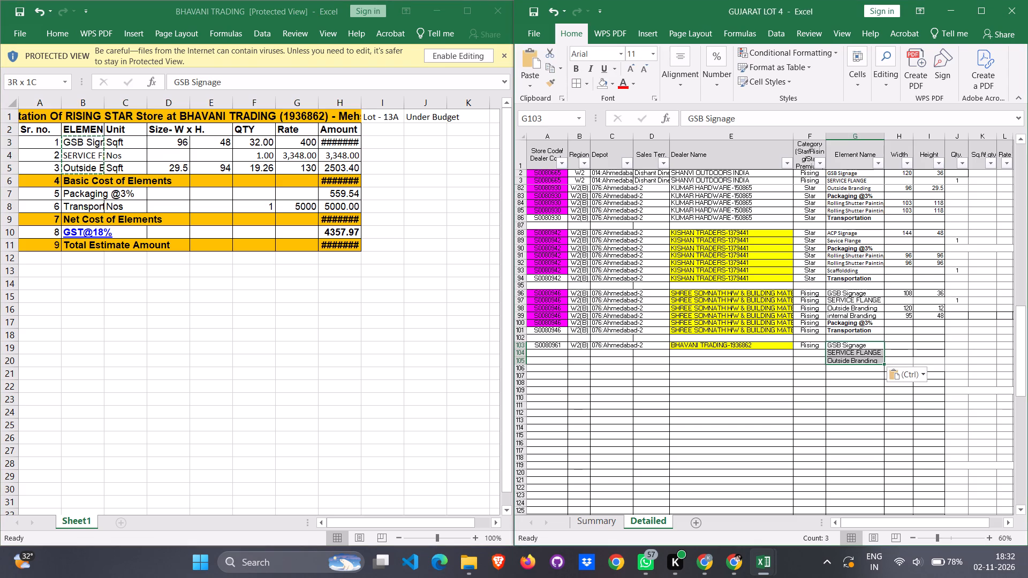
Copy the width and height values in D3:E5 of the quotation into H103:I105 of the Detailed sheet and save the lot workbook.
{"action": "left_click", "coordinate": [906, 347]}
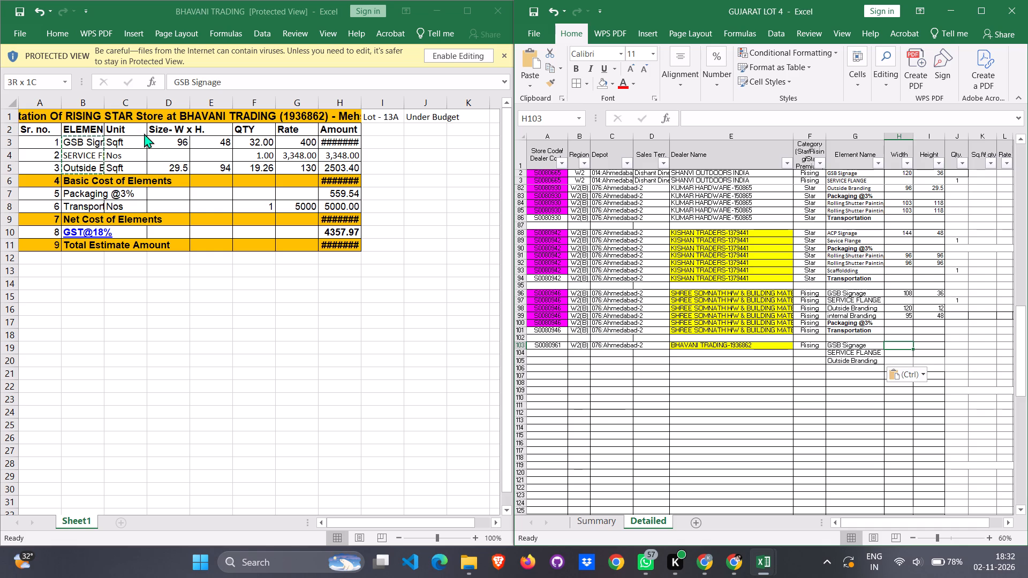
{"action": "left_click", "coordinate": [161, 139]}
{"action": "left_click", "coordinate": [163, 139]}
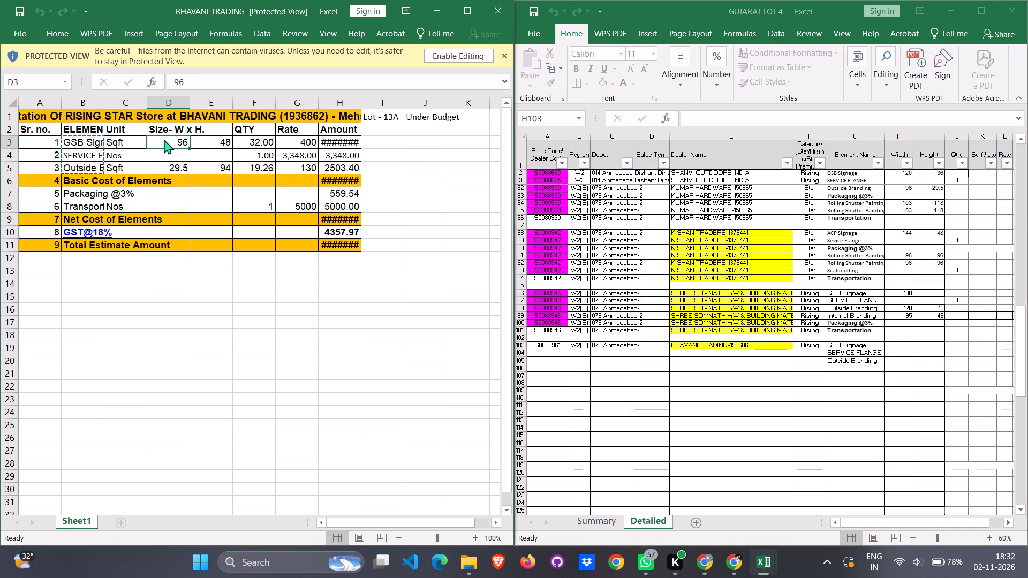
{"action": "key", "text": "shift+Down"}
{"action": "key", "text": "shift+Down"}
{"action": "key", "text": "shift+Right"}
{"action": "key", "text": "ctrl+c"}
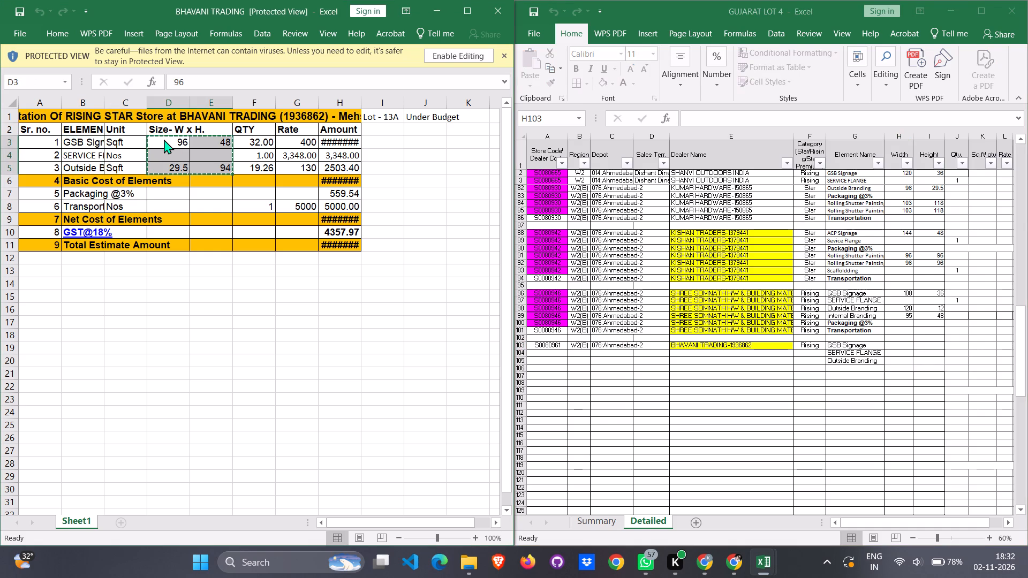
{"action": "left_click", "coordinate": [905, 344]}
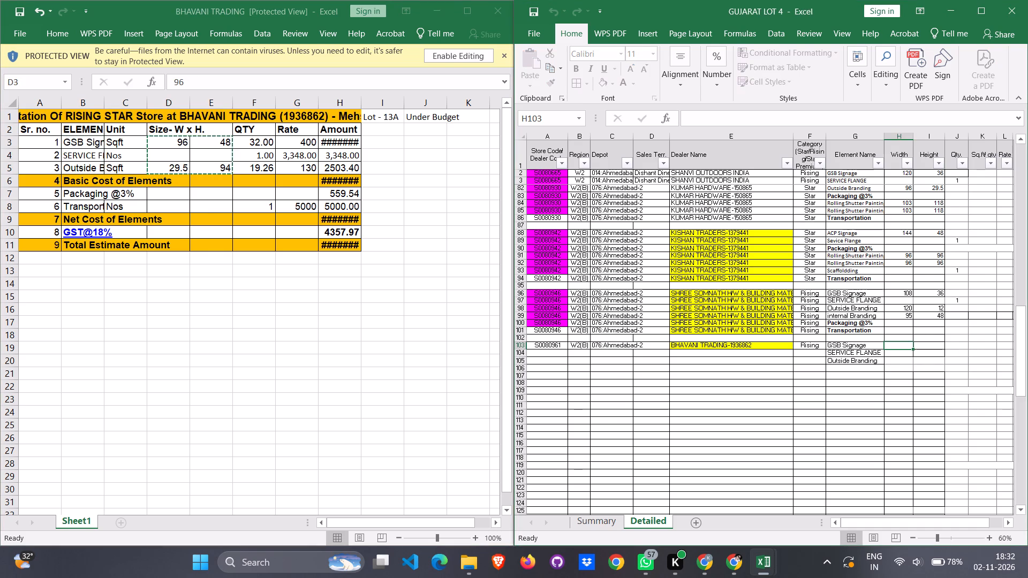
{"action": "key", "text": "ctrl+v"}
{"action": "key", "text": "ctrl+s"}
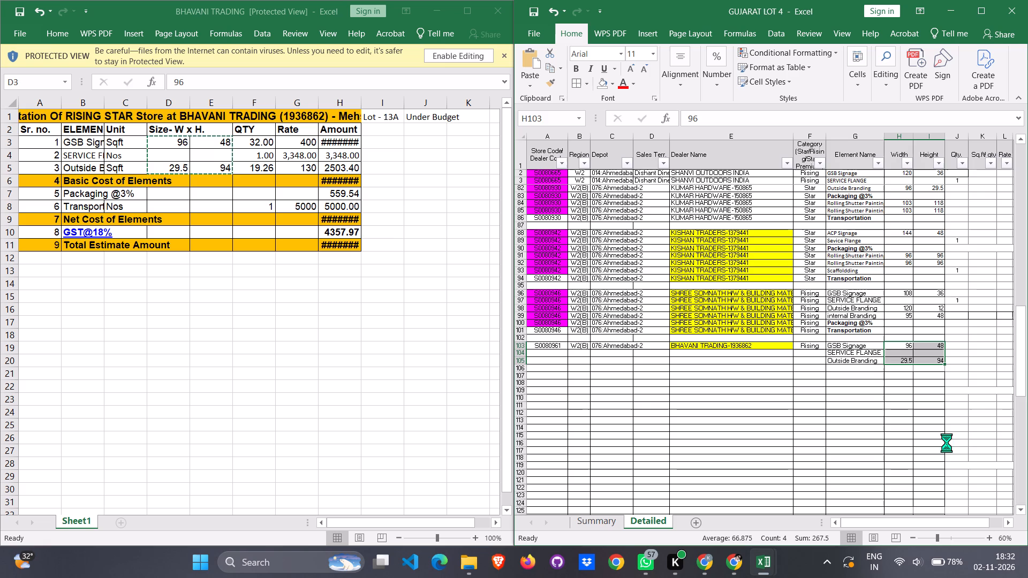
Enter quantity 1 for the SERVICE FLANGE element in J104 and save the lot workbook.
{"action": "left_click", "coordinate": [957, 351]}
{"action": "key", "text": "1"}
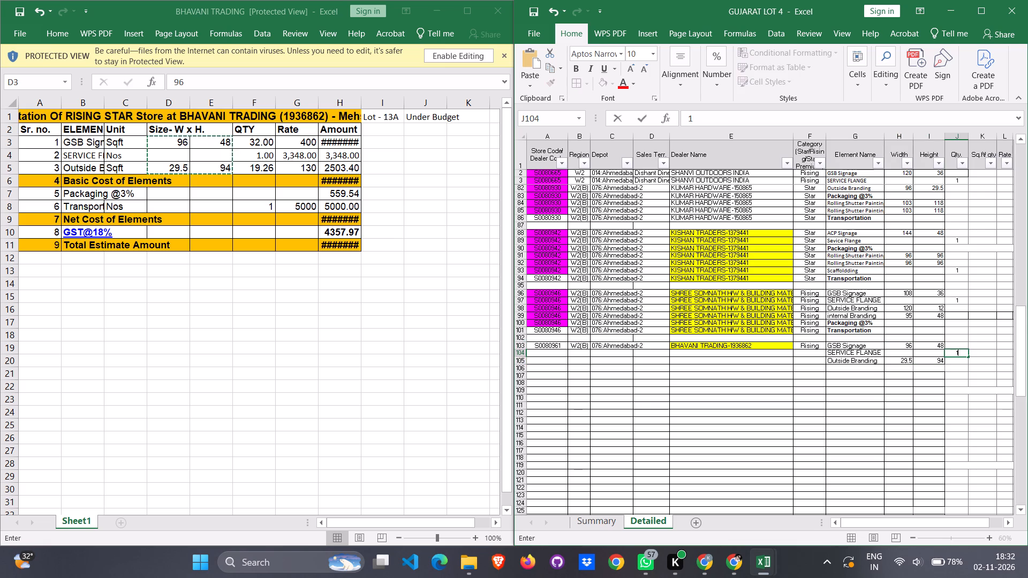
{"action": "key", "text": "ctrl+s"}
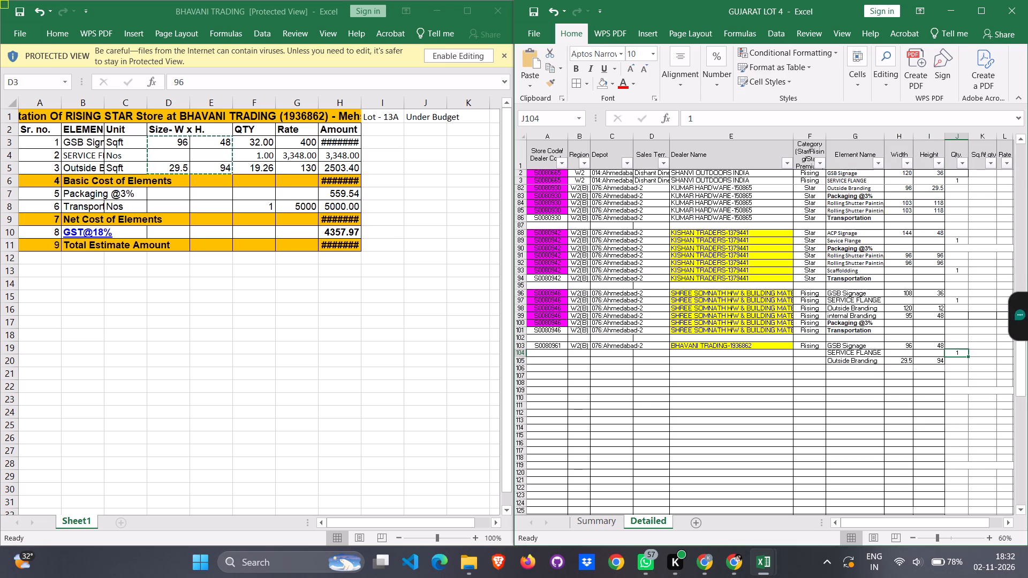
Copy the Packaging @3% and Transportation element names from G100:G101 into G106:G107 and save the lot workbook.
{"action": "left_click", "coordinate": [849, 324]}
{"action": "key", "text": "shift+Down"}
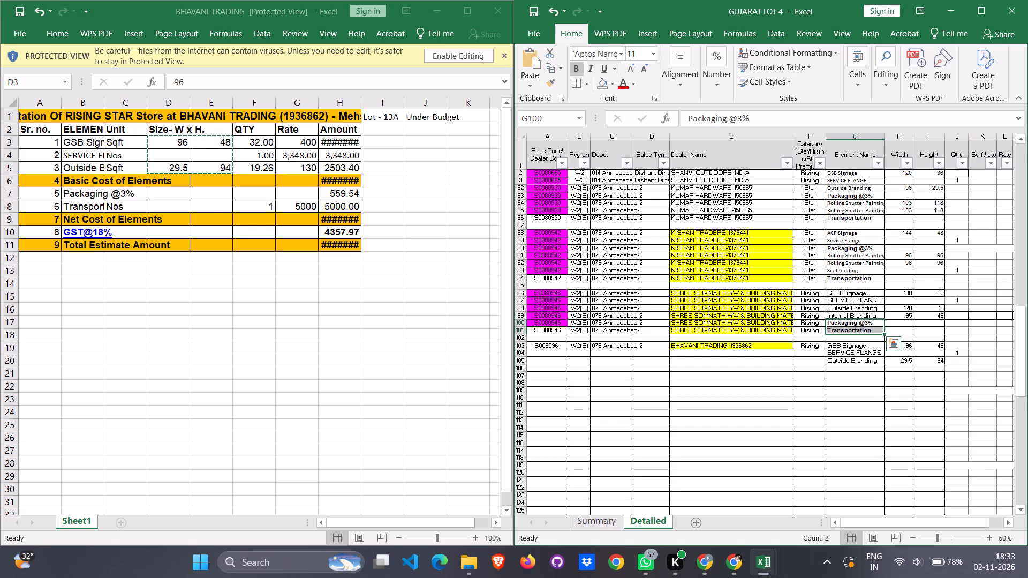
{"action": "key", "text": "ctrl+c"}
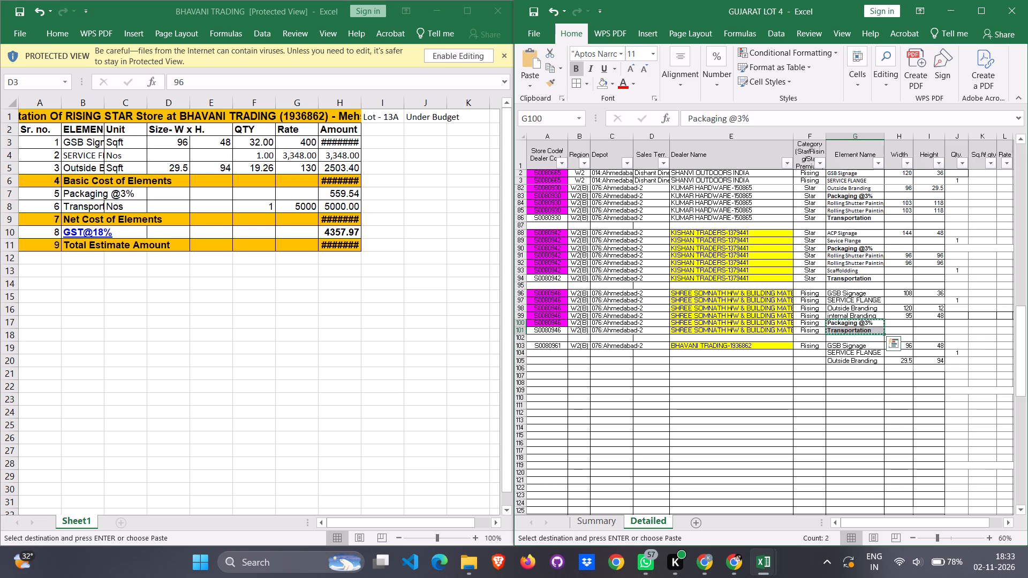
{"action": "left_click", "coordinate": [851, 370]}
{"action": "key", "text": "ctrl+v"}
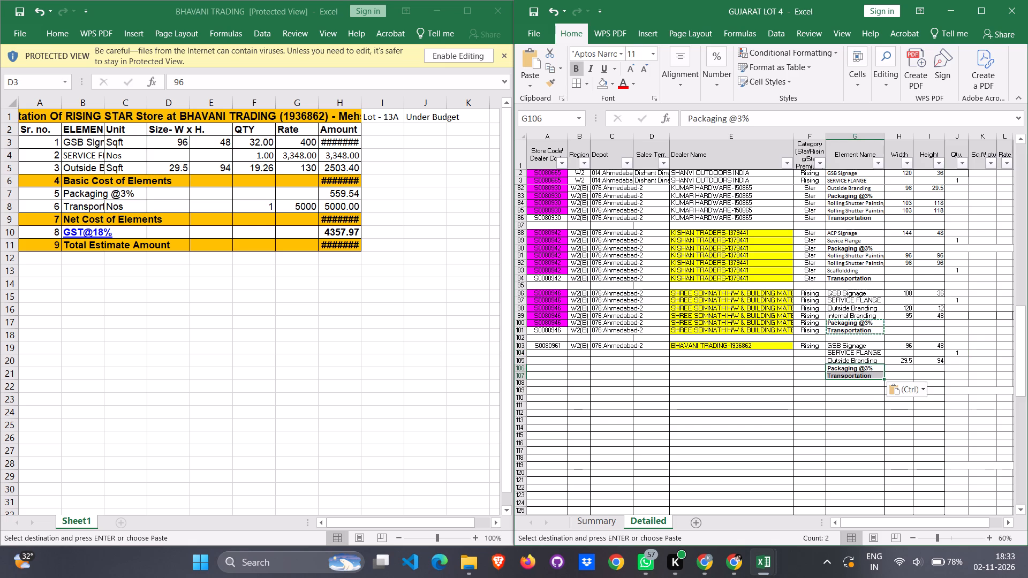
{"action": "key", "text": "ctrl+s"}
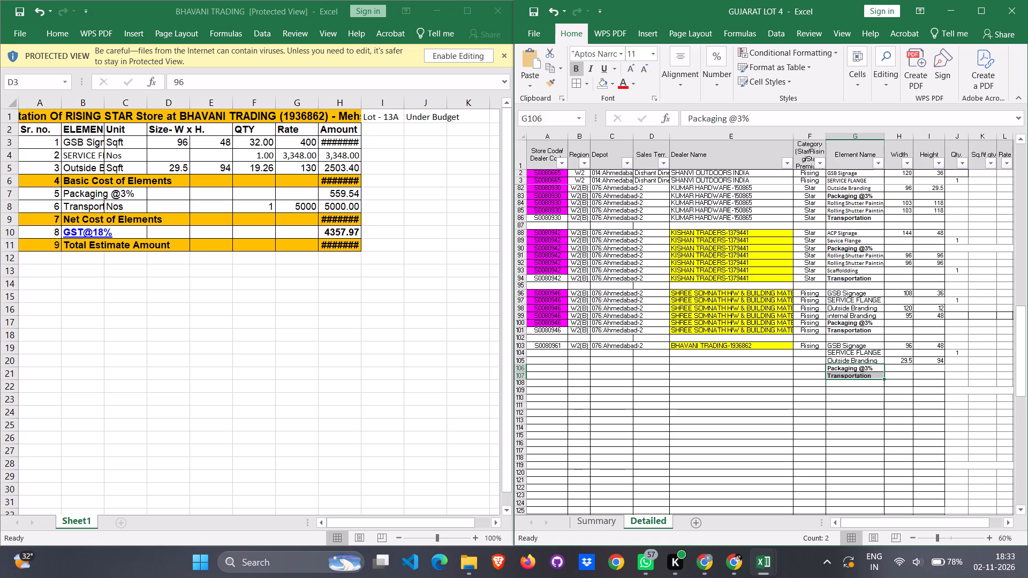
Enter the transportation amount 5000 in M107, make it bold, and save the lot workbook.
{"action": "left_click", "coordinate": [858, 374]}
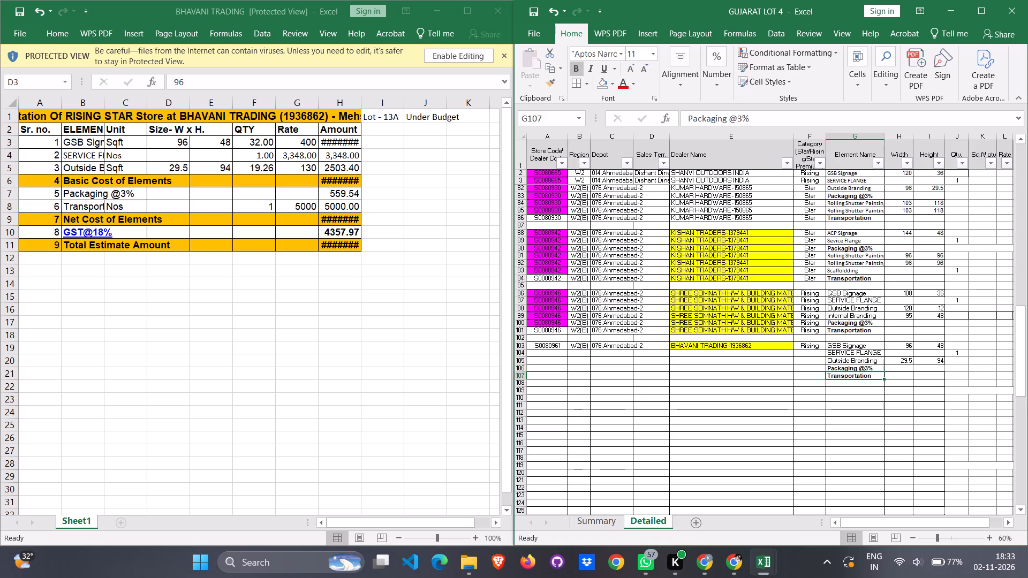
{"action": "key", "text": "Right"}
{"action": "key", "text": "Right"}
{"action": "key", "text": "Right"}
{"action": "key", "text": "Right"}
{"action": "key", "text": "Right"}
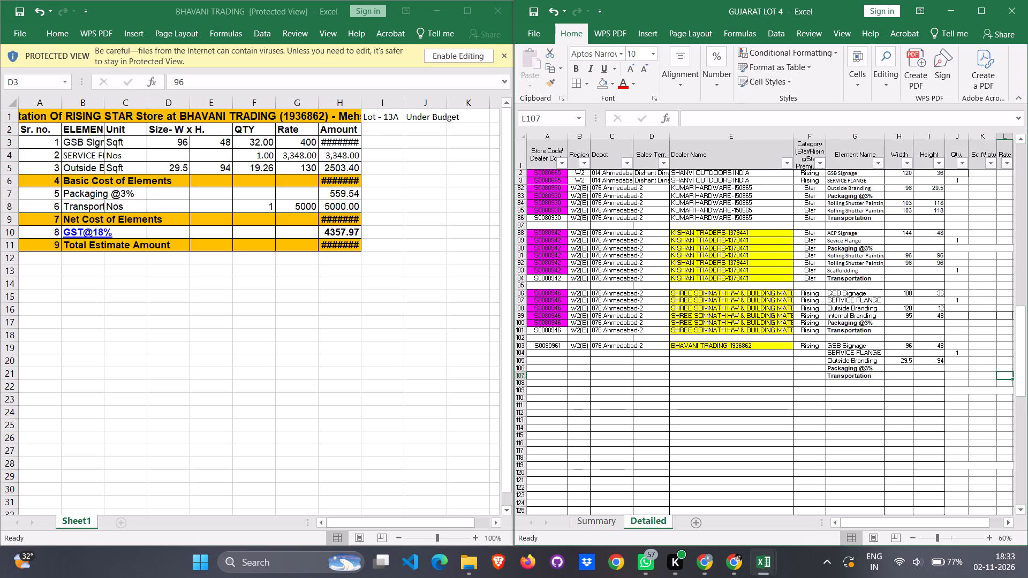
{"action": "key", "text": "Right"}
{"action": "type", "text": "5000"}
{"action": "key", "text": "Return"}
{"action": "key", "text": "Up"}
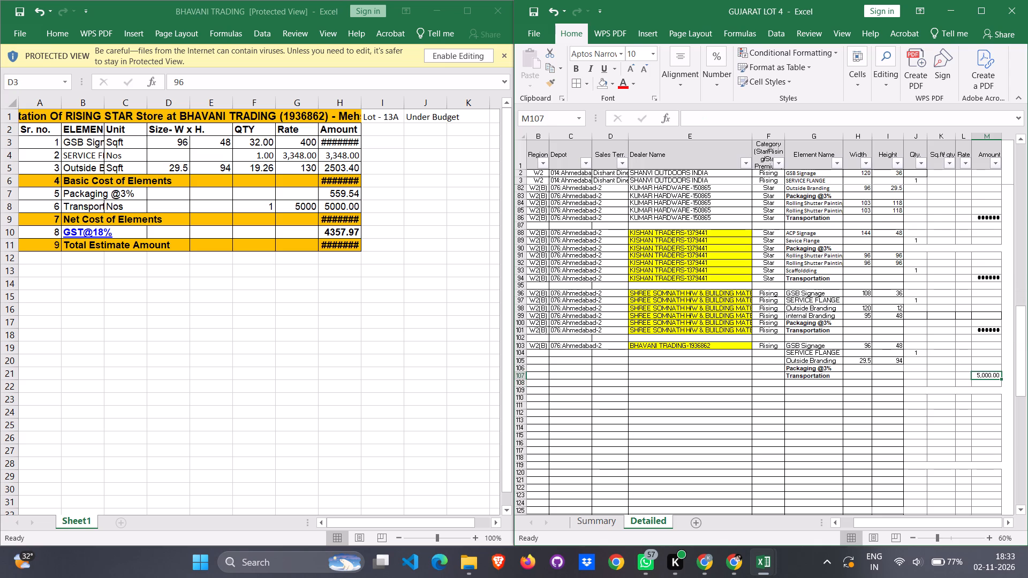
{"action": "left_click", "coordinate": [580, 71]}
{"action": "key", "text": "ctrl+s"}
Copy the BHAVANI TRADING dealer details in A103:F103 down through row 107 of the Detailed sheet and save the lot workbook.
{"action": "scroll", "coordinate": [591, 371], "scroll_direction": "right", "scroll_amount": 7}
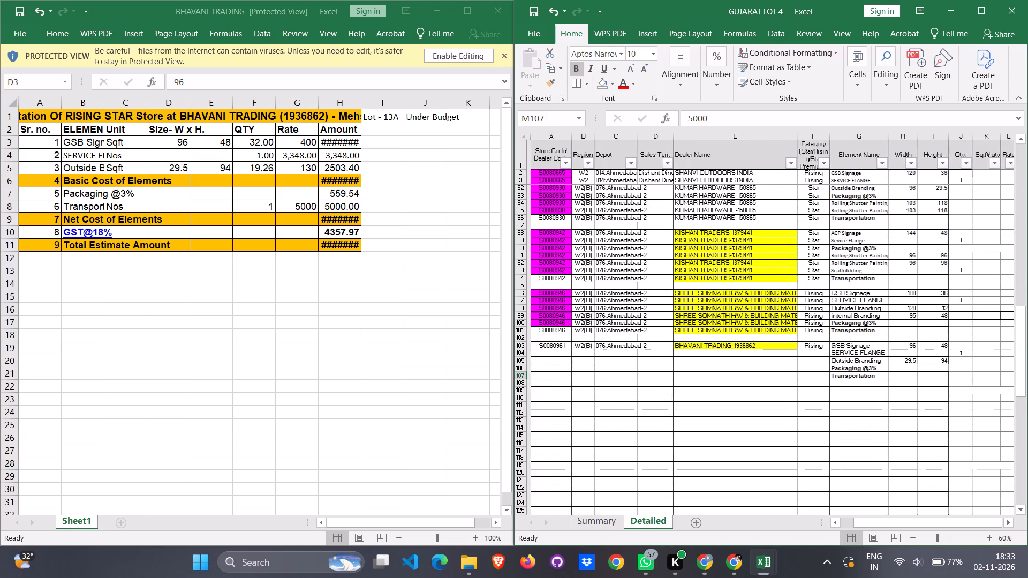
{"action": "left_click", "coordinate": [556, 344]}
{"action": "key", "text": "shift+Right"}
{"action": "key", "text": "shift+Right"}
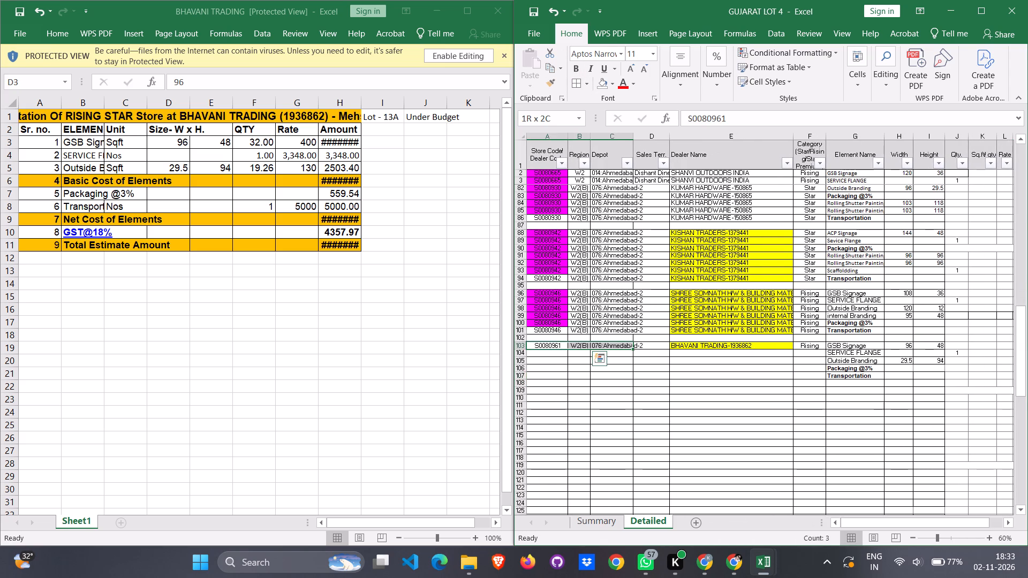
{"action": "key", "text": "shift+Right"}
{"action": "key", "text": "shift+Right"}
{"action": "key", "text": "shift+Right"}
{"action": "key", "text": "ctrl+c"}
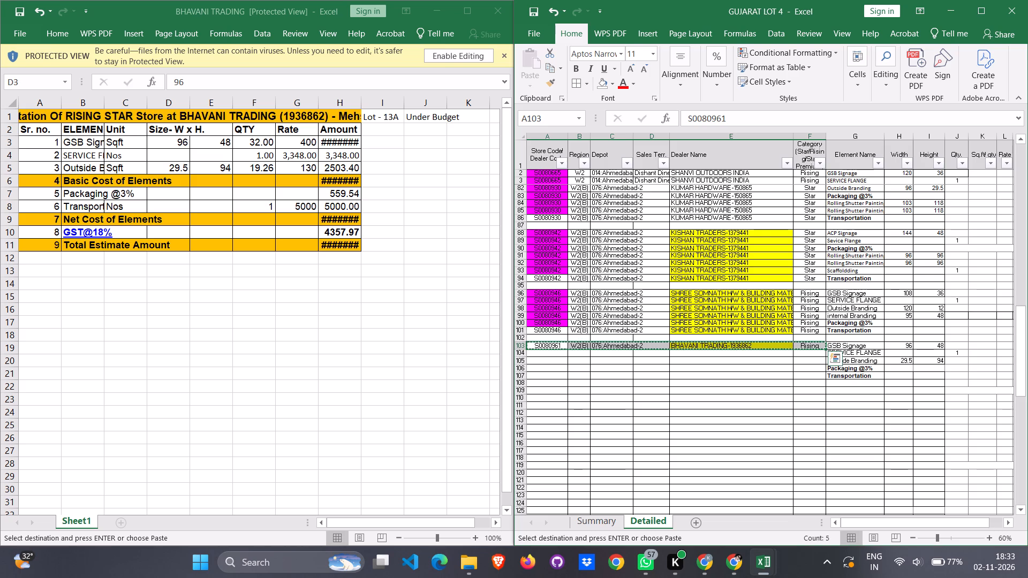
{"action": "key", "text": "shift+Down"}
{"action": "key", "text": "shift+Down"}
{"action": "key", "text": "shift+Down"}
{"action": "key", "text": "shift+Down"}
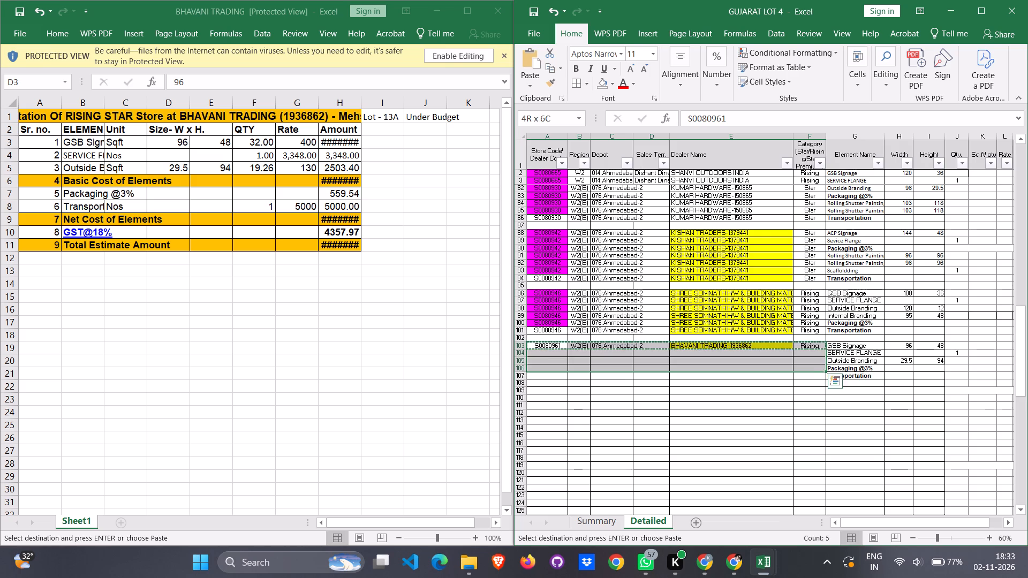
{"action": "key", "text": "ctrl+v"}
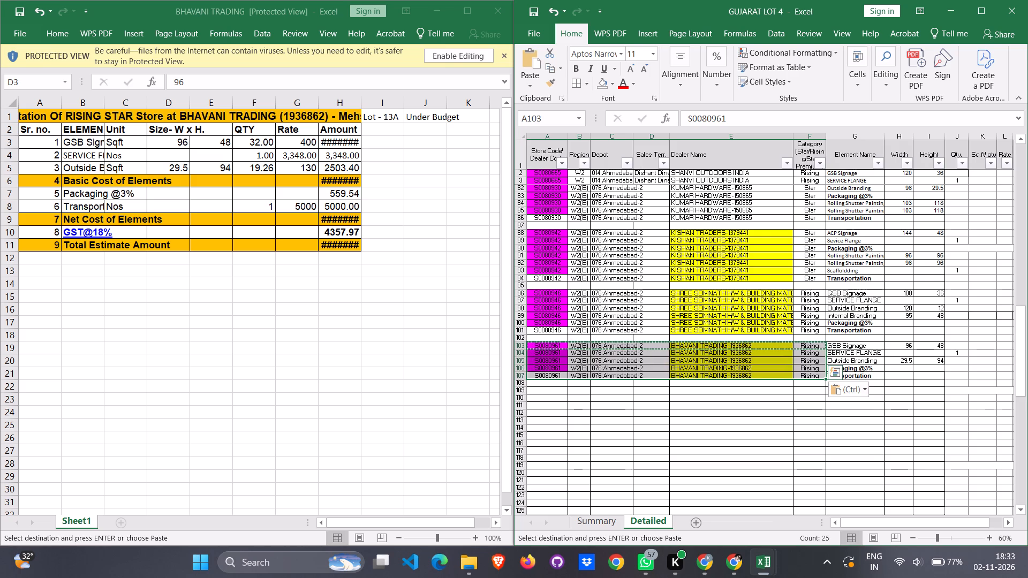
{"action": "left_click", "coordinate": [534, 7]}
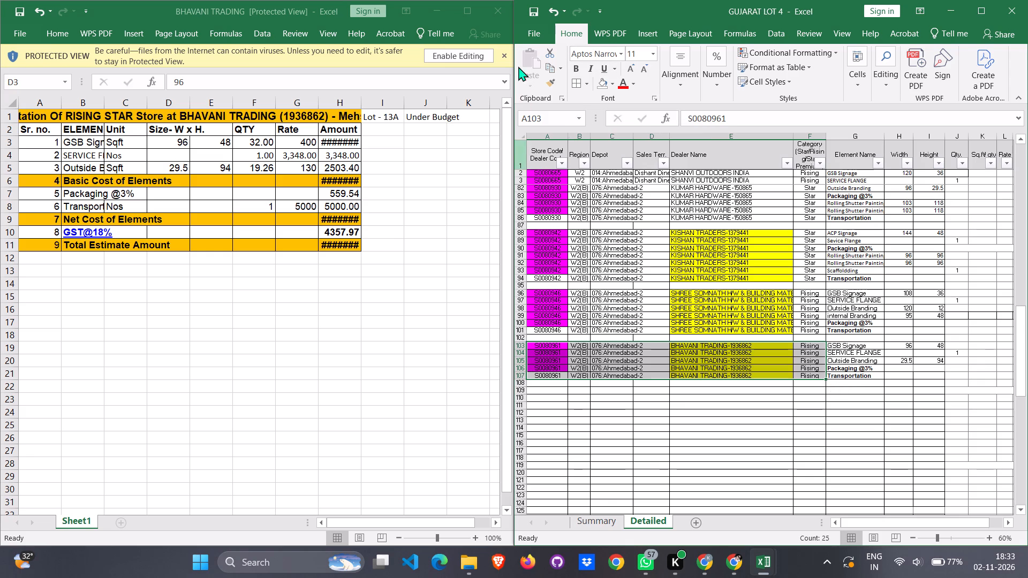
Close the BHAVANI TRADING quotation workbook.
{"action": "left_click", "coordinate": [503, 17]}
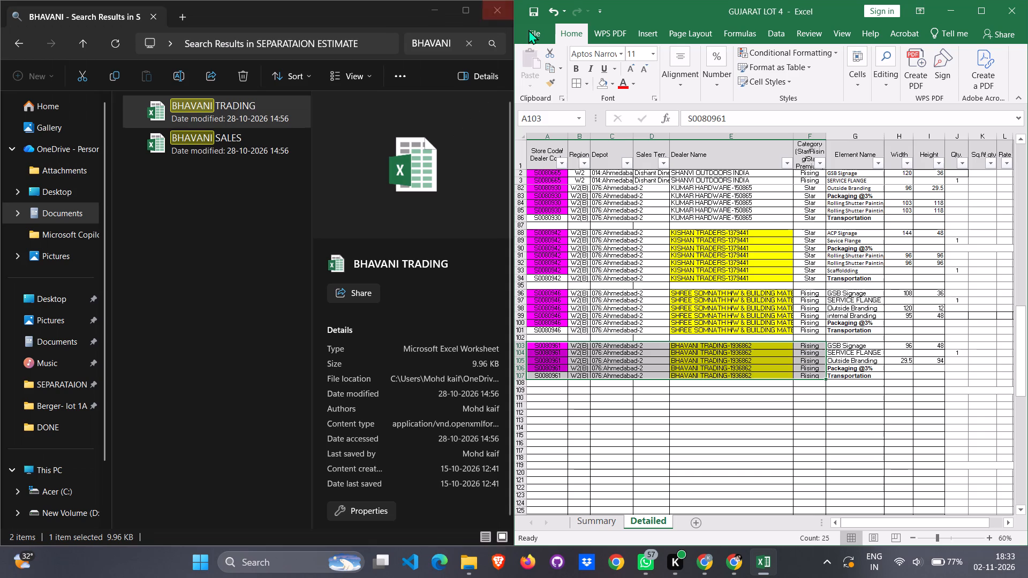
Enlarge the lot workbook's view and check each dealer's Transportation row for its amount, from row 5 through the Krishna senetory & hw block.
{"action": "left_click", "coordinate": [976, 9]}
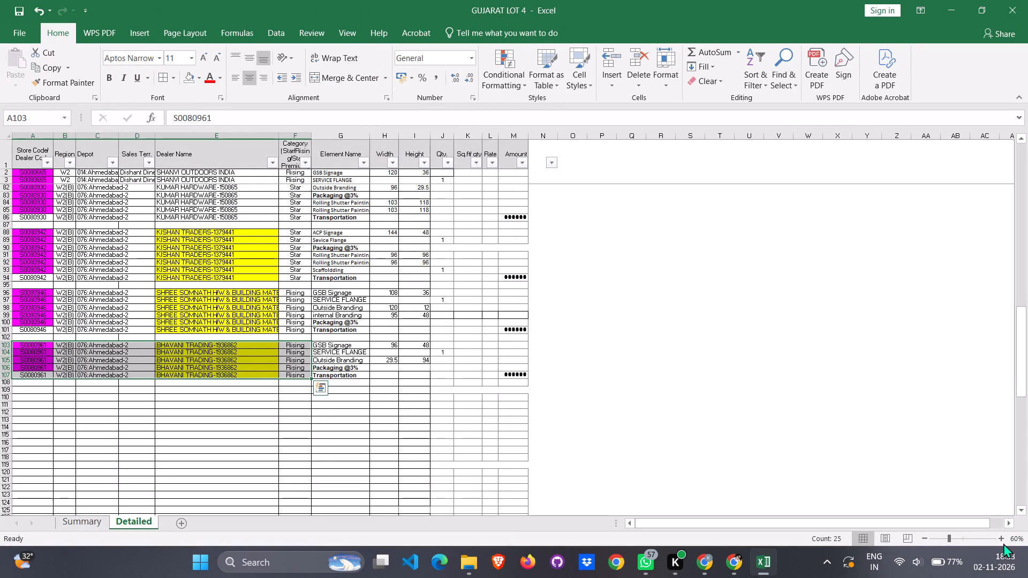
{"action": "triple_click", "coordinate": [1002, 543]}
{"action": "left_click", "coordinate": [1001, 542]}
{"action": "scroll", "coordinate": [861, 415], "scroll_direction": "right", "scroll_amount": 4}
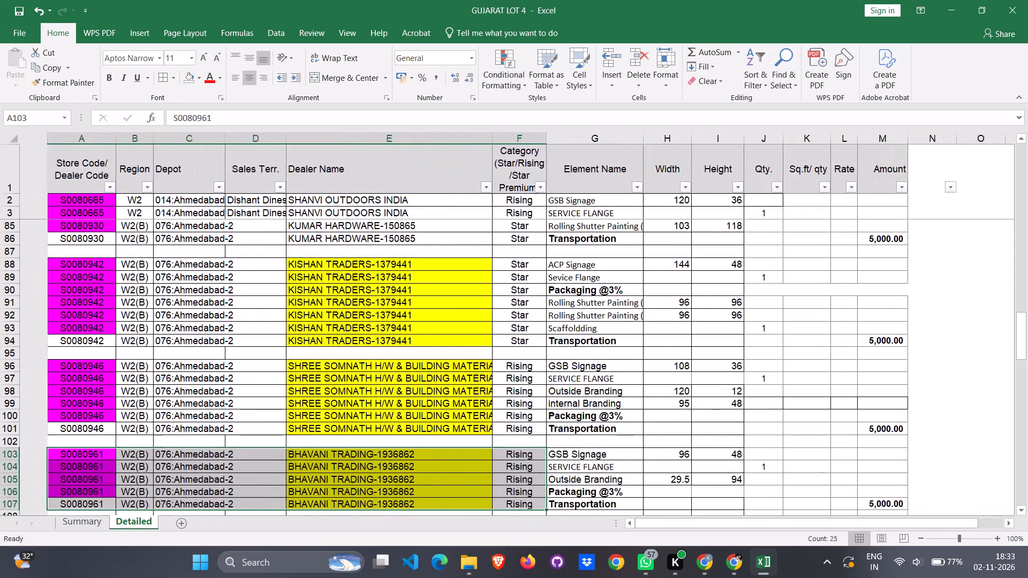
{"action": "scroll", "coordinate": [861, 415], "scroll_direction": "right", "scroll_amount": 2}
{"action": "scroll", "coordinate": [618, 291], "scroll_direction": "up", "scroll_amount": 16}
{"action": "left_click", "coordinate": [1001, 541]}
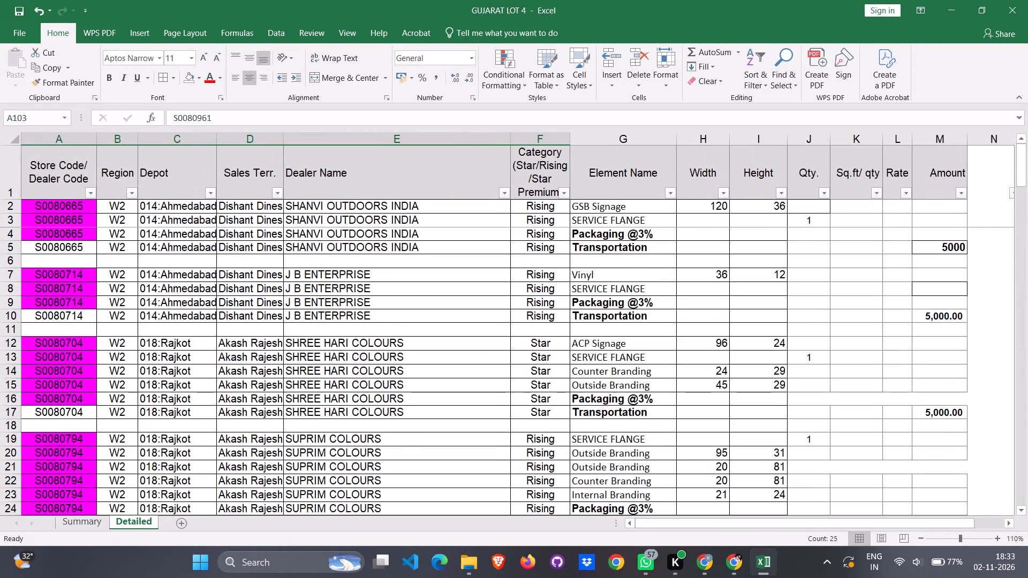
{"action": "scroll", "coordinate": [860, 443], "scroll_direction": "up", "scroll_amount": 5}
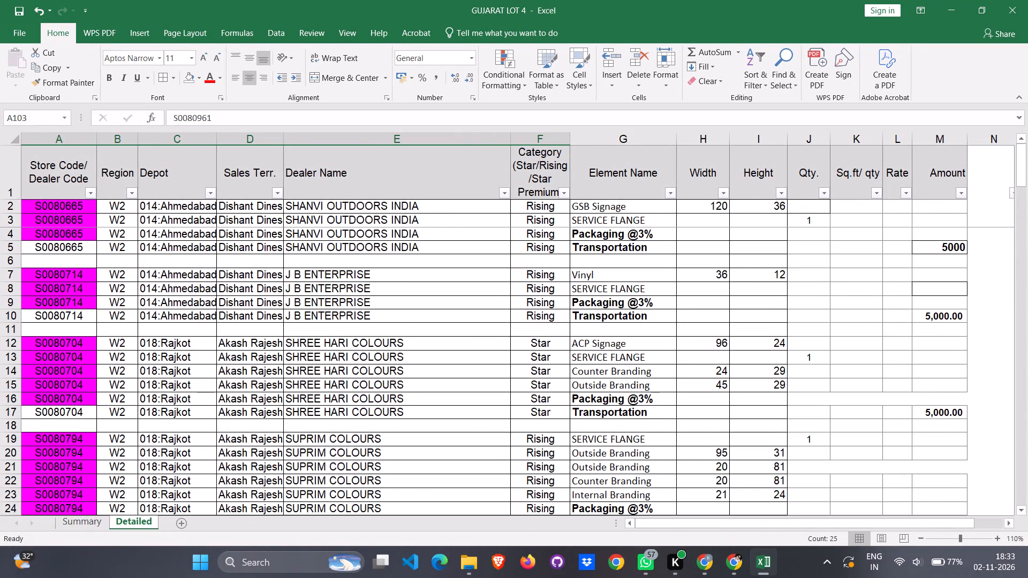
{"action": "left_click", "coordinate": [7, 248]}
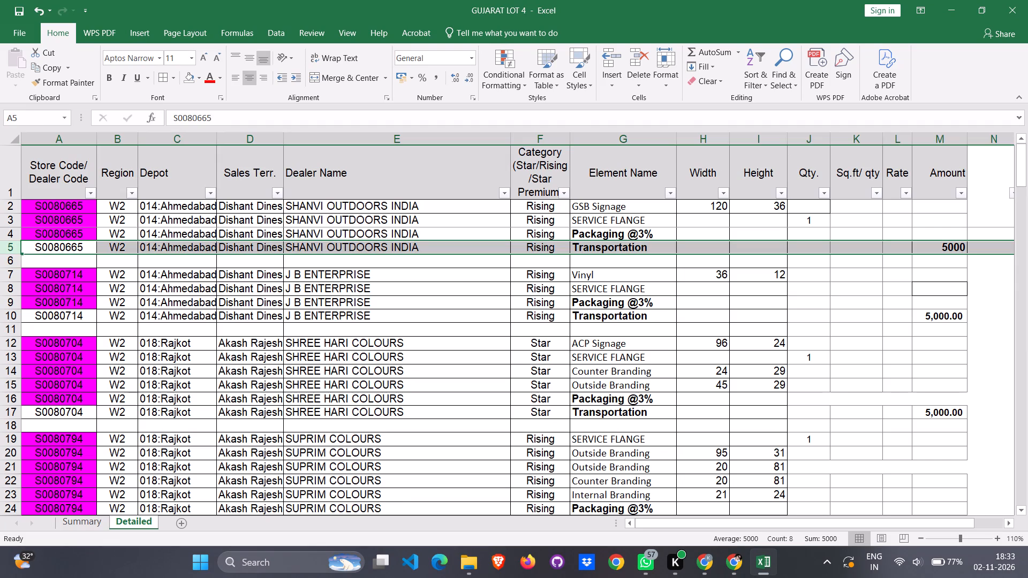
{"action": "scroll", "coordinate": [186, 314], "scroll_direction": "up", "scroll_amount": 3}
{"action": "left_click", "coordinate": [20, 315]}
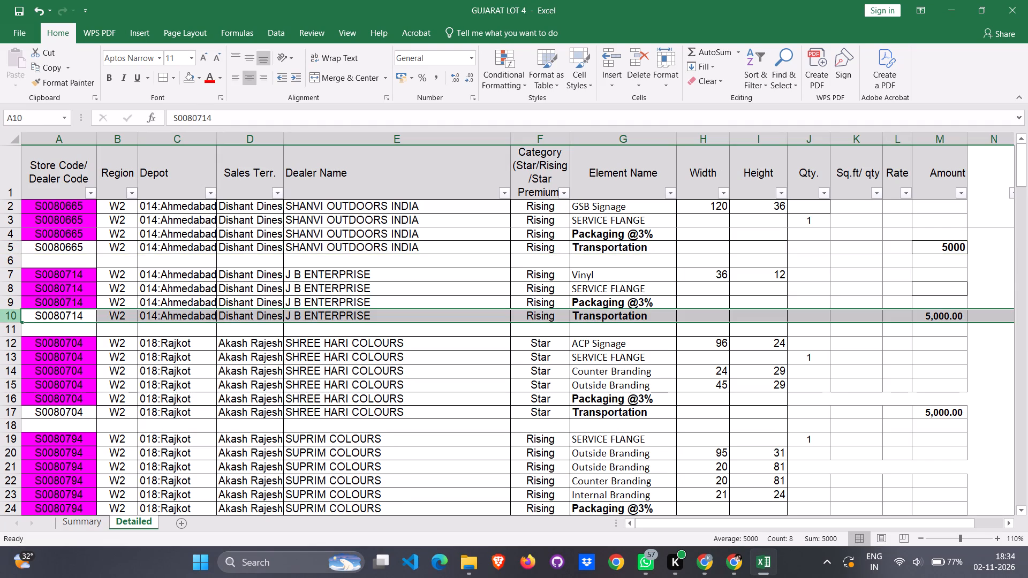
{"action": "scroll", "coordinate": [20, 315], "scroll_direction": "down", "scroll_amount": 6}
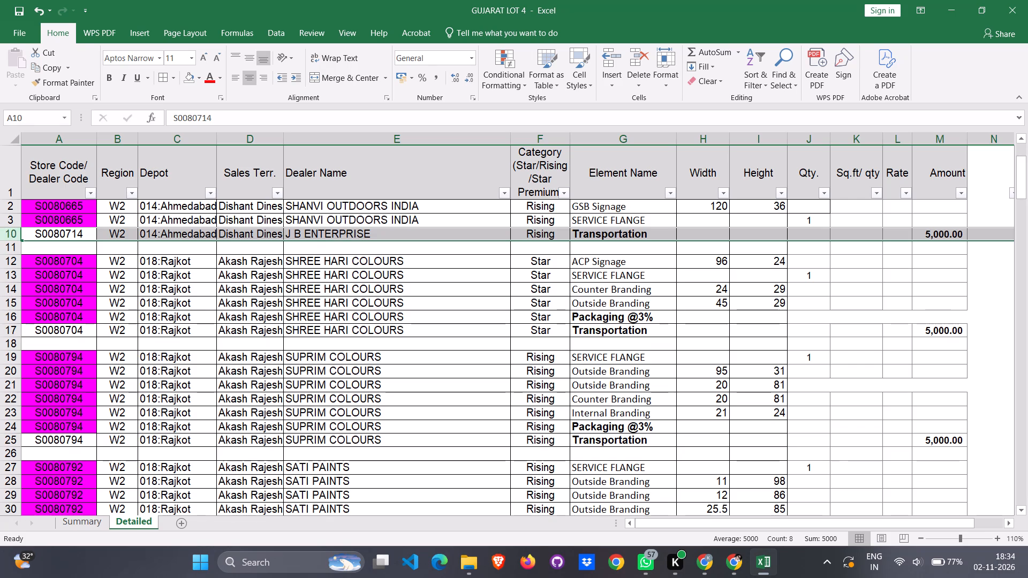
{"action": "left_click", "coordinate": [12, 329]}
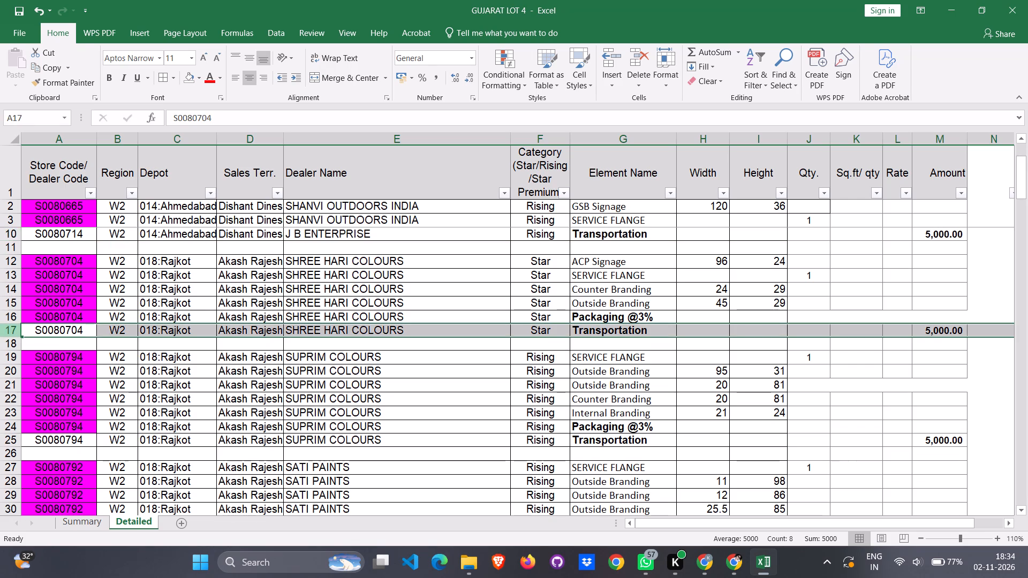
{"action": "scroll", "coordinate": [12, 329], "scroll_direction": "down", "scroll_amount": 7}
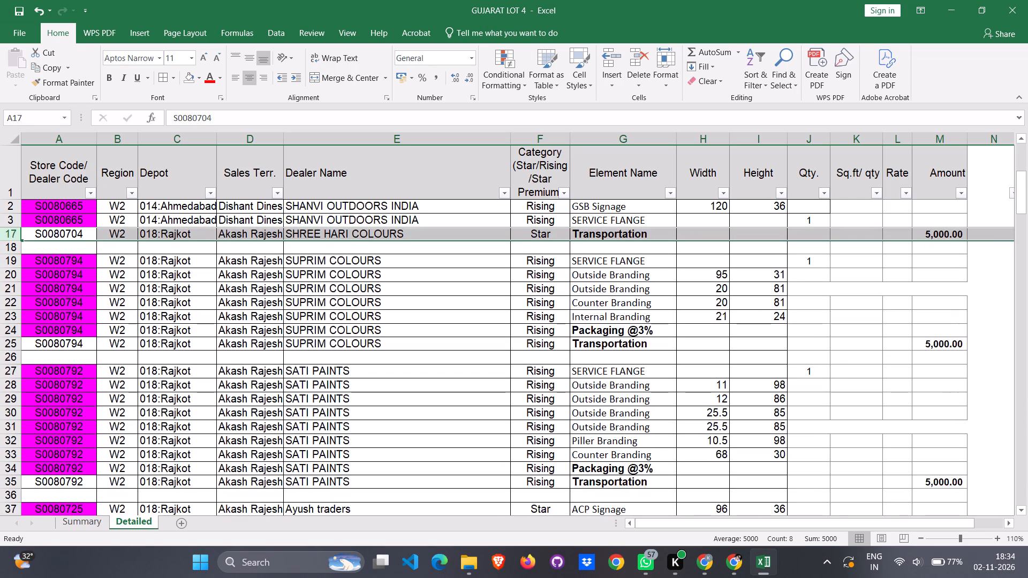
{"action": "left_click", "coordinate": [17, 343]}
{"action": "scroll", "coordinate": [17, 343], "scroll_direction": "down", "scroll_amount": 5}
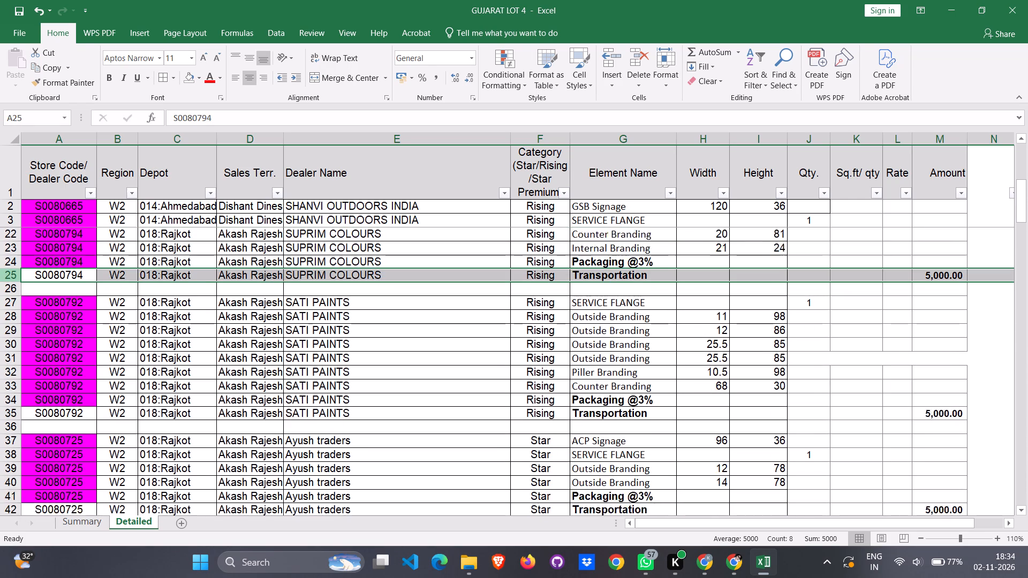
{"action": "scroll", "coordinate": [17, 343], "scroll_direction": "down", "scroll_amount": 2}
{"action": "left_click", "coordinate": [16, 386]}
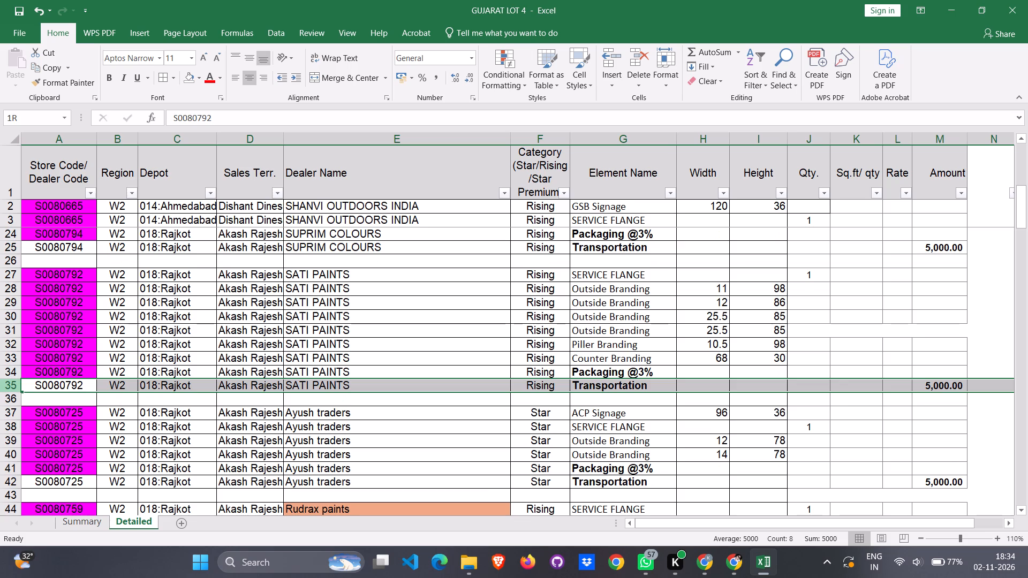
{"action": "scroll", "coordinate": [16, 385], "scroll_direction": "down", "scroll_amount": 9}
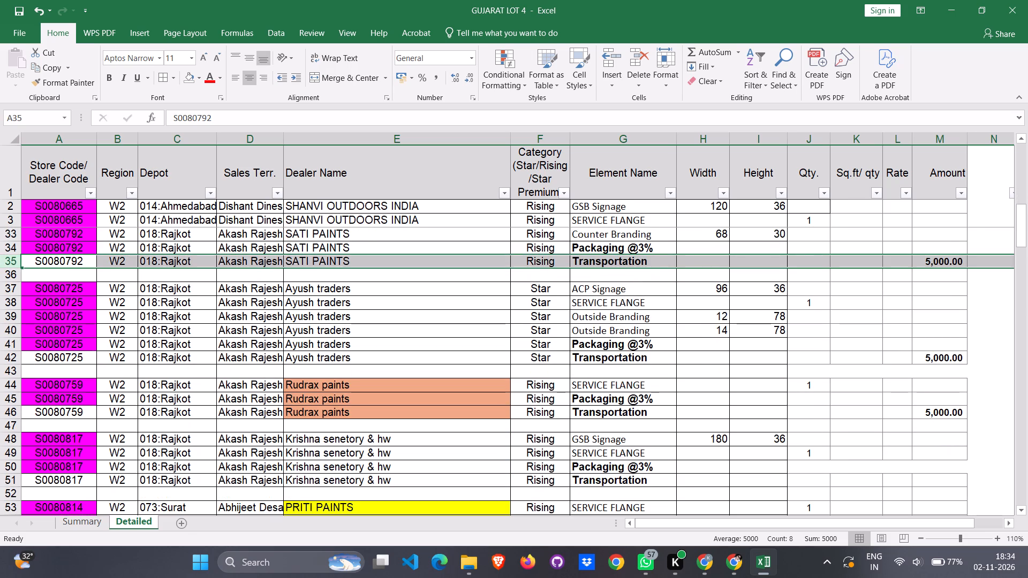
{"action": "left_click", "coordinate": [17, 360]}
{"action": "scroll", "coordinate": [17, 360], "scroll_direction": "down", "scroll_amount": 8}
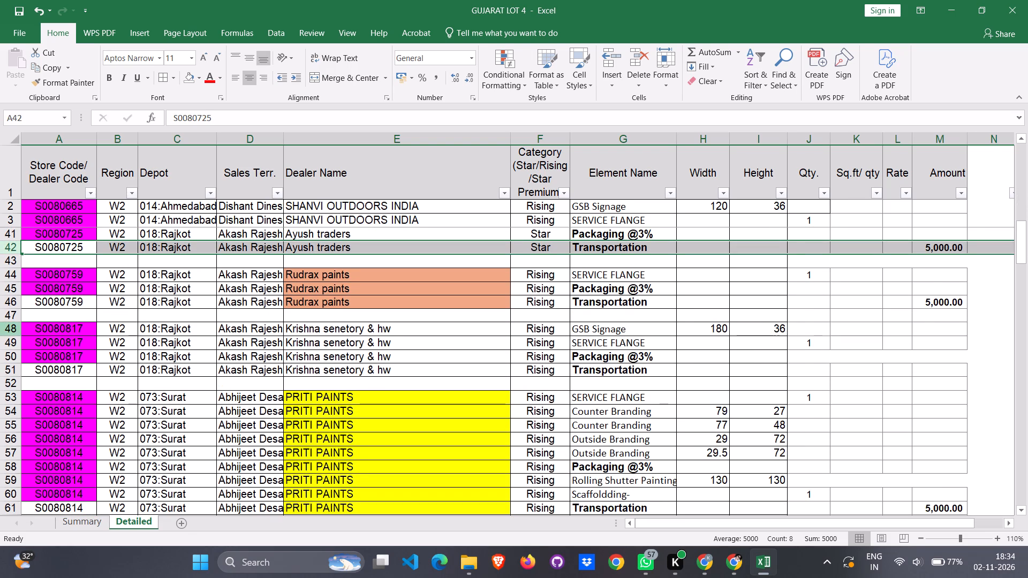
{"action": "left_click", "coordinate": [14, 304]}
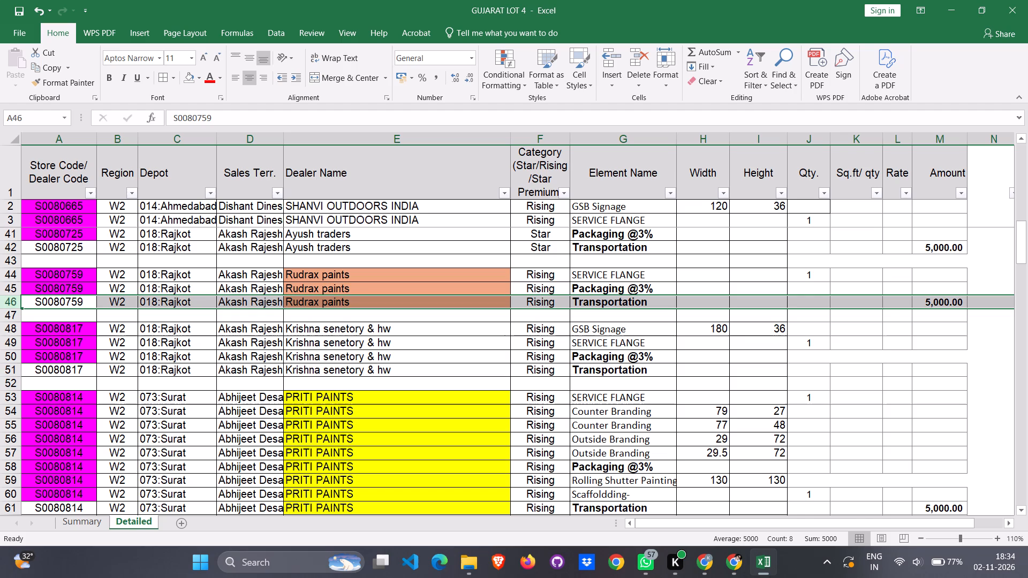
{"action": "scroll", "coordinate": [9, 308], "scroll_direction": "down", "scroll_amount": 6}
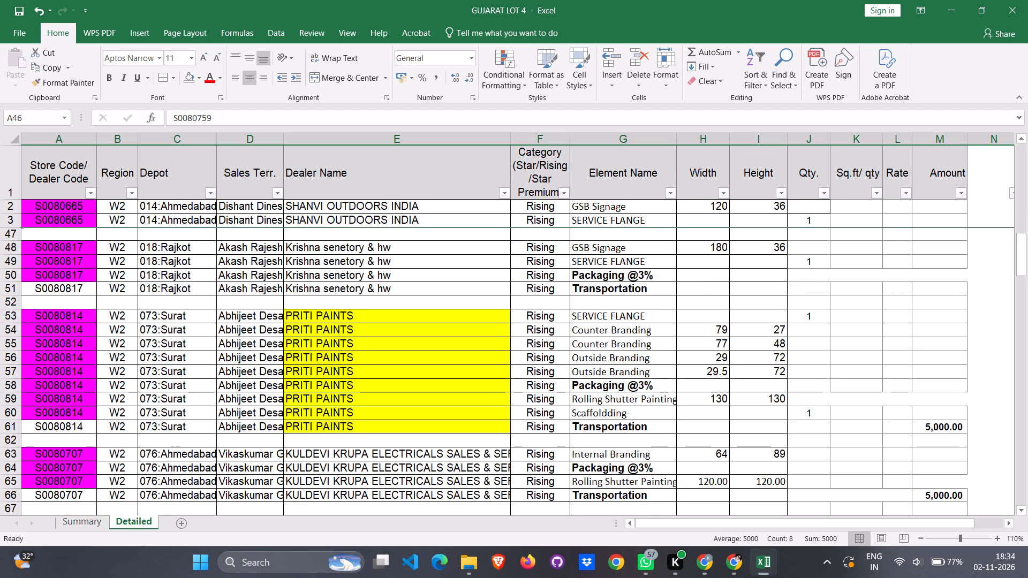
{"action": "scroll", "coordinate": [9, 308], "scroll_direction": "up", "scroll_amount": 3}
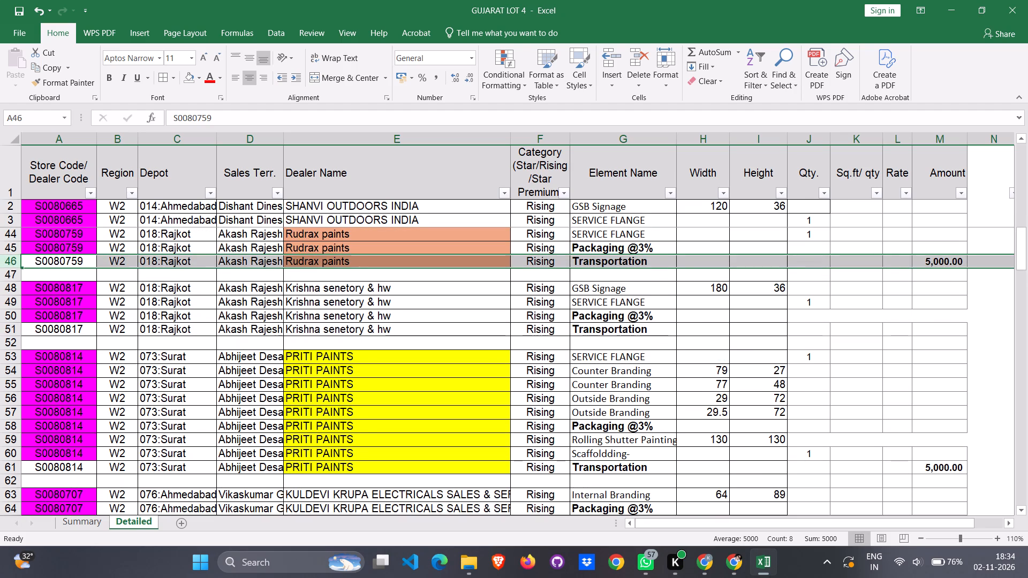
Enter the transportation amount 5000 for Krishna senetory & hw in M51, make it bold, and save the lot workbook.
{"action": "left_click", "coordinate": [17, 329]}
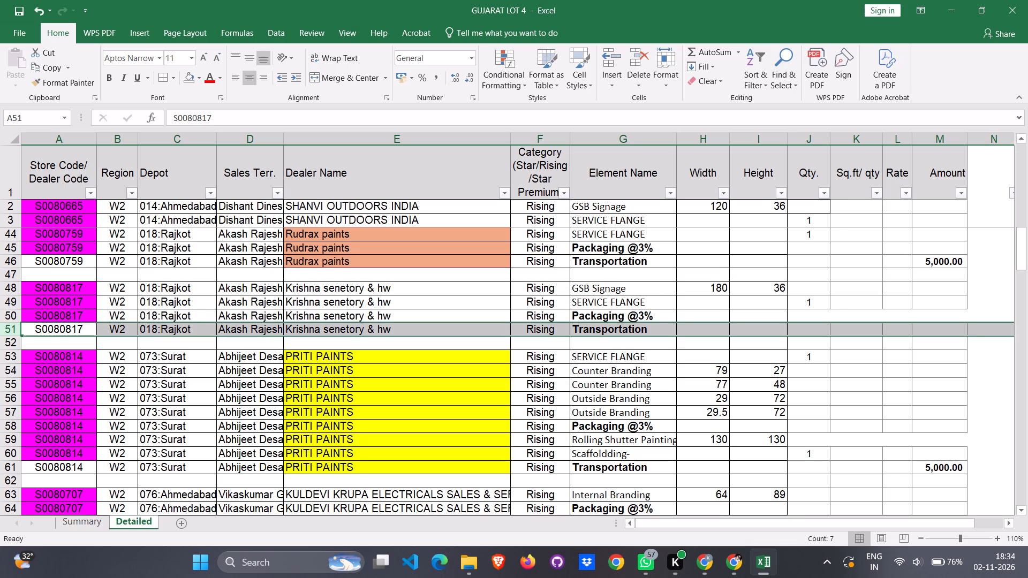
{"action": "left_click", "coordinate": [937, 328]}
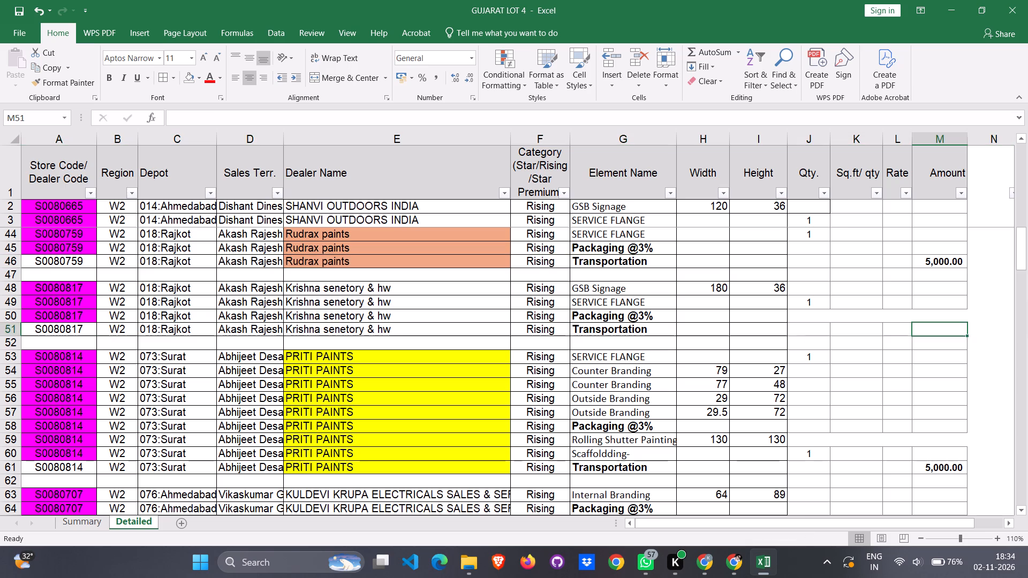
{"action": "type", "text": "5000"}
{"action": "key", "text": "Return"}
{"action": "key", "text": "Up"}
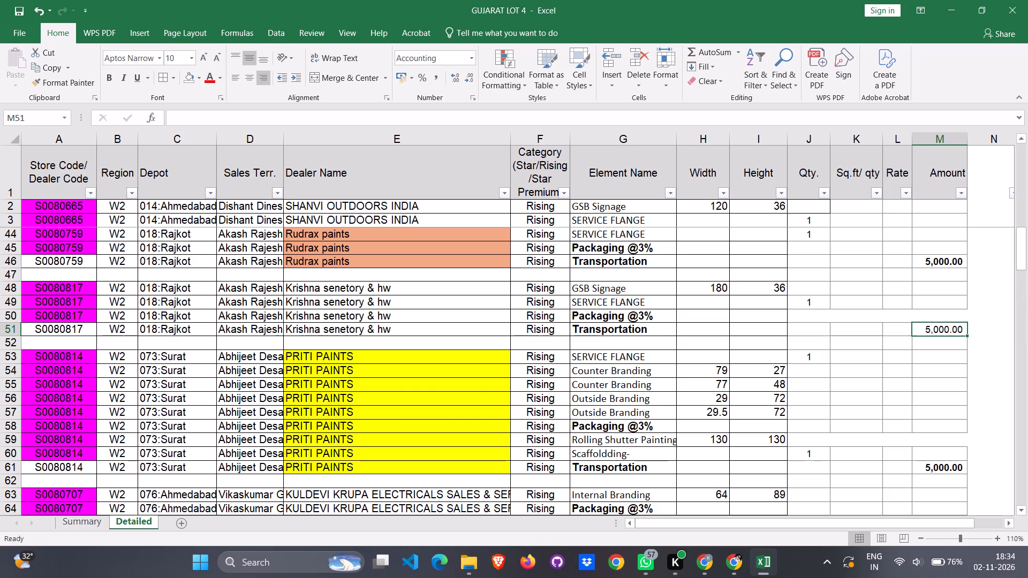
{"action": "left_click", "coordinate": [113, 74]}
{"action": "left_click", "coordinate": [16, 7]}
Check each dealer's Transportation row for its amount, from Rudrax paints in row 46 through BHAVANI TRADING in row 107.
{"action": "left_click", "coordinate": [17, 260]}
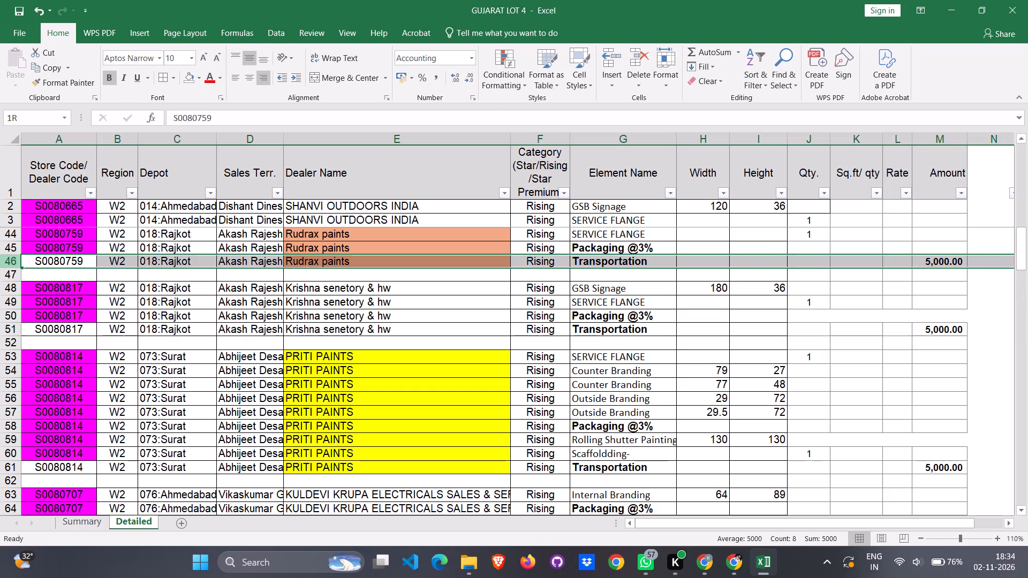
{"action": "left_click", "coordinate": [14, 330]}
{"action": "scroll", "coordinate": [338, 343], "scroll_direction": "down", "scroll_amount": 8}
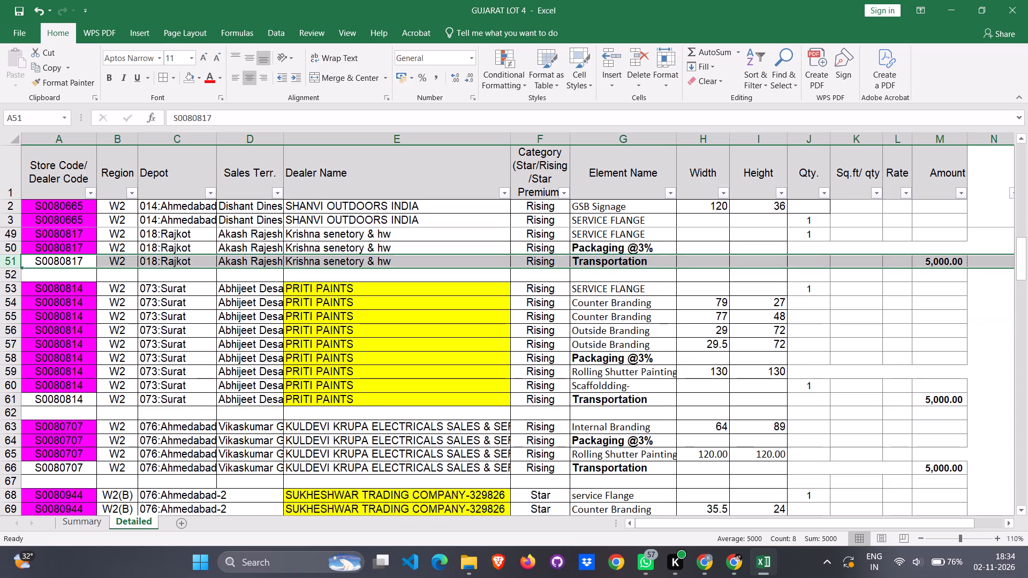
{"action": "scroll", "coordinate": [338, 343], "scroll_direction": "down", "scroll_amount": 3}
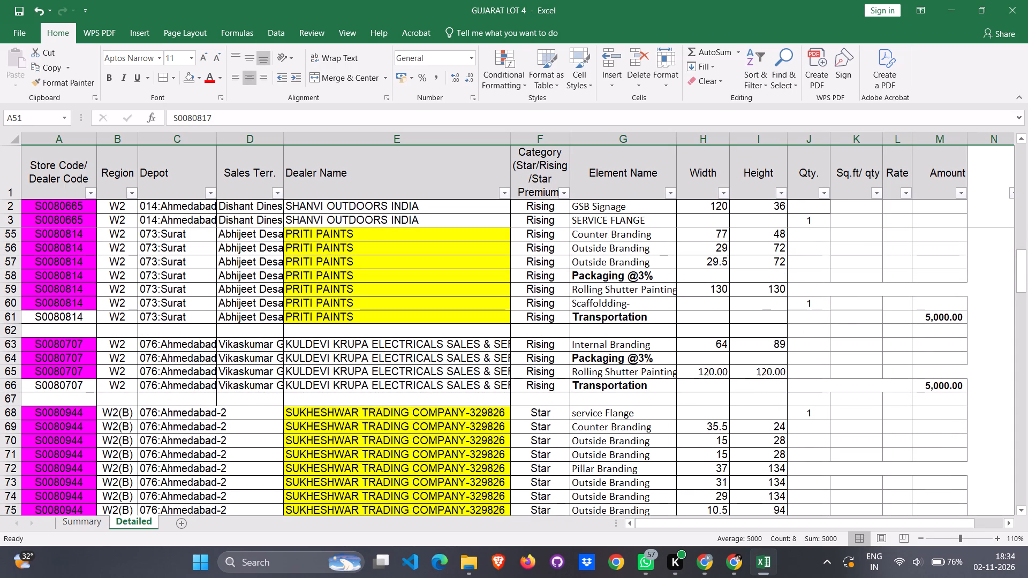
{"action": "left_click", "coordinate": [18, 317]}
{"action": "scroll", "coordinate": [215, 346], "scroll_direction": "down", "scroll_amount": 3}
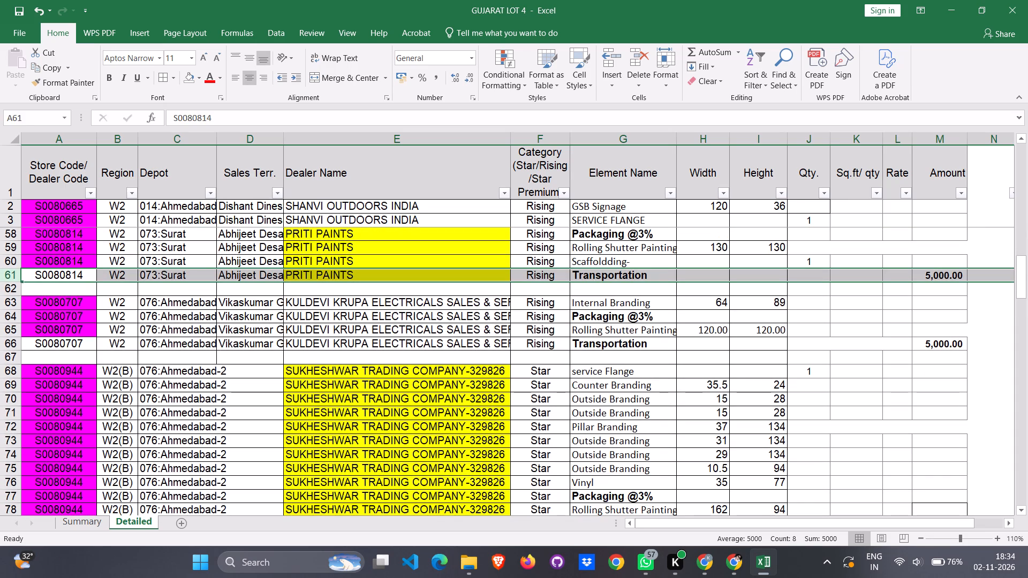
{"action": "left_click", "coordinate": [13, 345]}
{"action": "scroll", "coordinate": [107, 333], "scroll_direction": "down", "scroll_amount": 5}
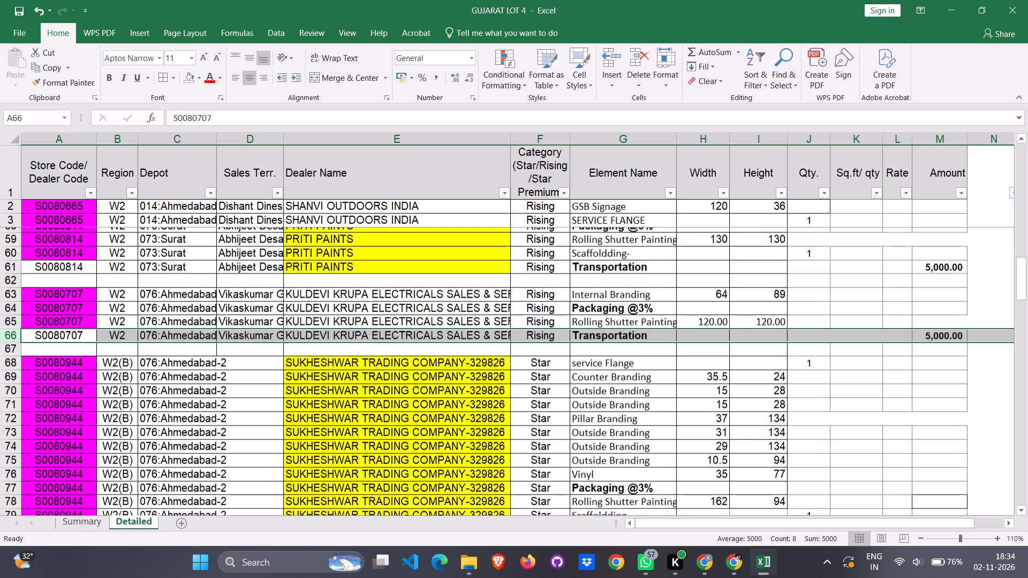
{"action": "scroll", "coordinate": [107, 333], "scroll_direction": "down", "scroll_amount": 6}
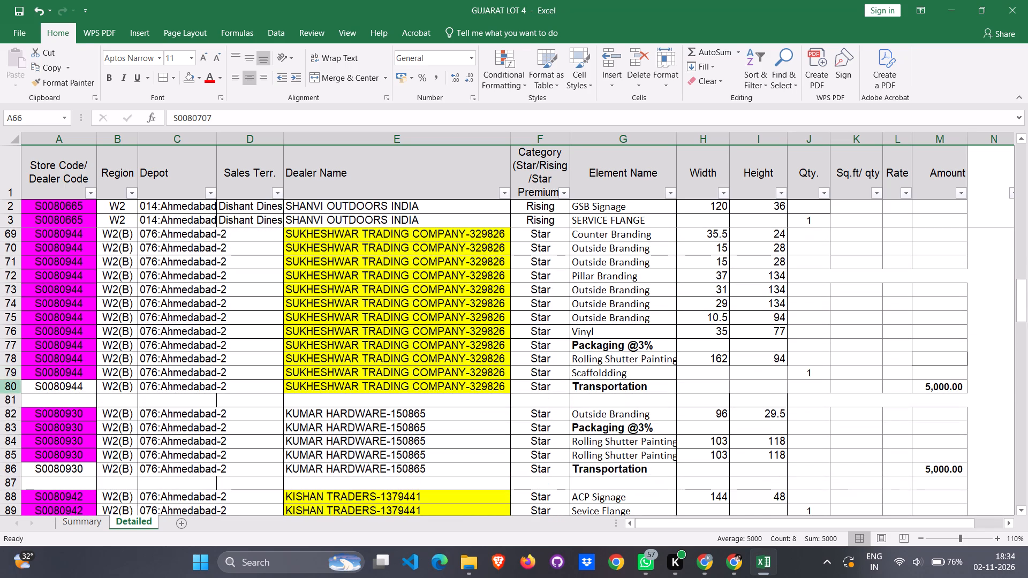
{"action": "left_click", "coordinate": [15, 387]}
{"action": "scroll", "coordinate": [104, 366], "scroll_direction": "down", "scroll_amount": 8}
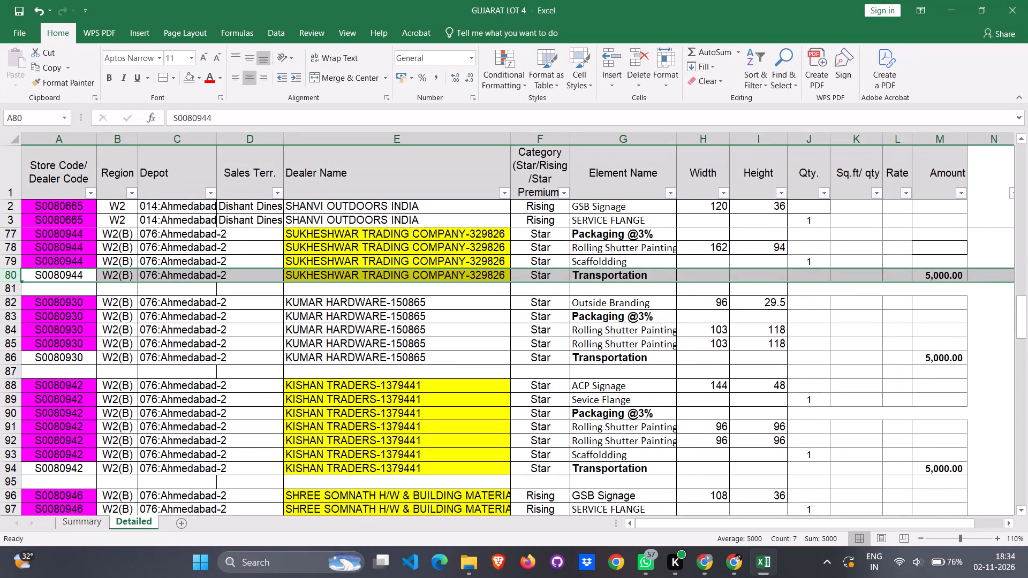
{"action": "left_click", "coordinate": [15, 359]}
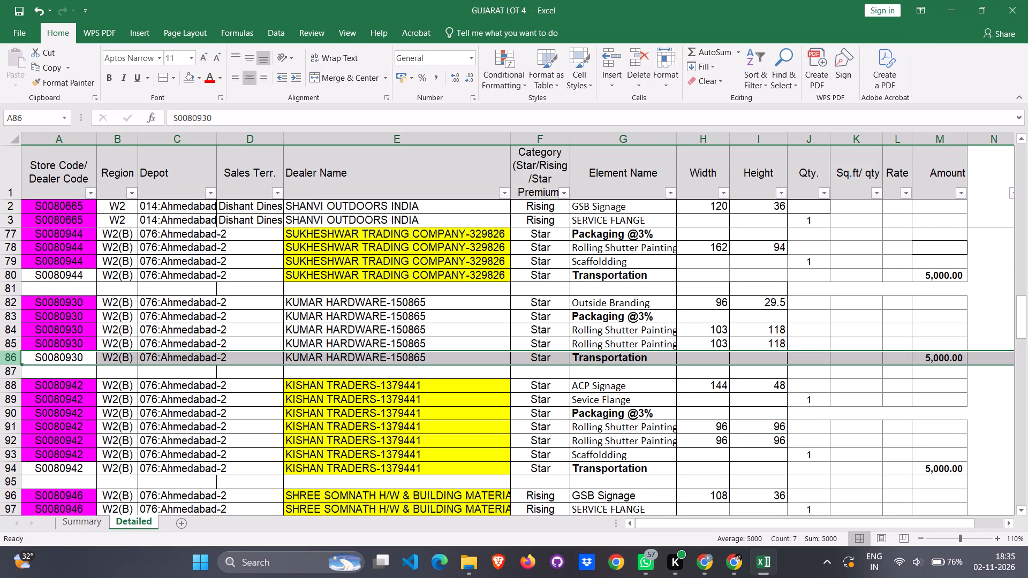
{"action": "scroll", "coordinate": [15, 359], "scroll_direction": "down", "scroll_amount": 9}
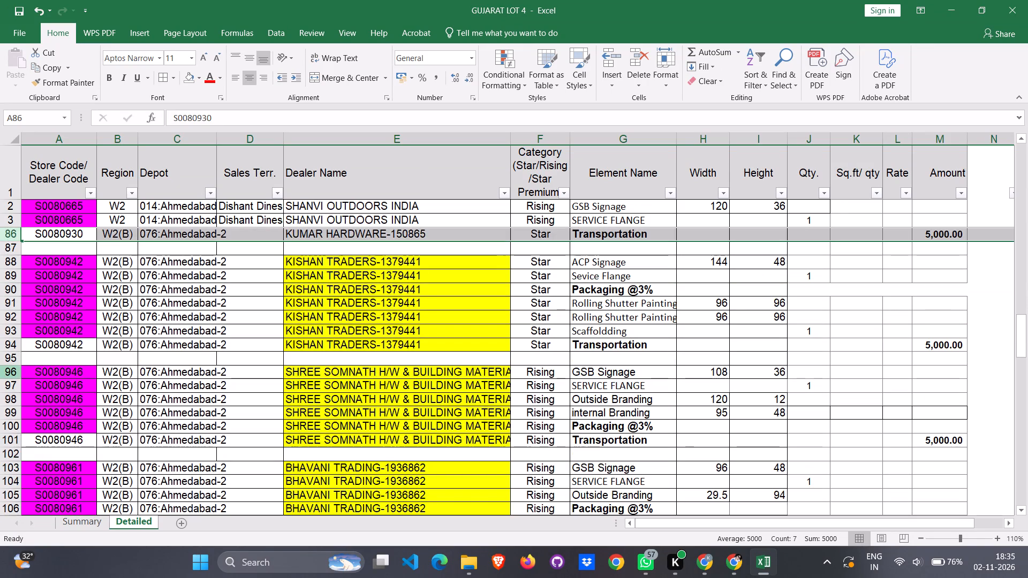
{"action": "left_click", "coordinate": [13, 346]}
{"action": "scroll", "coordinate": [31, 345], "scroll_direction": "down", "scroll_amount": 7}
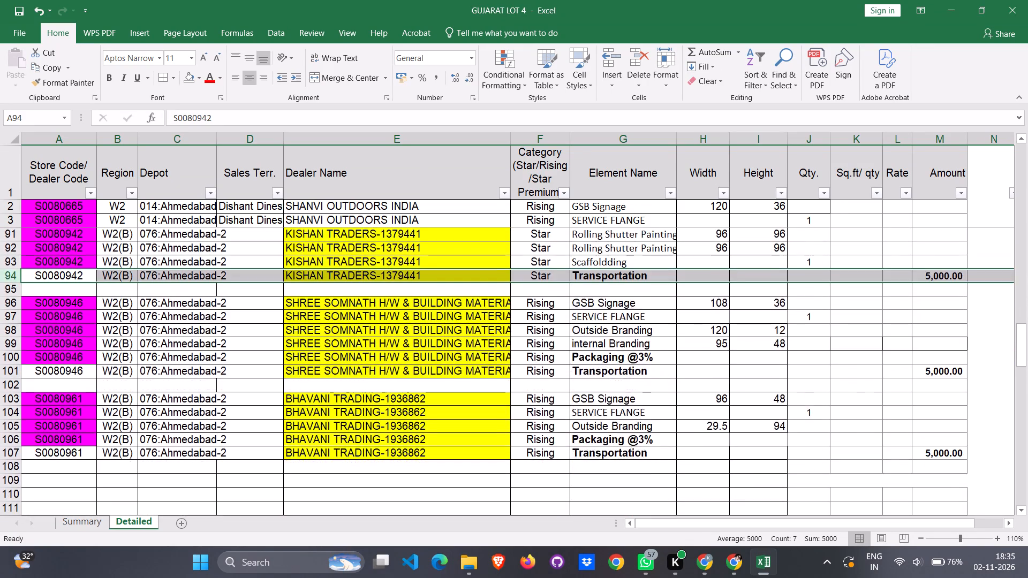
{"action": "scroll", "coordinate": [31, 345], "scroll_direction": "down", "scroll_amount": 2}
{"action": "left_click", "coordinate": [21, 316]}
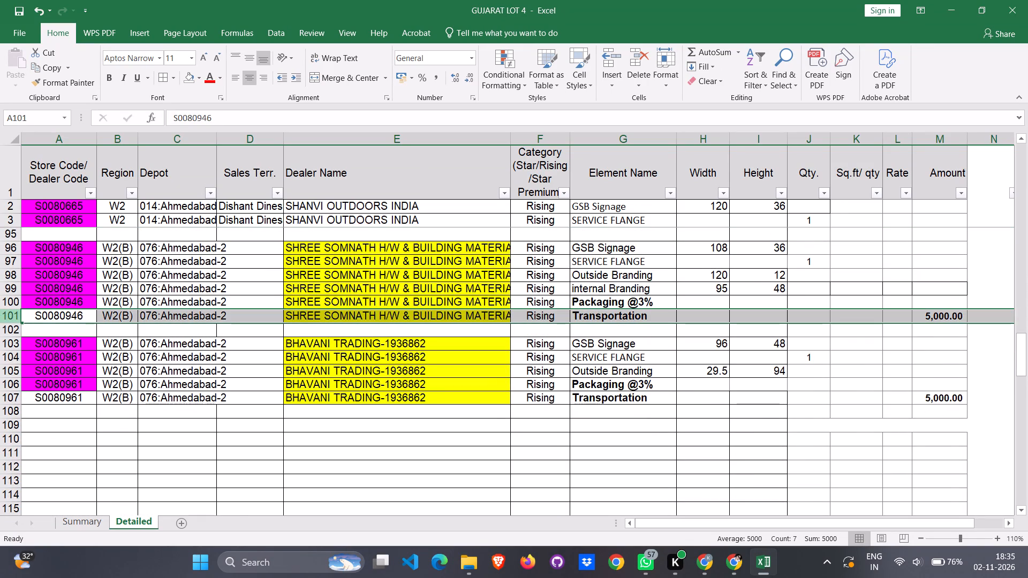
{"action": "left_click", "coordinate": [14, 398]}
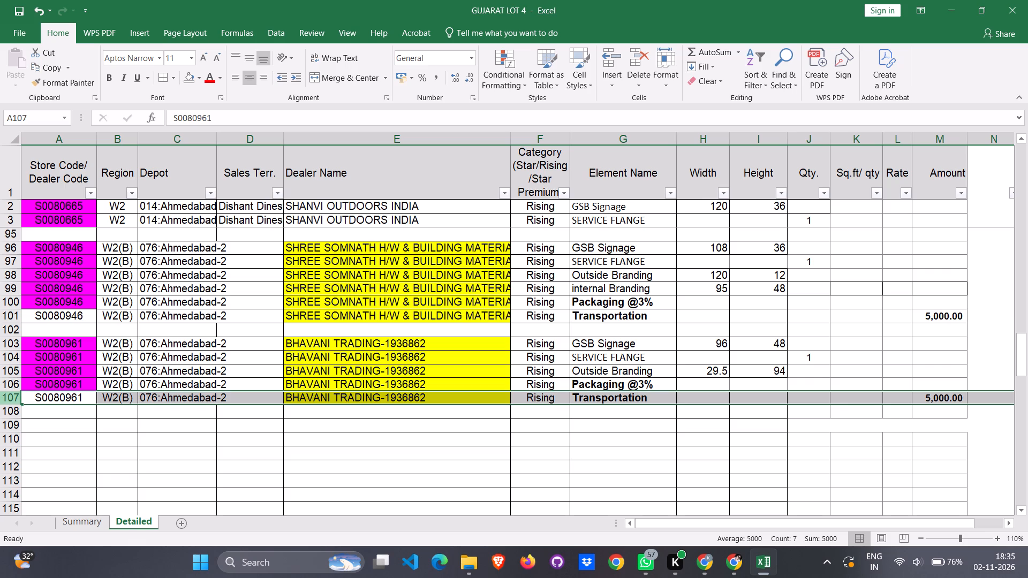
Remove the fill colour from the dealer names in E39:E107 of the Detailed sheet and save the lot workbook.
{"action": "key", "text": "Right"}
{"action": "key", "text": "Right"}
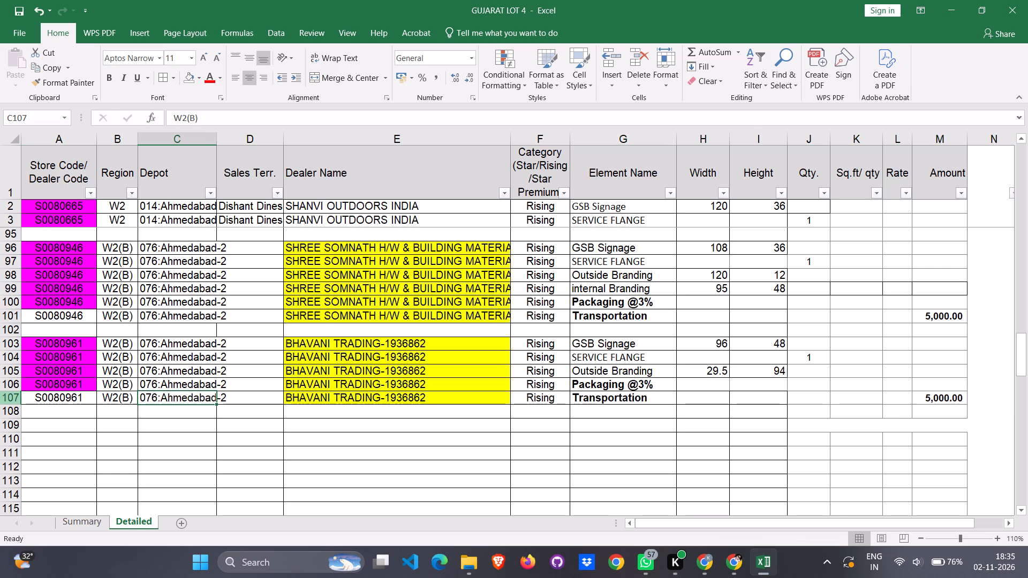
{"action": "key", "text": "Right"}
{"action": "key", "text": "Right"}
{"action": "key", "text": "shift+Up"}
{"action": "key", "text": "shift+Up"}
{"action": "key", "text": "shift+Up"}
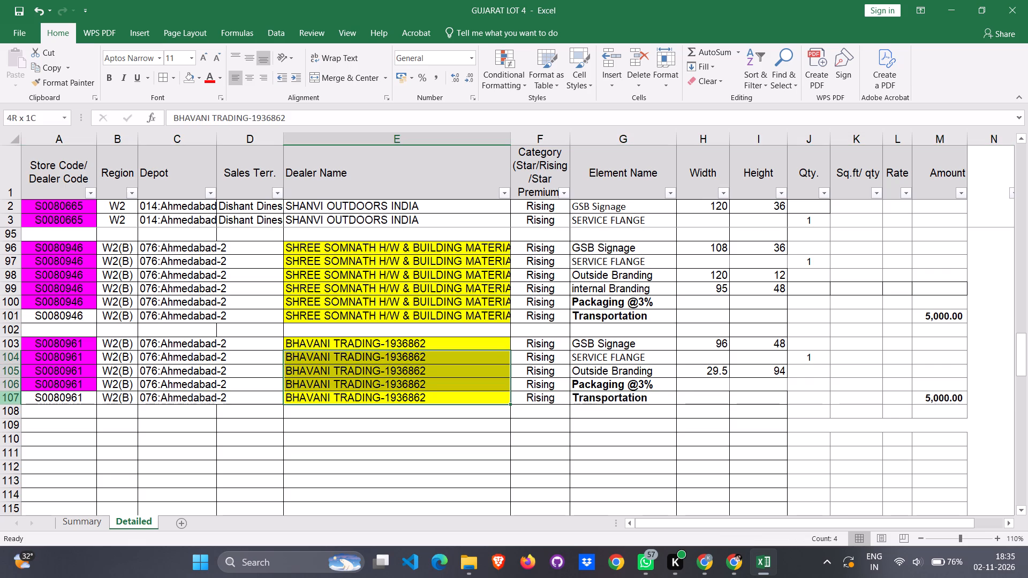
{"action": "key", "text": "shift+Up"}
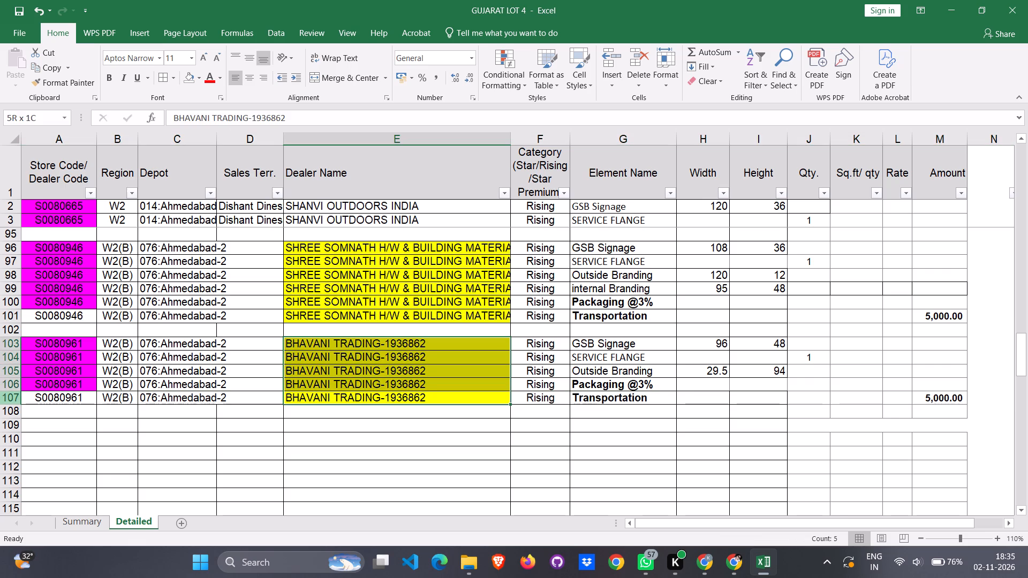
{"action": "key", "text": "shift+Up"}
{"action": "key", "text": "shift+Up"}
{"action": "key", "text": "shift+Up"}
{"action": "key", "text": "shift+Up"}
{"action": "key", "text": "shift+Up"}
{"action": "key", "text": "shift+Up"}
{"action": "key", "text": "shift+Up"}
{"action": "key", "text": "shift+Up"}
{"action": "key", "text": "shift+Up"}
{"action": "key", "text": "shift+Up"}
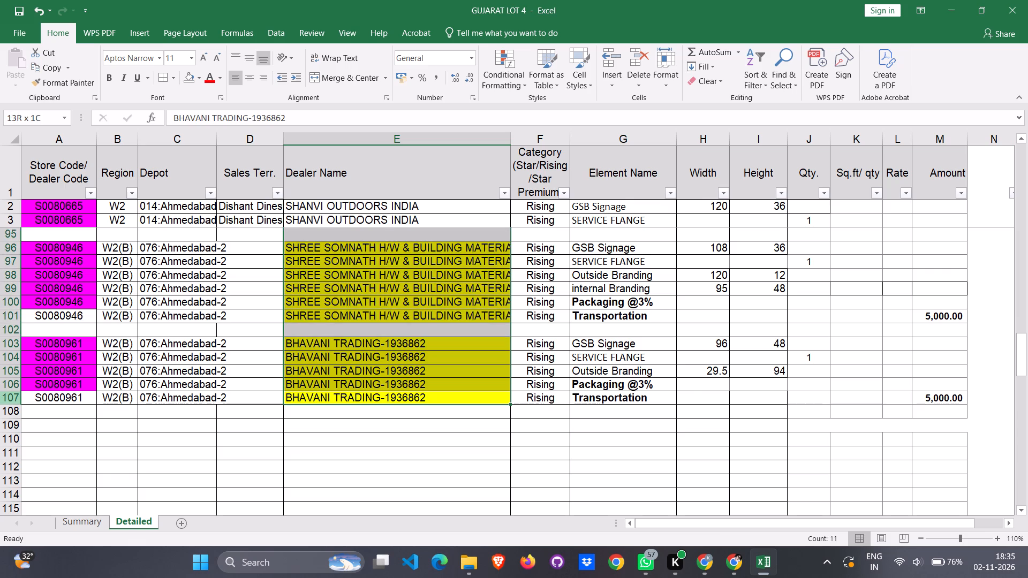
{"action": "key", "text": "shift+Up"}
{"action": "key", "text": "shift+Up"}
{"action": "key", "text": "shift+Up"}
{"action": "key", "text": "shift+Up"}
{"action": "key", "text": "shift+Up"}
{"action": "key", "text": "shift+Up"}
{"action": "key", "text": "shift+Up"}
{"action": "key", "text": "shift+Up"}
{"action": "key", "text": "shift+Up"}
{"action": "key", "text": "shift+Up"}
{"action": "key", "text": "shift+Up"}
{"action": "key", "text": "shift+Up"}
{"action": "key", "text": "shift+Up"}
{"action": "key", "text": "shift+Up"}
{"action": "key", "text": "shift+Up"}
{"action": "key", "text": "shift+Up"}
{"action": "key", "text": "shift+Up"}
{"action": "key", "text": "shift+Up"}
{"action": "key", "text": "shift+Up"}
{"action": "key", "text": "shift+Up"}
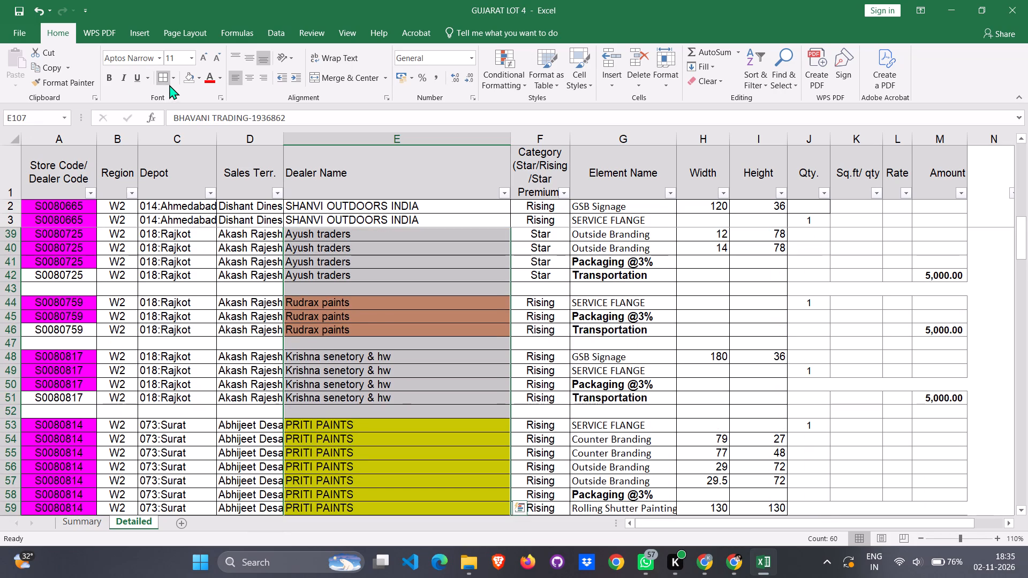
{"action": "left_click", "coordinate": [174, 79]}
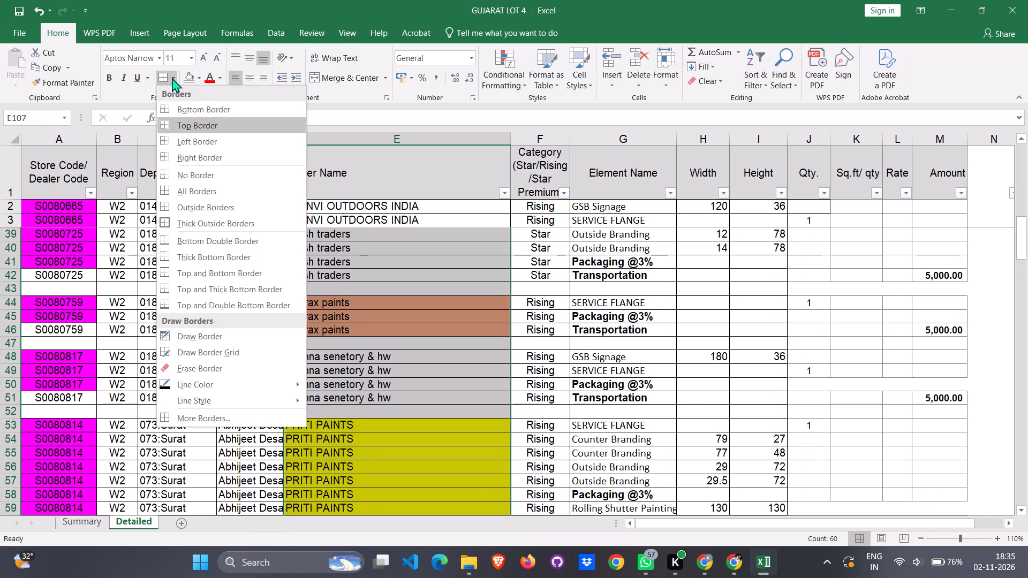
{"action": "left_click", "coordinate": [200, 78]}
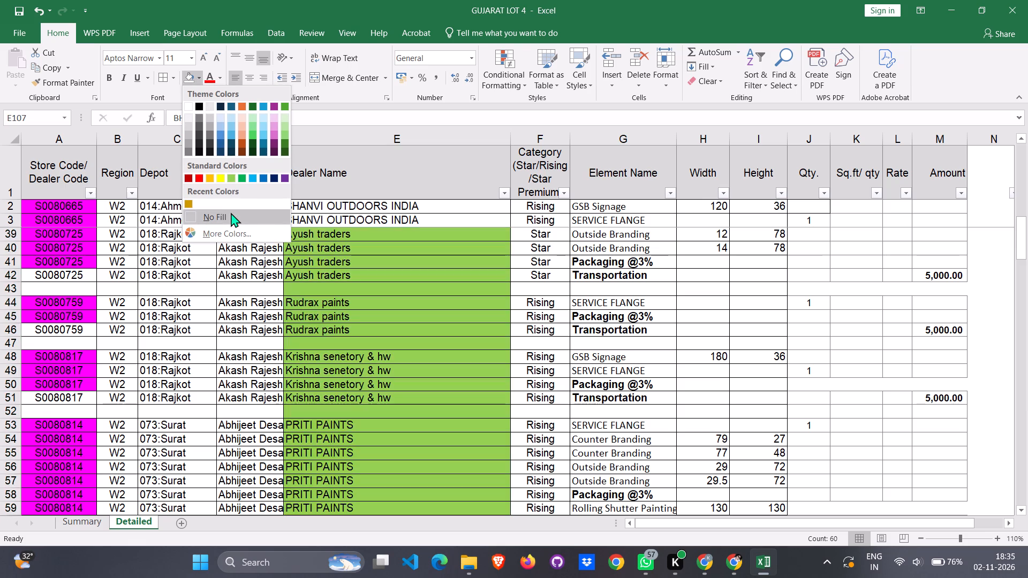
{"action": "left_click", "coordinate": [231, 212]}
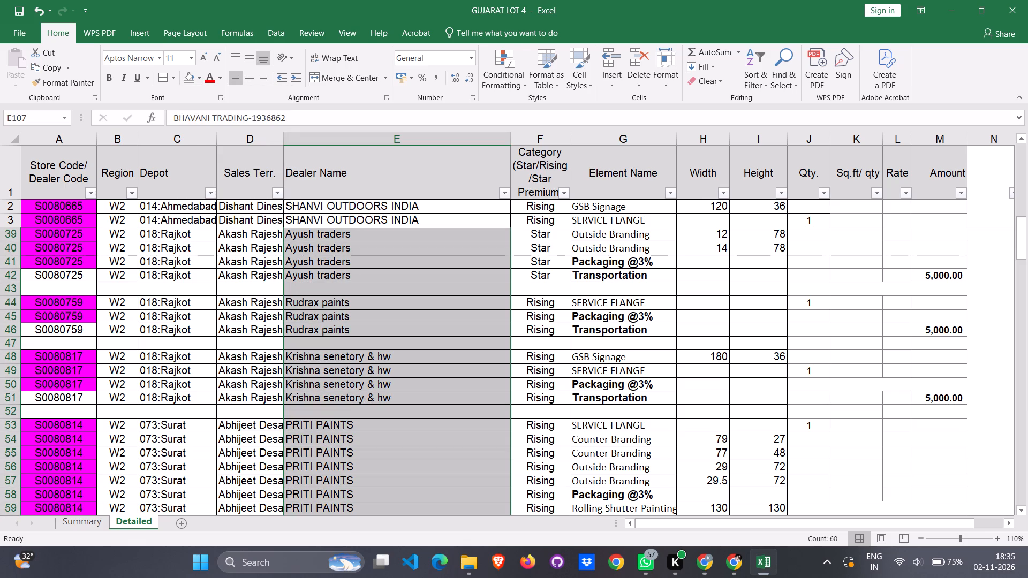
{"action": "key", "text": "ctrl+s"}
{"action": "left_click", "coordinate": [15, 9]}
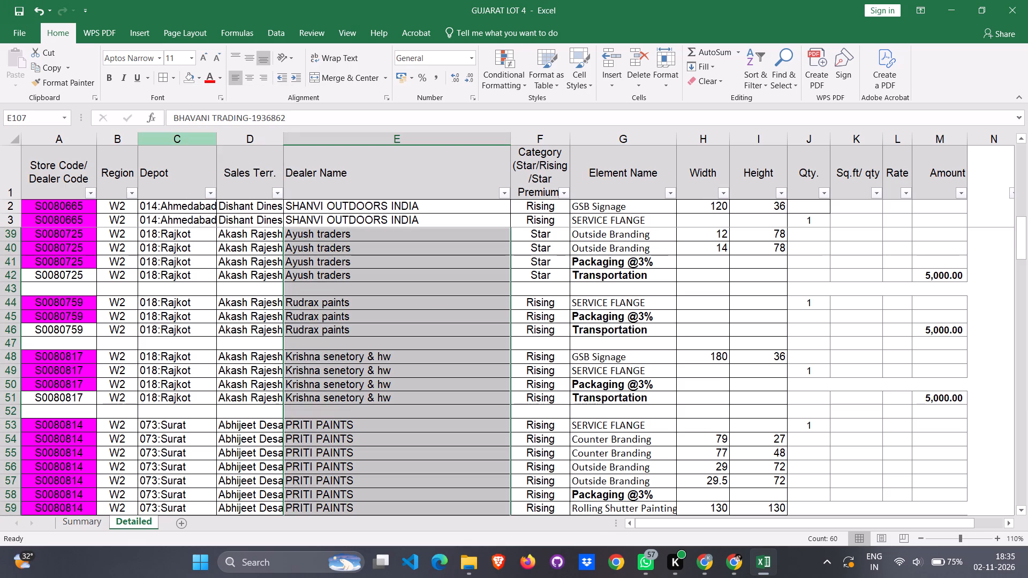
{"action": "left_click", "coordinate": [462, 376]}
{"action": "scroll", "coordinate": [422, 307], "scroll_direction": "up", "scroll_amount": 15}
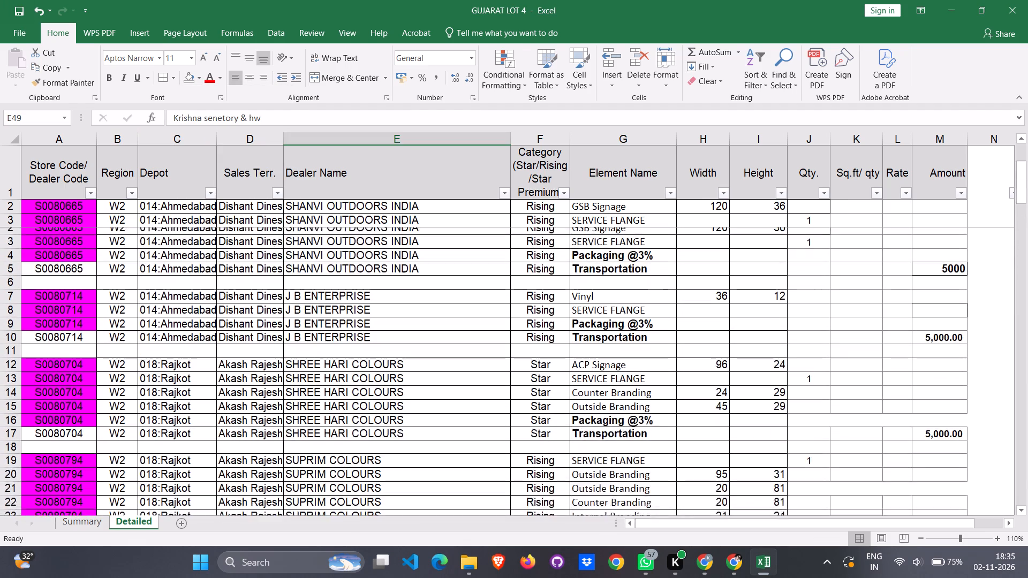
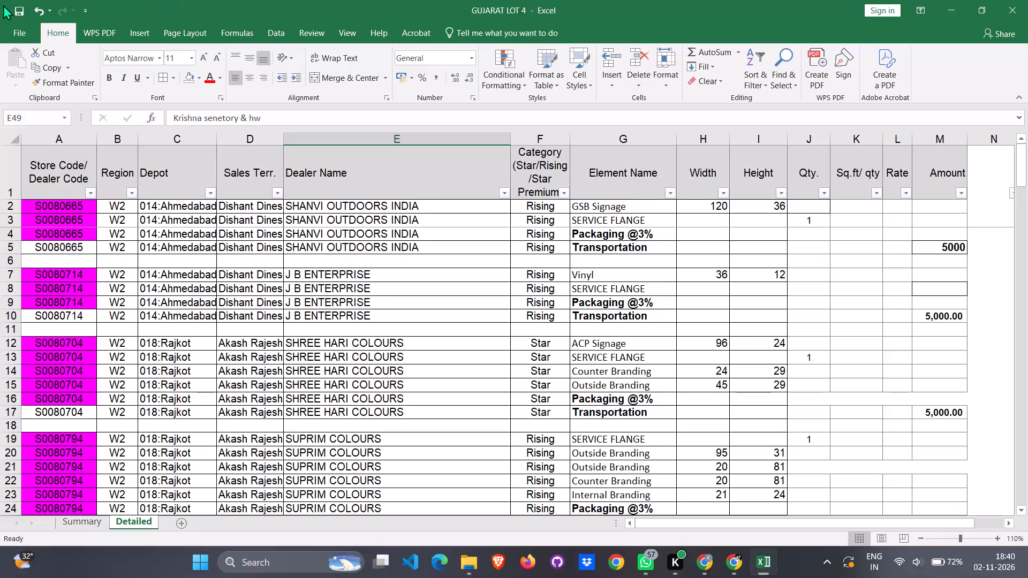
Save the GUJARAT LOT 4 workbook again with the Detailed sheet's current contents.
{"action": "double_click", "coordinate": [13, 10]}
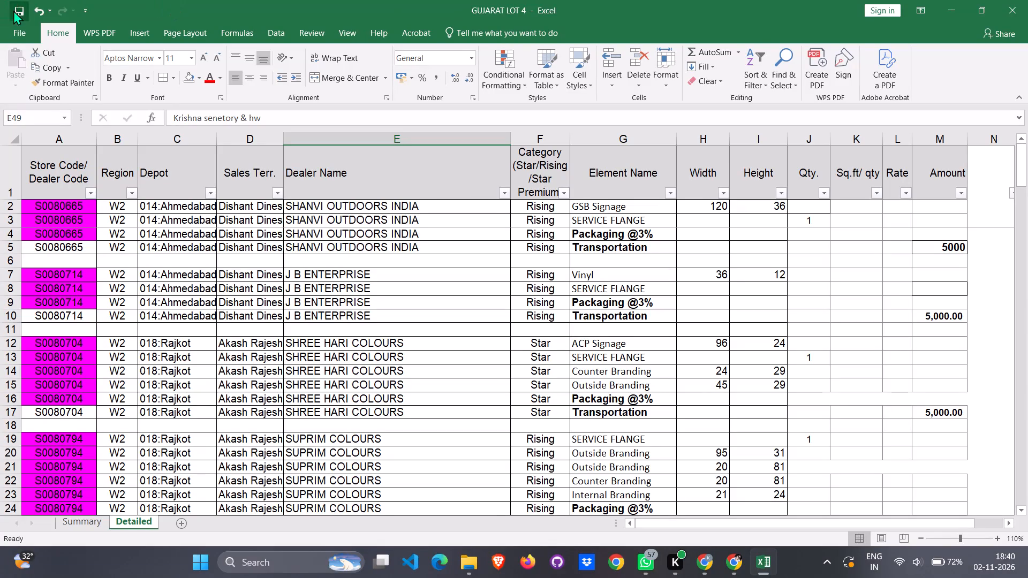
{"action": "triple_click", "coordinate": [16, 11]}
{"action": "double_click", "coordinate": [16, 11]}
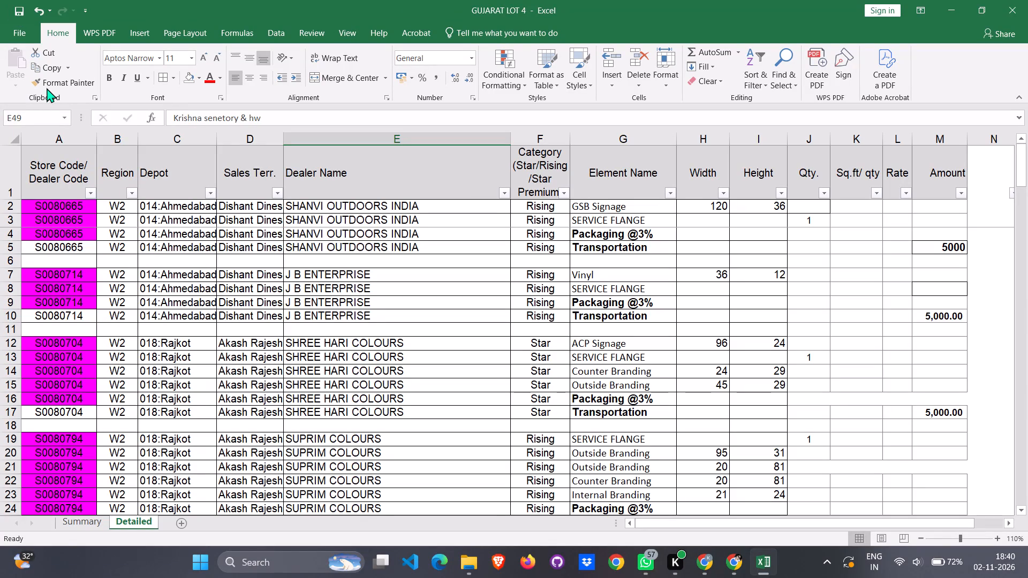
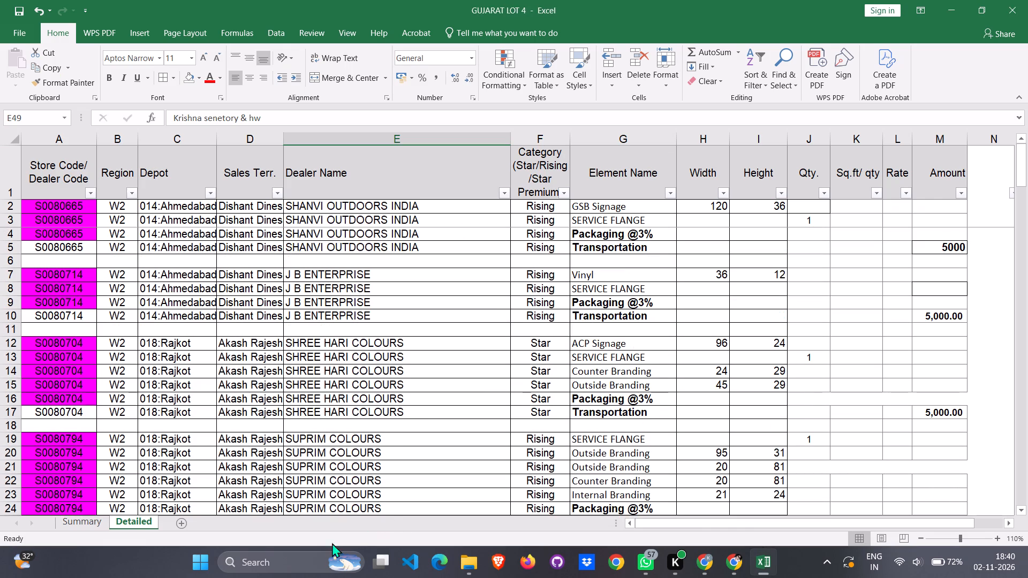
Open the Summary sheet of the GUJARAT LOT 4 workbook to view its dealer list.
{"action": "left_click", "coordinate": [71, 526]}
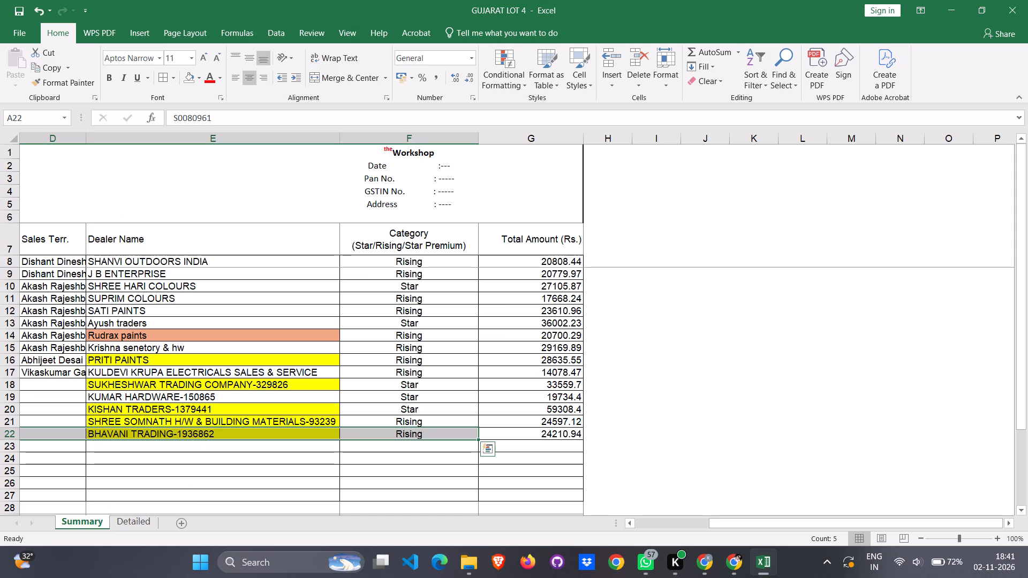
Check the Detailed sheet's dealer blocks down to BHAVANI TRADING for missing cell borders, briefly viewing the Summary sheet along the way.
{"action": "left_click", "coordinate": [132, 523]}
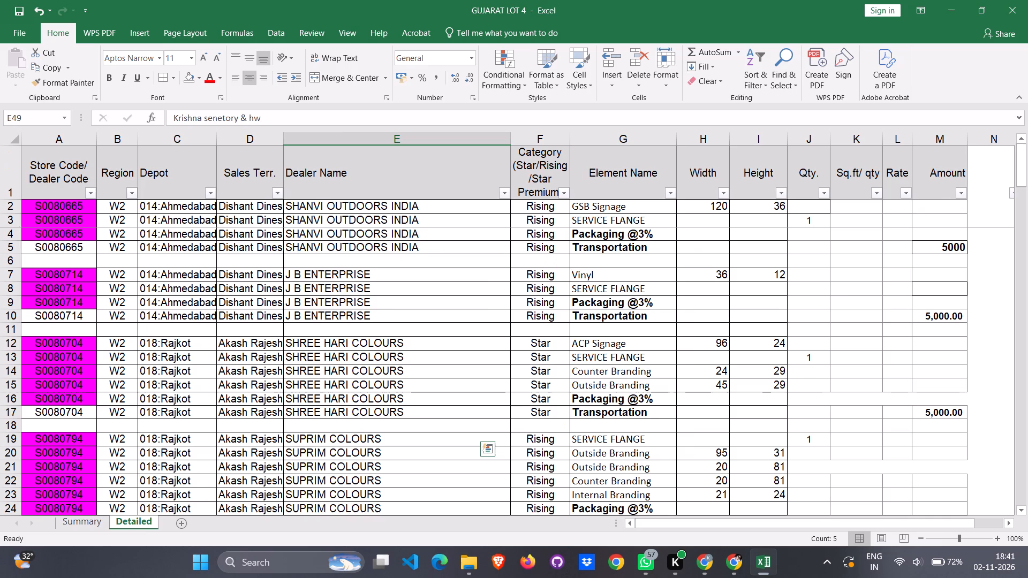
{"action": "scroll", "coordinate": [396, 404], "scroll_direction": "down", "scroll_amount": 19}
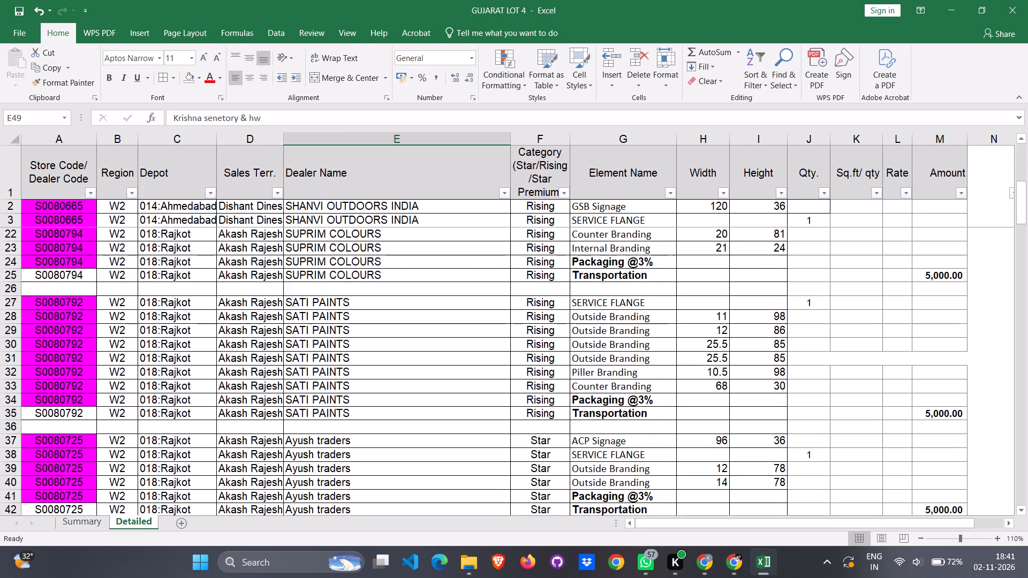
{"action": "scroll", "coordinate": [396, 404], "scroll_direction": "down", "scroll_amount": 17}
{"action": "scroll", "coordinate": [396, 404], "scroll_direction": "down", "scroll_amount": 4}
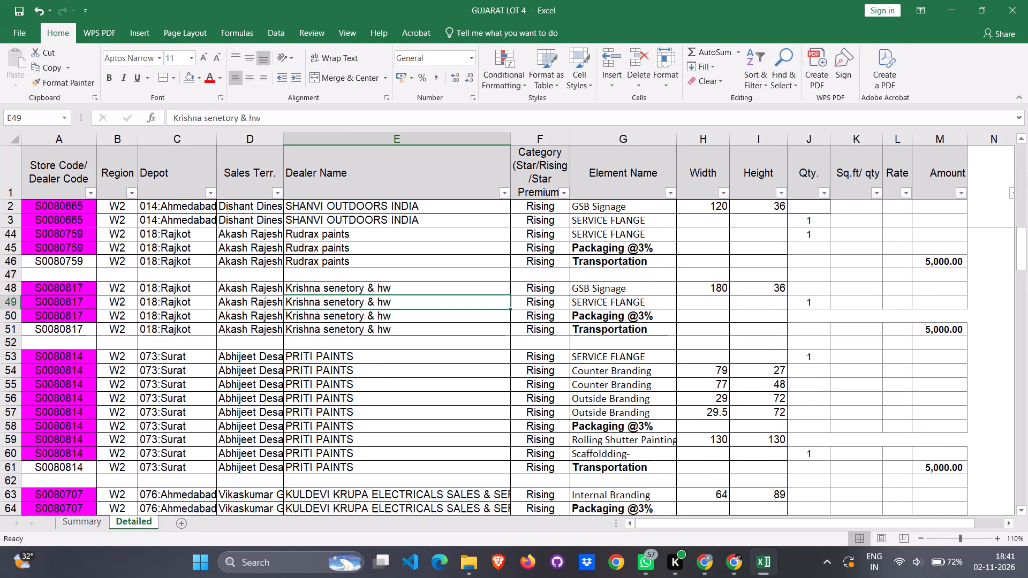
{"action": "scroll", "coordinate": [396, 404], "scroll_direction": "down", "scroll_amount": 16}
{"action": "scroll", "coordinate": [396, 404], "scroll_direction": "down", "scroll_amount": 8}
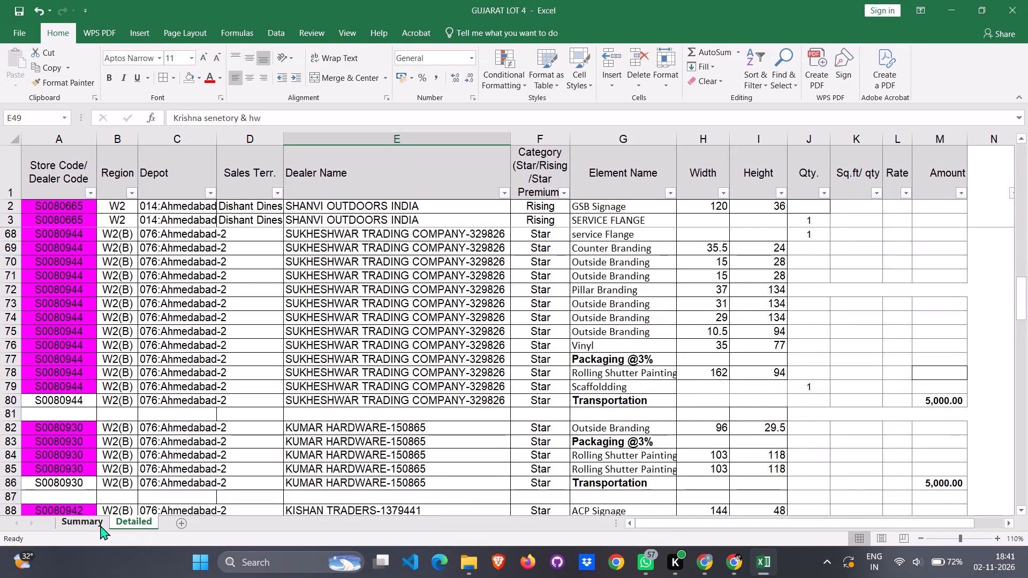
{"action": "left_click", "coordinate": [70, 523]}
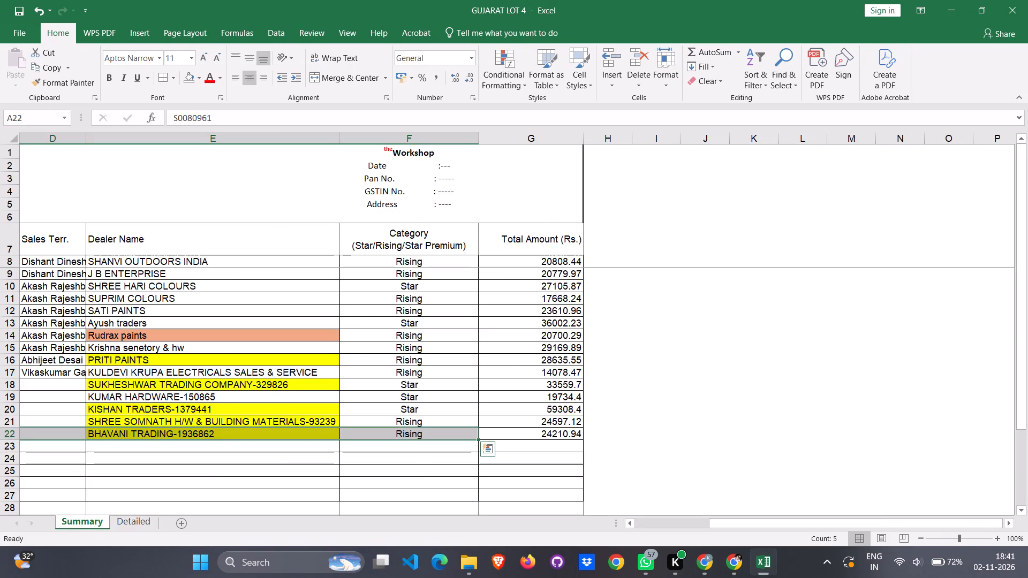
{"action": "left_click", "coordinate": [133, 522]}
{"action": "scroll", "coordinate": [437, 370], "scroll_direction": "down", "scroll_amount": 14}
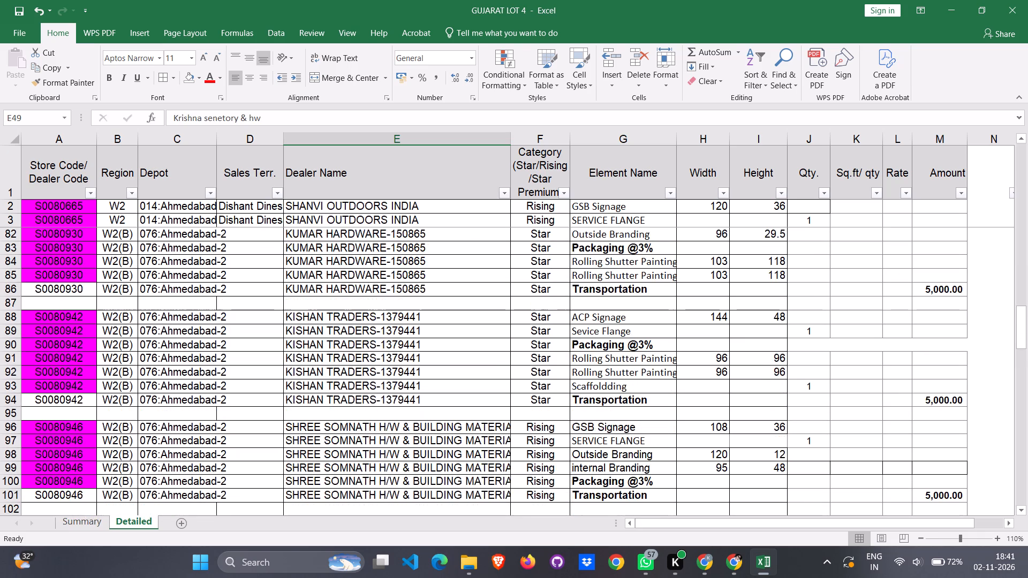
{"action": "scroll", "coordinate": [437, 370], "scroll_direction": "down", "scroll_amount": 10}
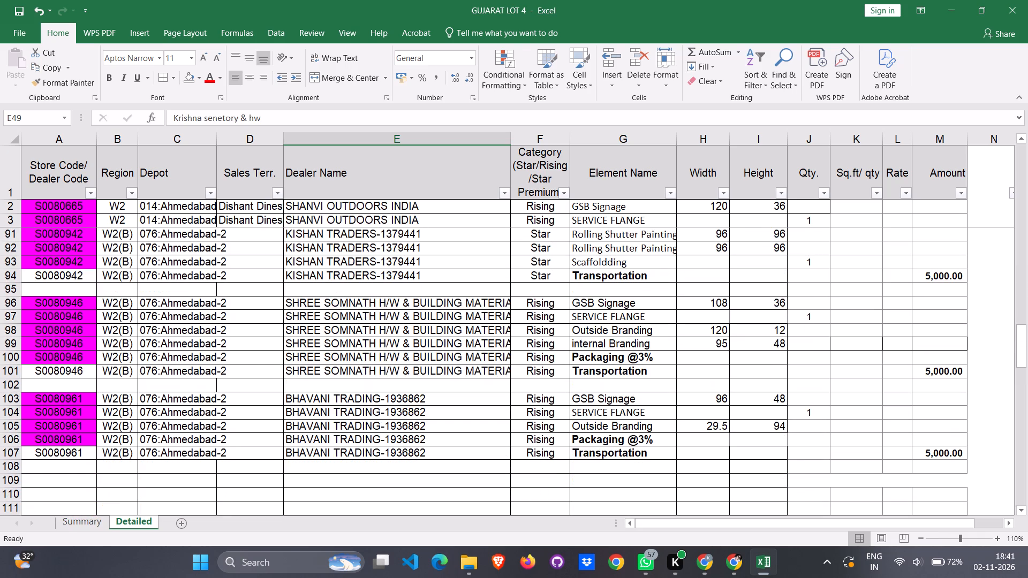
Apply All Borders to I90:M90 in the KISHAN TRADERS Packaging row and save the workbook.
{"action": "scroll", "coordinate": [654, 364], "scroll_direction": "up", "scroll_amount": 4}
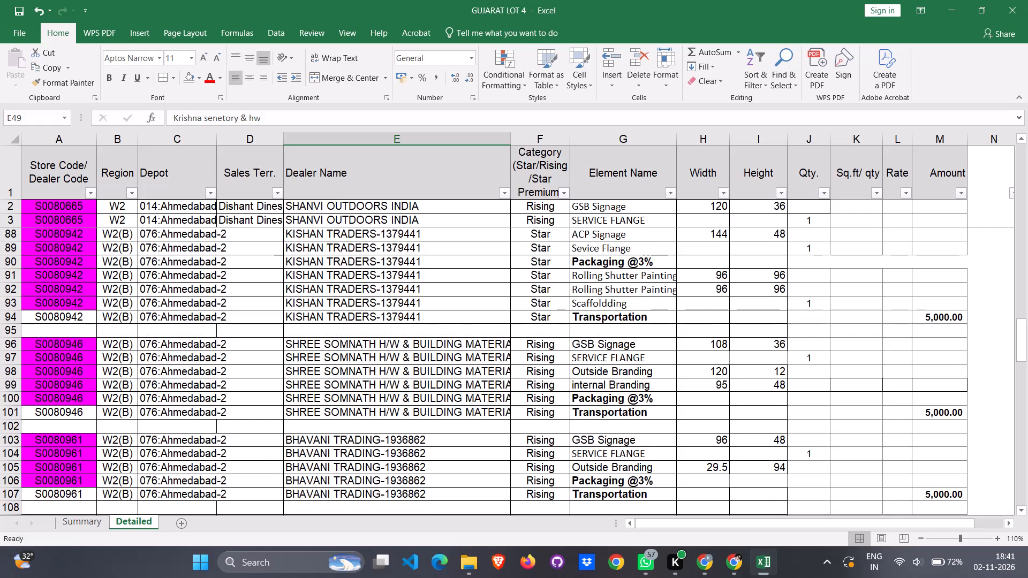
{"action": "left_click", "coordinate": [762, 263]}
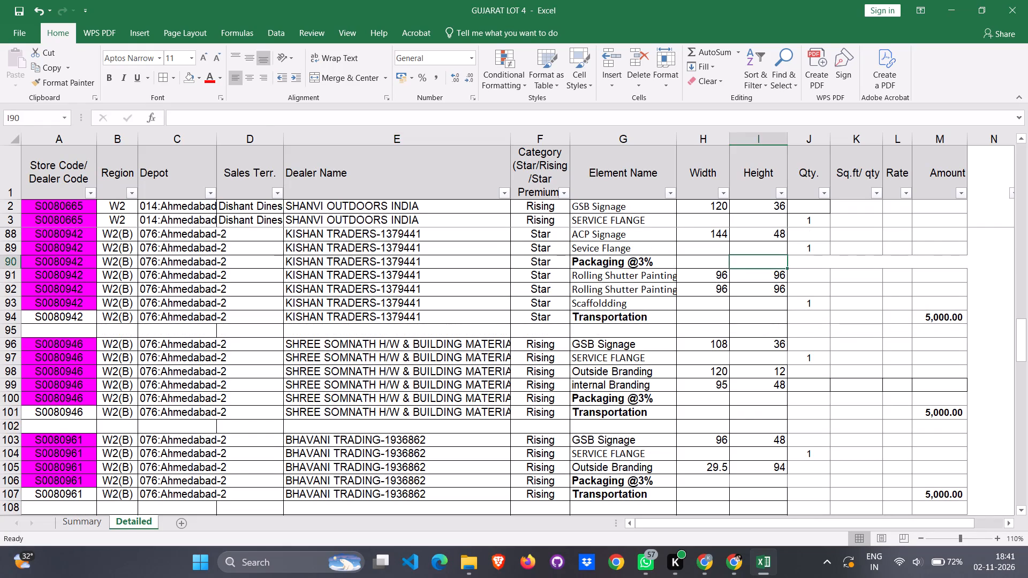
{"action": "key", "text": "shift+Right"}
{"action": "key", "text": "shift+Right"}
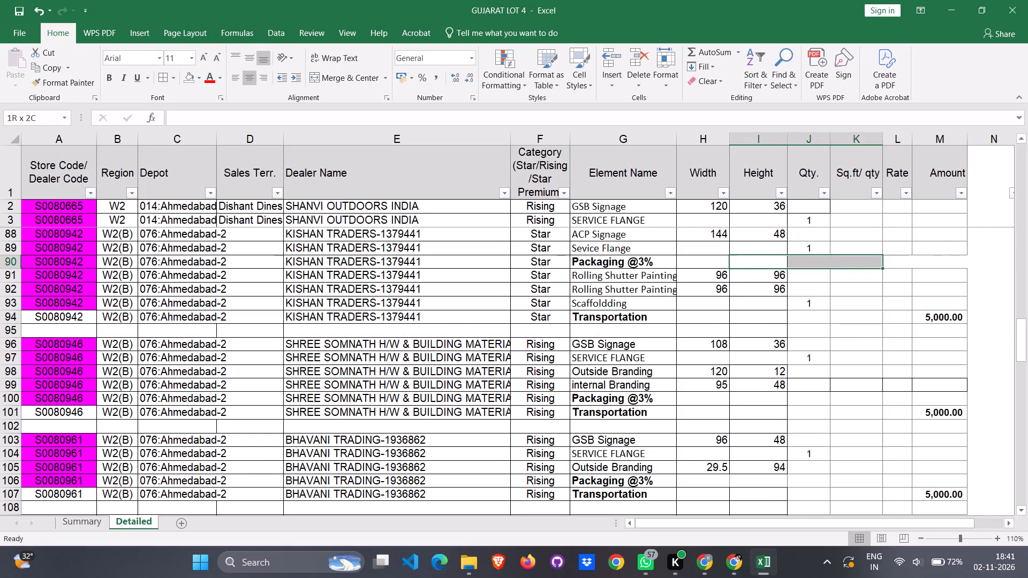
{"action": "key", "text": "shift+Right"}
{"action": "key", "text": "shift+Right"}
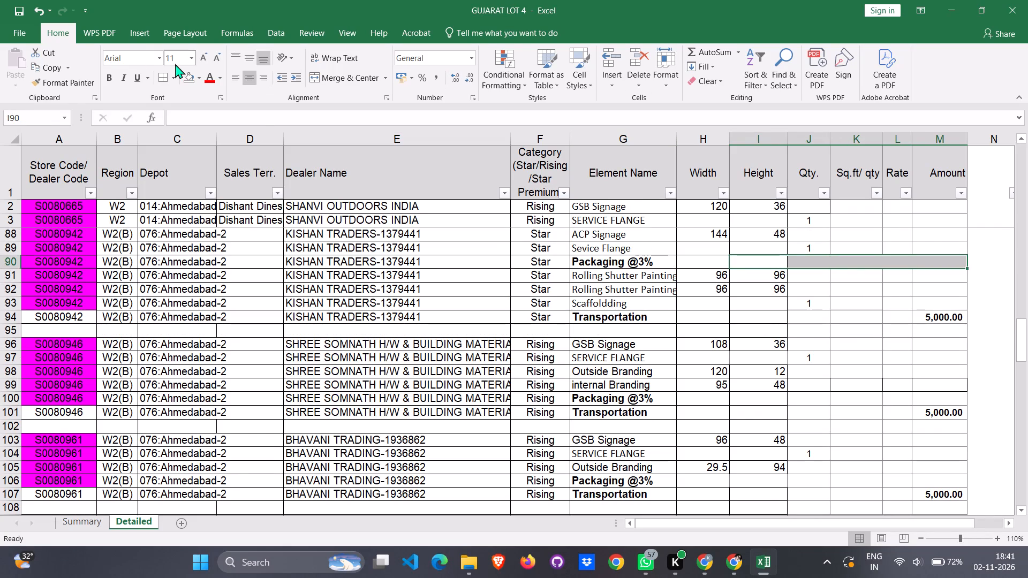
{"action": "left_click", "coordinate": [173, 78]}
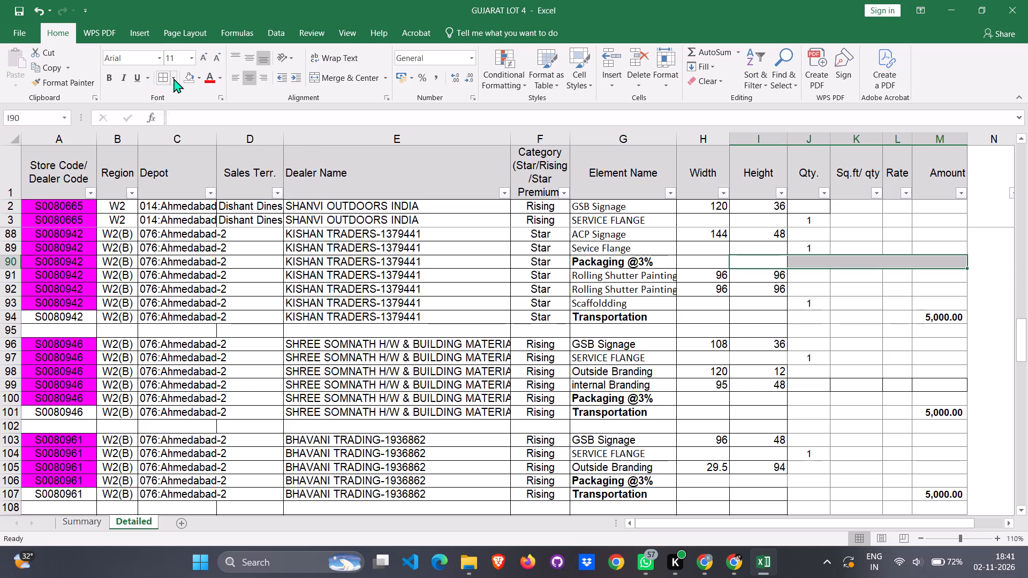
{"action": "left_click", "coordinate": [208, 189]}
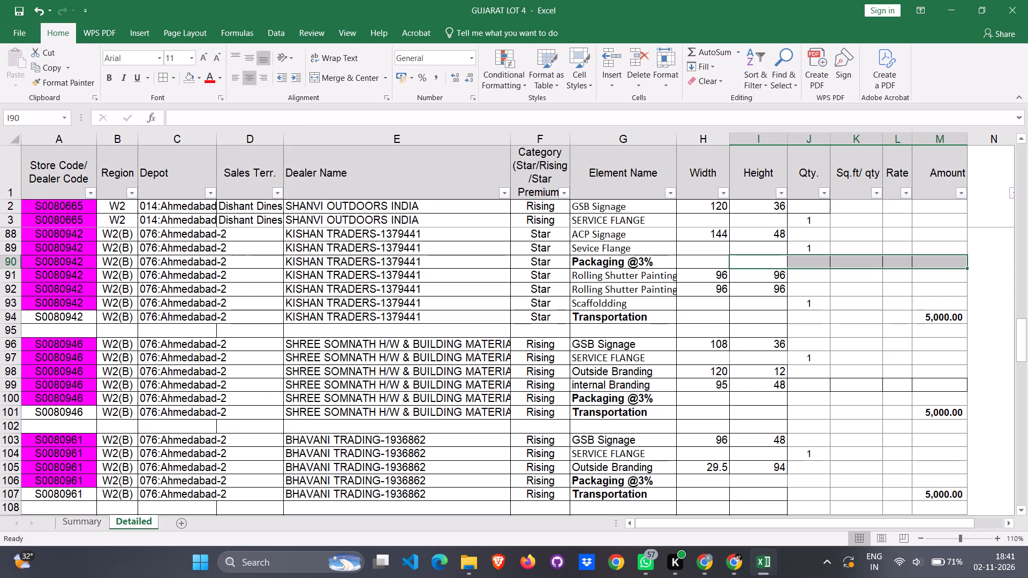
{"action": "key", "text": "ctrl+s"}
{"action": "left_click", "coordinate": [853, 264]}
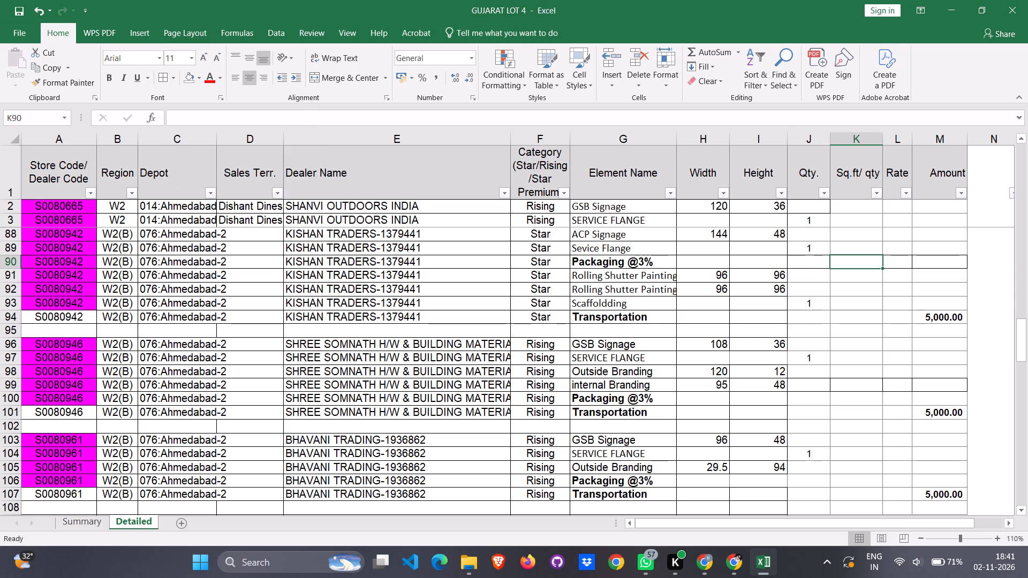
Apply All Borders to J81:M81 in the blank row above KUMAR HARDWARE and save the workbook.
{"action": "scroll", "coordinate": [853, 264], "scroll_direction": "up", "scroll_amount": 3}
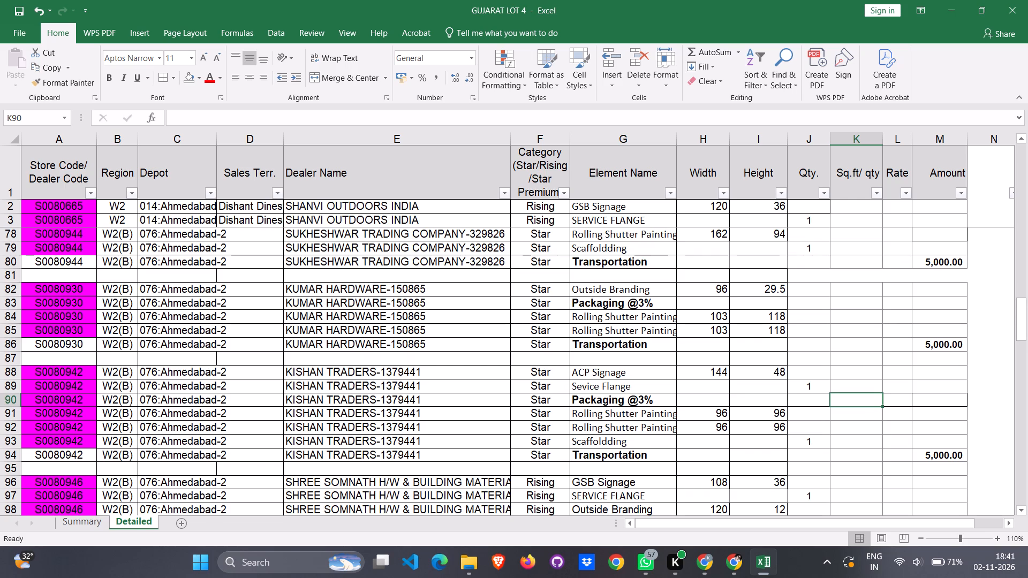
{"action": "left_click", "coordinate": [807, 277]}
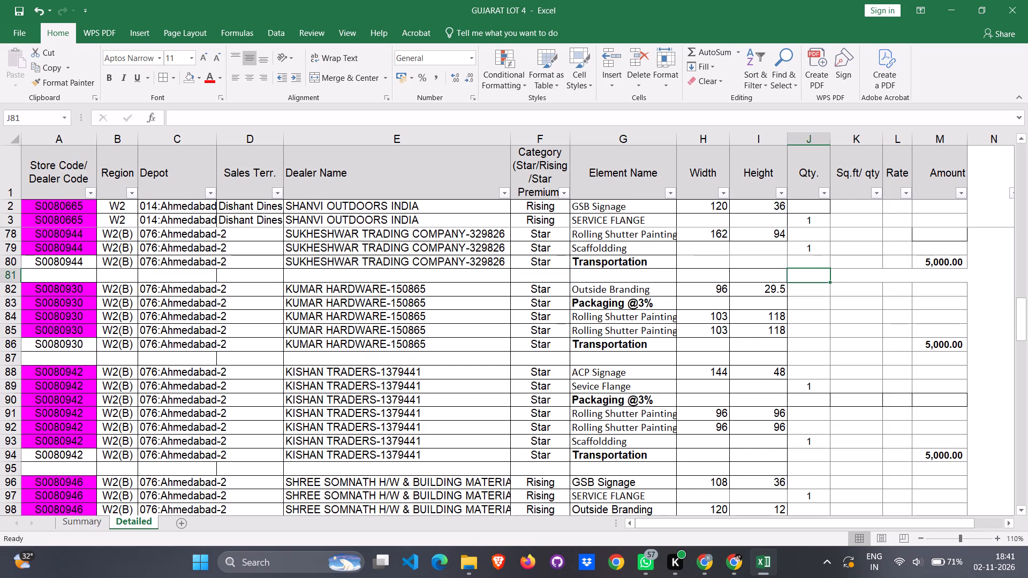
{"action": "key", "text": "shift+Right"}
{"action": "key", "text": "shift+Right"}
{"action": "key", "text": "shift+Right"}
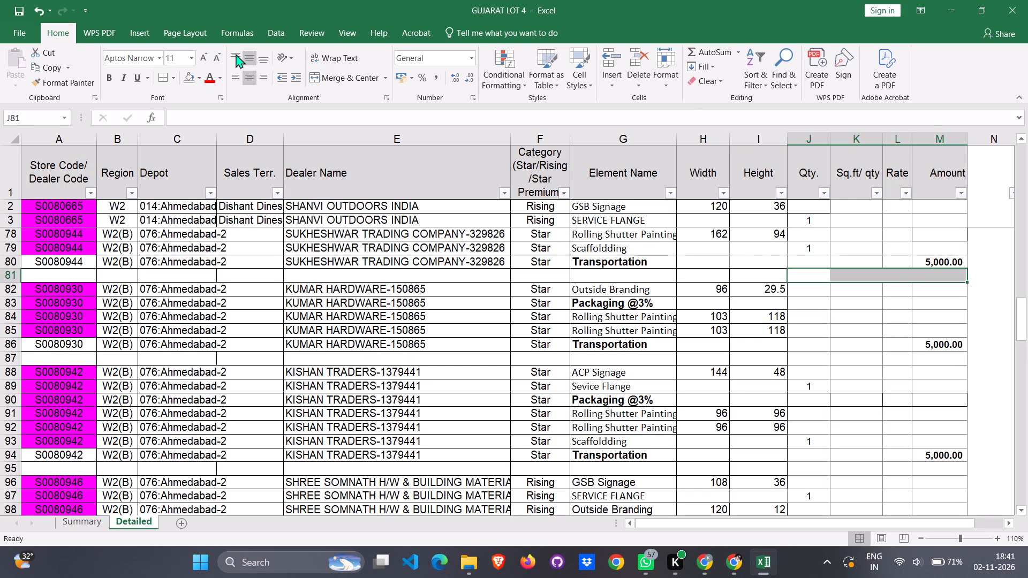
{"action": "left_click", "coordinate": [172, 81]}
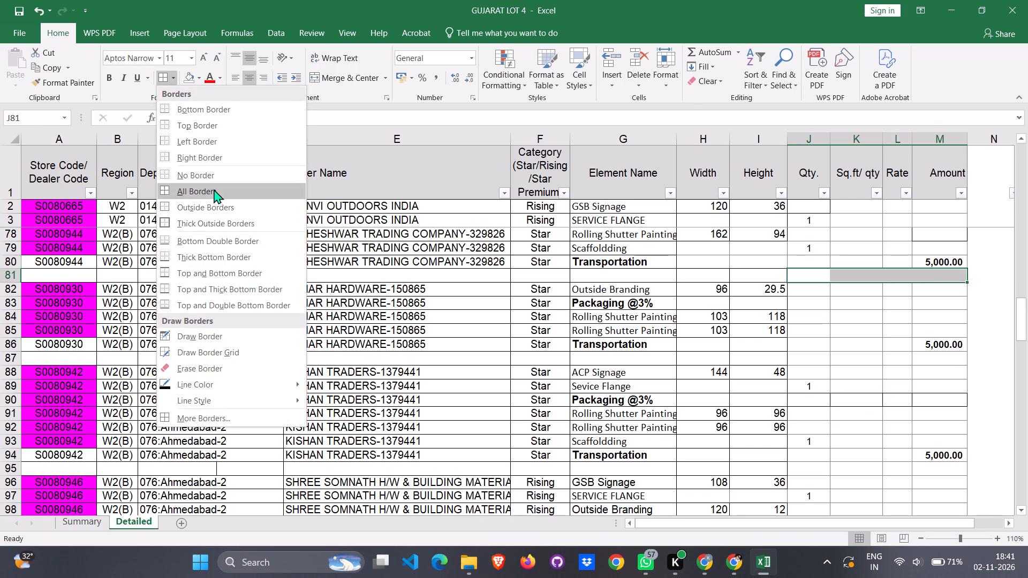
{"action": "left_click", "coordinate": [214, 191]}
{"action": "key", "text": "ctrl+s"}
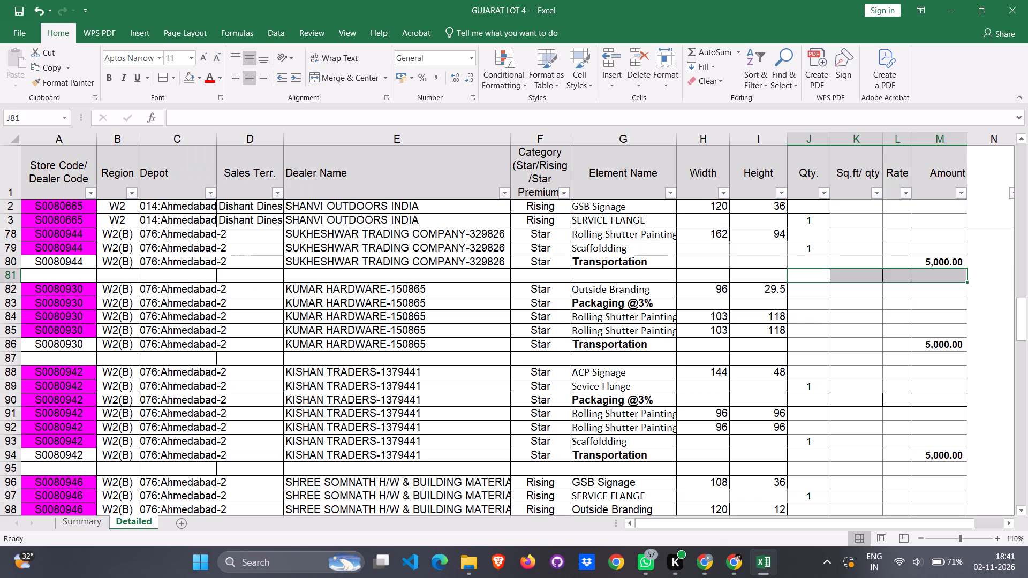
{"action": "left_click", "coordinate": [858, 277]}
Apply All Borders to J72:M72 in the SUKHESHWAR TRADING COMPANY Pillar Branding row and save the workbook.
{"action": "scroll", "coordinate": [859, 290], "scroll_direction": "up", "scroll_amount": 10}
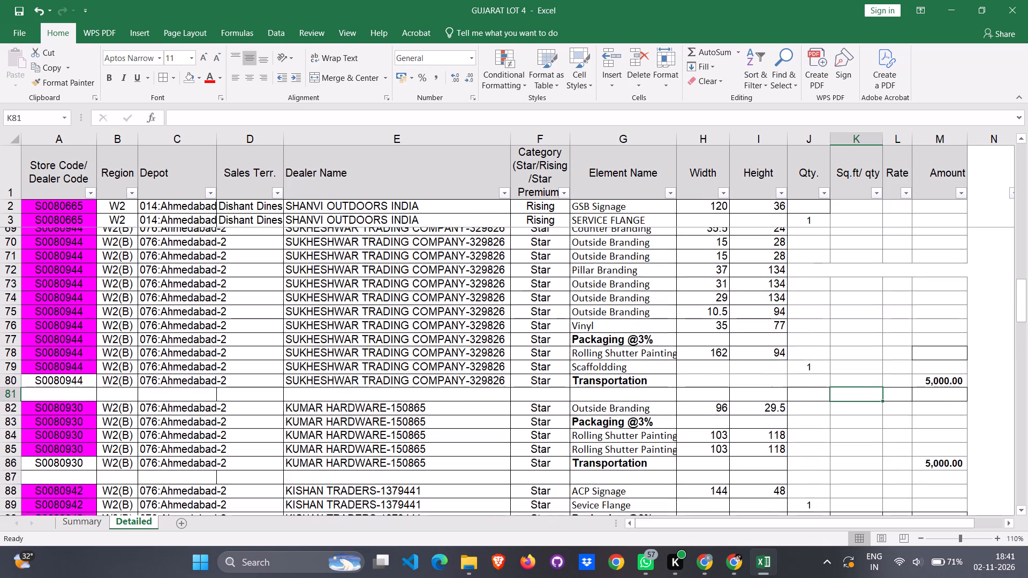
{"action": "left_click", "coordinate": [815, 291]}
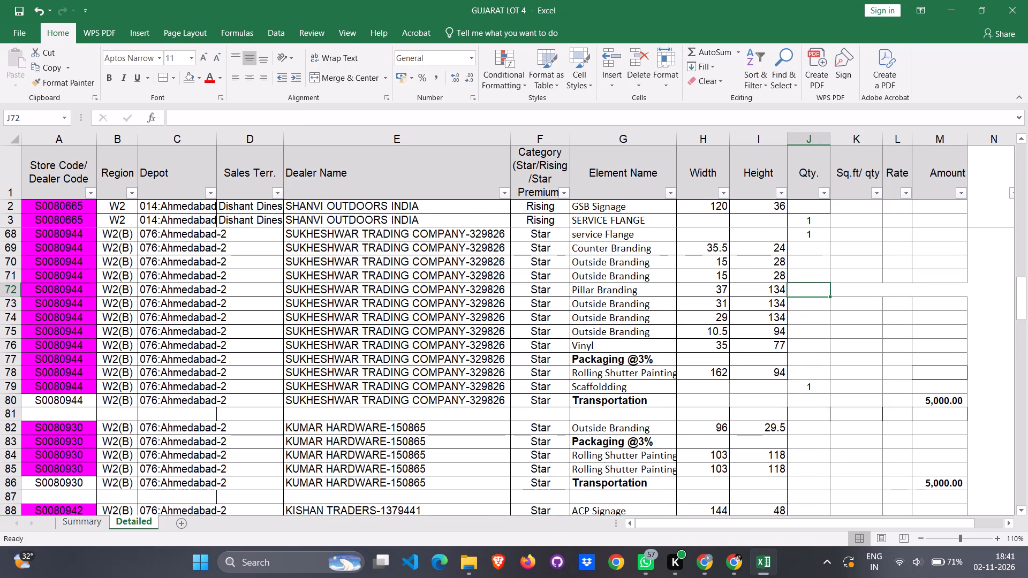
{"action": "key", "text": "shift+Right"}
{"action": "key", "text": "shift+Right"}
{"action": "key", "text": "shift+Right"}
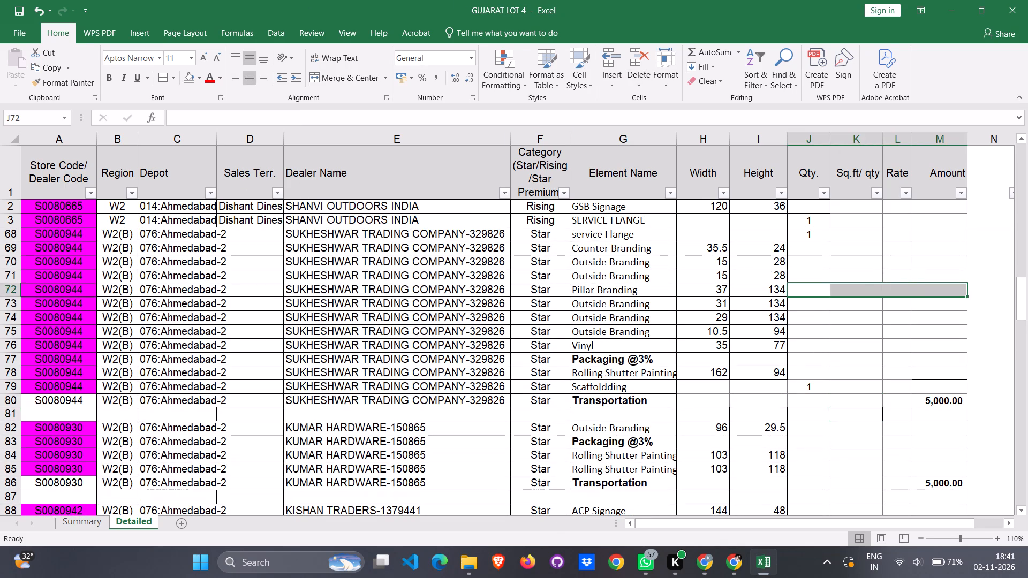
{"action": "left_click", "coordinate": [171, 77]}
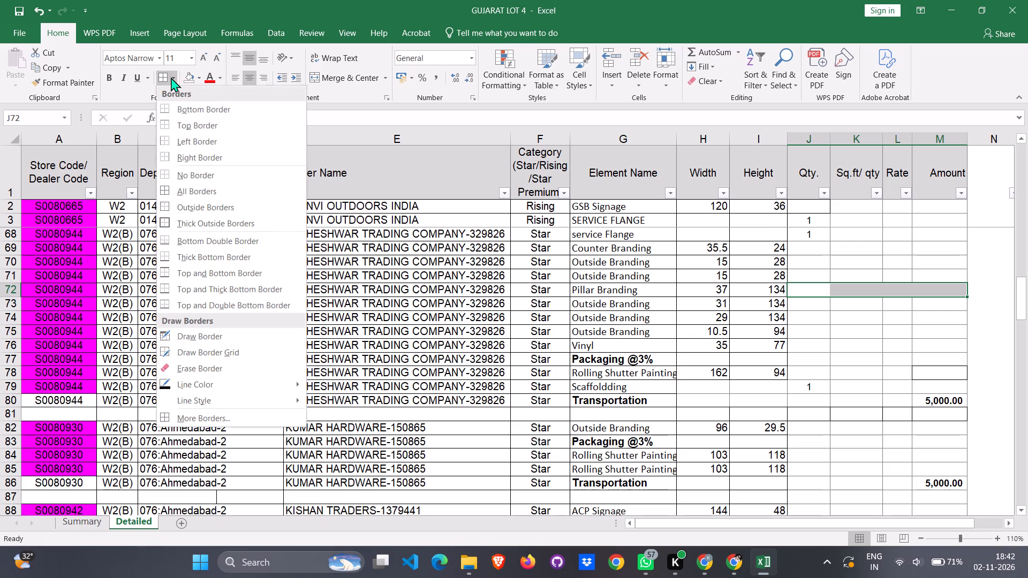
{"action": "left_click", "coordinate": [202, 186]}
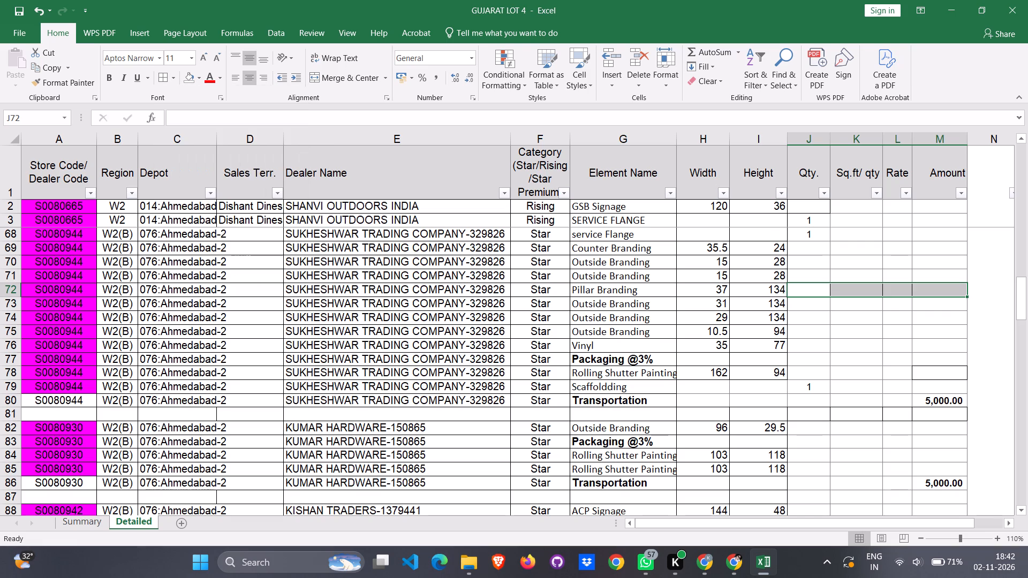
{"action": "key", "text": "ctrl+s"}
{"action": "left_click", "coordinate": [843, 287]}
Apply All Borders to J65:M66 in the KULDEVI KRUPA ELECTRICALS Rolling Shutter Painting and Transportation rows and save the workbook.
{"action": "scroll", "coordinate": [844, 287], "scroll_direction": "up", "scroll_amount": 6}
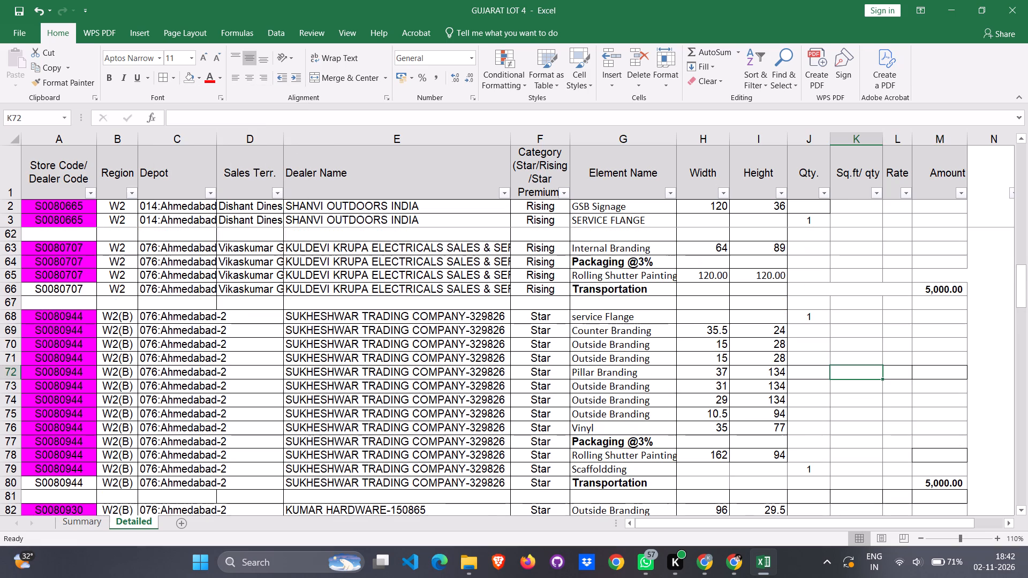
{"action": "left_click", "coordinate": [805, 289]}
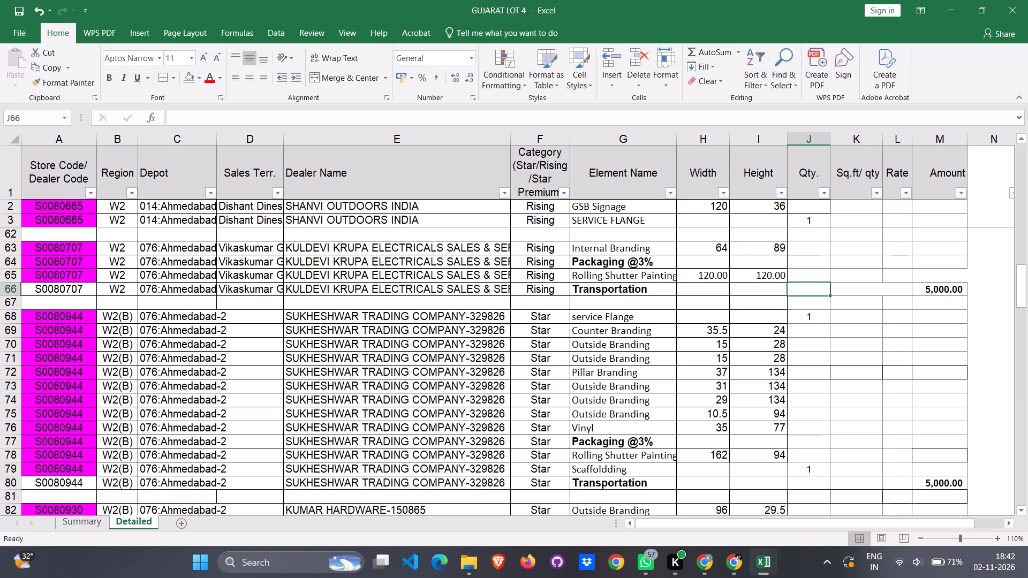
{"action": "key", "text": "shift+Right"}
{"action": "key", "text": "shift+Right"}
{"action": "key", "text": "Up"}
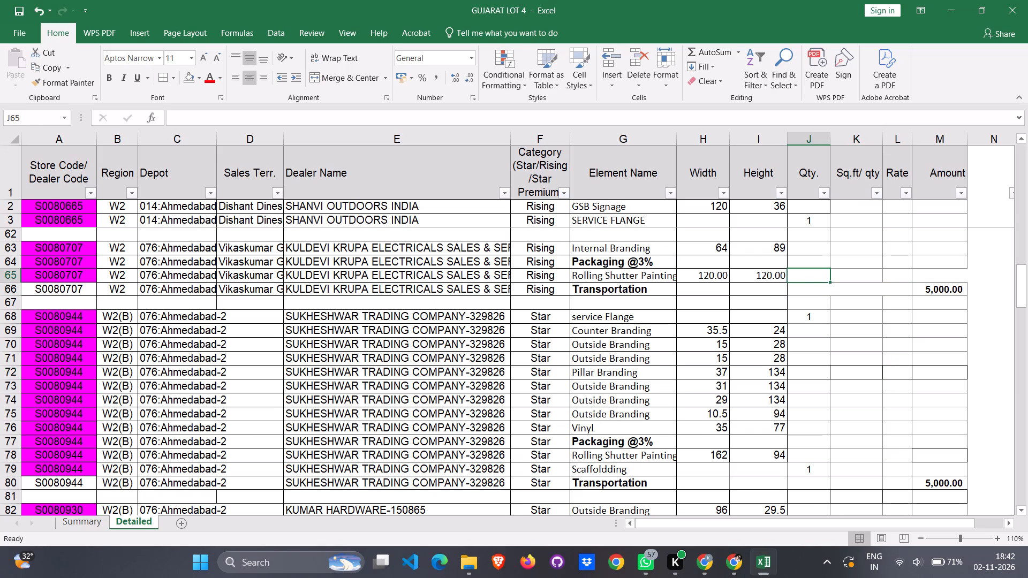
{"action": "key", "text": "Down"}
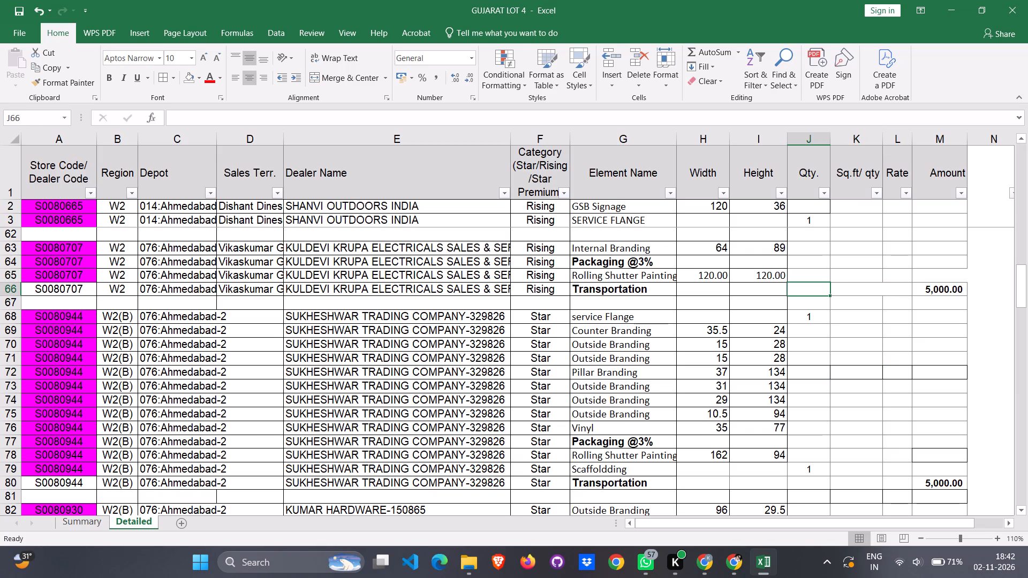
{"action": "key", "text": "shift+Right"}
{"action": "key", "text": "shift+Right"}
{"action": "key", "text": "shift+Right"}
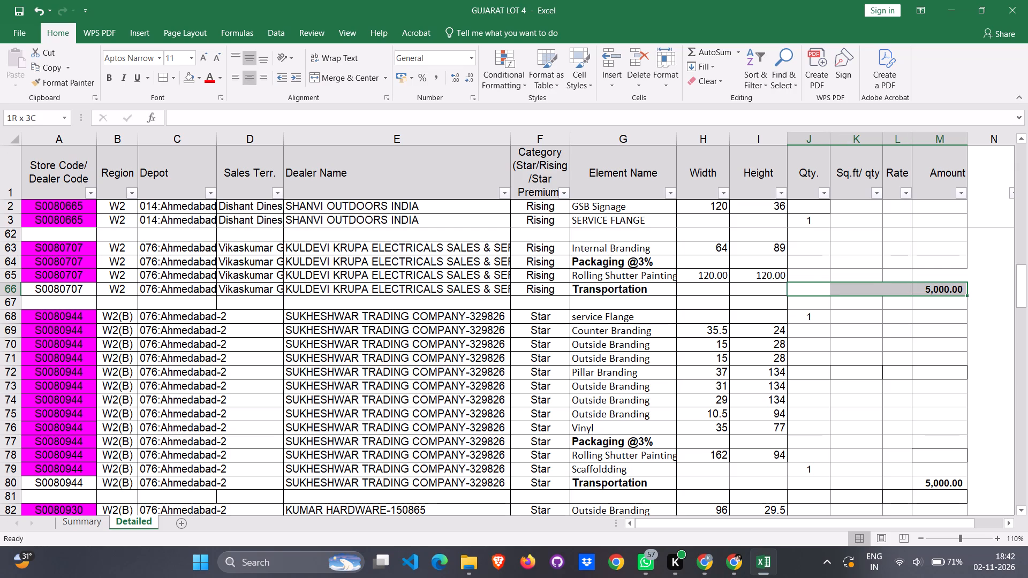
{"action": "key", "text": "shift+Up"}
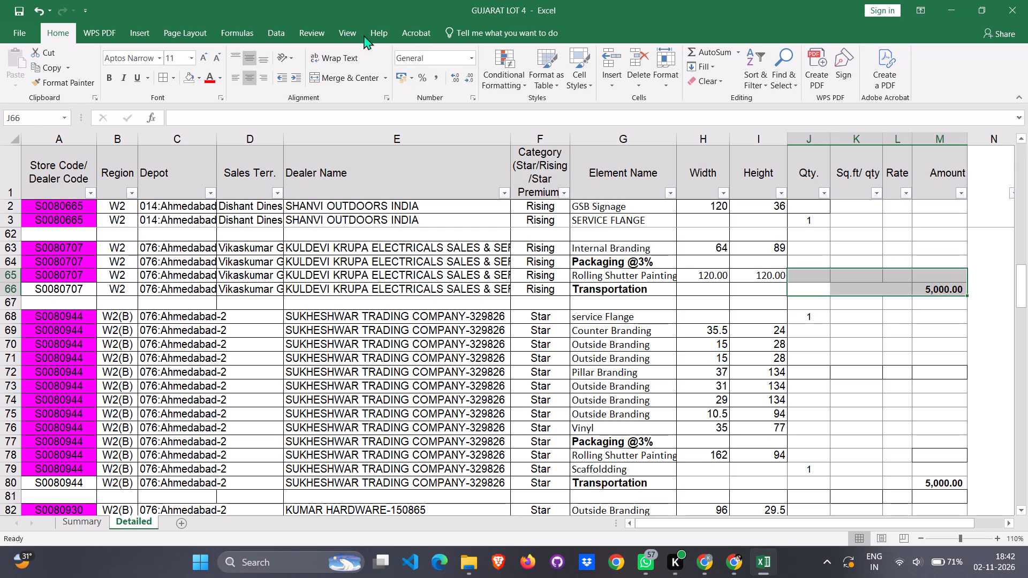
{"action": "left_click", "coordinate": [173, 81]}
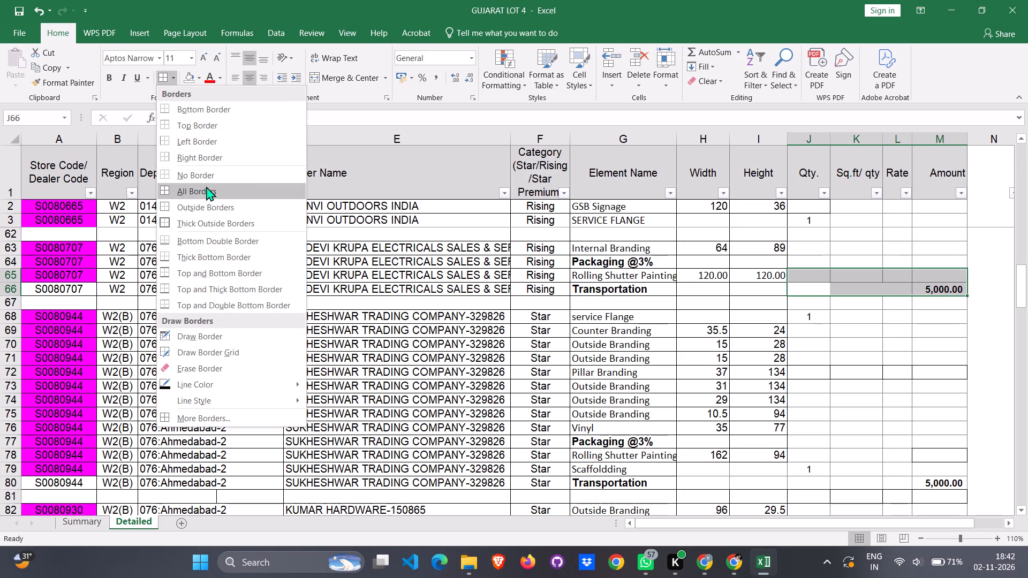
{"action": "left_click", "coordinate": [206, 189]}
{"action": "key", "text": "ctrl+s"}
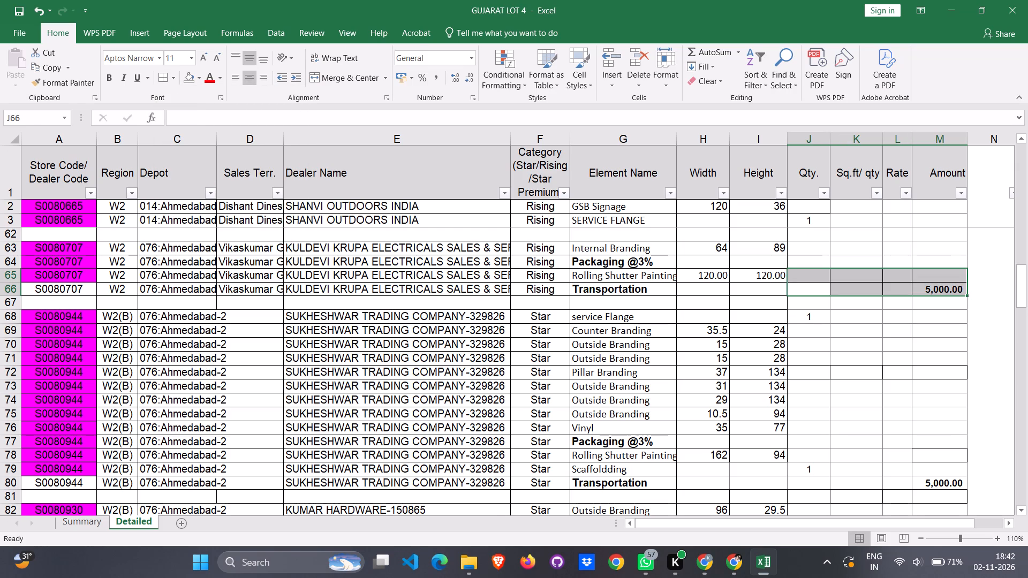
{"action": "left_click", "coordinate": [817, 276]}
{"action": "scroll", "coordinate": [817, 276], "scroll_direction": "up", "scroll_amount": 8}
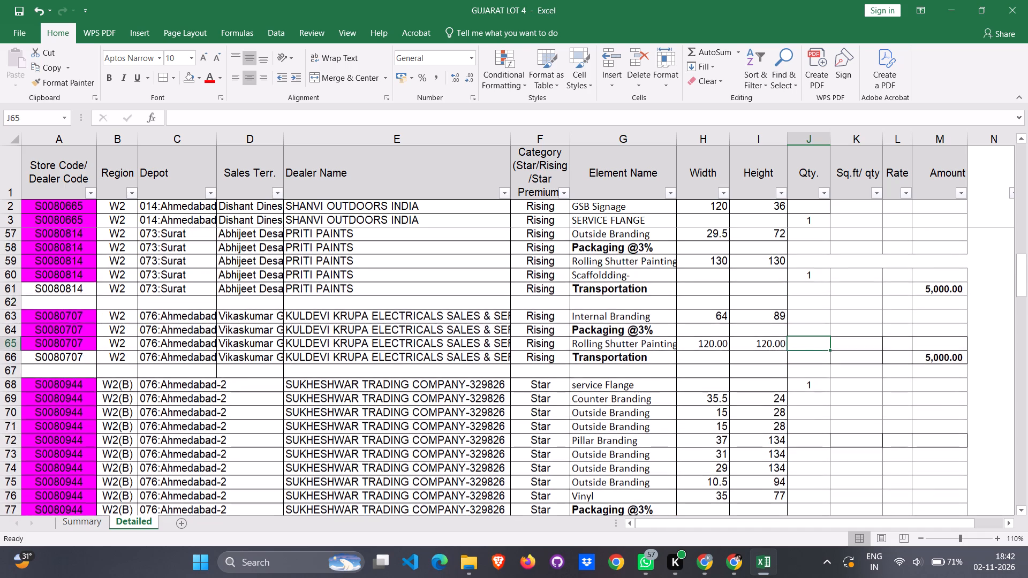
Apply All Borders to J59:M59 in the PRITI PAINTS Rolling Shutter Painting row and save the workbook.
{"action": "left_click", "coordinate": [812, 306]}
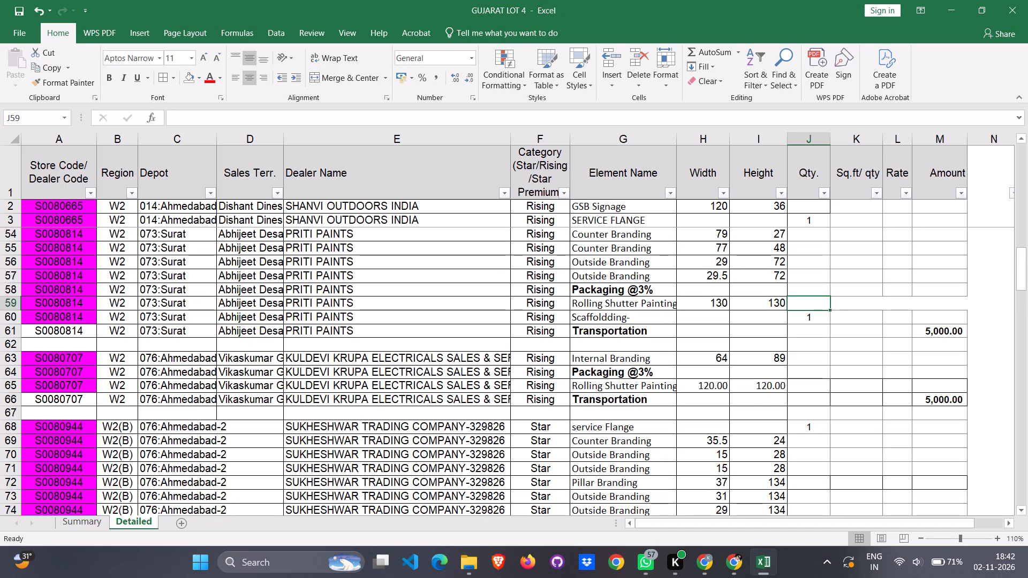
{"action": "key", "text": "shift+Right"}
{"action": "key", "text": "shift+Right"}
{"action": "key", "text": "shift+Right"}
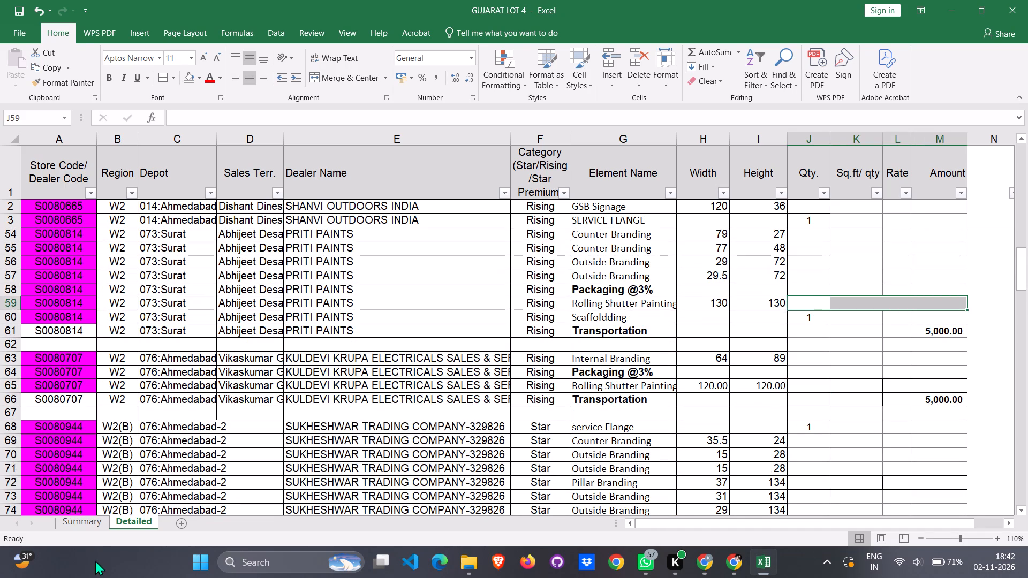
{"action": "left_click", "coordinate": [171, 76]}
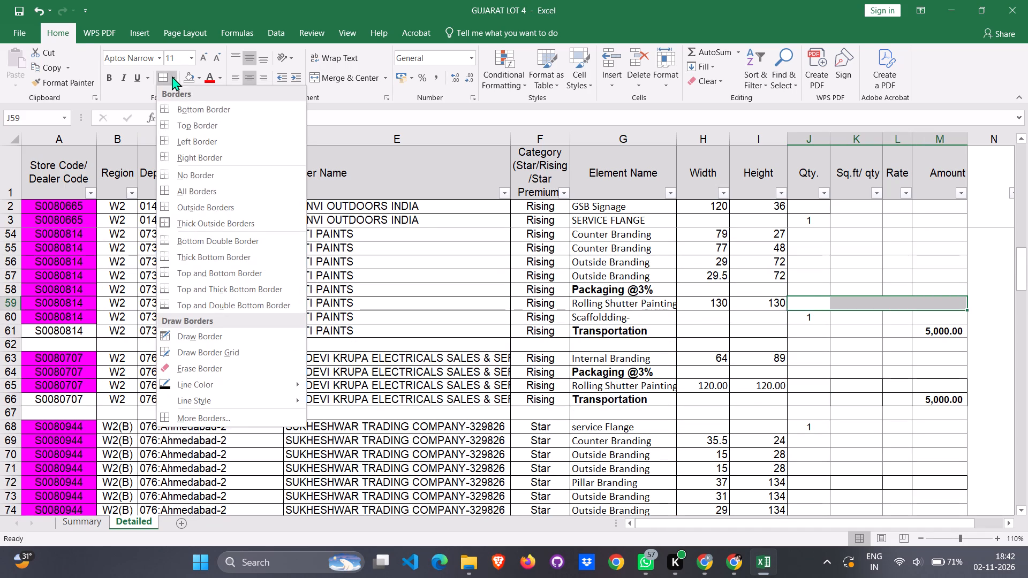
{"action": "left_click", "coordinate": [191, 186]}
{"action": "key", "text": "ctrl+s"}
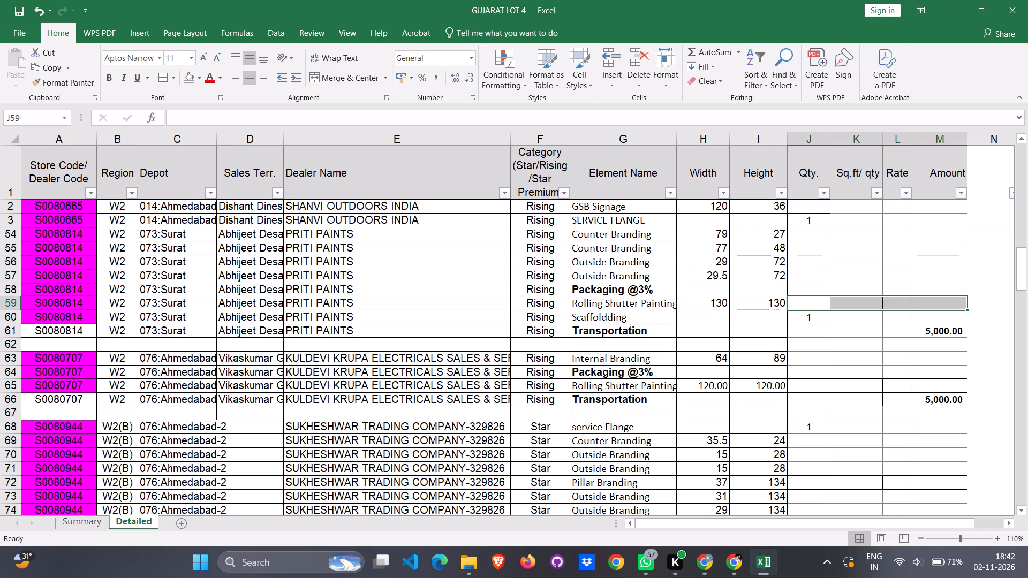
{"action": "left_click", "coordinate": [857, 305]}
Apply All Borders to J50:M50 in the Krishna senetory & hw Packaging row and save the workbook.
{"action": "scroll", "coordinate": [859, 303], "scroll_direction": "up", "scroll_amount": 9}
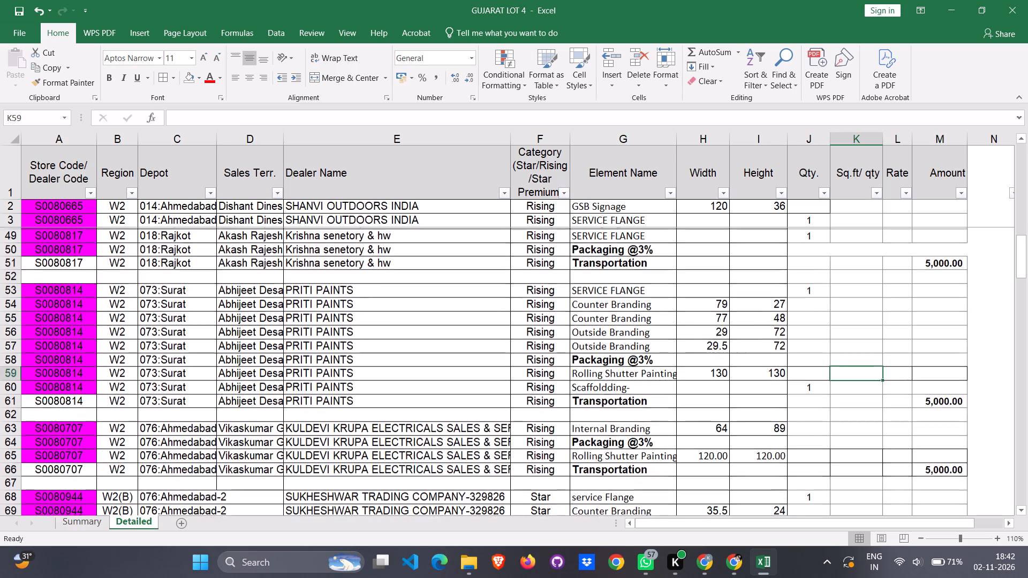
{"action": "left_click", "coordinate": [799, 300]}
{"action": "key", "text": "shift+Right"}
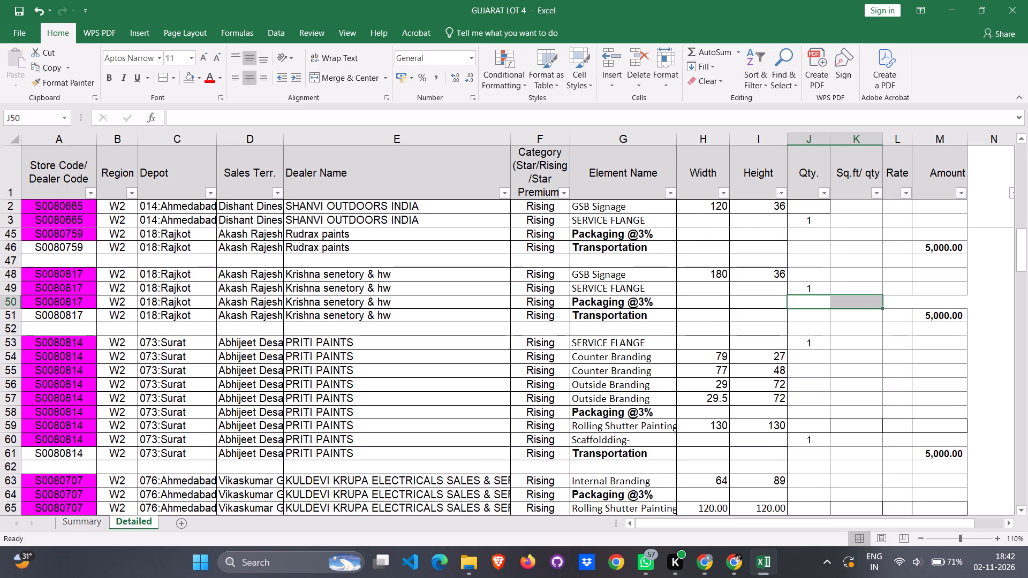
{"action": "key", "text": "shift+Right"}
{"action": "key", "text": "shift+Right"}
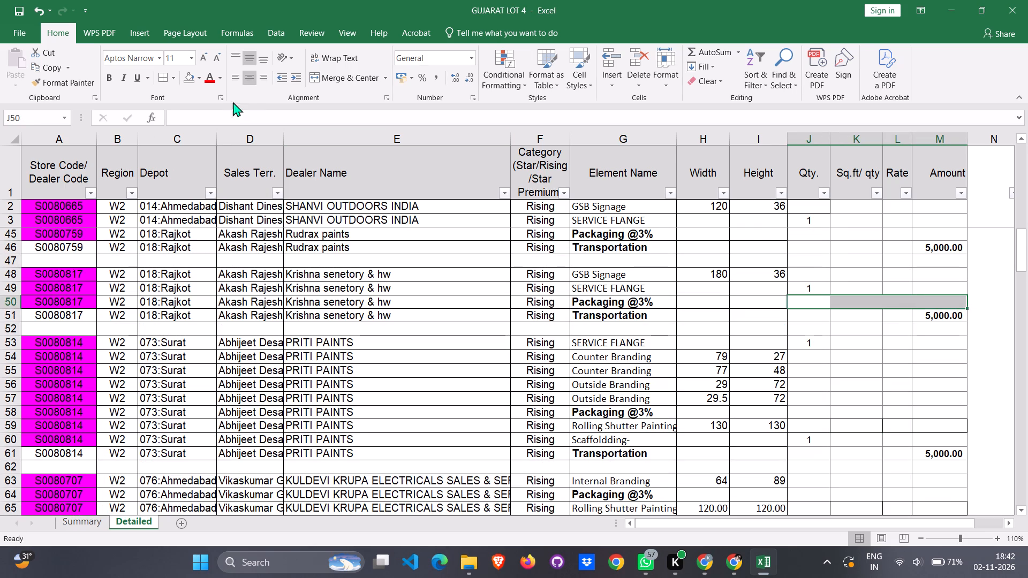
{"action": "left_click", "coordinate": [171, 81]}
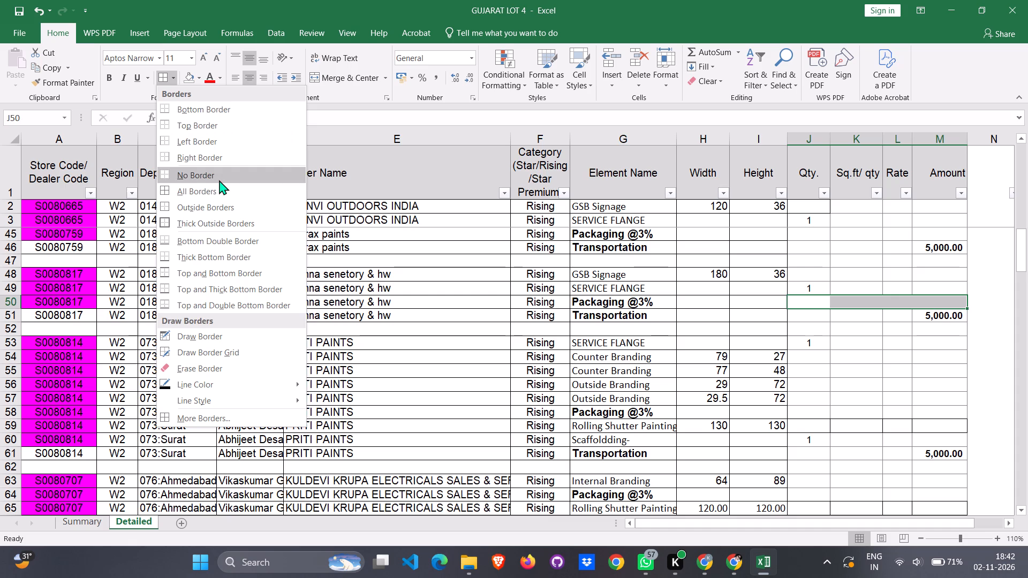
{"action": "left_click", "coordinate": [220, 188]}
{"action": "key", "text": "ctrl+s"}
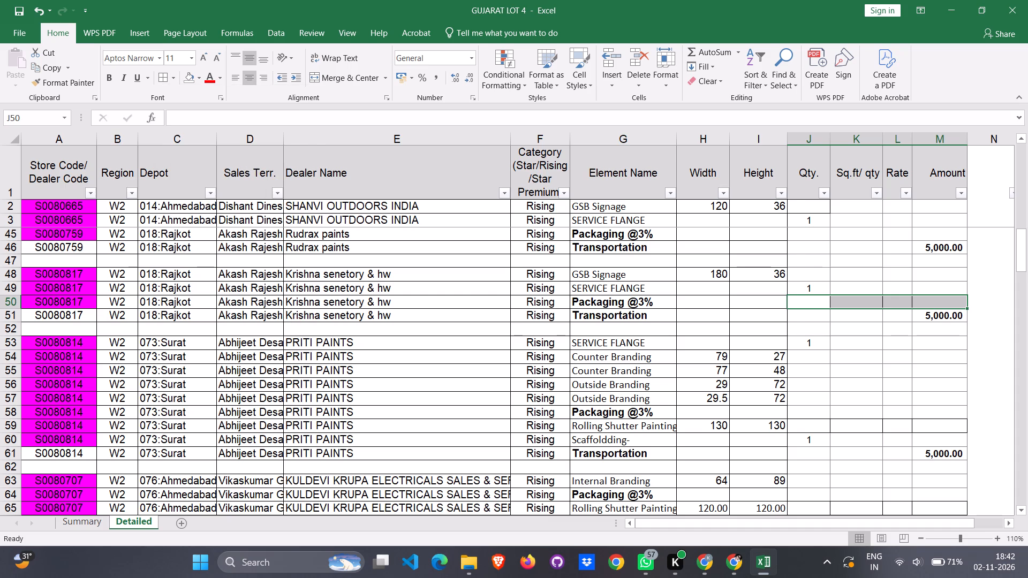
{"action": "left_click", "coordinate": [843, 295]}
{"action": "left_click", "coordinate": [859, 310]}
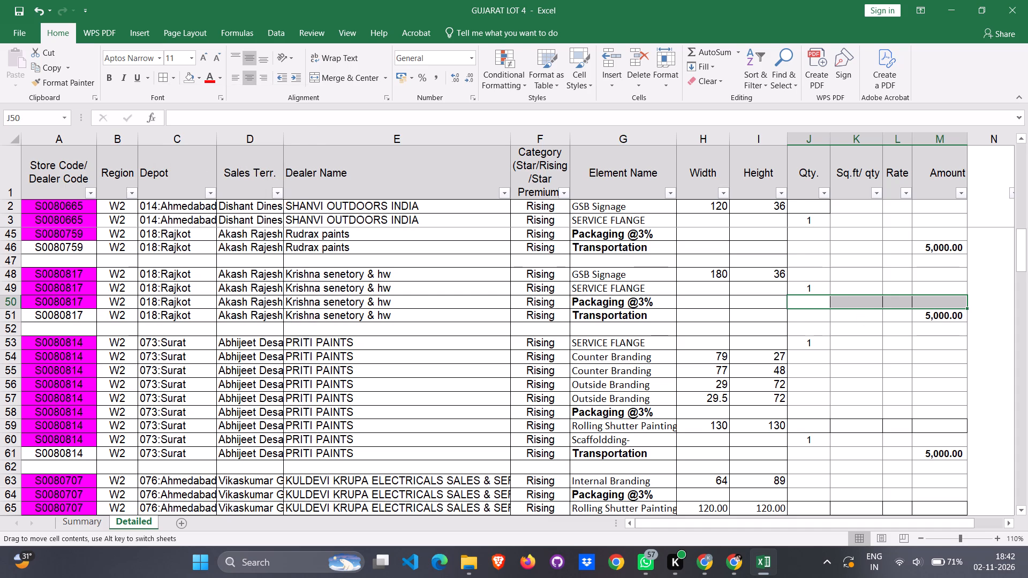
{"action": "left_click", "coordinate": [858, 302]}
Apply All Borders to J43:M43 in the blank row above Rudrax paints and save the workbook.
{"action": "scroll", "coordinate": [858, 302], "scroll_direction": "up", "scroll_amount": 8}
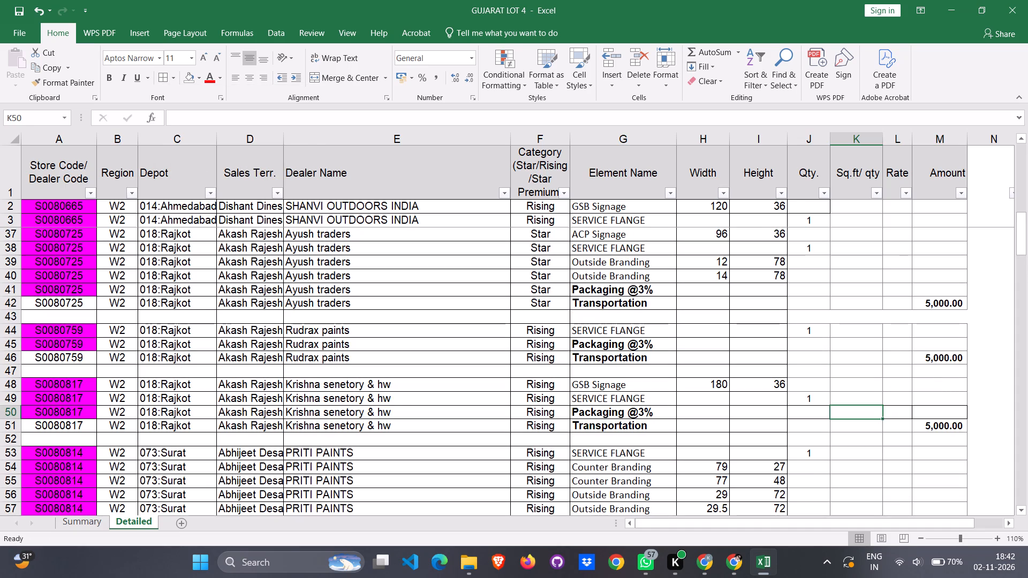
{"action": "left_click", "coordinate": [815, 318]}
{"action": "key", "text": "shift+Right"}
{"action": "key", "text": "shift+Right"}
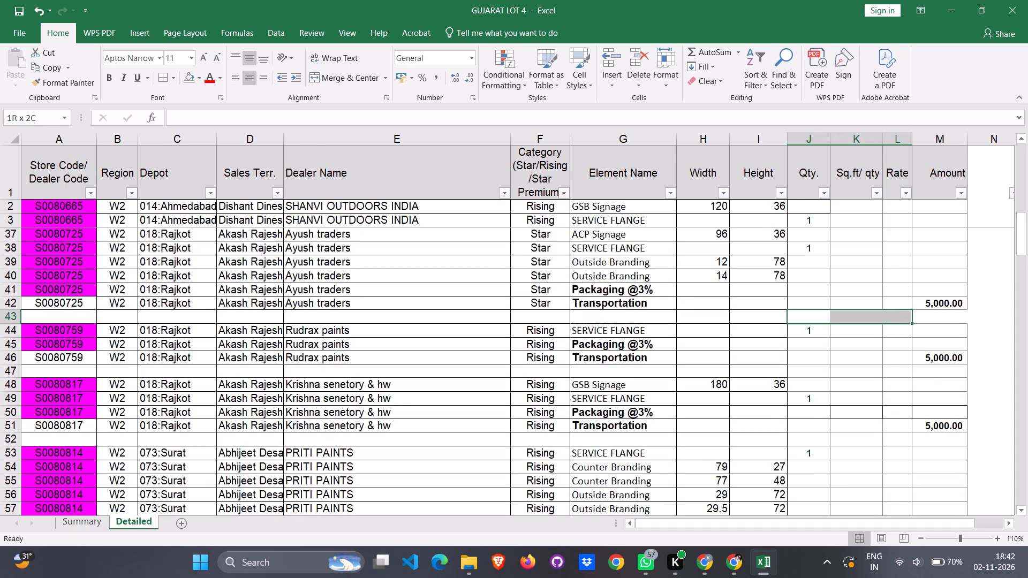
{"action": "key", "text": "shift+Right"}
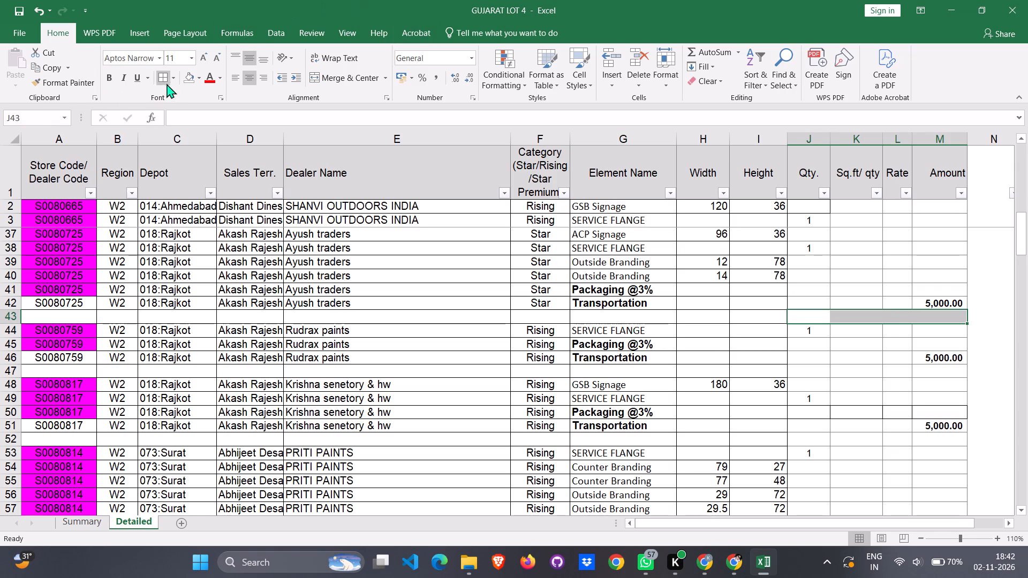
{"action": "left_click", "coordinate": [175, 82]}
{"action": "left_click", "coordinate": [206, 192]}
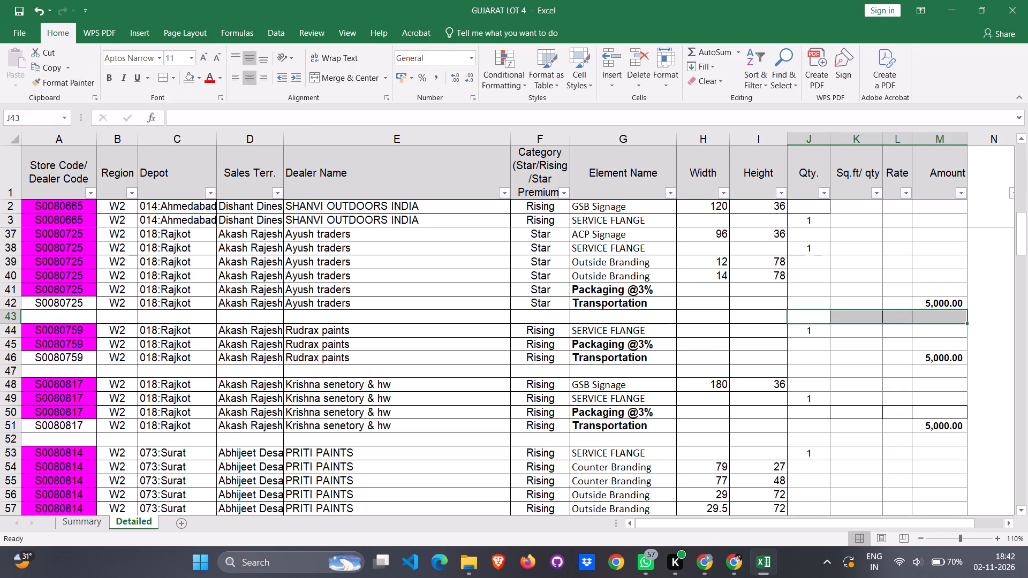
{"action": "key", "text": "ctrl+s"}
{"action": "left_click", "coordinate": [846, 313]}
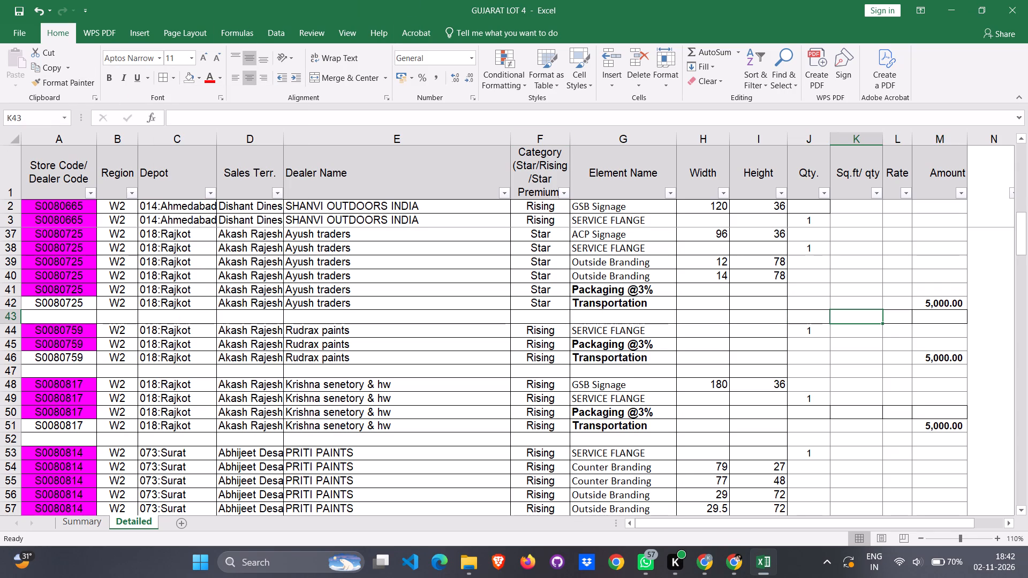
Apply All Borders to J31:M31 in the SATI PAINTS Outside Branding row and save the workbook.
{"action": "scroll", "coordinate": [847, 313], "scroll_direction": "up", "scroll_amount": 13}
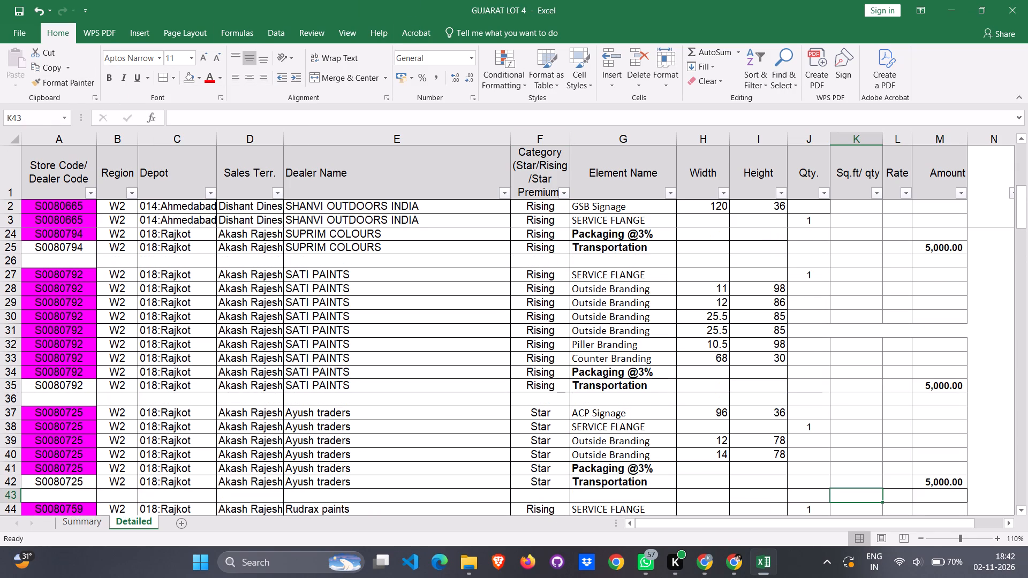
{"action": "left_click", "coordinate": [812, 332]}
{"action": "key", "text": "shift+Right"}
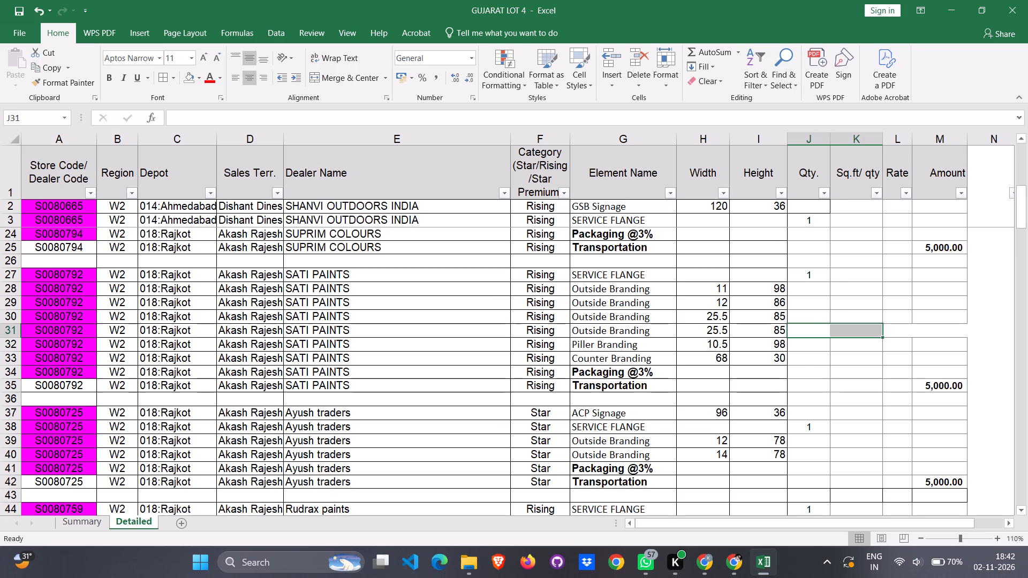
{"action": "key", "text": "shift+Right"}
{"action": "key", "text": "shift+Right"}
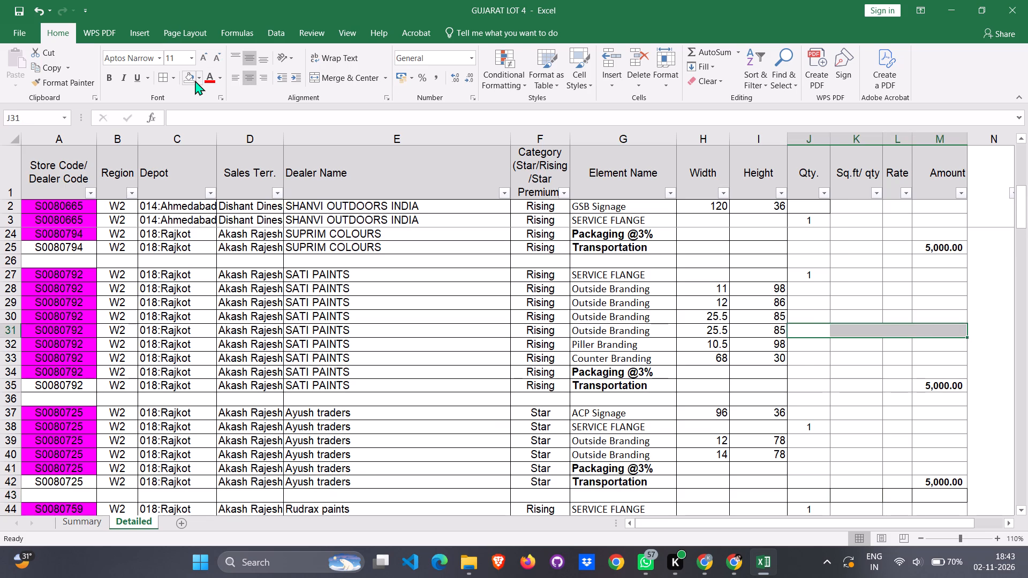
{"action": "left_click", "coordinate": [175, 73]}
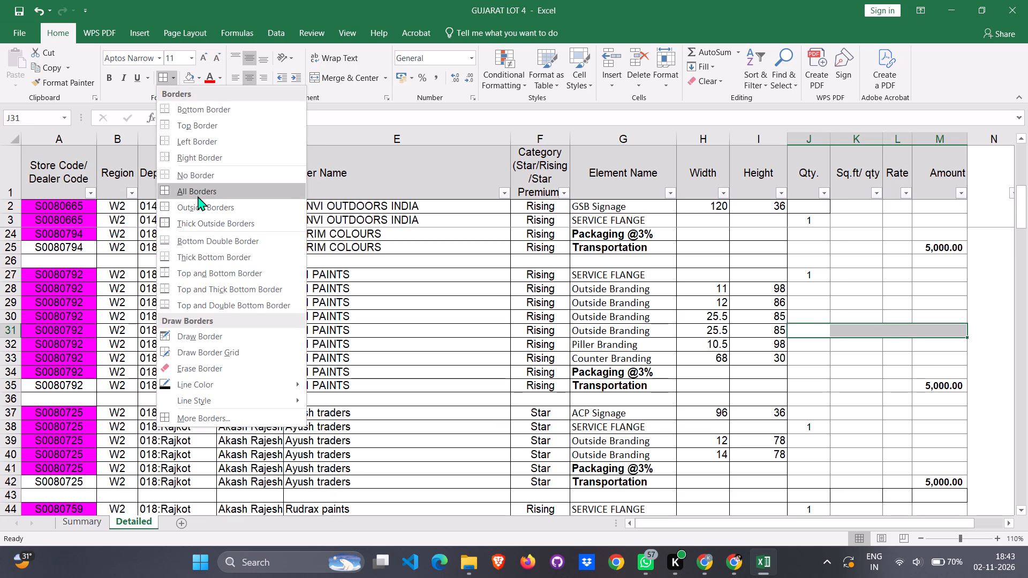
{"action": "left_click", "coordinate": [198, 196]}
{"action": "key", "text": "ctrl+s"}
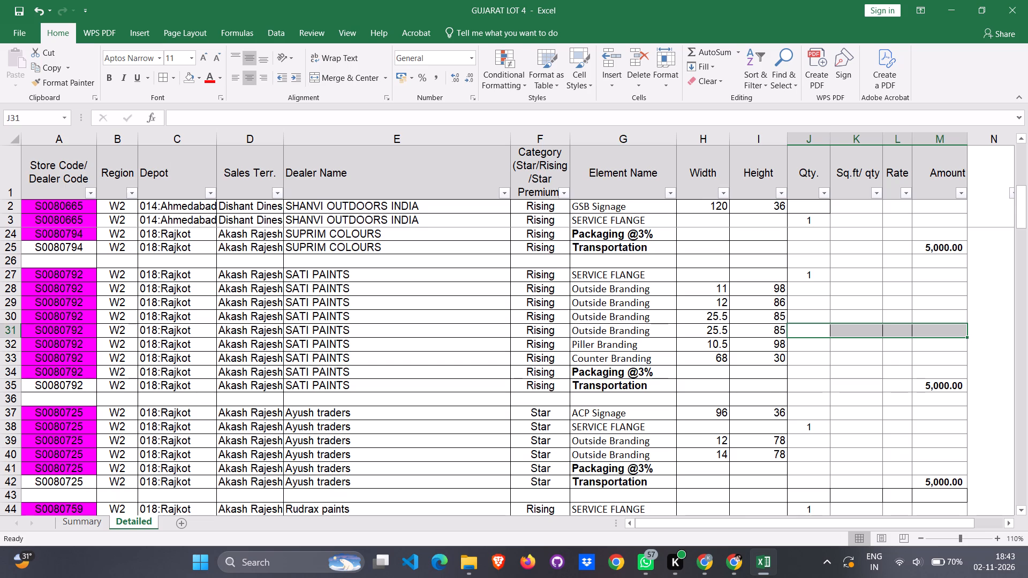
{"action": "left_click", "coordinate": [813, 331]}
Apply All Borders to J21:M21 in the SUPRIM COLOURS Outside Branding row and save the workbook.
{"action": "scroll", "coordinate": [813, 331], "scroll_direction": "up", "scroll_amount": 3}
{"action": "left_click", "coordinate": [816, 330]}
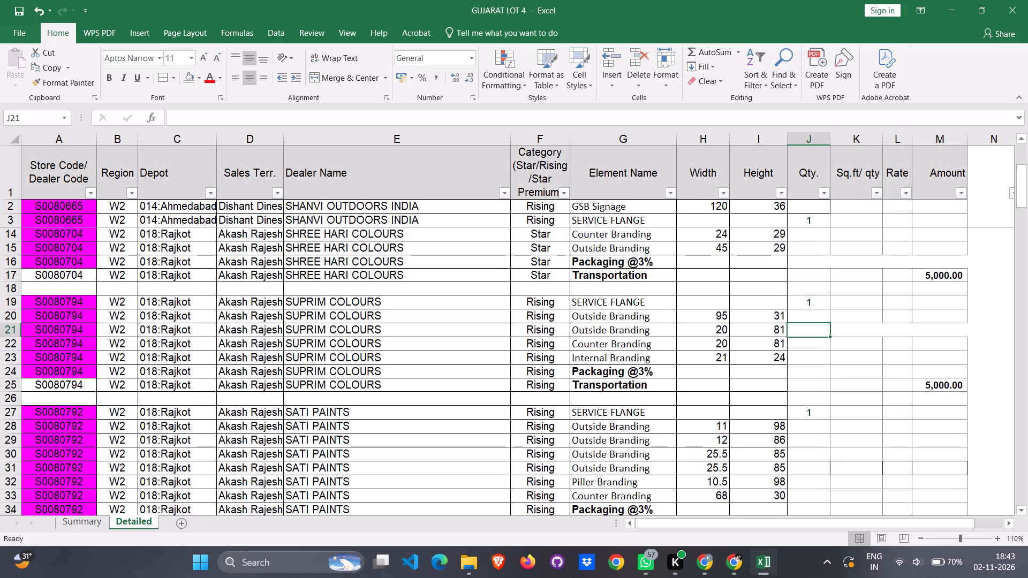
{"action": "key", "text": "shift+Right"}
{"action": "key", "text": "shift+Right"}
{"action": "key", "text": "shift+Right"}
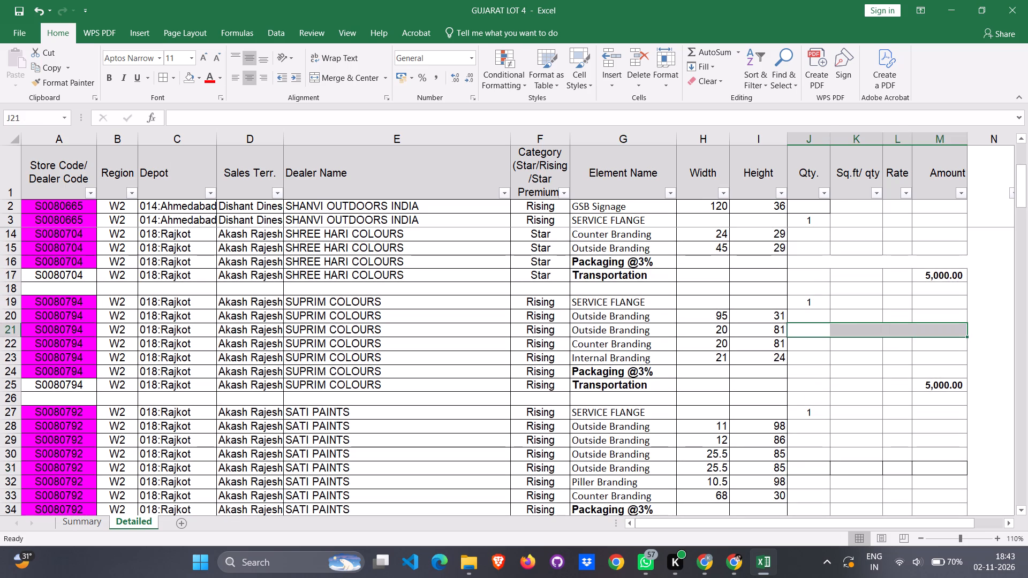
{"action": "left_click", "coordinate": [176, 79]}
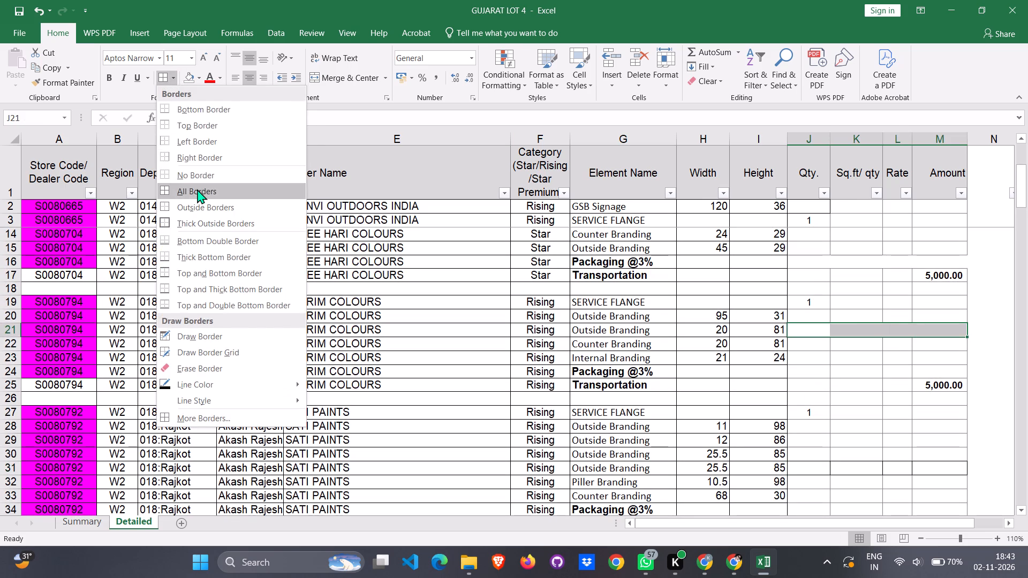
{"action": "left_click", "coordinate": [197, 189]}
{"action": "key", "text": "ctrl+s"}
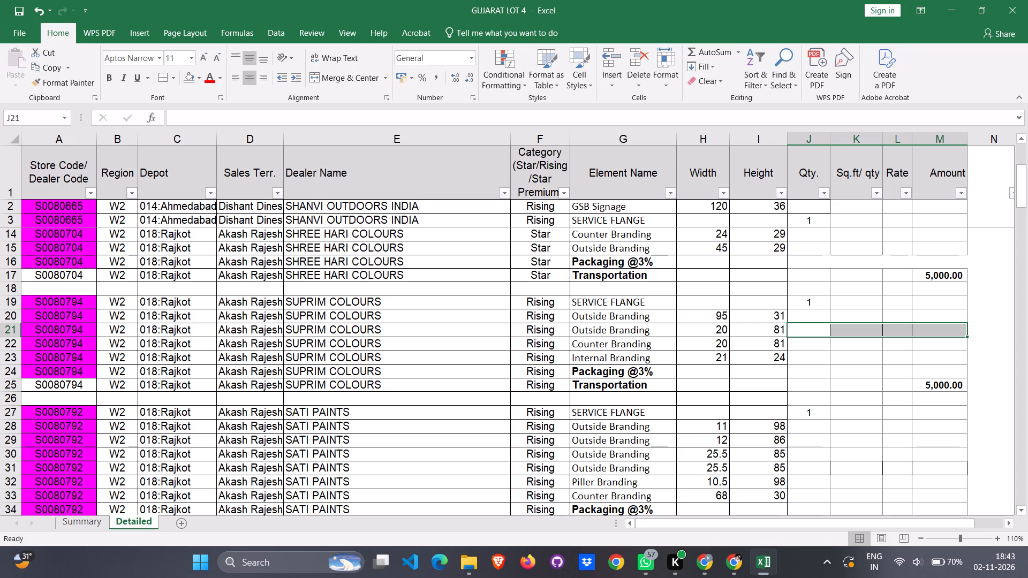
{"action": "left_click", "coordinate": [811, 334]}
Apply All Borders to J16:M16 in the SHREE HARI COLOURS Packaging row and save the workbook.
{"action": "left_click", "coordinate": [813, 261]}
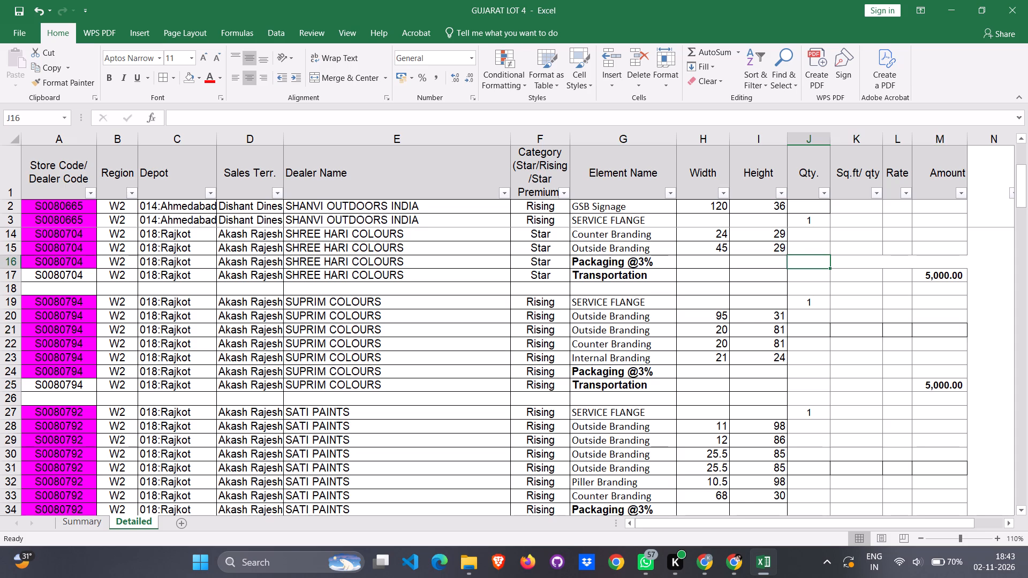
{"action": "key", "text": "shift+Right"}
{"action": "key", "text": "shift+Right"}
{"action": "key", "text": "shift+Right"}
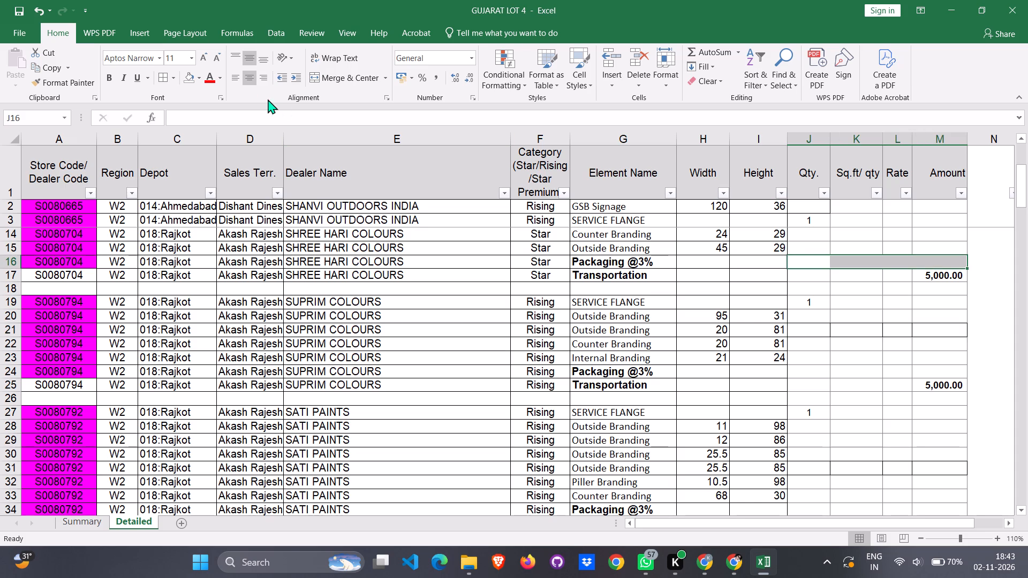
{"action": "left_click", "coordinate": [174, 78]}
{"action": "left_click", "coordinate": [207, 186]}
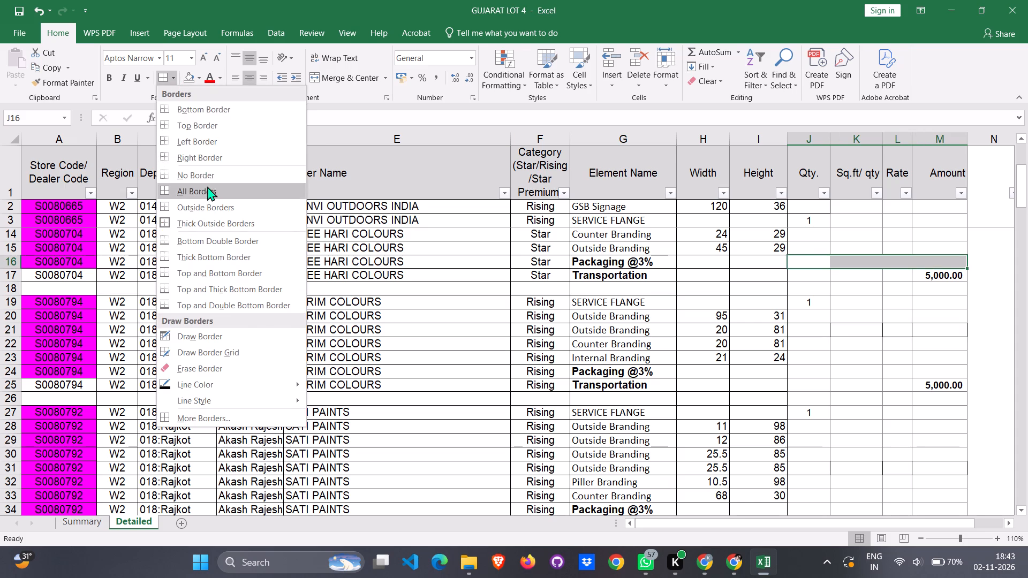
{"action": "key", "text": "ctrl+s"}
{"action": "left_click", "coordinate": [805, 264]}
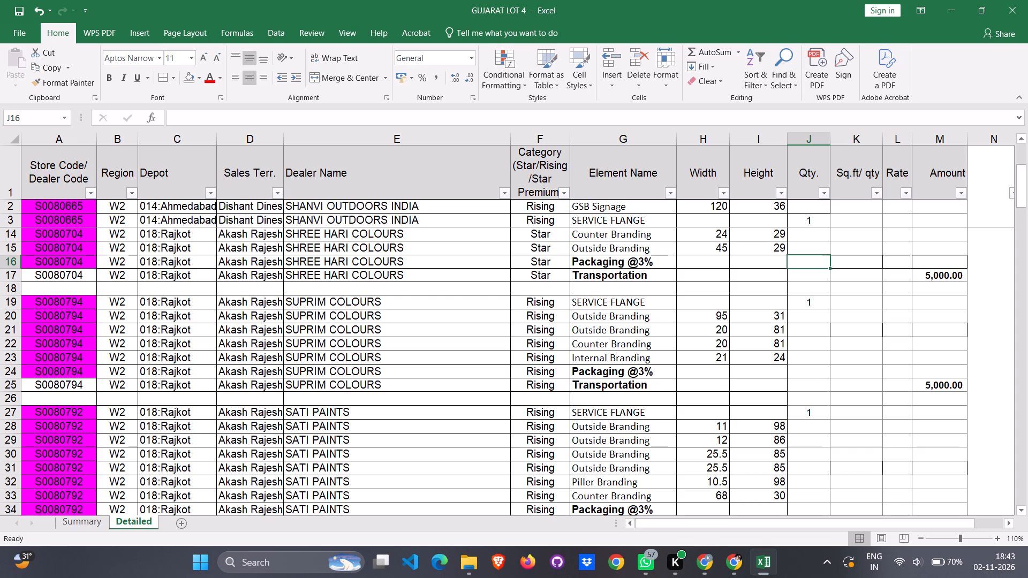
Review the Detailed sheet from the first dealer through BHAVANI TRADING for remaining missing cell borders.
{"action": "scroll", "coordinate": [805, 264], "scroll_direction": "up", "scroll_amount": 4}
{"action": "scroll", "coordinate": [832, 323], "scroll_direction": "up", "scroll_amount": 3}
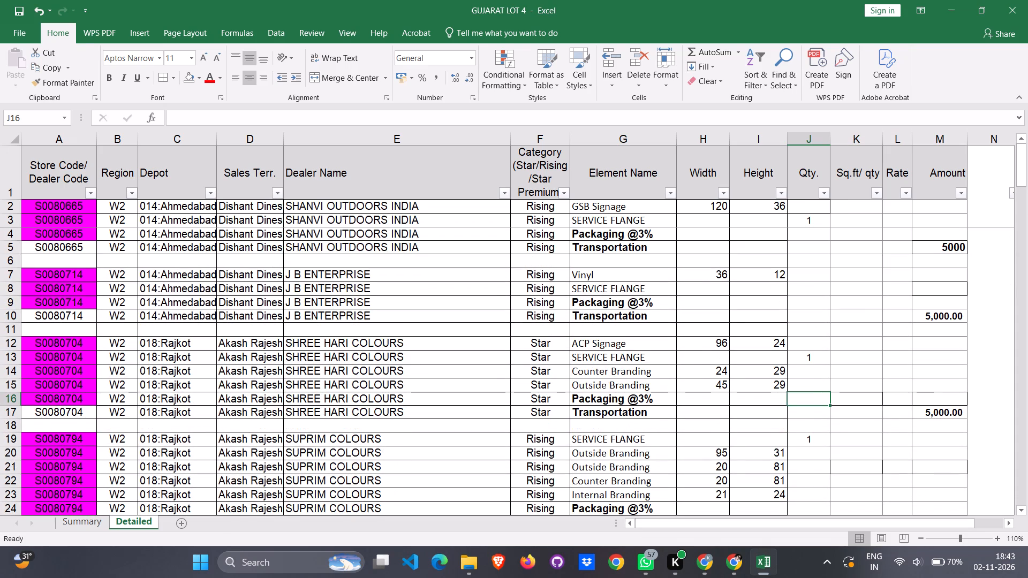
{"action": "scroll", "coordinate": [832, 323], "scroll_direction": "down", "scroll_amount": 8}
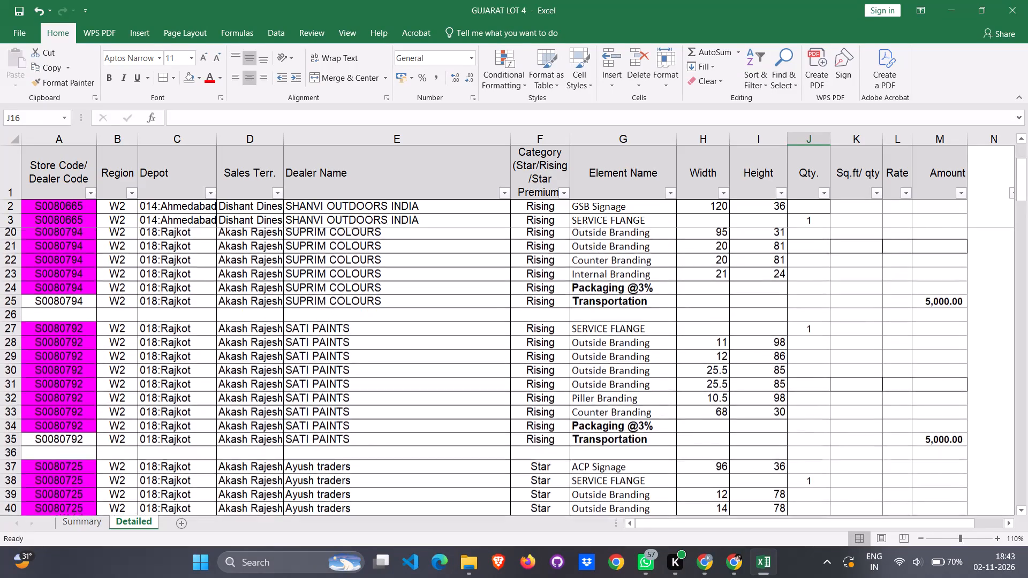
{"action": "scroll", "coordinate": [832, 323], "scroll_direction": "down", "scroll_amount": 12}
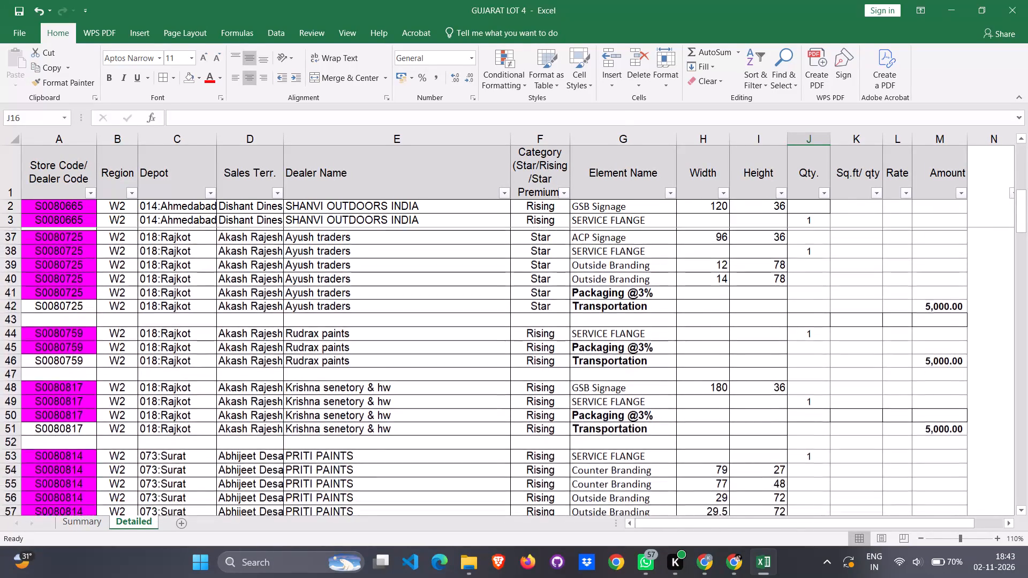
{"action": "scroll", "coordinate": [832, 323], "scroll_direction": "down", "scroll_amount": 8}
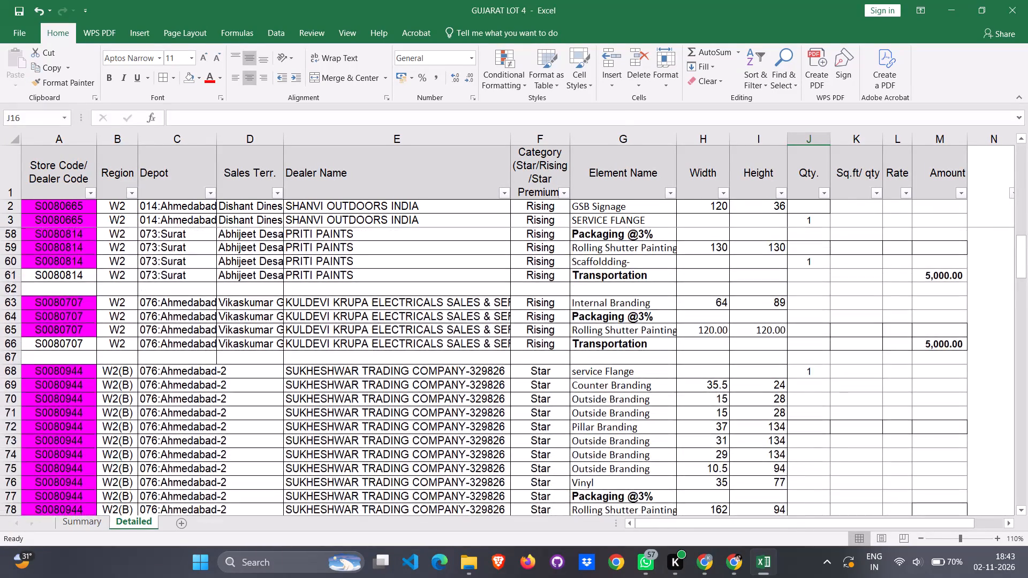
{"action": "scroll", "coordinate": [832, 323], "scroll_direction": "down", "scroll_amount": 6}
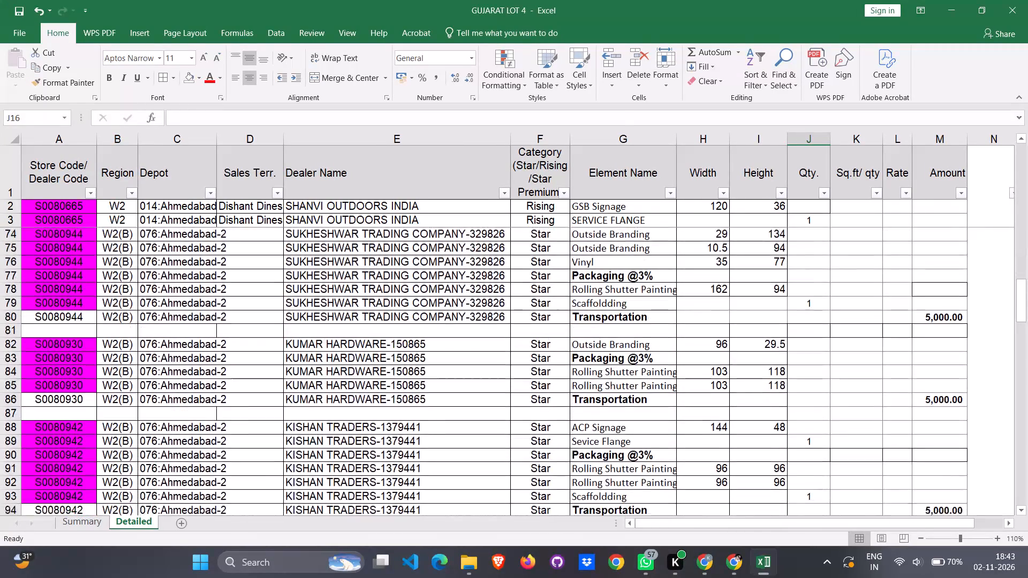
{"action": "scroll", "coordinate": [832, 323], "scroll_direction": "down", "scroll_amount": 7}
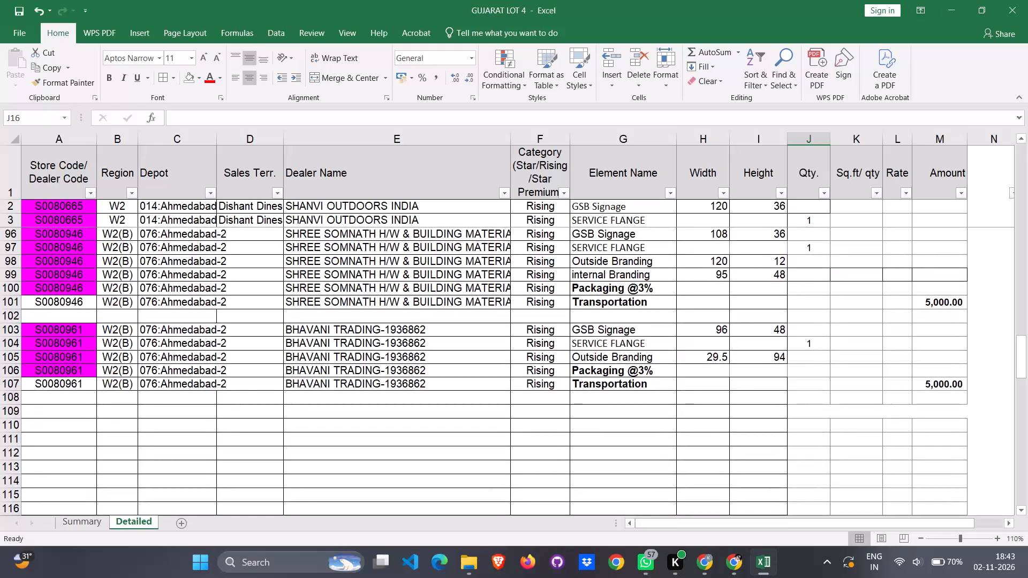
{"action": "scroll", "coordinate": [832, 323], "scroll_direction": "up", "scroll_amount": 8}
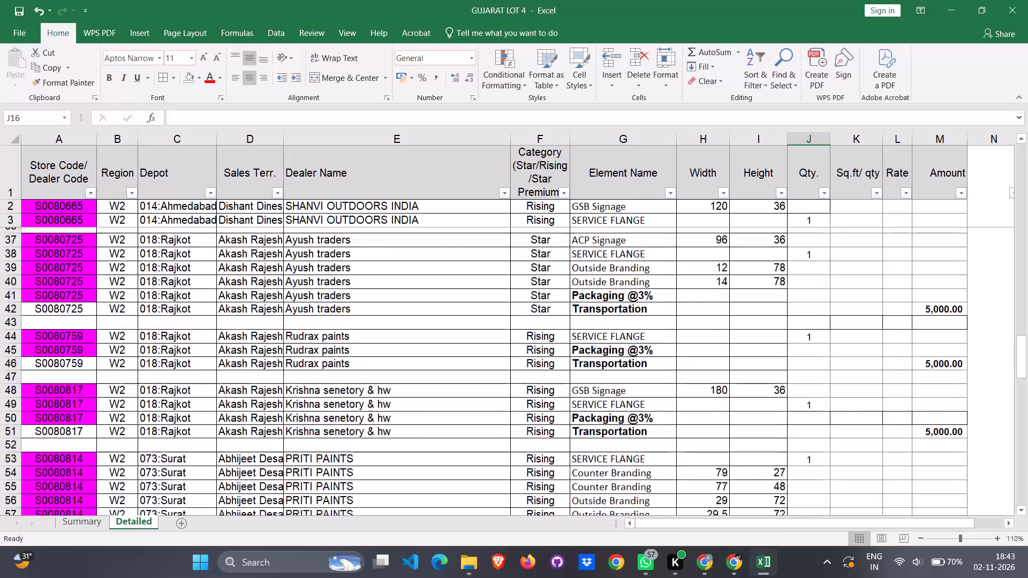
Center-align the Width and Height columns H:I on the Detailed sheet and save the workbook.
{"action": "scroll", "coordinate": [832, 323], "scroll_direction": "up", "scroll_amount": 7}
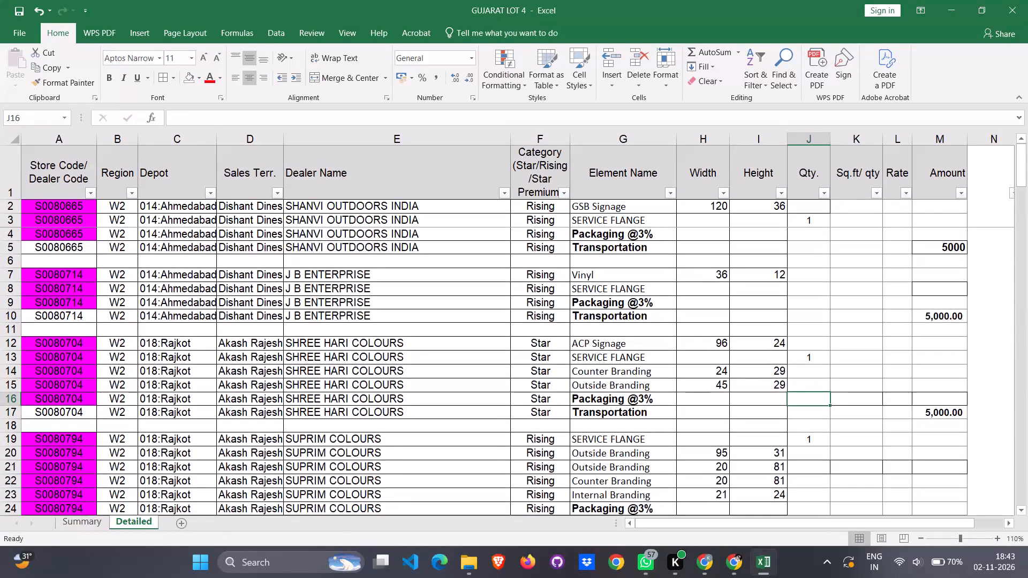
{"action": "left_click", "coordinate": [709, 134]}
{"action": "key", "text": "shift+Right"}
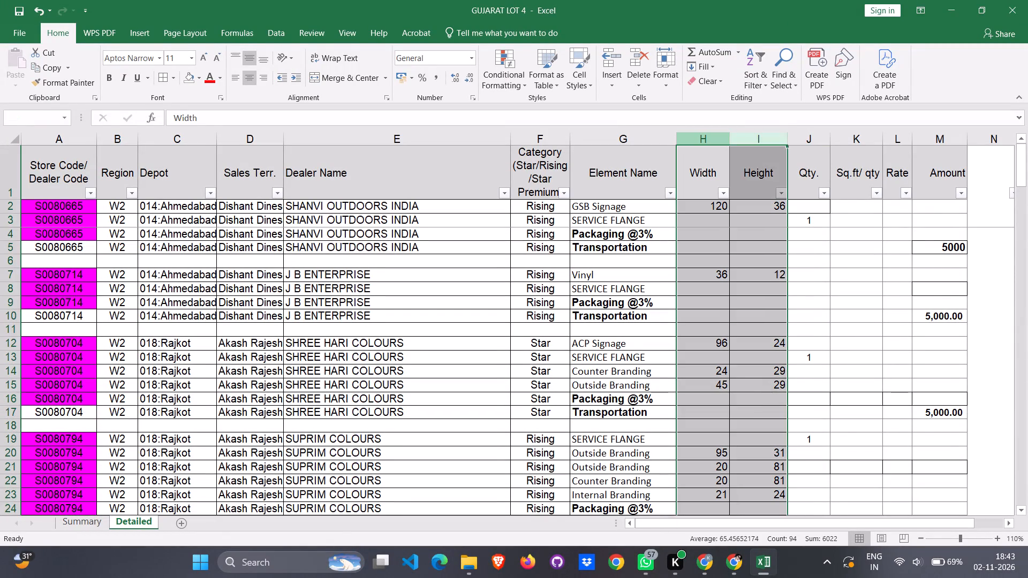
{"action": "double_click", "coordinate": [252, 81]}
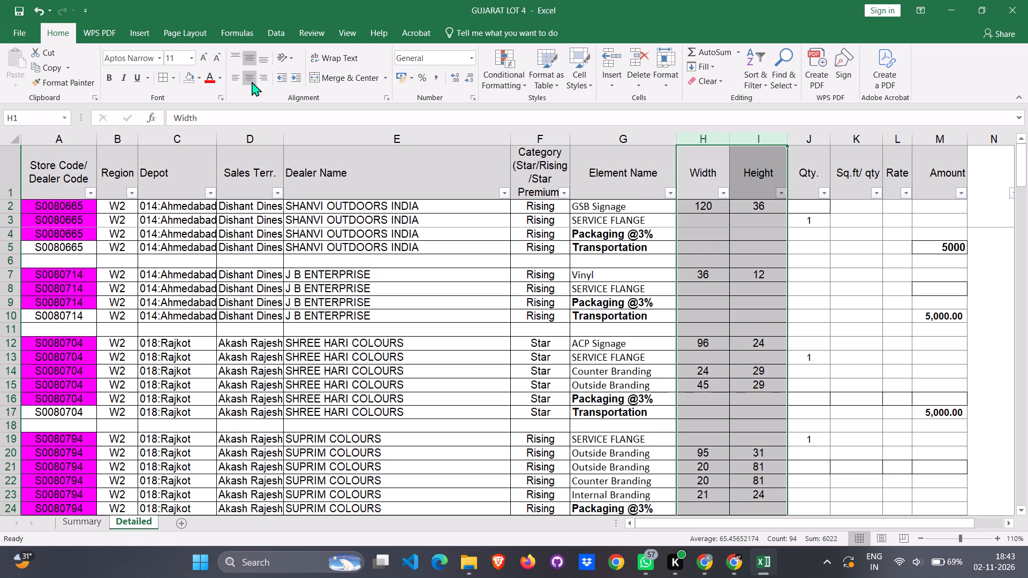
{"action": "key", "text": "ctrl+s"}
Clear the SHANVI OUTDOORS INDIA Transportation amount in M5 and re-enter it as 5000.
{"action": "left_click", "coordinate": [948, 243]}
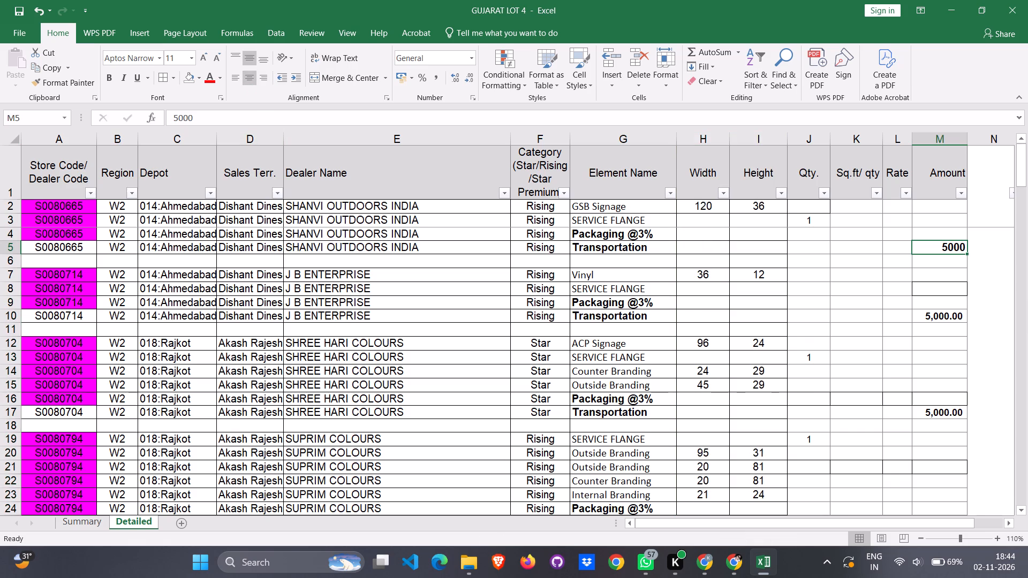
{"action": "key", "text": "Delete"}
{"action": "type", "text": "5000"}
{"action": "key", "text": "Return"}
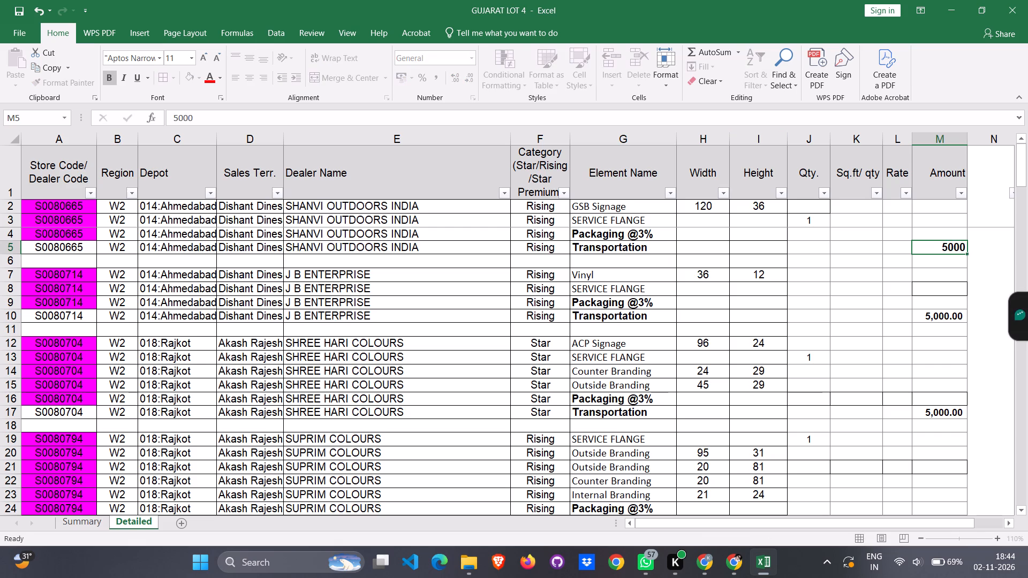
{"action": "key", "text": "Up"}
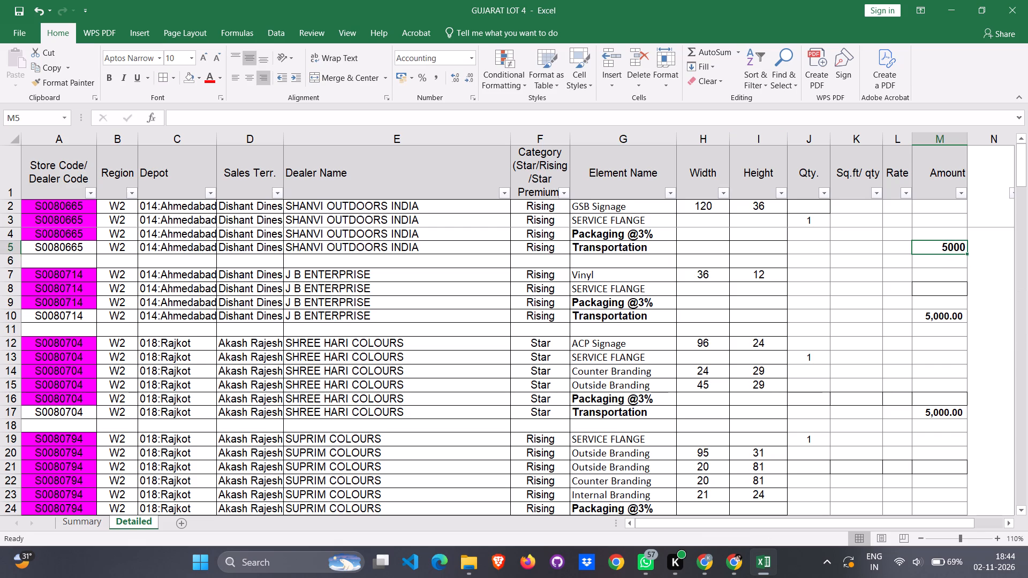
Enter 5000.00 as the SHANVI OUTDOORS INDIA Transportation amount in M5.
{"action": "type", "text": ".00"}
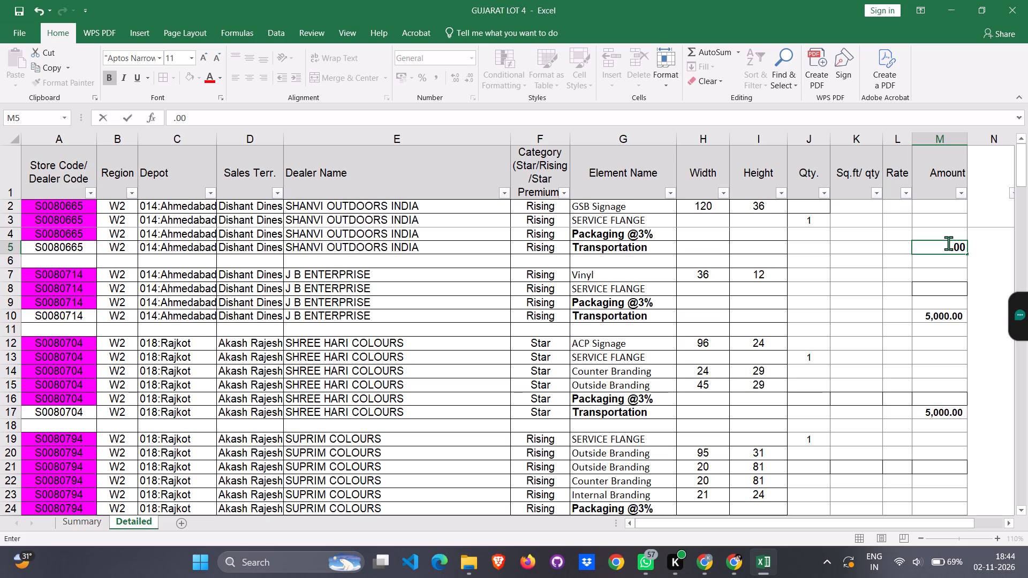
{"action": "key", "text": "5"}
{"action": "key", "text": "BackSpace"}
{"action": "key", "text": "BackSpace"}
{"action": "key", "text": "BackSpace"}
{"action": "key", "text": "BackSpace"}
{"action": "type", "text": "500"}
{"action": "key", "text": "0"}
{"action": "key", "text": "period"}
{"action": "type", "text": "00"}
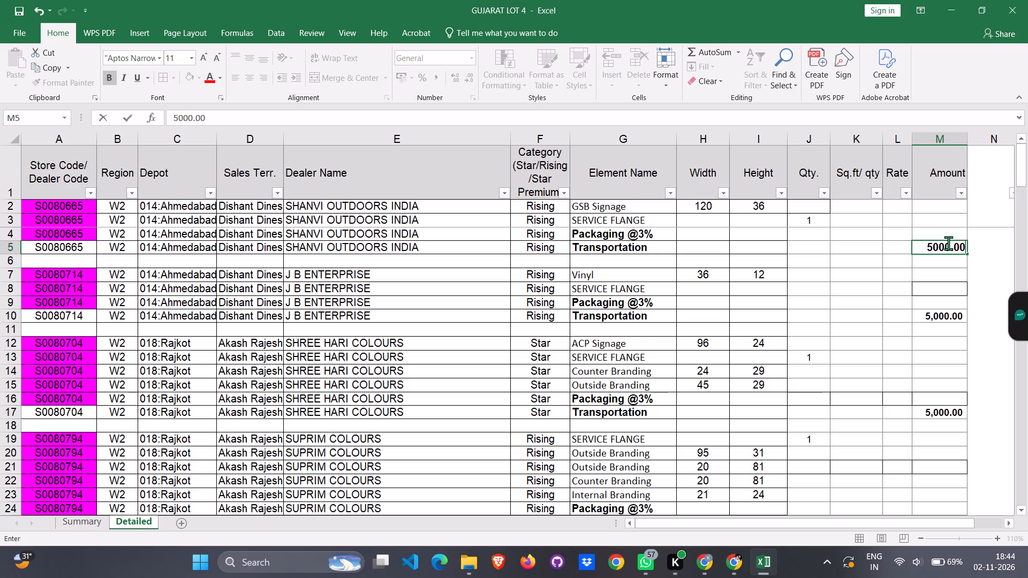
{"action": "key", "text": "ctrl+s"}
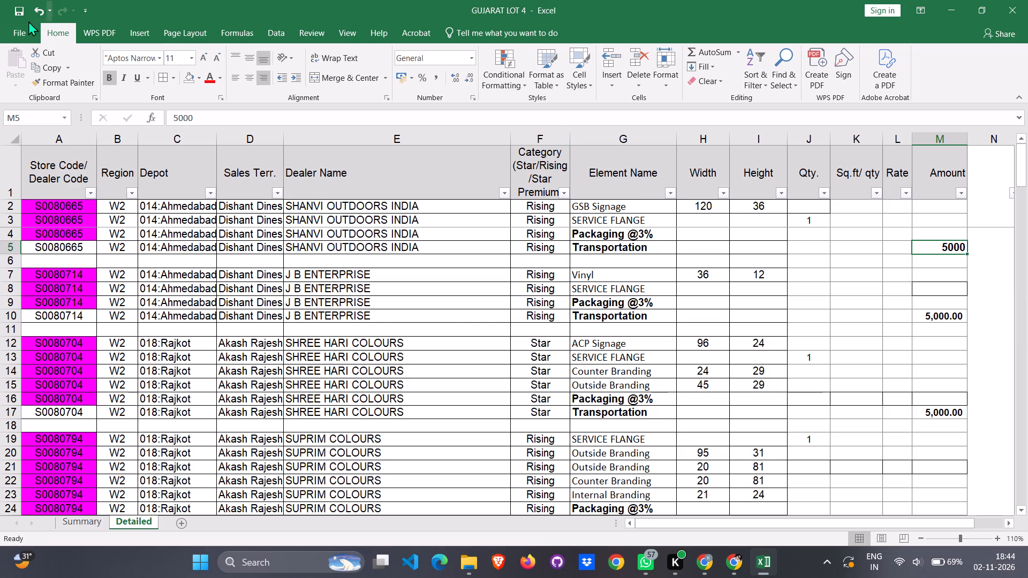
Save the GUJARAT LOT 4 workbook.
{"action": "left_click", "coordinate": [21, 7]}
{"action": "triple_click", "coordinate": [21, 7]}
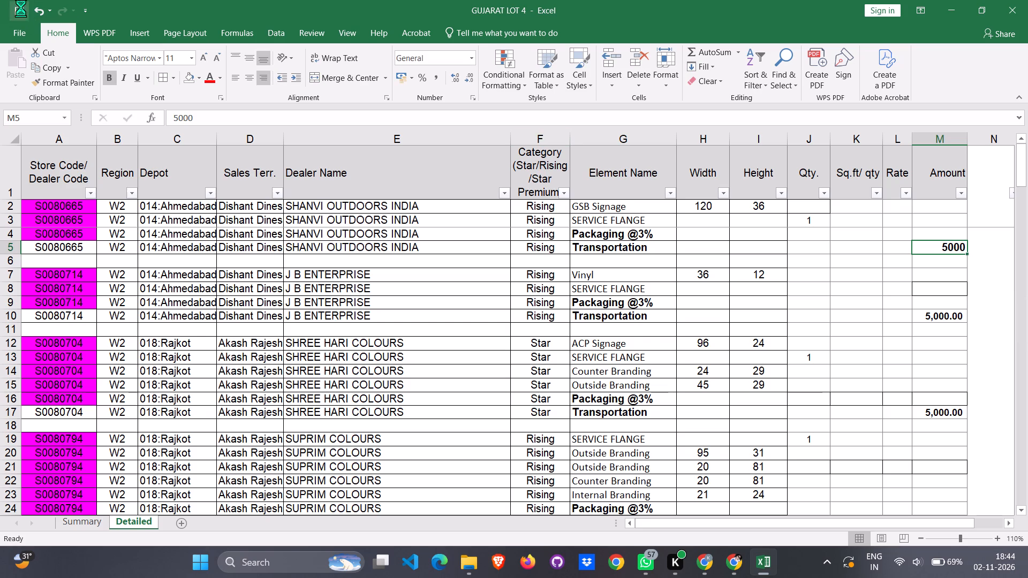
{"action": "left_click", "coordinate": [21, 7]}
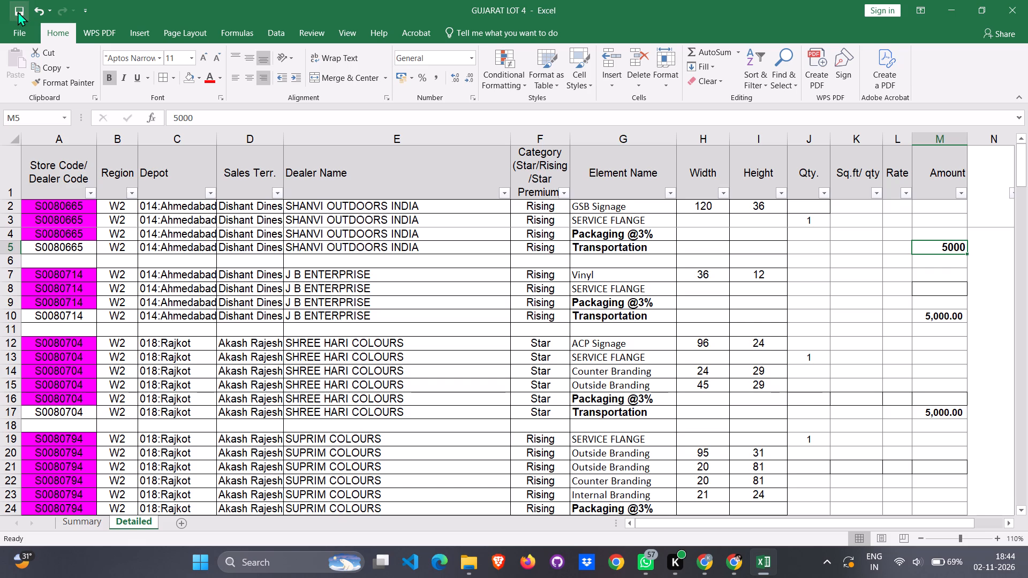
{"action": "left_click", "coordinate": [18, 11]}
{"action": "triple_click", "coordinate": [19, 12]}
{"action": "triple_click", "coordinate": [19, 12]}
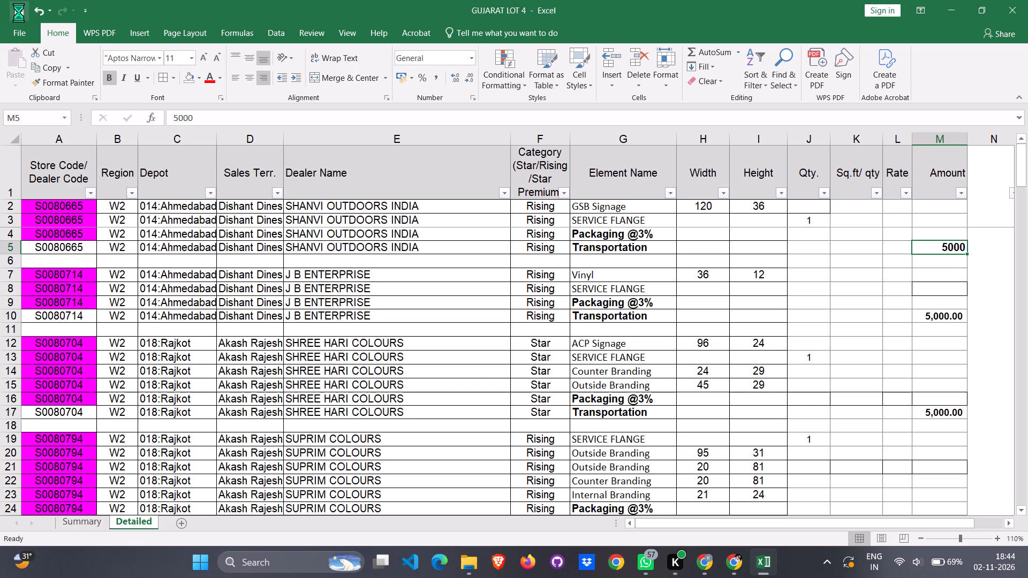
{"action": "triple_click", "coordinate": [19, 12]}
{"action": "triple_click", "coordinate": [19, 12]}
{"action": "triple_click", "coordinate": [19, 12]}
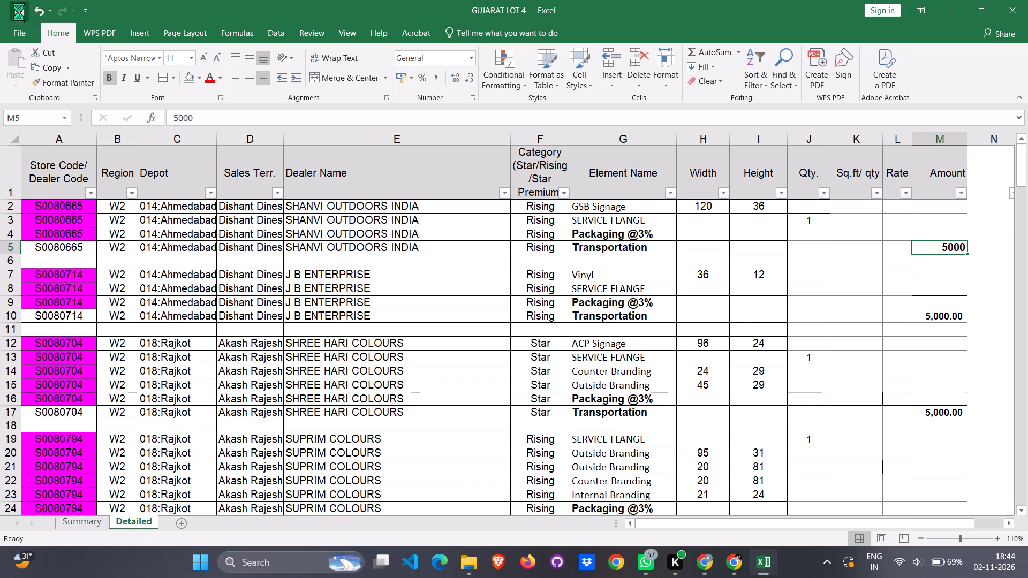
{"action": "triple_click", "coordinate": [19, 12]}
{"action": "triple_click", "coordinate": [19, 12]}
{"action": "left_click", "coordinate": [20, 12]}
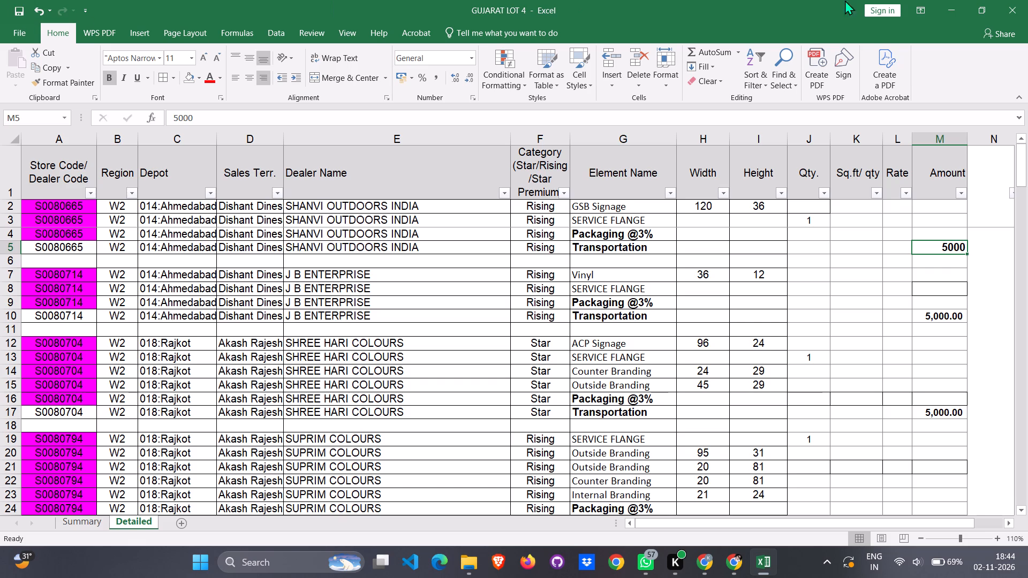
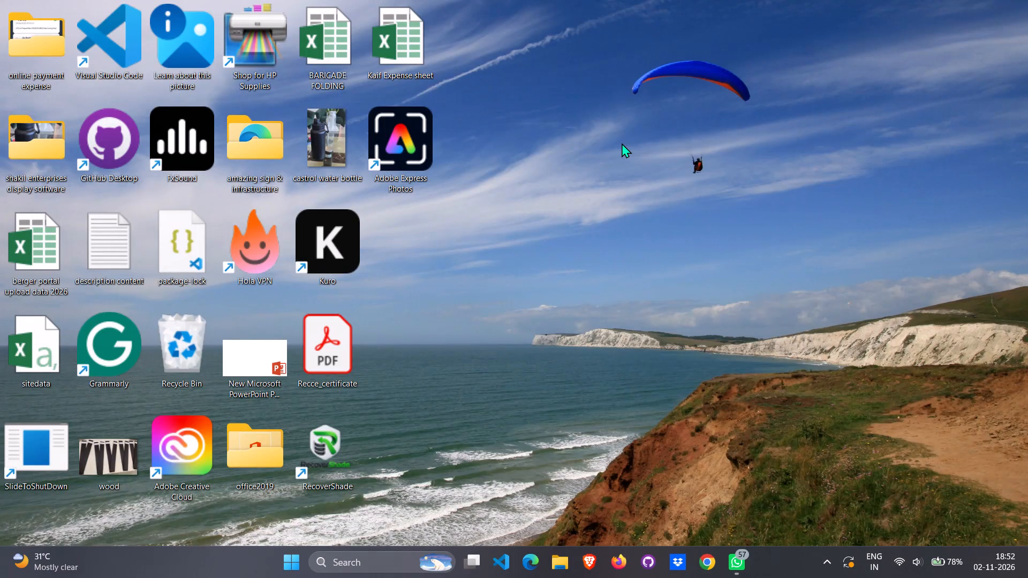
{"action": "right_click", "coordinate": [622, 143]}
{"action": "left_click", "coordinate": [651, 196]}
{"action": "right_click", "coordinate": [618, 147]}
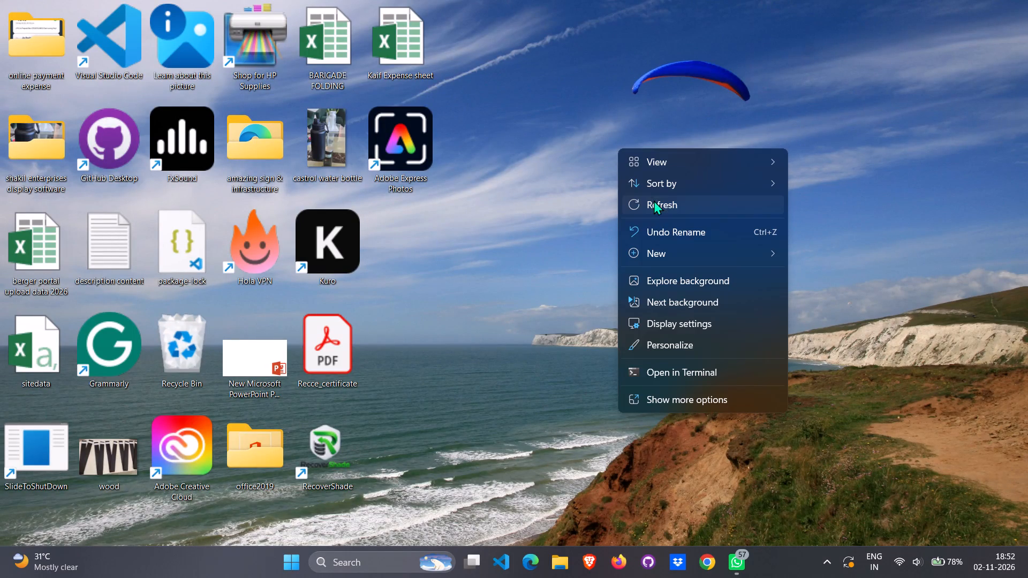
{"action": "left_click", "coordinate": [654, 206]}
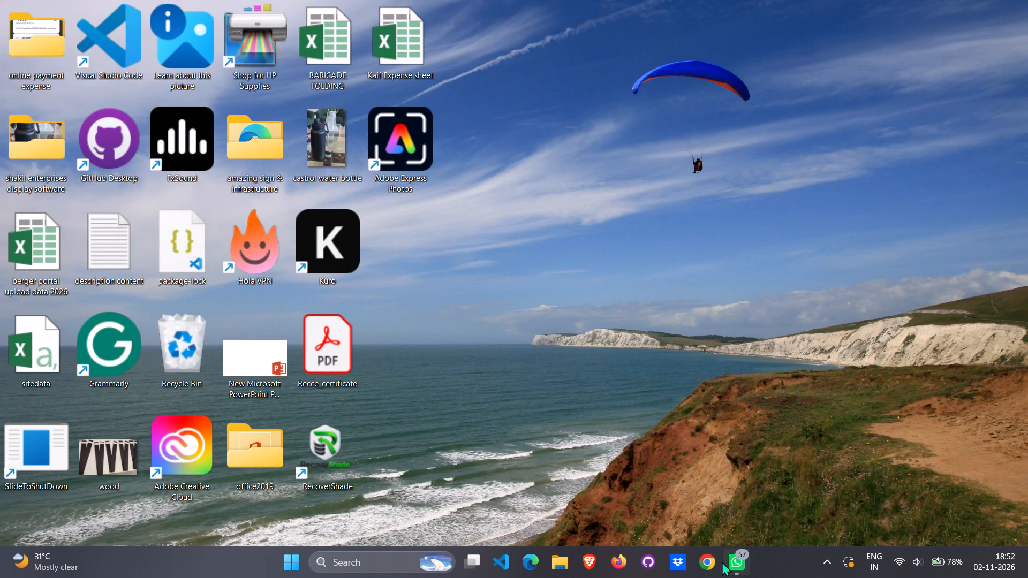
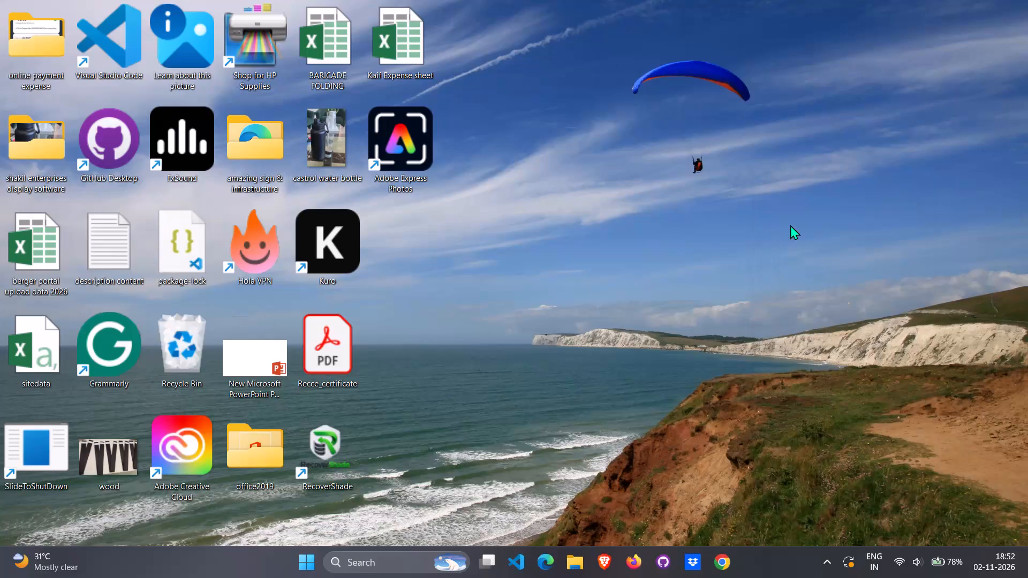
Launch the most recently used command again through the Windows Run dialog.
{"action": "key", "text": "super+r"}
{"action": "key", "text": "Return"}
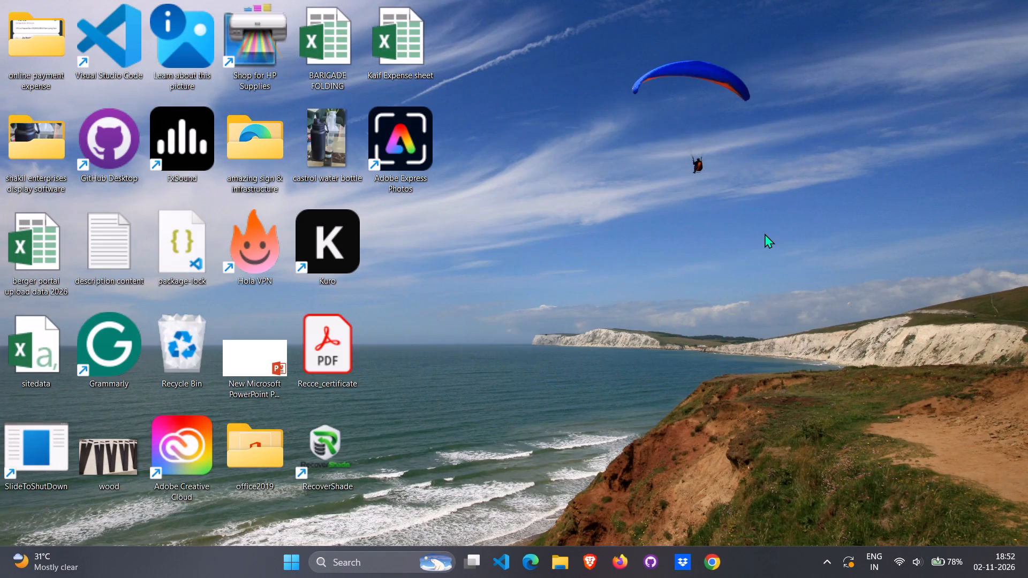
Reopen the Windows Run dialog and choose the earlier %temp% entry from its command history.
{"action": "key", "text": "super+r"}
{"action": "key", "text": "Down"}
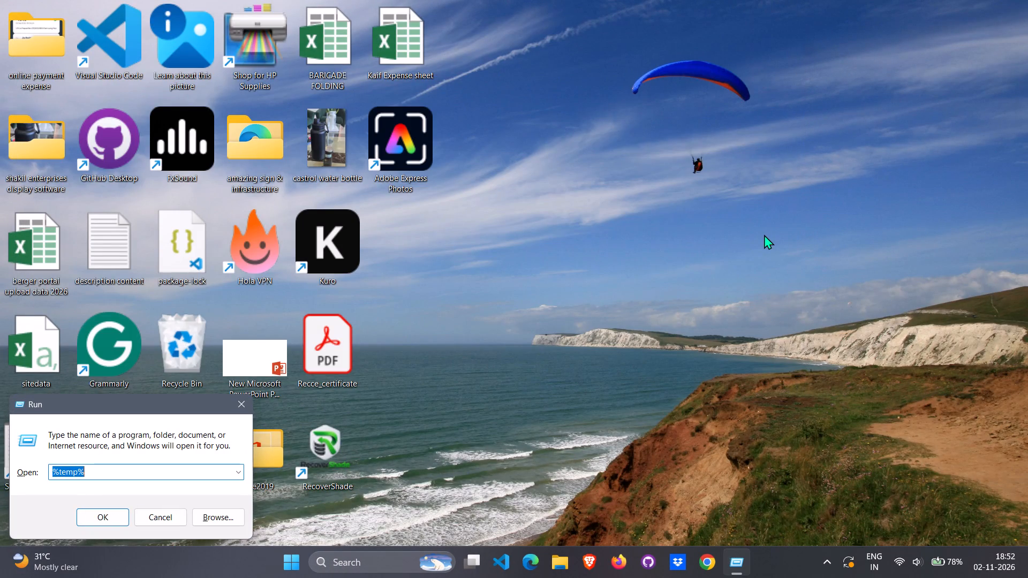
Open the %temp% folder and delete all its contents, skipping every item that is in use.
{"action": "key", "text": "Return"}
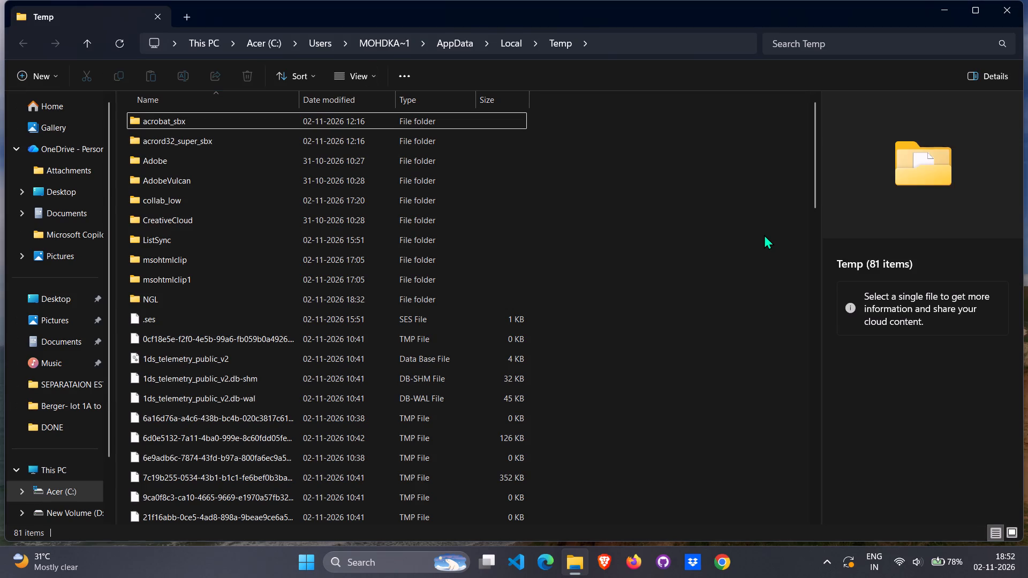
{"action": "key", "text": "ctrl+a"}
{"action": "left_click", "coordinate": [248, 65]}
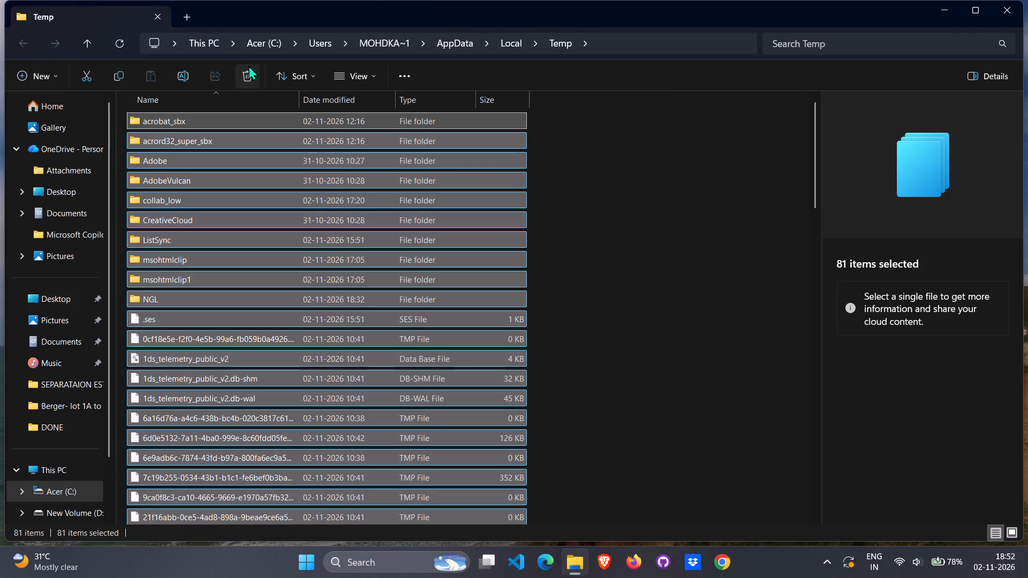
{"action": "left_click_drag", "start_coordinate": [432, 253], "coordinate": [440, 256]}
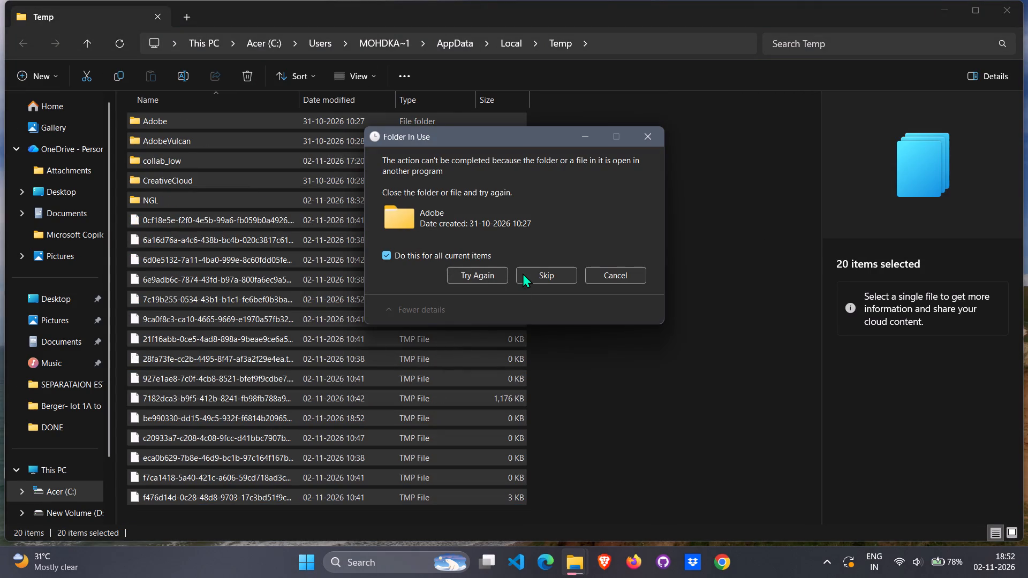
{"action": "left_click", "coordinate": [530, 270]}
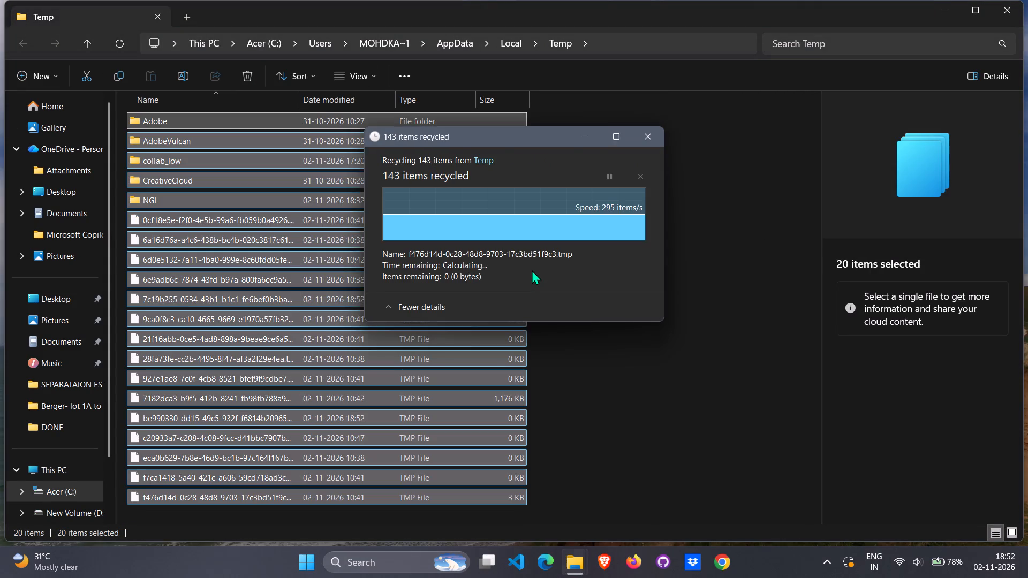
Run temp to open the Windows Temp folder and delete all its contents, skipping every file that is in use.
{"action": "key", "text": "super+r"}
{"action": "key", "text": "Down"}
{"action": "key", "text": "Down"}
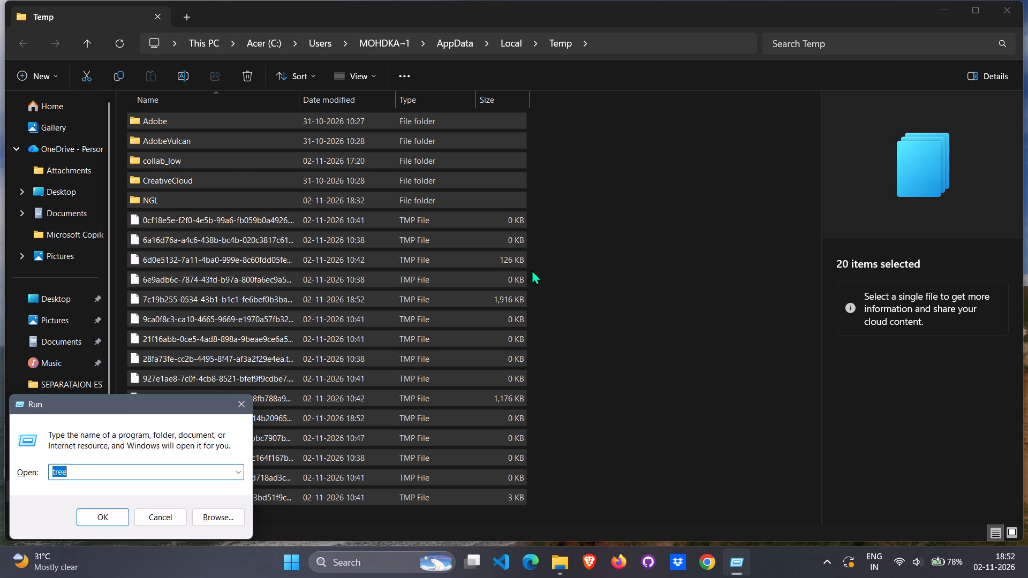
{"action": "key", "text": "Return"}
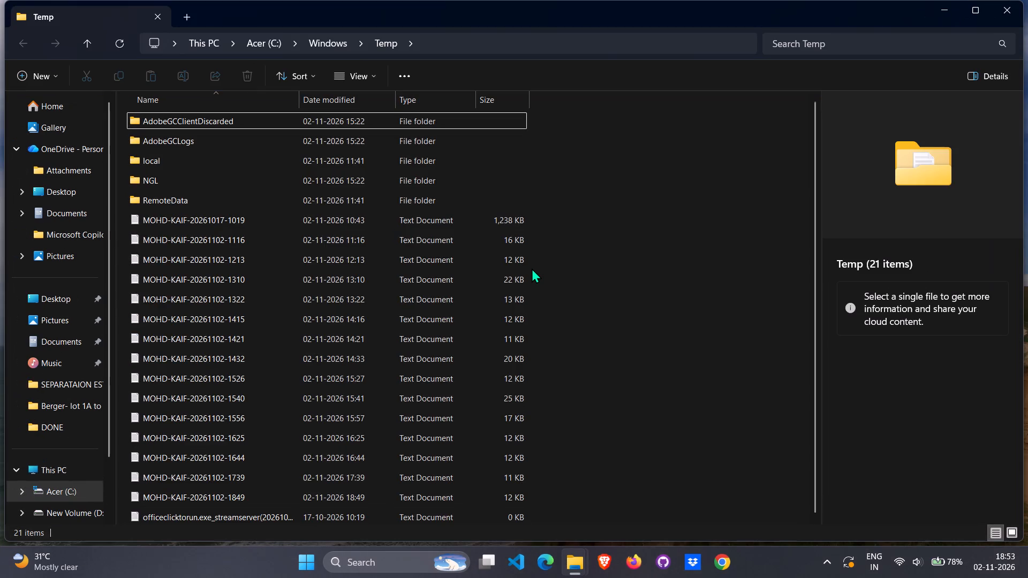
{"action": "key", "text": "ctrl+a"}
{"action": "left_click", "coordinate": [246, 78]}
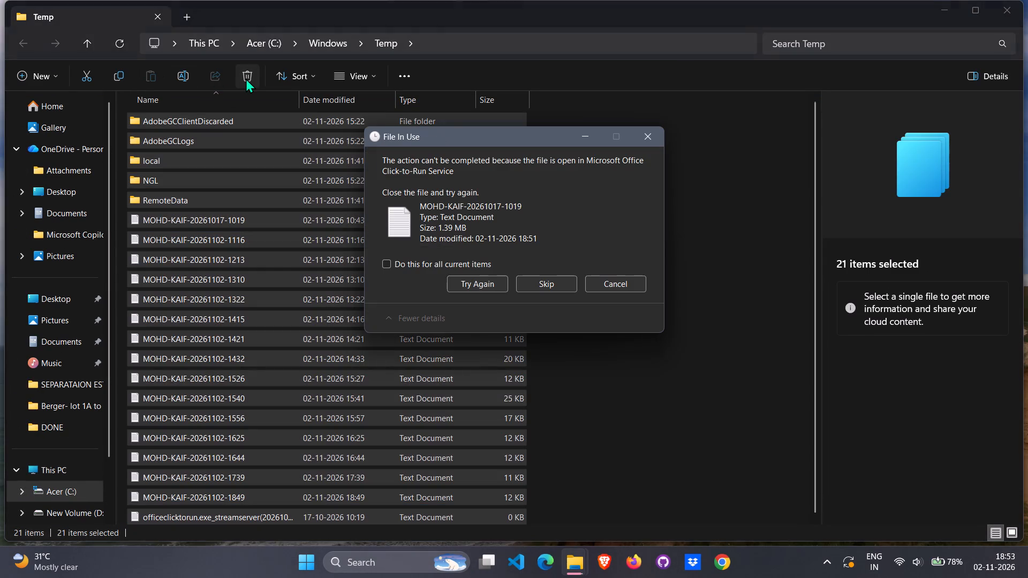
{"action": "left_click", "coordinate": [405, 260]}
{"action": "left_click", "coordinate": [561, 285]}
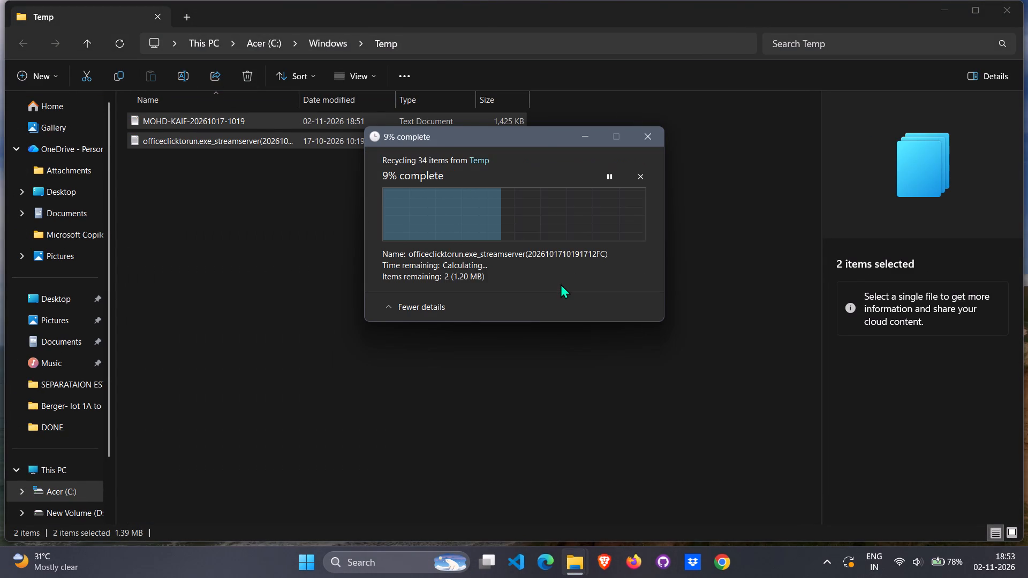
Run recent to open the Recent folder and delete all the shortcuts in it.
{"action": "key", "text": "super+r"}
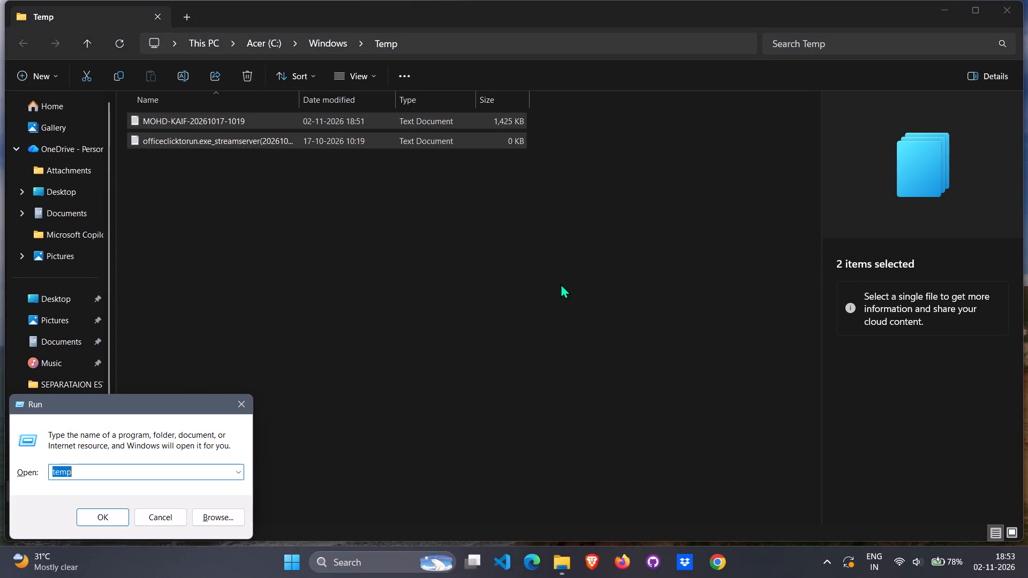
{"action": "key", "text": "Down"}
{"action": "key", "text": "Down"}
{"action": "key", "text": "Down"}
{"action": "key", "text": "Return"}
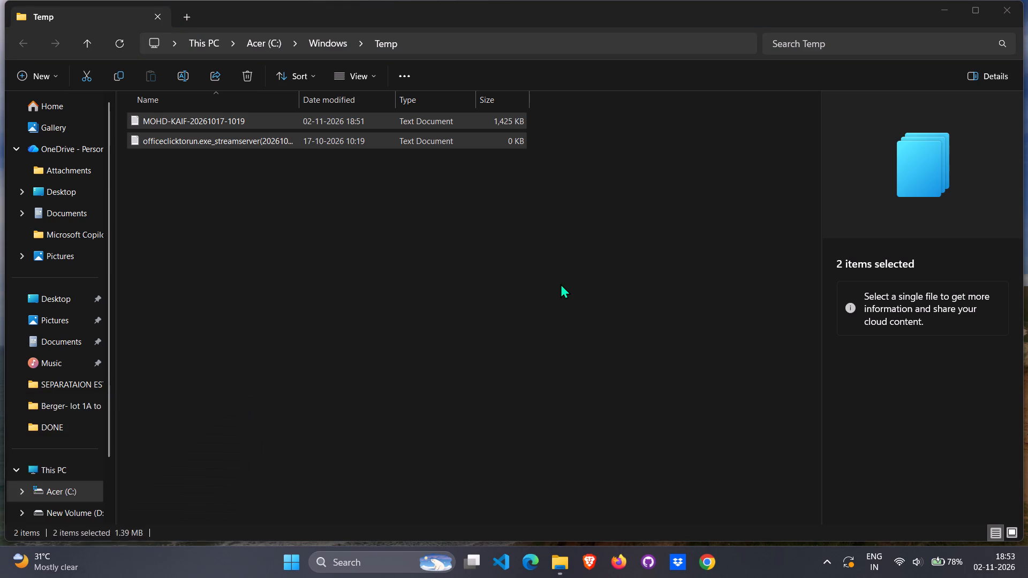
{"action": "key", "text": "ctrl+a"}
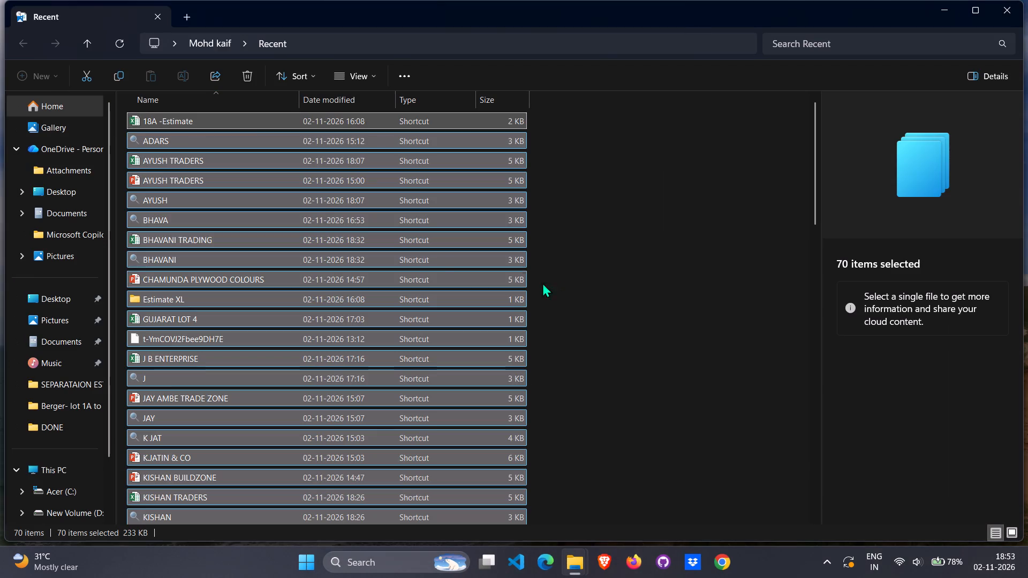
{"action": "left_click", "coordinate": [247, 72]}
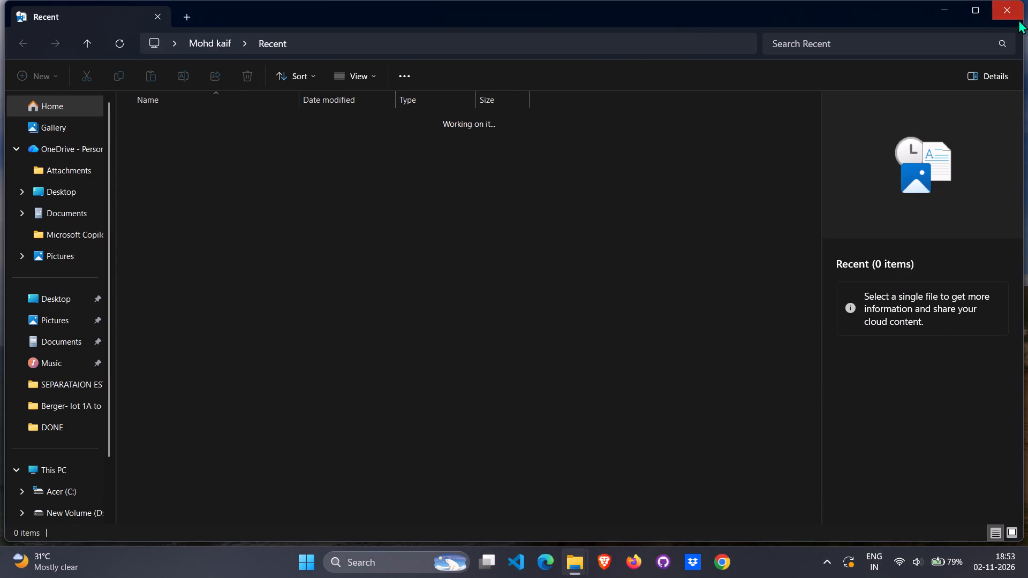
Close all the open Recent and Temp folder windows.
{"action": "left_click", "coordinate": [1014, 10]}
{"action": "left_click", "coordinate": [1013, 10]}
{"action": "left_click", "coordinate": [1013, 10]}
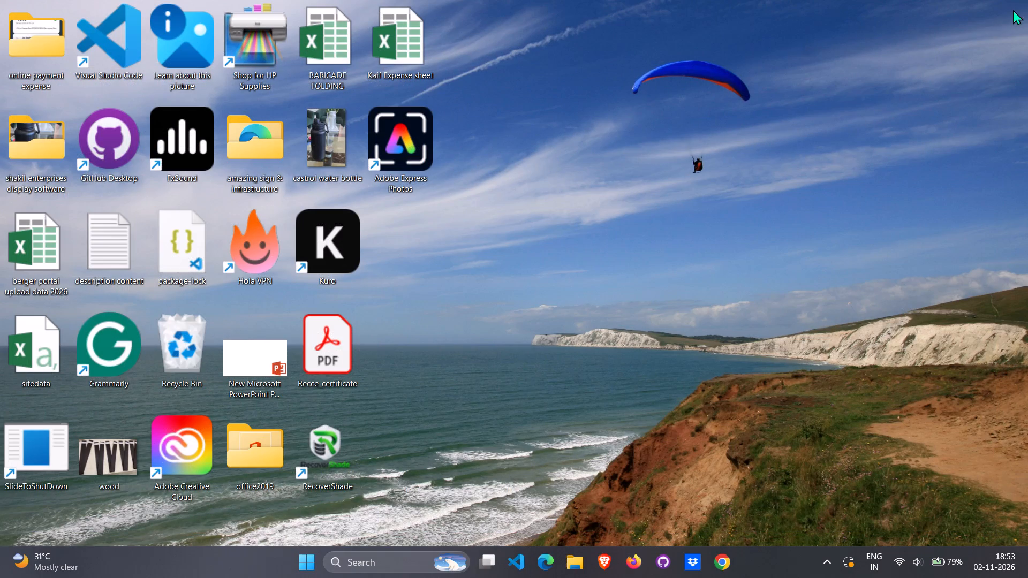
Run the tree command from the Run history.
{"action": "key", "text": "super+r"}
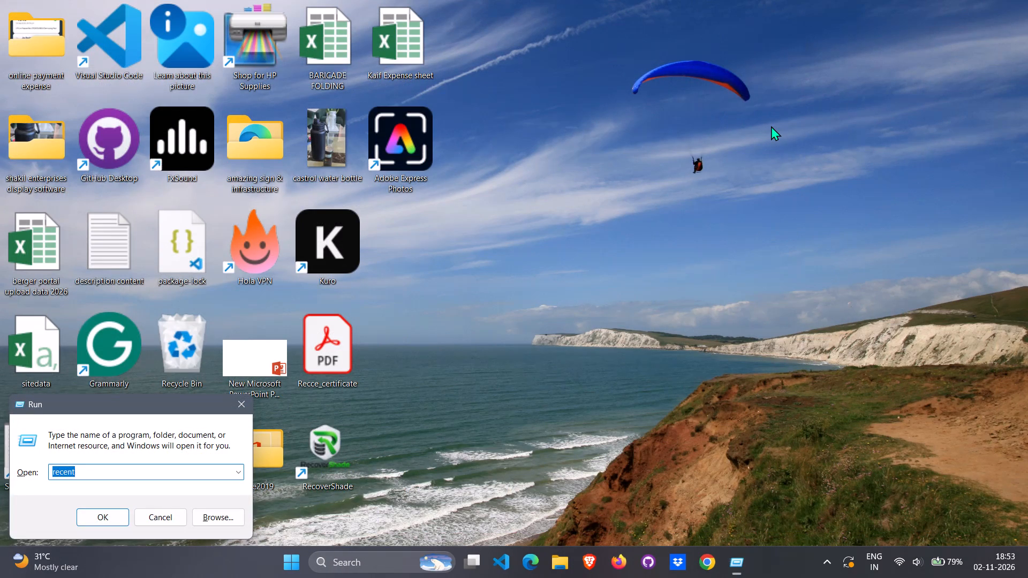
{"action": "key", "text": "Down"}
{"action": "key", "text": "Down"}
{"action": "key", "text": "Down"}
{"action": "key", "text": "Return"}
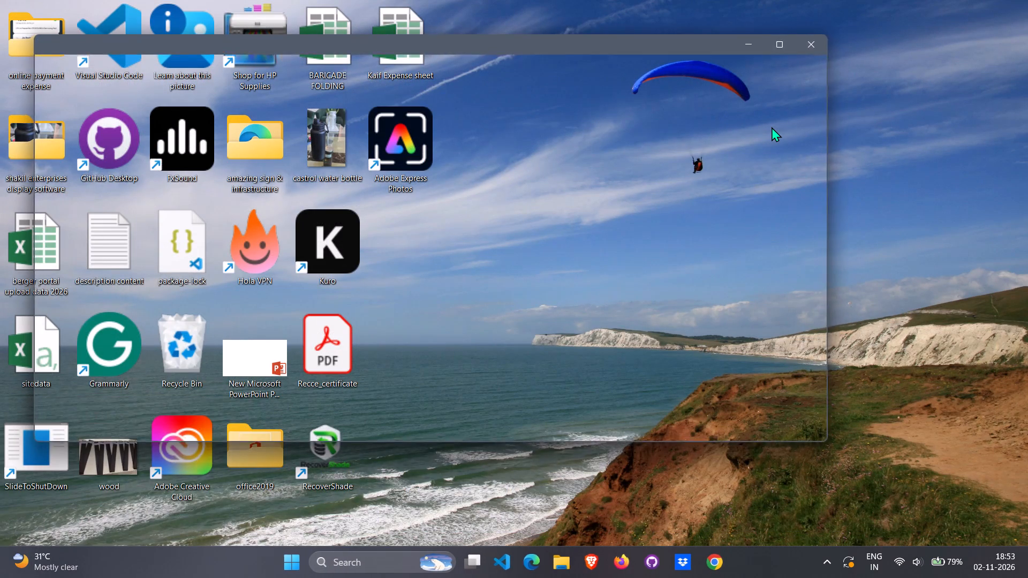
Bring up the Shut Down Windows dialog from the desktop and choose Shut down as the action.
{"action": "key", "text": "F4"}
{"action": "key", "text": "F4"}
{"action": "key", "text": "F4"}
{"action": "key", "text": "F4"}
{"action": "key", "text": "F4"}
{"action": "key", "text": "F4"}
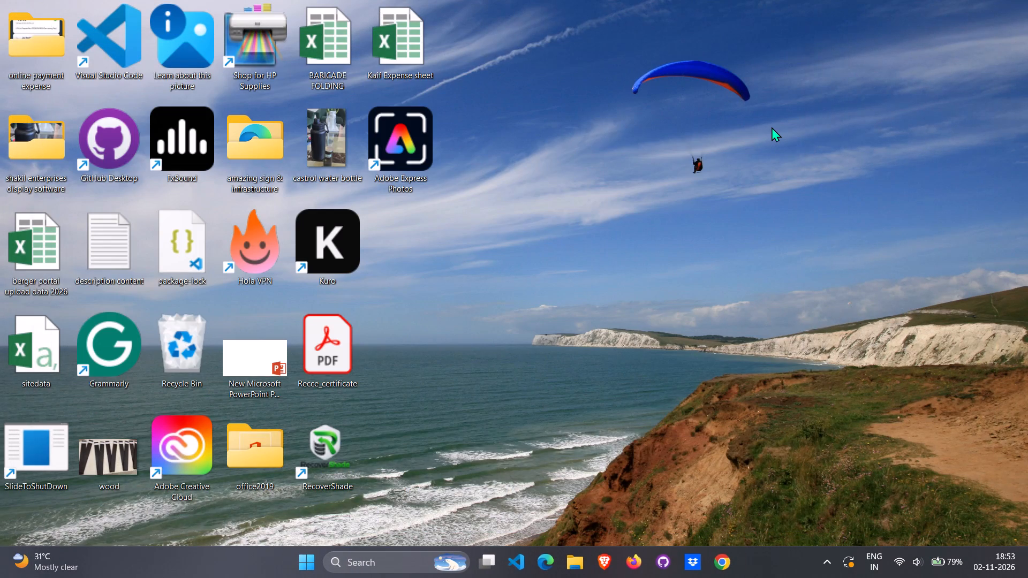
{"action": "key", "text": "alt+4"}
{"action": "key", "text": "alt+F4"}
{"action": "key", "text": "alt+F4"}
{"action": "key", "text": "Down"}
{"action": "key", "text": "Down"}
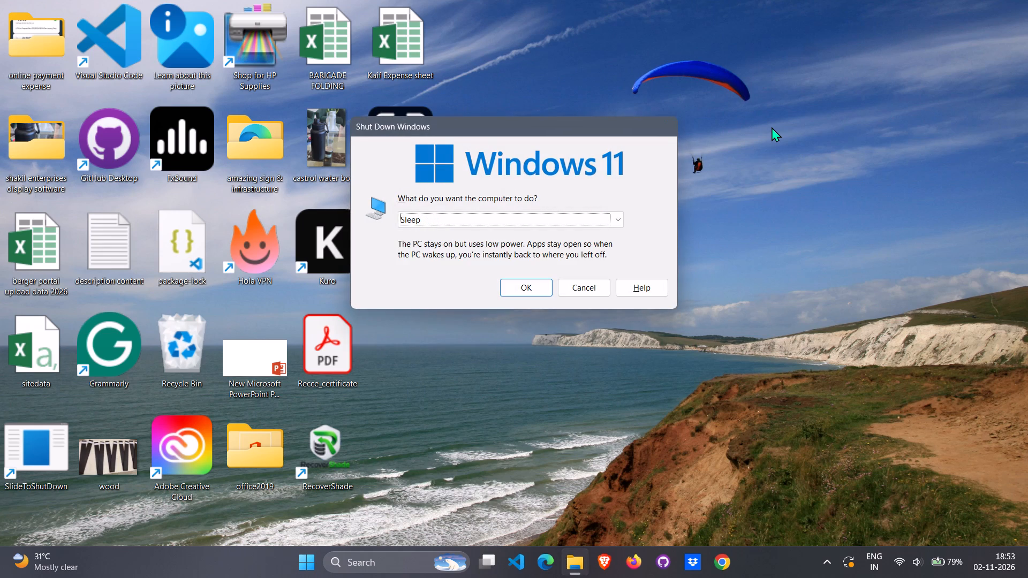
{"action": "key", "text": "Down"}
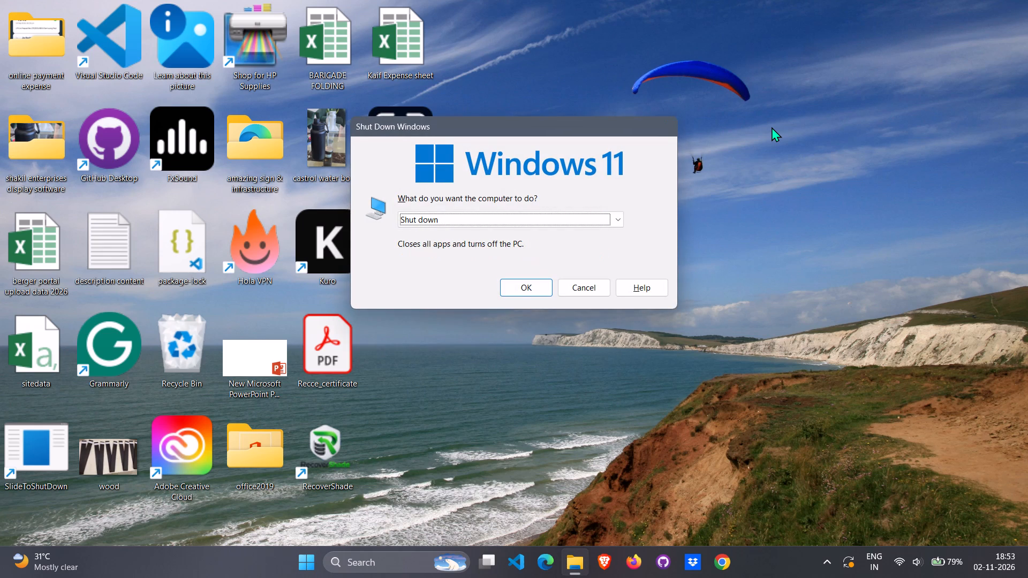